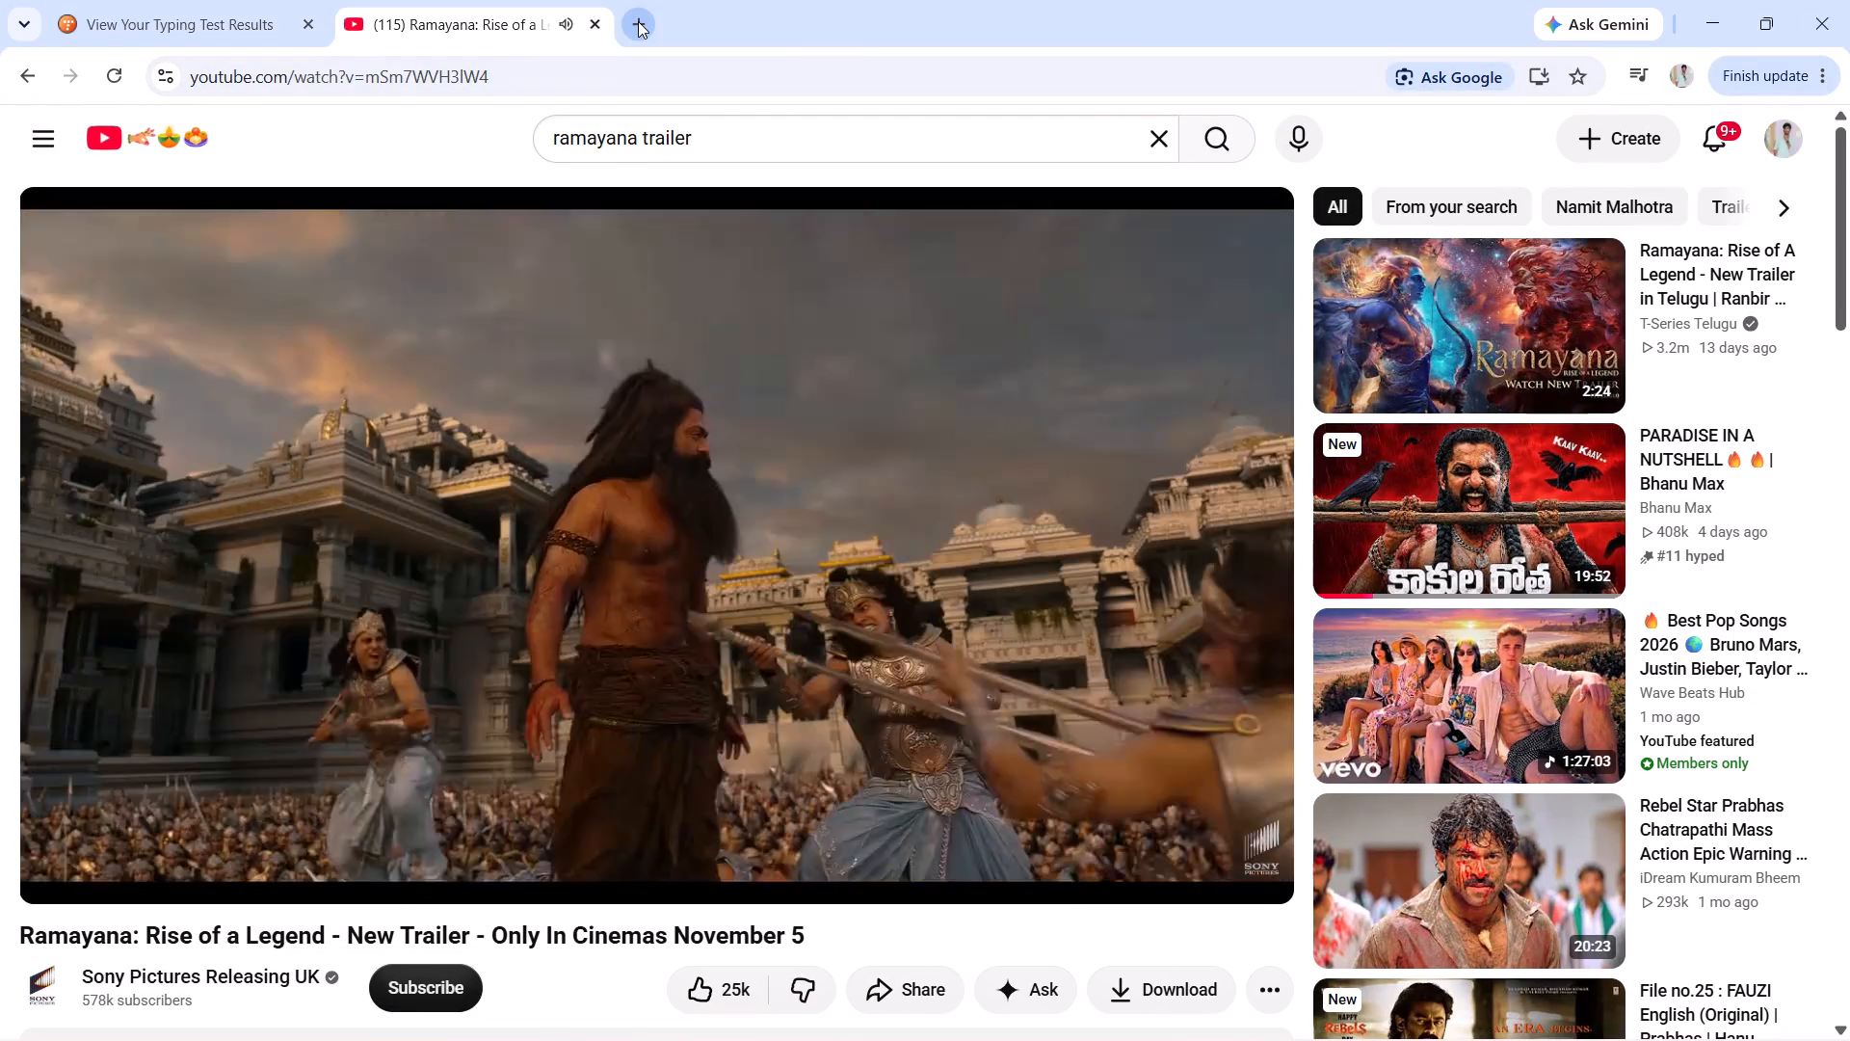
Enter "vivo t4" as the start of a web search query in a new browser tab.
{"action": "left_click", "coordinate": [638, 21]}
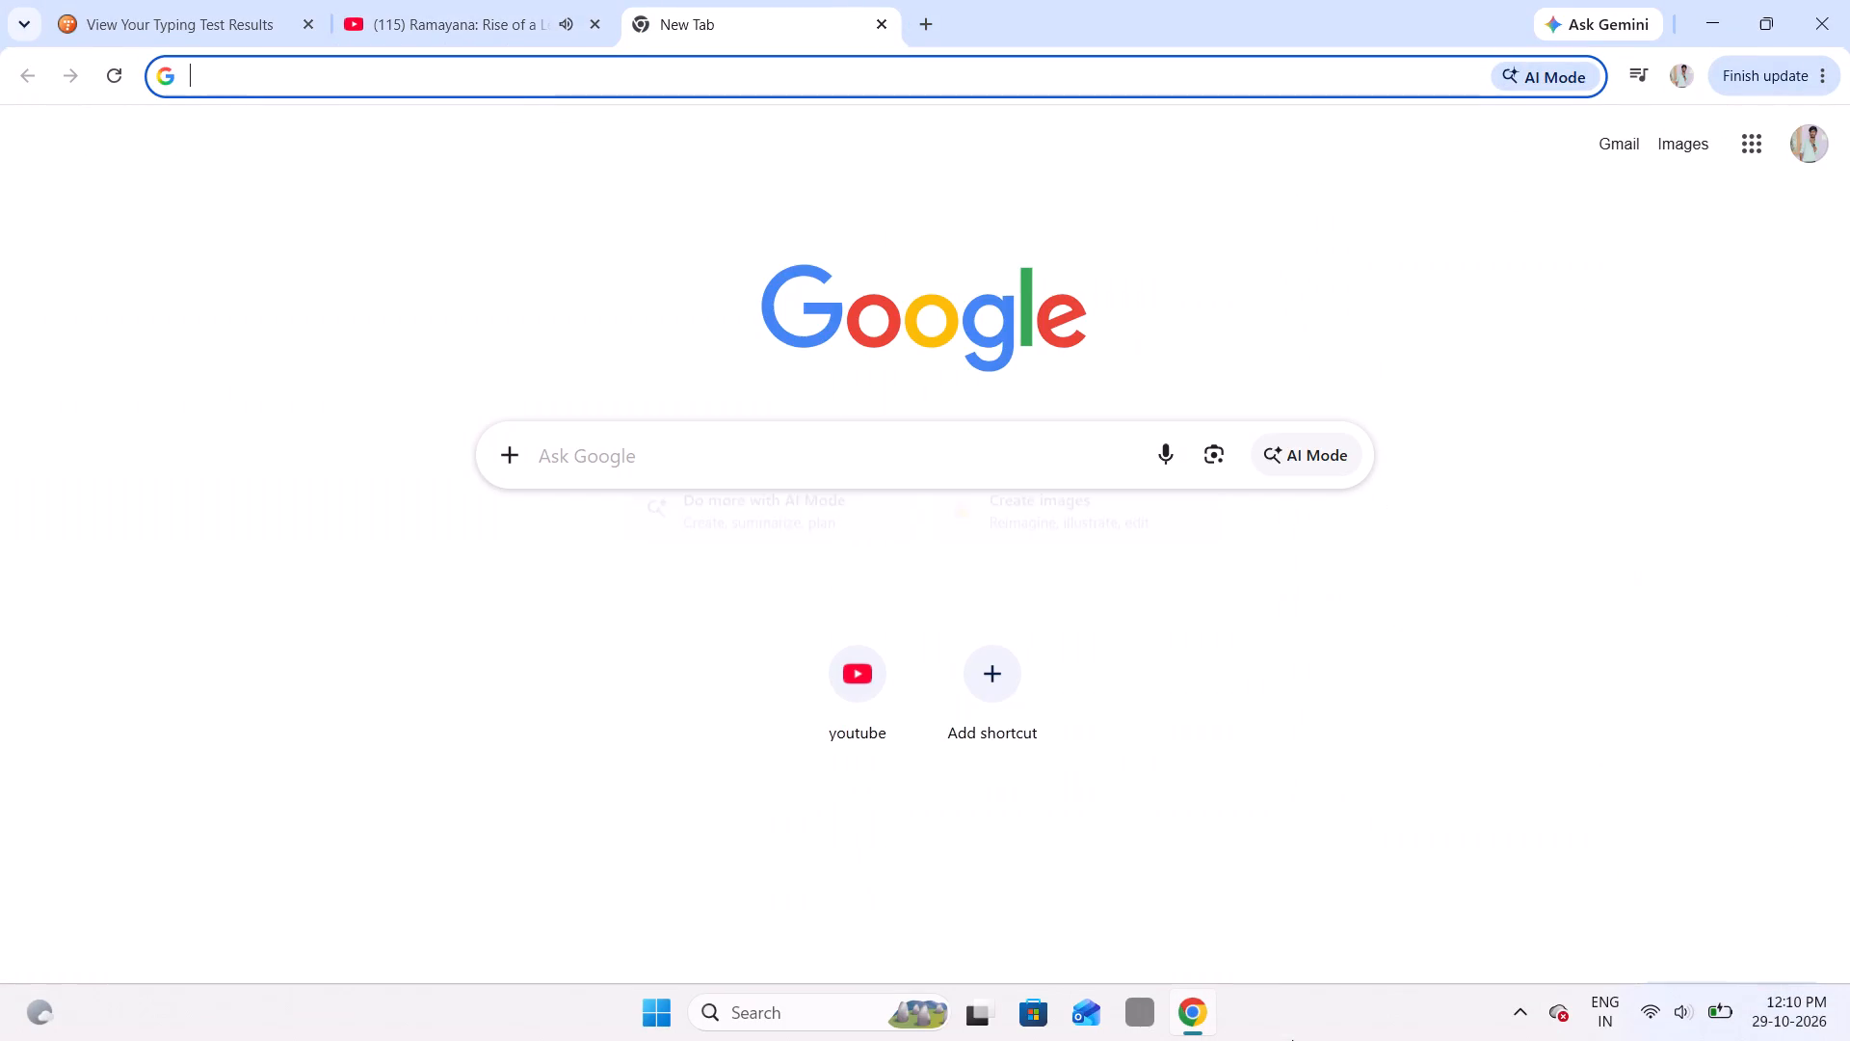
{"action": "left_click", "coordinate": [1651, 1013]}
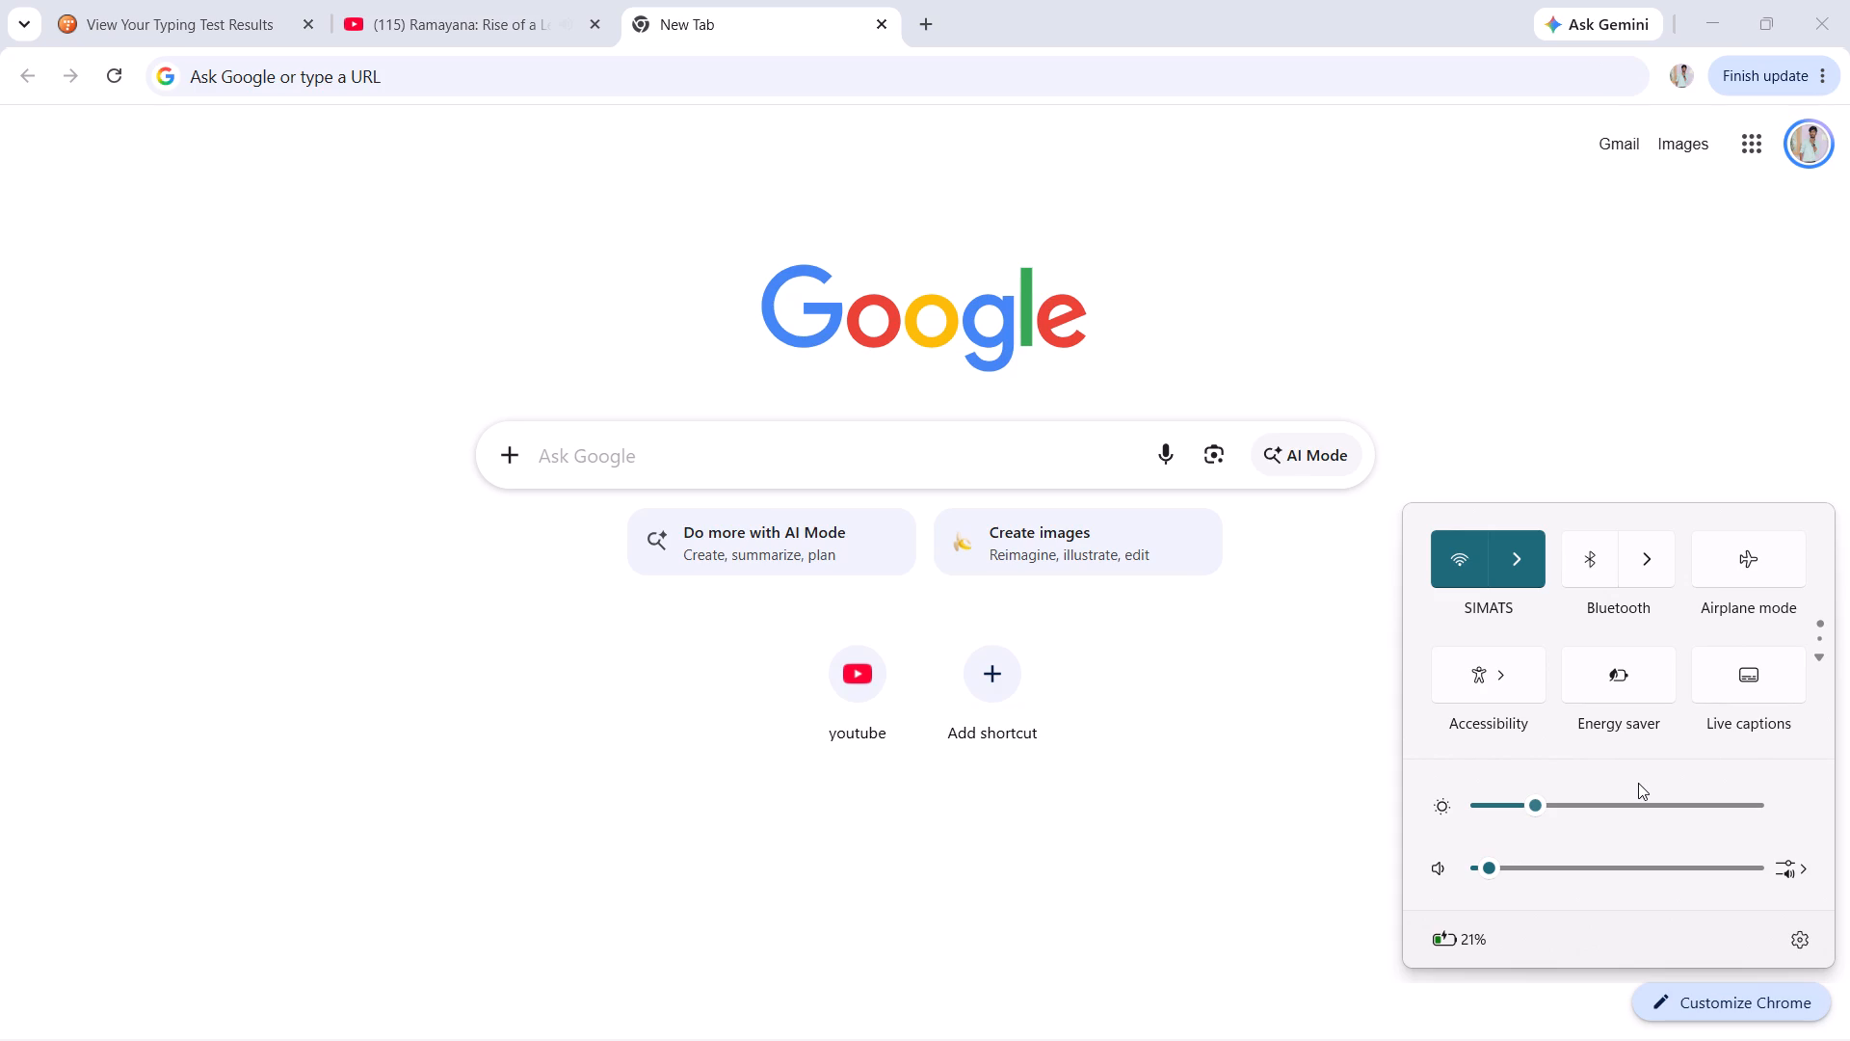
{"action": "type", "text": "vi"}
{"action": "left_click", "coordinate": [683, 80]}
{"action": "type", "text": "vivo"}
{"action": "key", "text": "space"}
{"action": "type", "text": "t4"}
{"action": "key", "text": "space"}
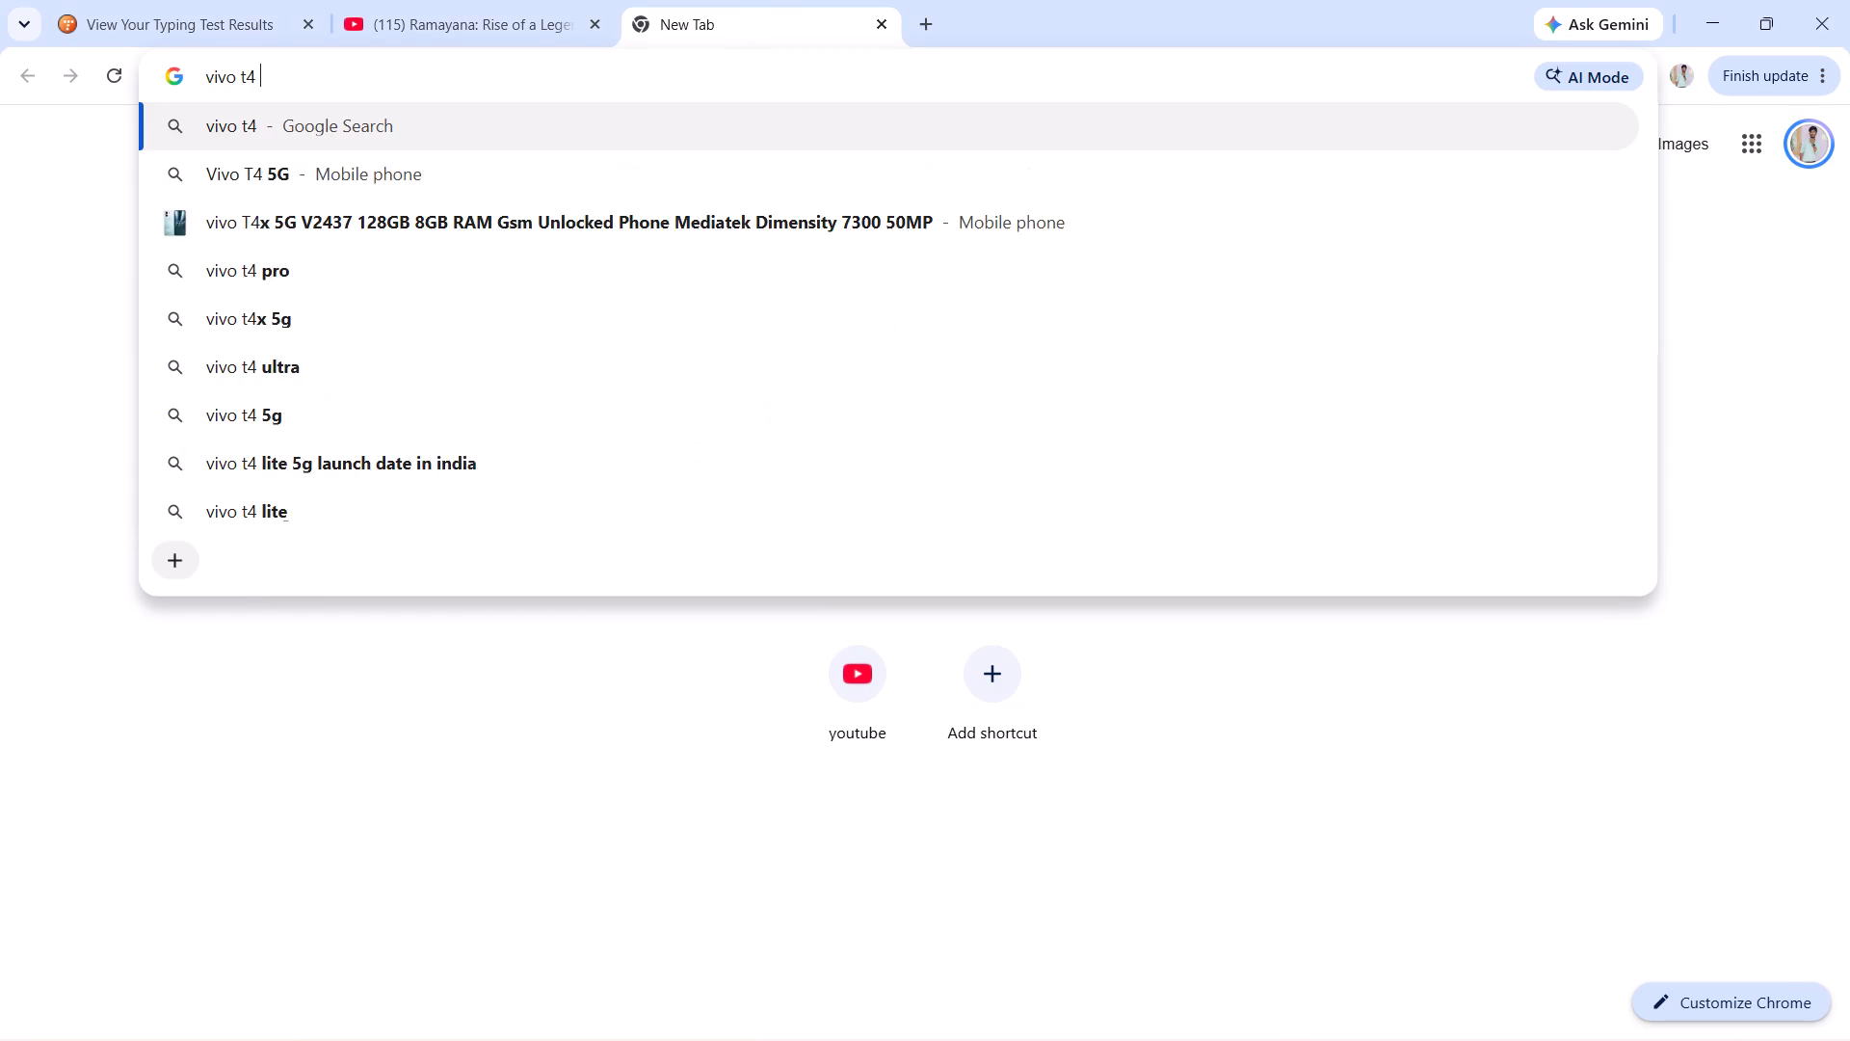
Search the web for "vivo t4 charger 90 watt price original".
{"action": "type", "text": "charger"}
{"action": "key", "text": "space"}
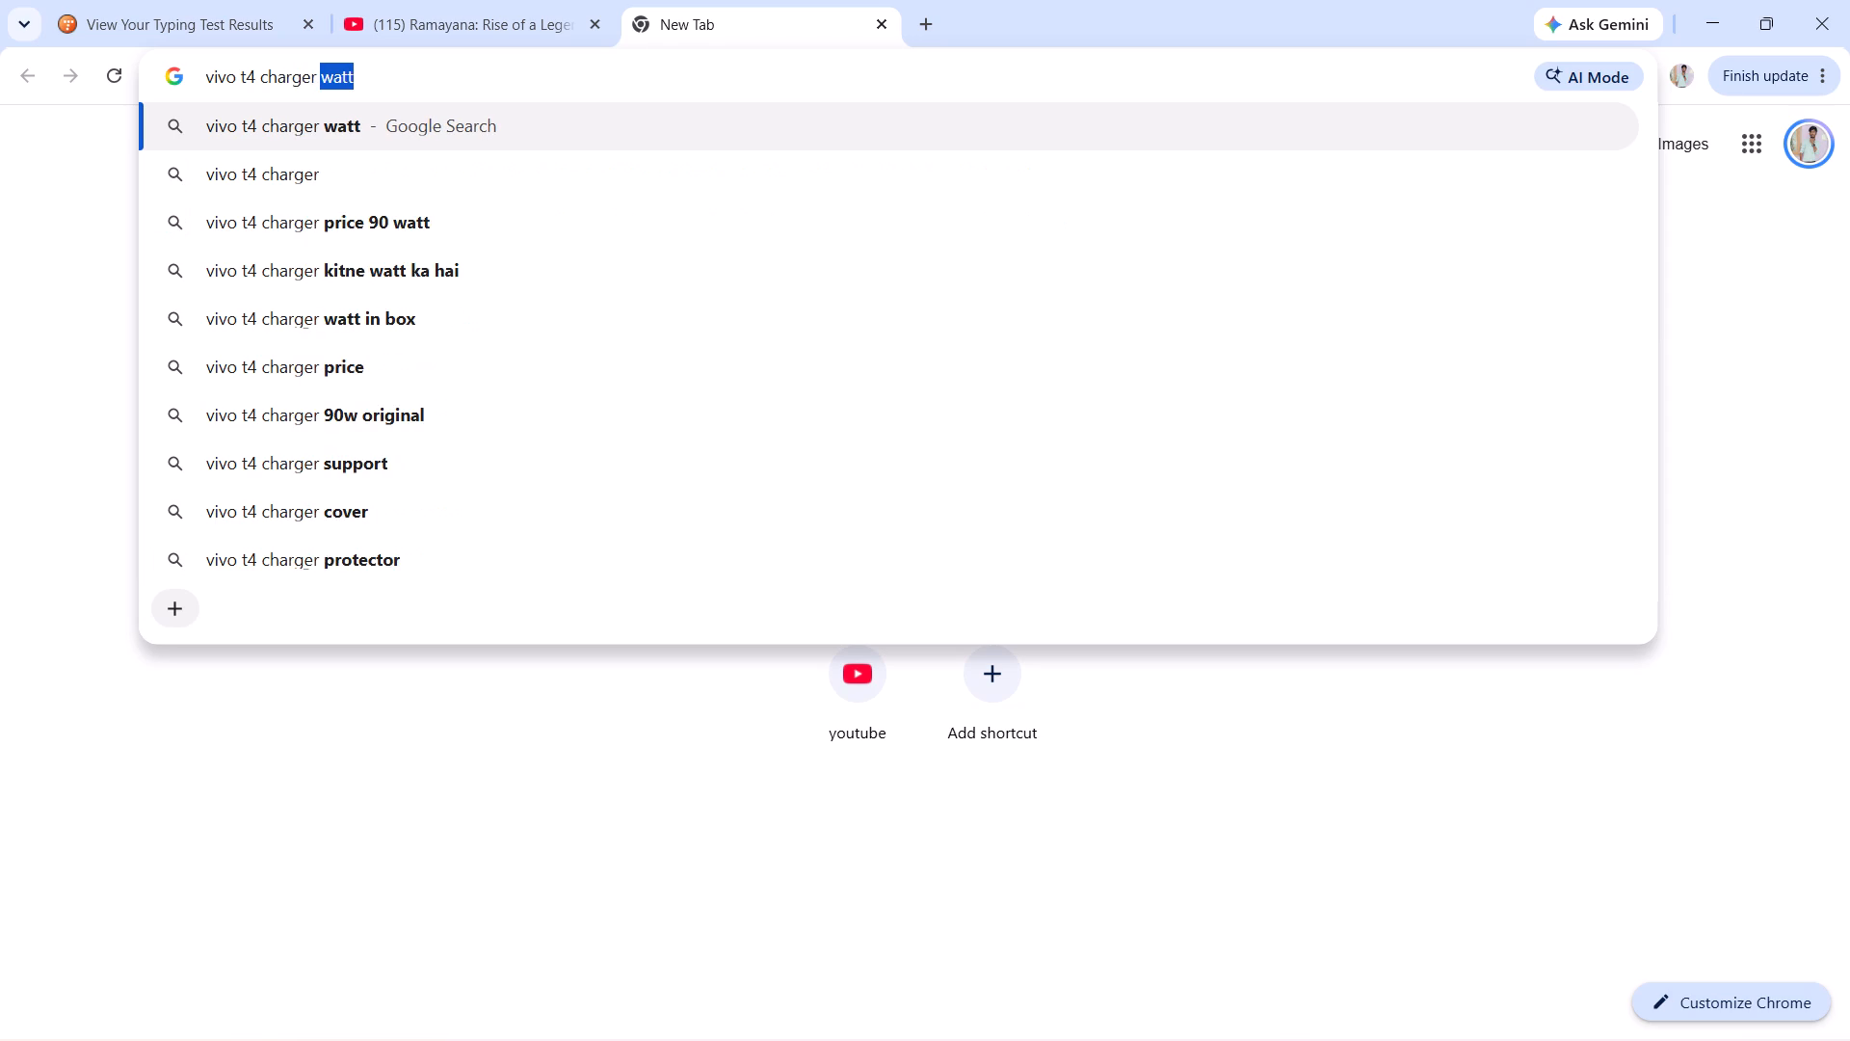
{"action": "type", "text": "90"}
{"action": "key", "text": "space"}
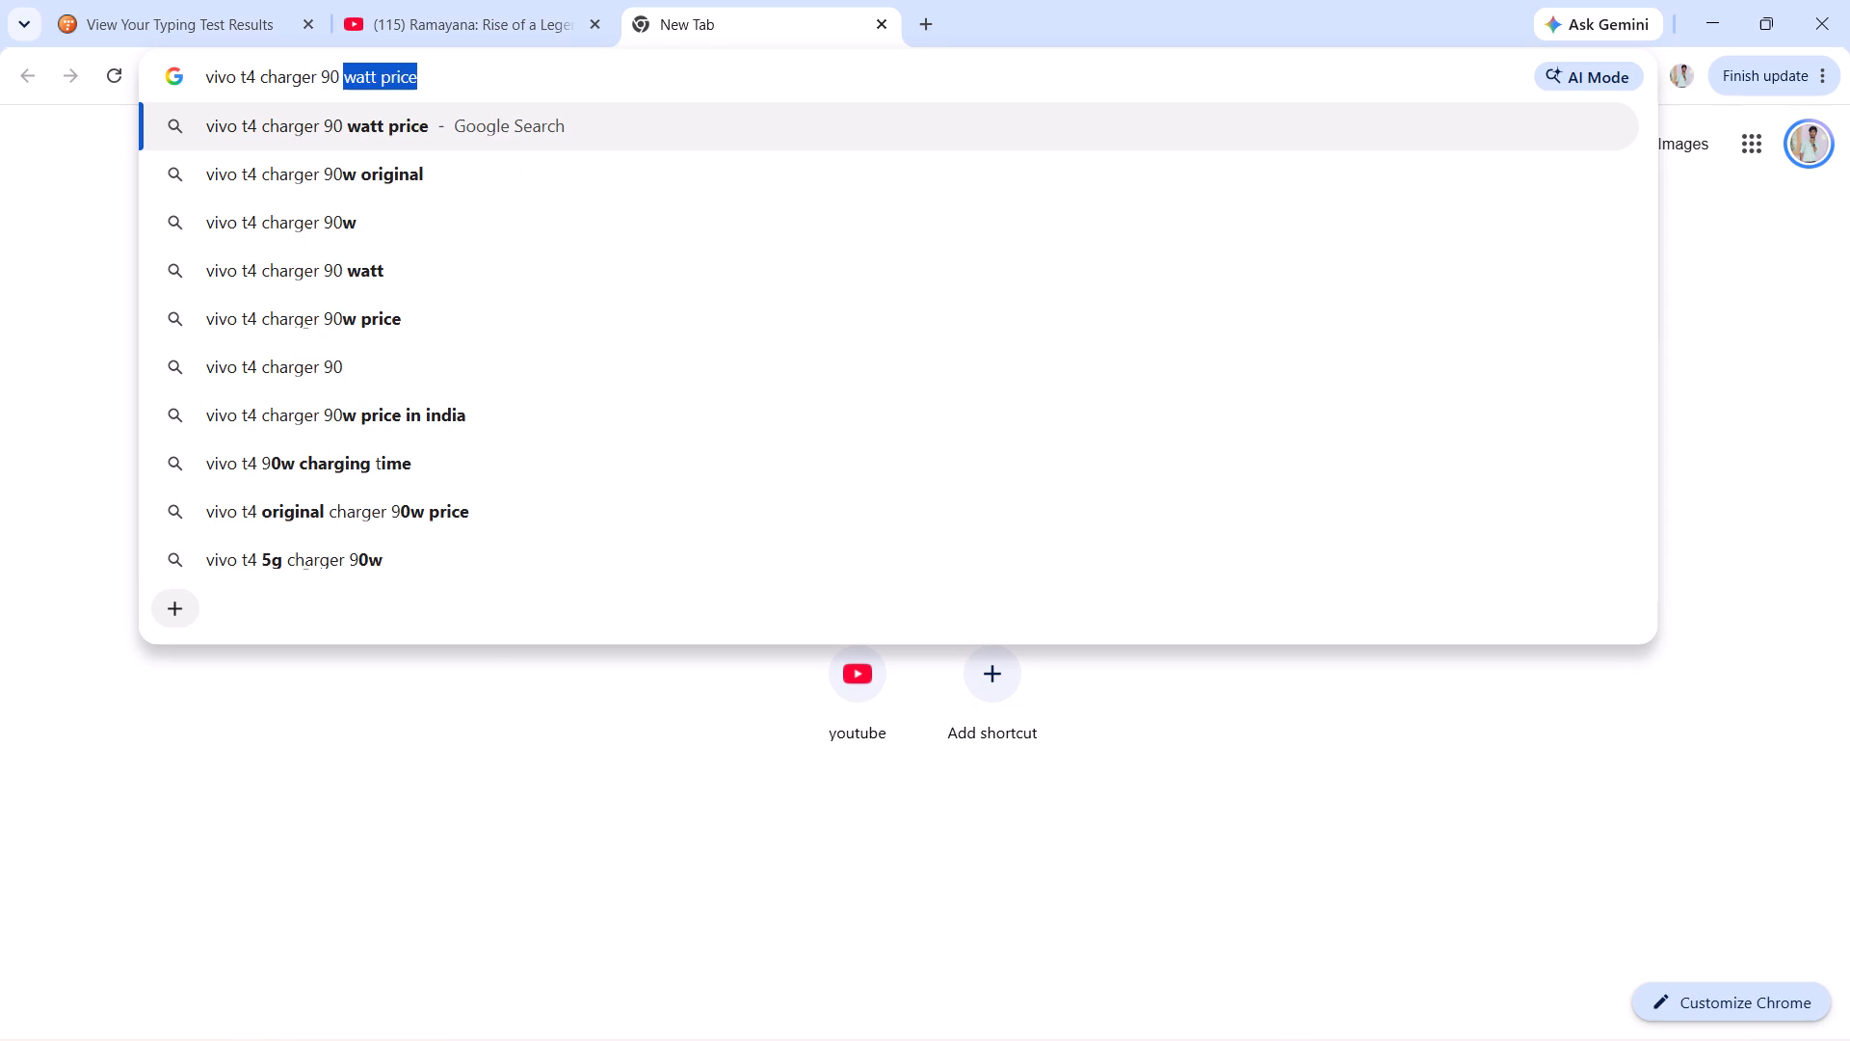
{"action": "type", "text": "watt price original"}
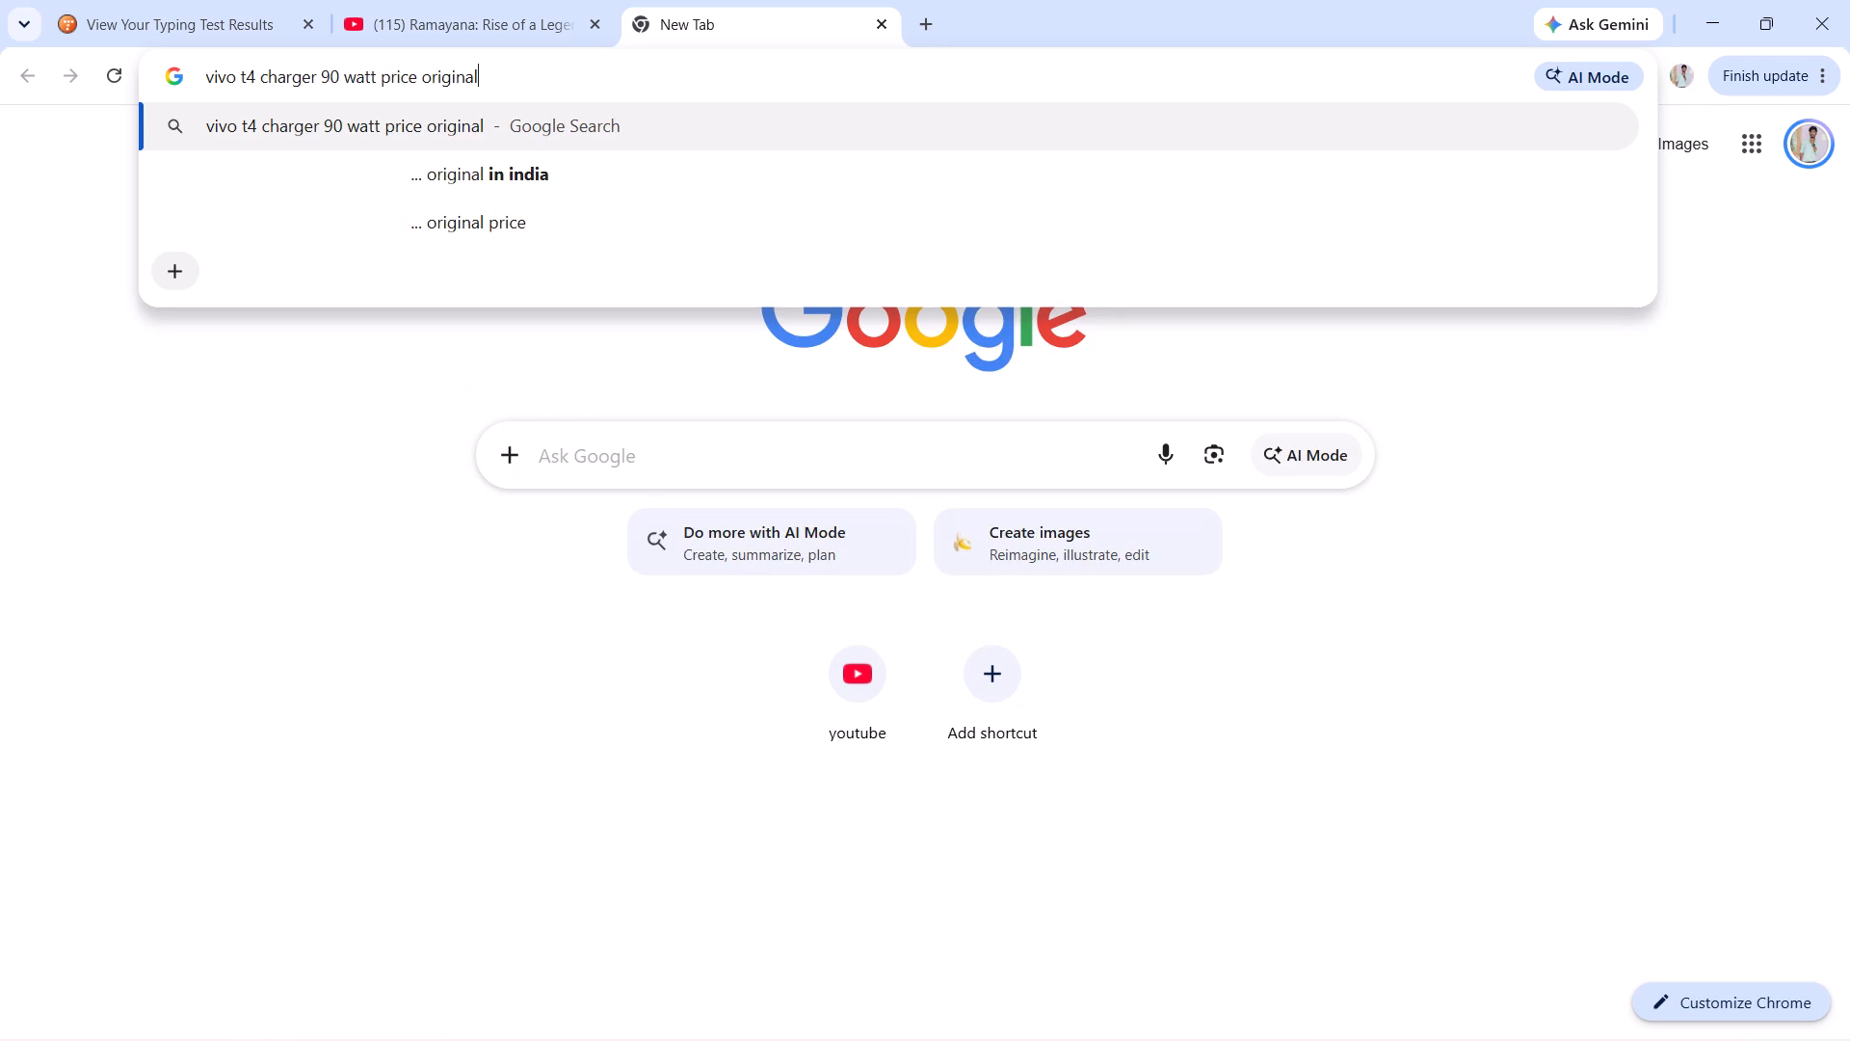
{"action": "key", "text": "Return"}
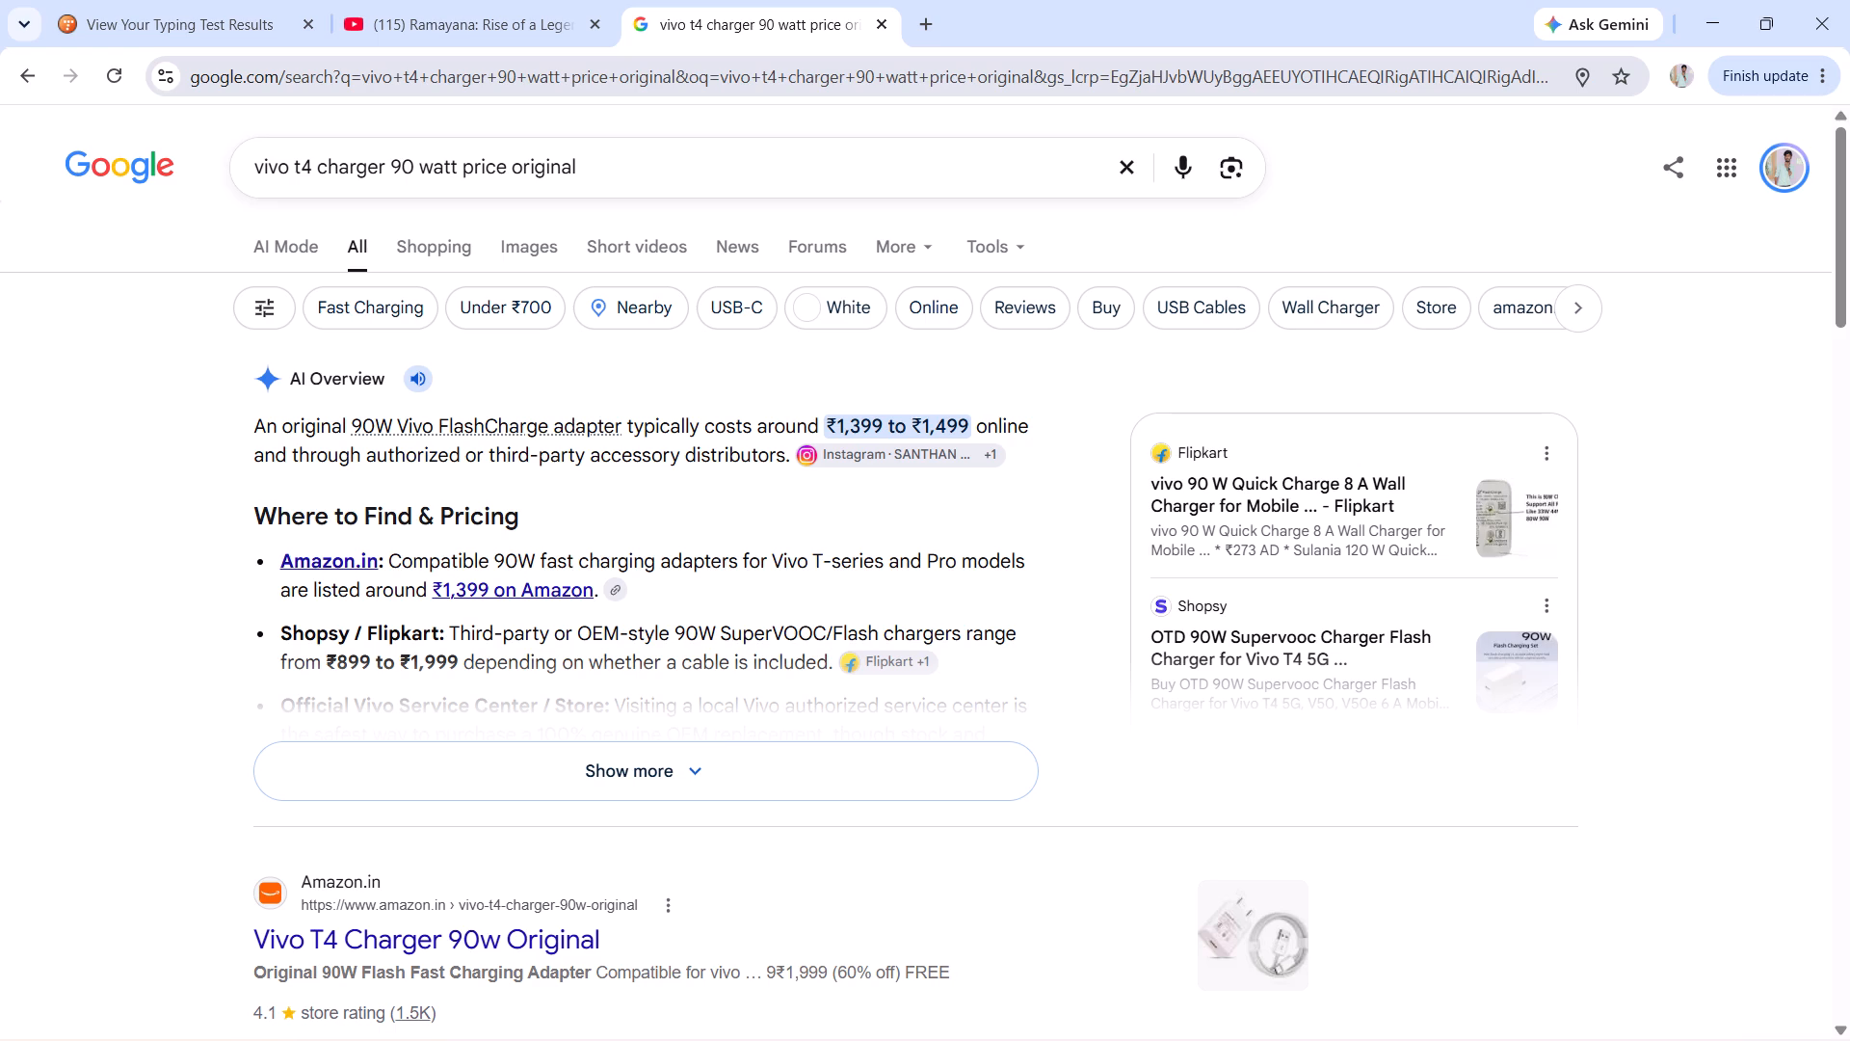
Switch to File Explorer, go to the Downloads folder and search it for "ppt".
{"action": "left_click", "coordinate": [1714, 14]}
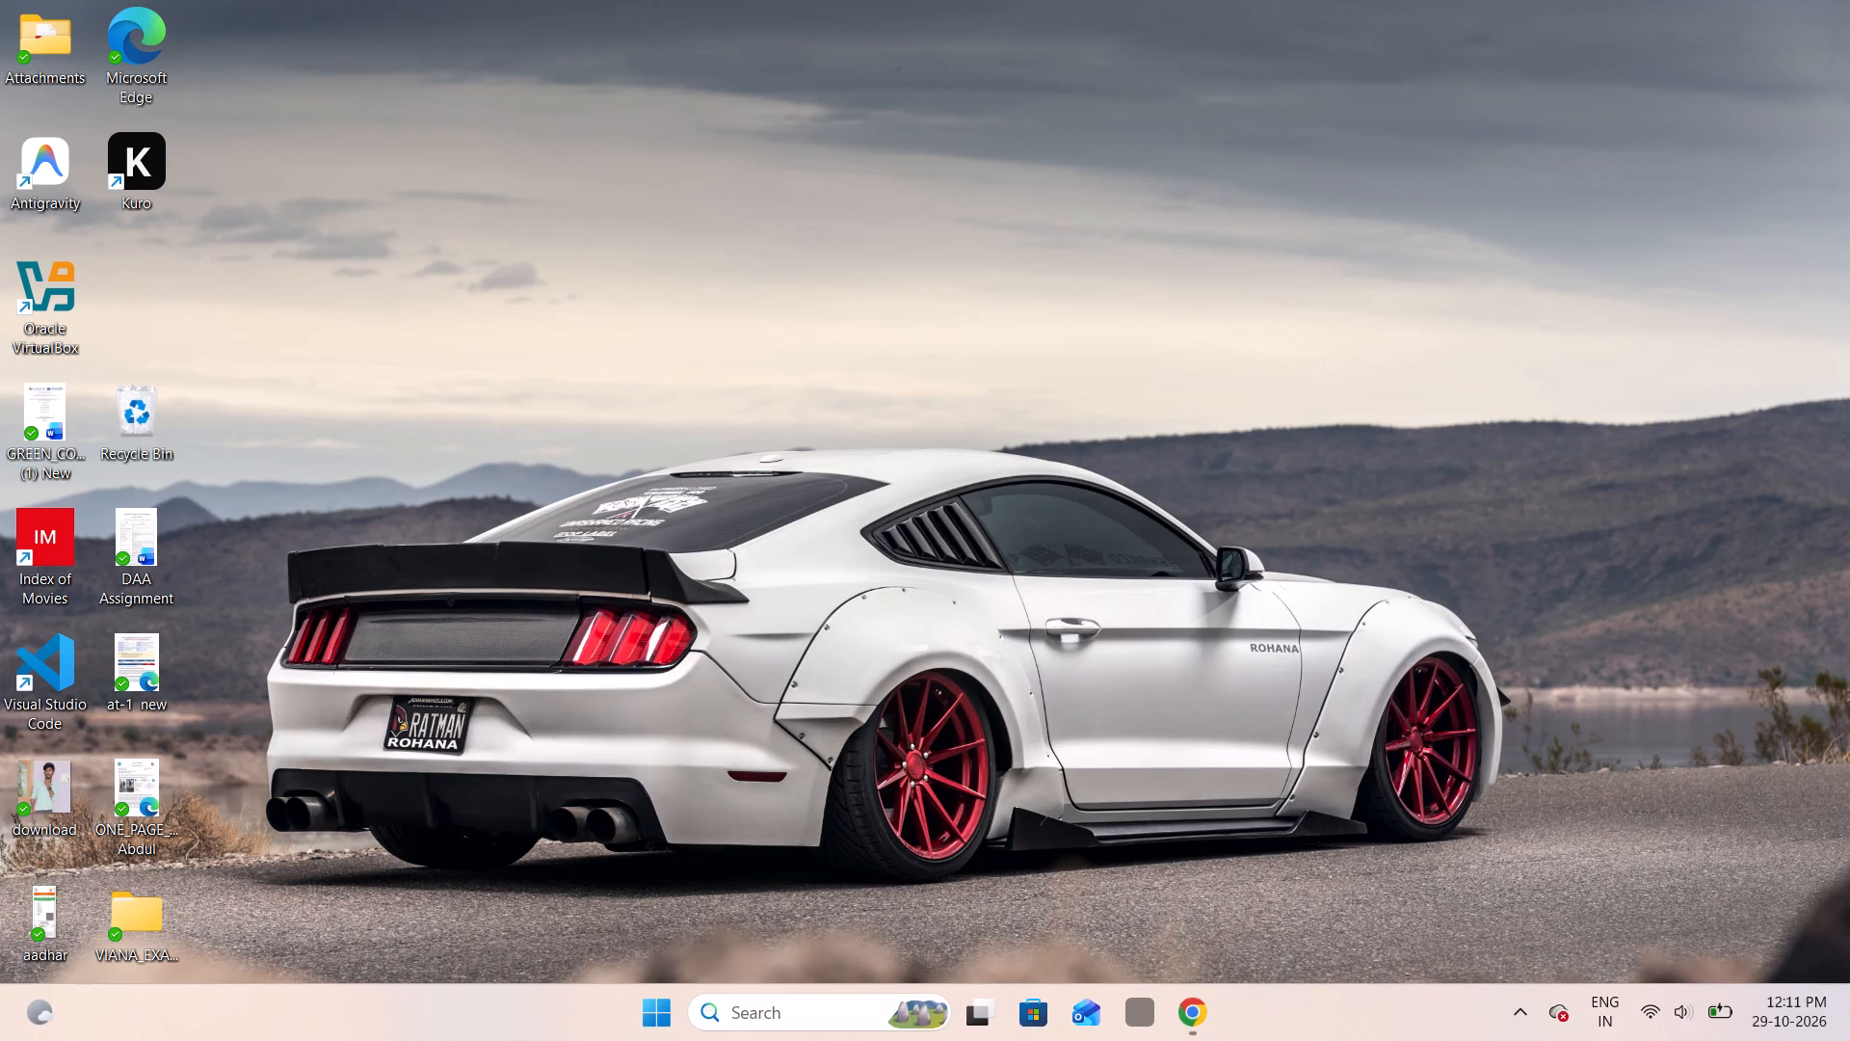
{"action": "double_click", "coordinate": [143, 900]}
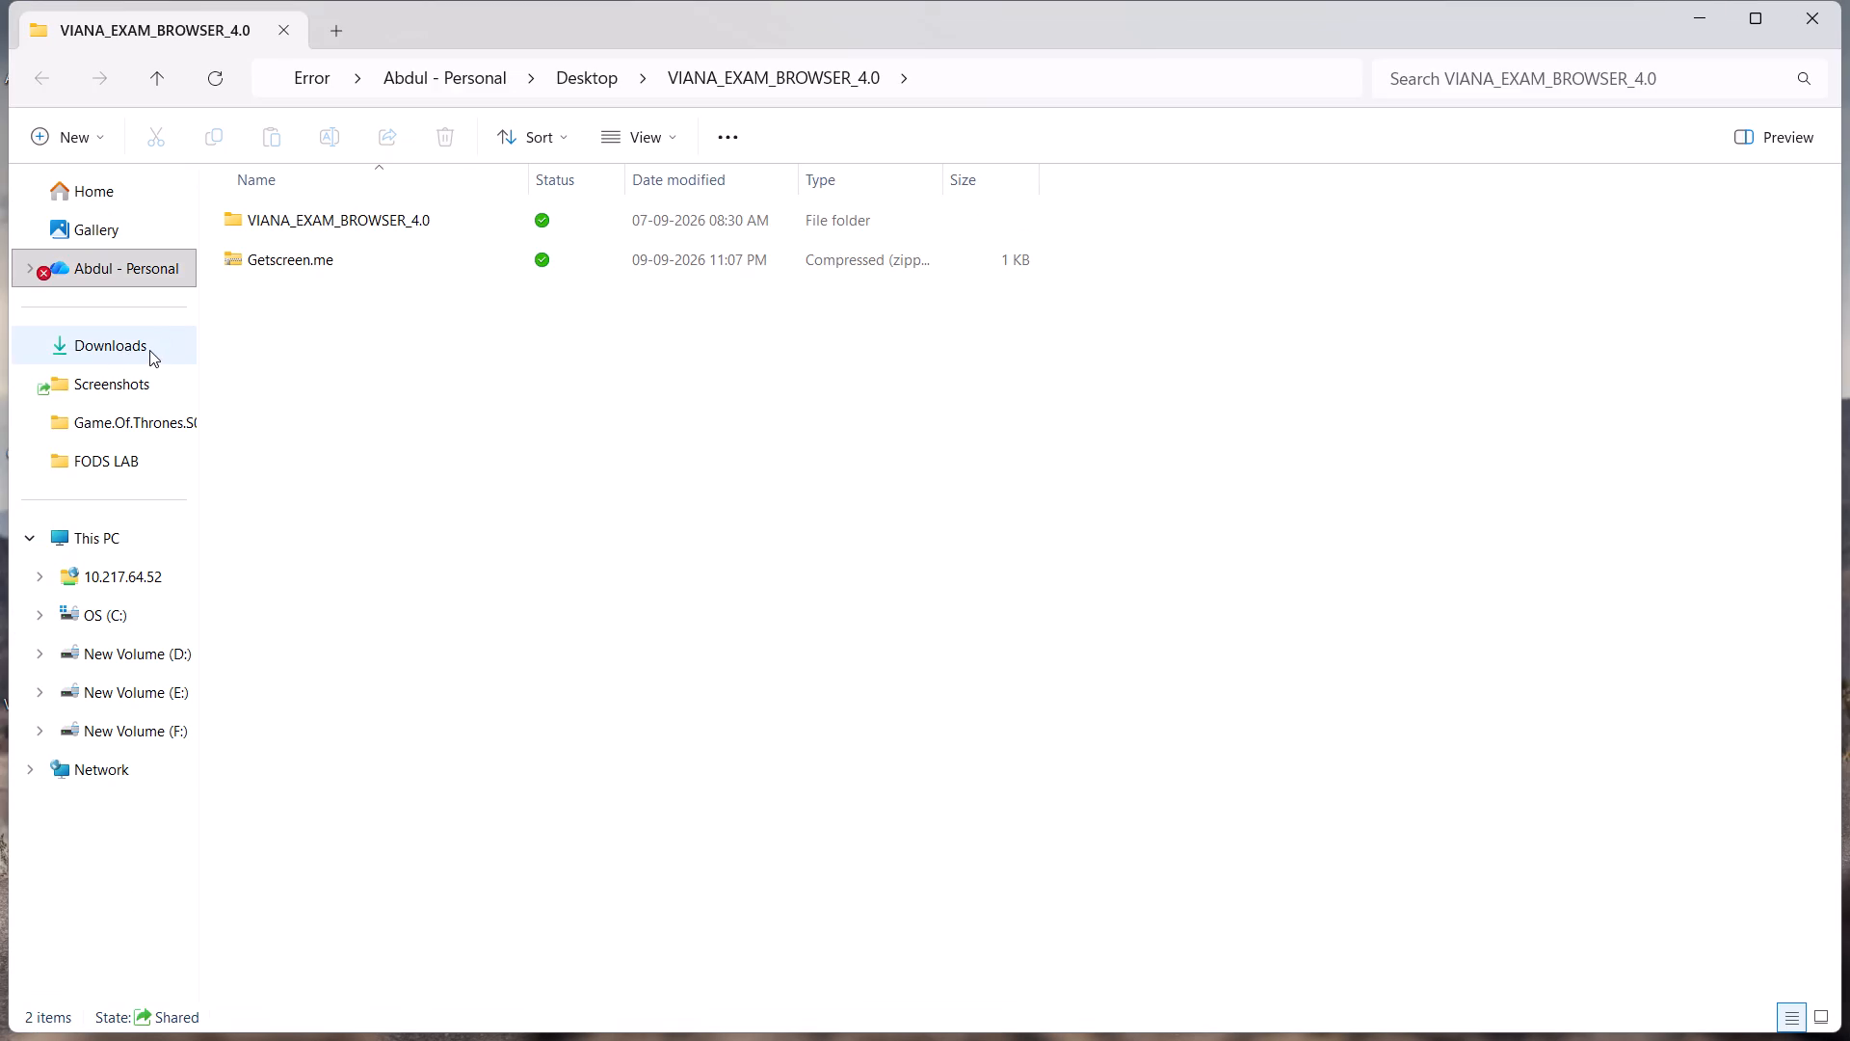
{"action": "double_click", "coordinate": [149, 350]}
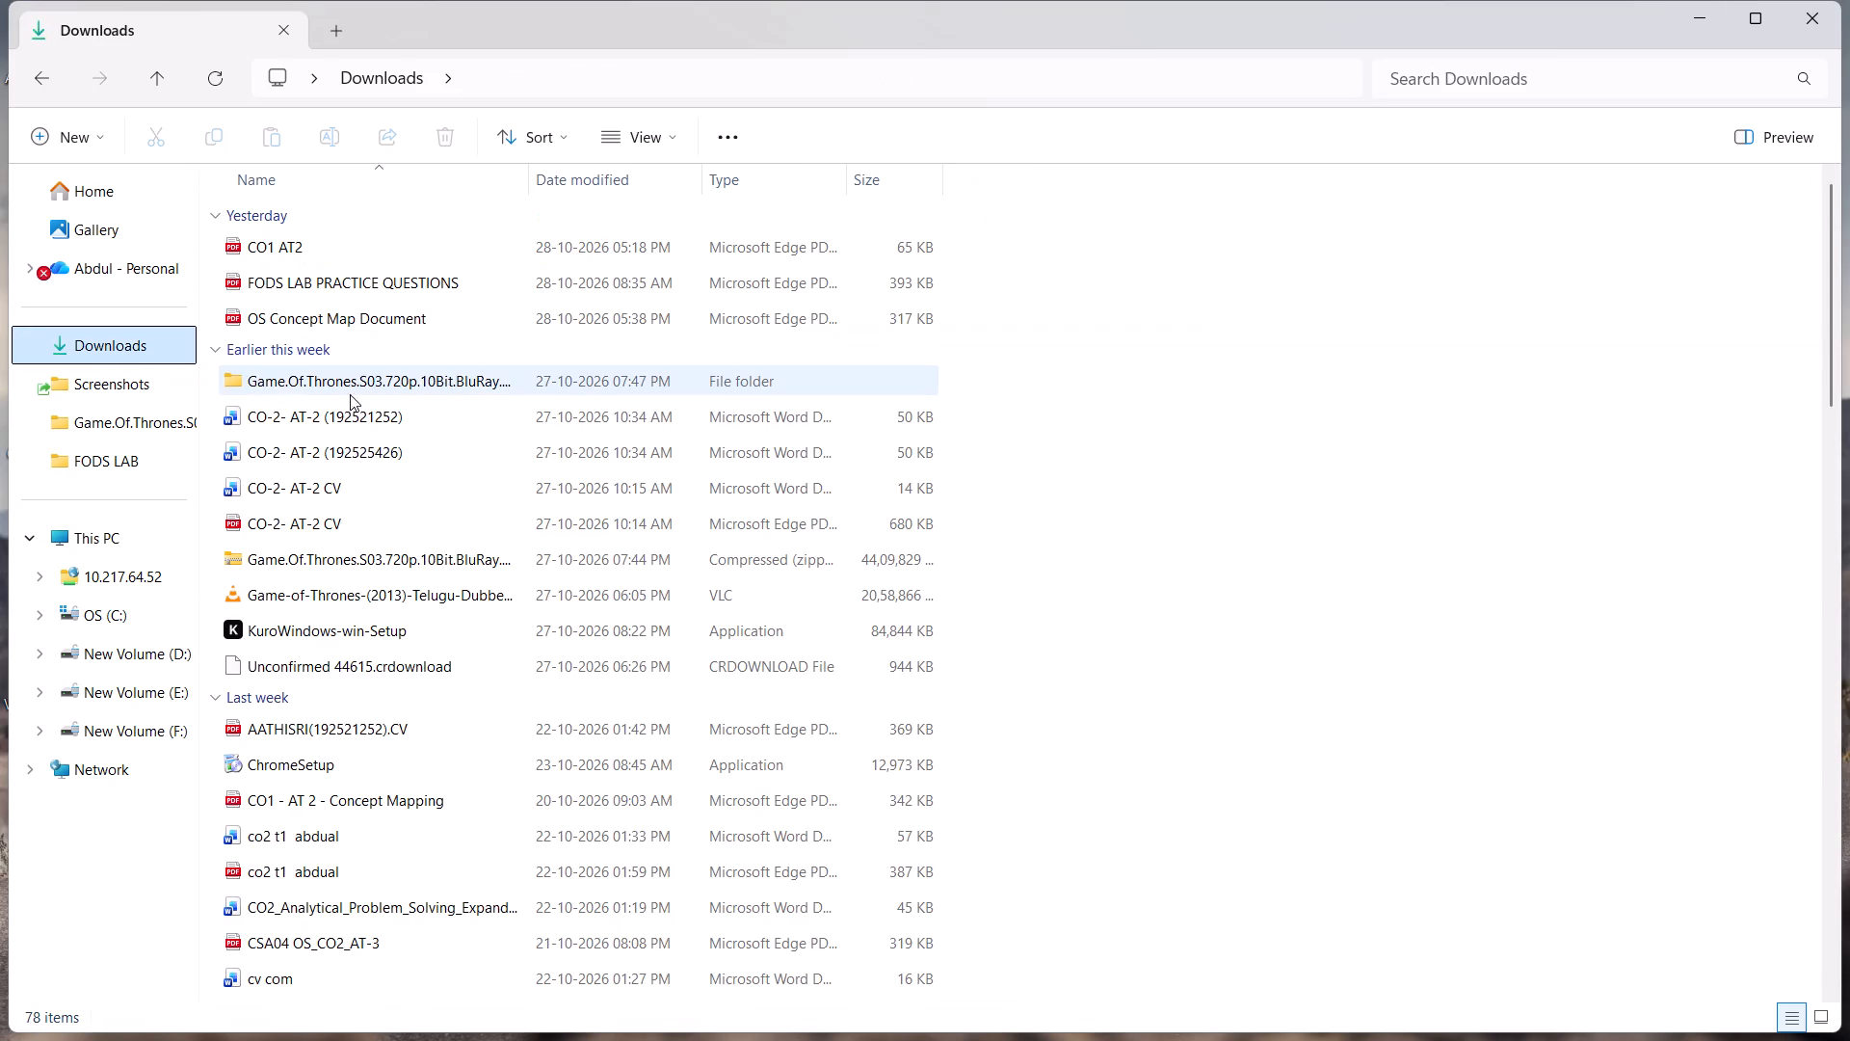
{"action": "scroll", "coordinate": [394, 429], "scroll_direction": "right", "scroll_amount": 4}
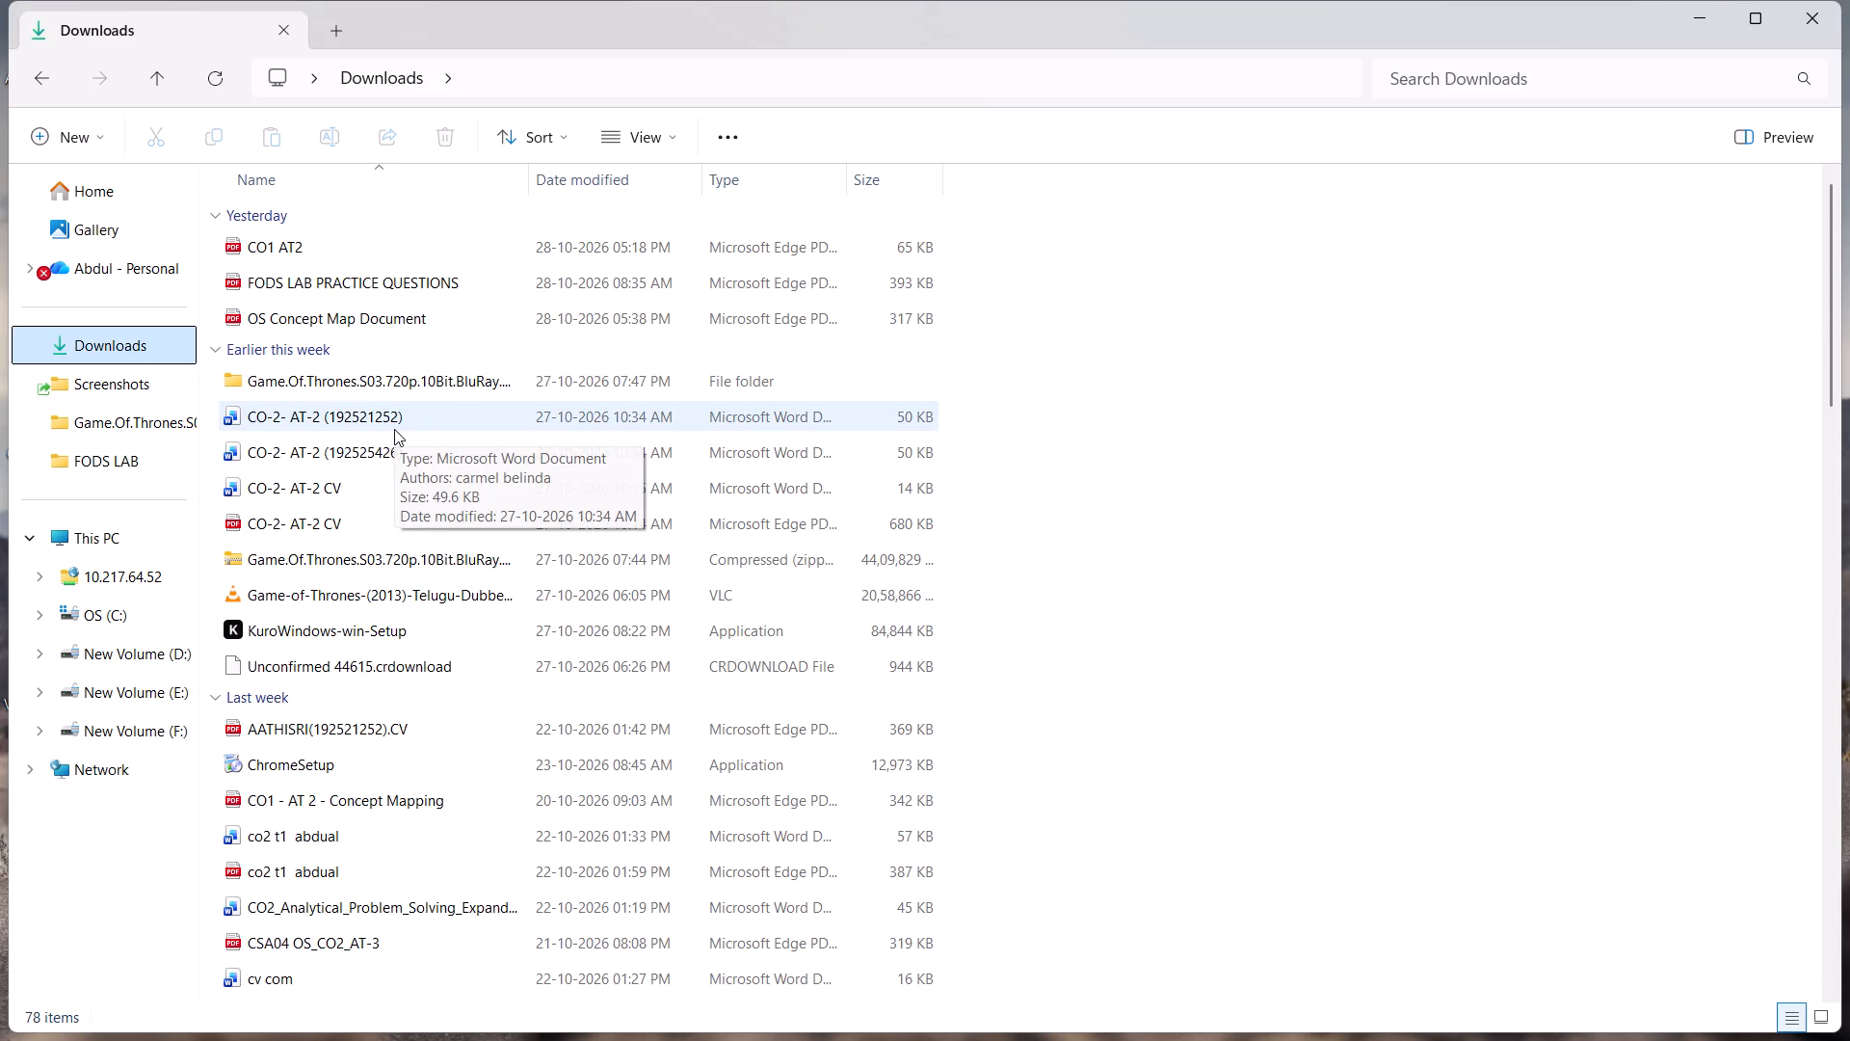
{"action": "scroll", "coordinate": [394, 429], "scroll_direction": "down", "scroll_amount": 4}
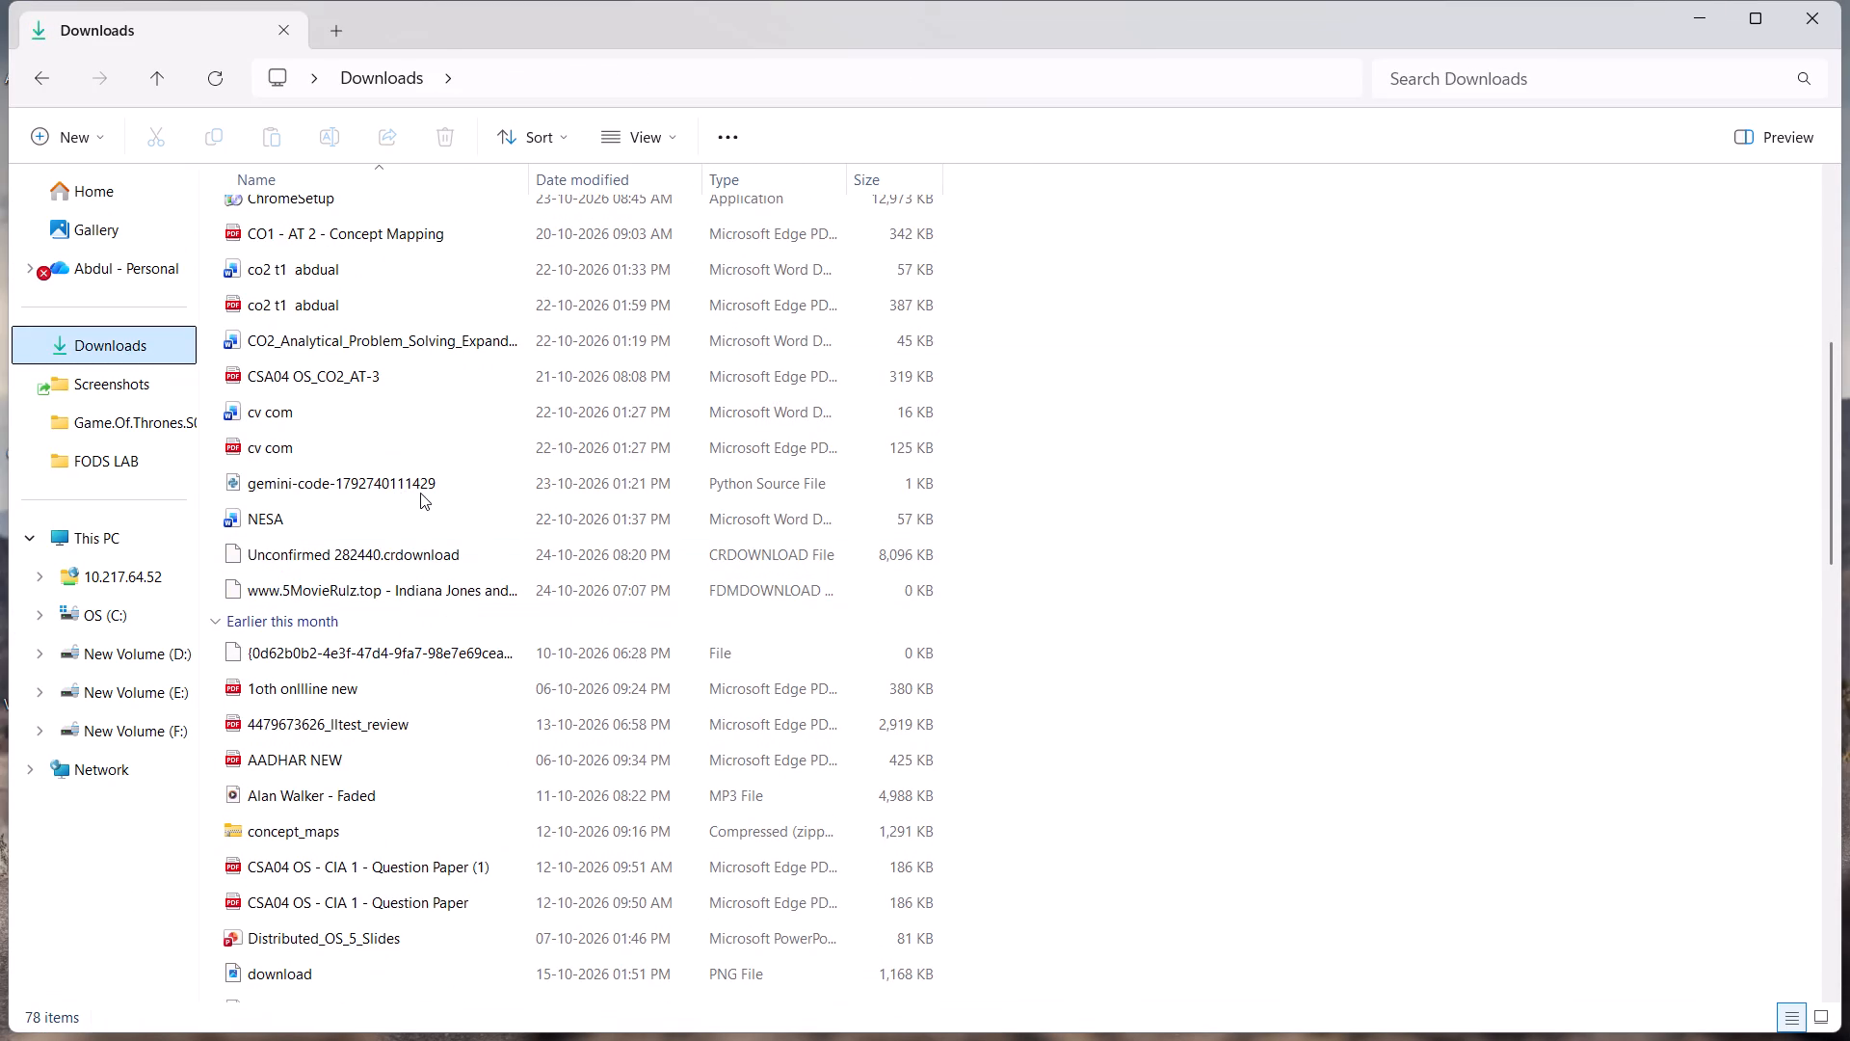
{"action": "scroll", "coordinate": [420, 493], "scroll_direction": "up", "scroll_amount": 10}
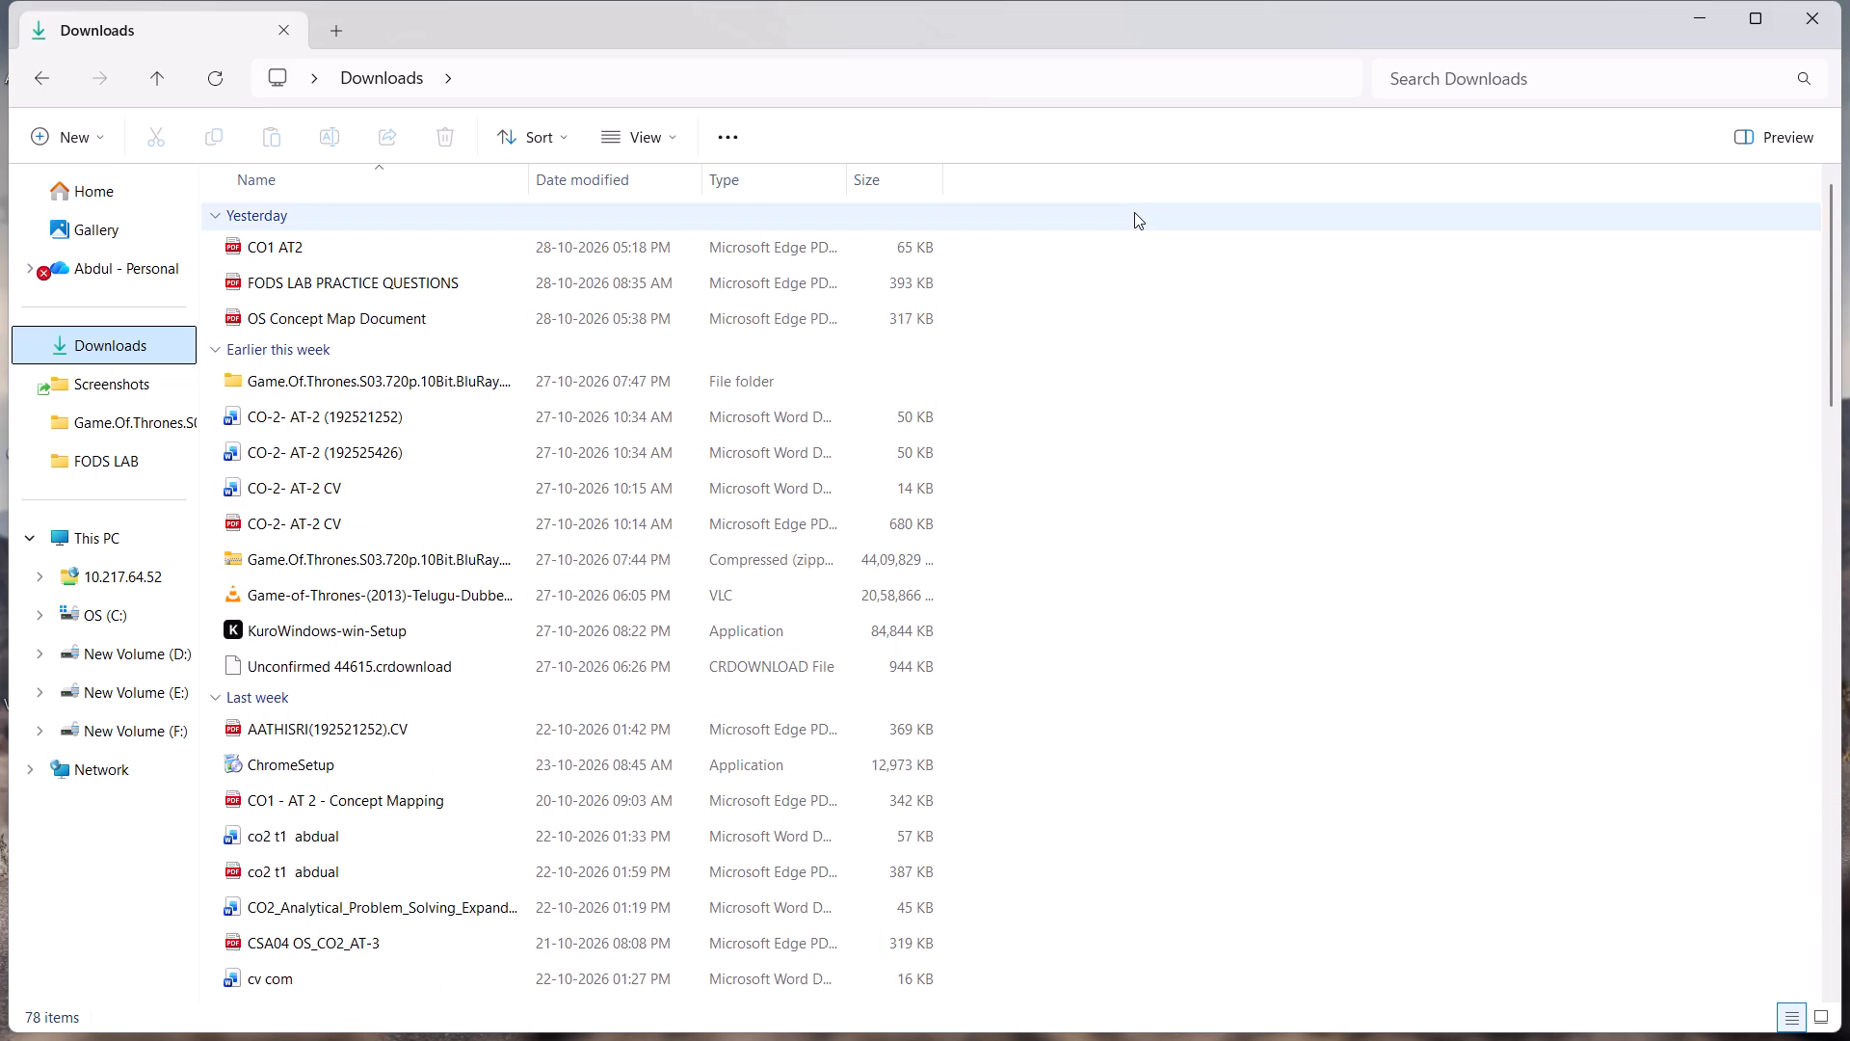
{"action": "left_click", "coordinate": [1450, 71]}
{"action": "key", "text": "p"}
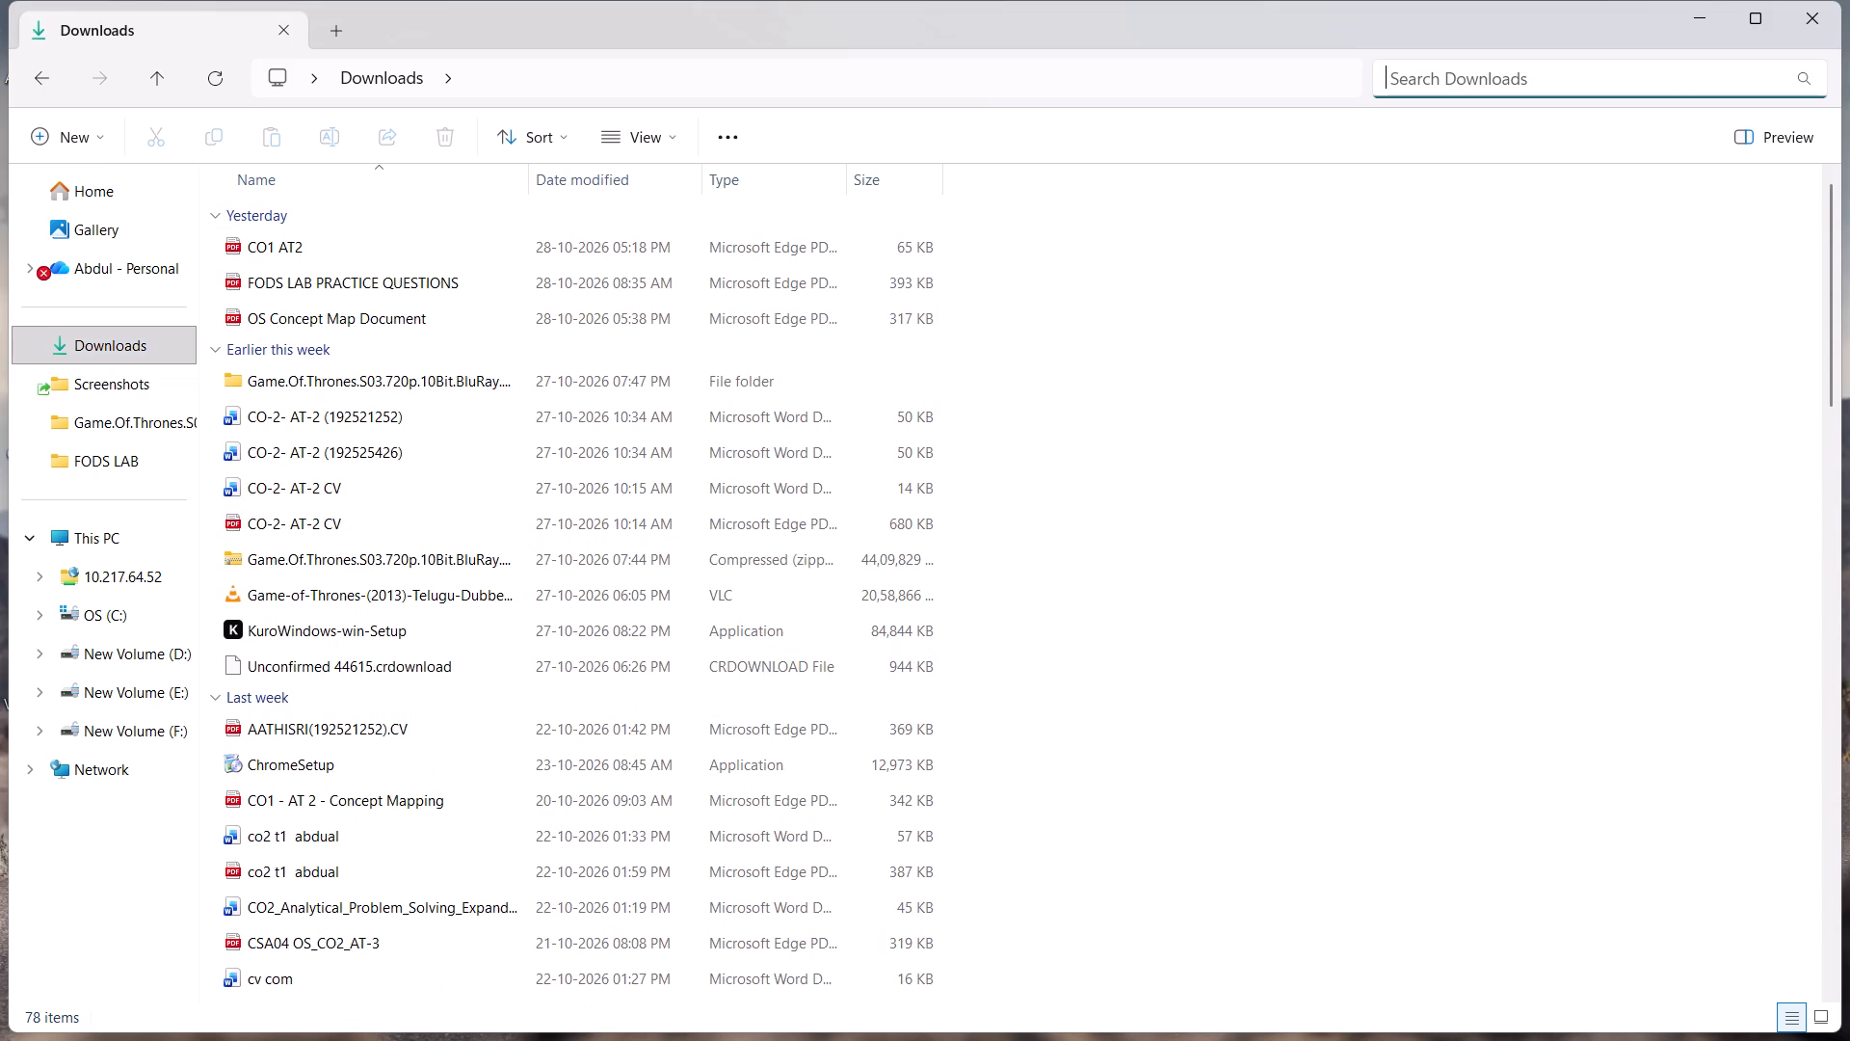
{"action": "type", "text": "pt"}
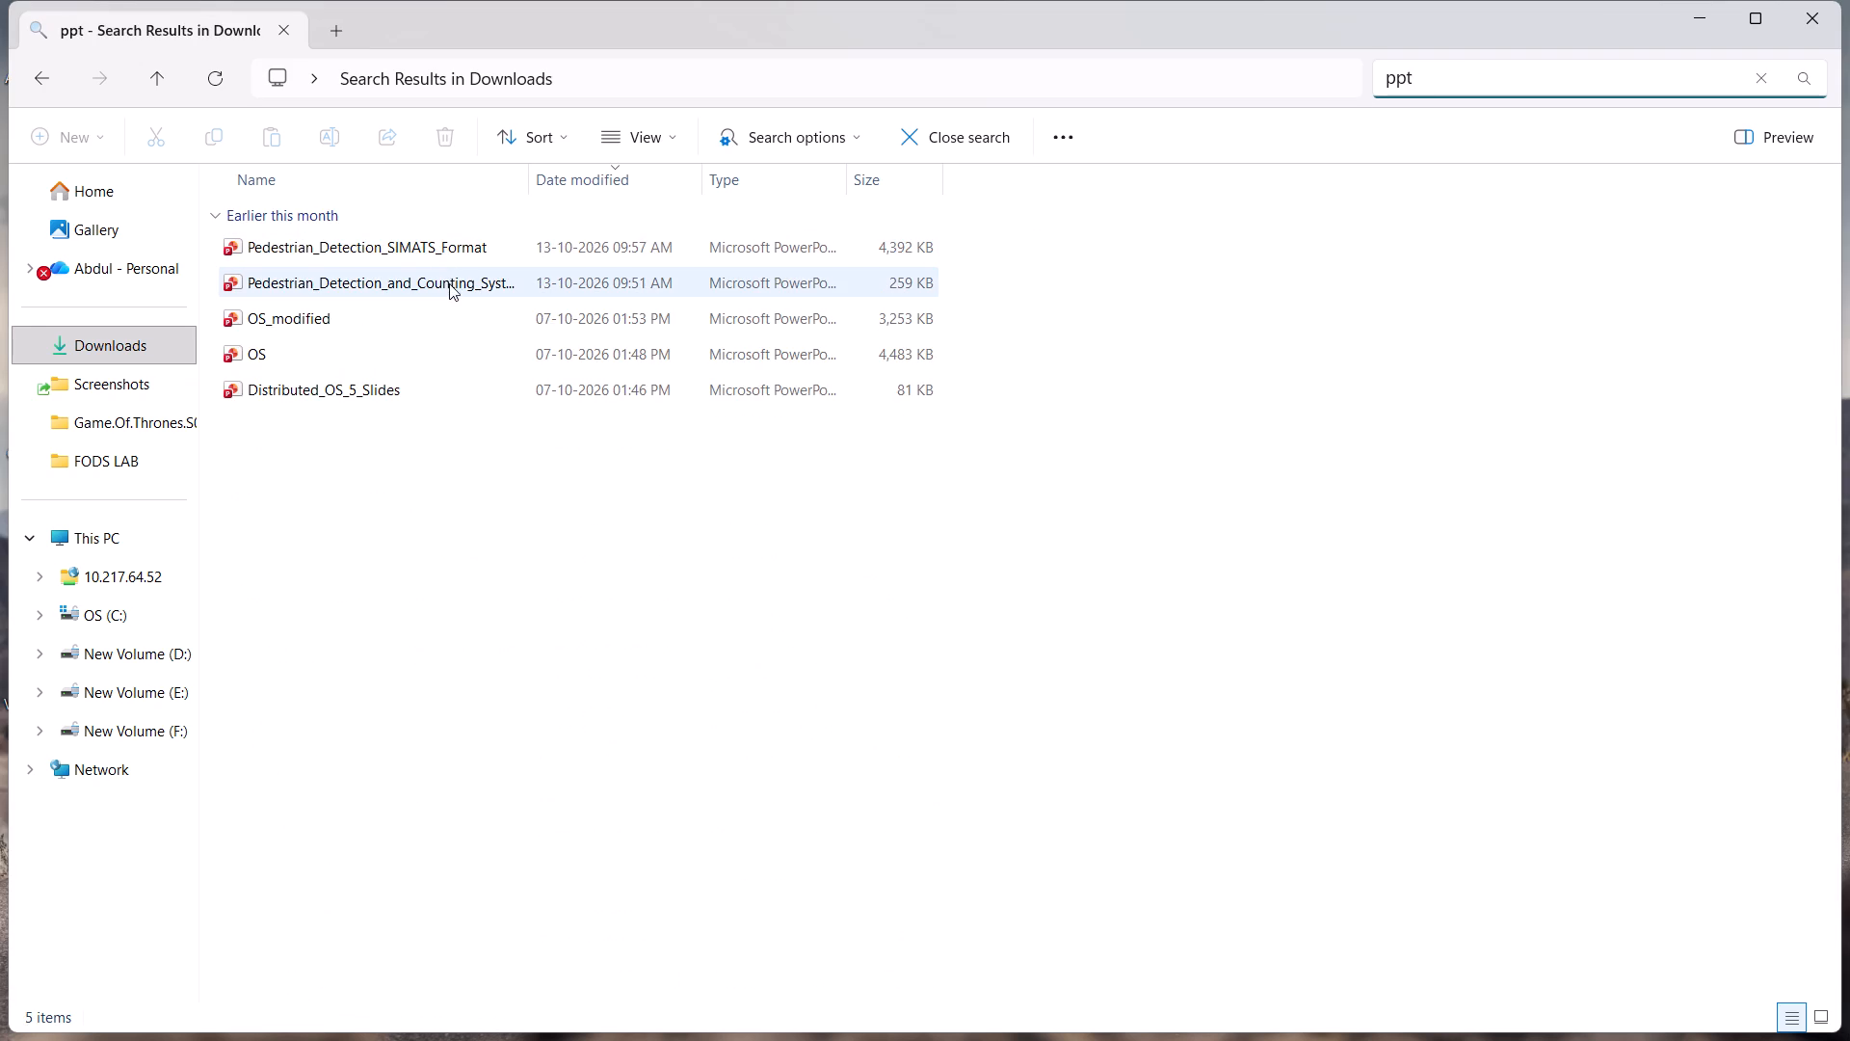
Open the Pedestrian_Detection_and_Counting_System_3_Modules presentation for a brief check and close it.
{"action": "double_click", "coordinate": [451, 281]}
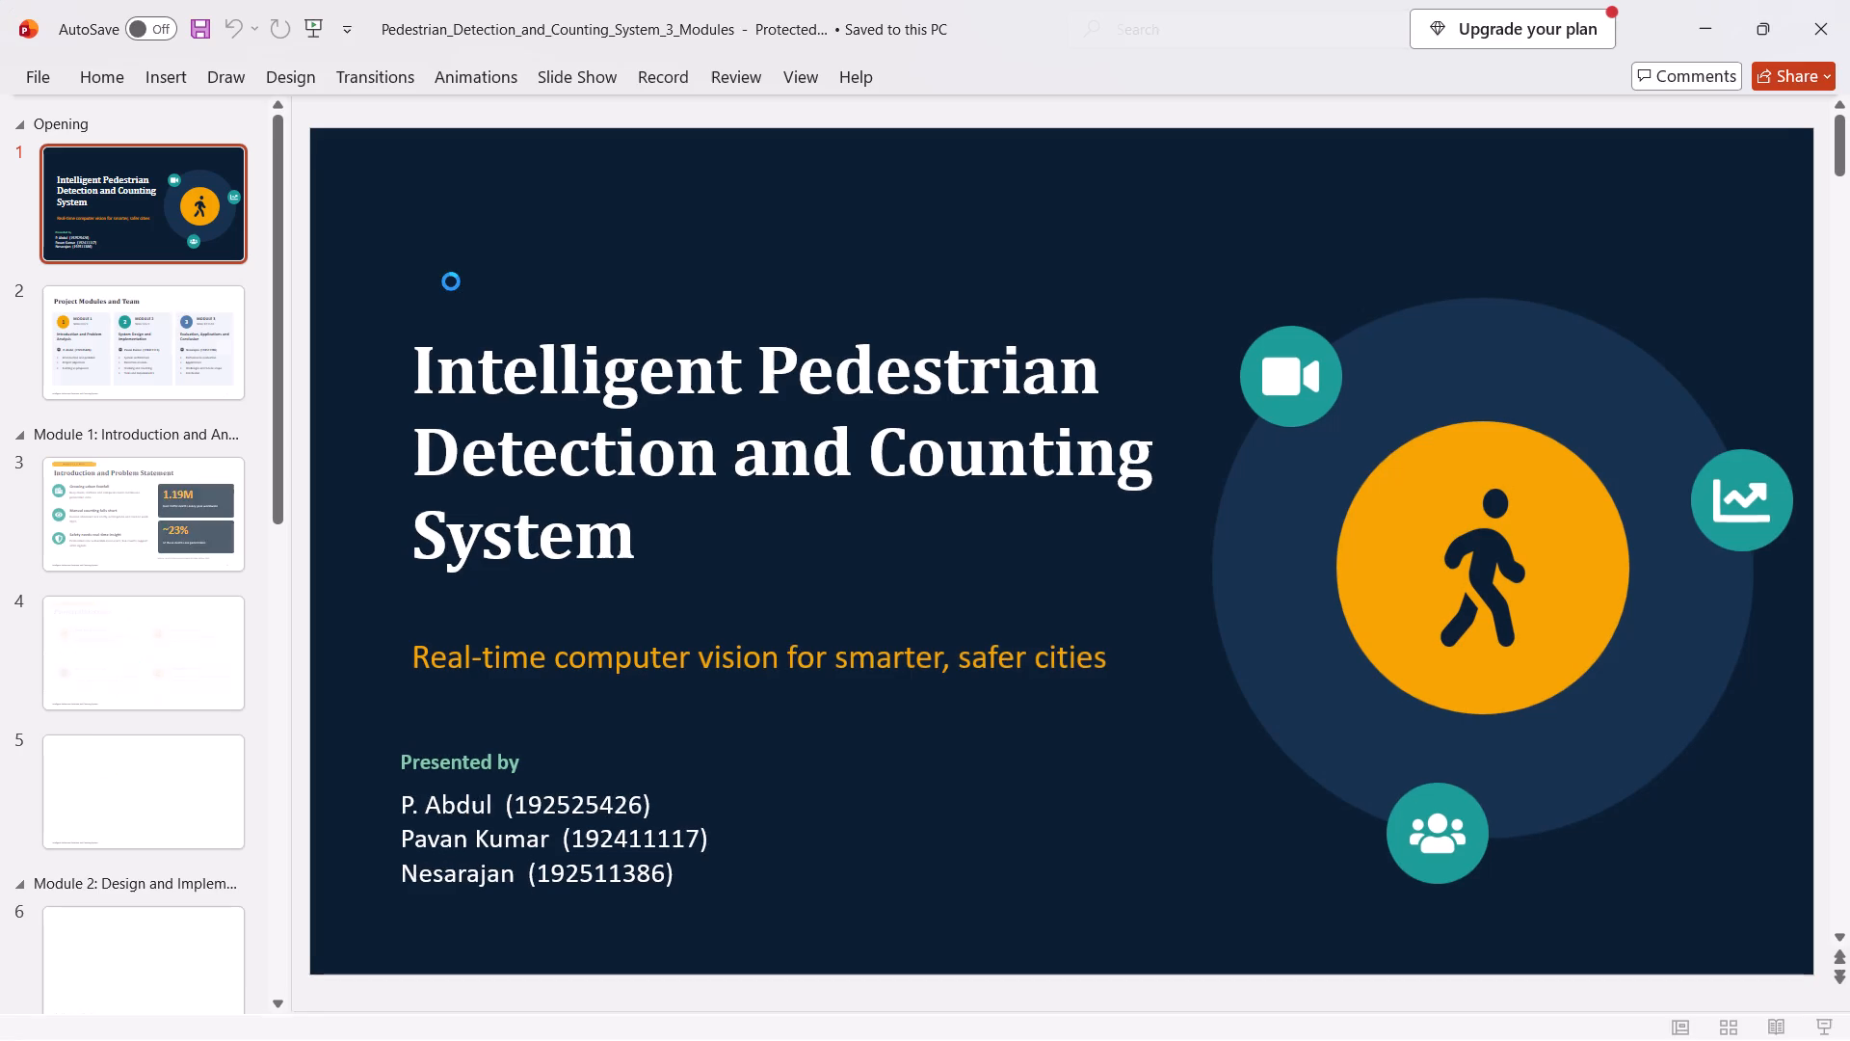
{"action": "left_click", "coordinate": [1821, 13]}
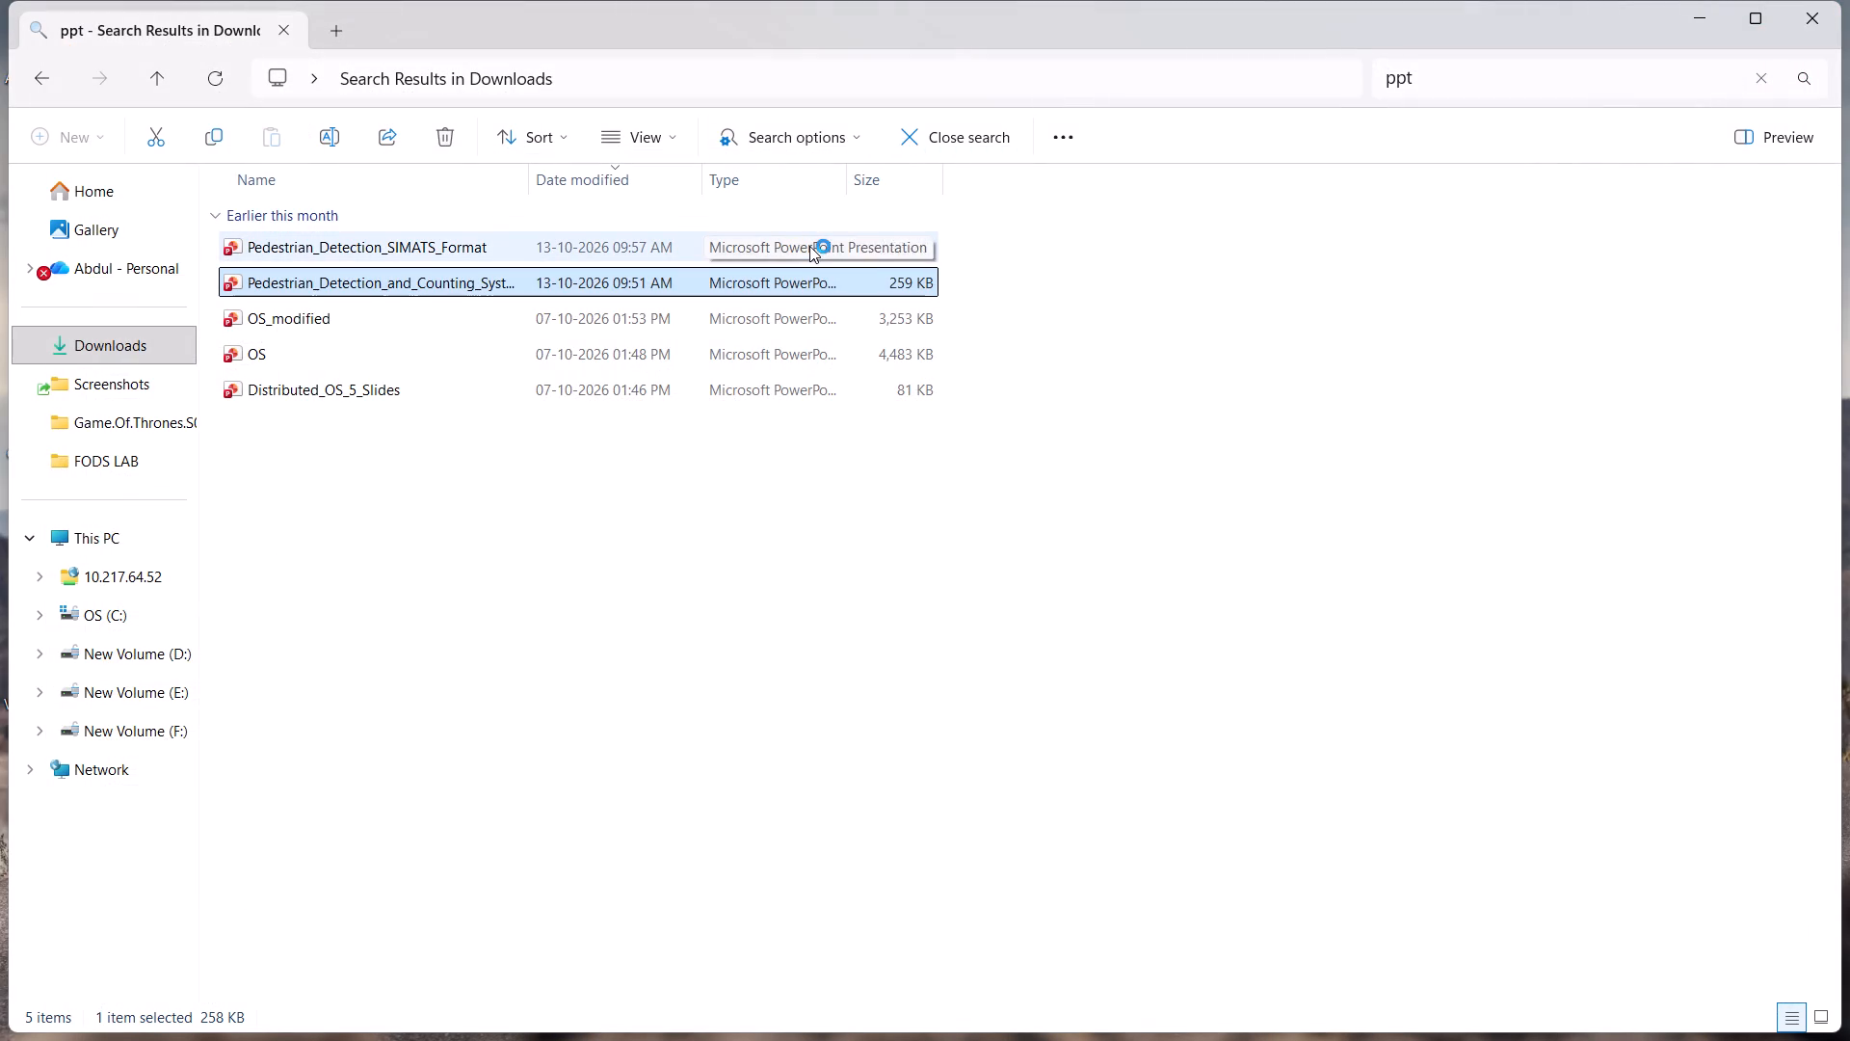
Open the Pedestrian_Detection_SIMATS_Format presentation in PowerPoint and have its content repaired.
{"action": "double_click", "coordinate": [809, 246]}
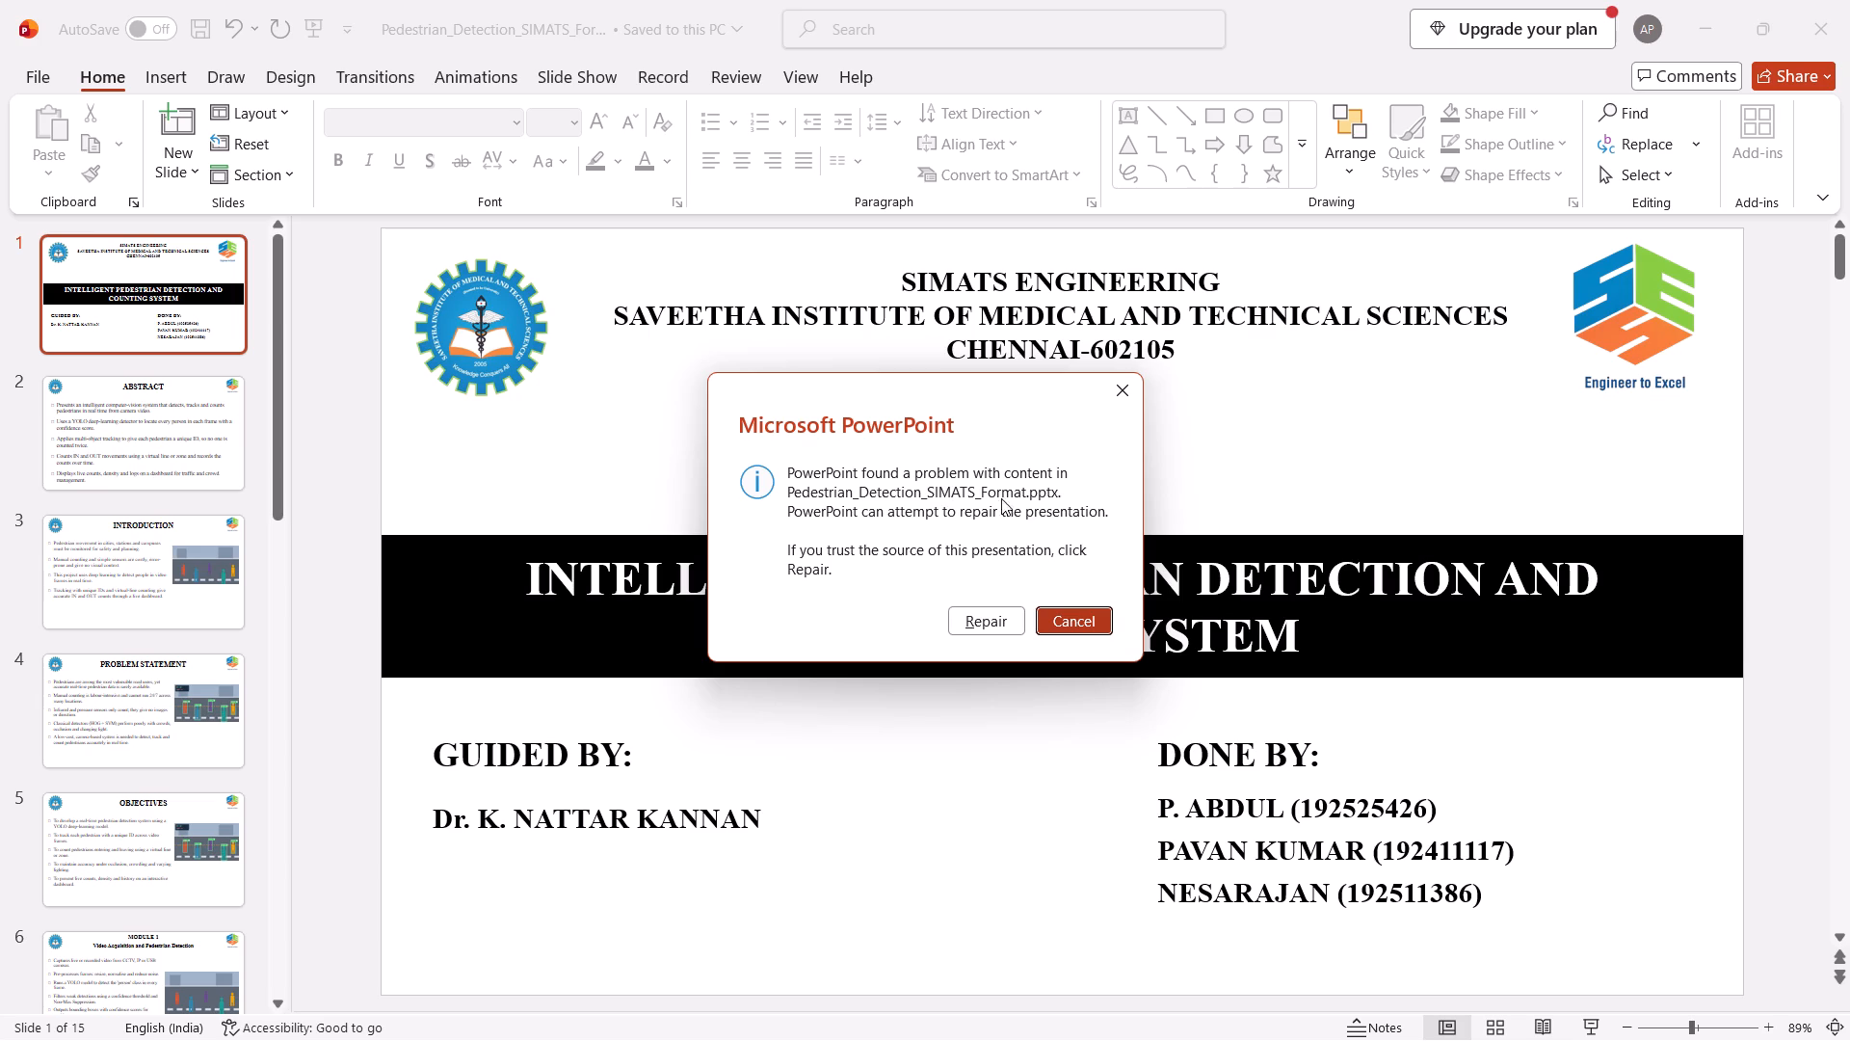
{"action": "left_click", "coordinate": [996, 615]}
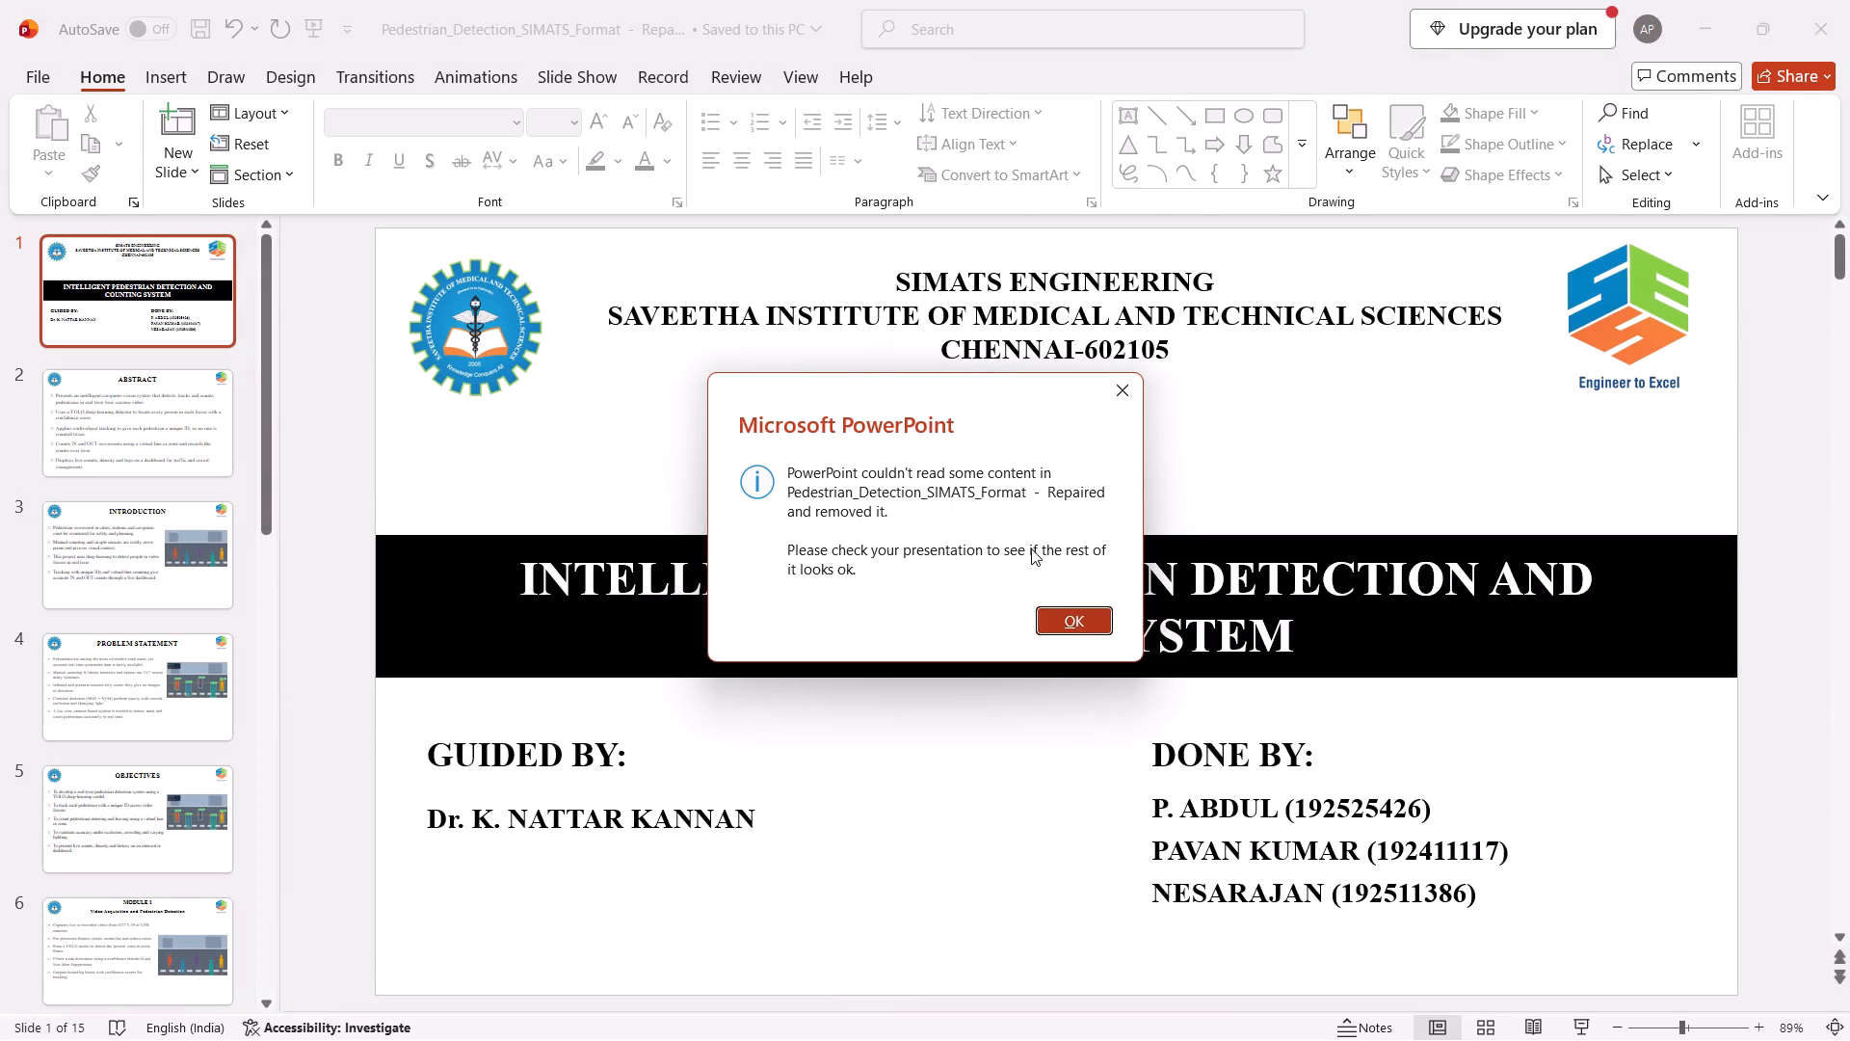
{"action": "left_click", "coordinate": [1069, 617]}
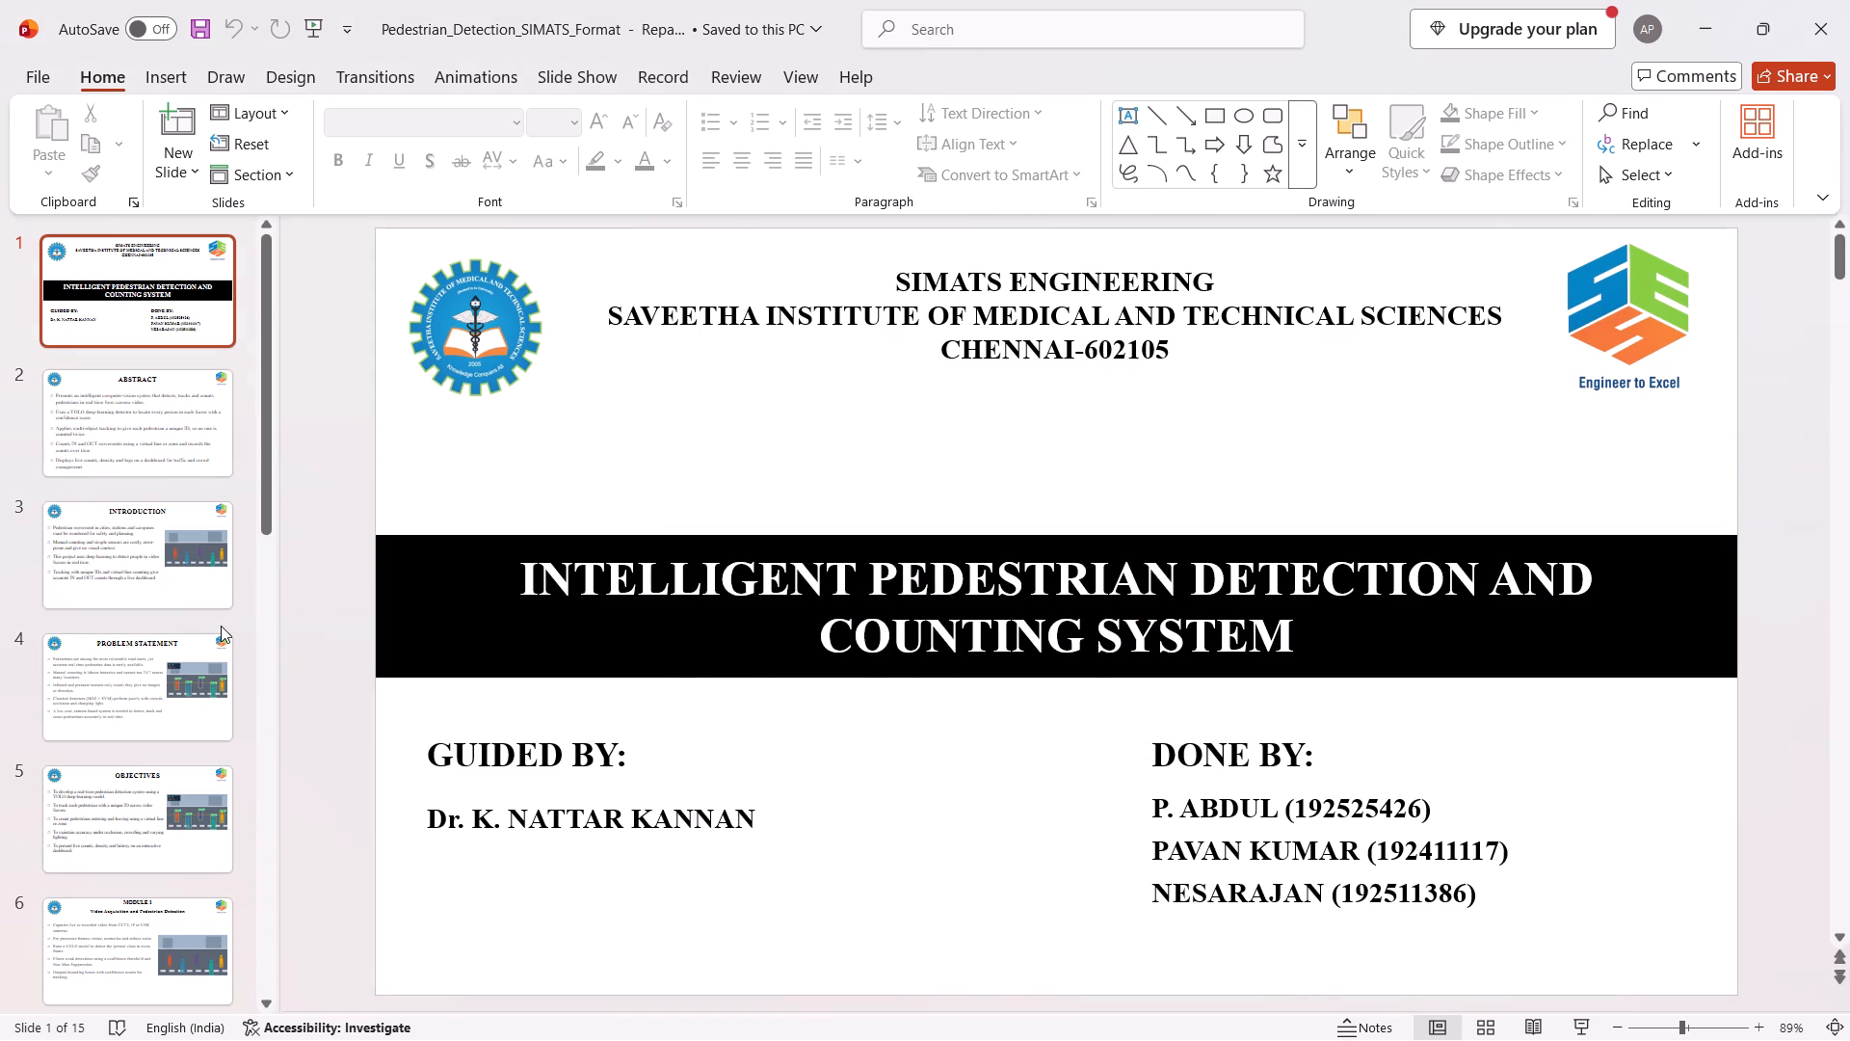
Review the deck's slides, including Abstract, Introduction, Literature Review, Reference and Future Scope, and return to the title slide.
{"action": "scroll", "coordinate": [185, 599], "scroll_direction": "down", "scroll_amount": 6}
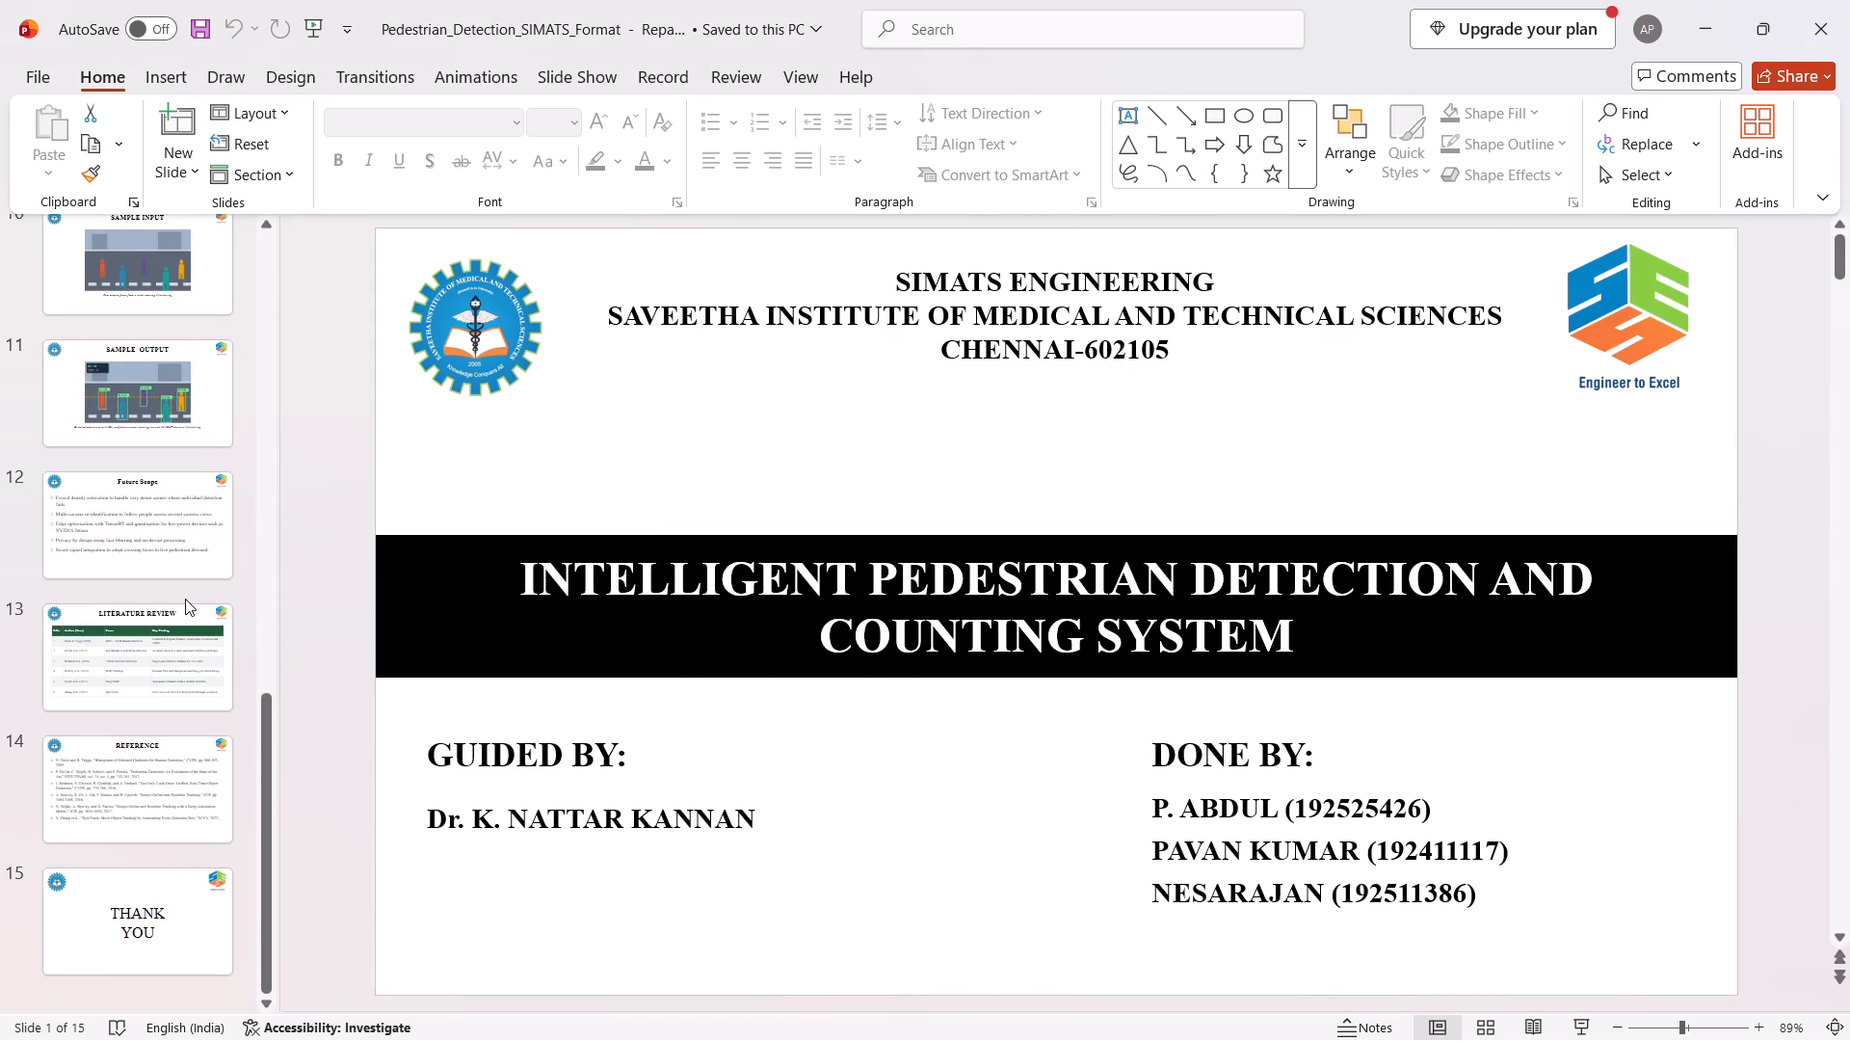
{"action": "left_click", "coordinate": [139, 656]}
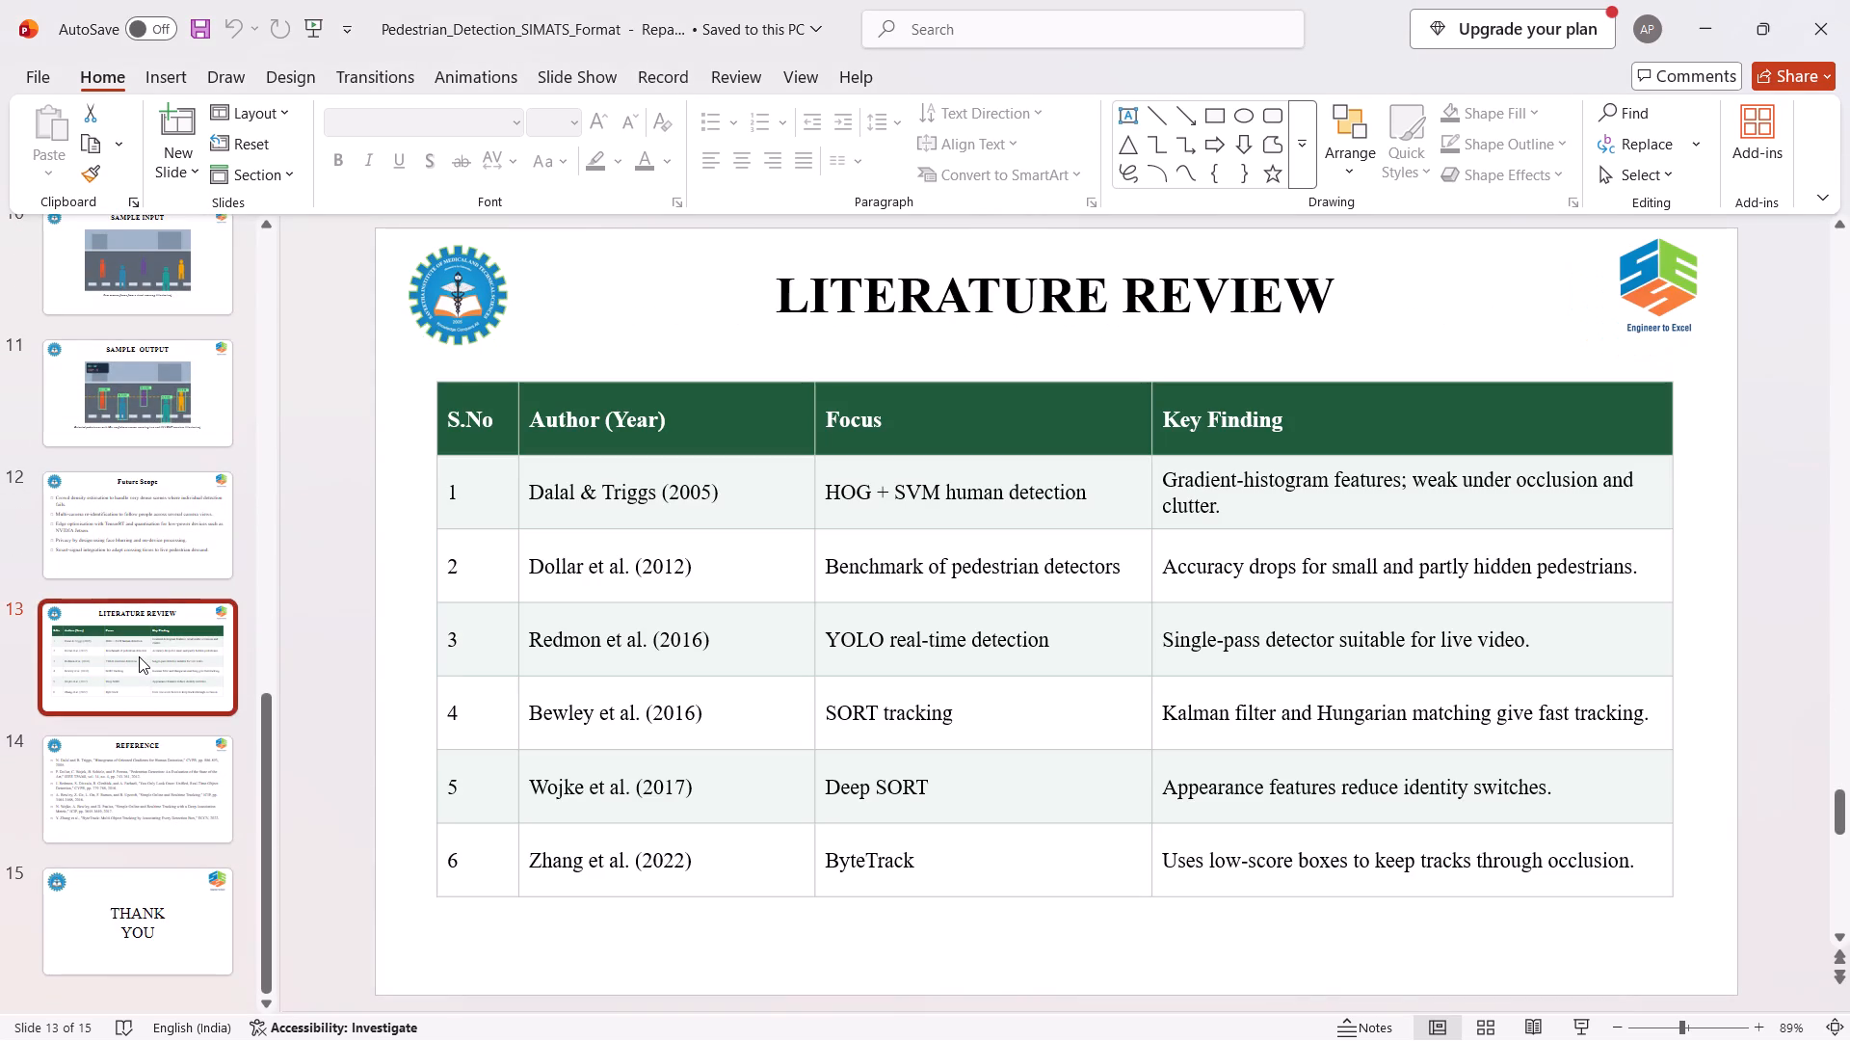
{"action": "scroll", "coordinate": [139, 656], "scroll_direction": "up", "scroll_amount": 9}
{"action": "left_click", "coordinate": [132, 320]}
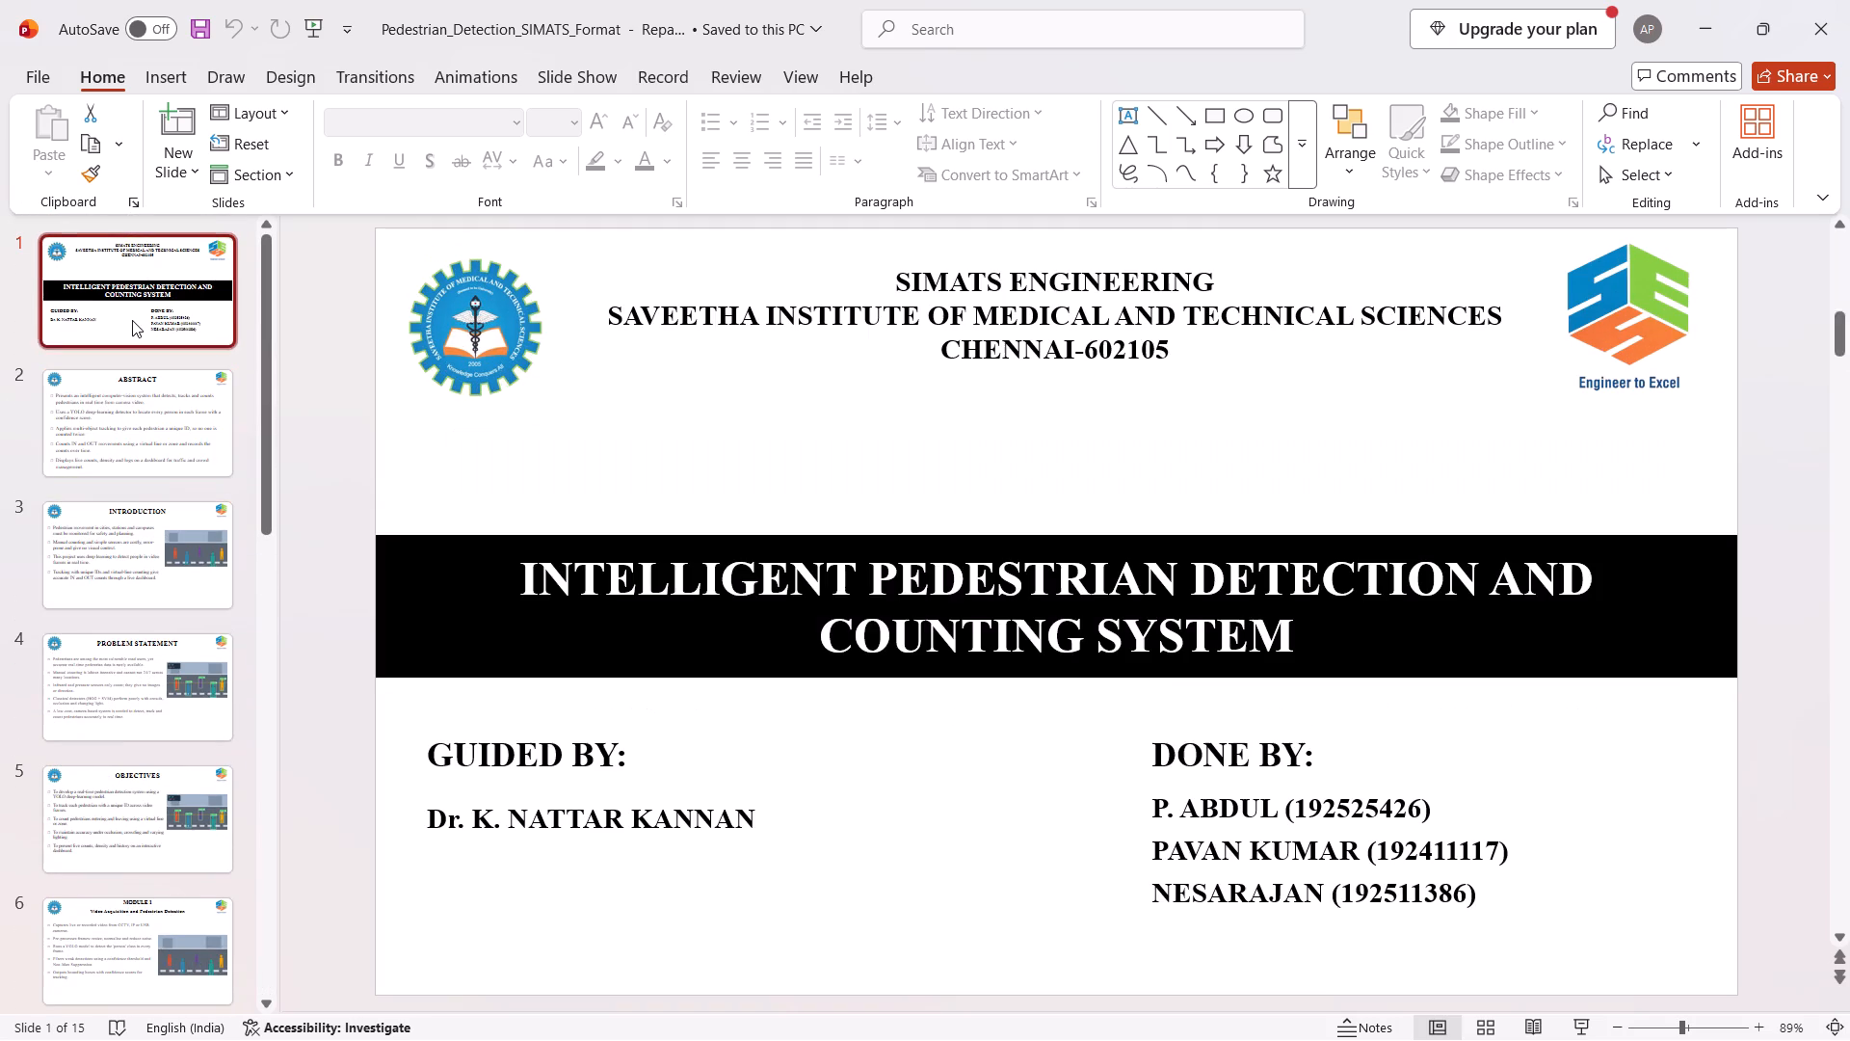
{"action": "left_click", "coordinate": [133, 393]}
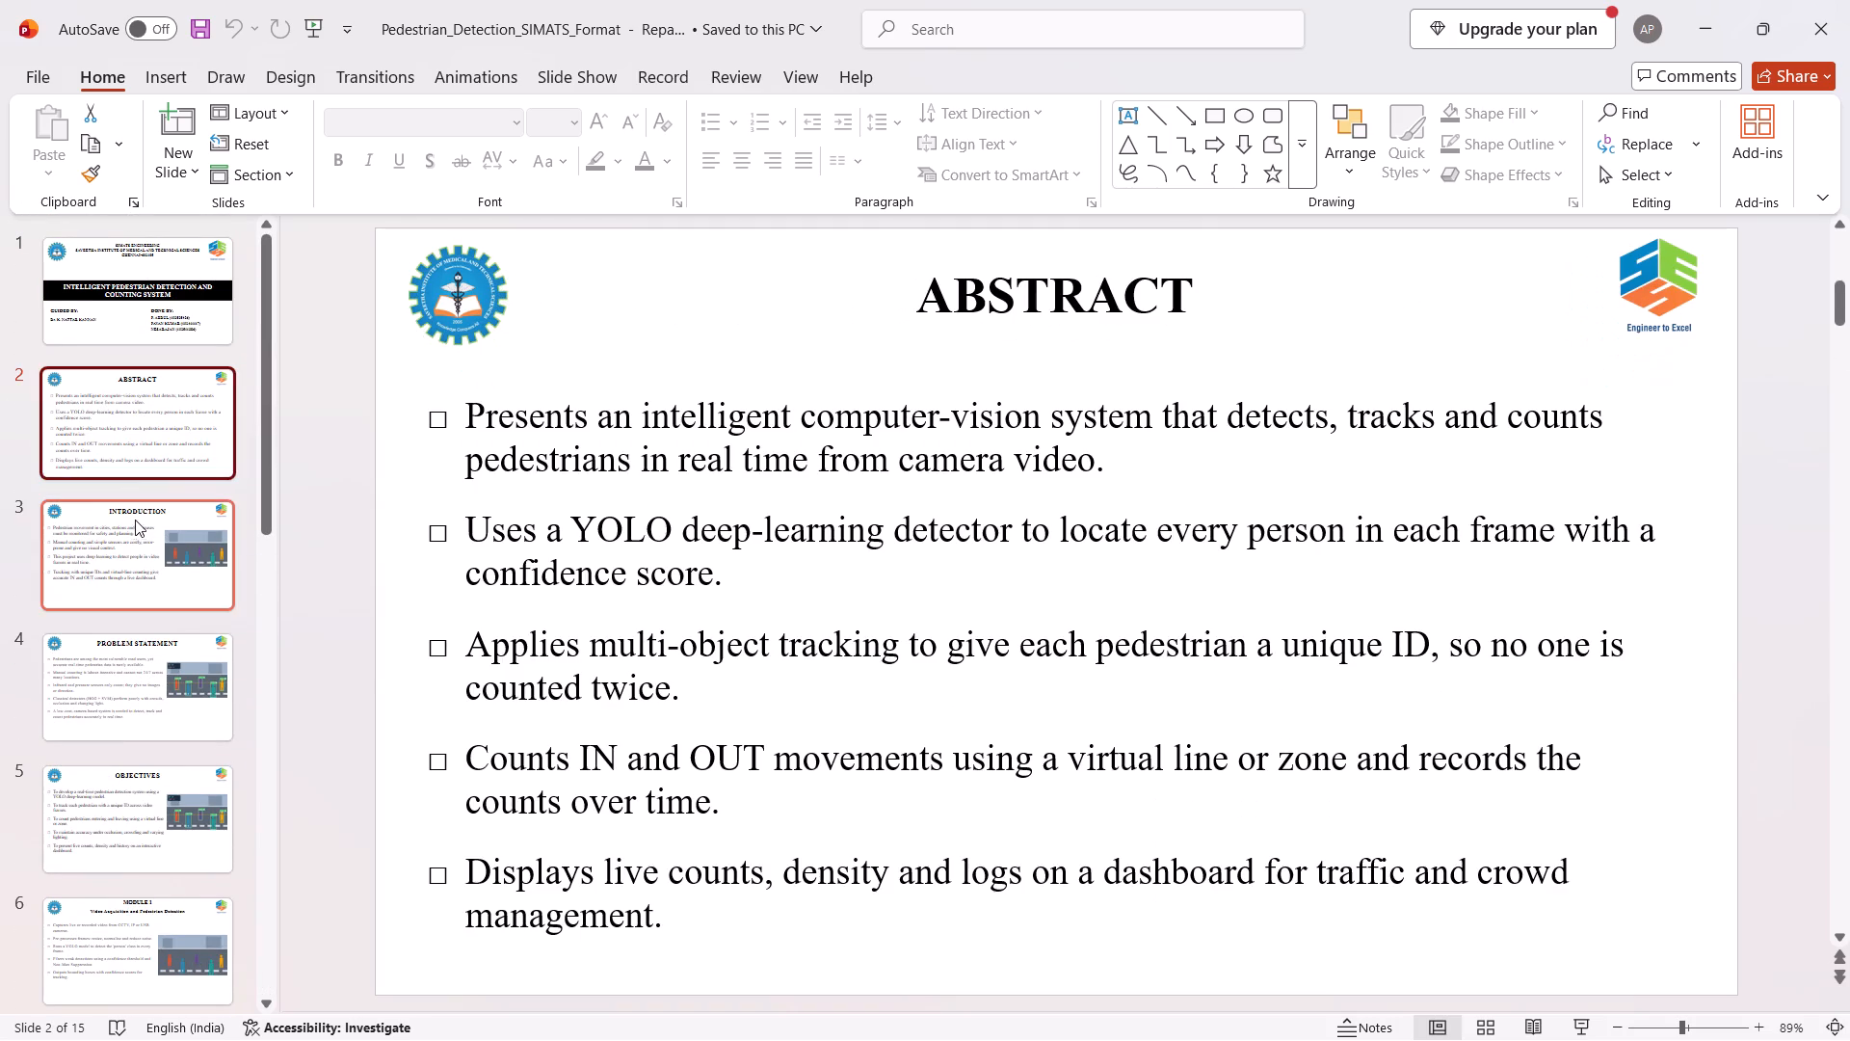
{"action": "left_click", "coordinate": [137, 521]}
{"action": "left_click", "coordinate": [144, 653]}
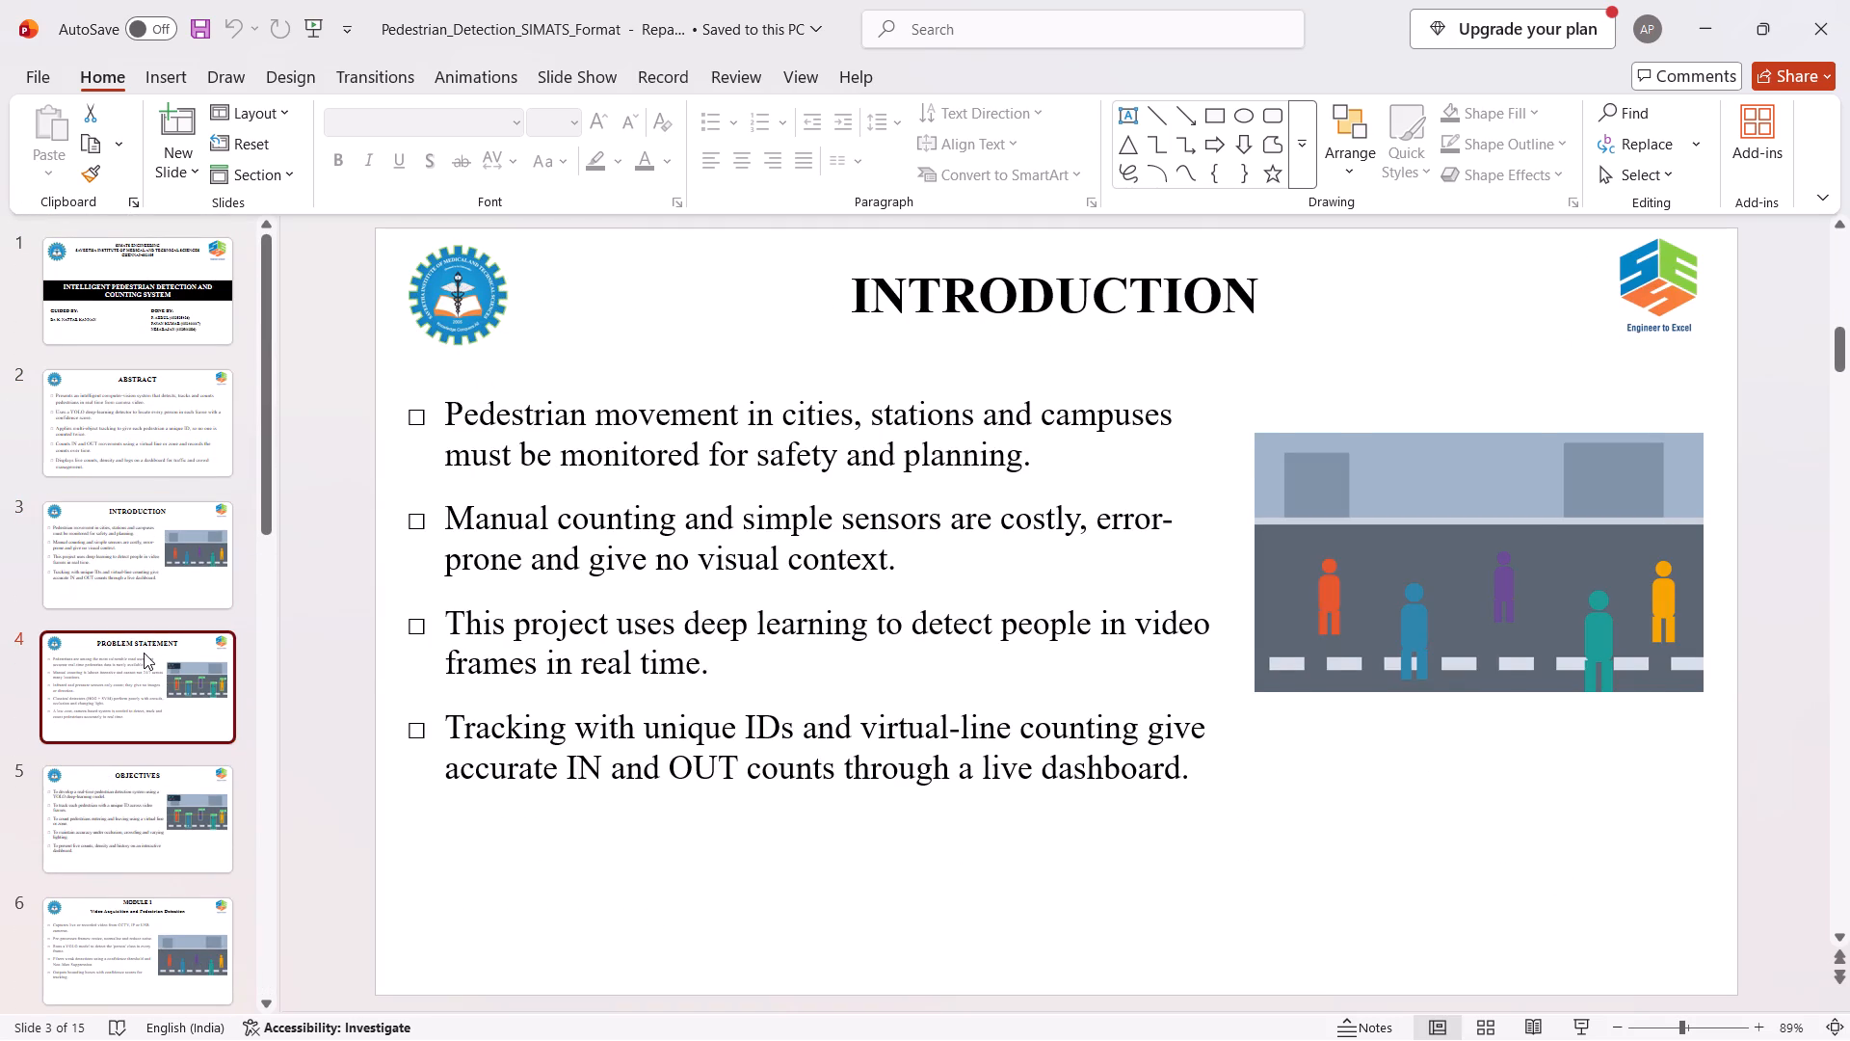
{"action": "left_click", "coordinate": [146, 823]}
{"action": "scroll", "coordinate": [146, 823], "scroll_direction": "down", "scroll_amount": 7}
{"action": "left_click", "coordinate": [139, 780]}
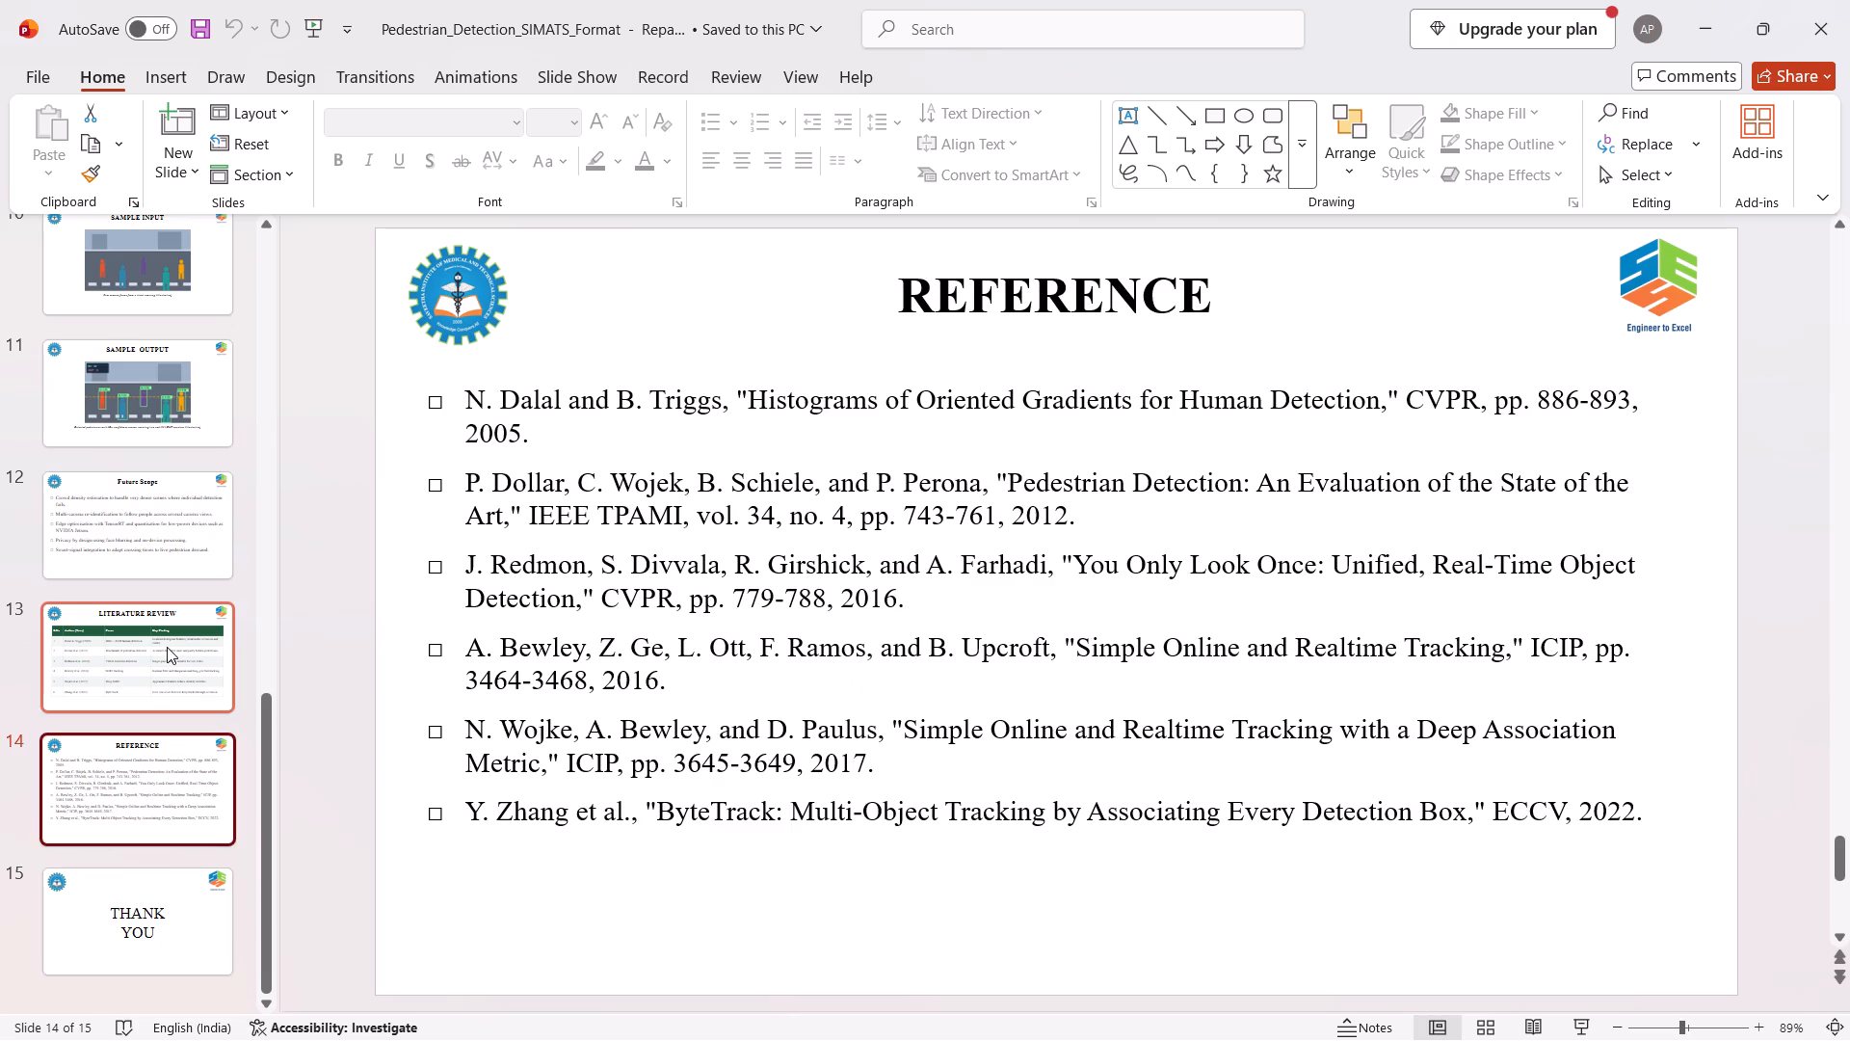
{"action": "left_click", "coordinate": [167, 647]}
{"action": "left_click", "coordinate": [172, 481]}
{"action": "scroll", "coordinate": [172, 481], "scroll_direction": "up", "scroll_amount": 1}
{"action": "left_click", "coordinate": [169, 738]}
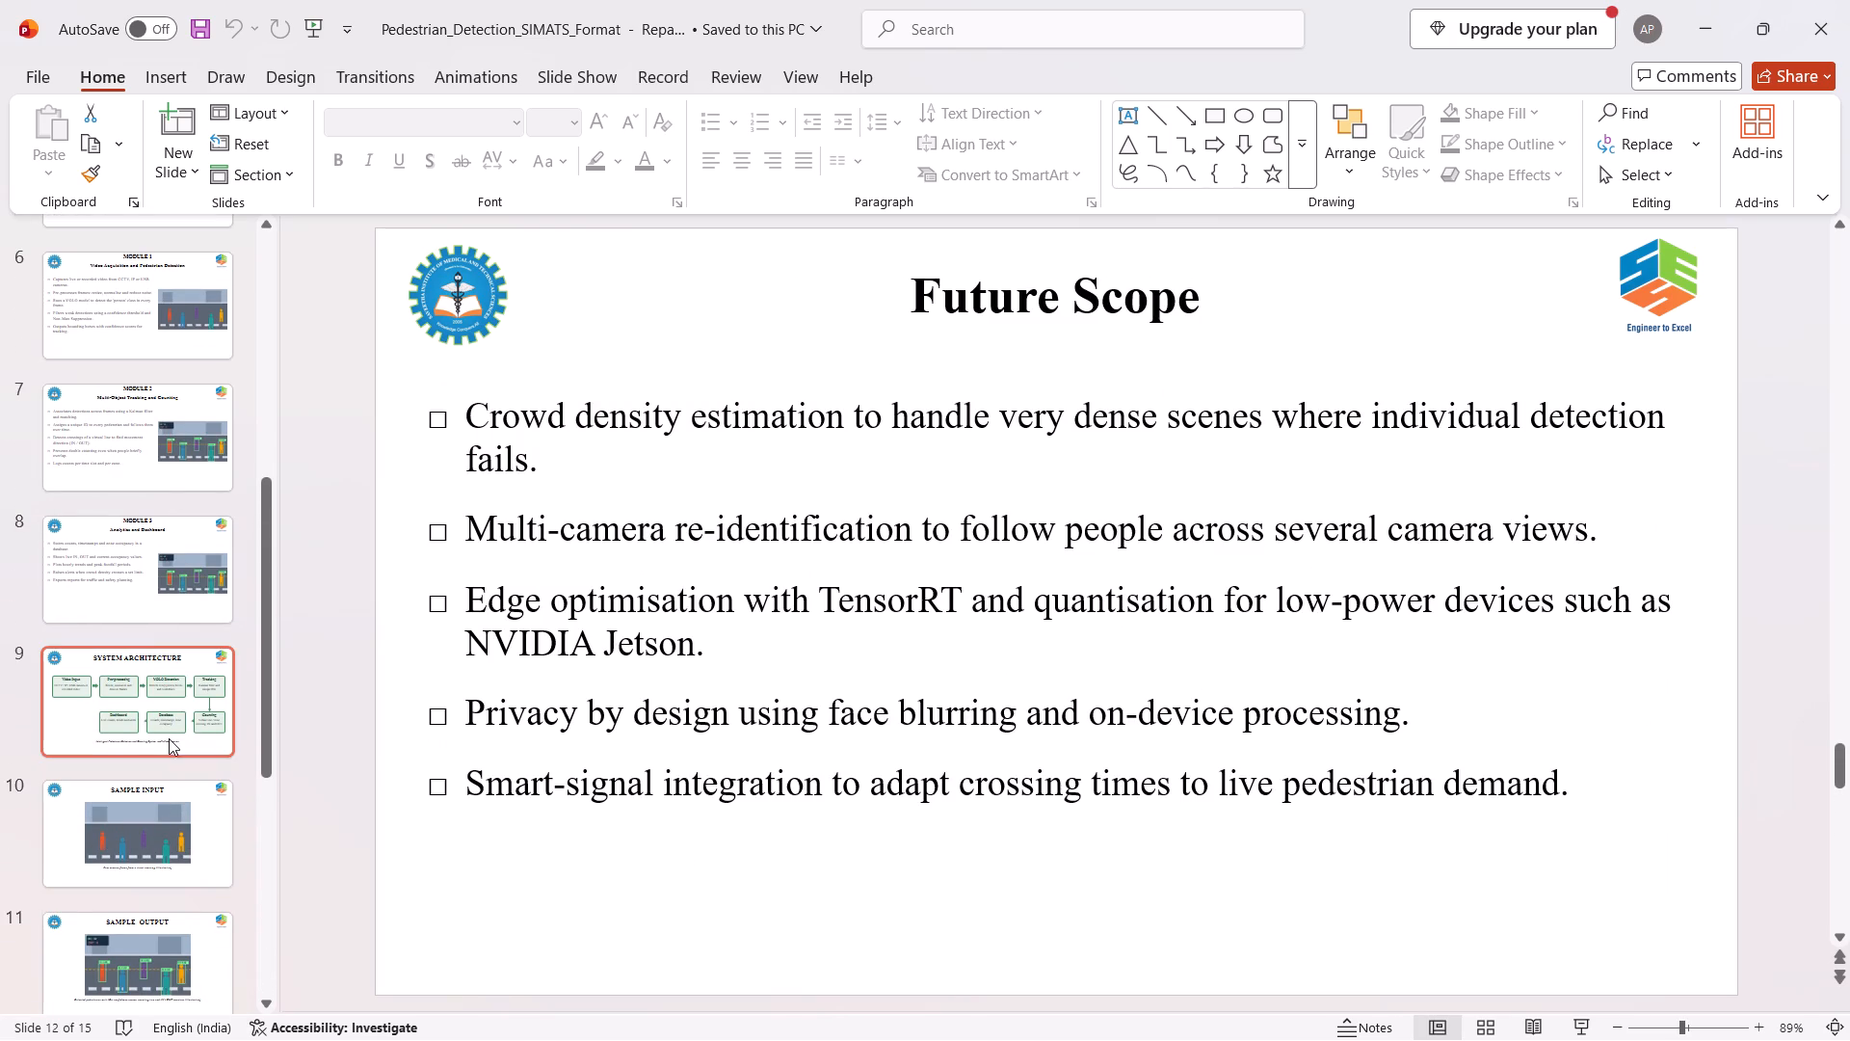
{"action": "scroll", "coordinate": [154, 296], "scroll_direction": "up", "scroll_amount": 9}
{"action": "left_click", "coordinate": [138, 281]}
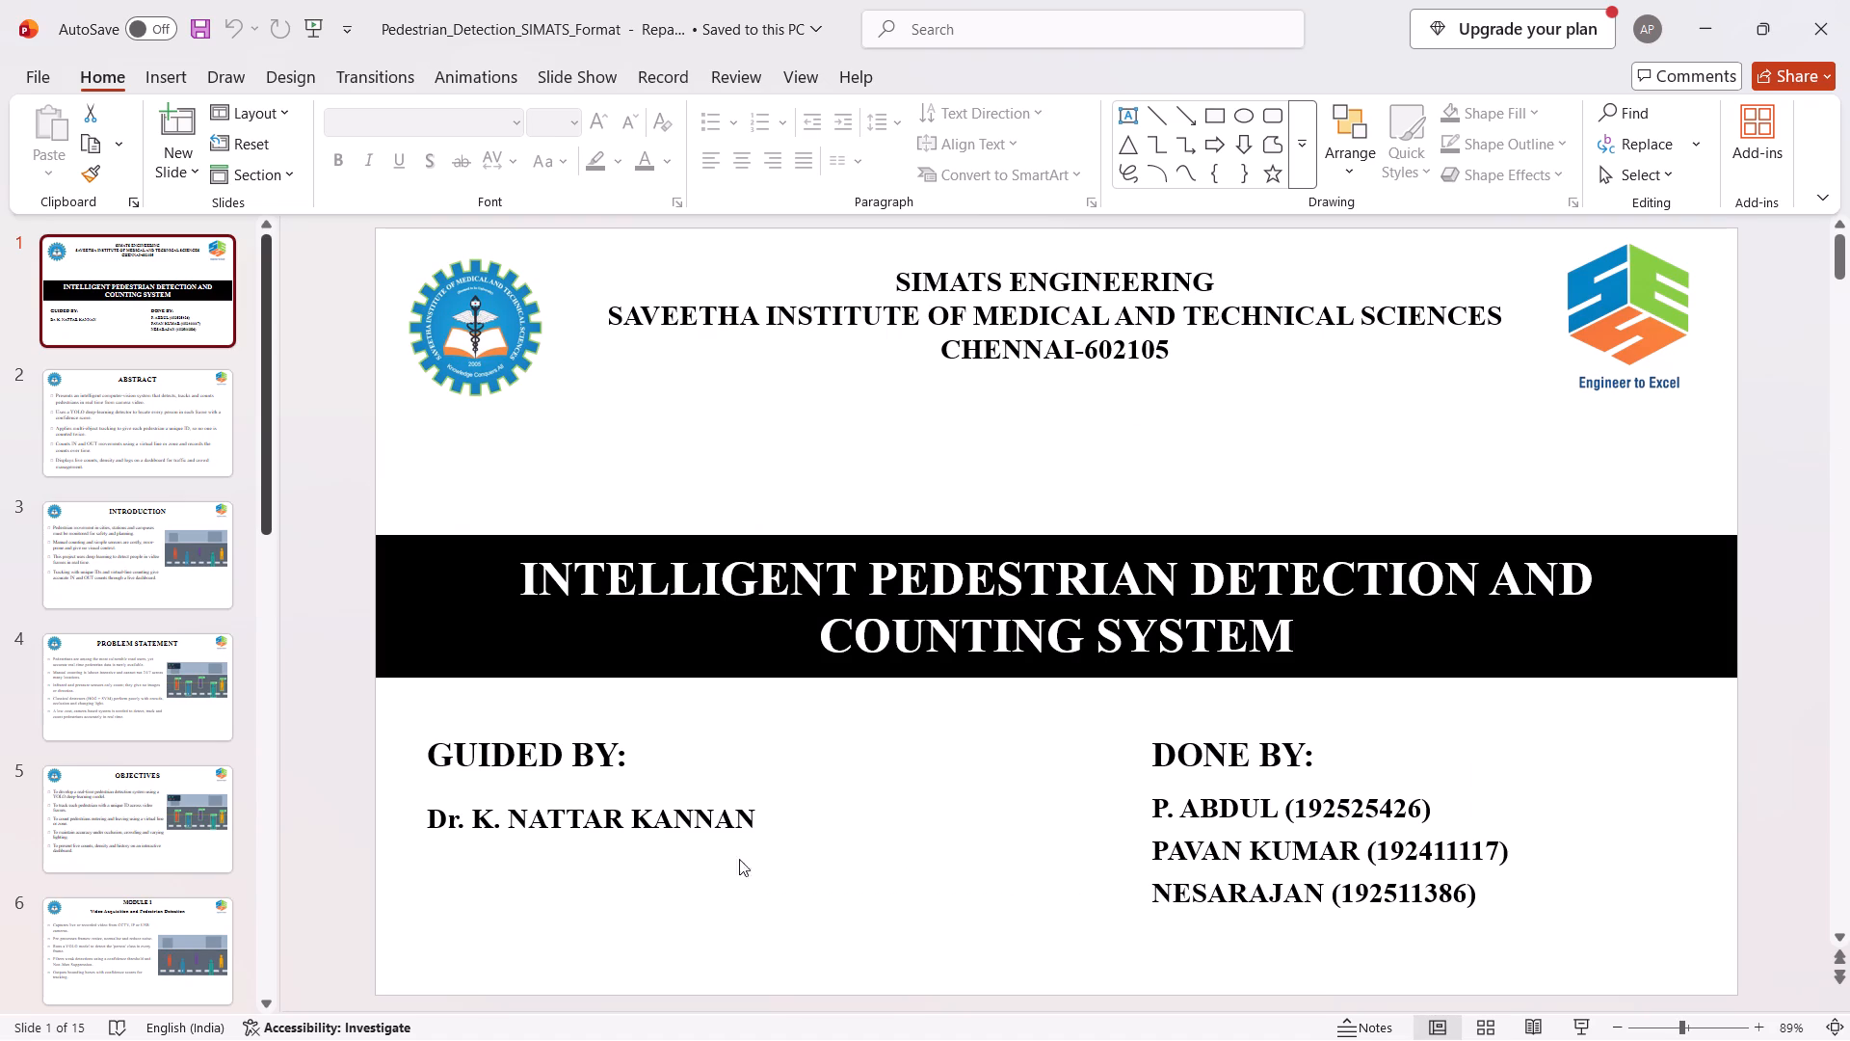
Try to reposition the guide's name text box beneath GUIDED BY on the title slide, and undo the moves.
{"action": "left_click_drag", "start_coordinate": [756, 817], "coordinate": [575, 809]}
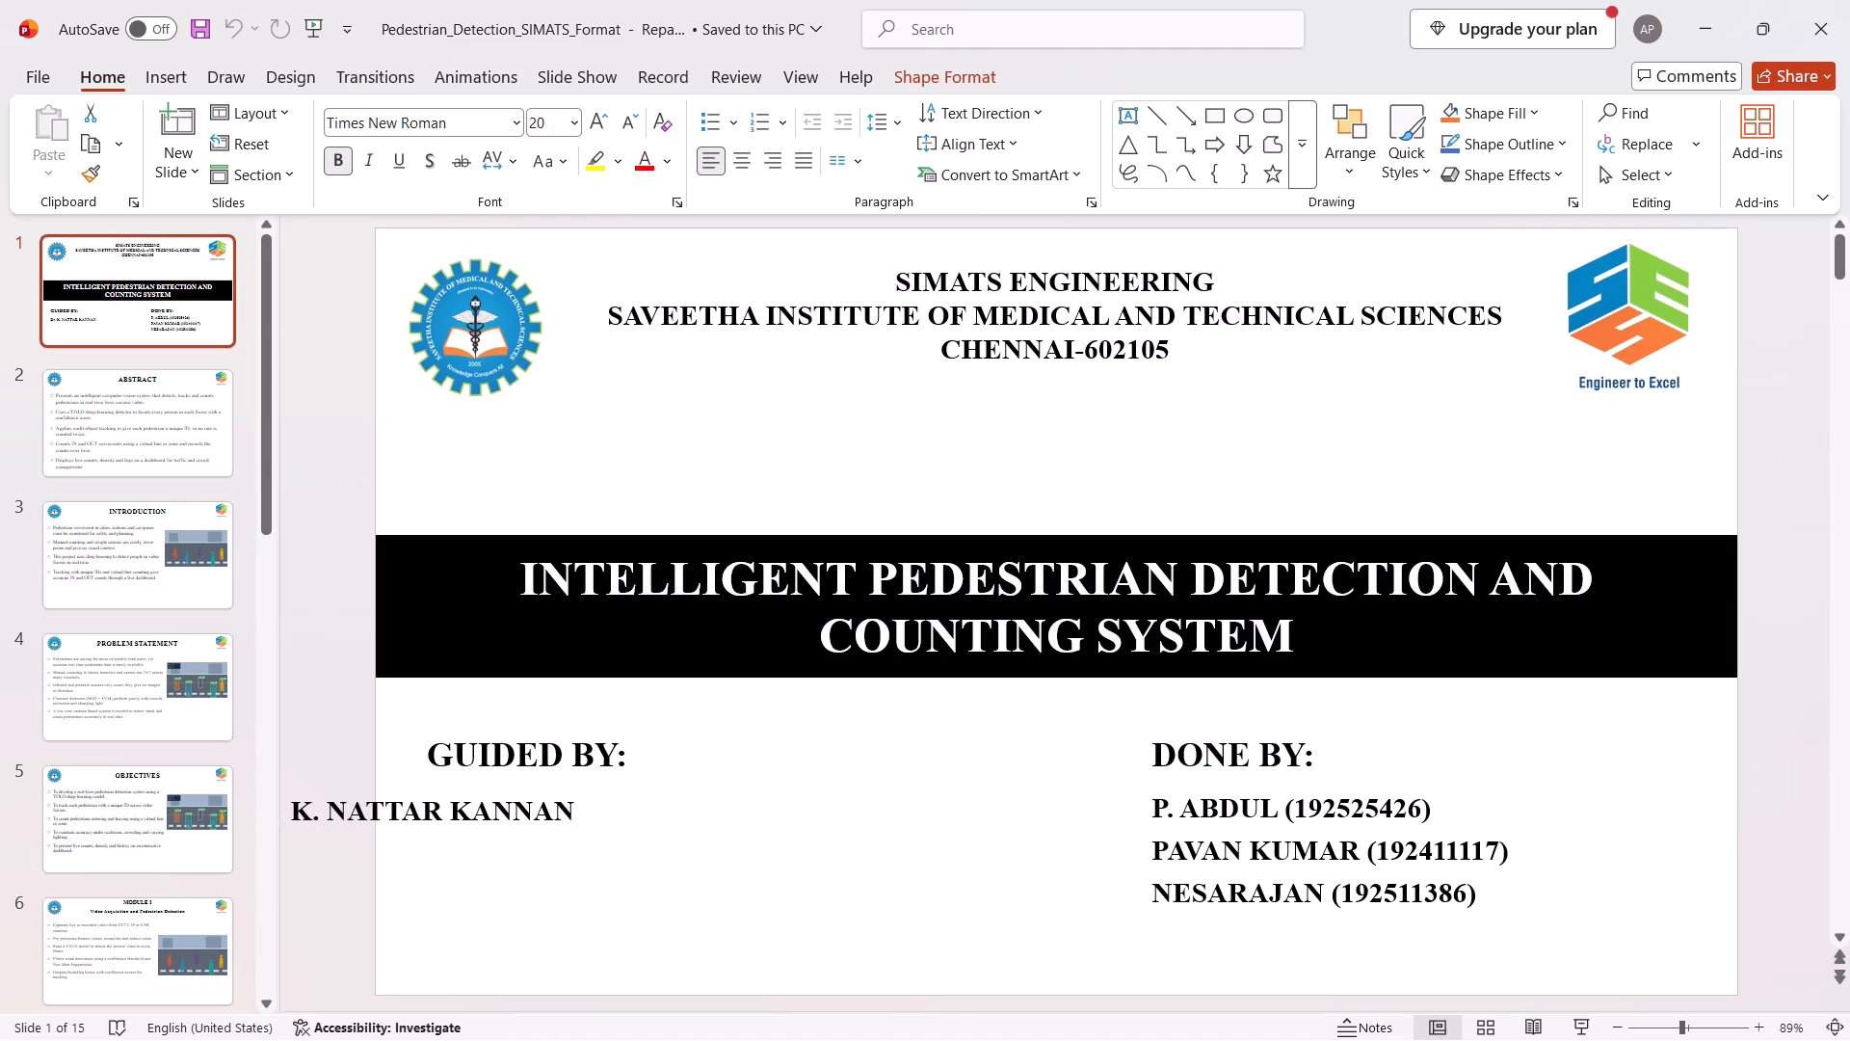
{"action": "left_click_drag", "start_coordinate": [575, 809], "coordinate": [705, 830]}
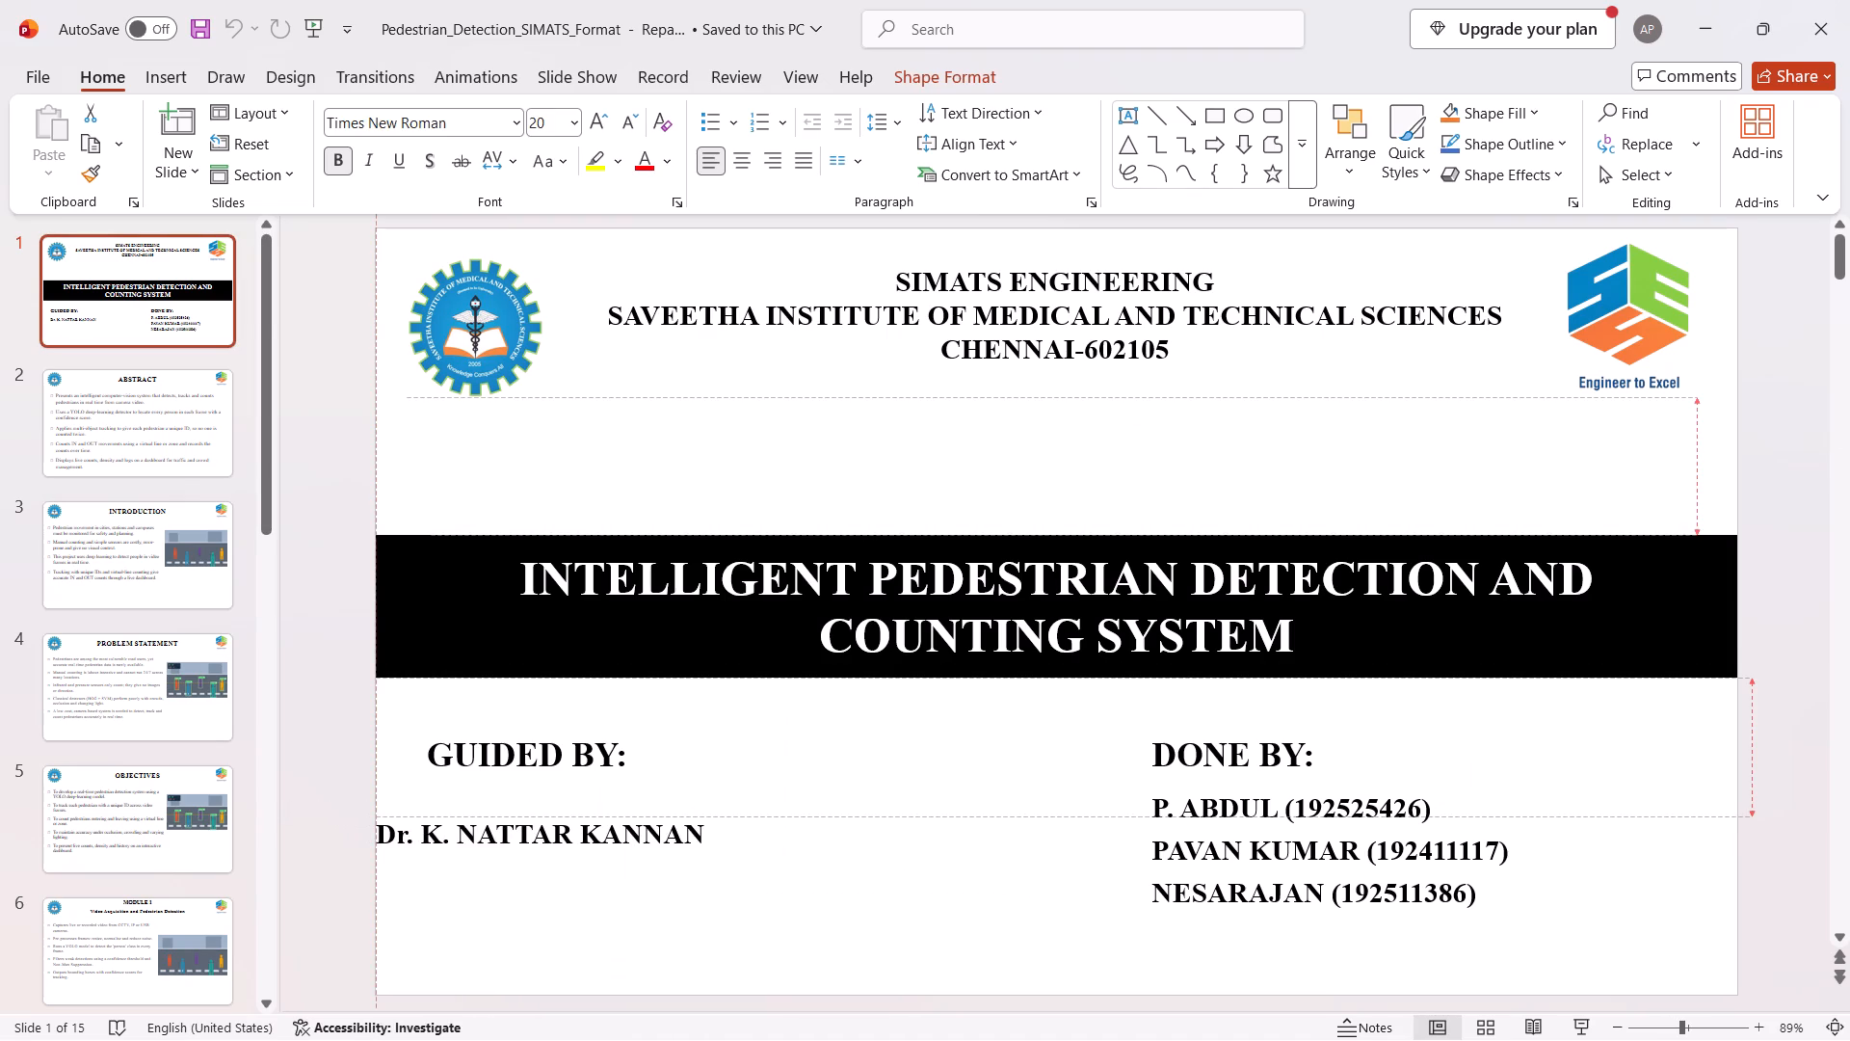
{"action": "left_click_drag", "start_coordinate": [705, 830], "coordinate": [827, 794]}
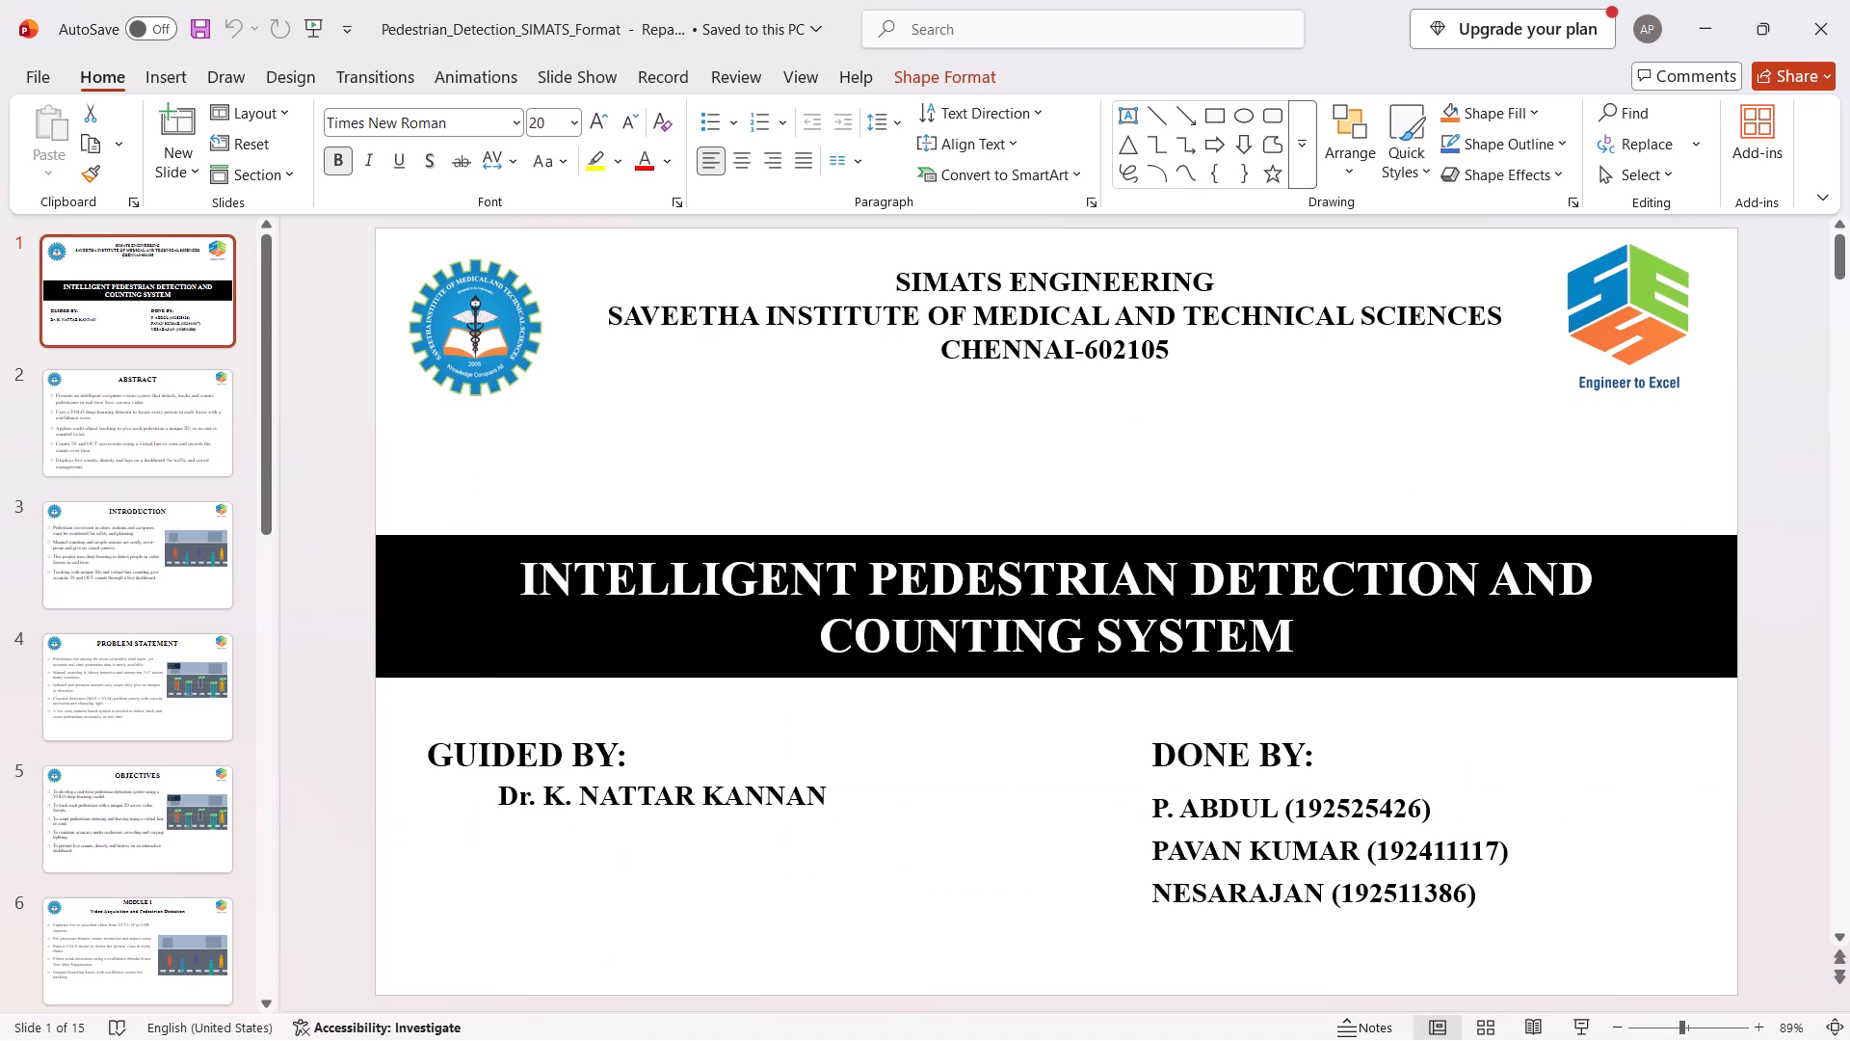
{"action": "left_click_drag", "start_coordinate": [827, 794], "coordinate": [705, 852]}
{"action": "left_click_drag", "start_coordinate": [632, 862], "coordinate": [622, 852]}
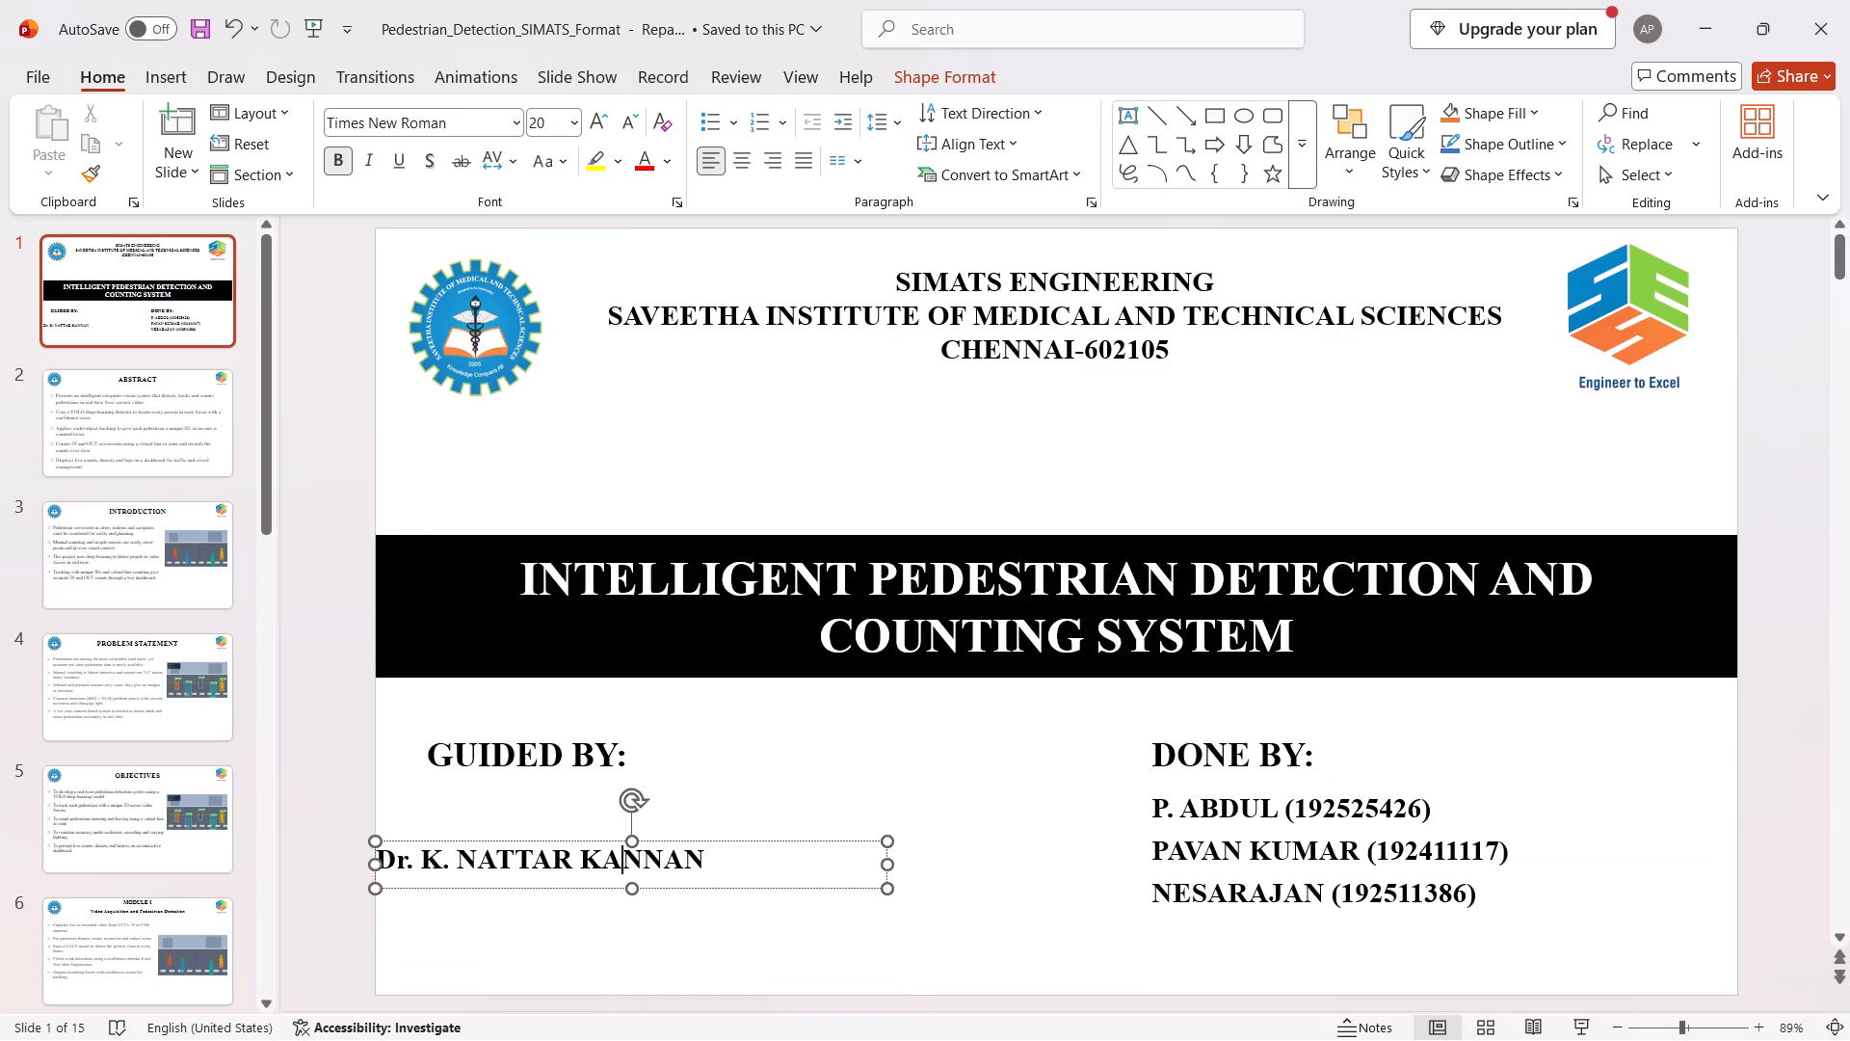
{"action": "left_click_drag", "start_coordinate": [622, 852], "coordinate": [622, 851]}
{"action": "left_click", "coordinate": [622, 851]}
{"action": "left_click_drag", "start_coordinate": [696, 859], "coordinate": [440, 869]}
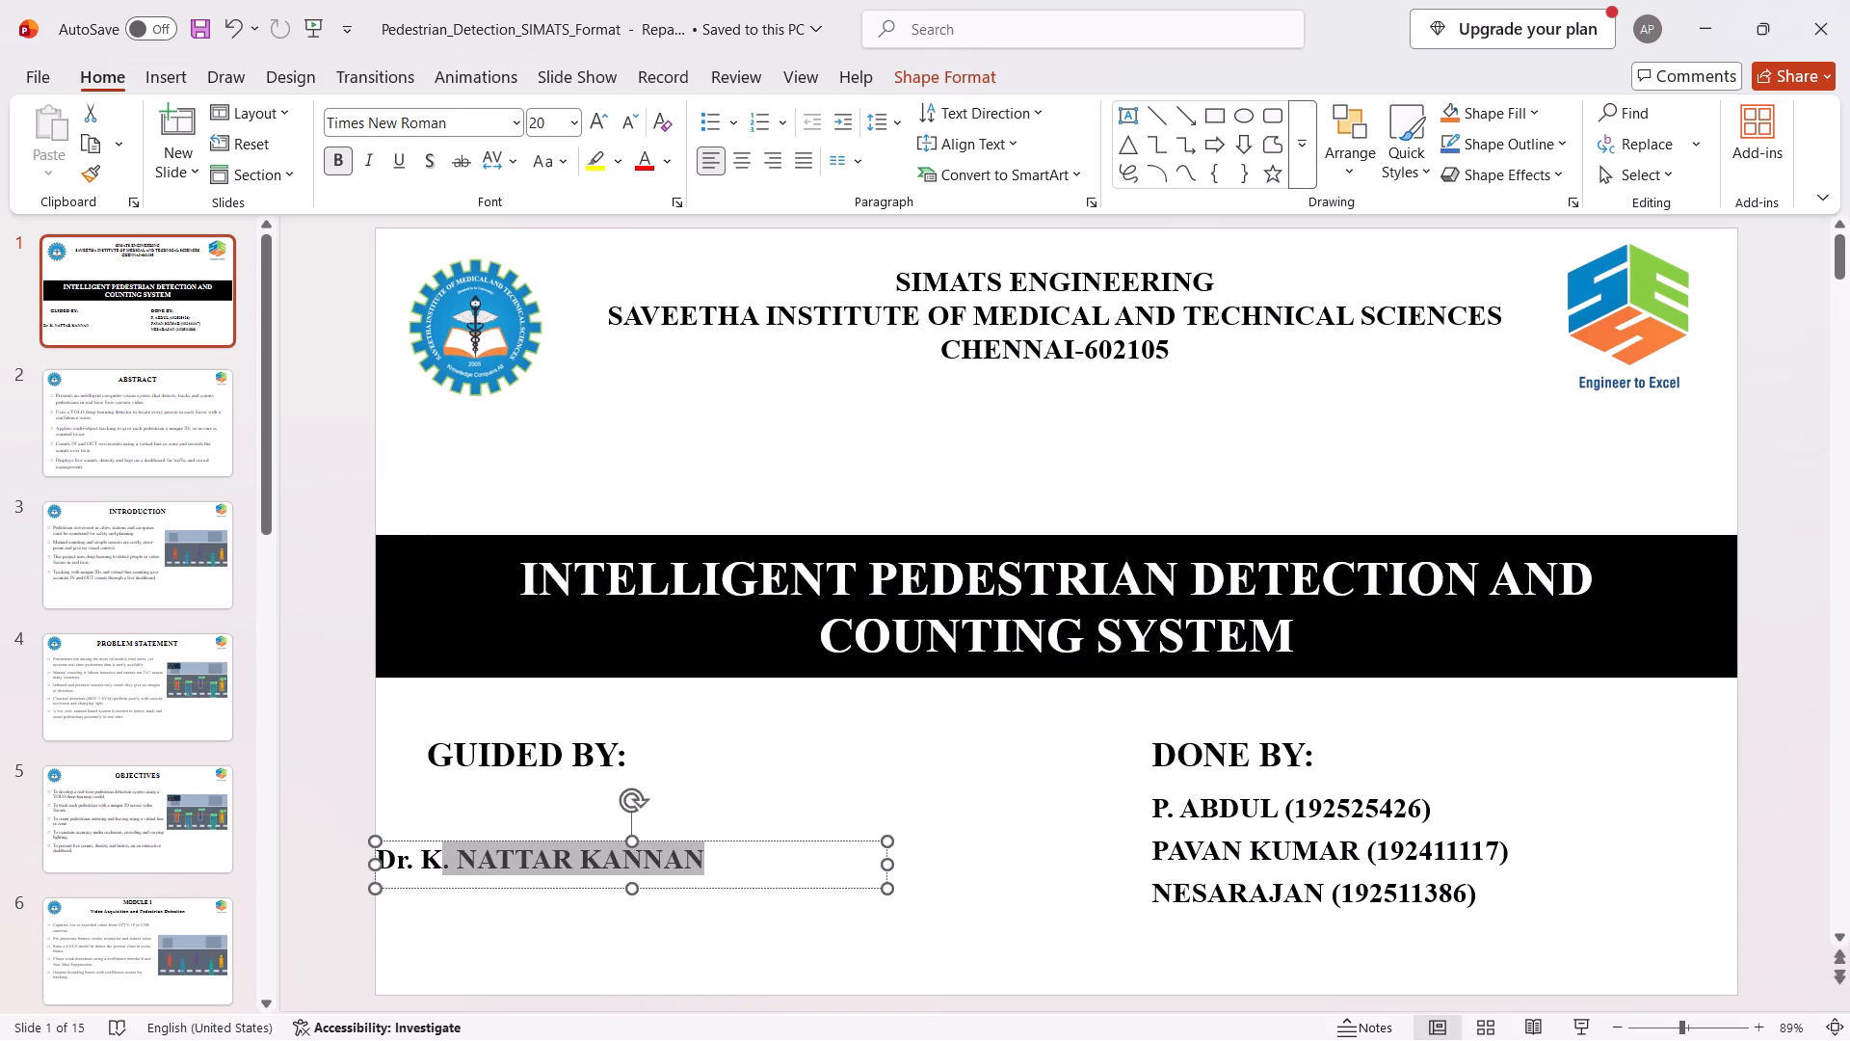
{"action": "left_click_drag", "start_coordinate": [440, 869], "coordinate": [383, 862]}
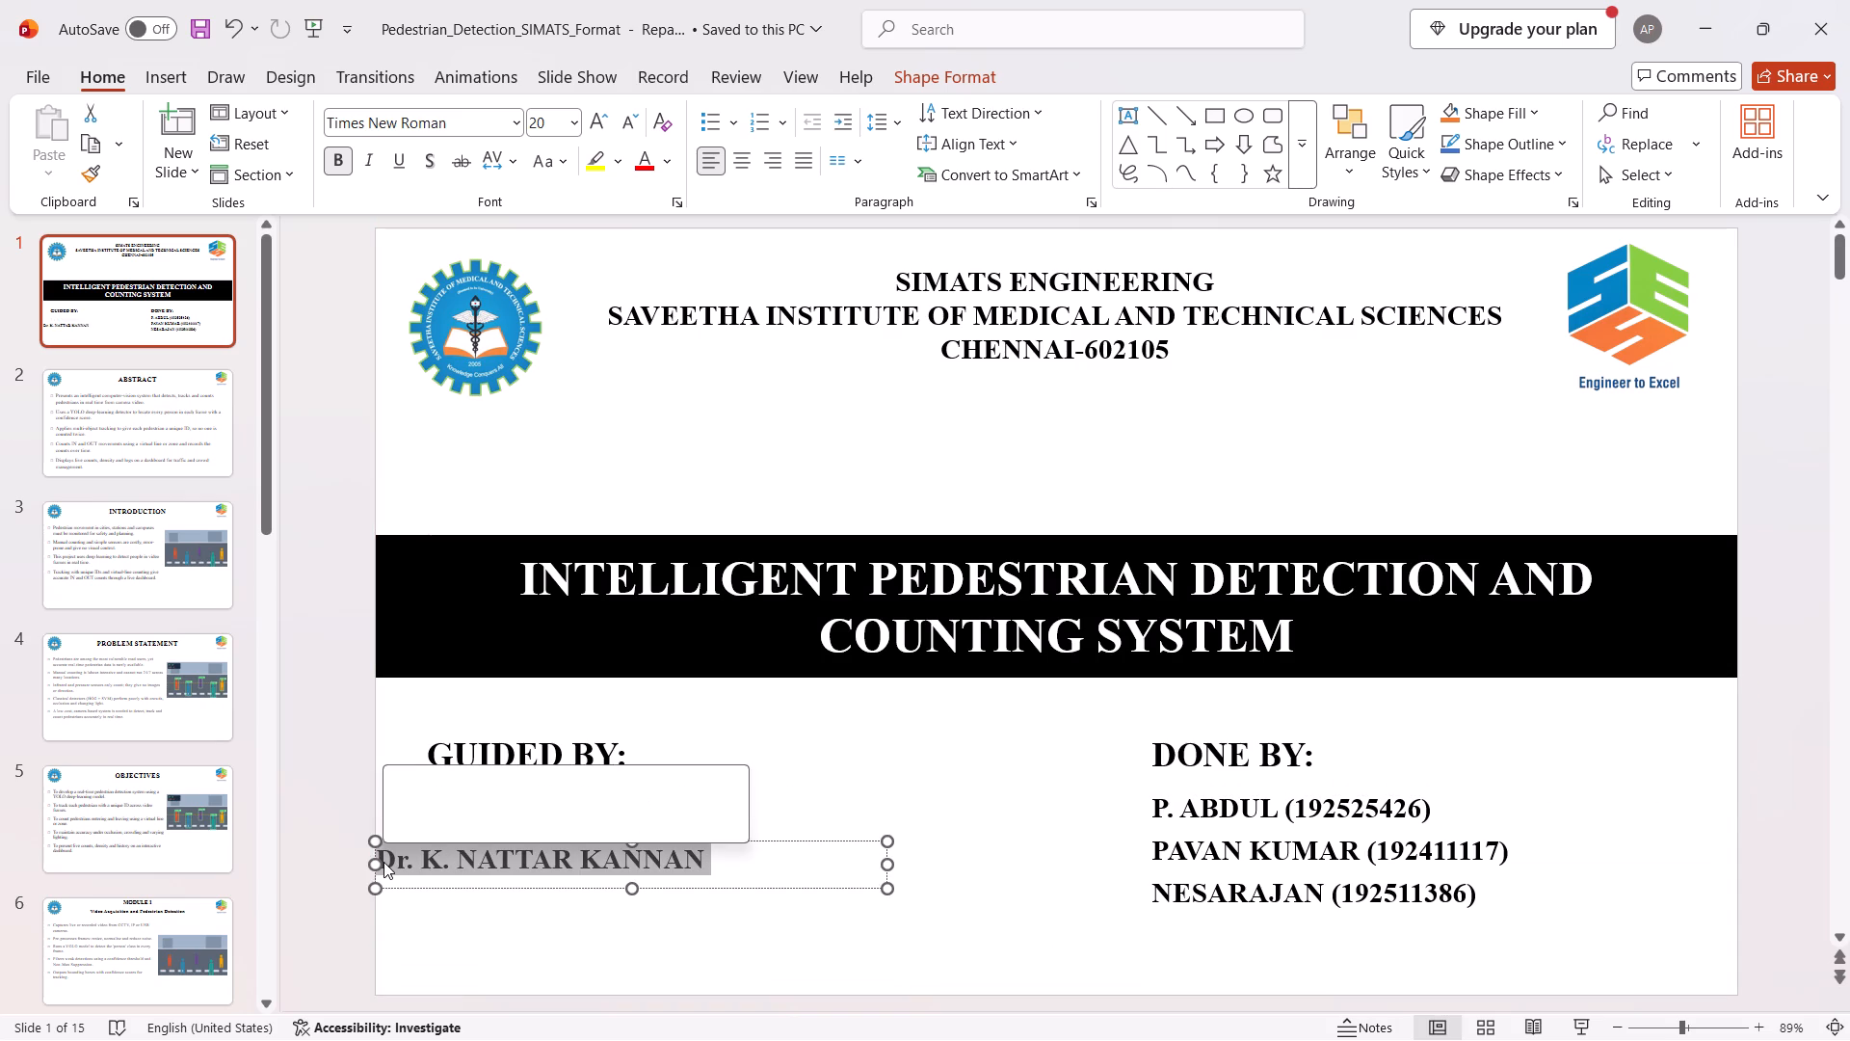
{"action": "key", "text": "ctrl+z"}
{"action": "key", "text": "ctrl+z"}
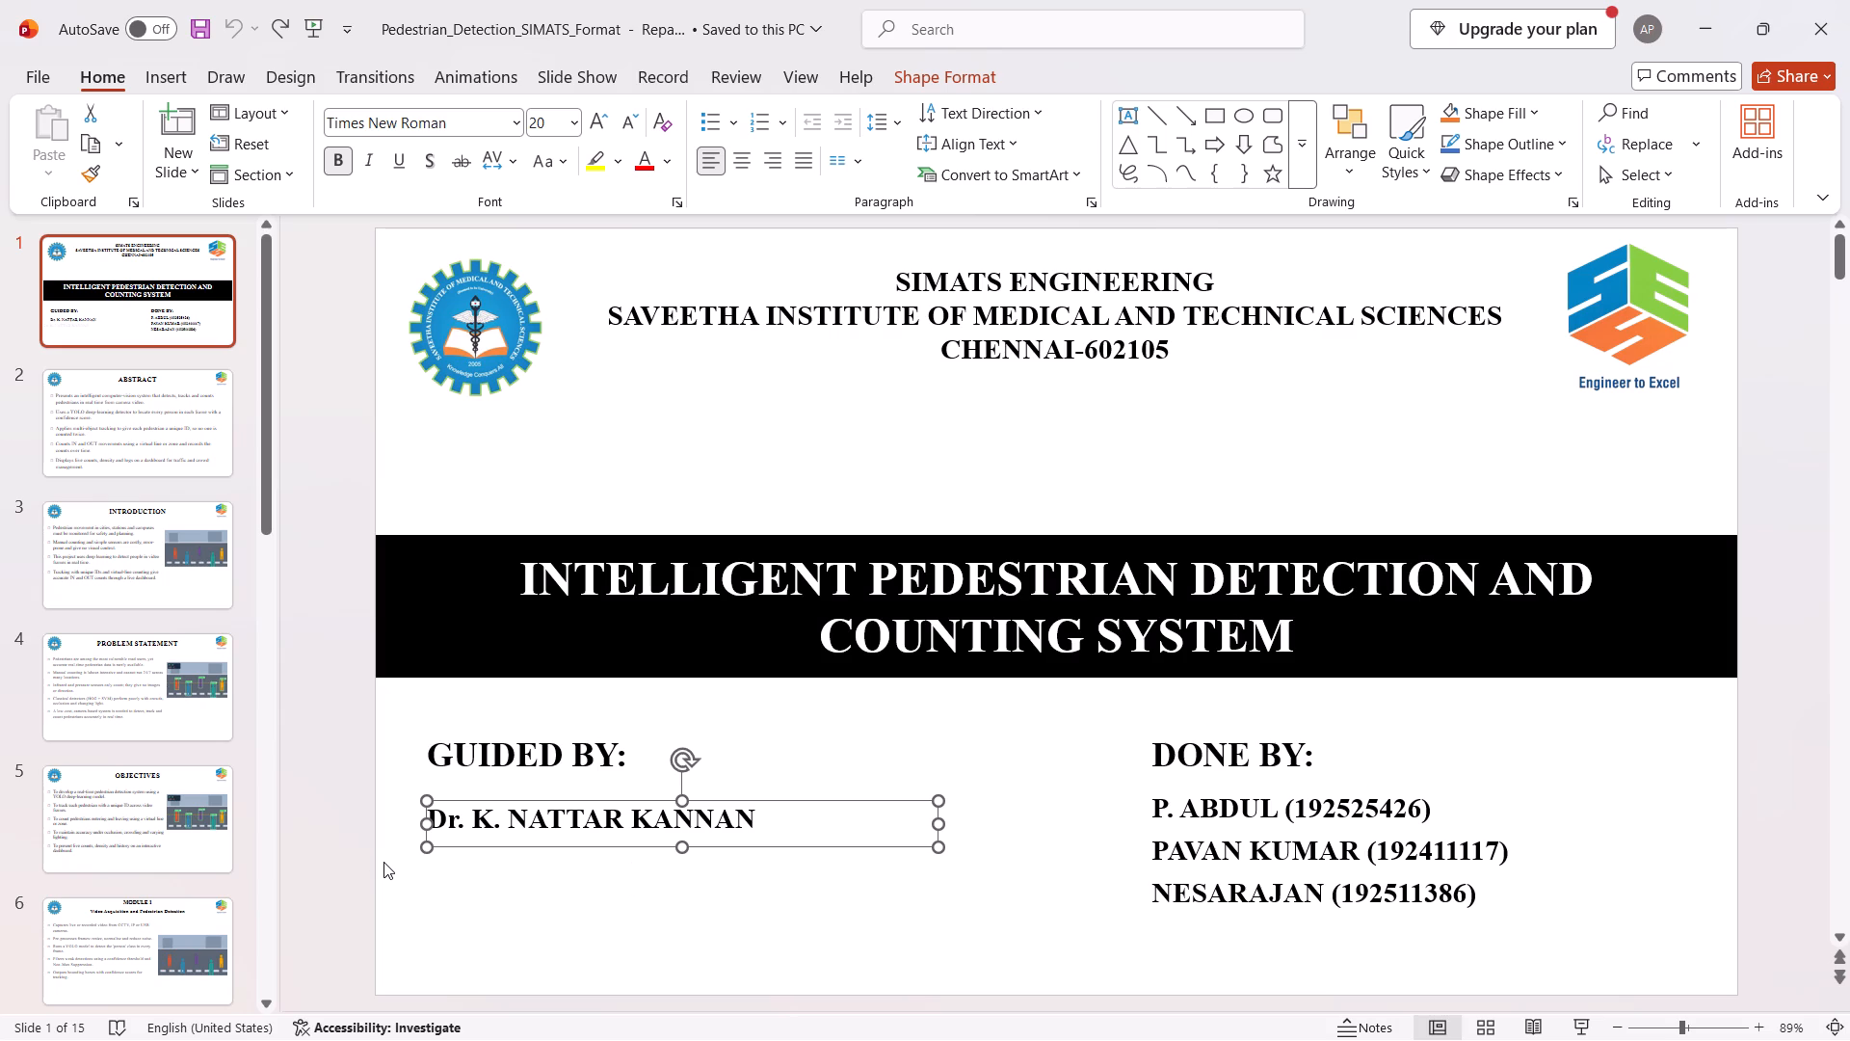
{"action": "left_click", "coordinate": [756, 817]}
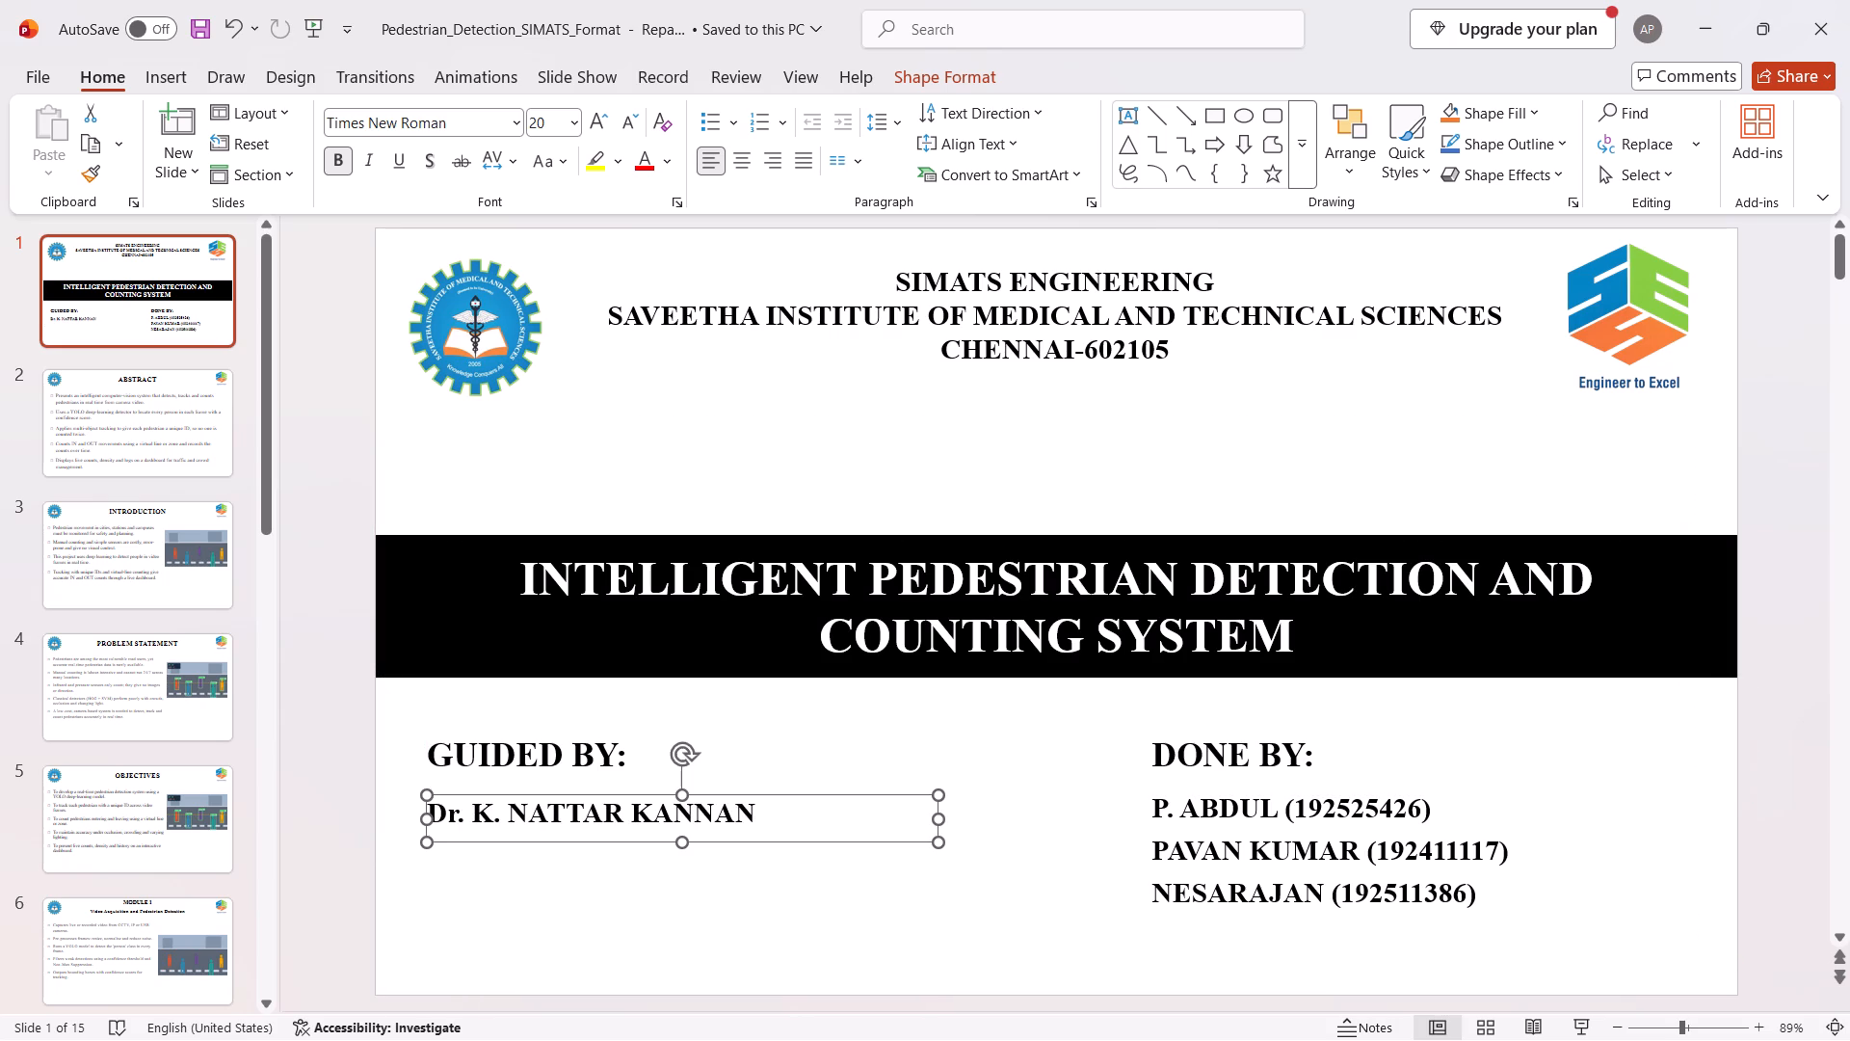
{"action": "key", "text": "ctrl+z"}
Move the guide's name text box slightly up to line up with the first name under DONE BY.
{"action": "double_click", "coordinate": [757, 814]}
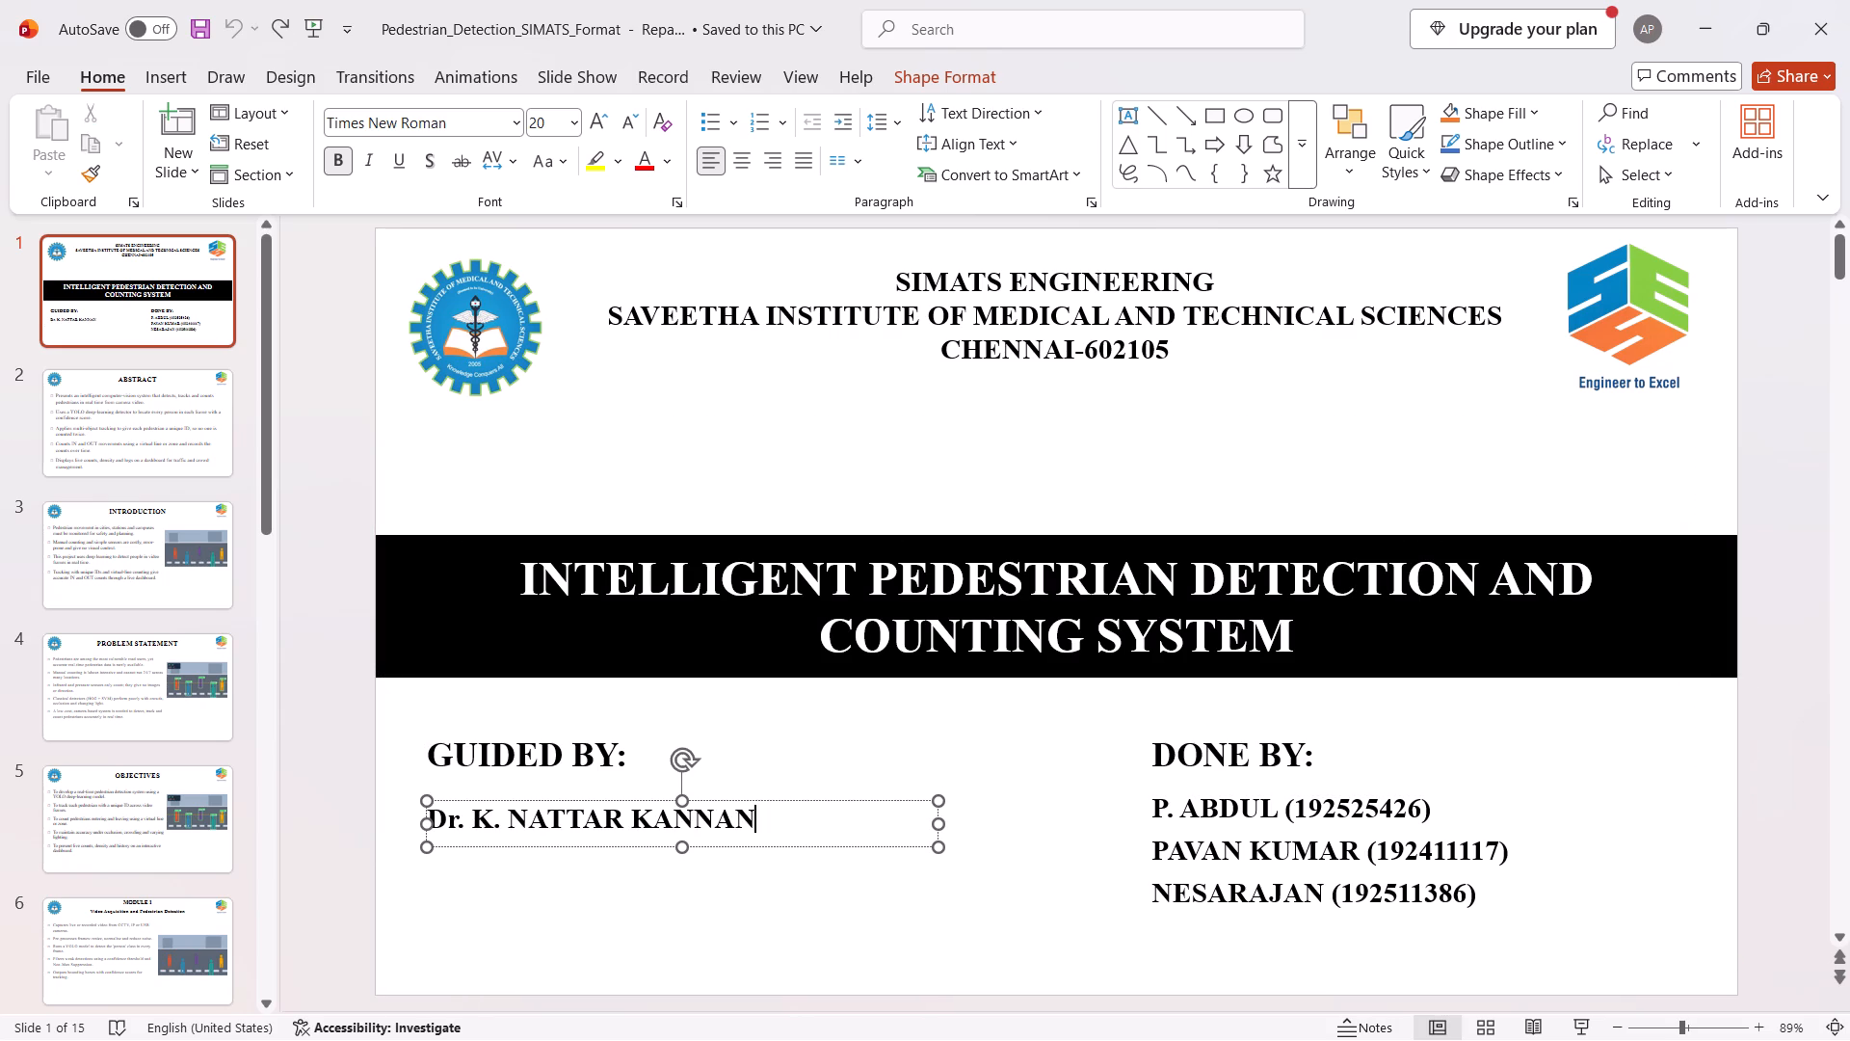
{"action": "right_click", "coordinate": [757, 814]}
{"action": "left_click", "coordinate": [757, 814]}
{"action": "left_click_drag", "start_coordinate": [769, 817], "coordinate": [770, 808]}
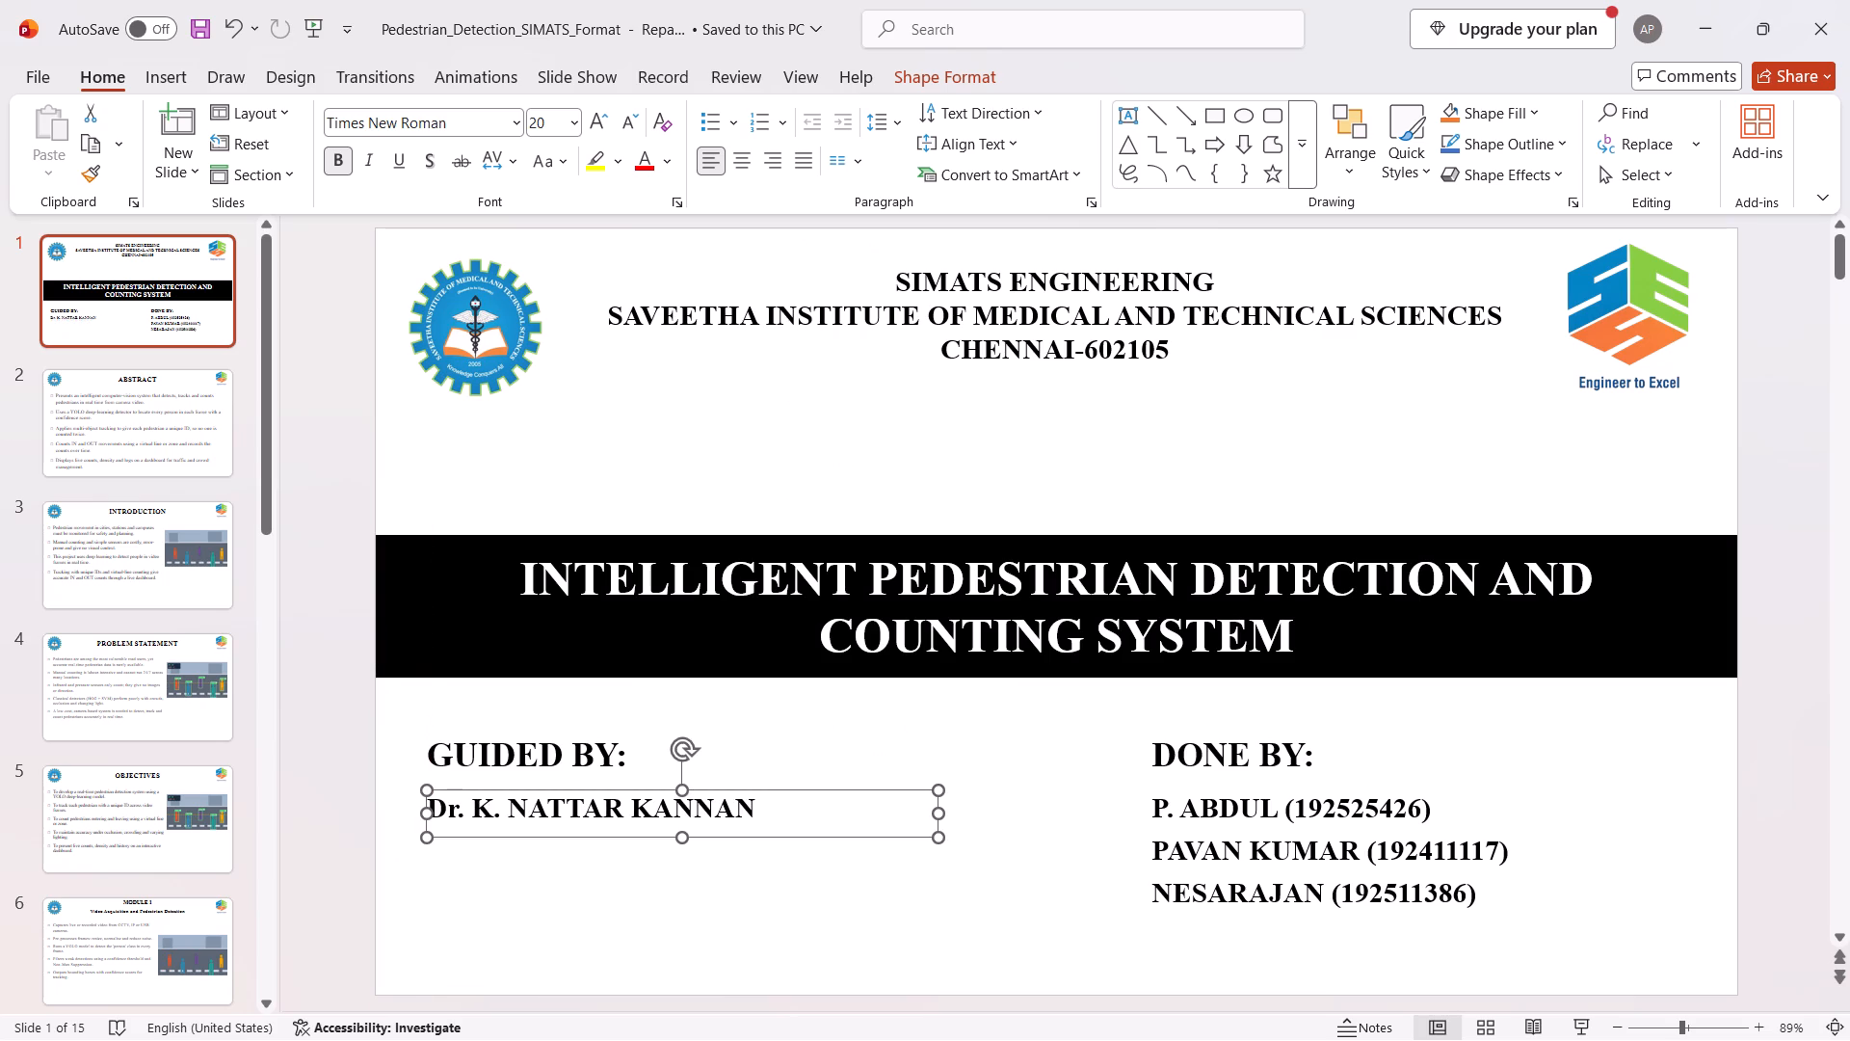
Replace the name under GUIDED BY with the new guide's name and initial, keeping the Dr. title.
{"action": "double_click", "coordinate": [746, 804]}
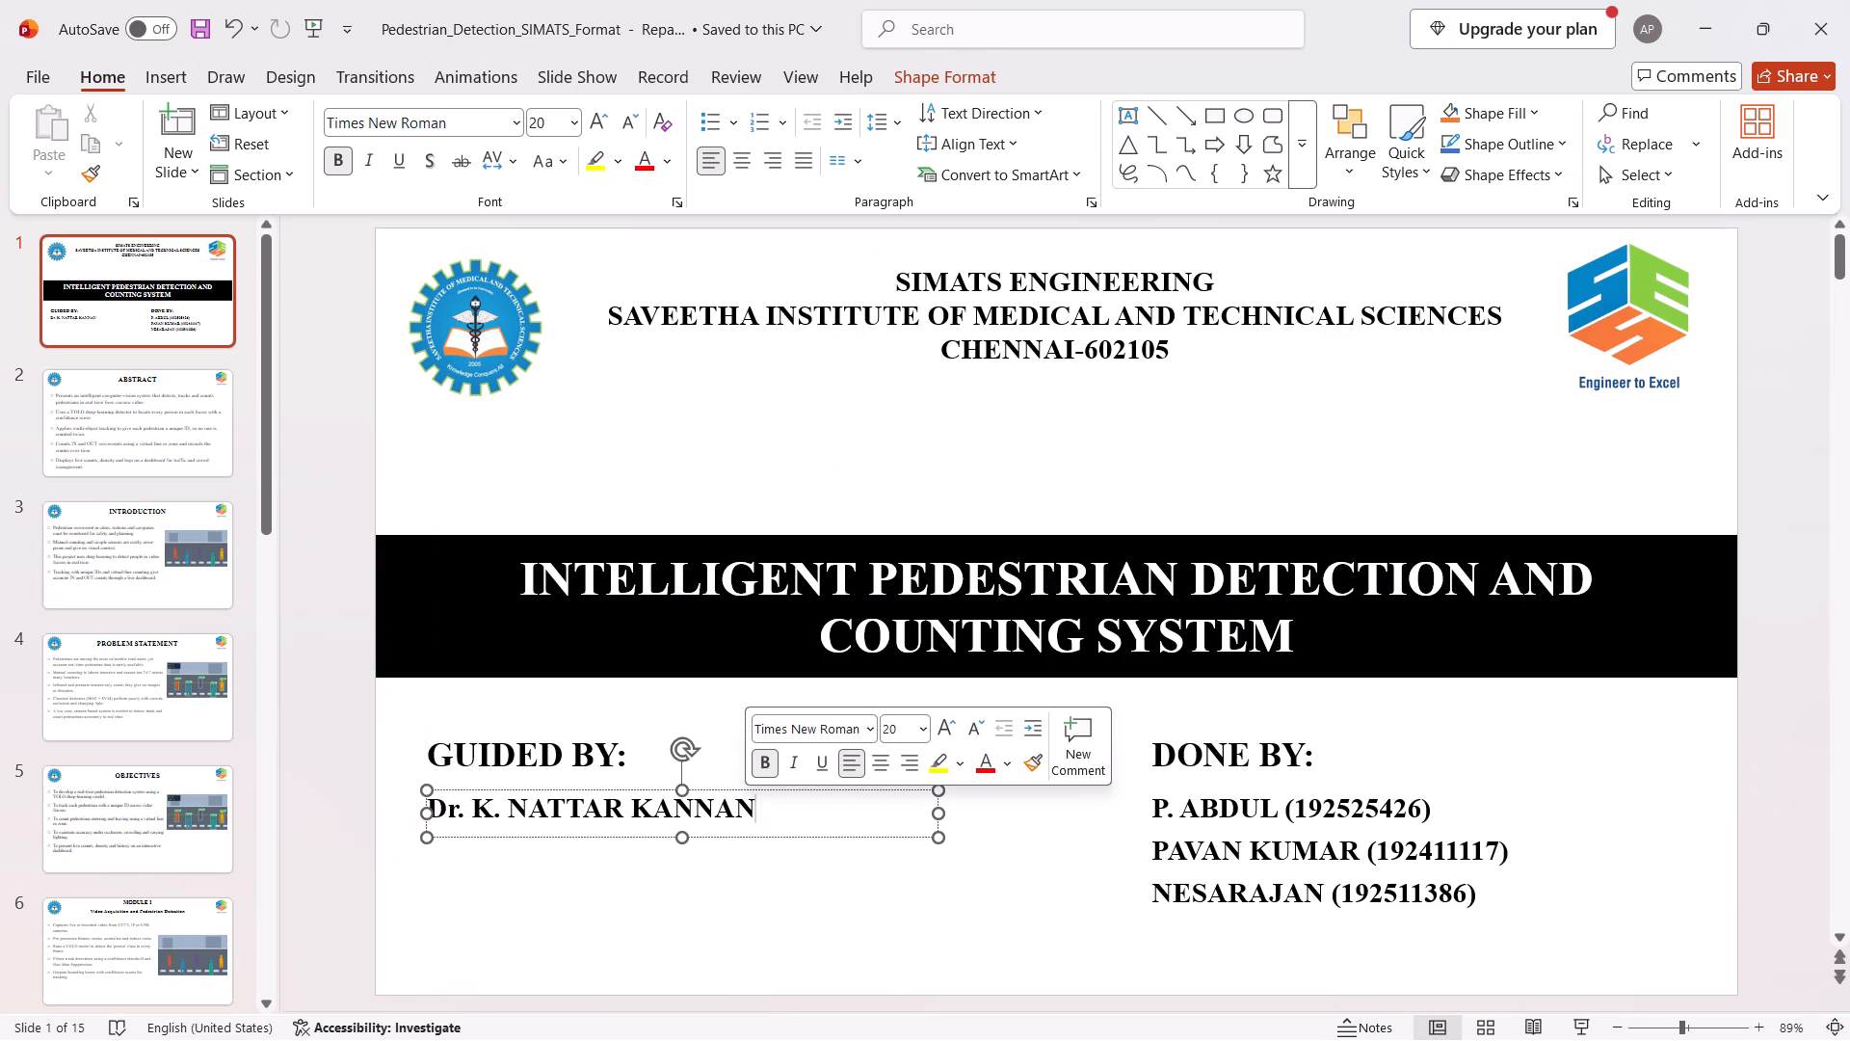
{"action": "key", "text": "BackSpace"}
{"action": "key", "text": "BackSpace"}
{"action": "key", "text": "BackSpace"}
{"action": "key", "text": "BackSpace"}
{"action": "key", "text": "BackSpace"}
{"action": "key", "text": "BackSpace"}
{"action": "key", "text": "BackSpace"}
{"action": "key", "text": "BackSpace"}
{"action": "key", "text": "BackSpace"}
{"action": "key", "text": "BackSpace"}
{"action": "key", "text": "BackSpace"}
{"action": "key", "text": "BackSpace"}
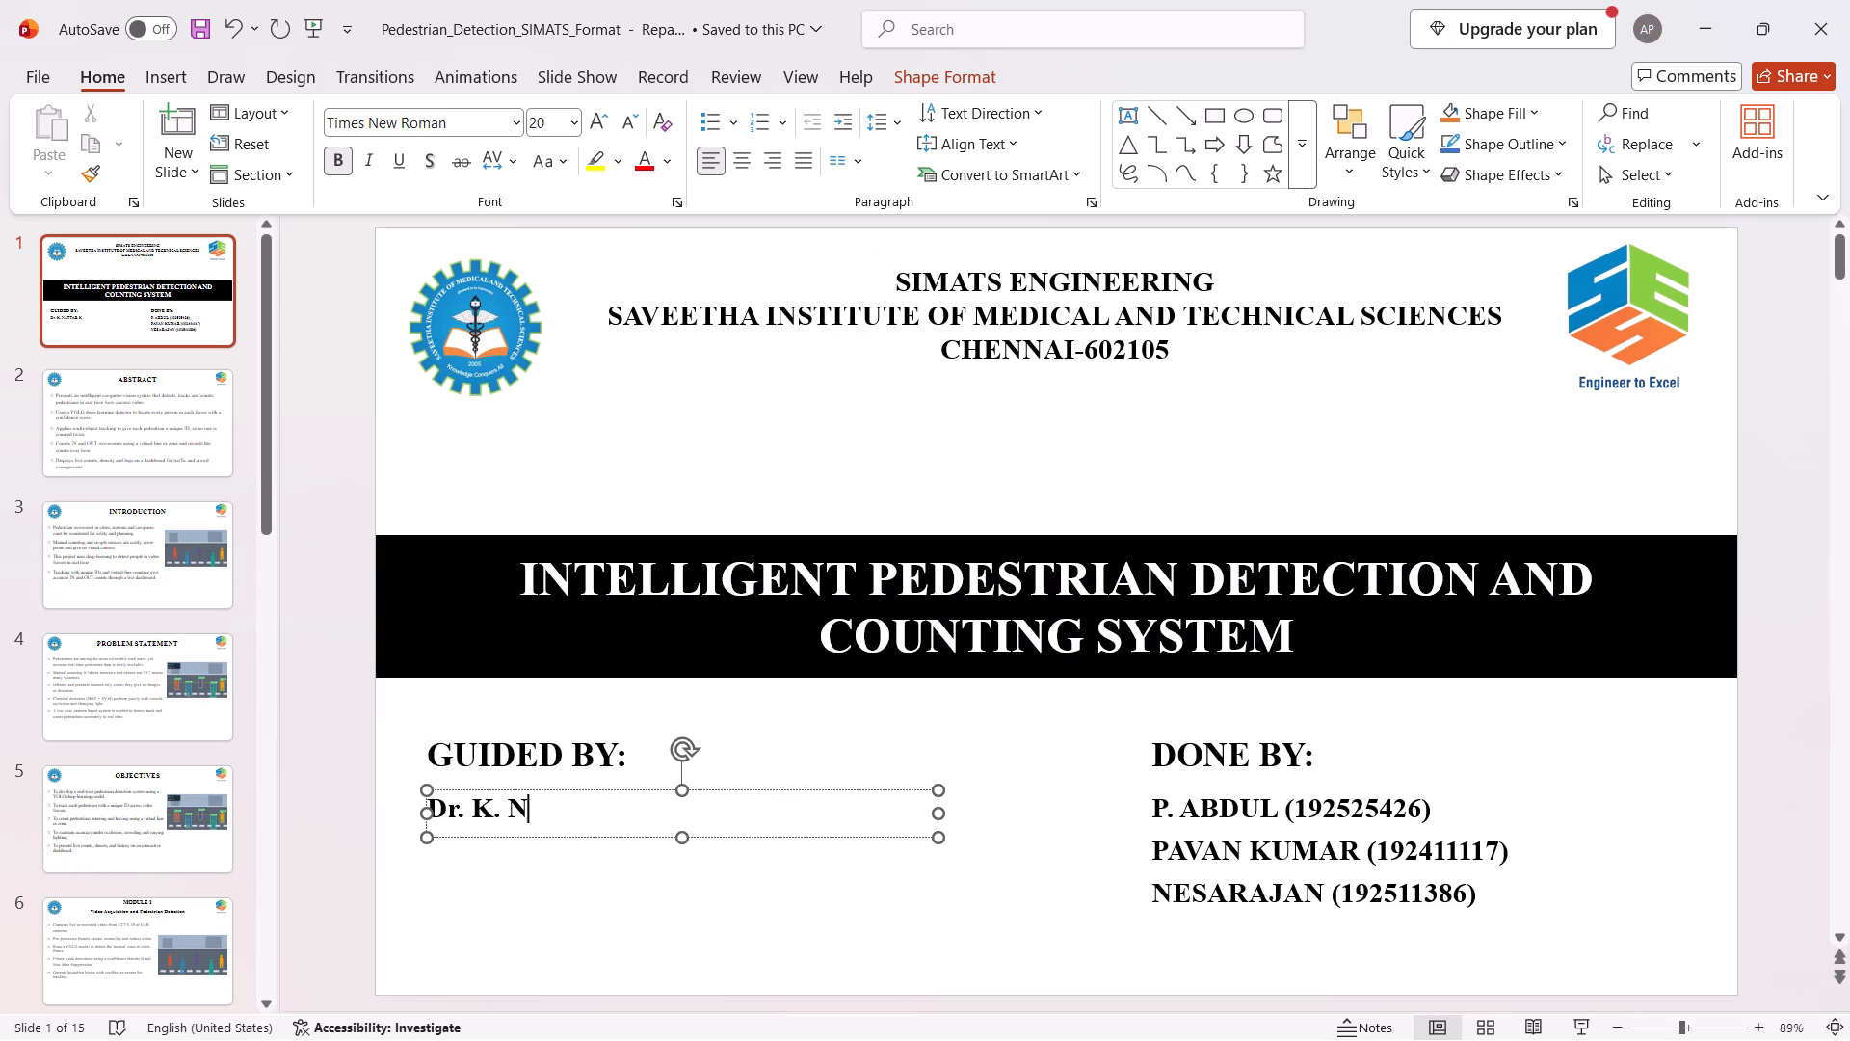
{"action": "key", "text": "BackSpace"}
{"action": "key", "text": "BackSpace"}
{"action": "key", "text": "BackSpace"}
{"action": "key", "text": "BackSpace"}
{"action": "key", "text": "BackSpace"}
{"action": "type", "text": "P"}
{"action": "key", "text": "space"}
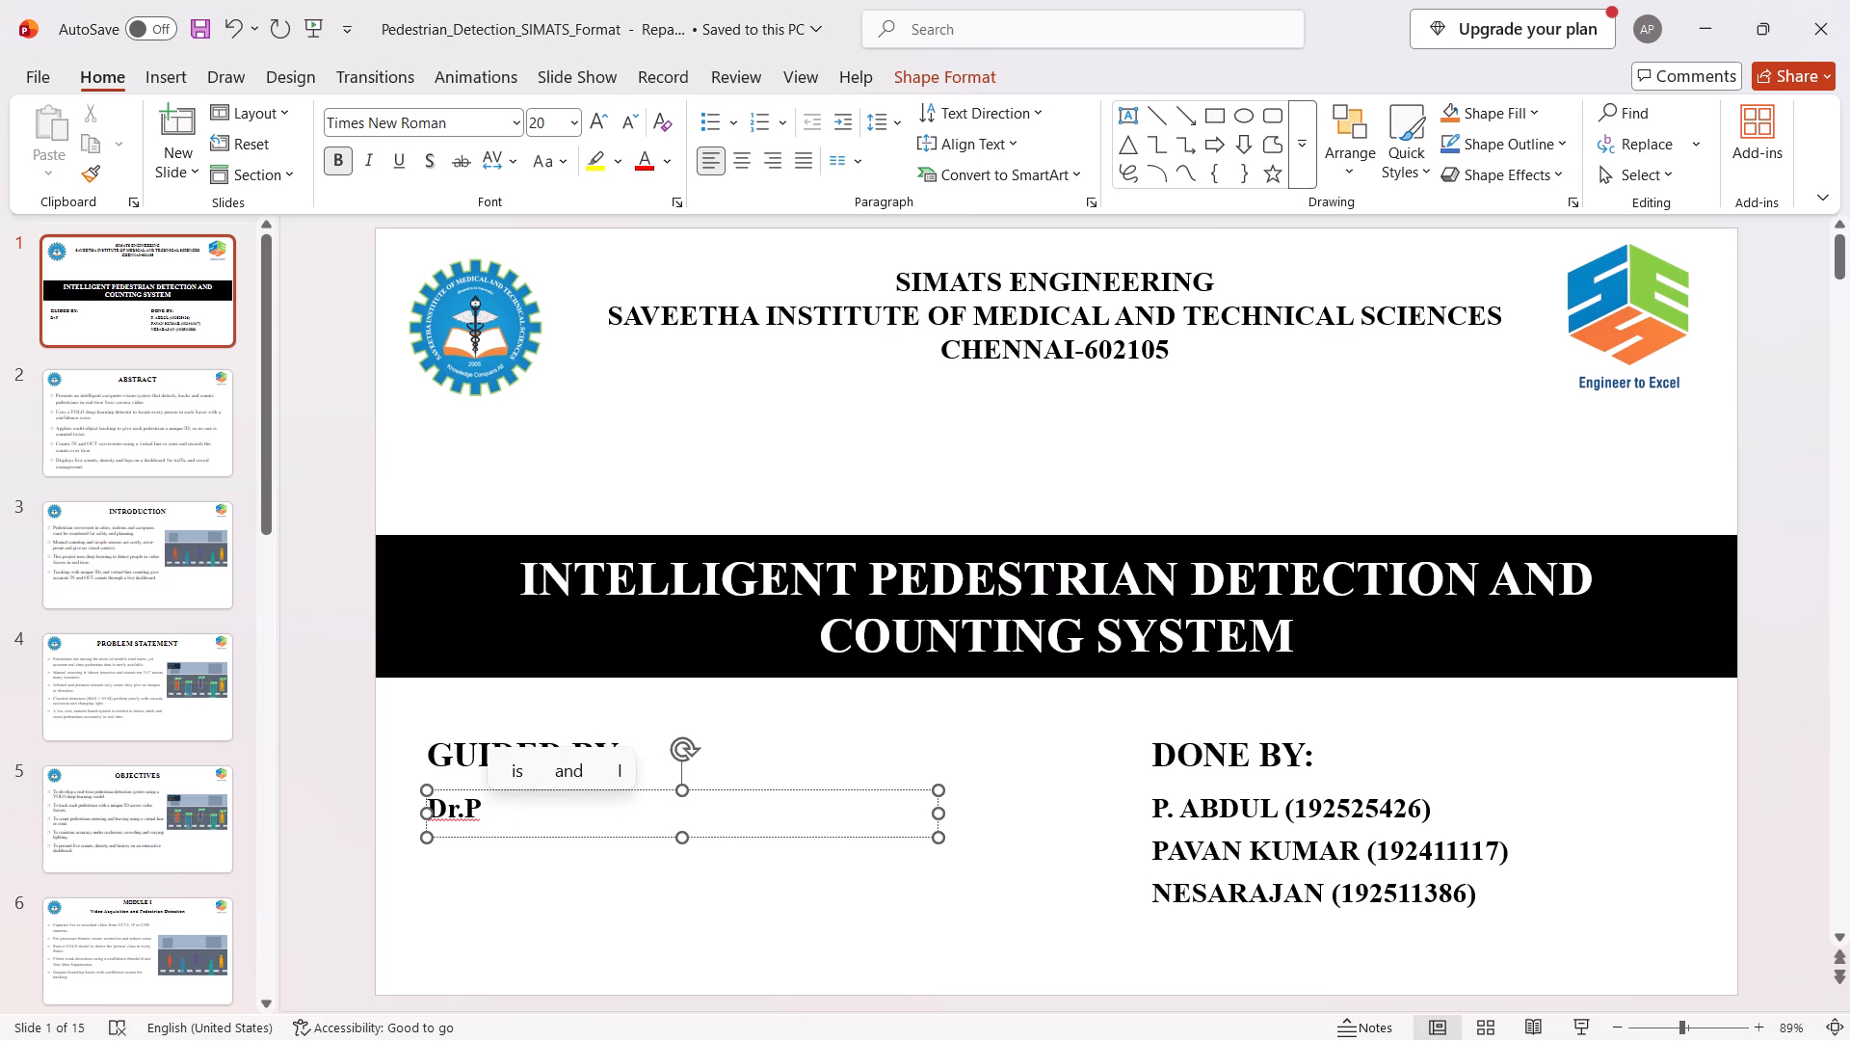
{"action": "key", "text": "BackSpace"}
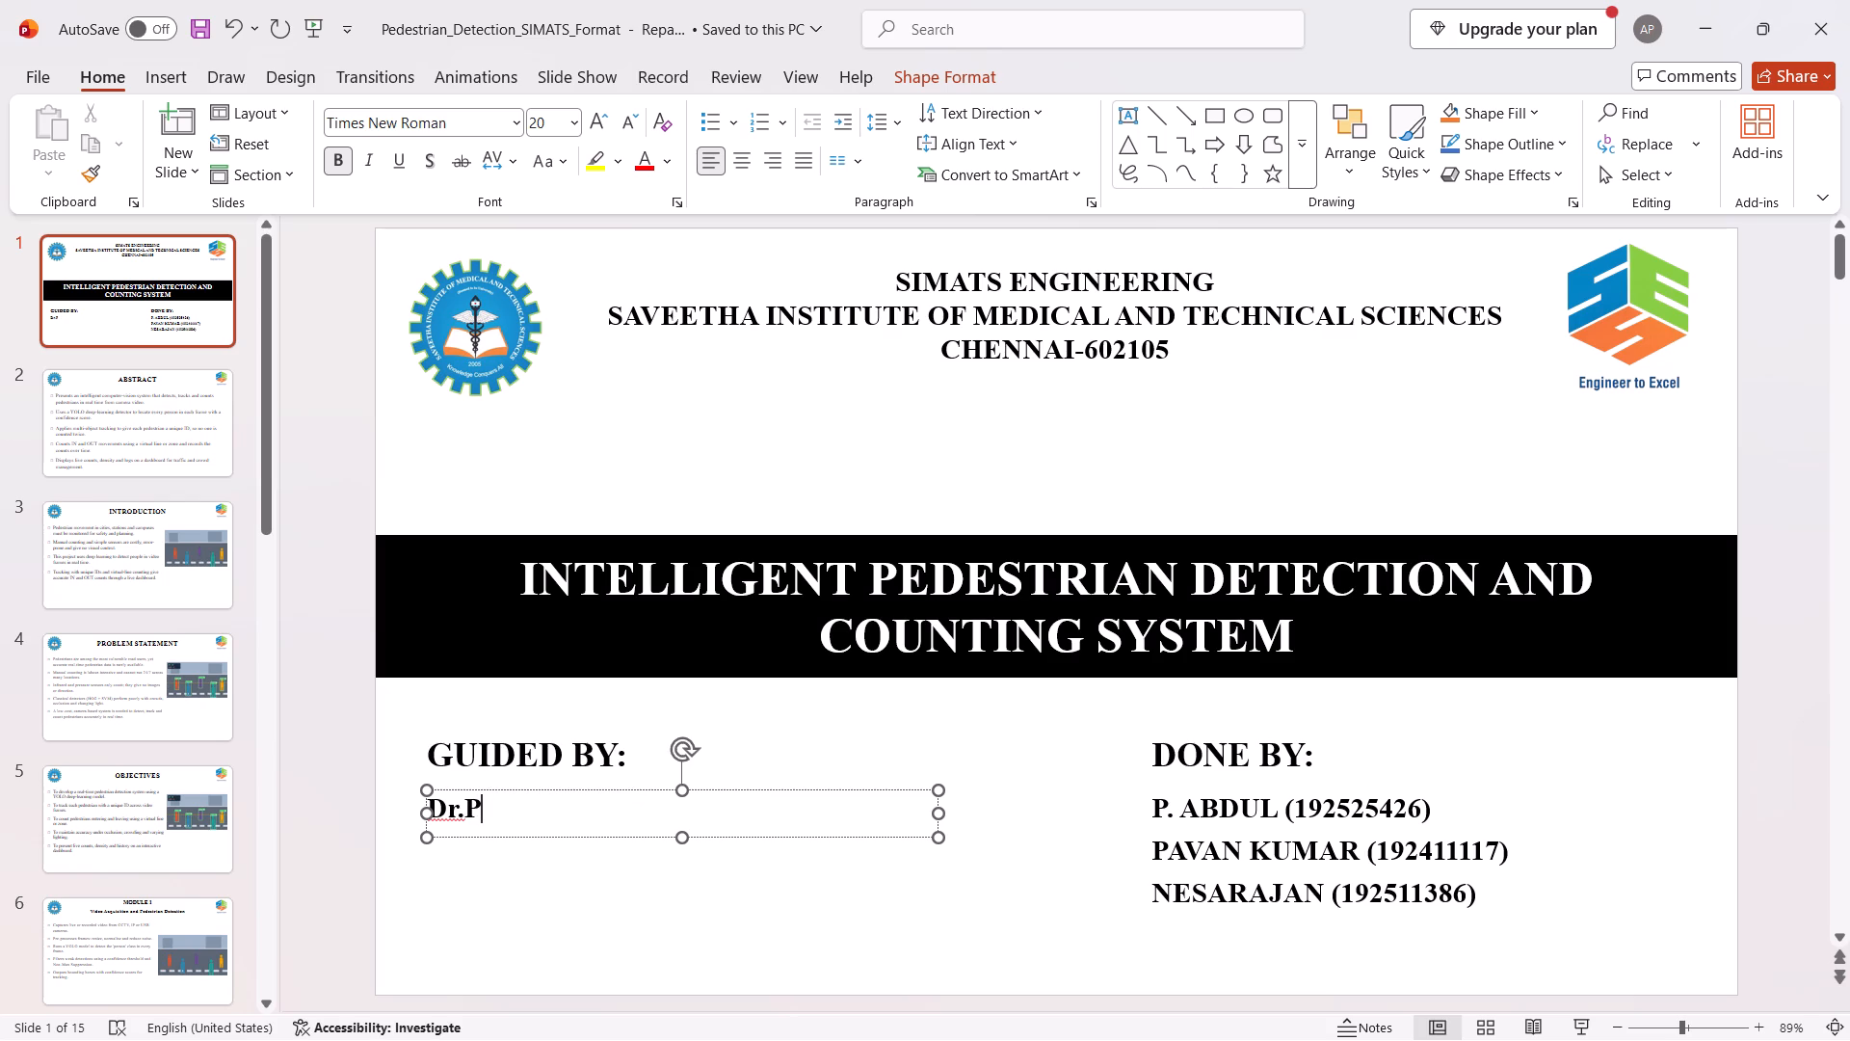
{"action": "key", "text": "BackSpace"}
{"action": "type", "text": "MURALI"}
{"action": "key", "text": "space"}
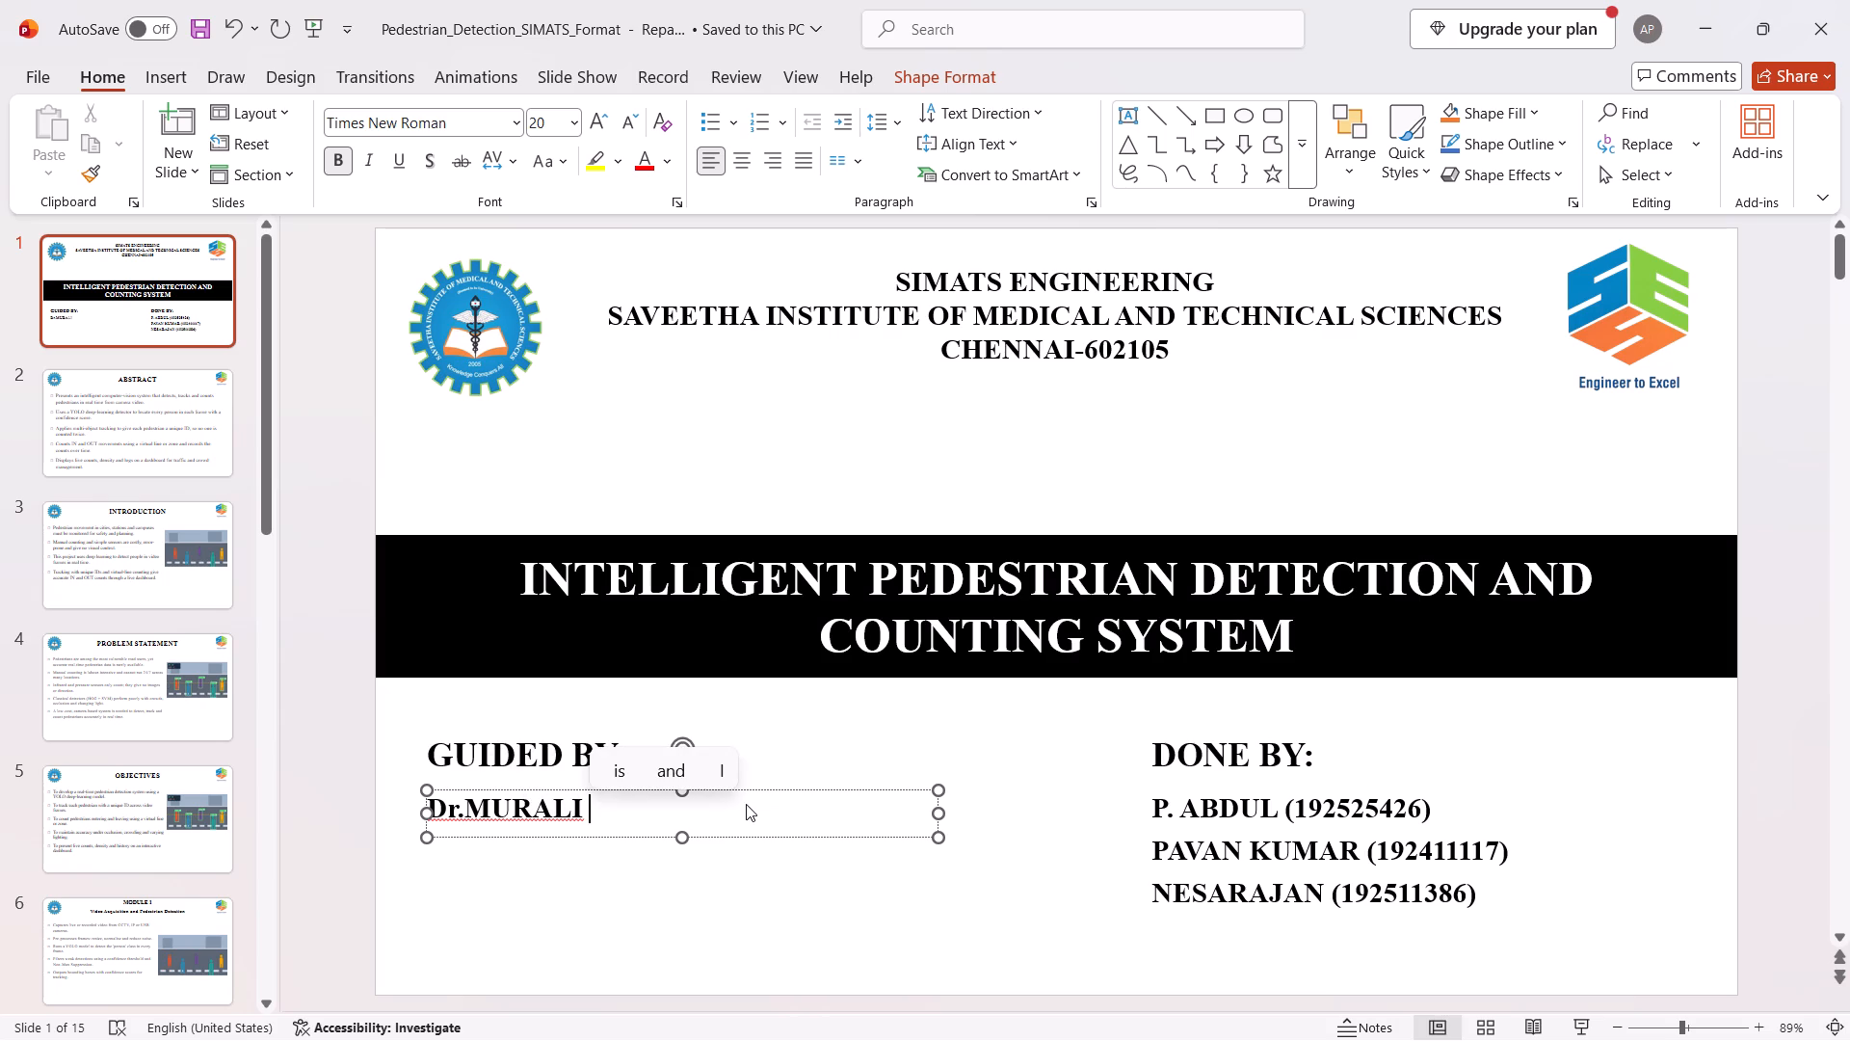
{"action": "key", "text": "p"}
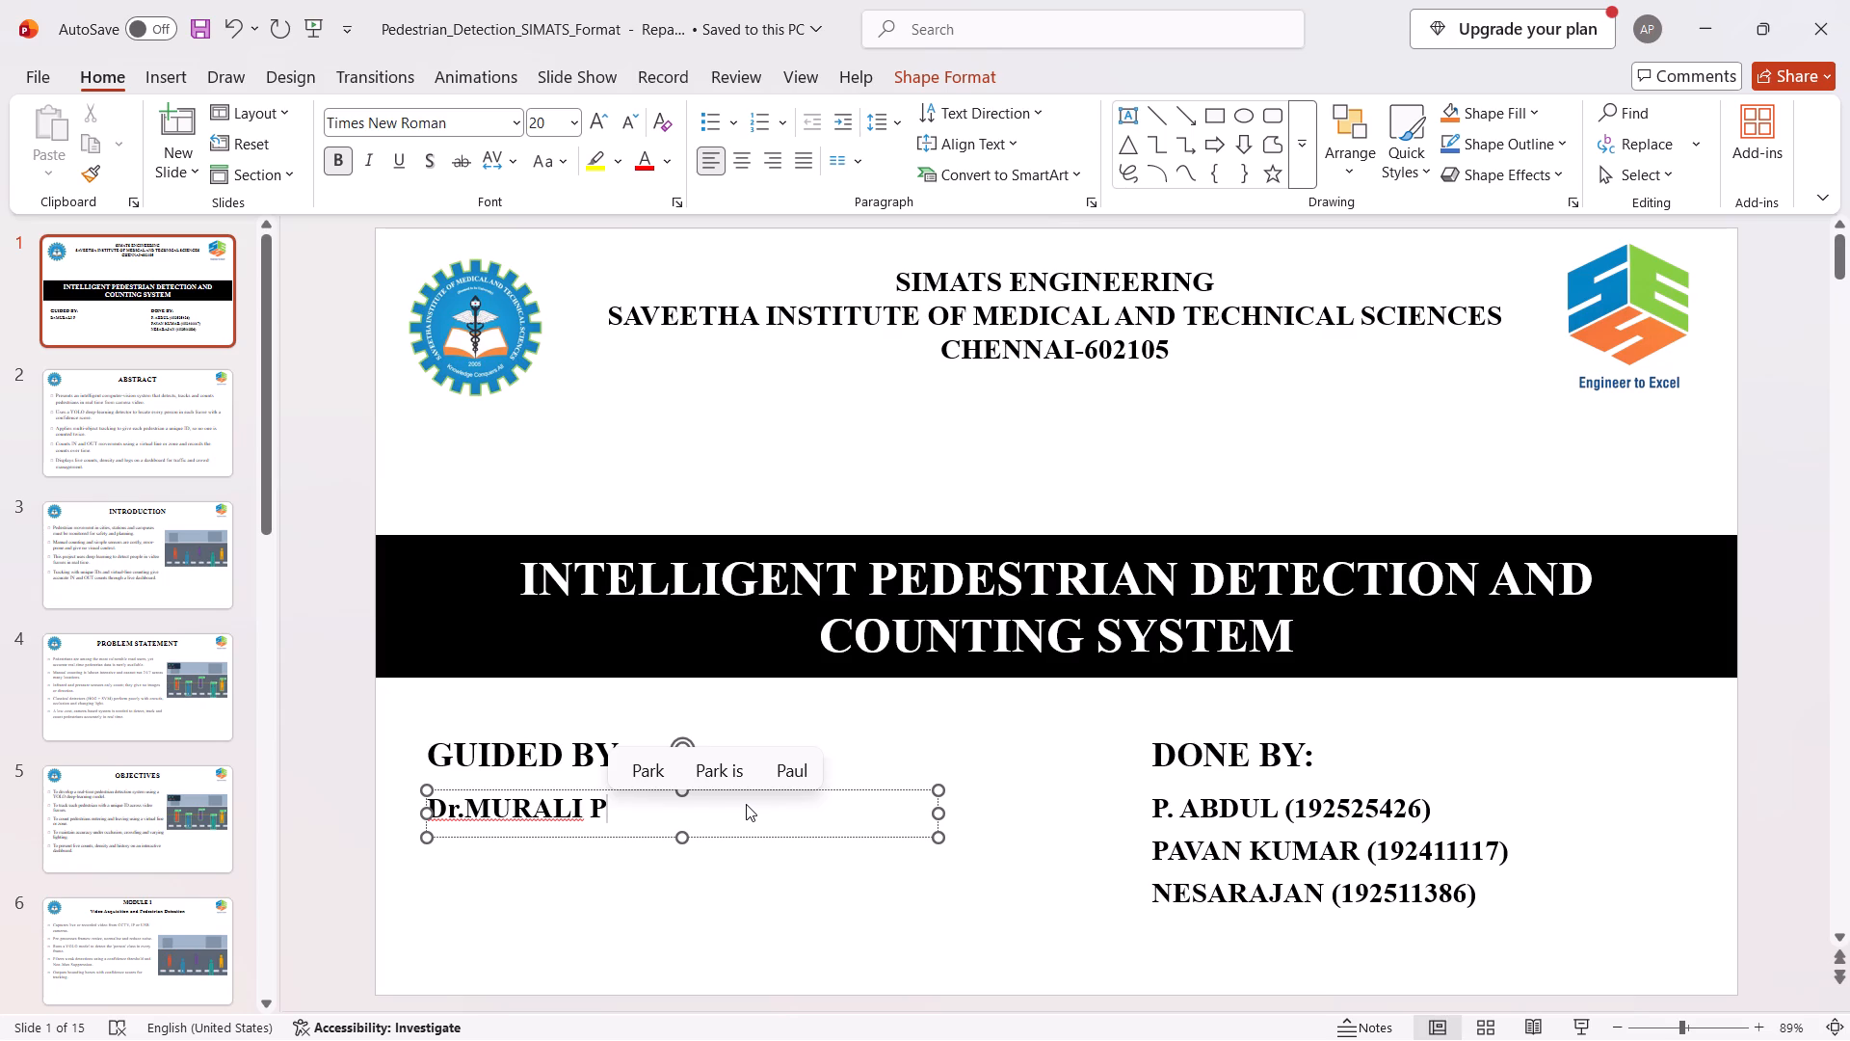
{"action": "left_click", "coordinate": [1012, 444]}
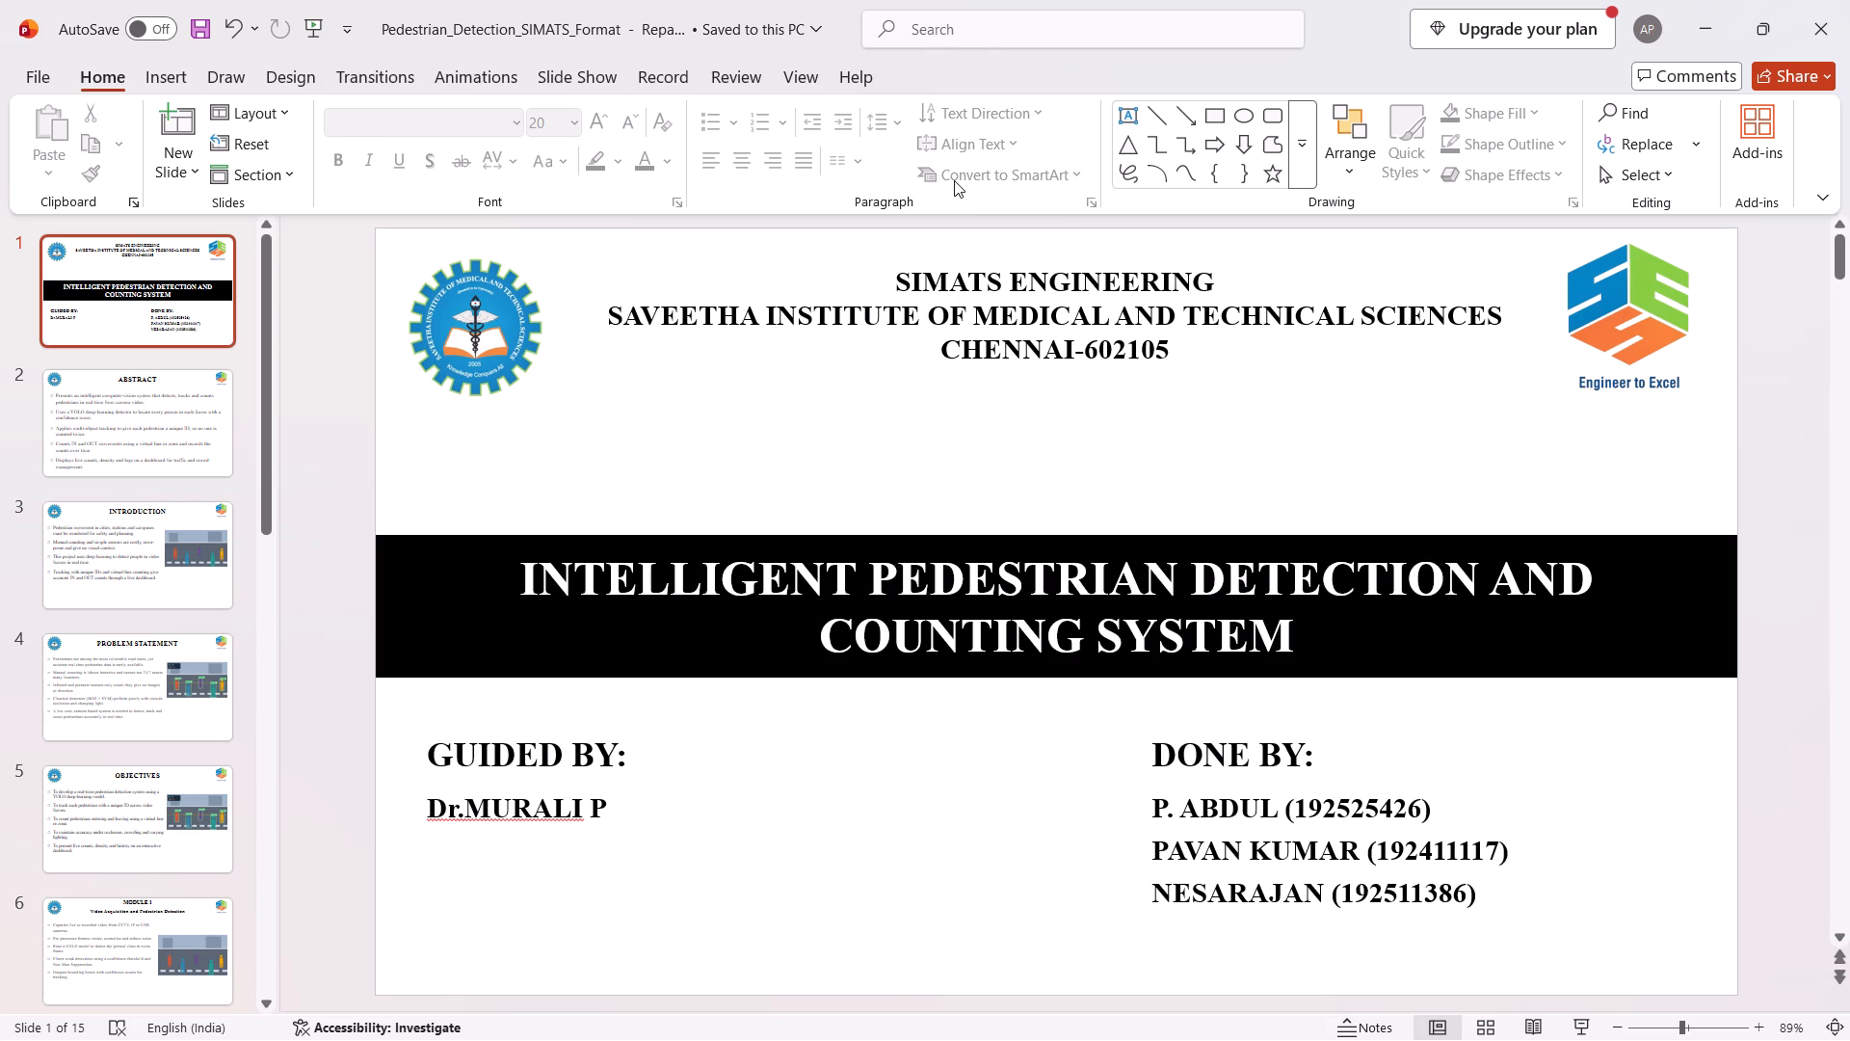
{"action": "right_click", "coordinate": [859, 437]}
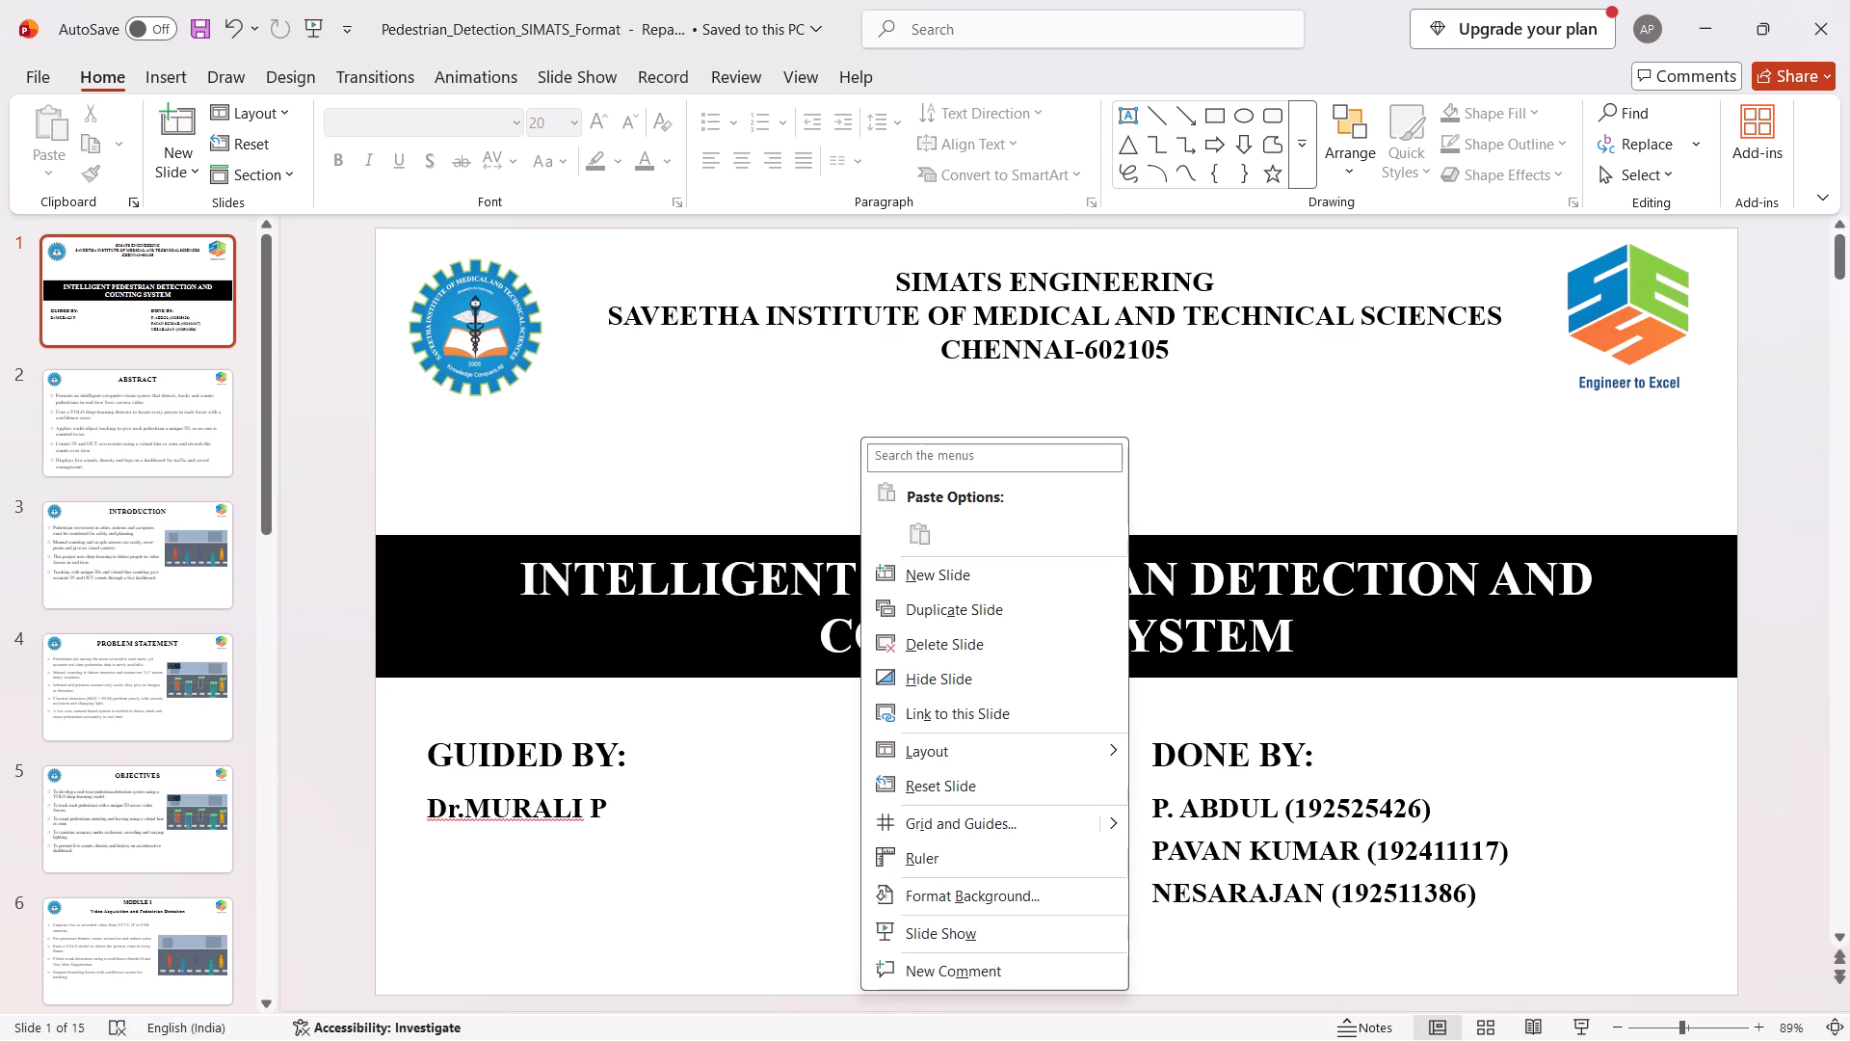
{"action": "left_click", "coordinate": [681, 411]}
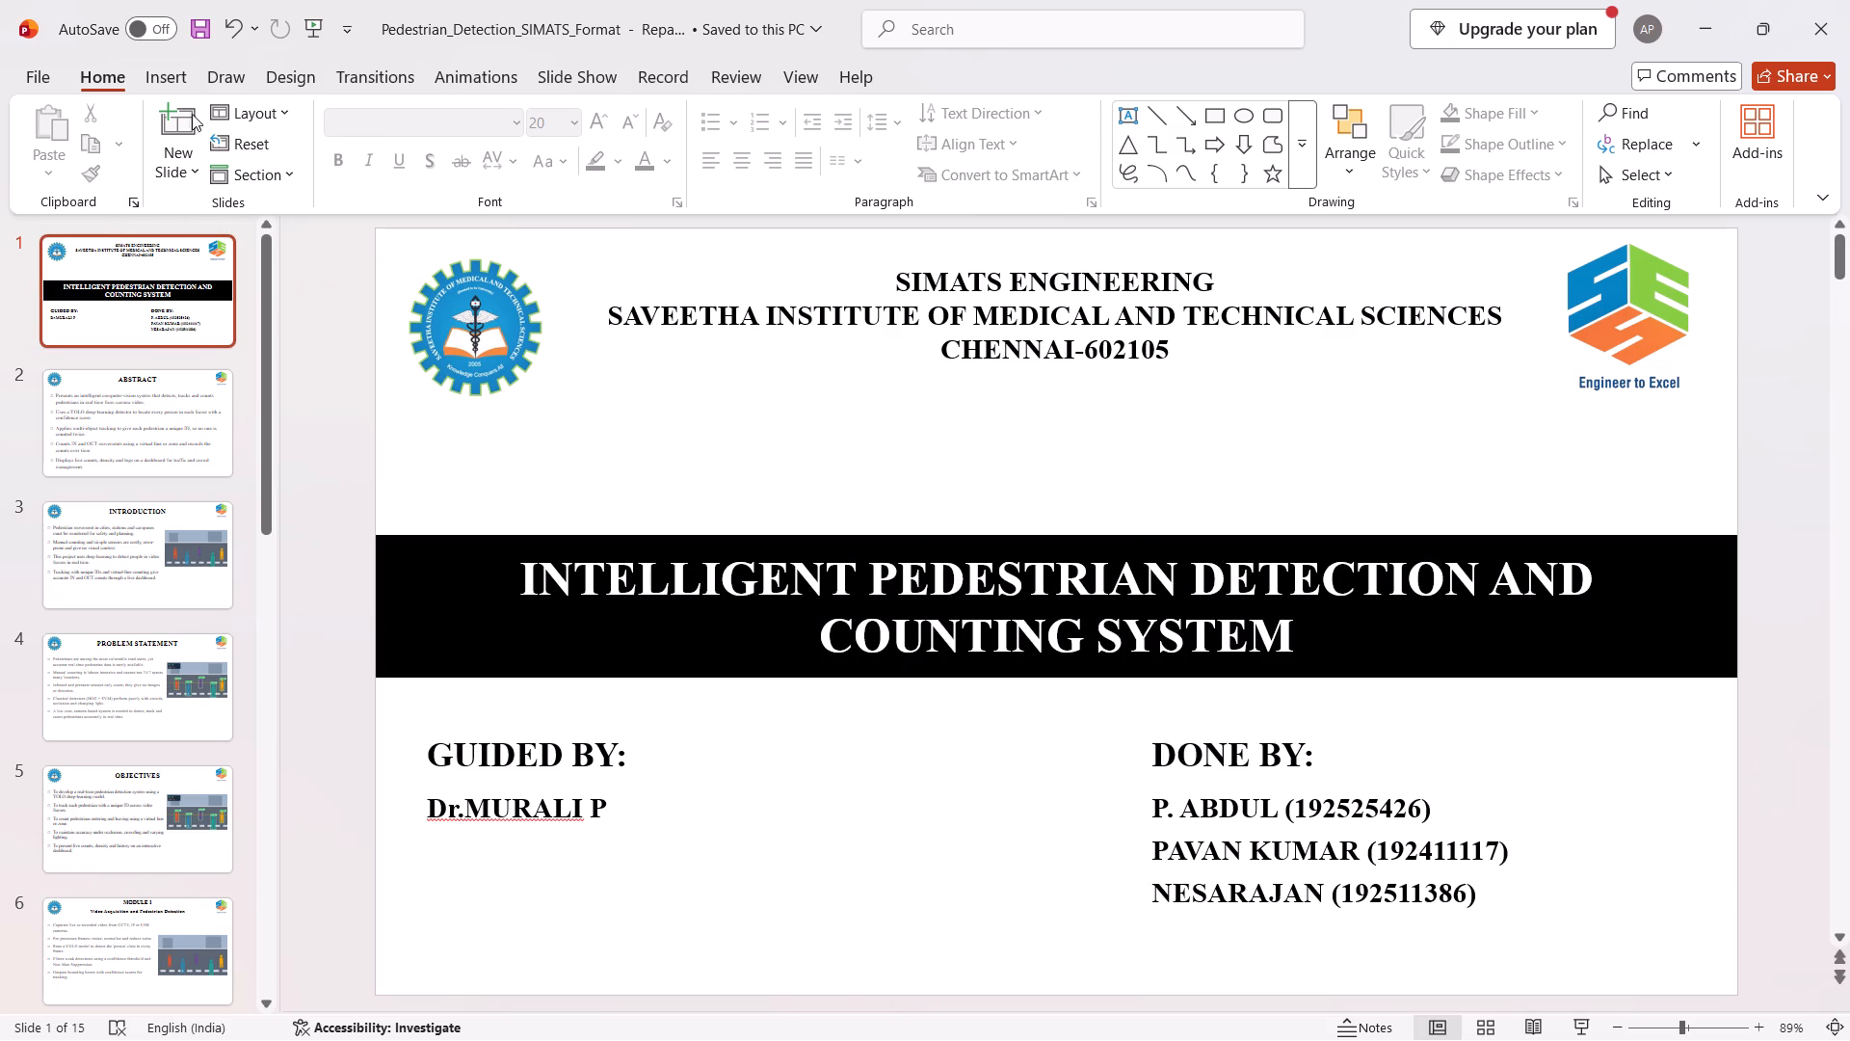
Insert a wide text box on the title slide, centred between the CHENNAI-602105 line and the black title band.
{"action": "left_click", "coordinate": [172, 77]}
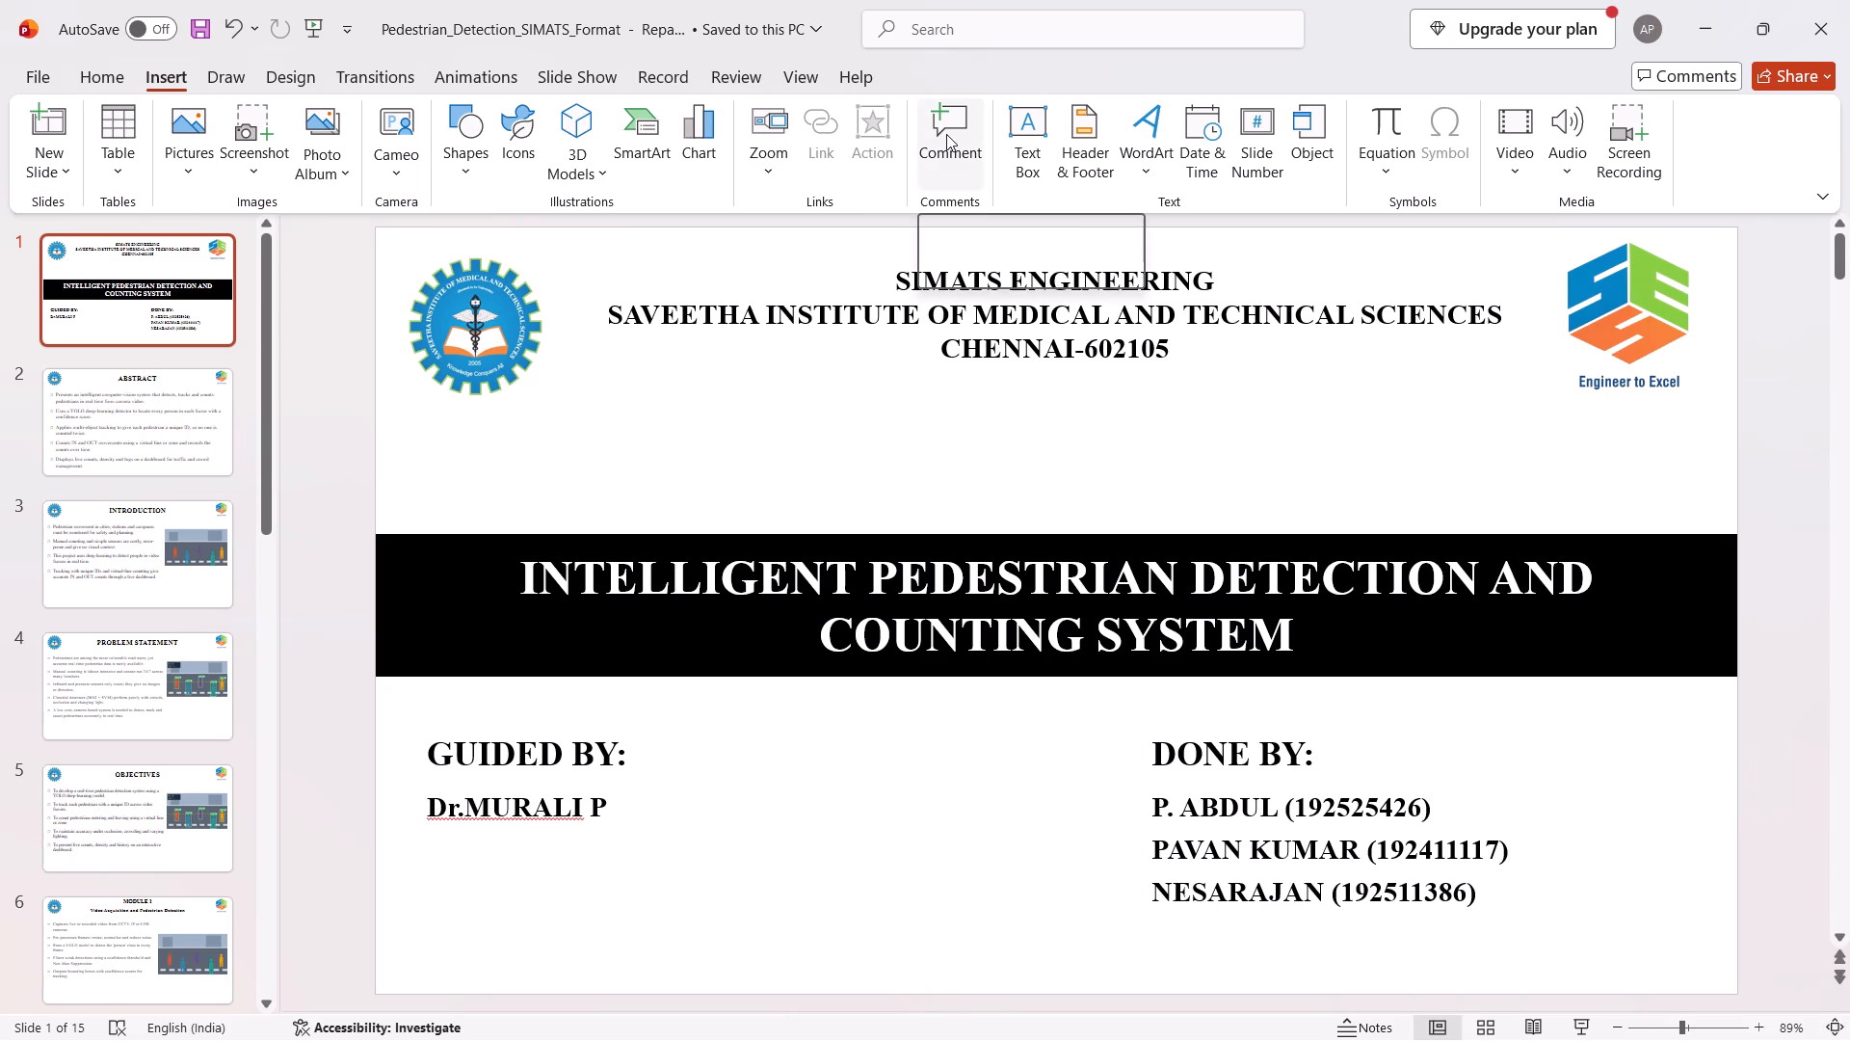
{"action": "left_click", "coordinate": [1038, 120]}
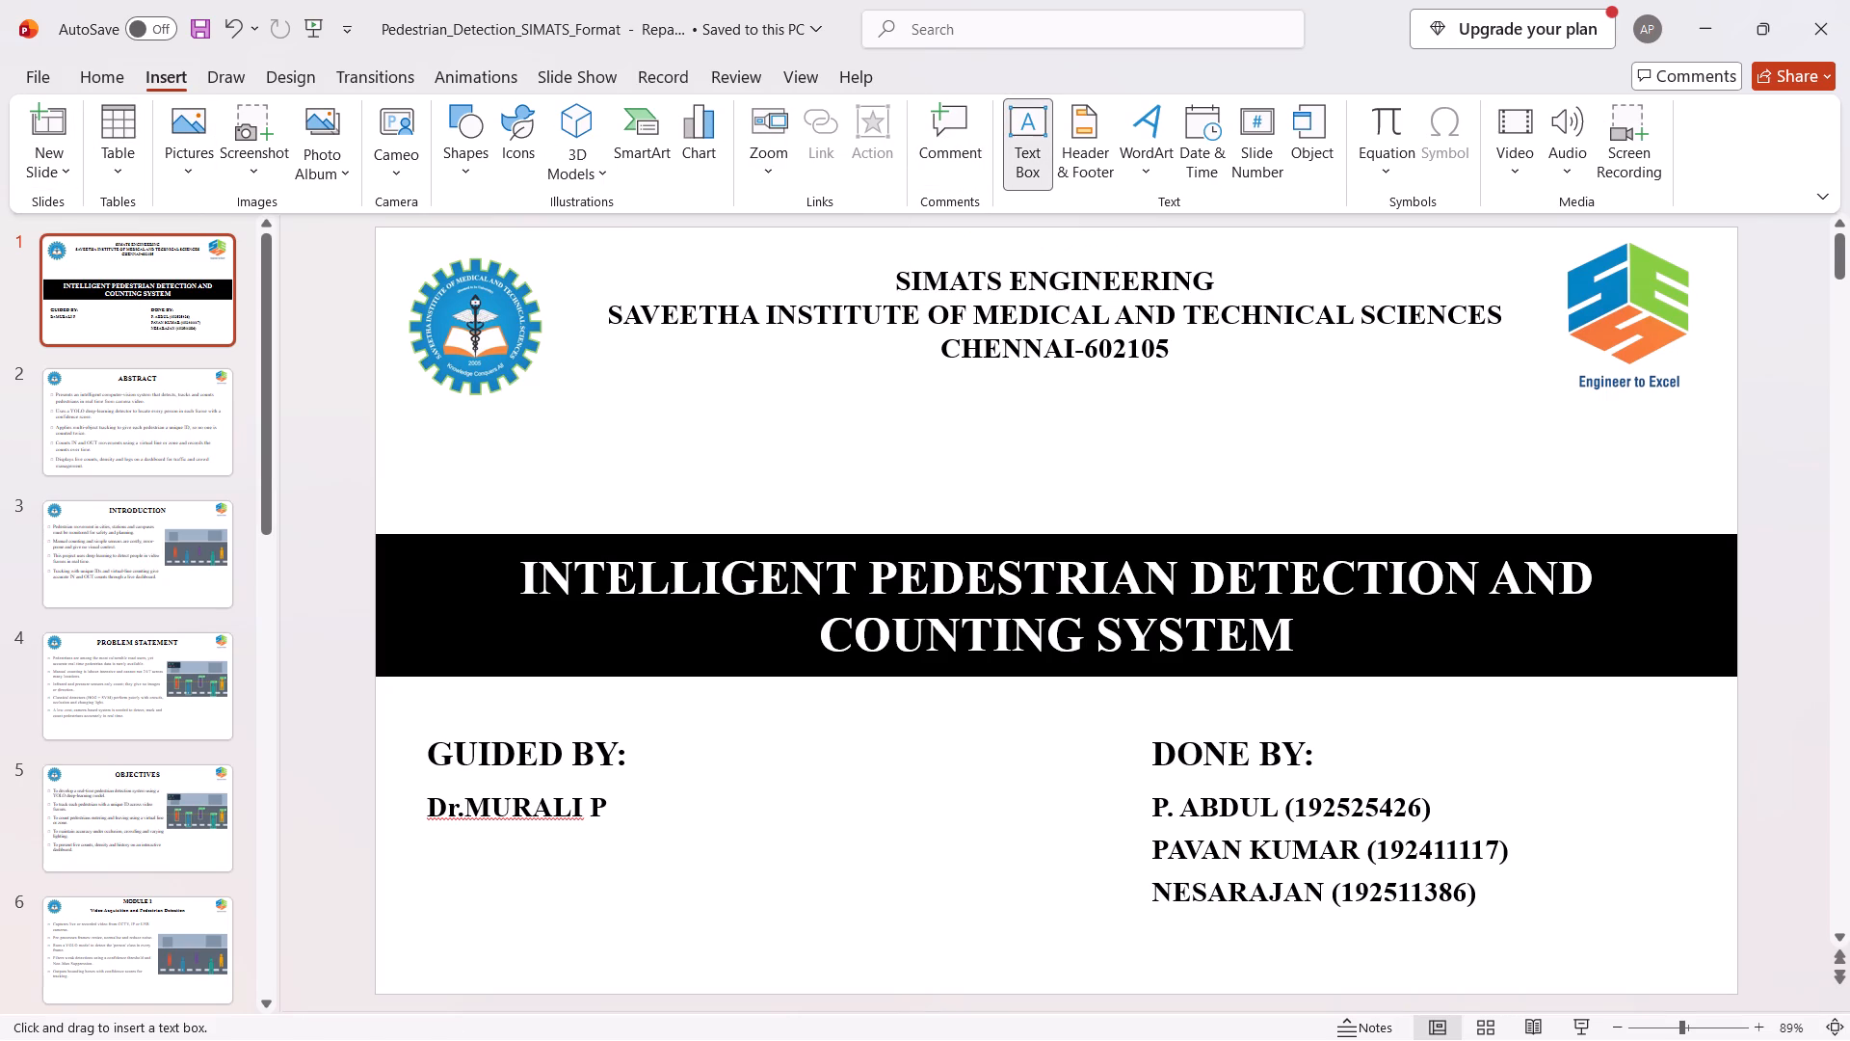
{"action": "left_click_drag", "start_coordinate": [758, 435], "coordinate": [1072, 432]}
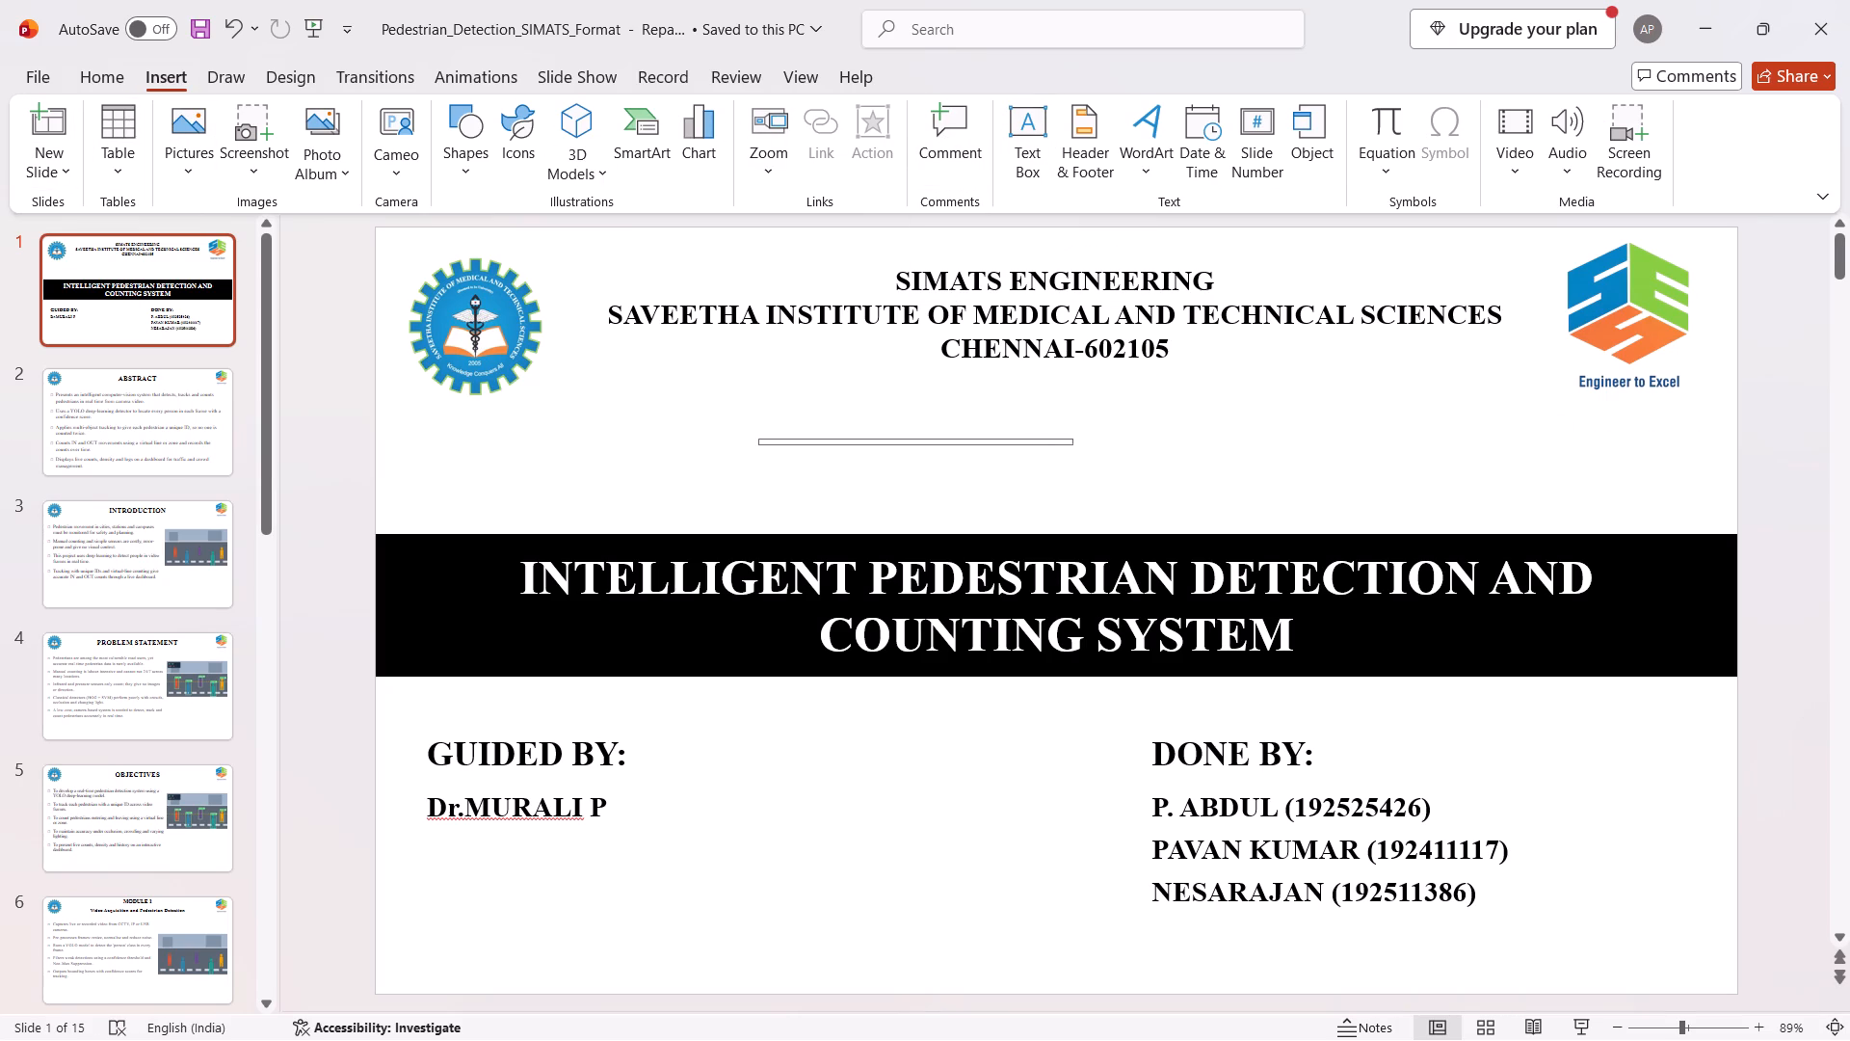
{"action": "left_click_drag", "start_coordinate": [1072, 432], "coordinate": [1296, 389]}
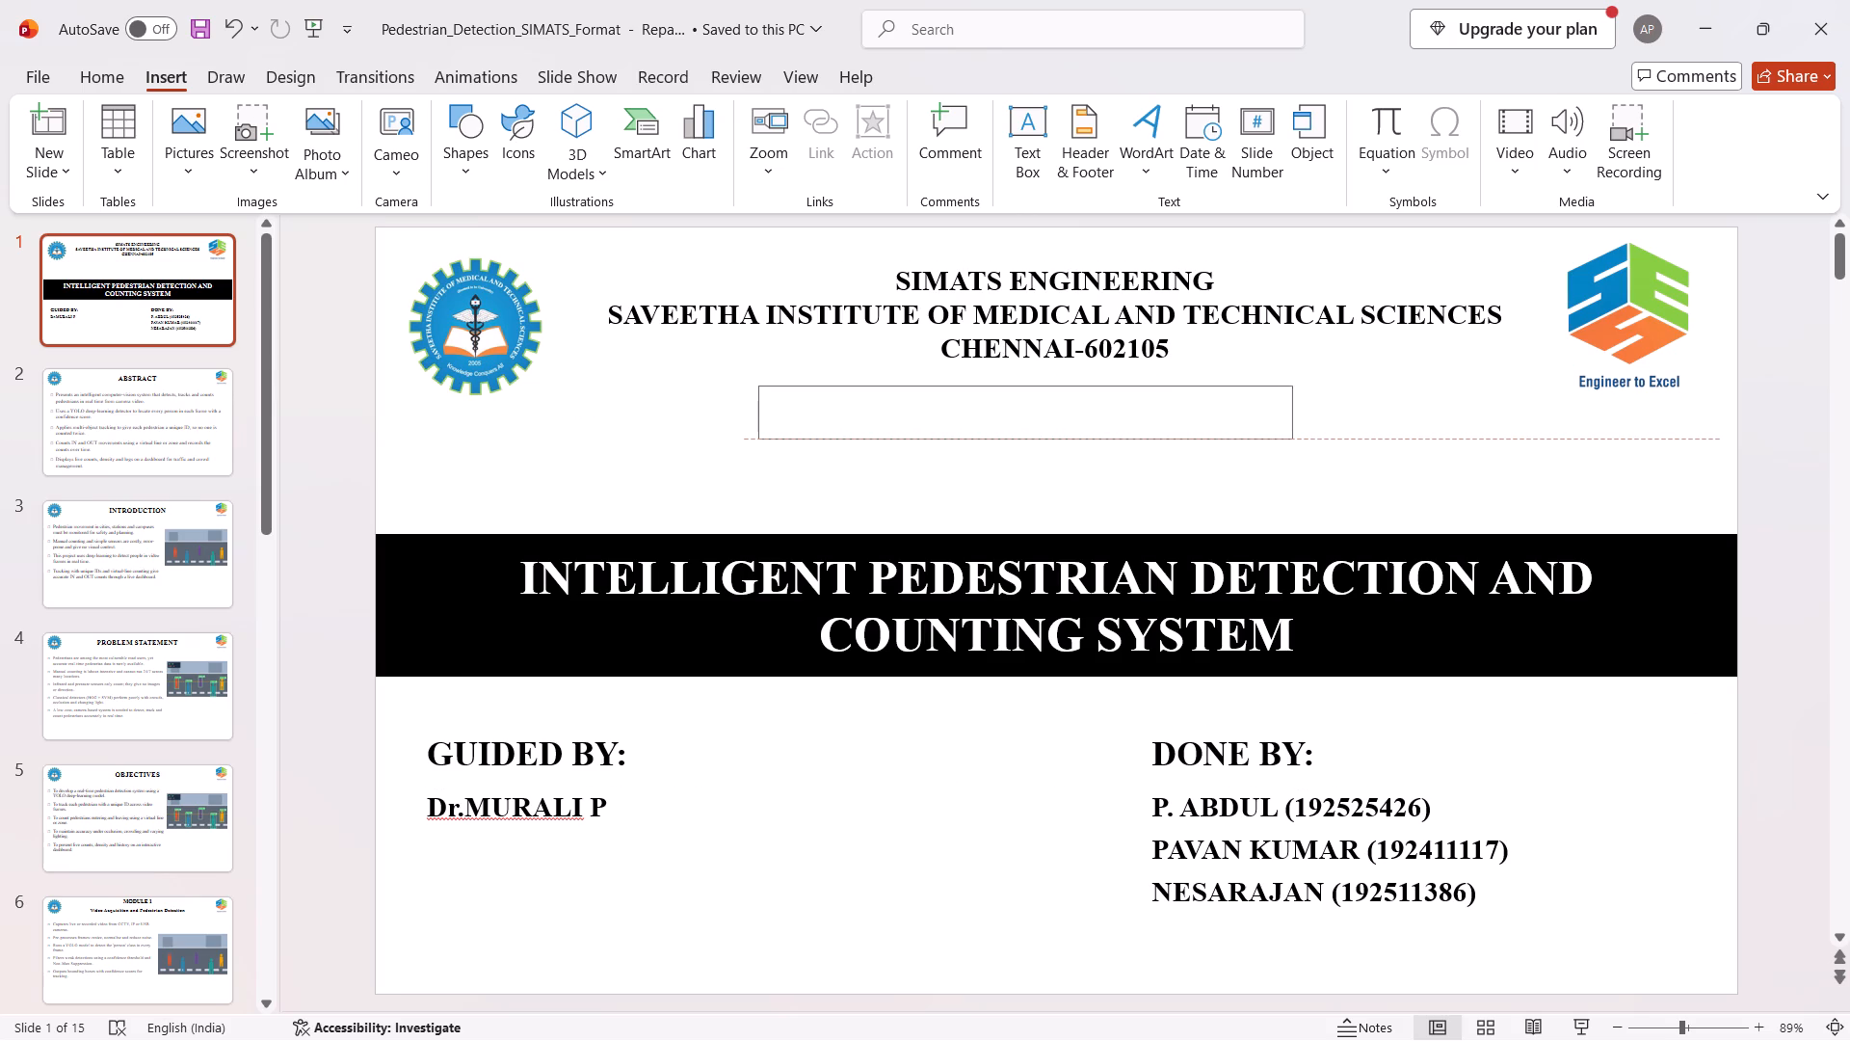
{"action": "left_click_drag", "start_coordinate": [1296, 389], "coordinate": [1345, 380]}
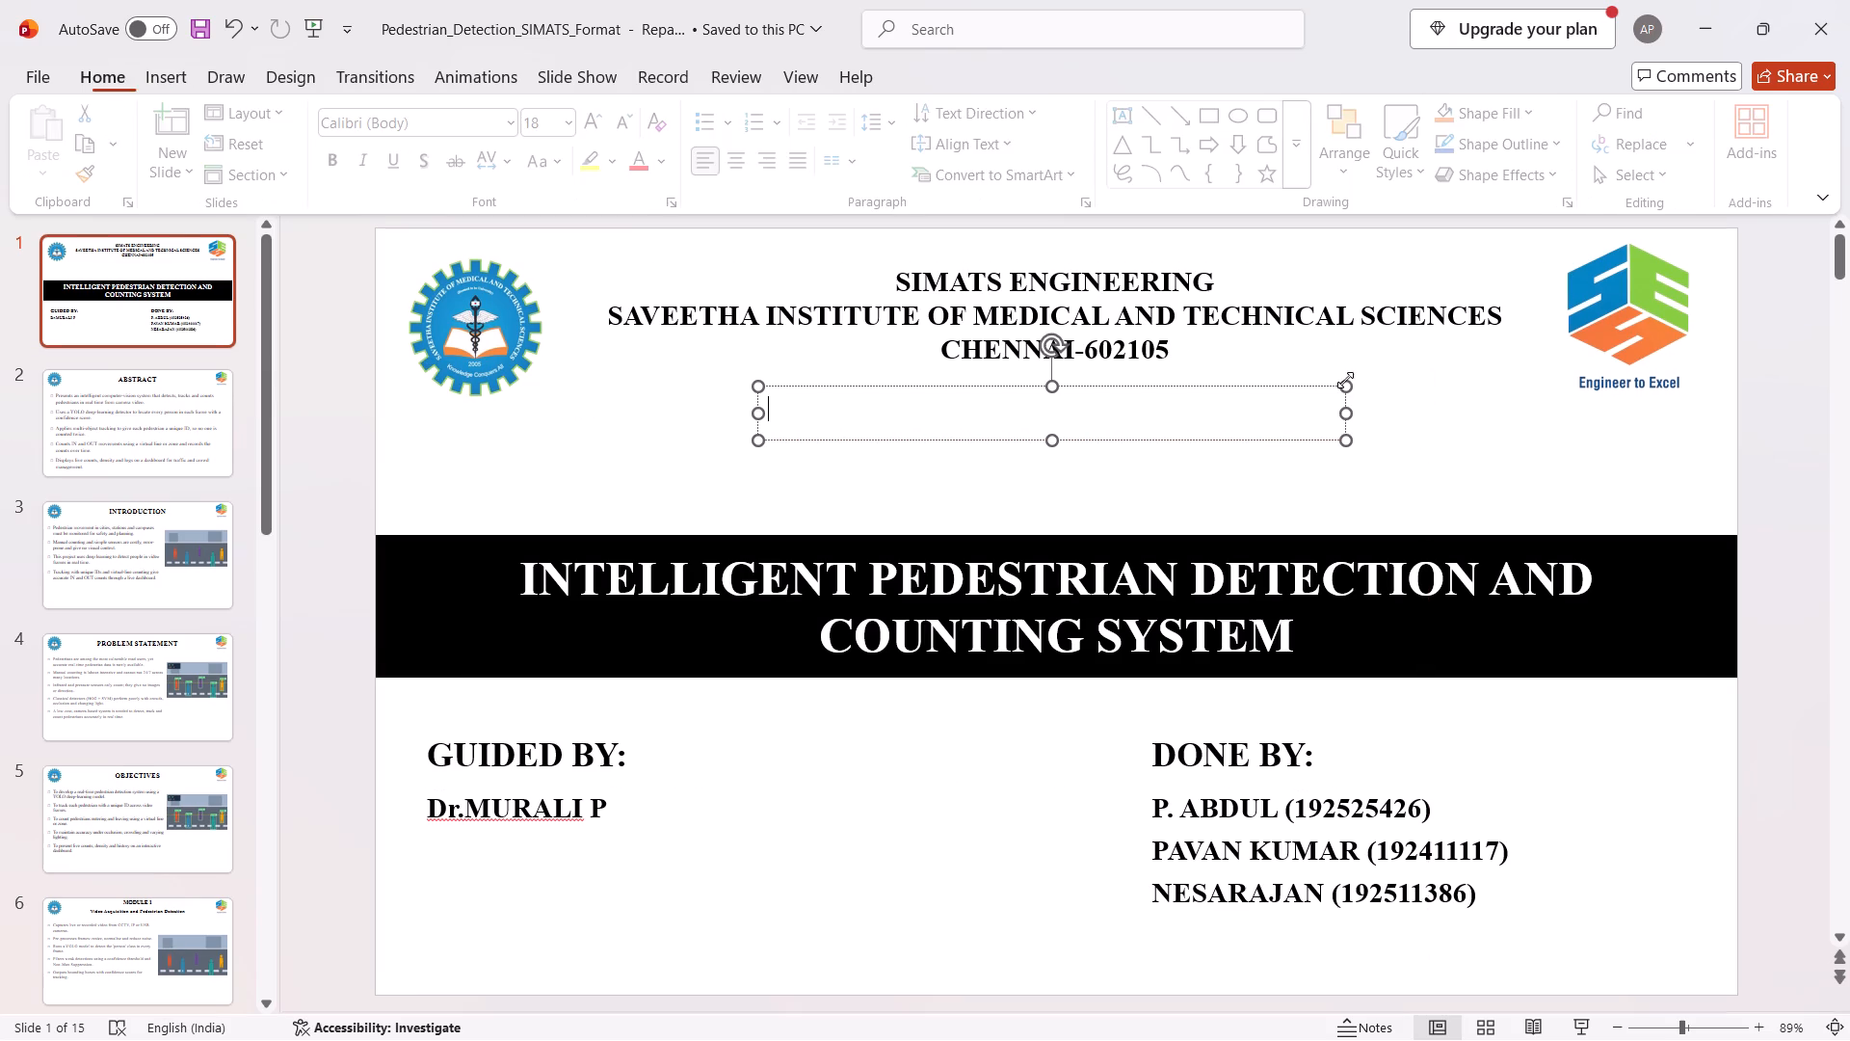
{"action": "left_click_drag", "start_coordinate": [1079, 408], "coordinate": [1078, 433]}
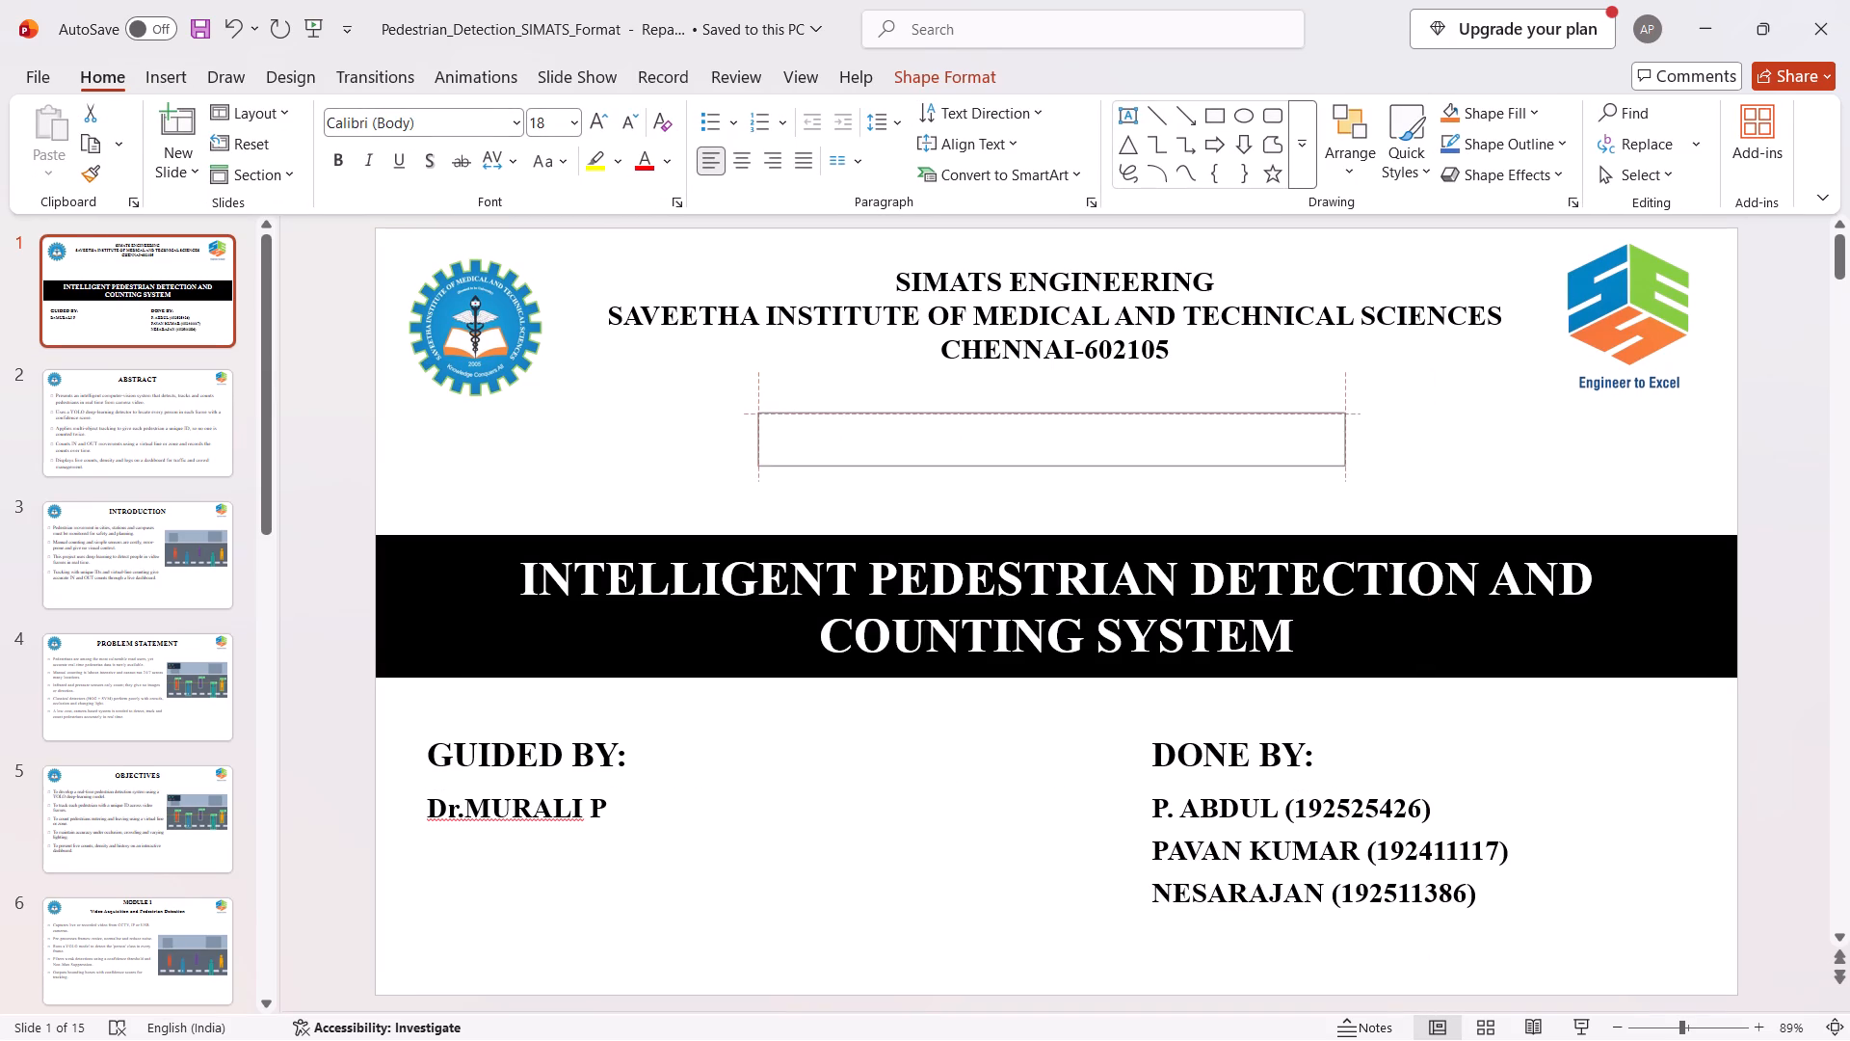
{"action": "left_click_drag", "start_coordinate": [1078, 433], "coordinate": [1078, 429]}
{"action": "left_click_drag", "start_coordinate": [987, 442], "coordinate": [992, 490]}
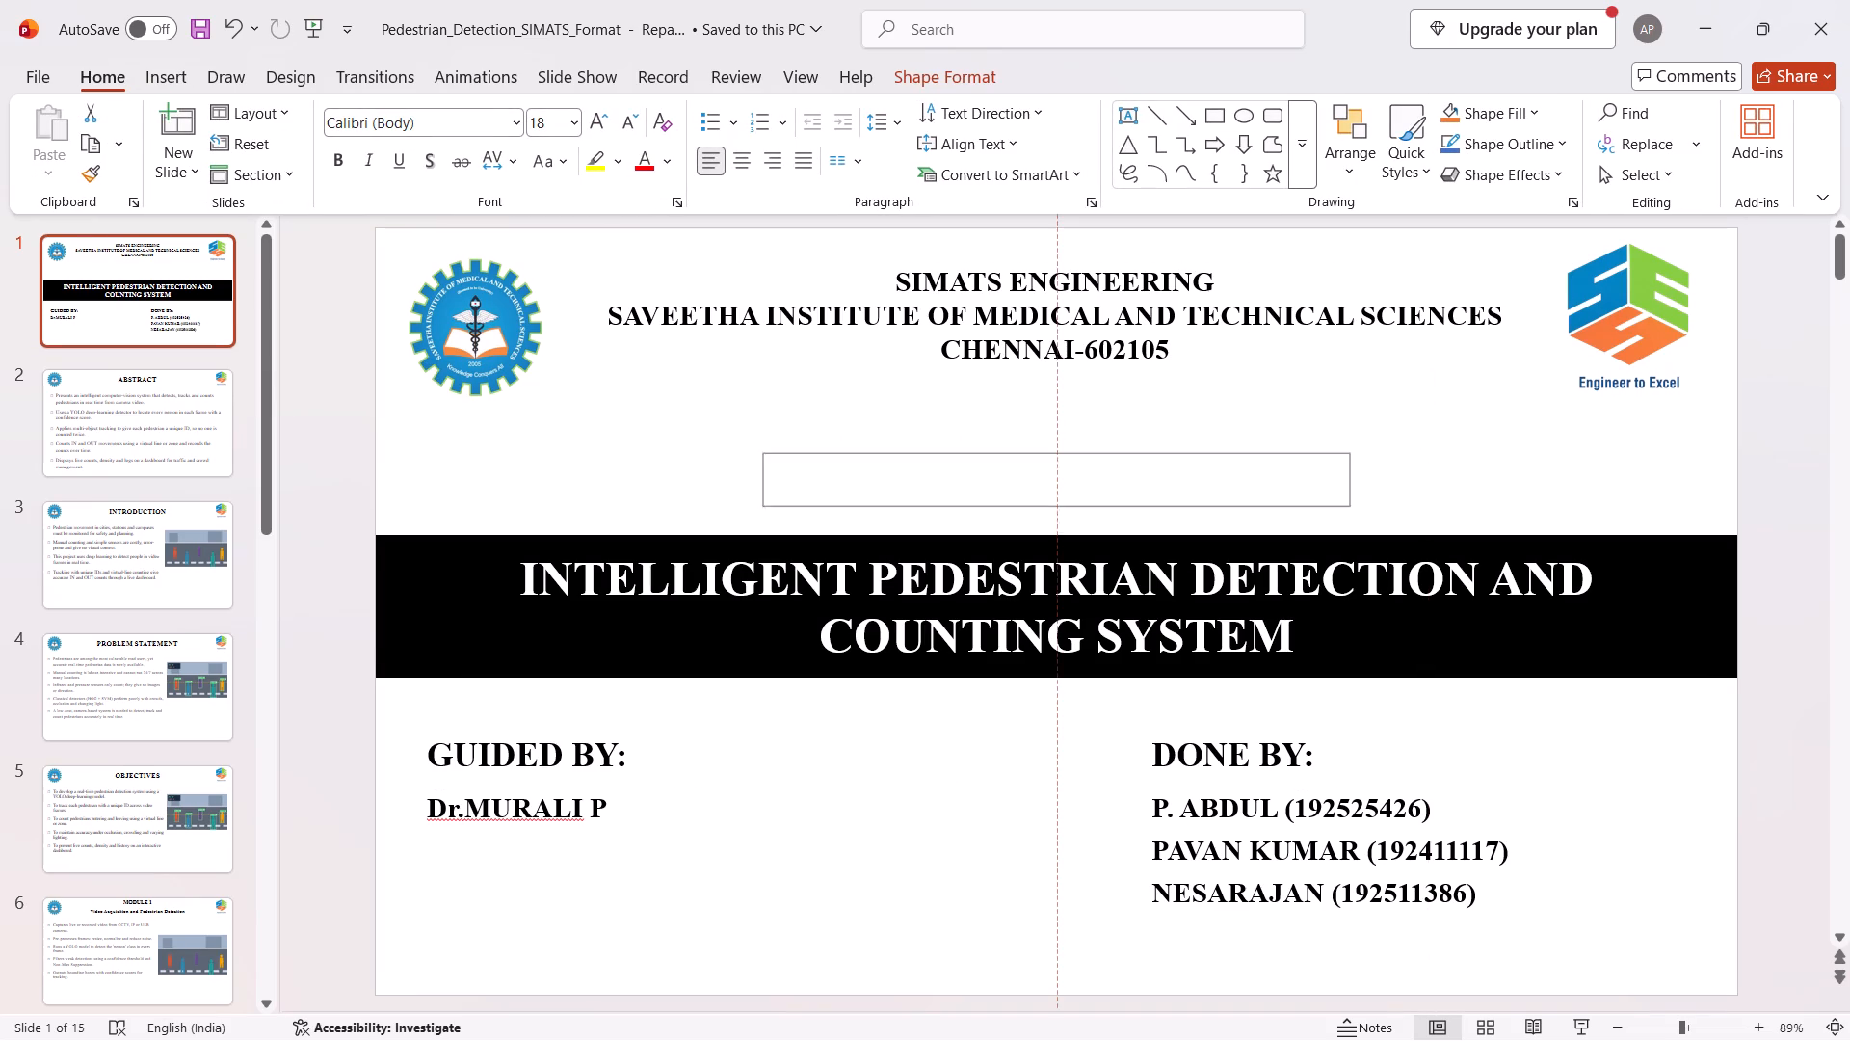
{"action": "left_click_drag", "start_coordinate": [992, 490], "coordinate": [992, 478]}
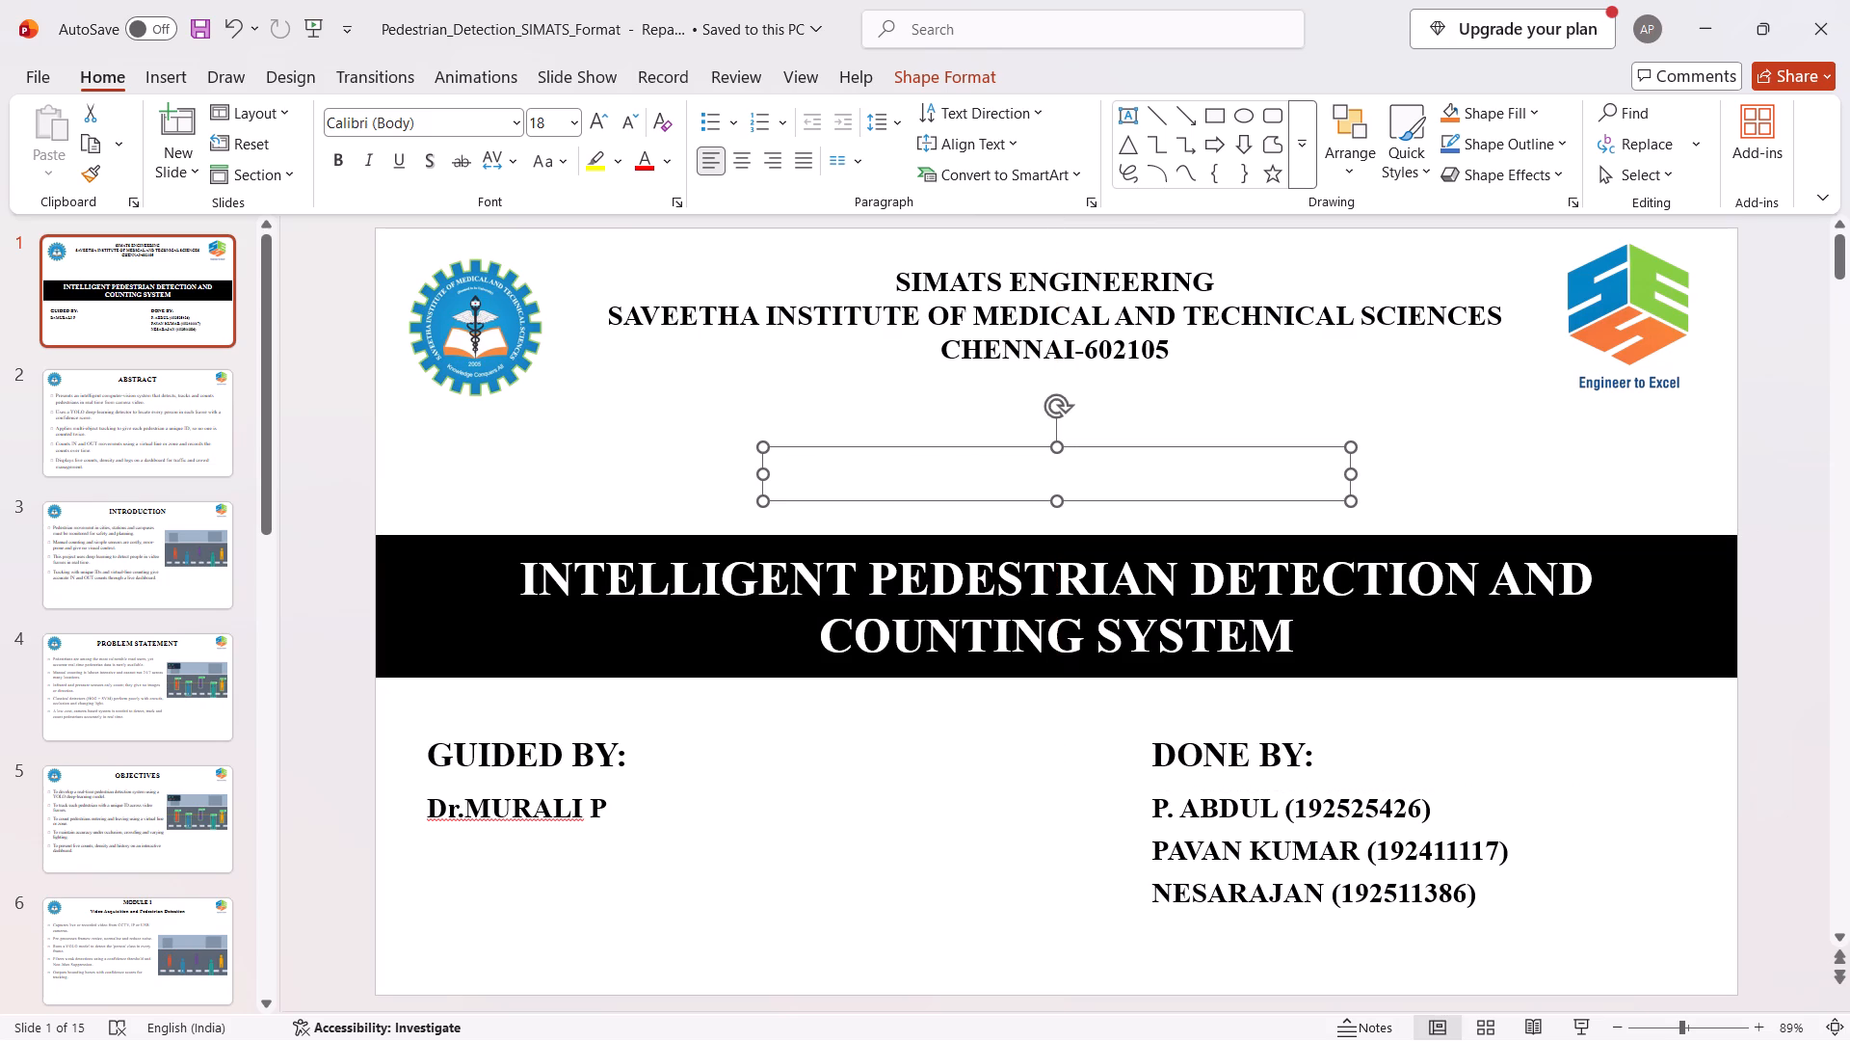
Enter the course line ITA0507-COMPUTER VISION in the new text box.
{"action": "left_click", "coordinate": [918, 470]}
{"action": "type", "text": "ITA"}
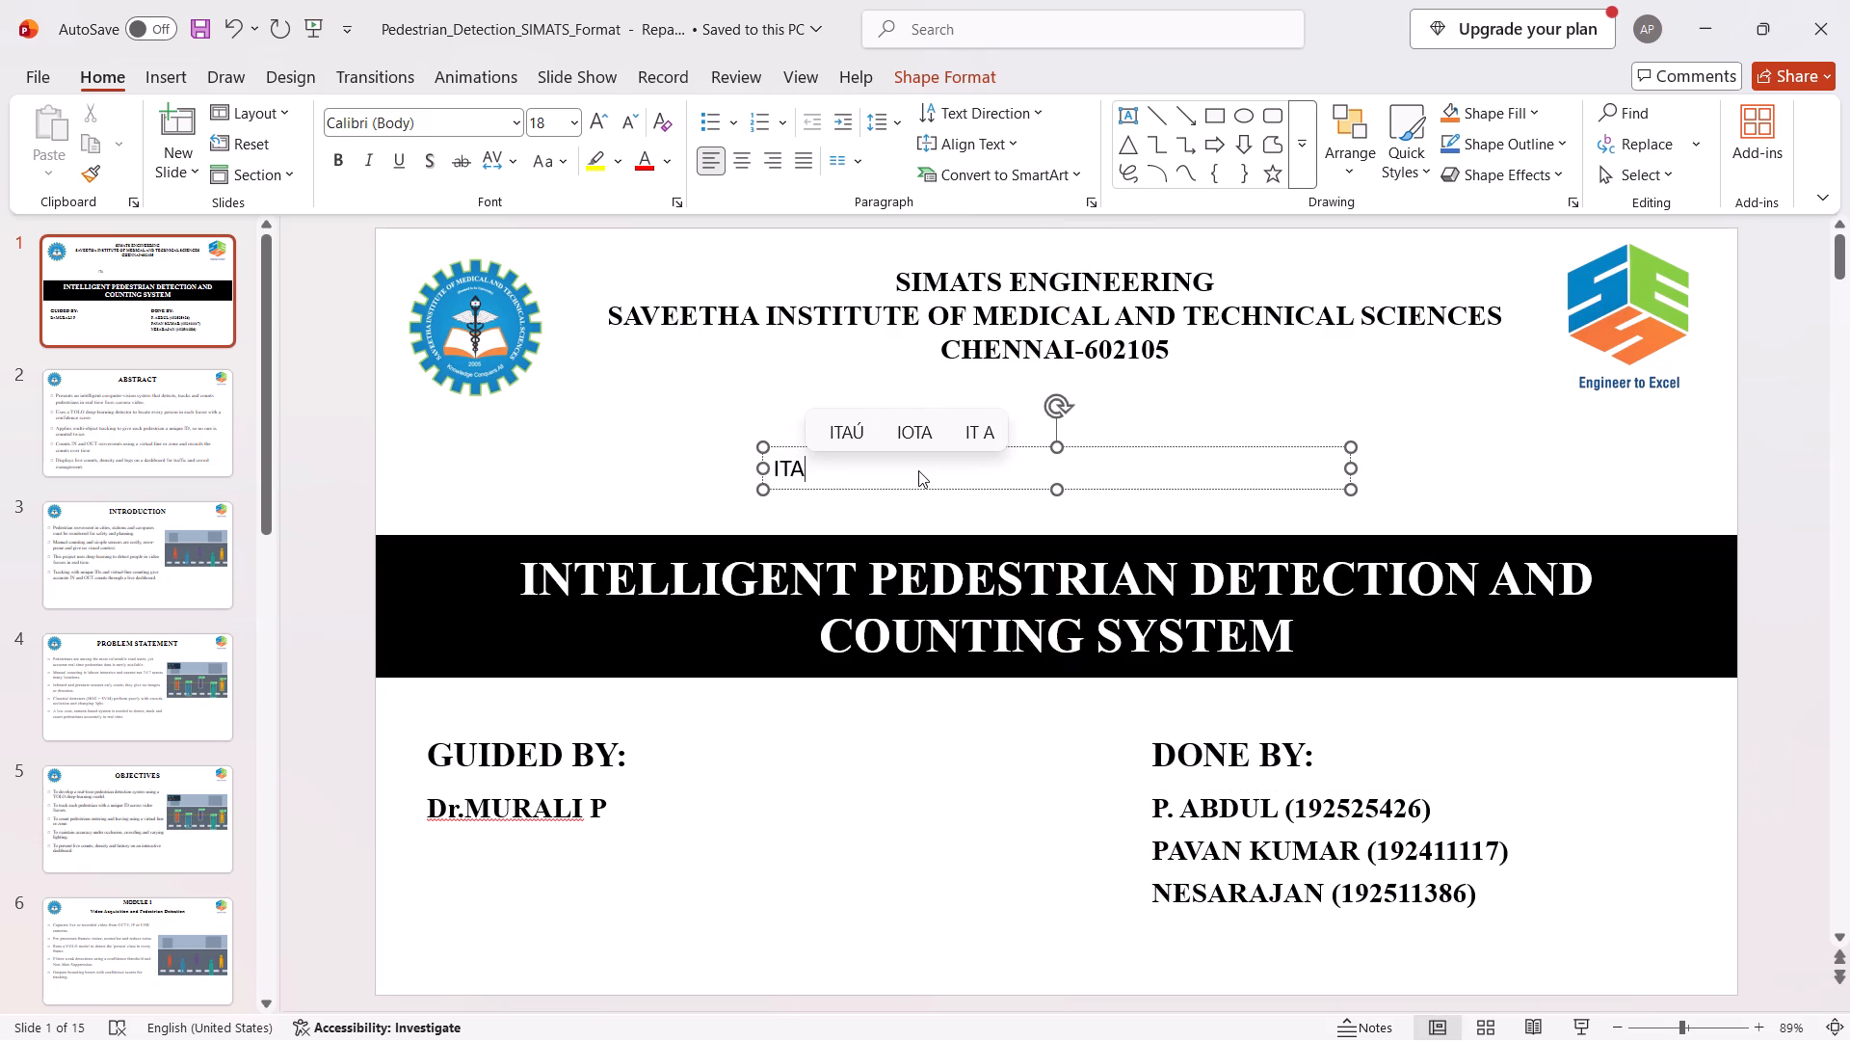
{"action": "key", "text": "0"}
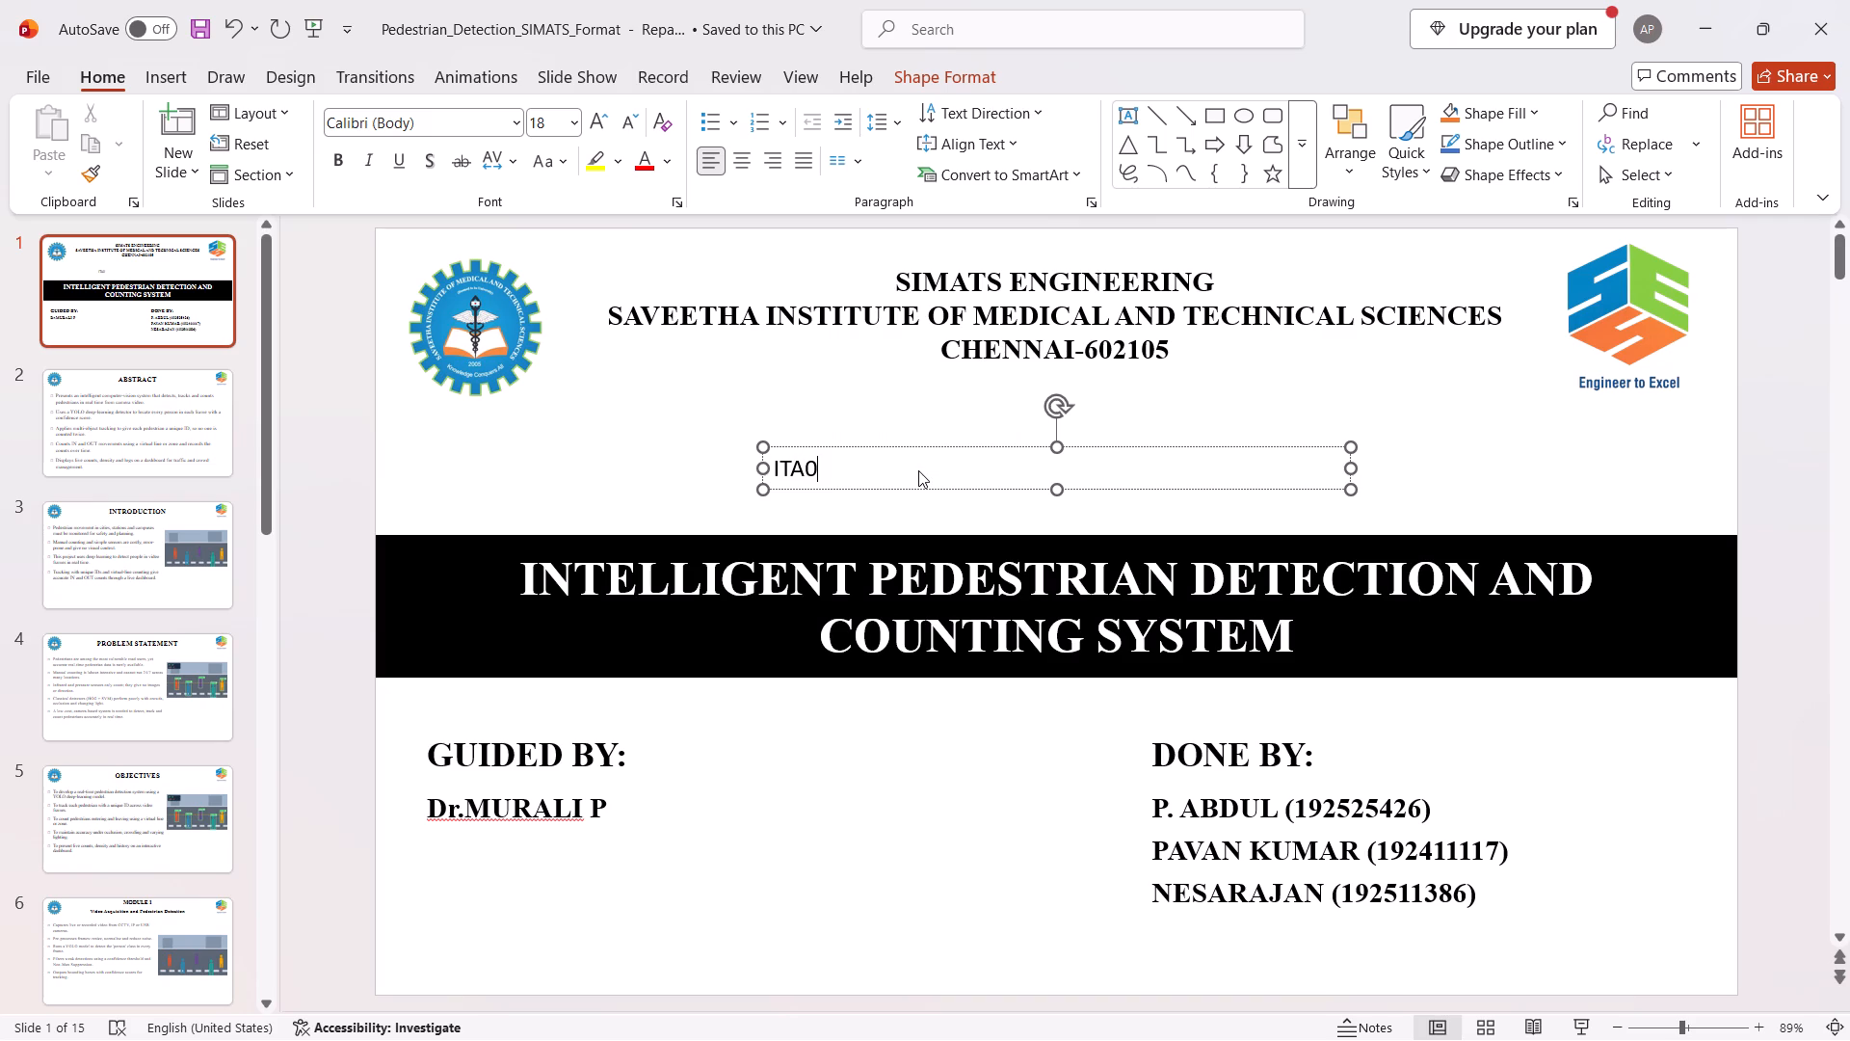
{"action": "type", "text": "50"}
{"action": "key", "text": "7"}
{"action": "key", "text": "minus"}
{"action": "type", "text": "COMPUTER VISION"}
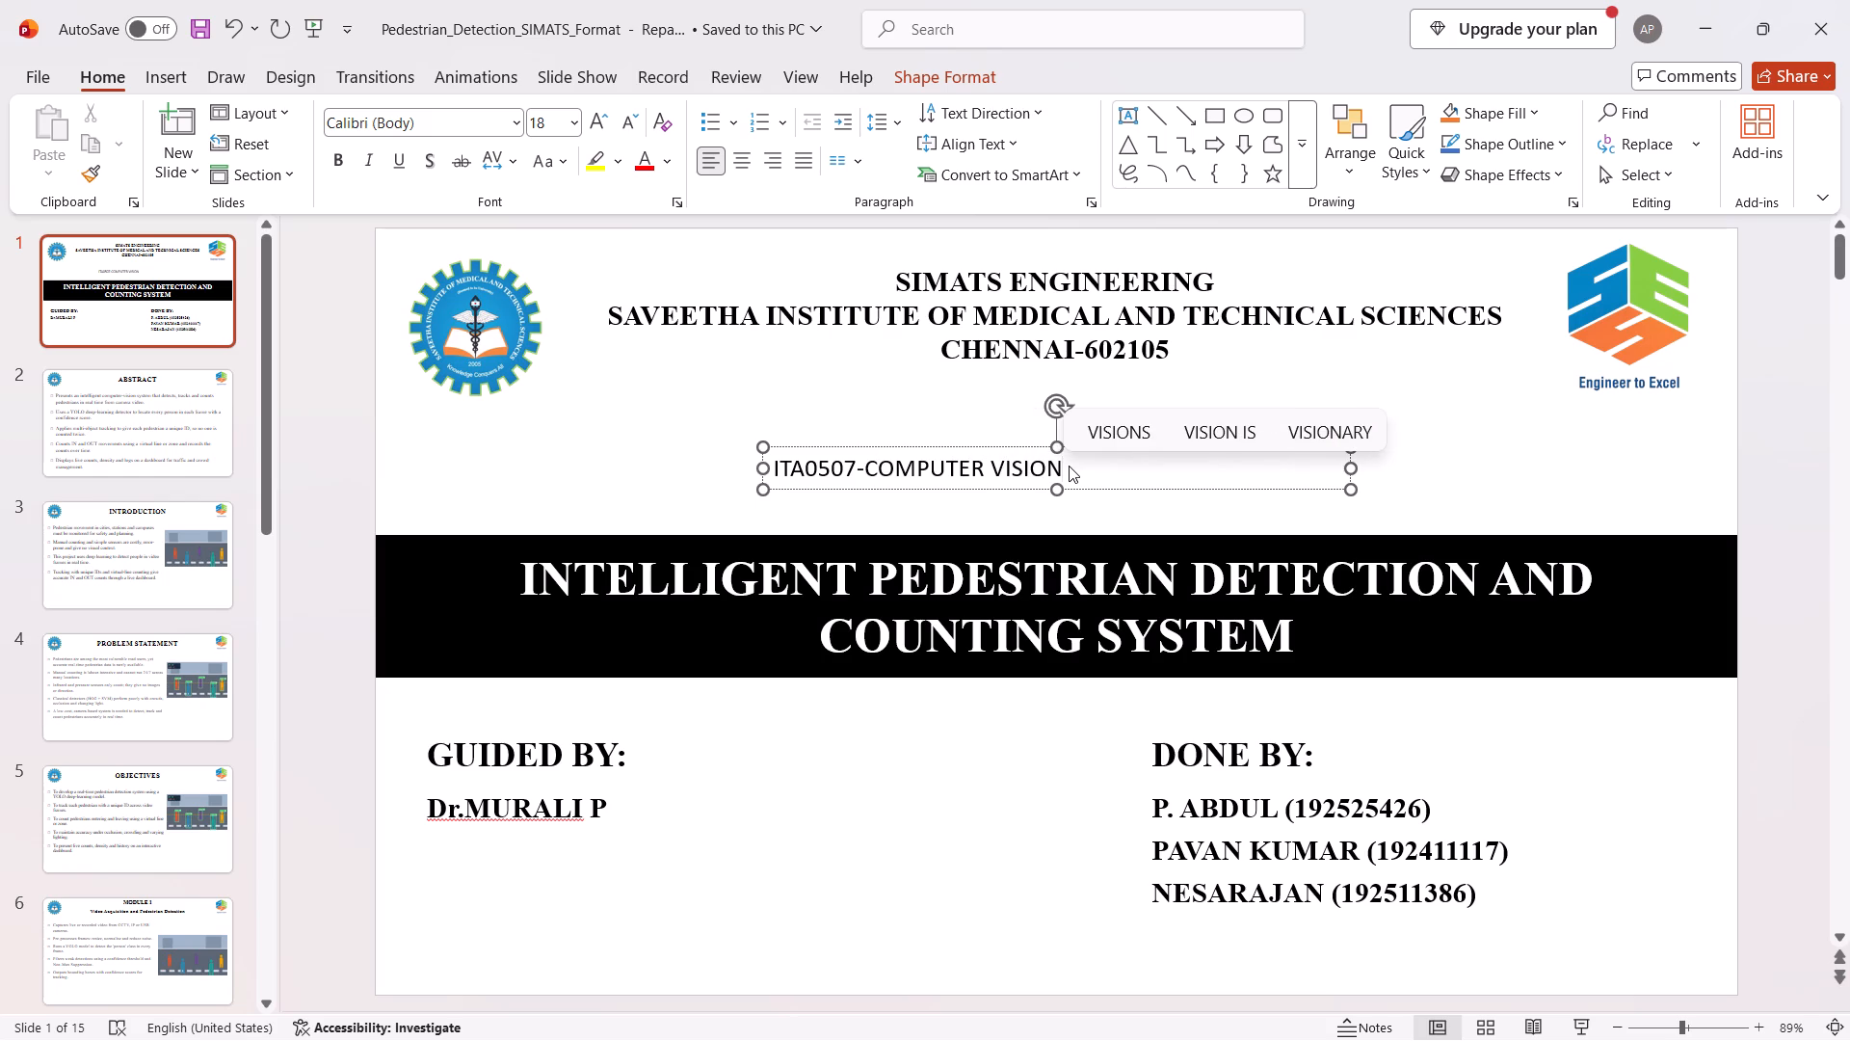
Format the whole ITA0507-COMPUTER VISION line as bold Times New Roman at size 20.
{"action": "left_click_drag", "start_coordinate": [1069, 466], "coordinate": [1060, 467]}
{"action": "left_click_drag", "start_coordinate": [1060, 467], "coordinate": [984, 467]}
{"action": "left_click_drag", "start_coordinate": [984, 467], "coordinate": [925, 459]}
{"action": "key", "text": "ctrl+a"}
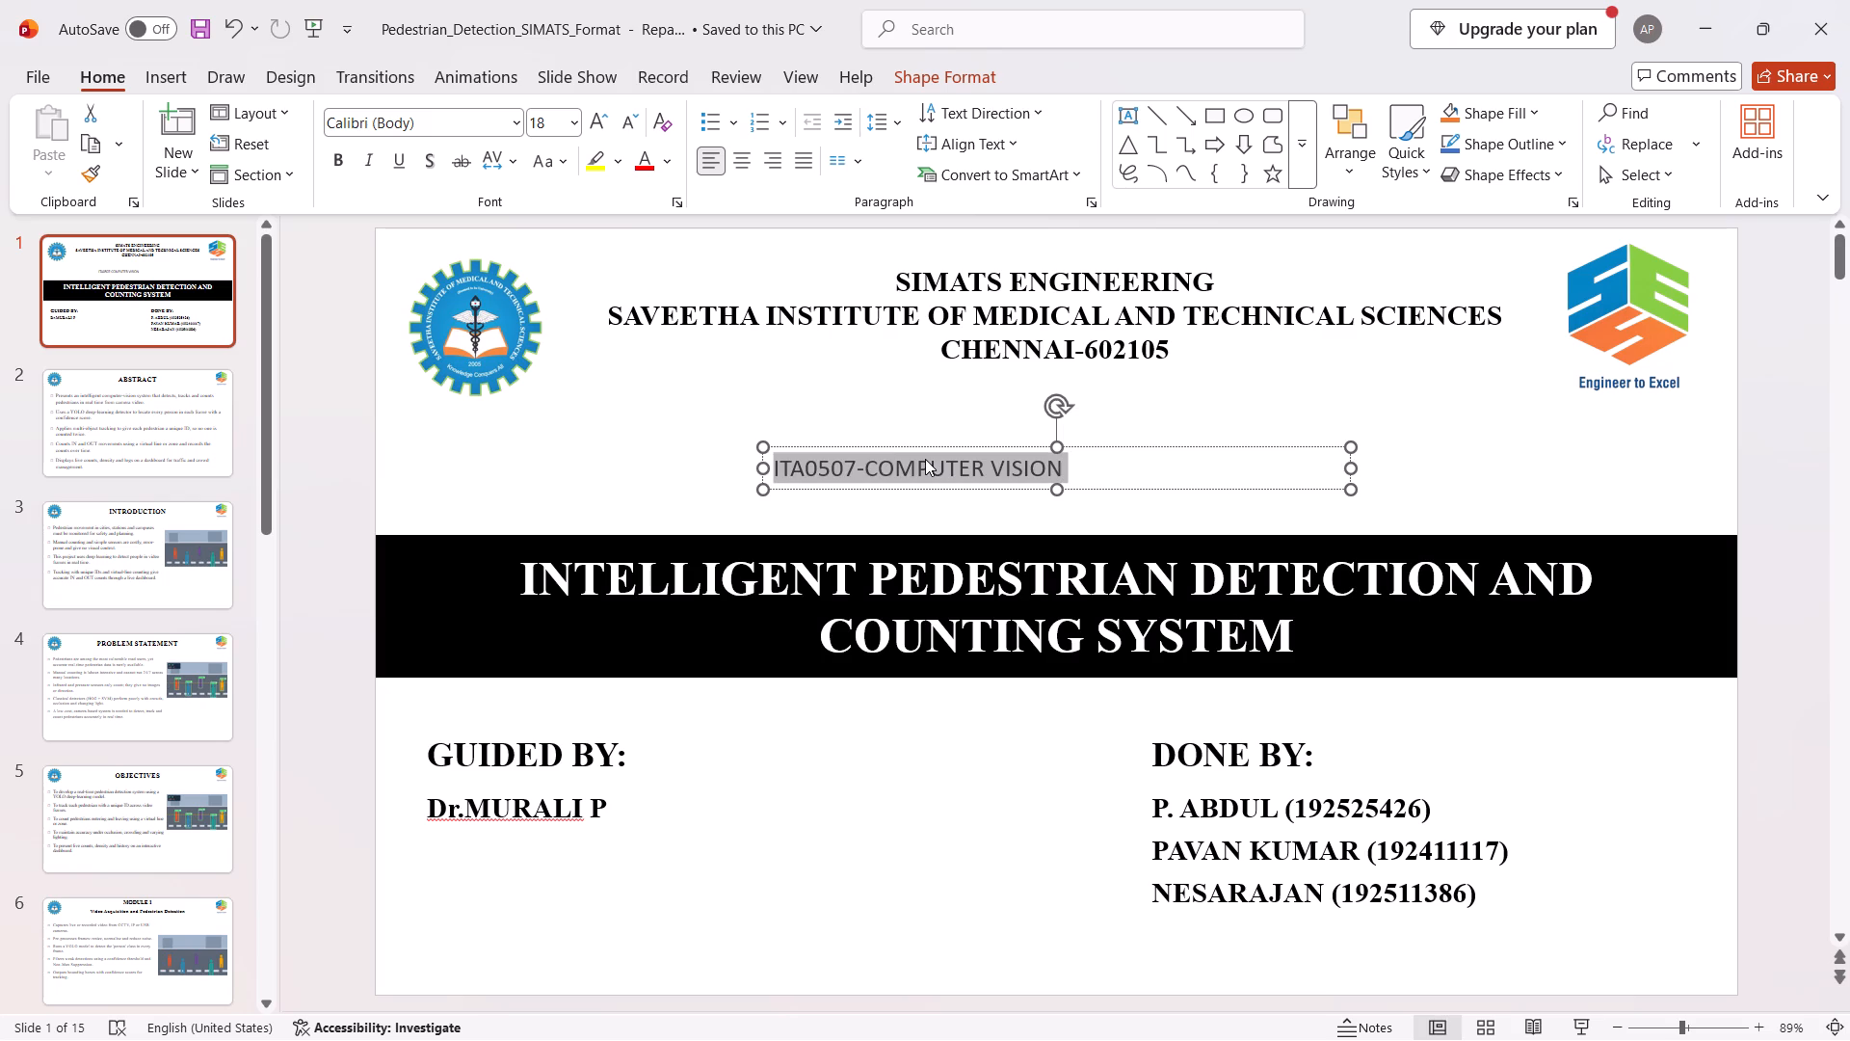
{"action": "left_click", "coordinate": [340, 164]}
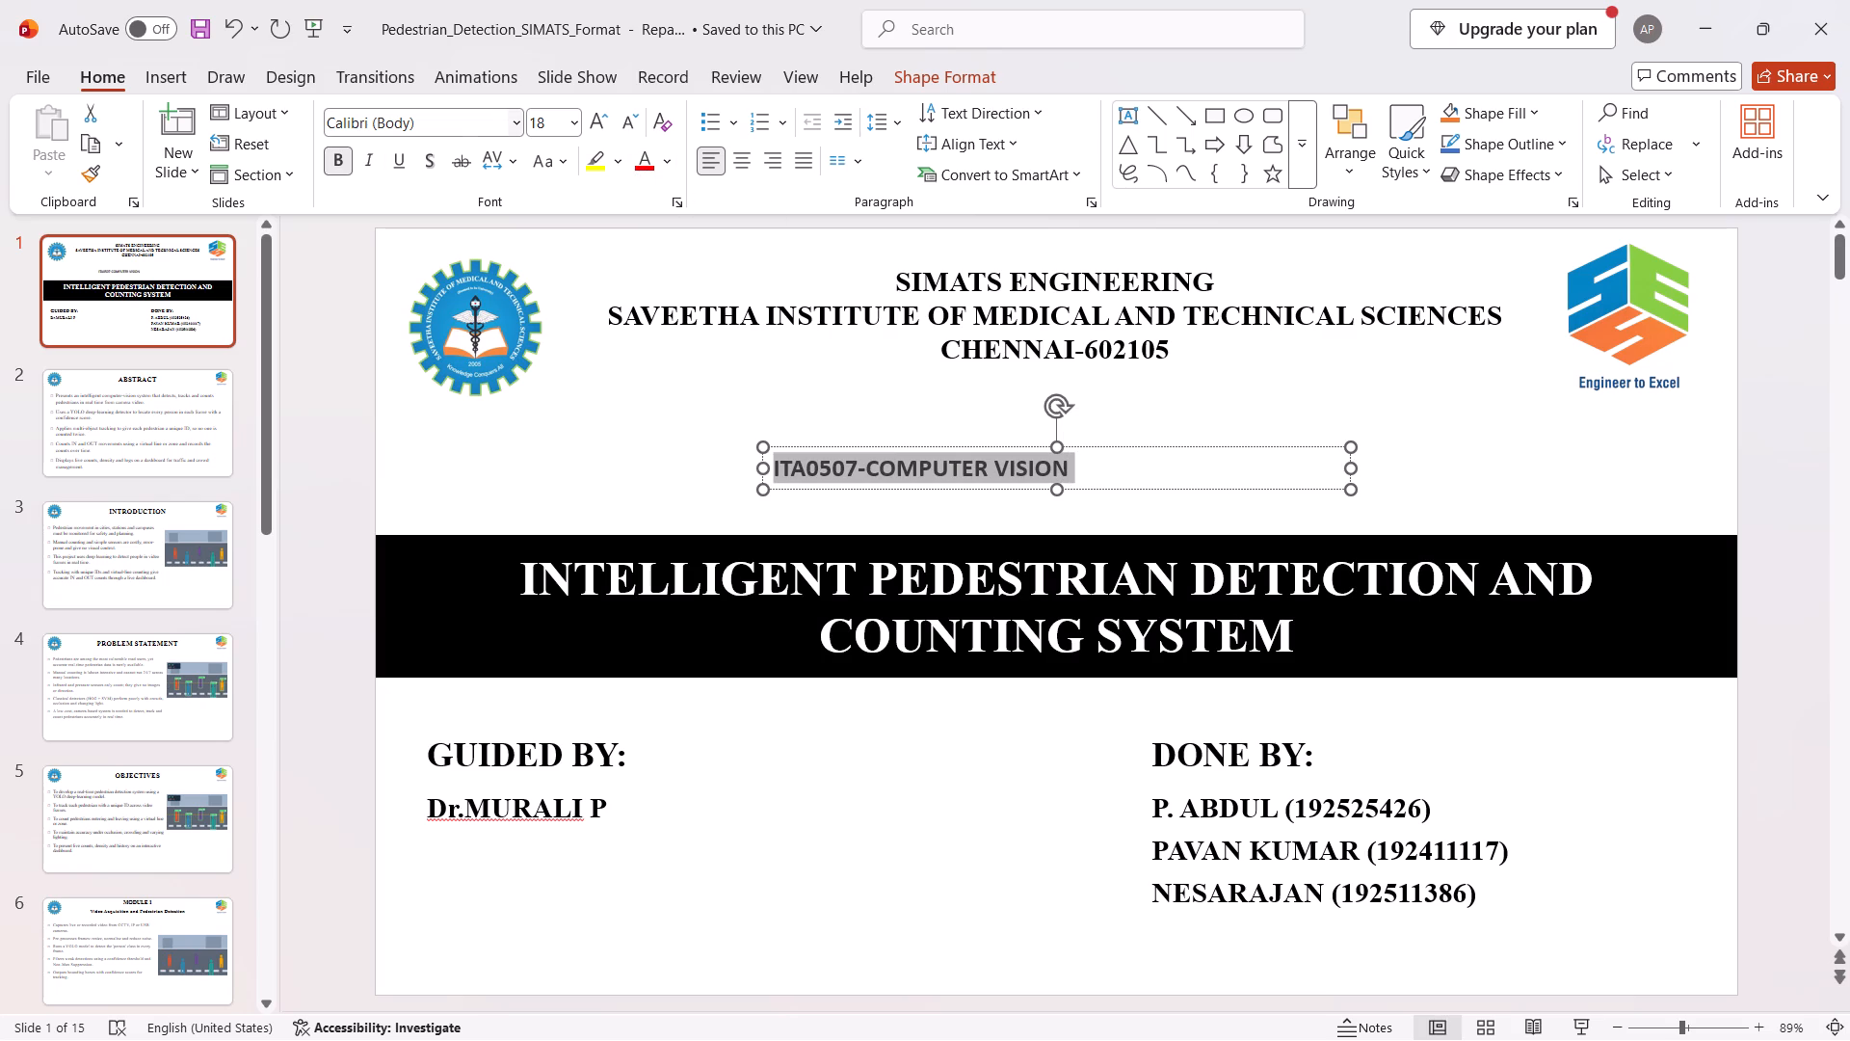
{"action": "left_click", "coordinate": [466, 123]}
{"action": "type", "text": "TIMES"}
{"action": "key", "text": "Return"}
{"action": "left_click", "coordinate": [570, 121]}
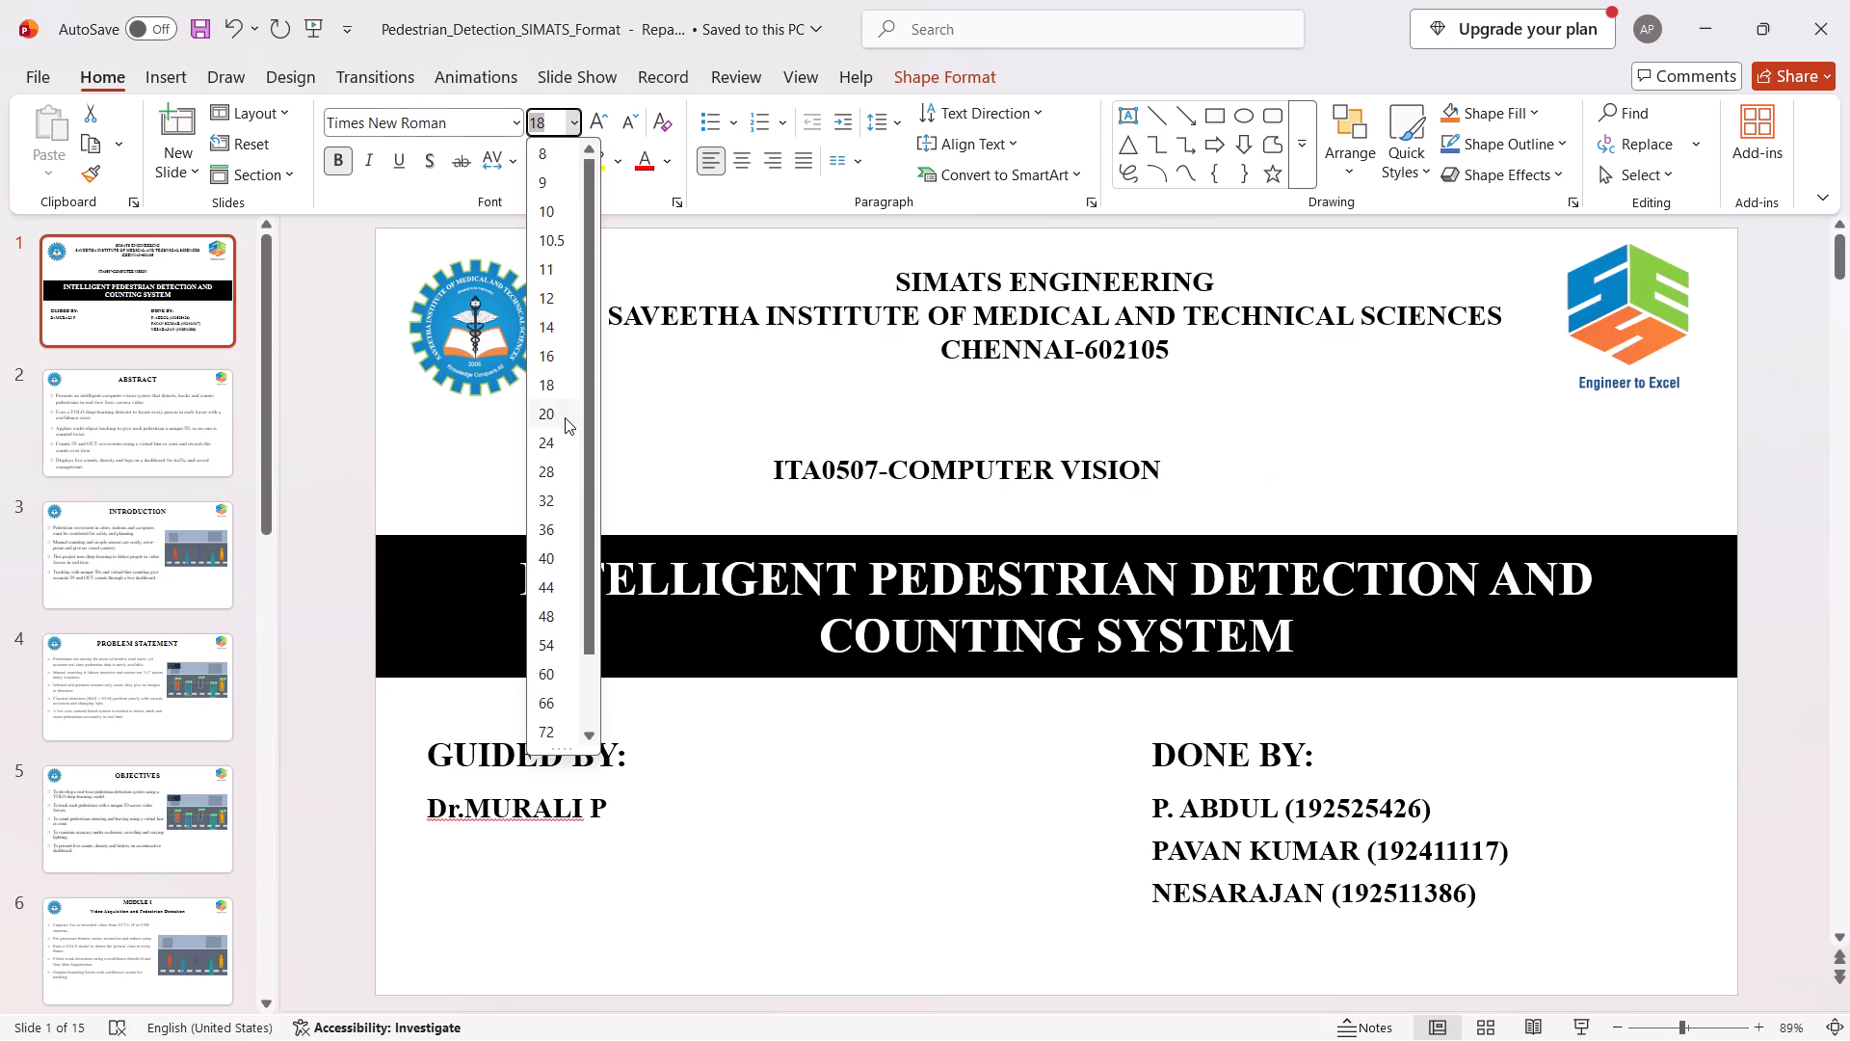
{"action": "left_click", "coordinate": [565, 417]}
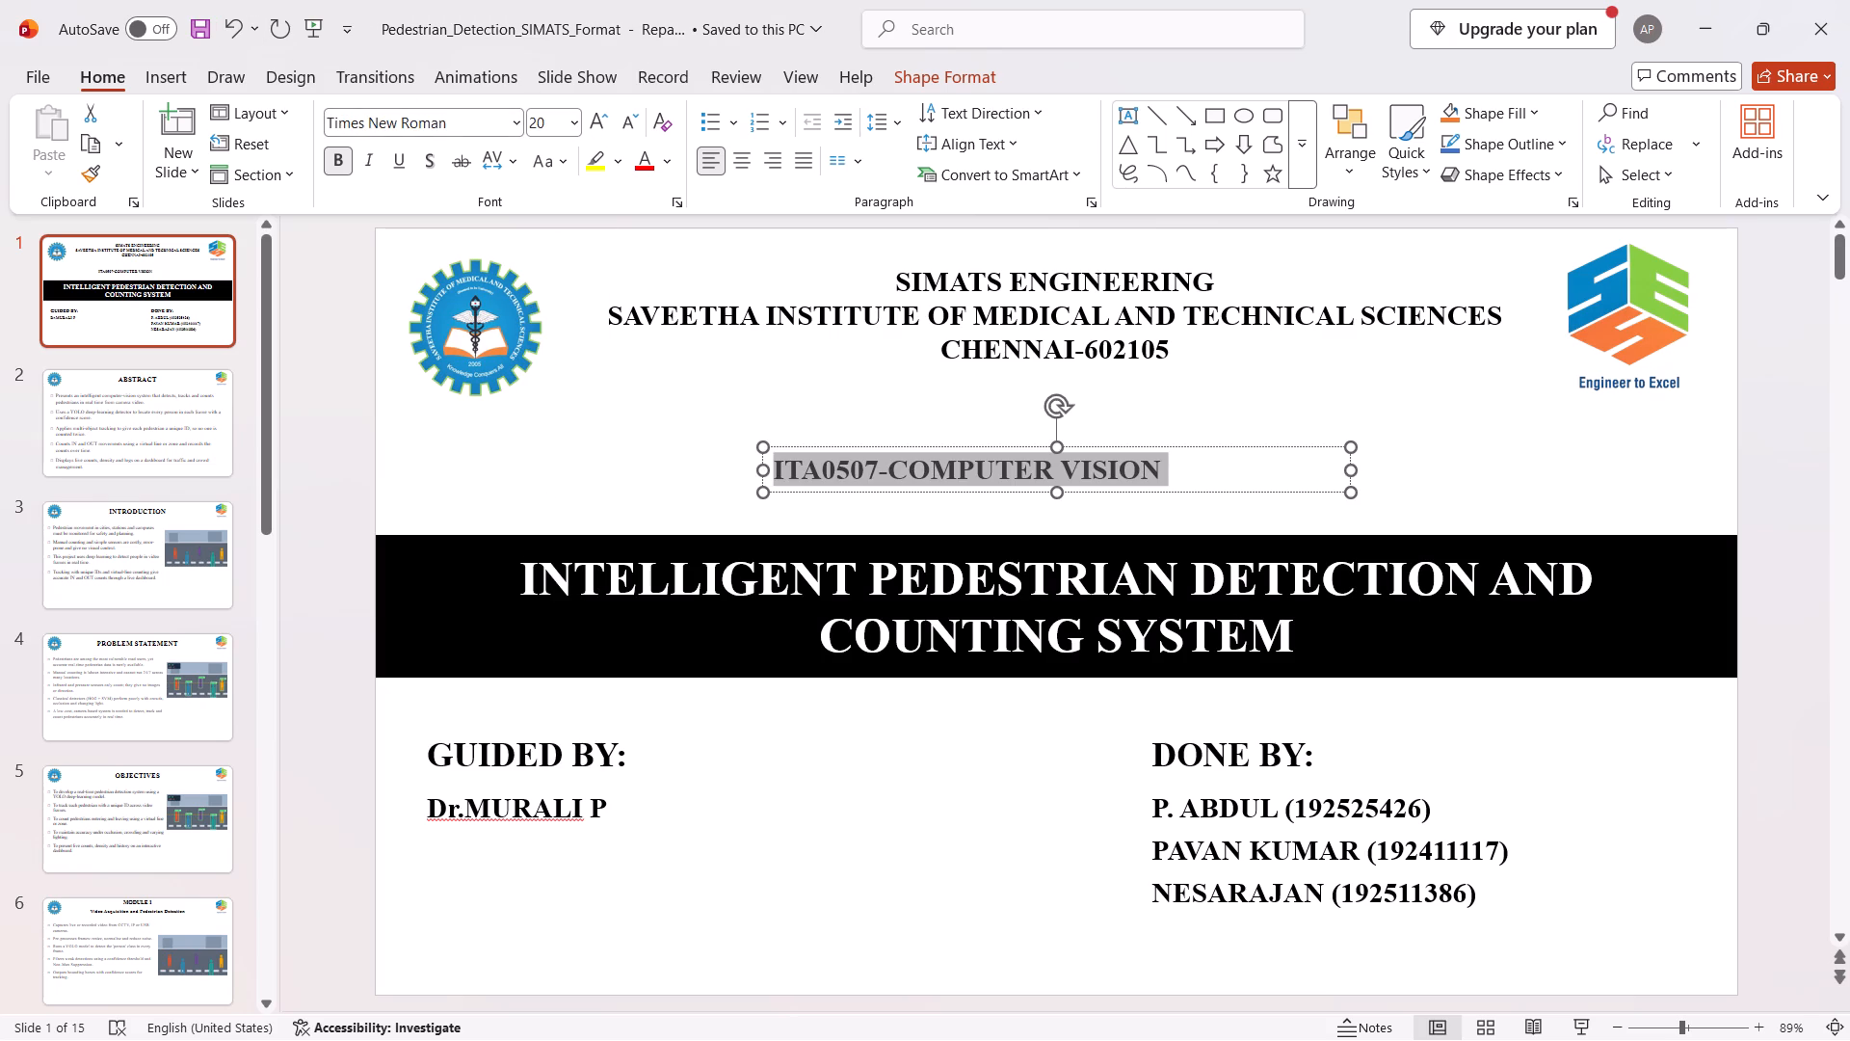
{"action": "left_click", "coordinate": [840, 411]}
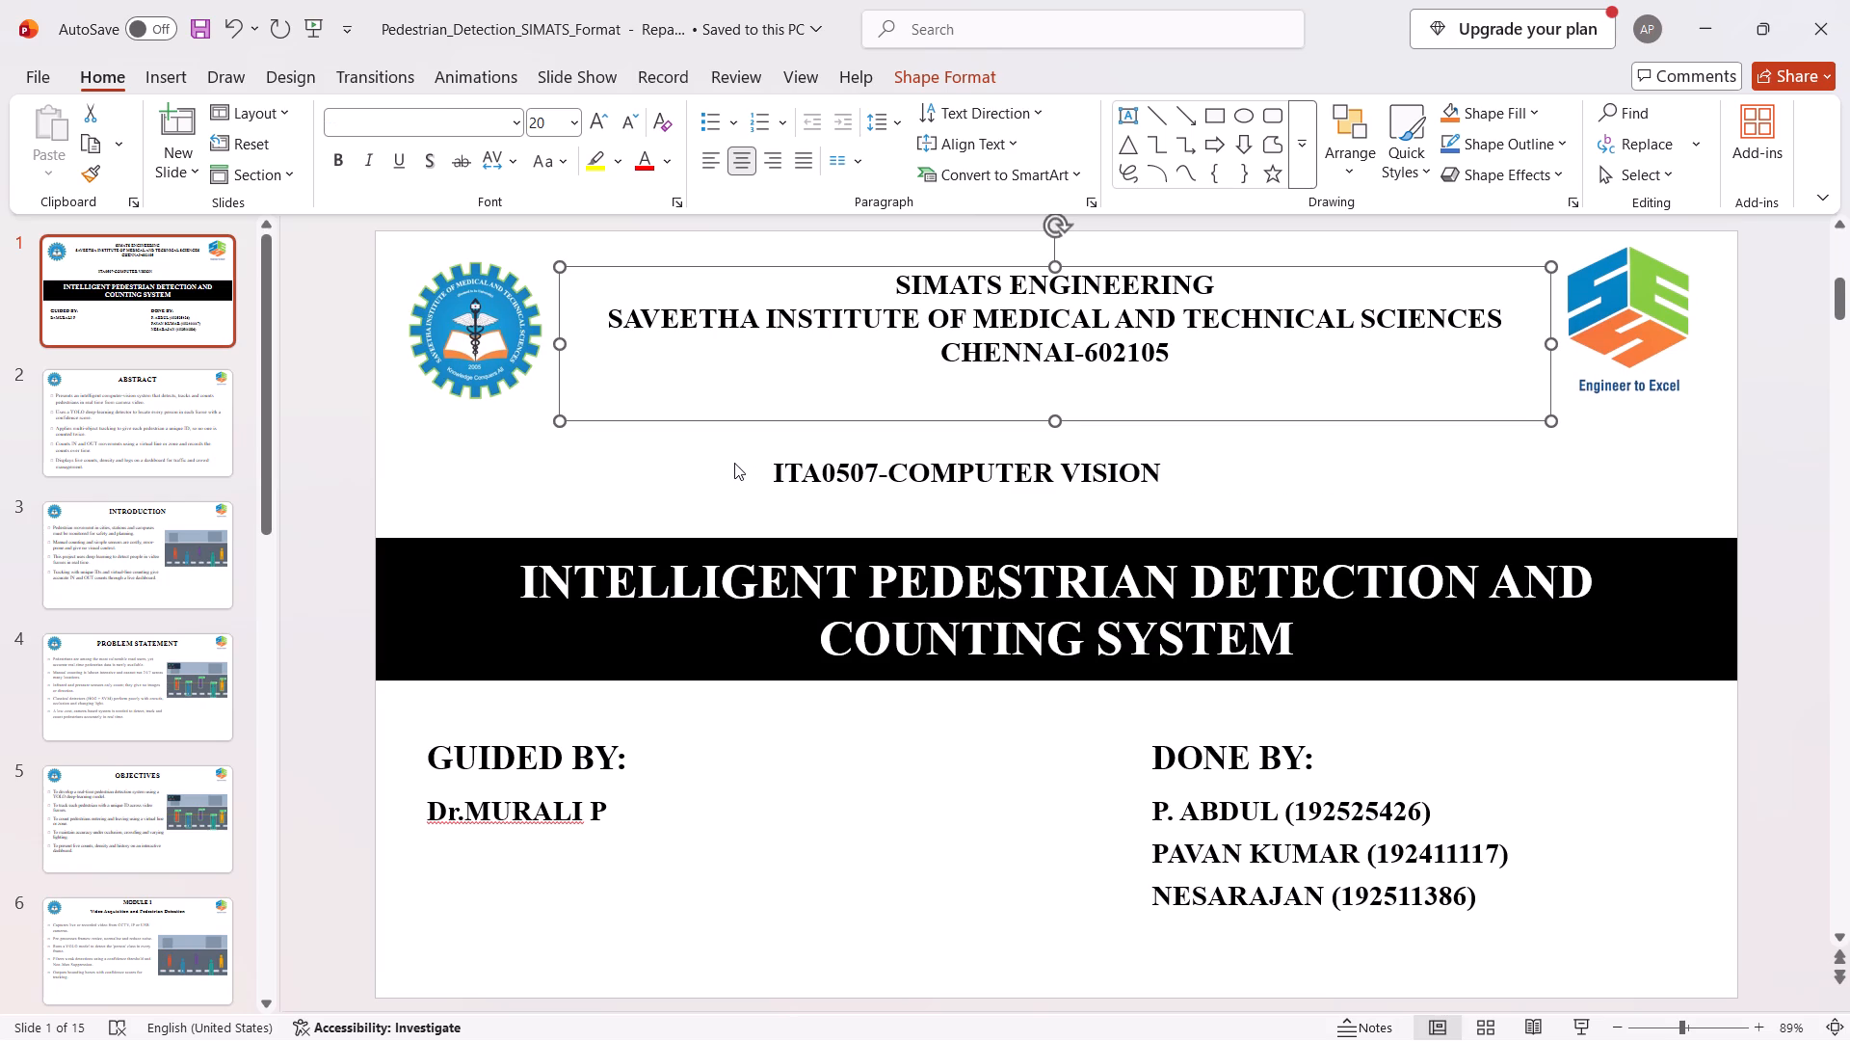
{"action": "left_click", "coordinate": [733, 463]}
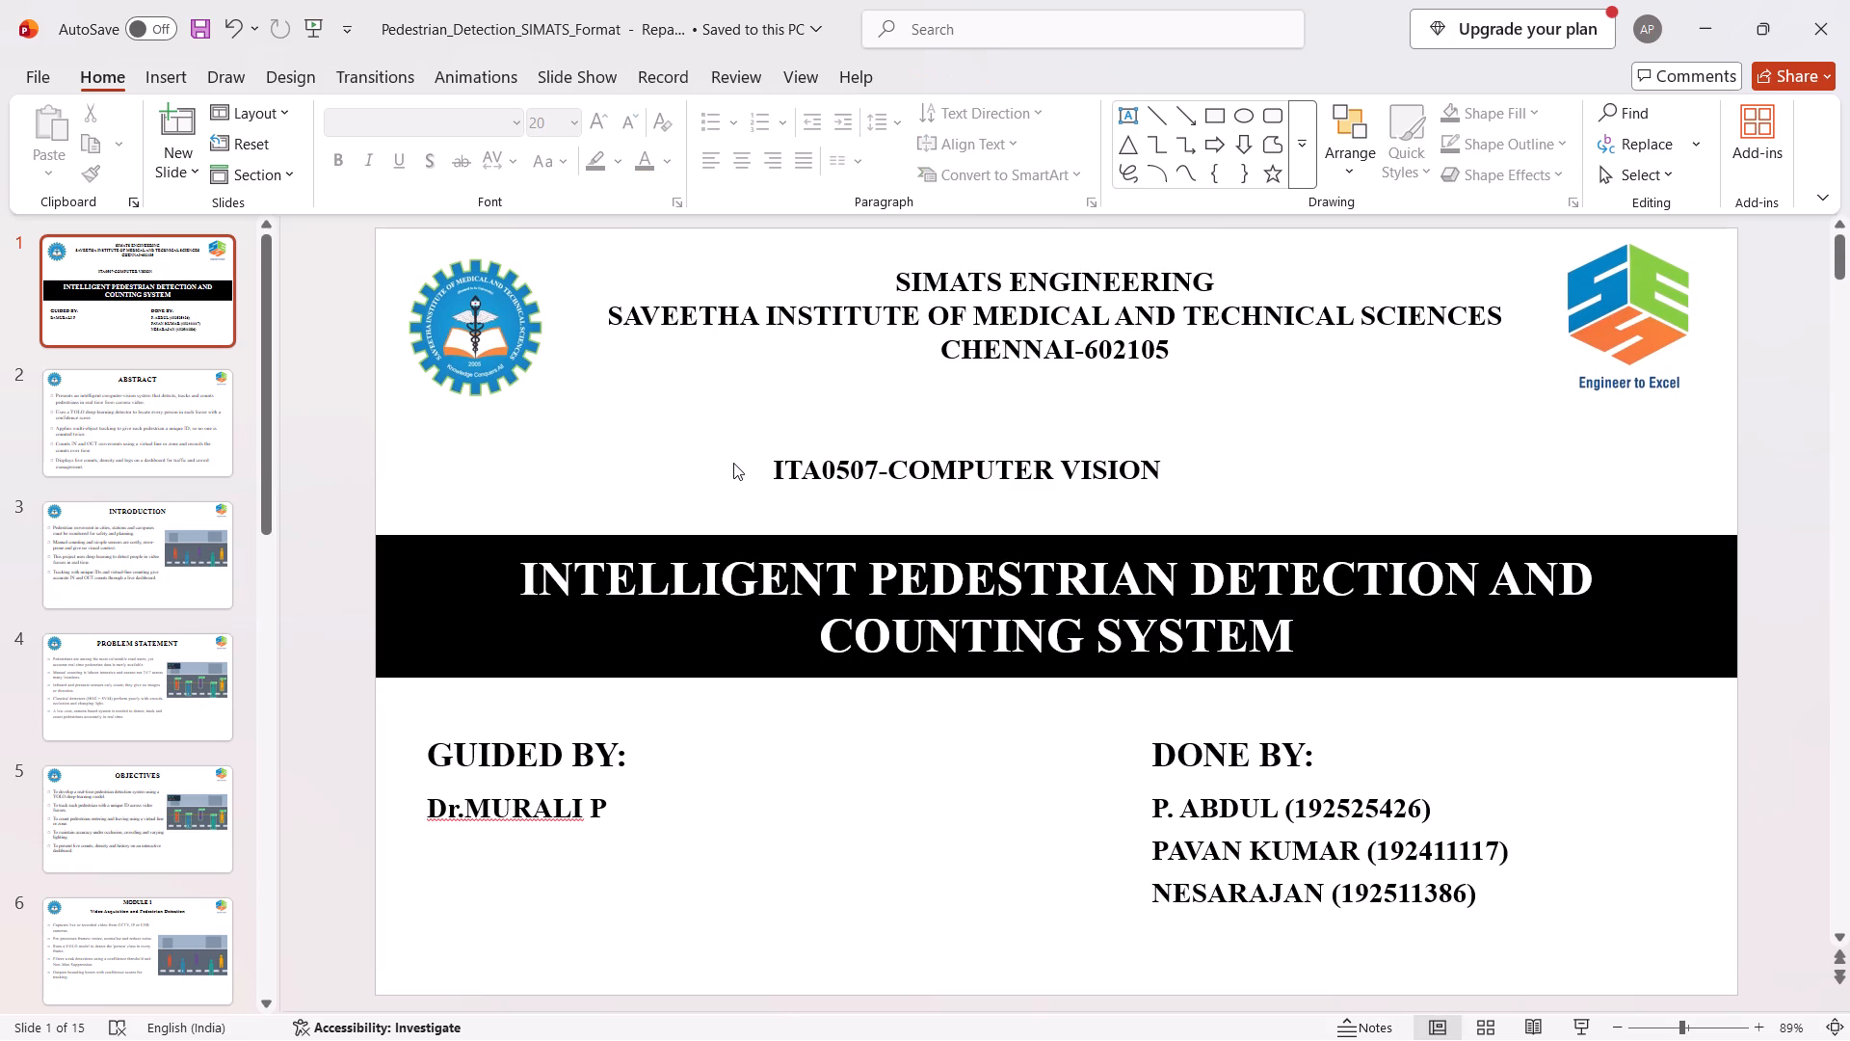
Shift the annotated pedestrian picture on the PROBLEM STATEMENT slide very slightly down and outward, keeping it beside the bullet text.
{"action": "scroll", "coordinate": [68, 634], "scroll_direction": "down", "scroll_amount": 20}
{"action": "scroll", "coordinate": [68, 634], "scroll_direction": "down", "scroll_amount": 14}
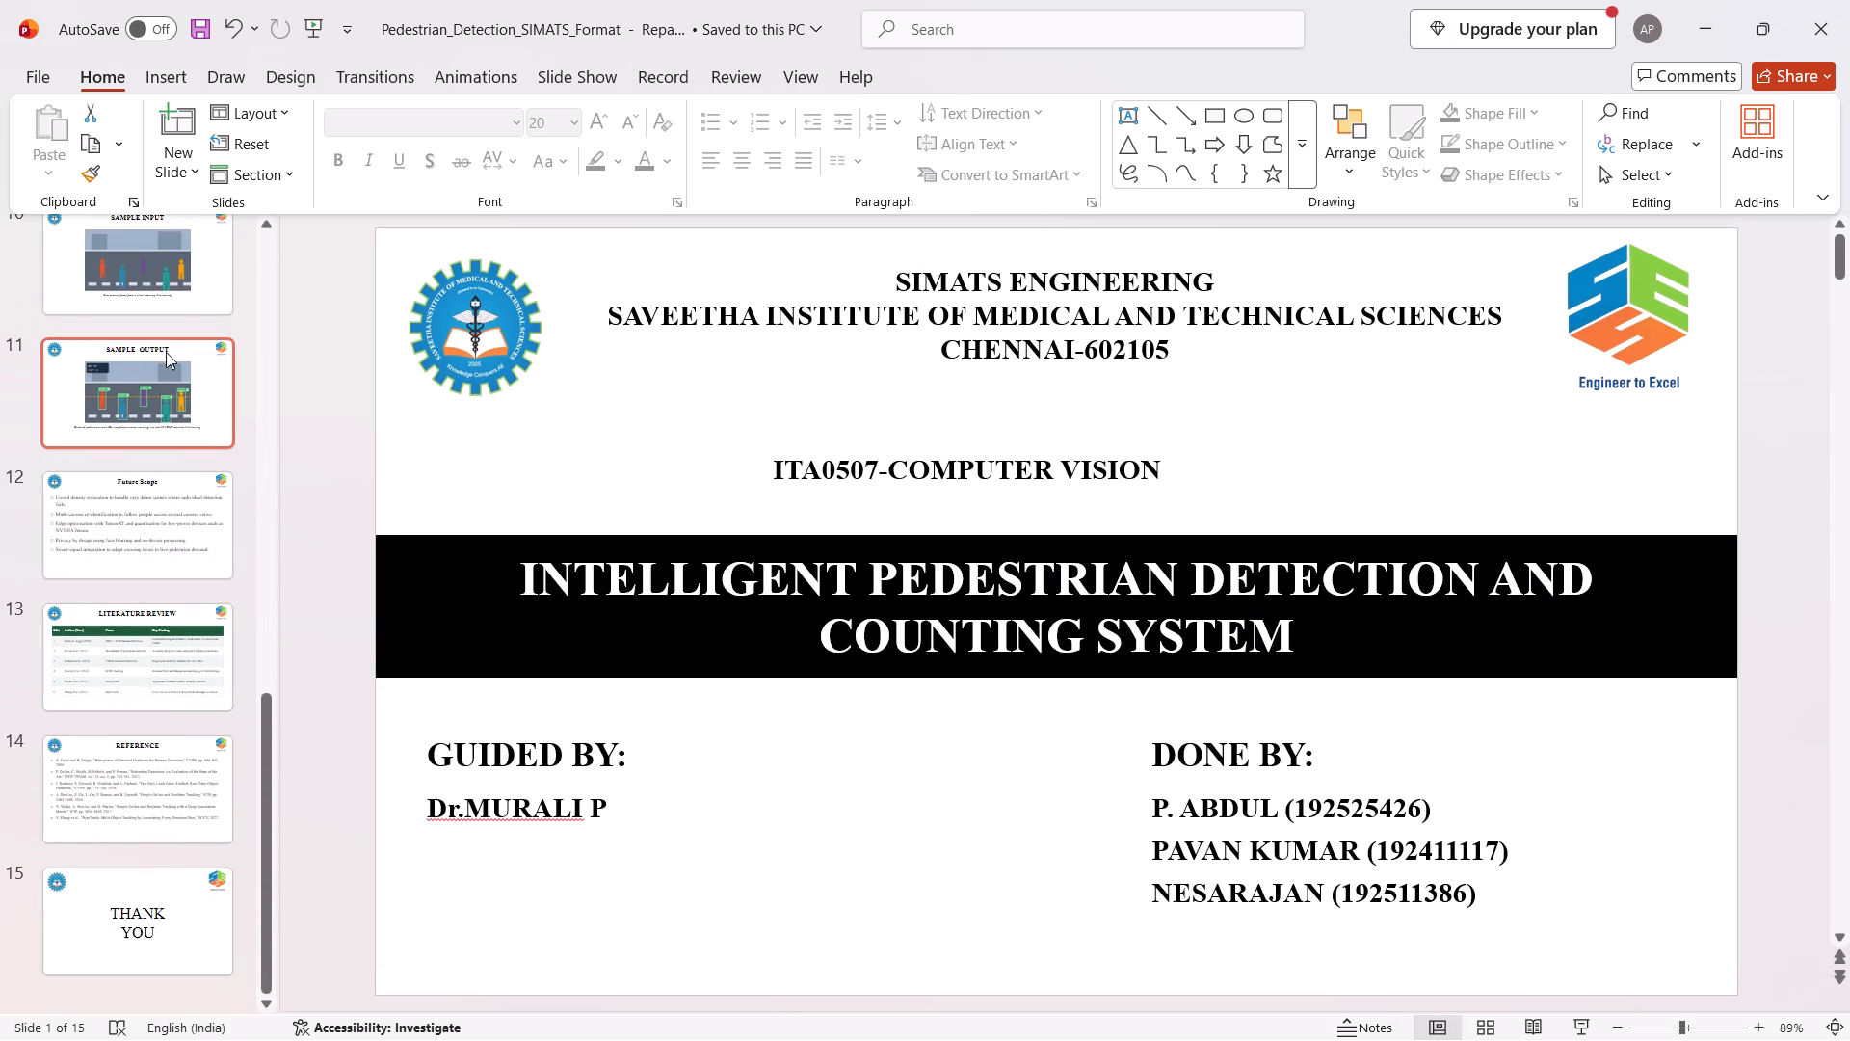
{"action": "scroll", "coordinate": [163, 359], "scroll_direction": "up", "scroll_amount": 8}
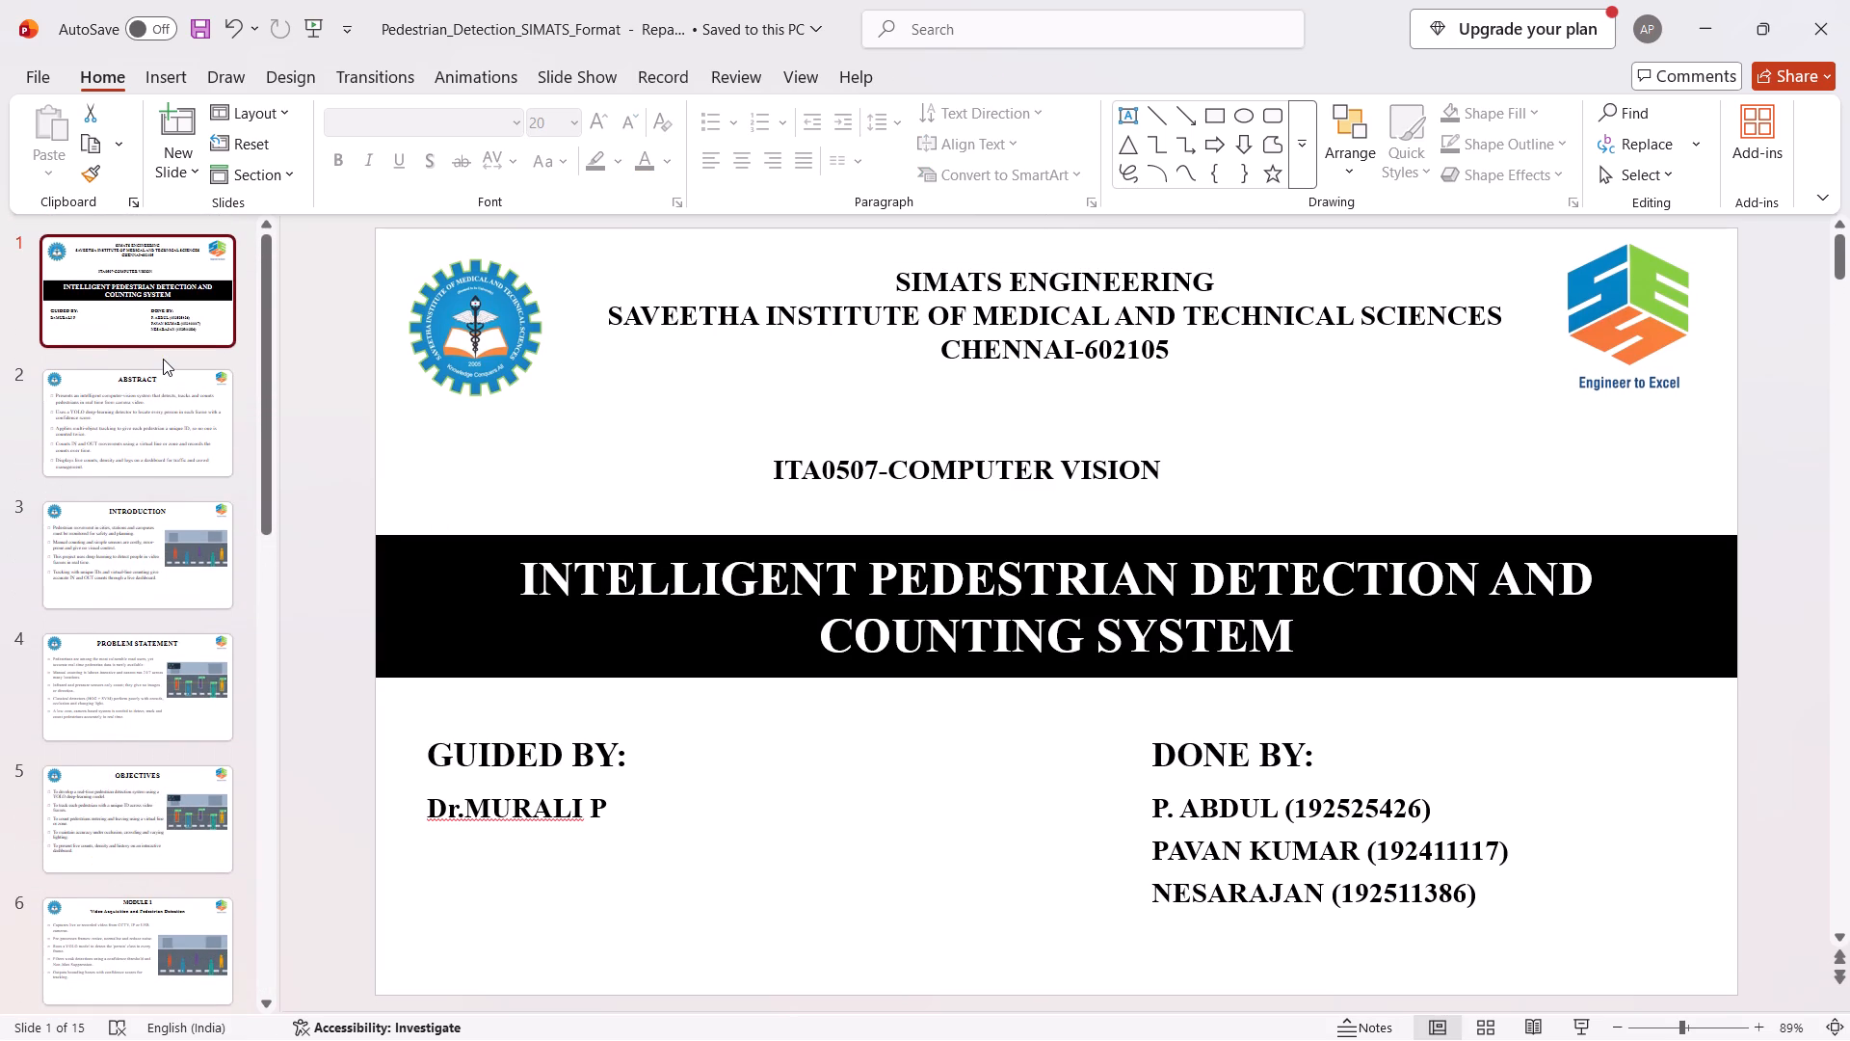
{"action": "scroll", "coordinate": [163, 359], "scroll_direction": "up", "scroll_amount": 6}
{"action": "left_click", "coordinate": [159, 417]}
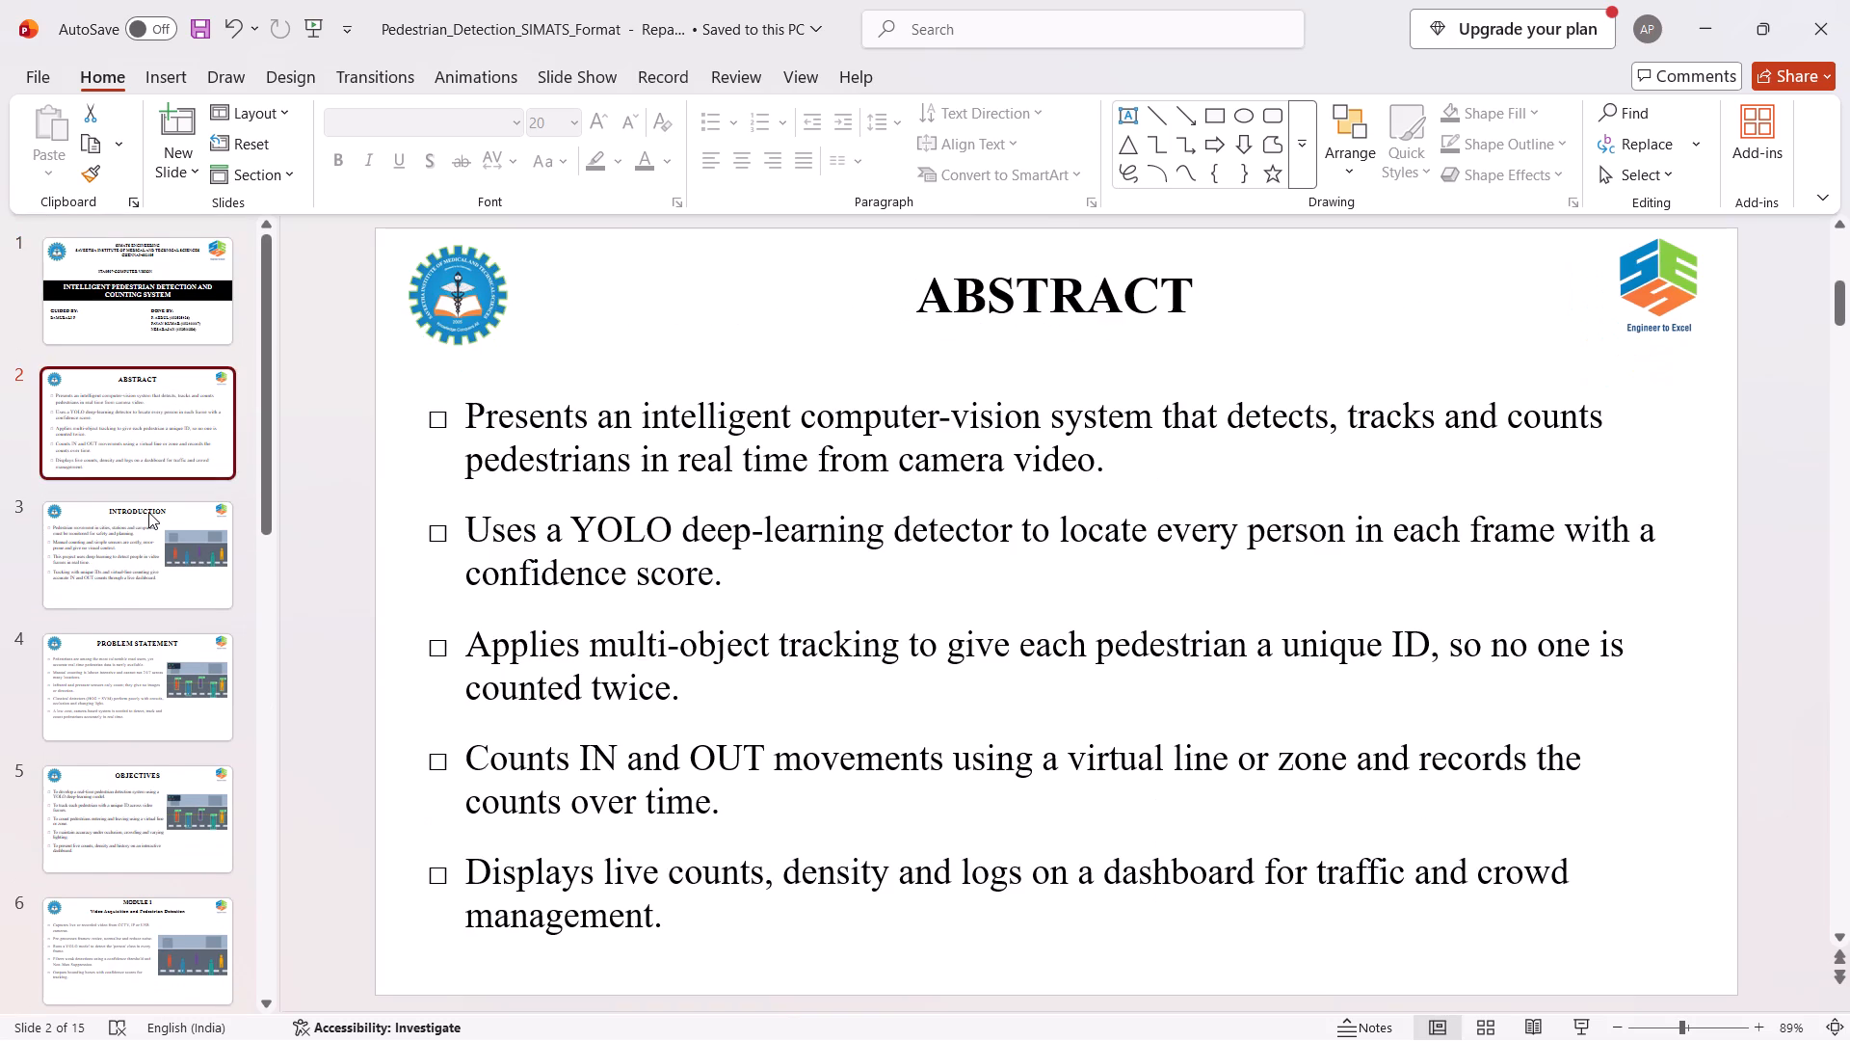
{"action": "left_click", "coordinate": [153, 540]}
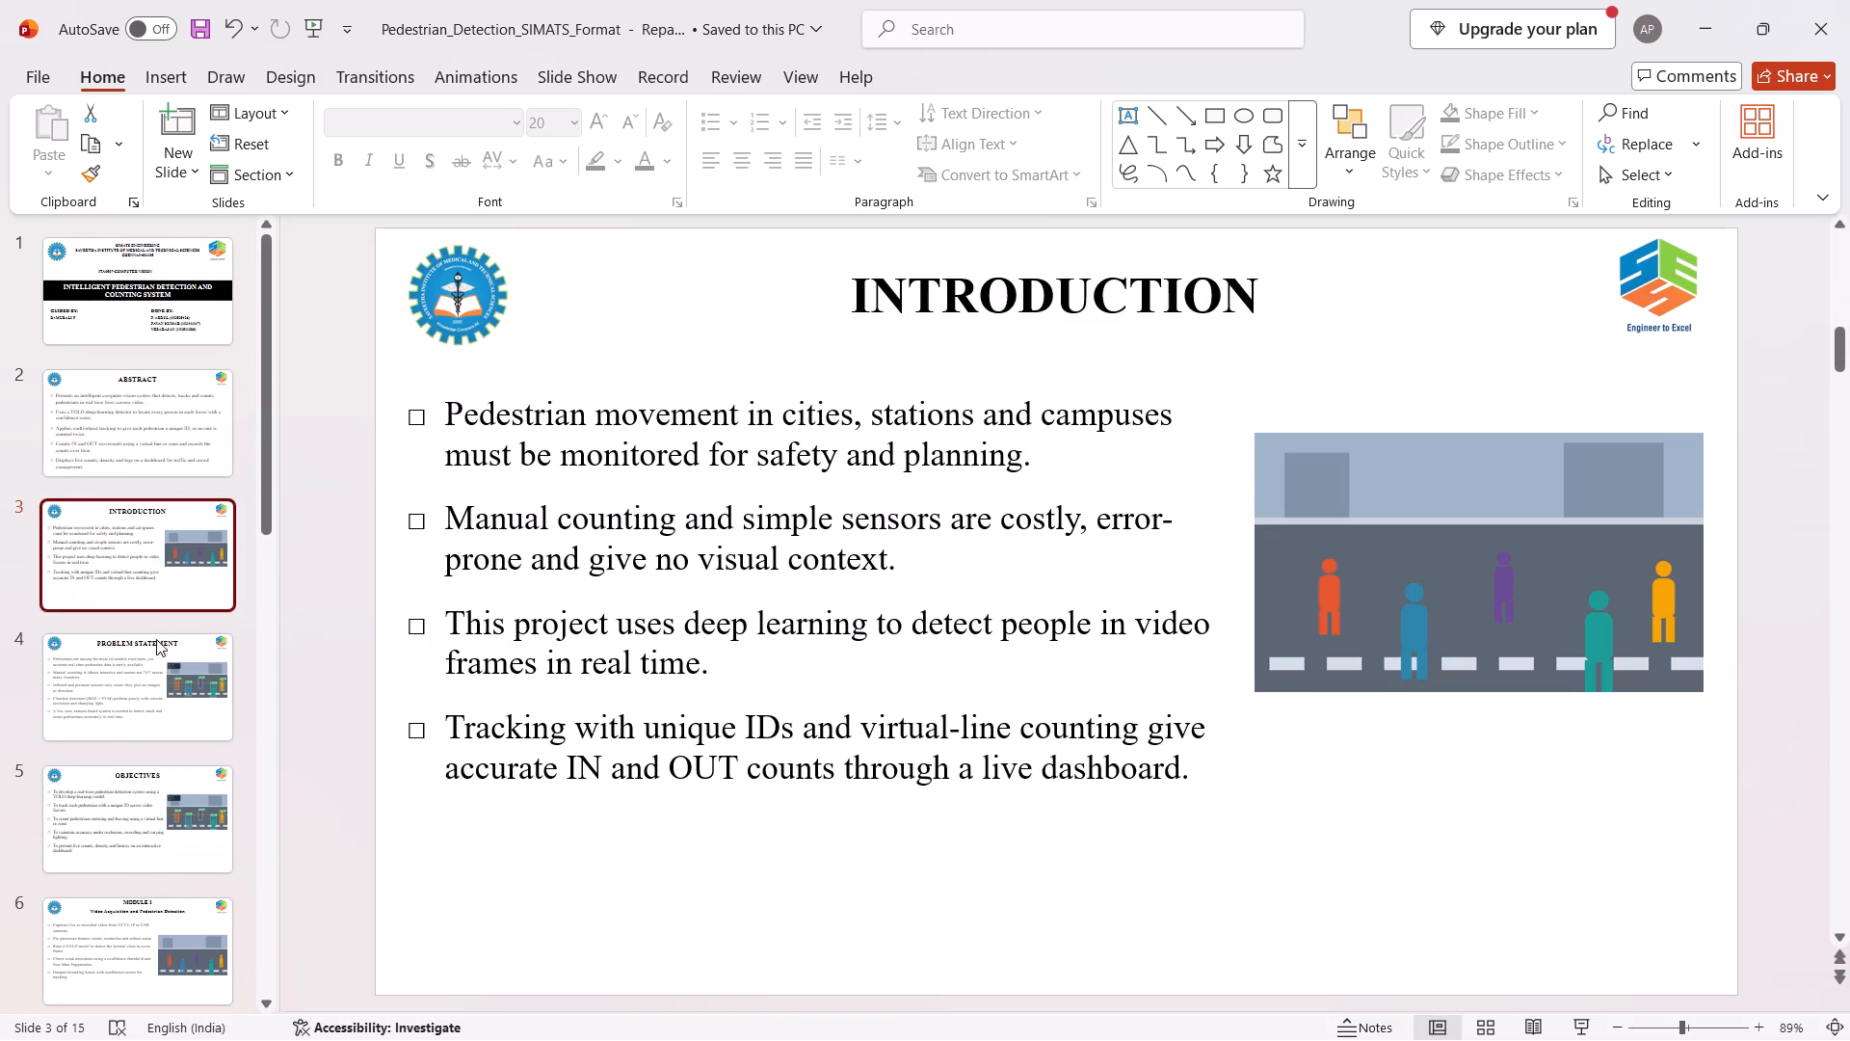
{"action": "left_click", "coordinate": [153, 664]}
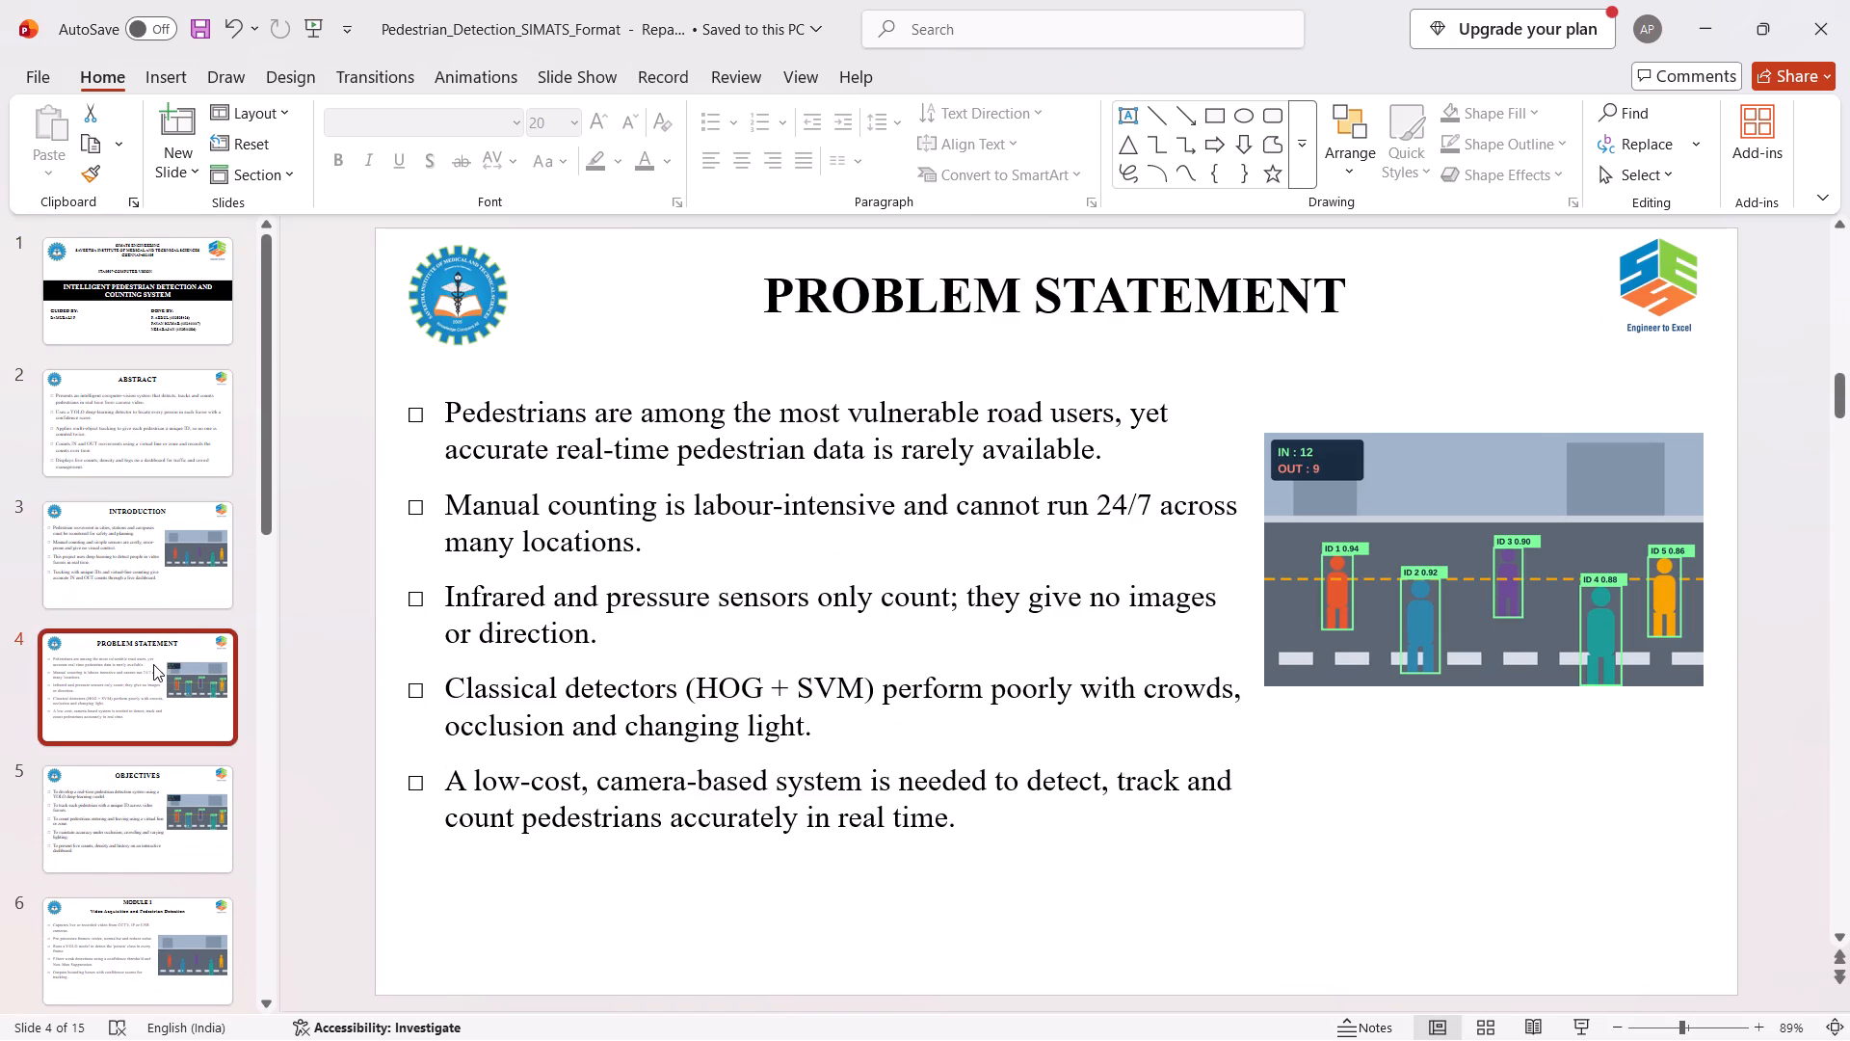
{"action": "left_click", "coordinate": [1391, 534]}
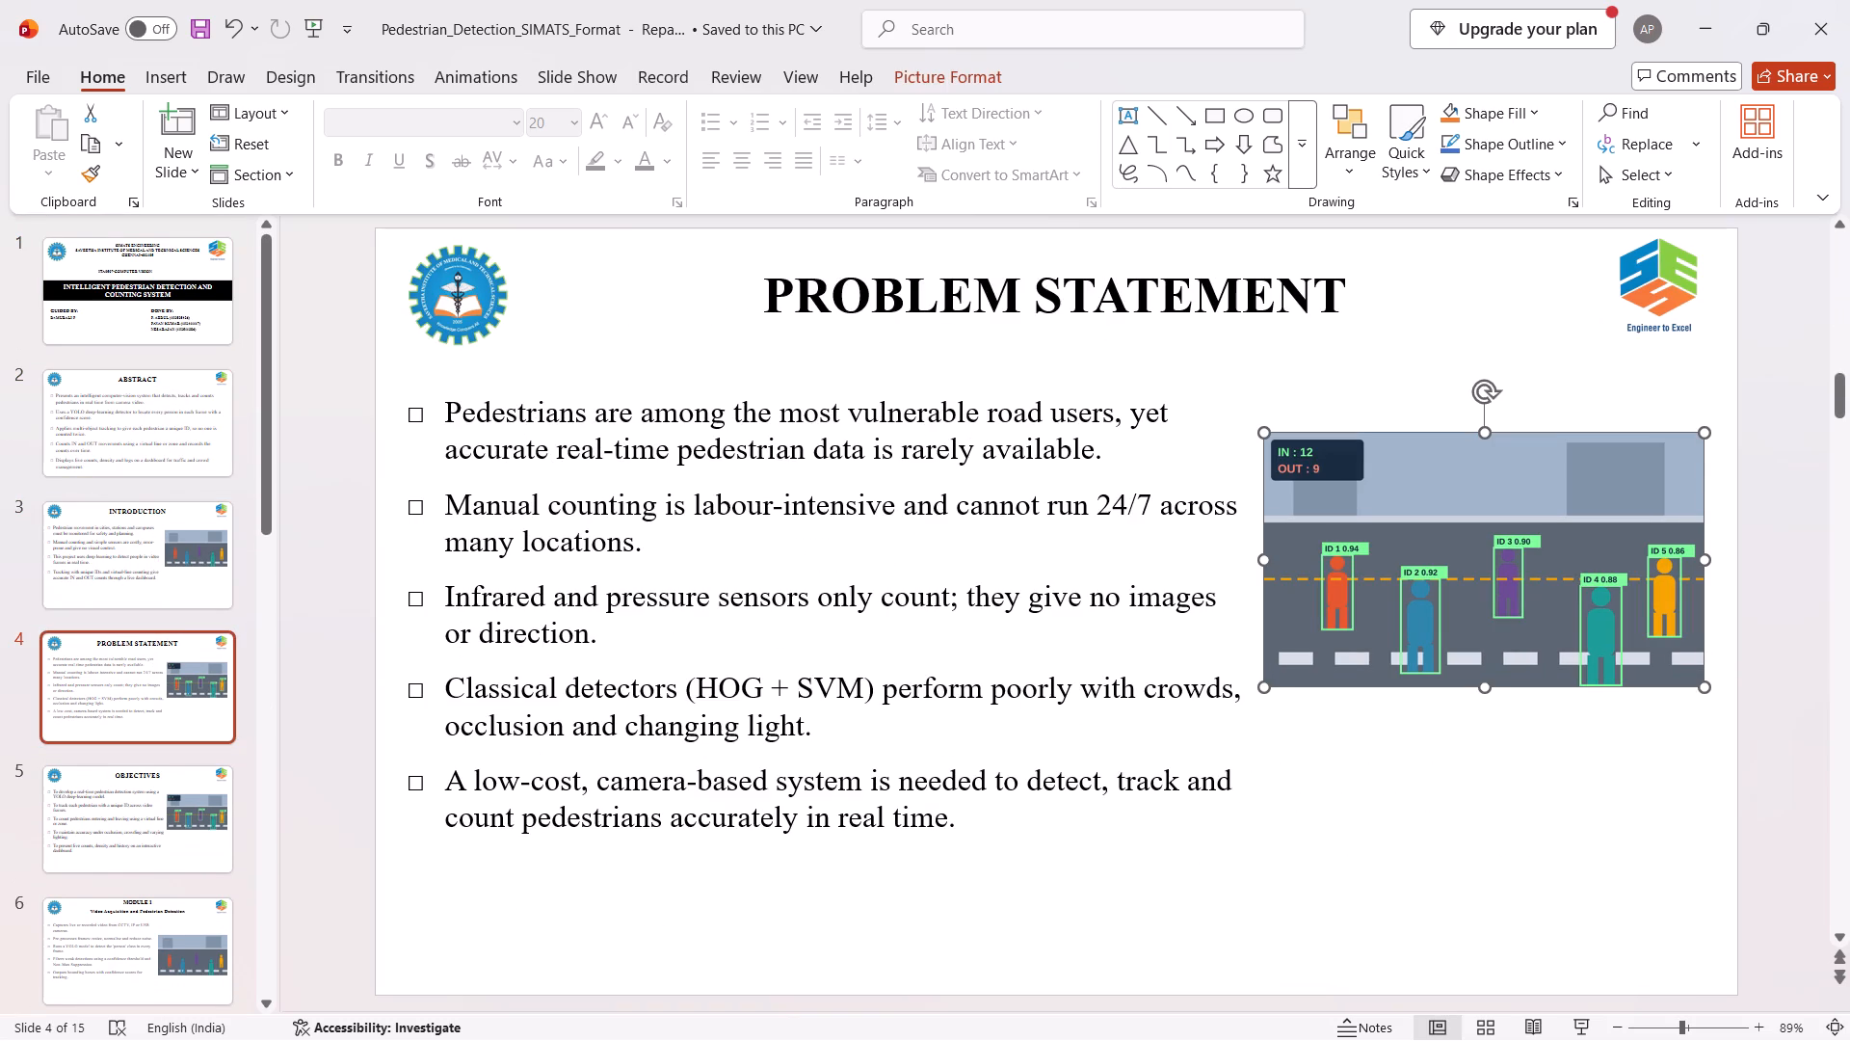
{"action": "left_click", "coordinate": [1441, 511]}
{"action": "left_click_drag", "start_coordinate": [1441, 482], "coordinate": [1436, 407]}
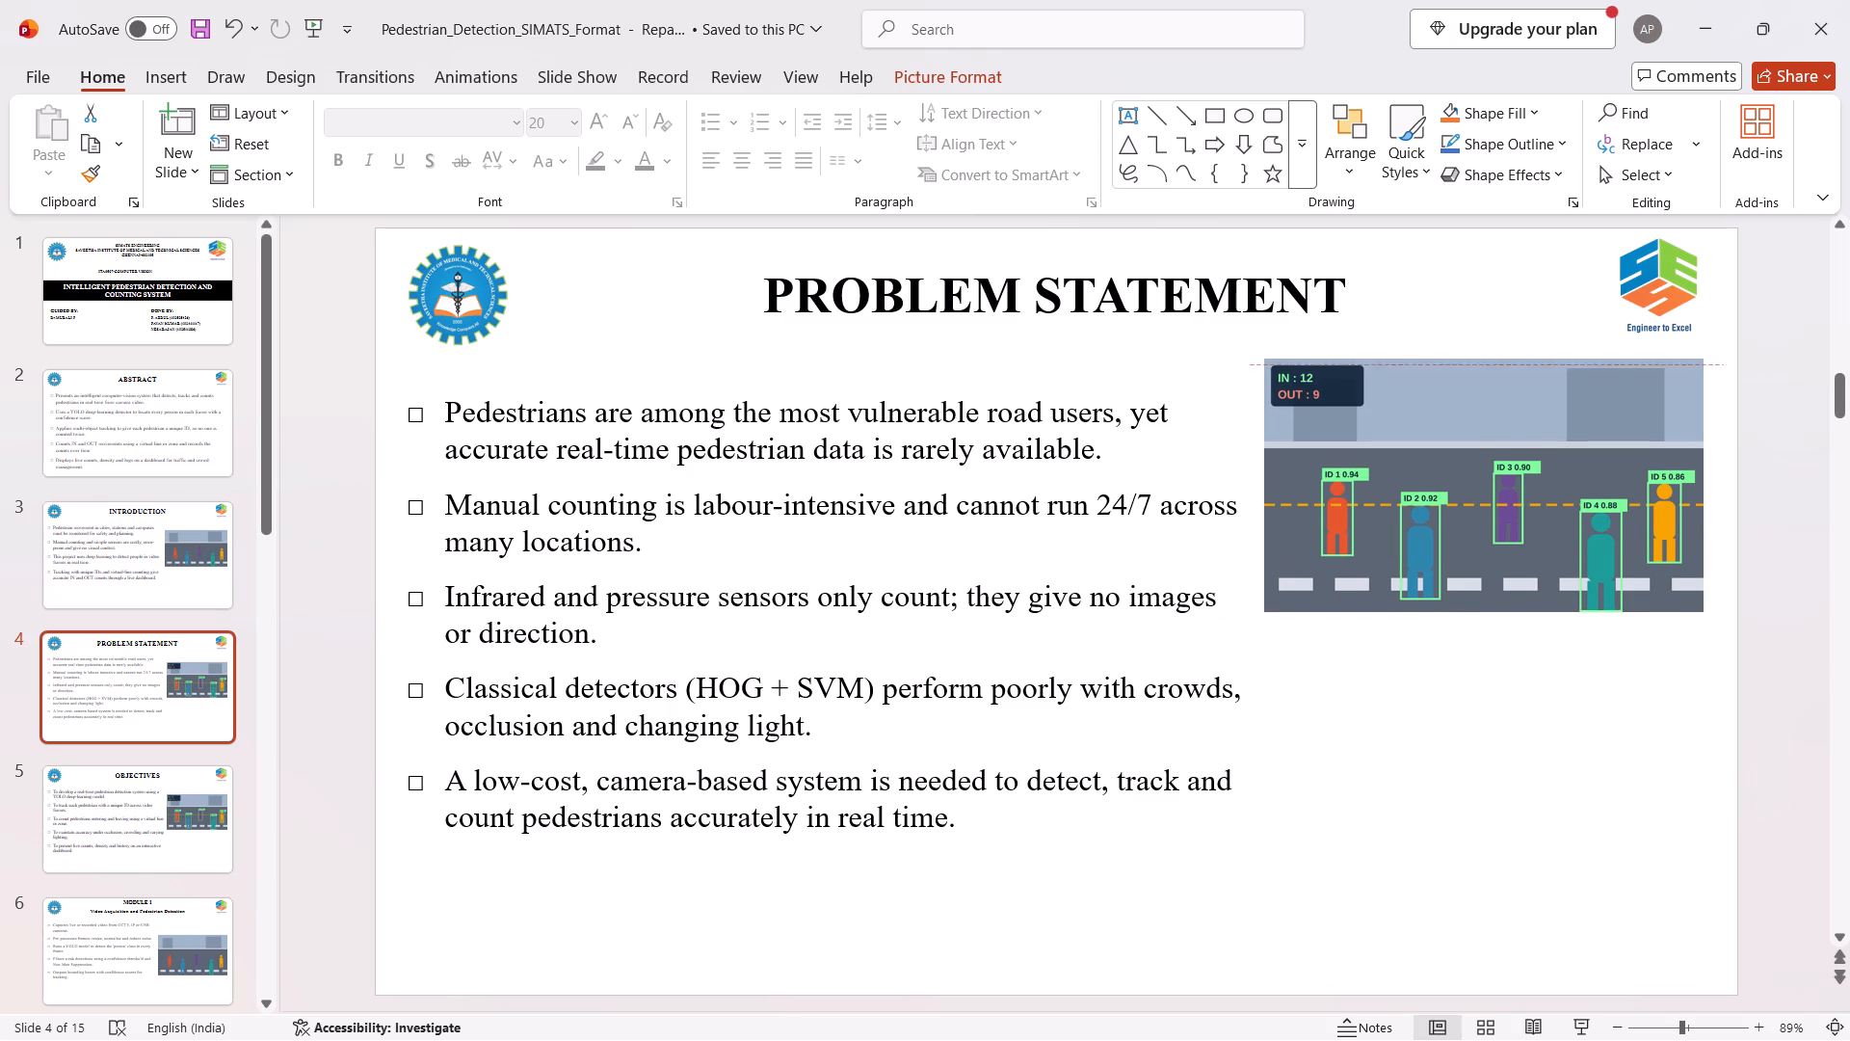
{"action": "left_click_drag", "start_coordinate": [1436, 407], "coordinate": [1436, 424]}
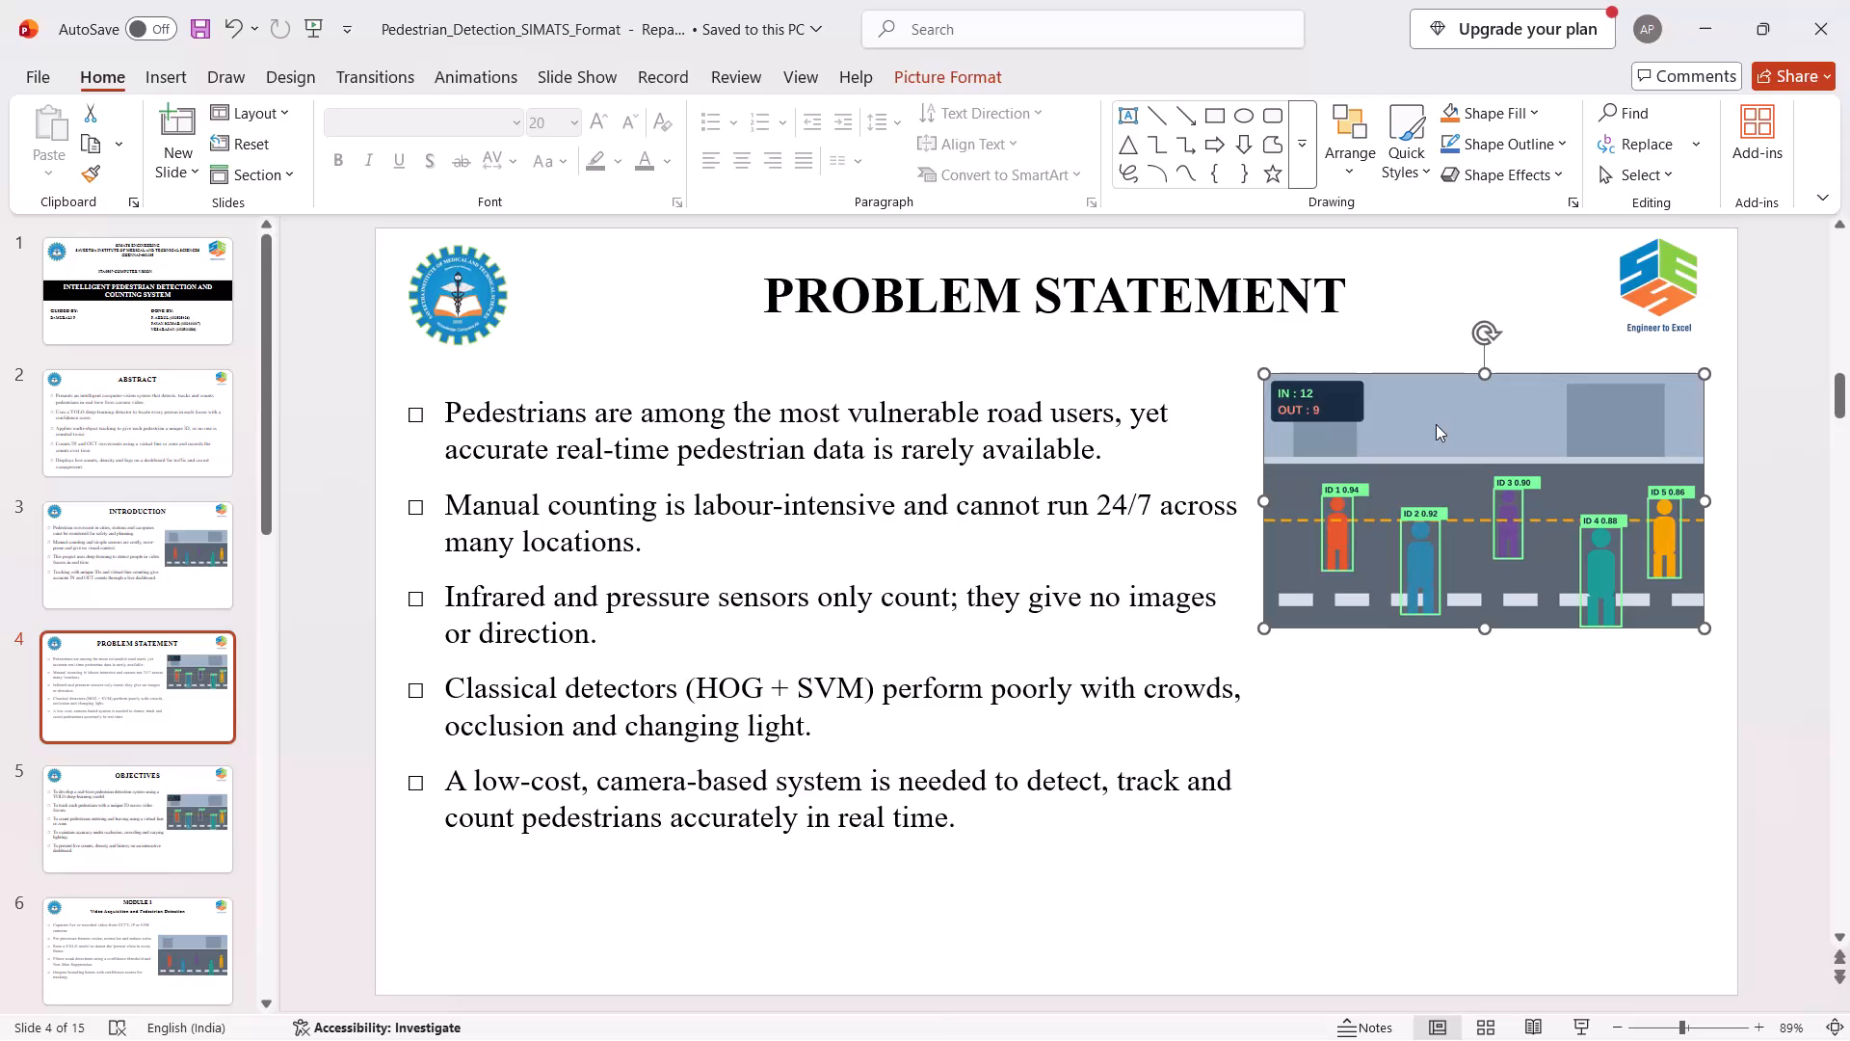
{"action": "left_click_drag", "start_coordinate": [1472, 422], "coordinate": [1475, 490]}
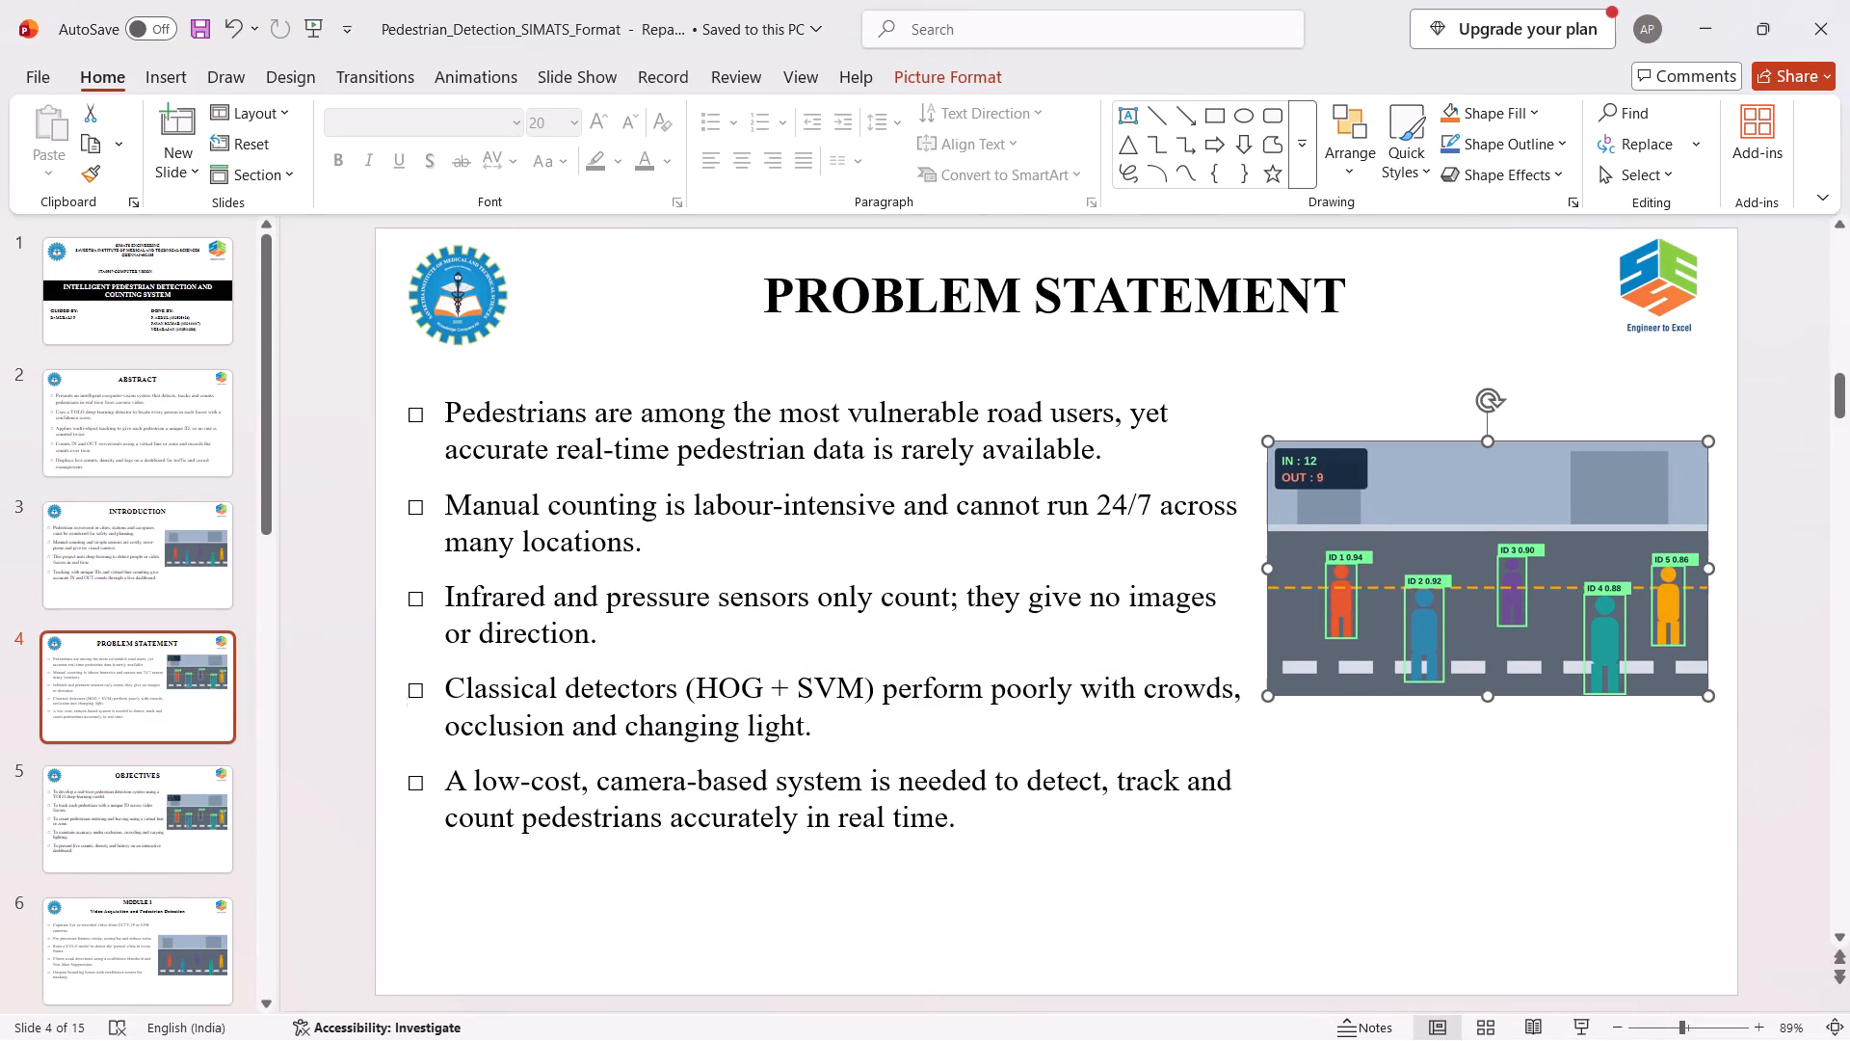
Change all the bullets in the INTRODUCTION slide's body text to the arrow bullet style.
{"action": "left_click", "coordinate": [119, 535]}
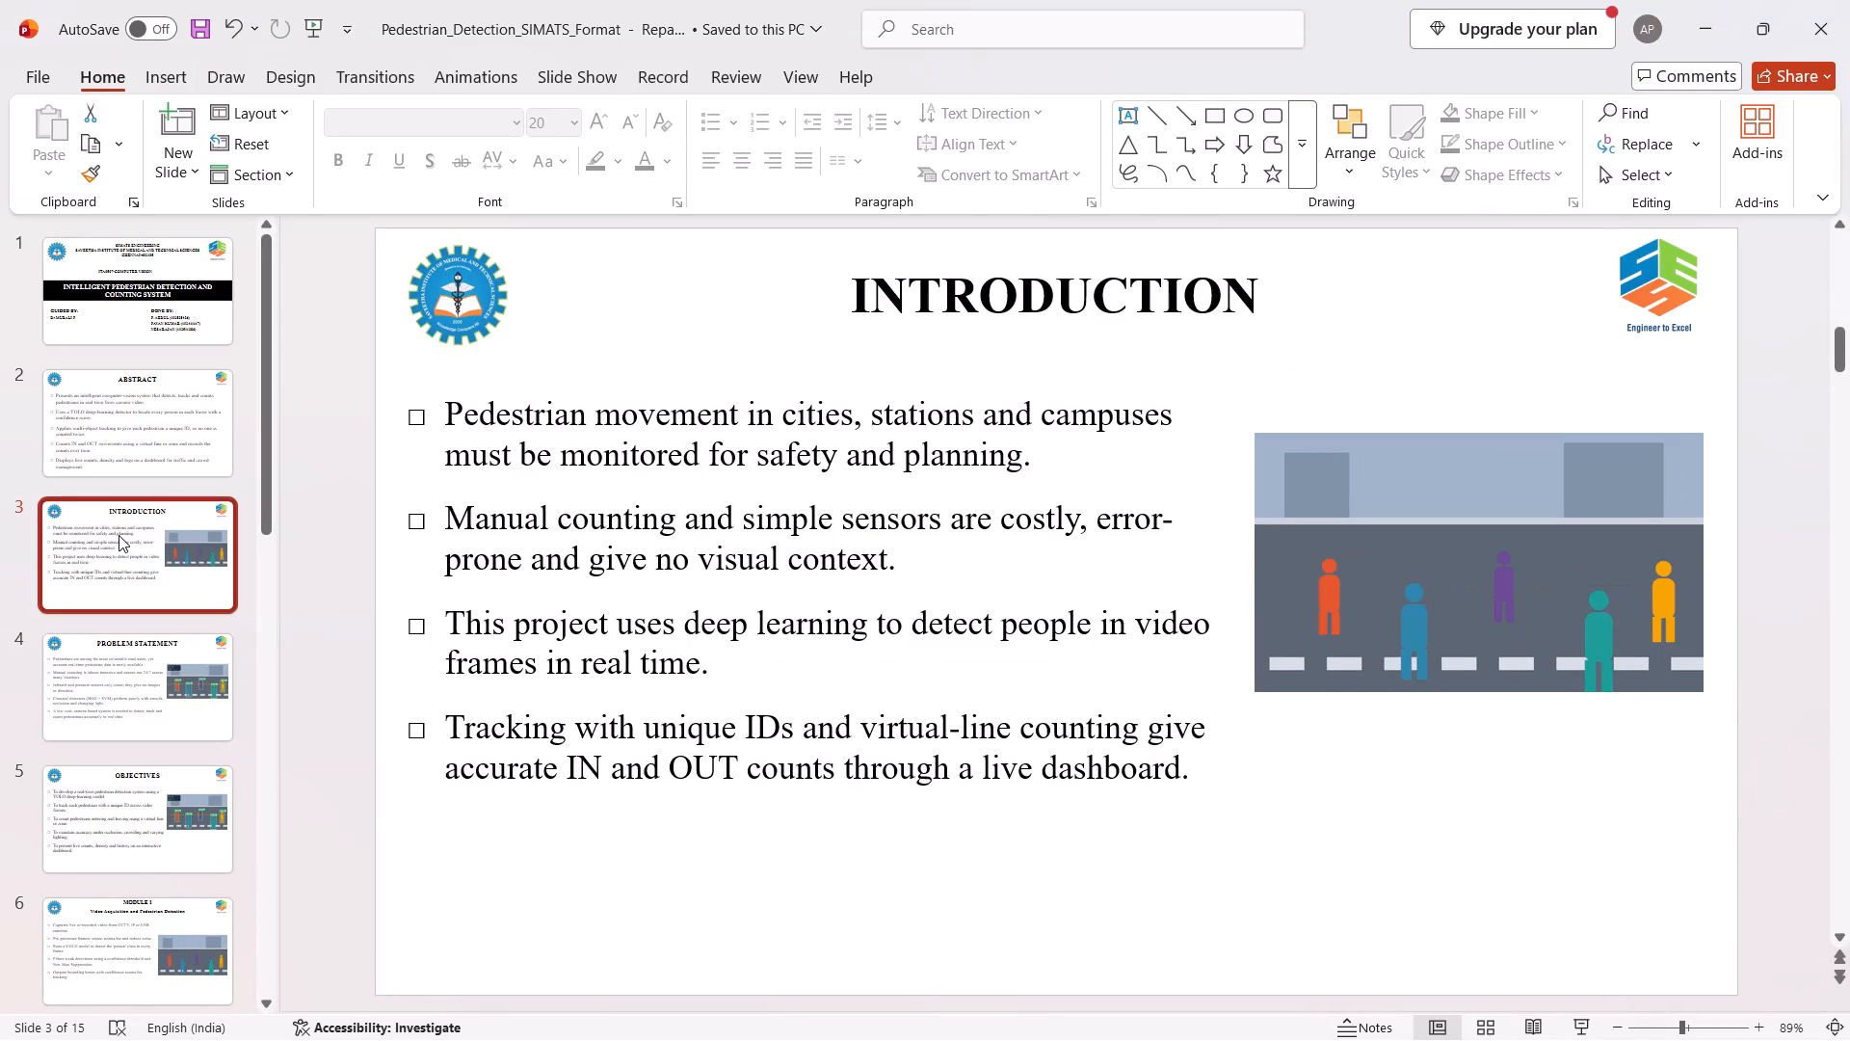
{"action": "left_click", "coordinate": [417, 522]}
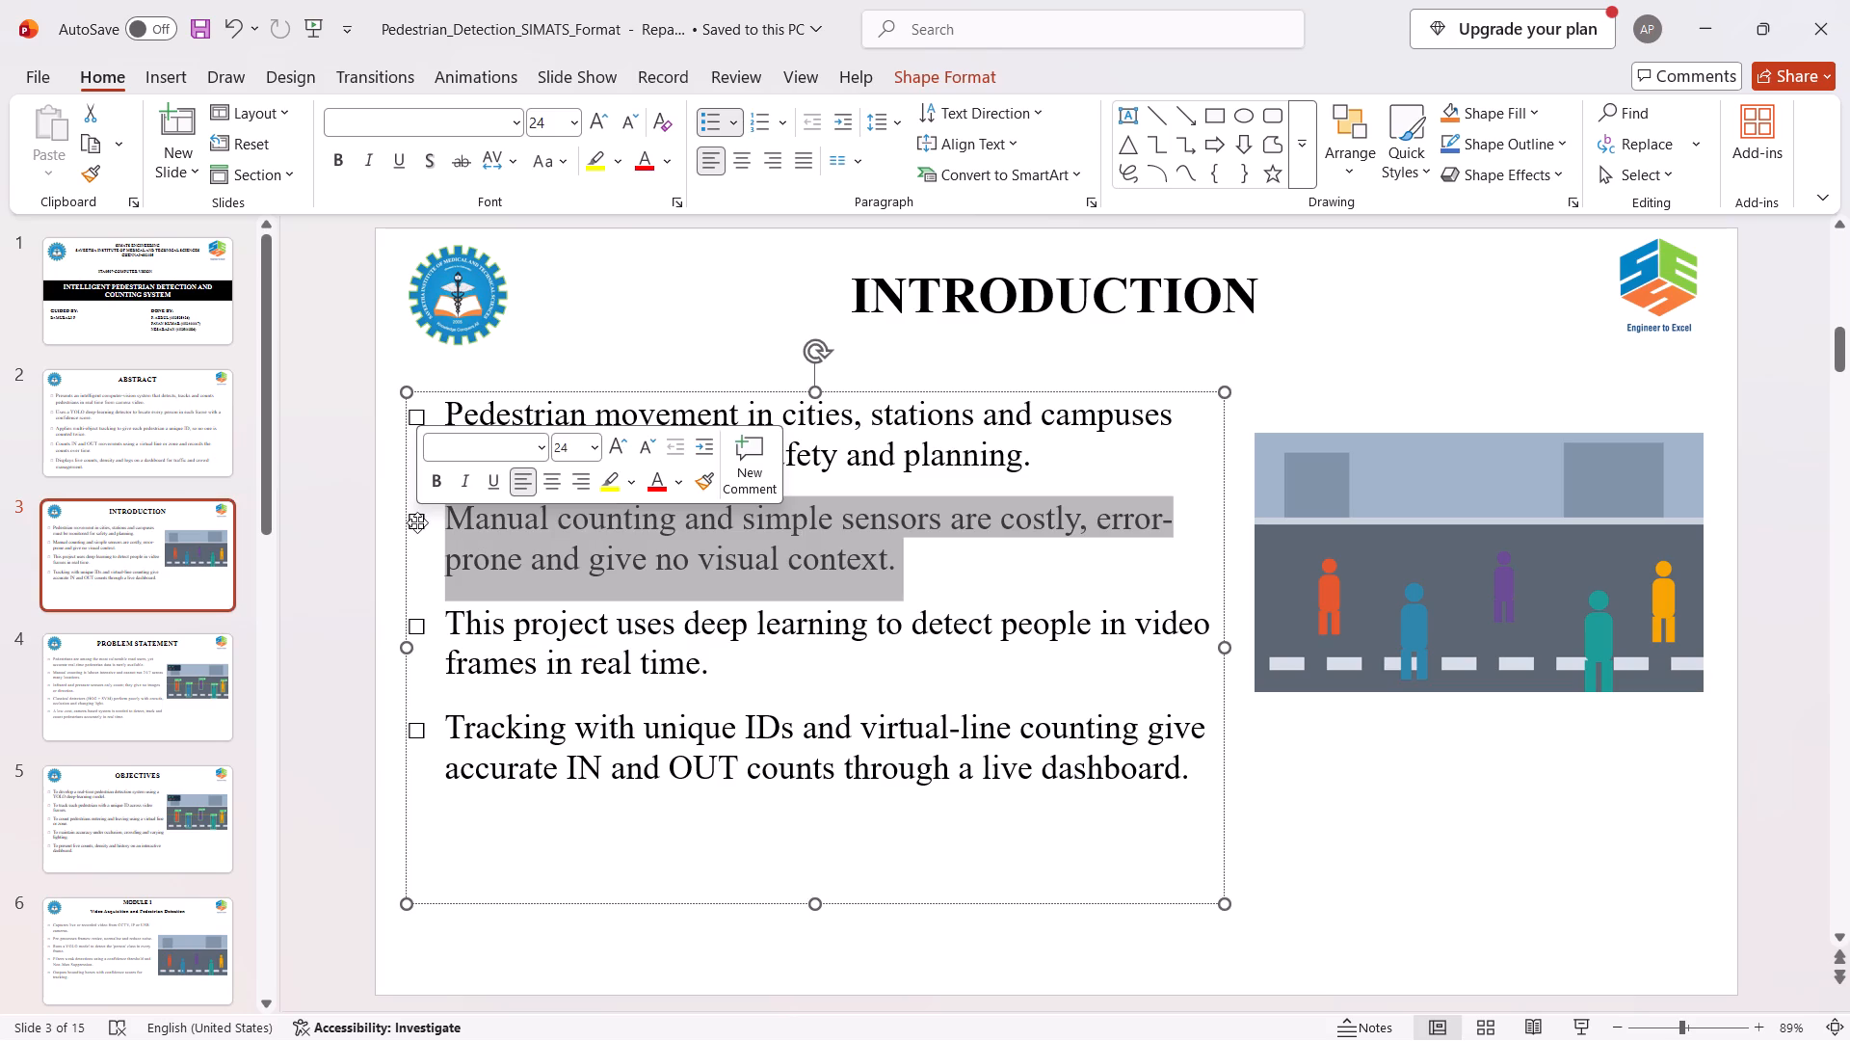
{"action": "left_click", "coordinate": [583, 577]}
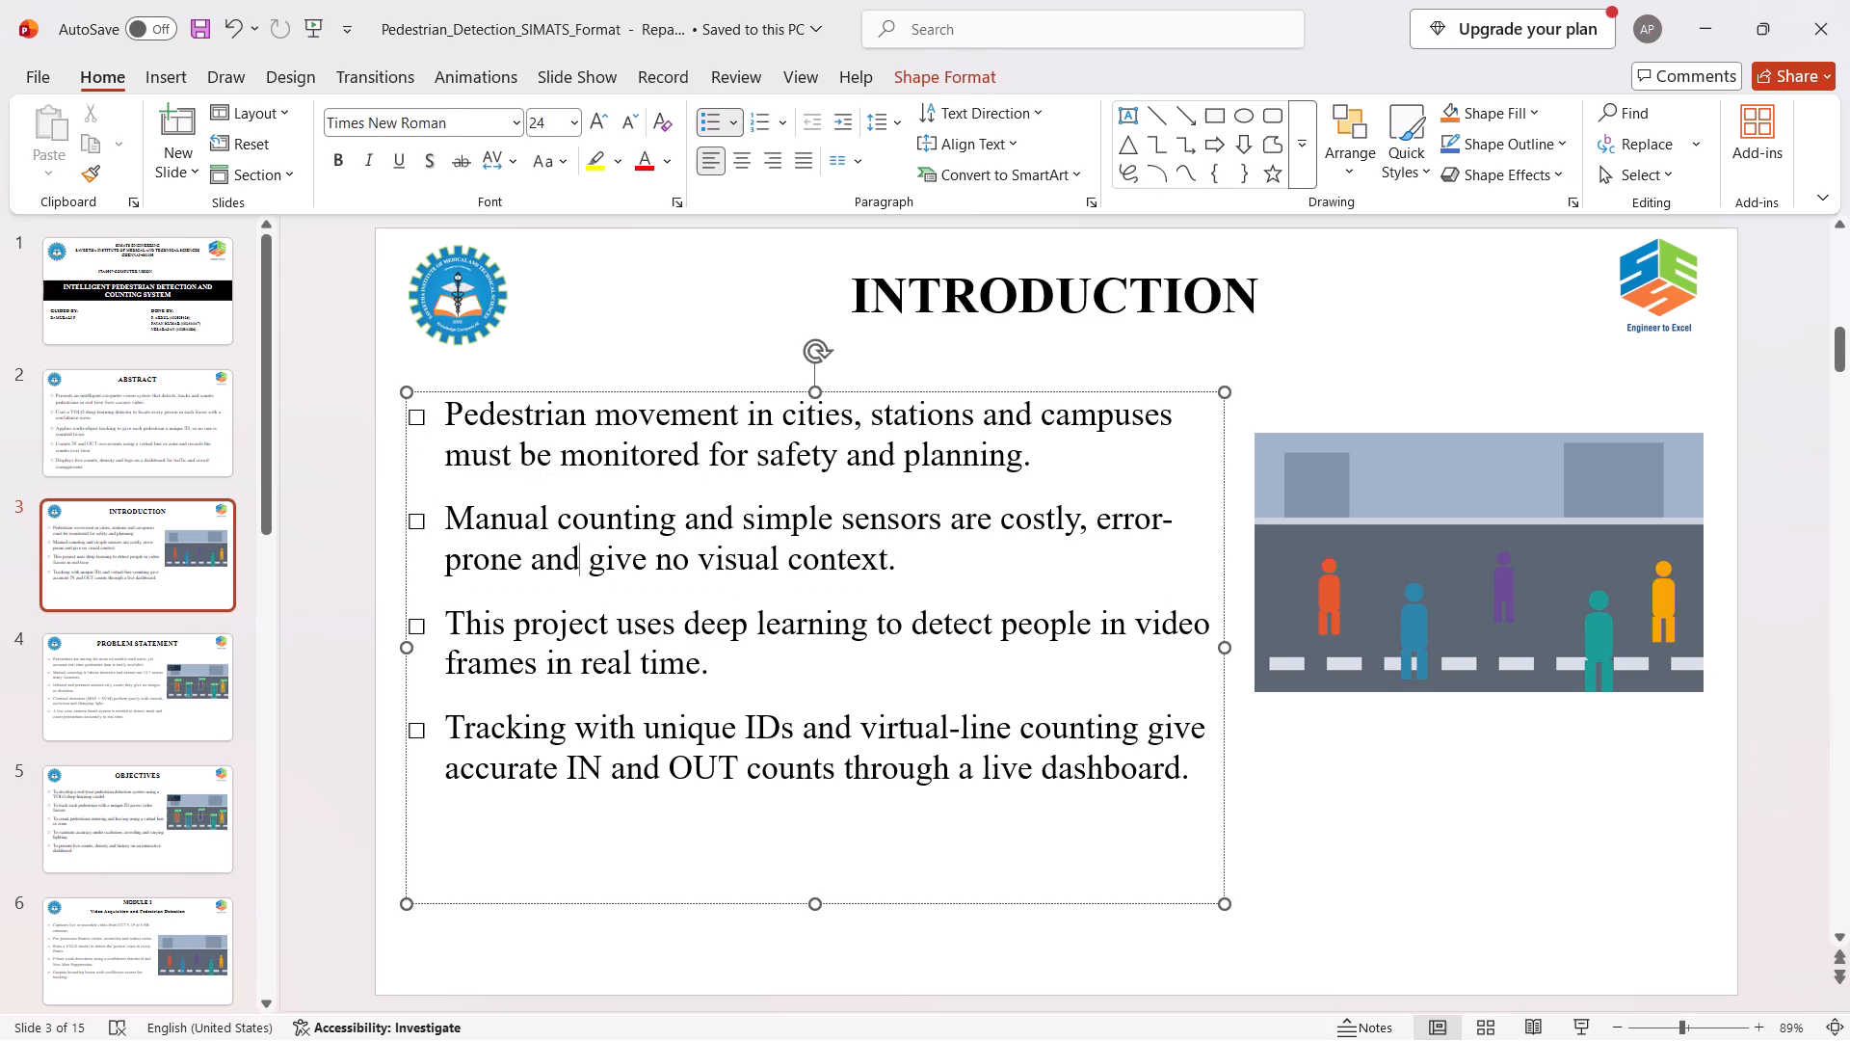
{"action": "key", "text": "ctrl+a"}
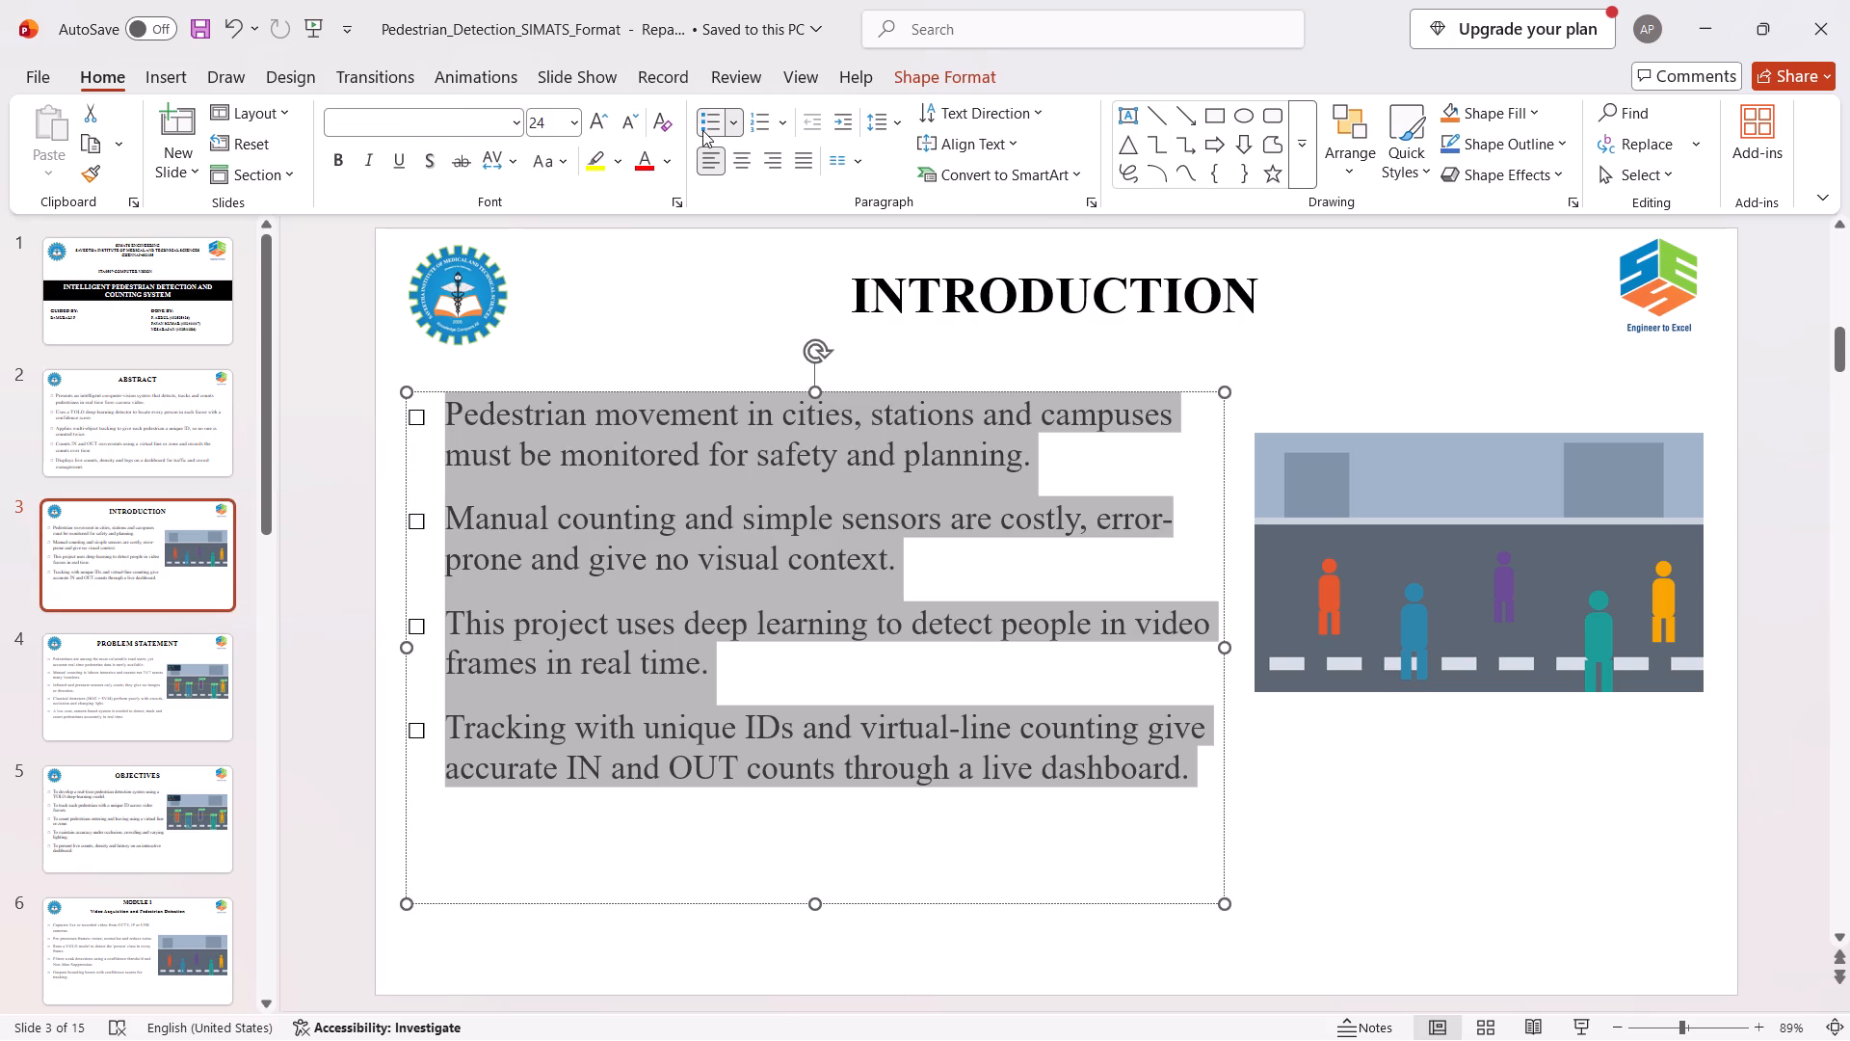
{"action": "left_click", "coordinate": [729, 126]}
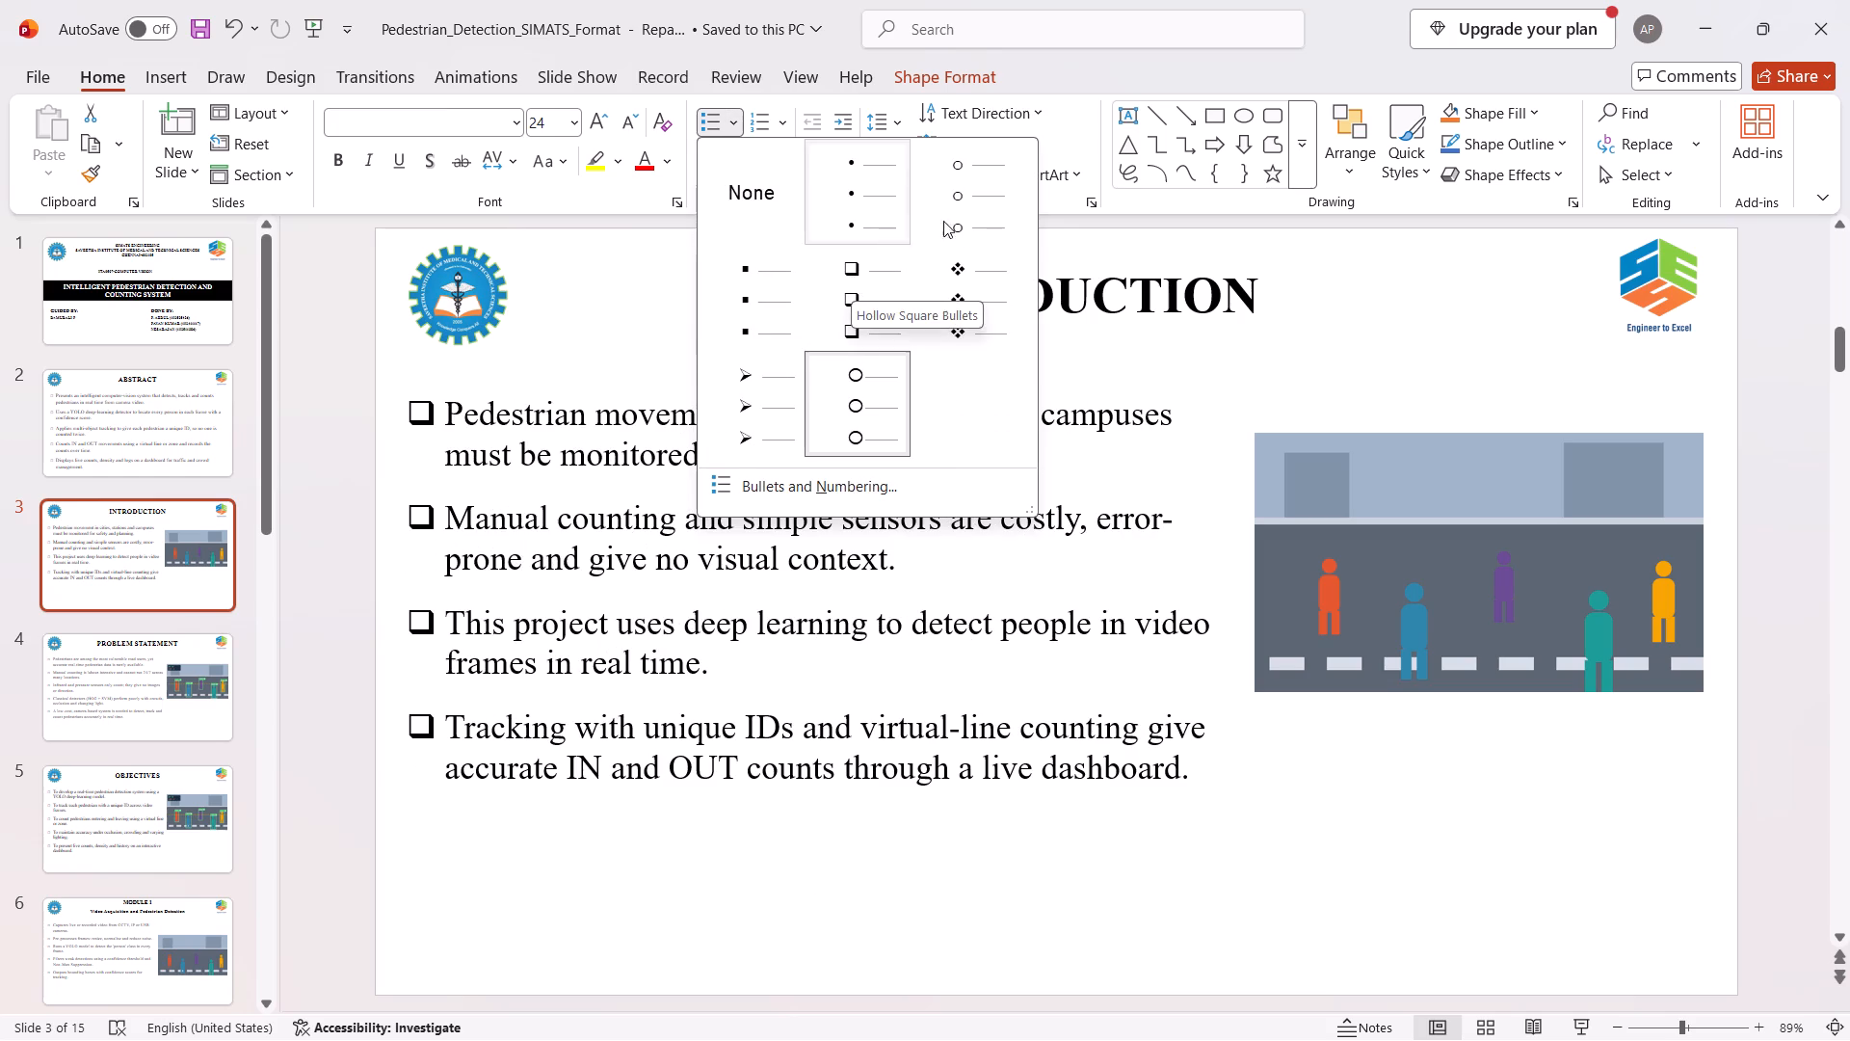
{"action": "left_click", "coordinate": [747, 446]}
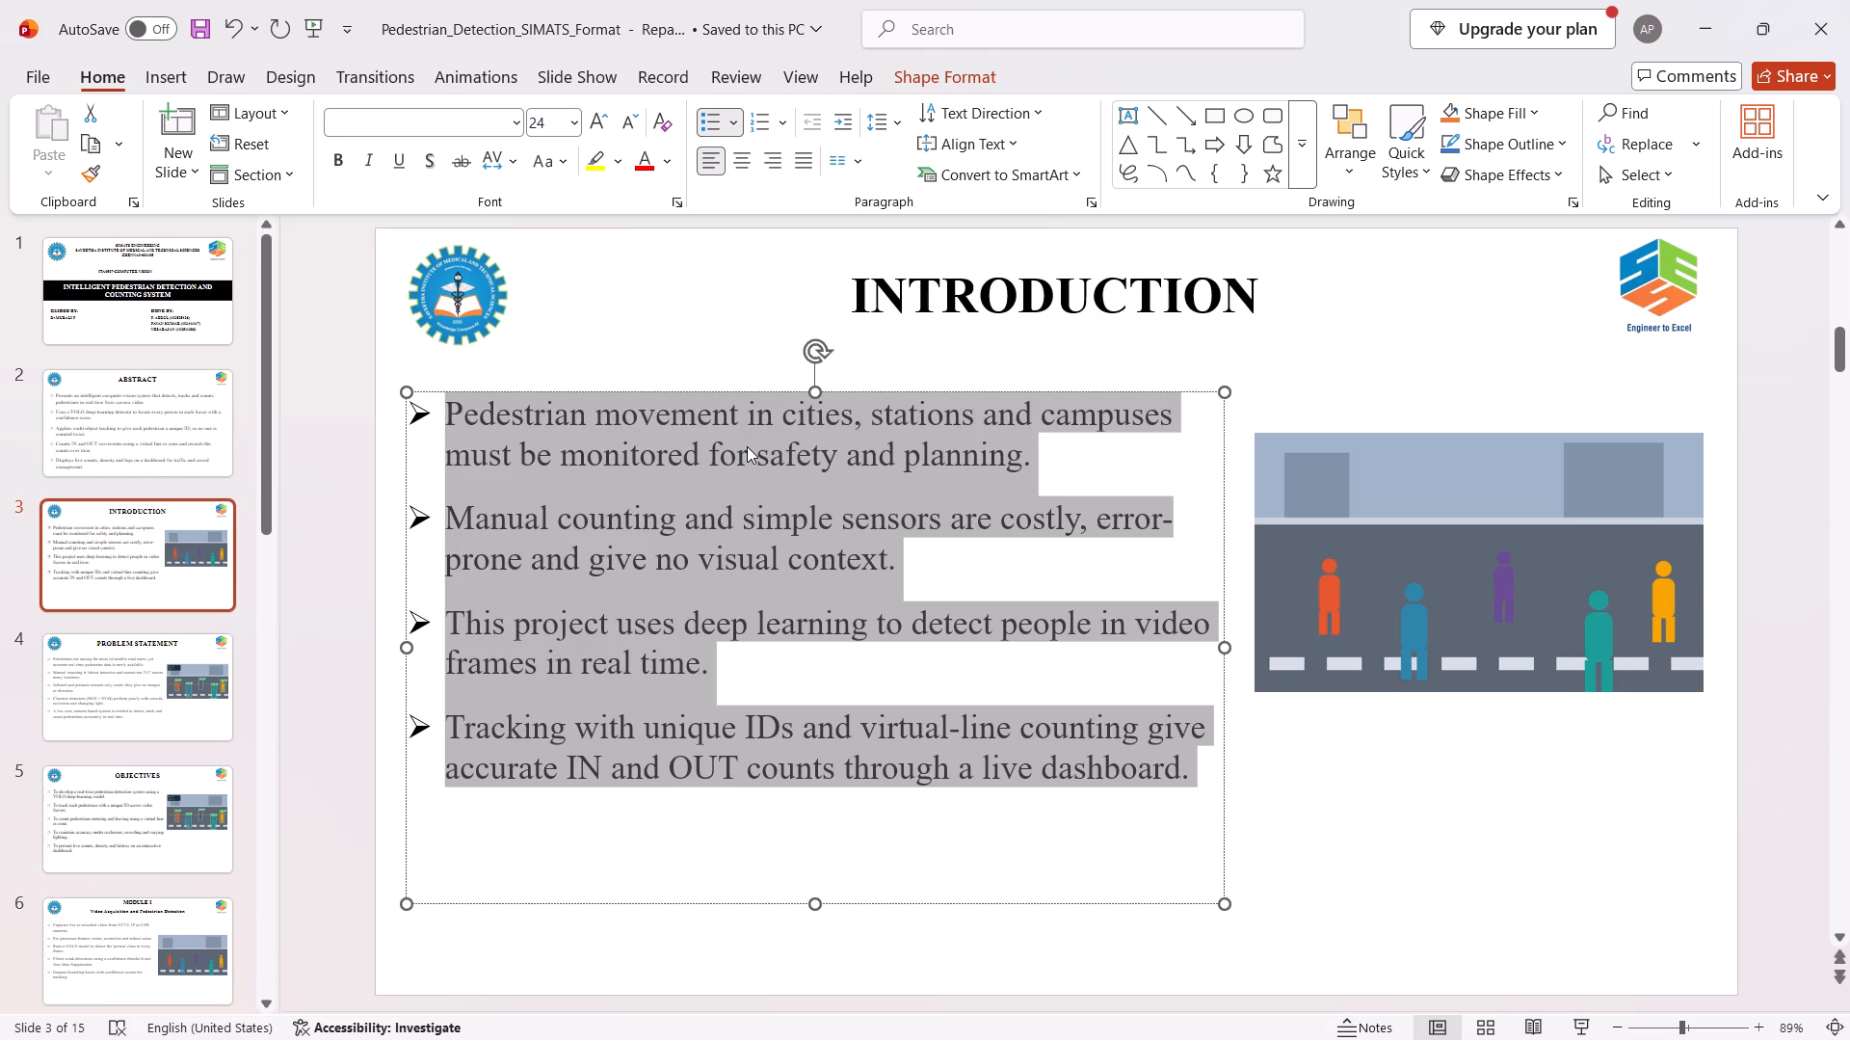
Change all the bullets in the ABSTRACT slide's body text to the filled round bullet style.
{"action": "left_click", "coordinate": [180, 430]}
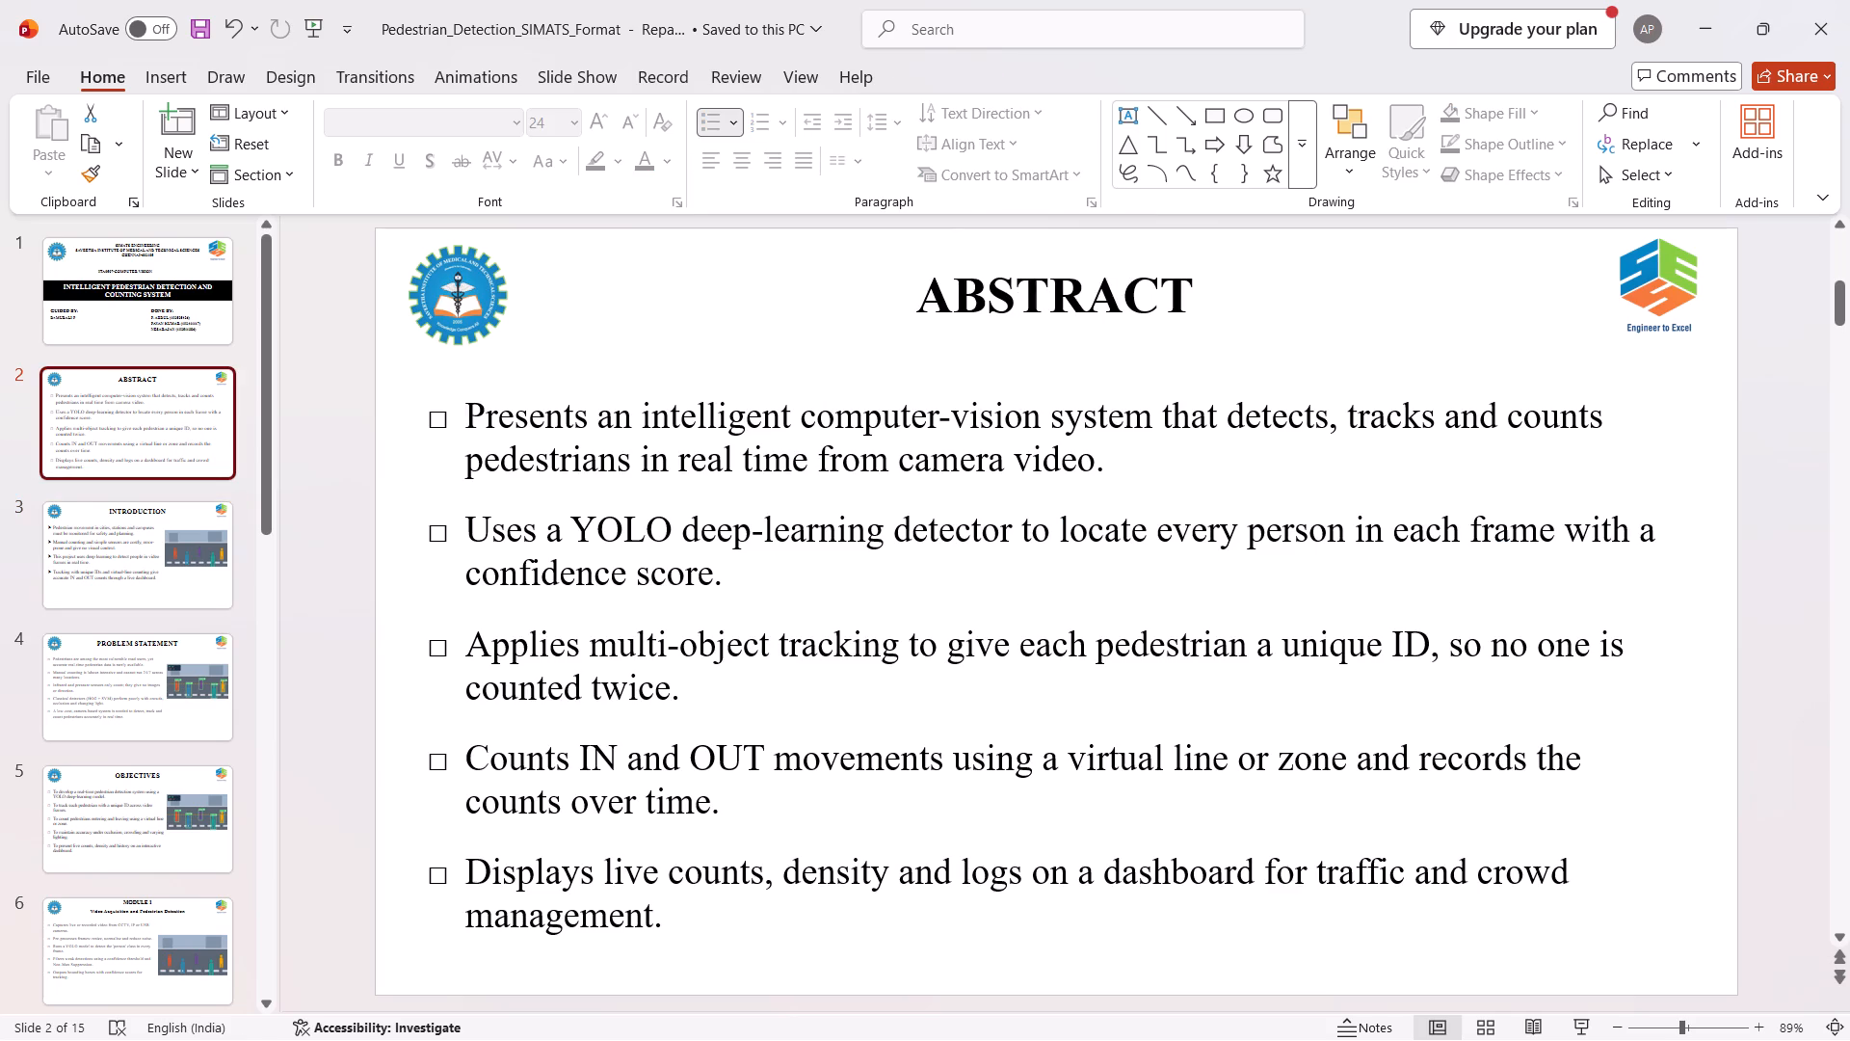
{"action": "key", "text": "ctrl+a"}
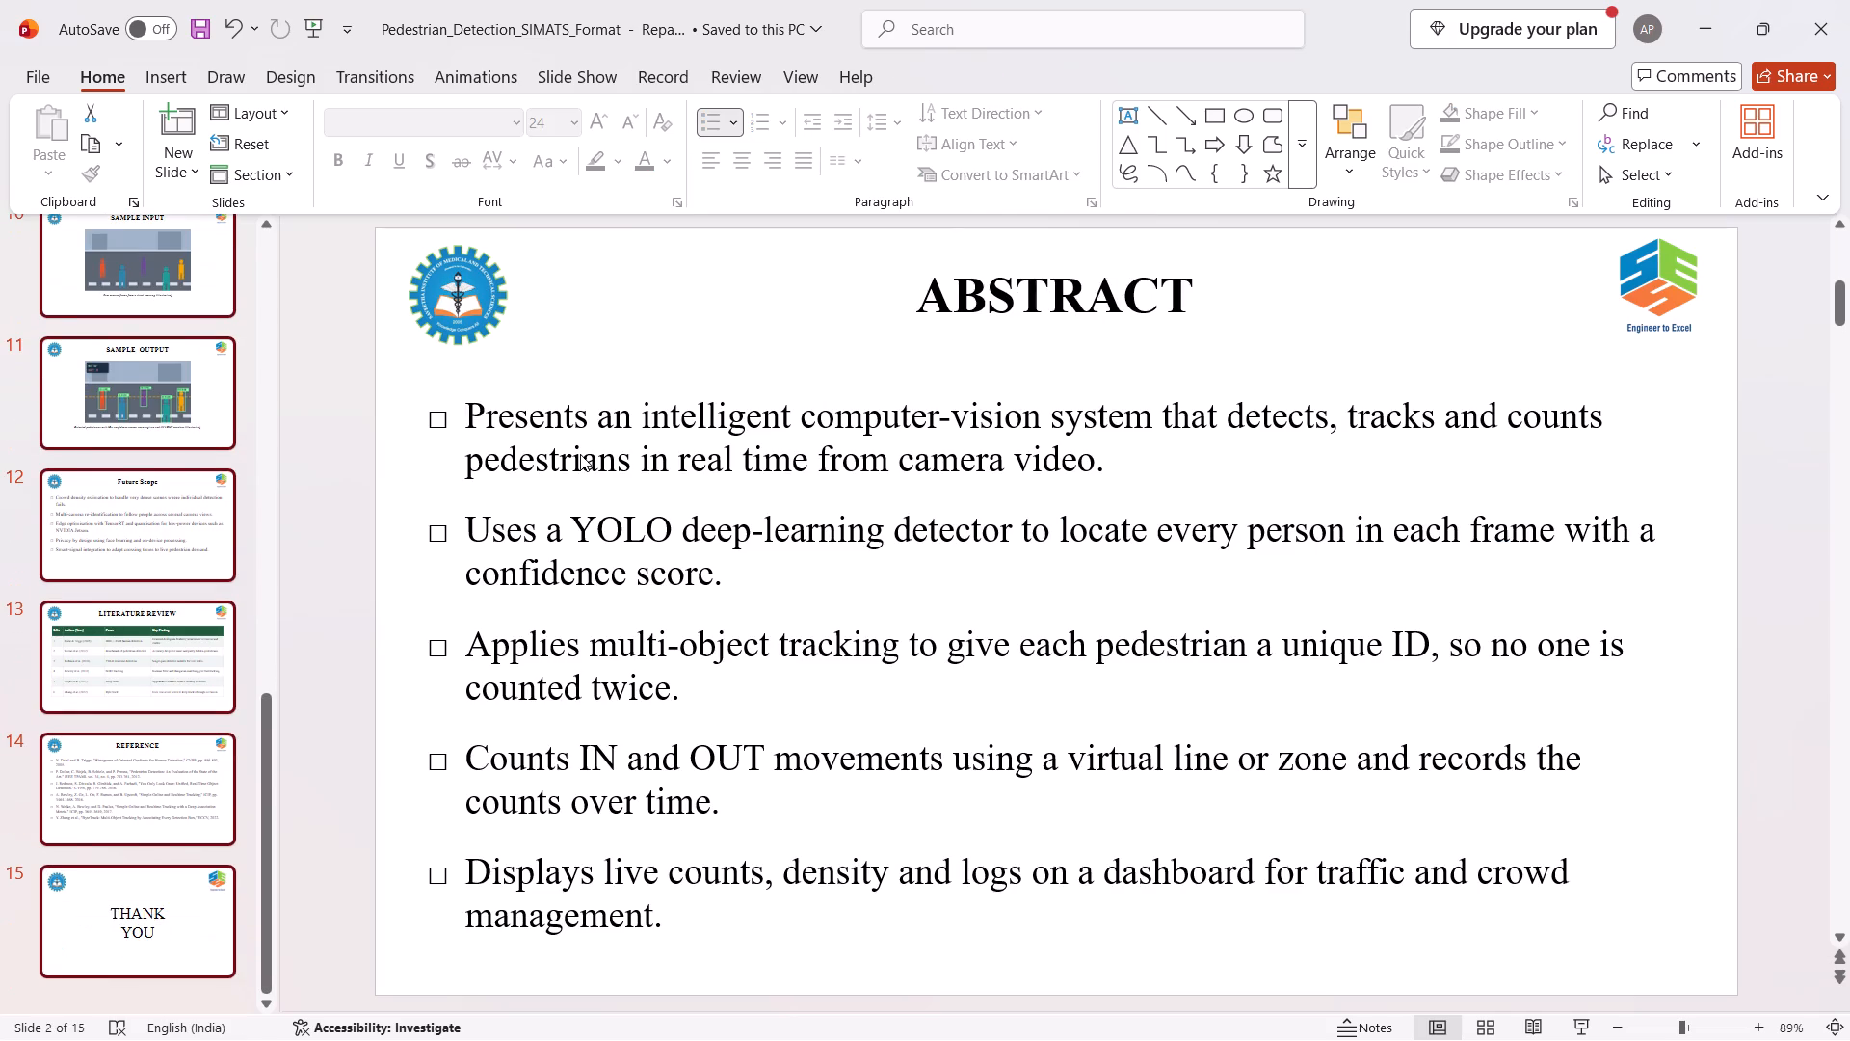
{"action": "scroll", "coordinate": [580, 454], "scroll_direction": "up", "scroll_amount": 13}
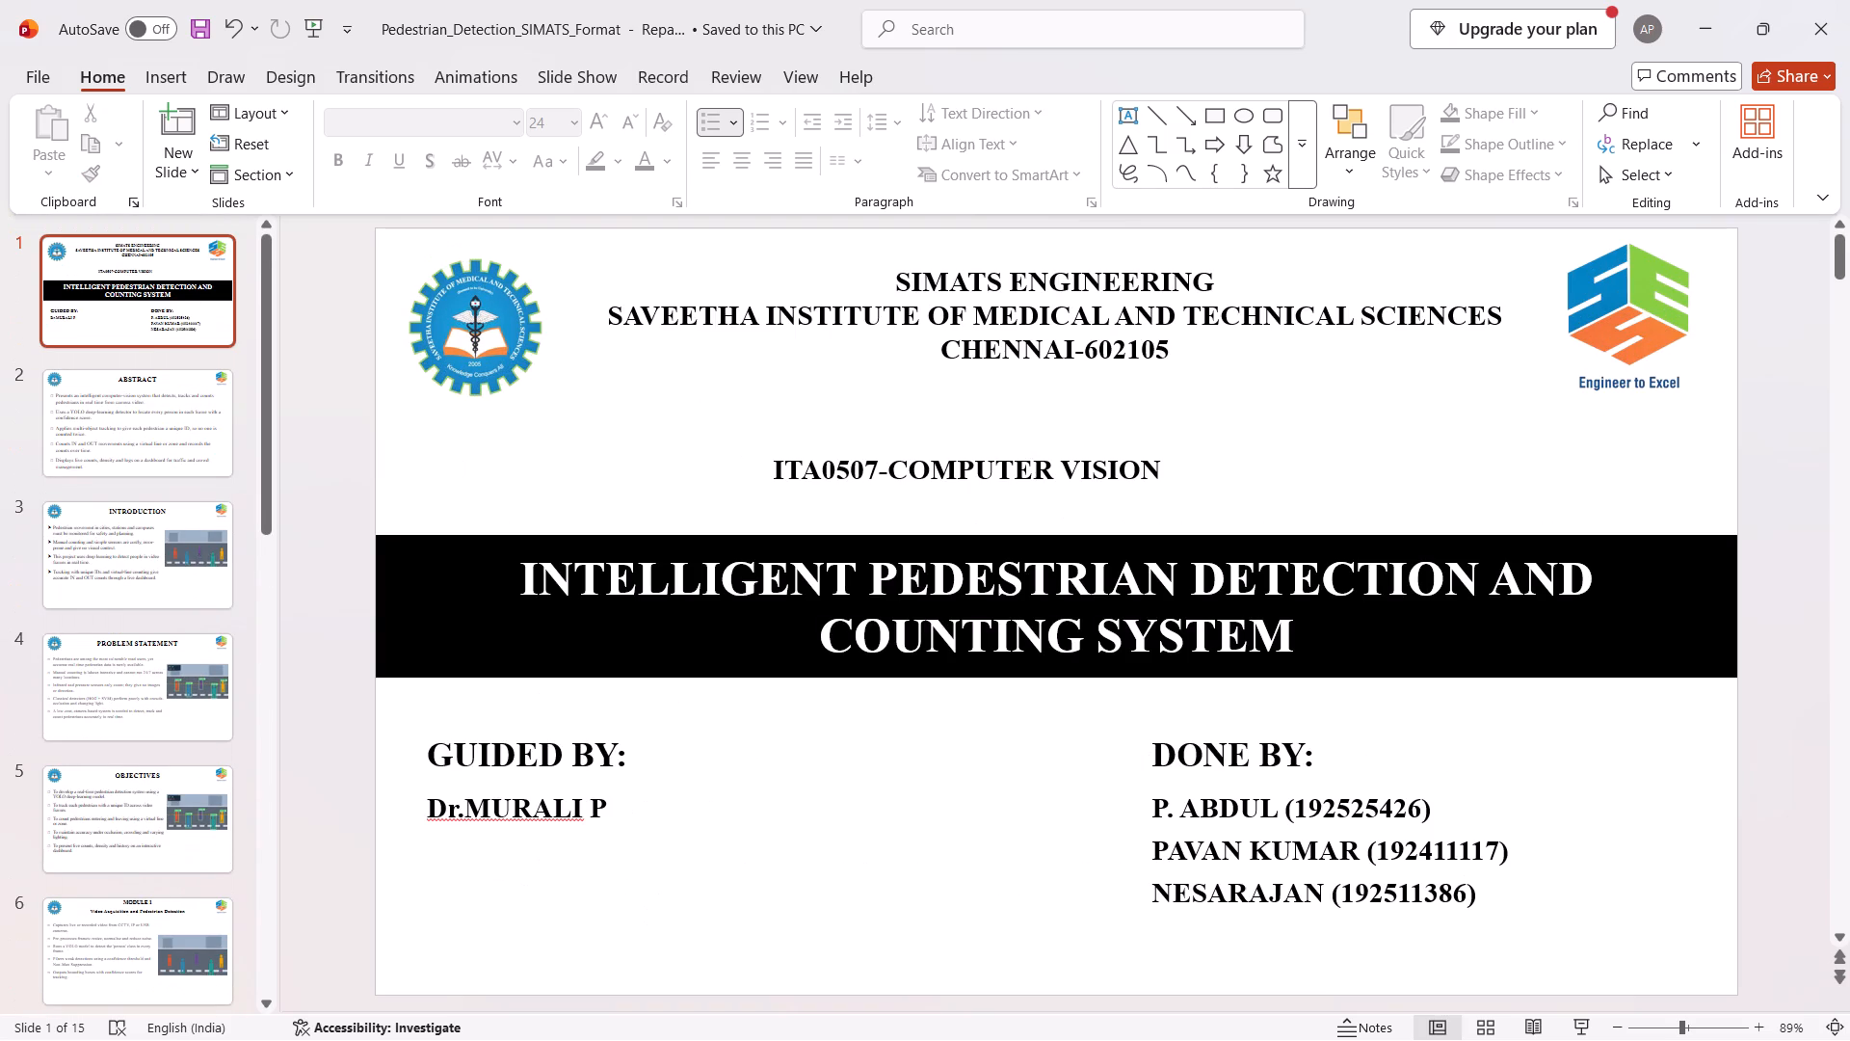
{"action": "left_click", "coordinate": [138, 398]}
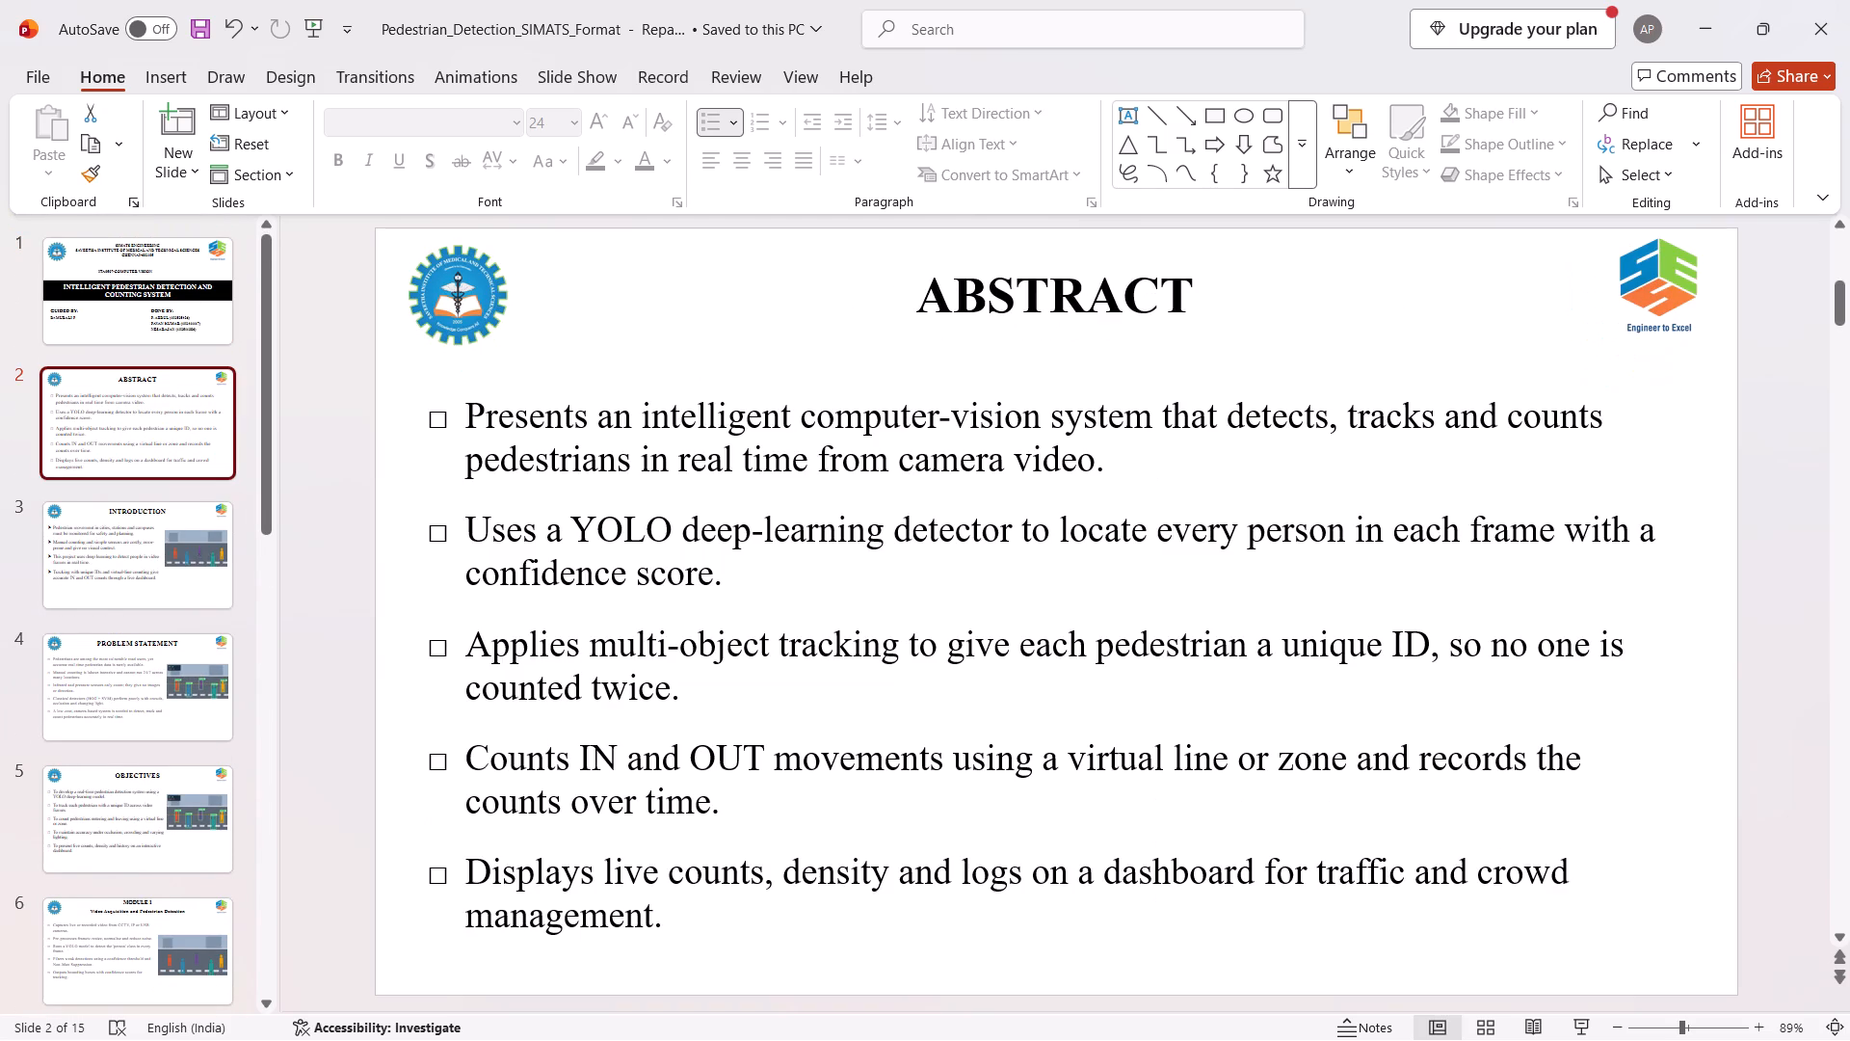
{"action": "left_click", "coordinate": [599, 490]}
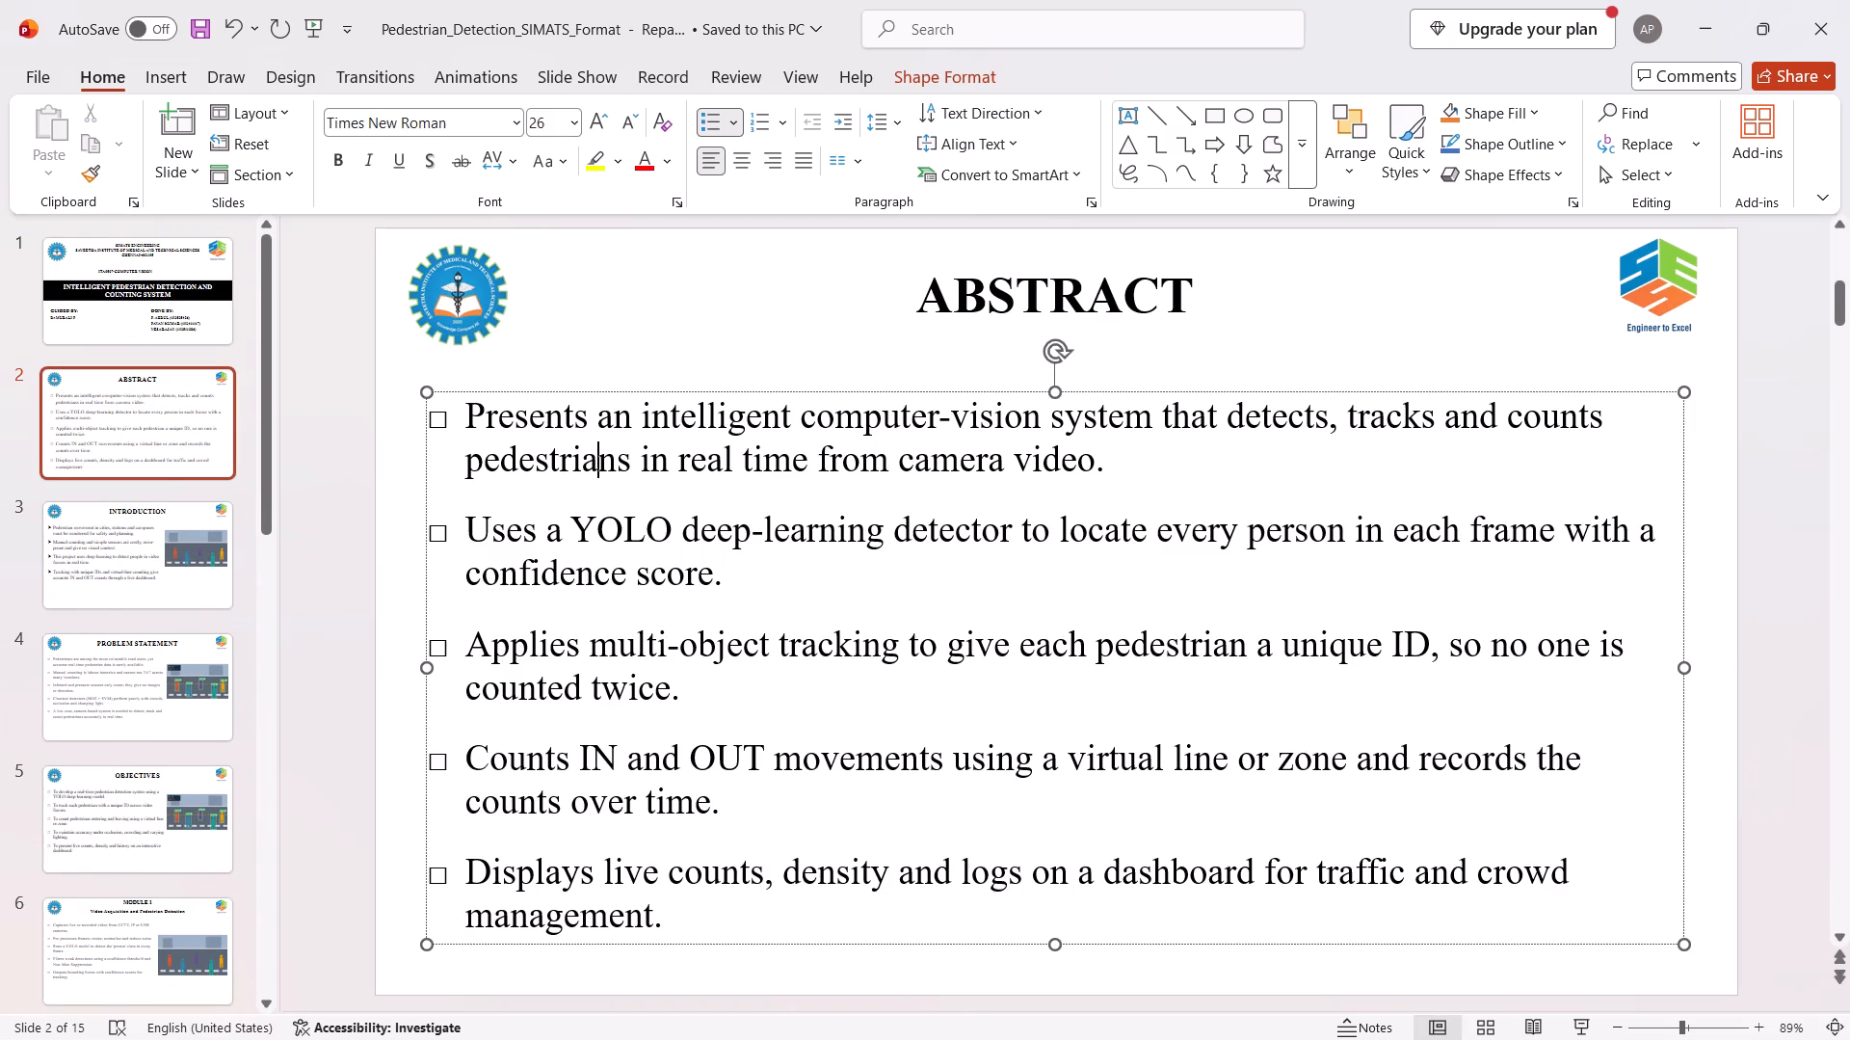
{"action": "key", "text": "ctrl+a"}
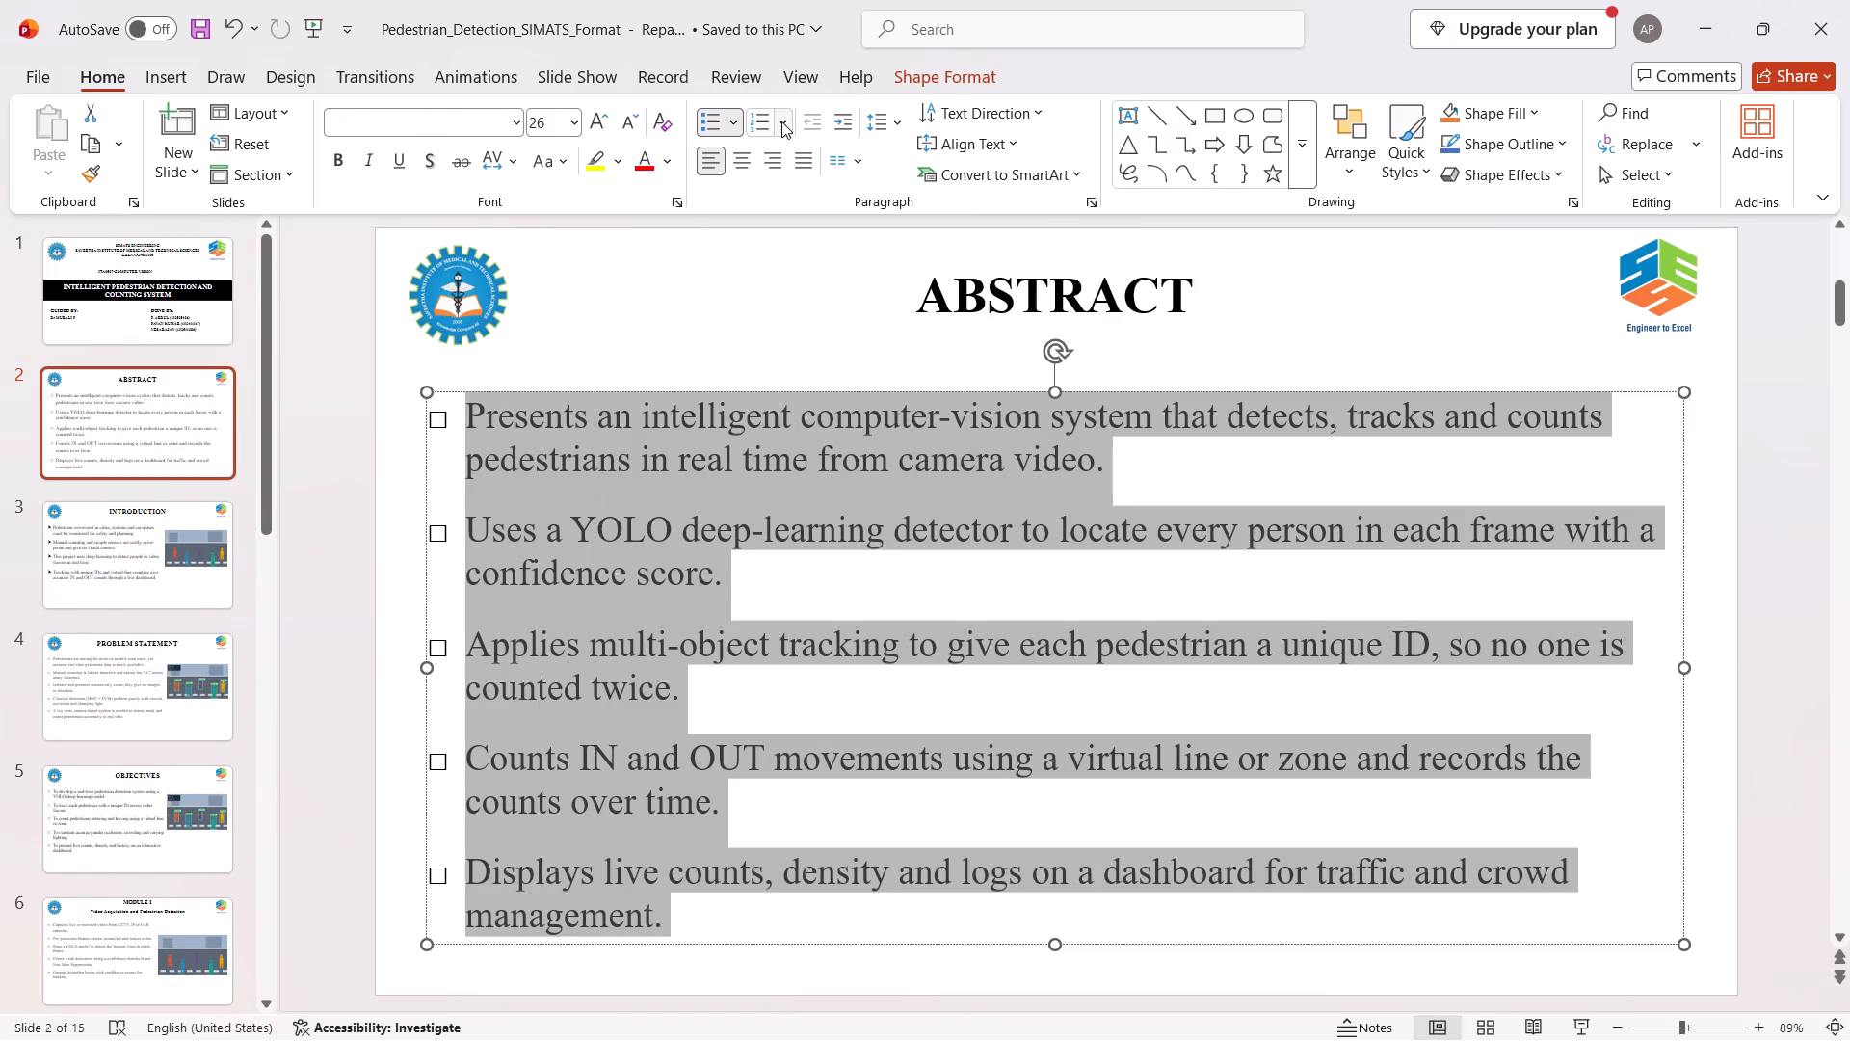
{"action": "left_click", "coordinate": [736, 125]}
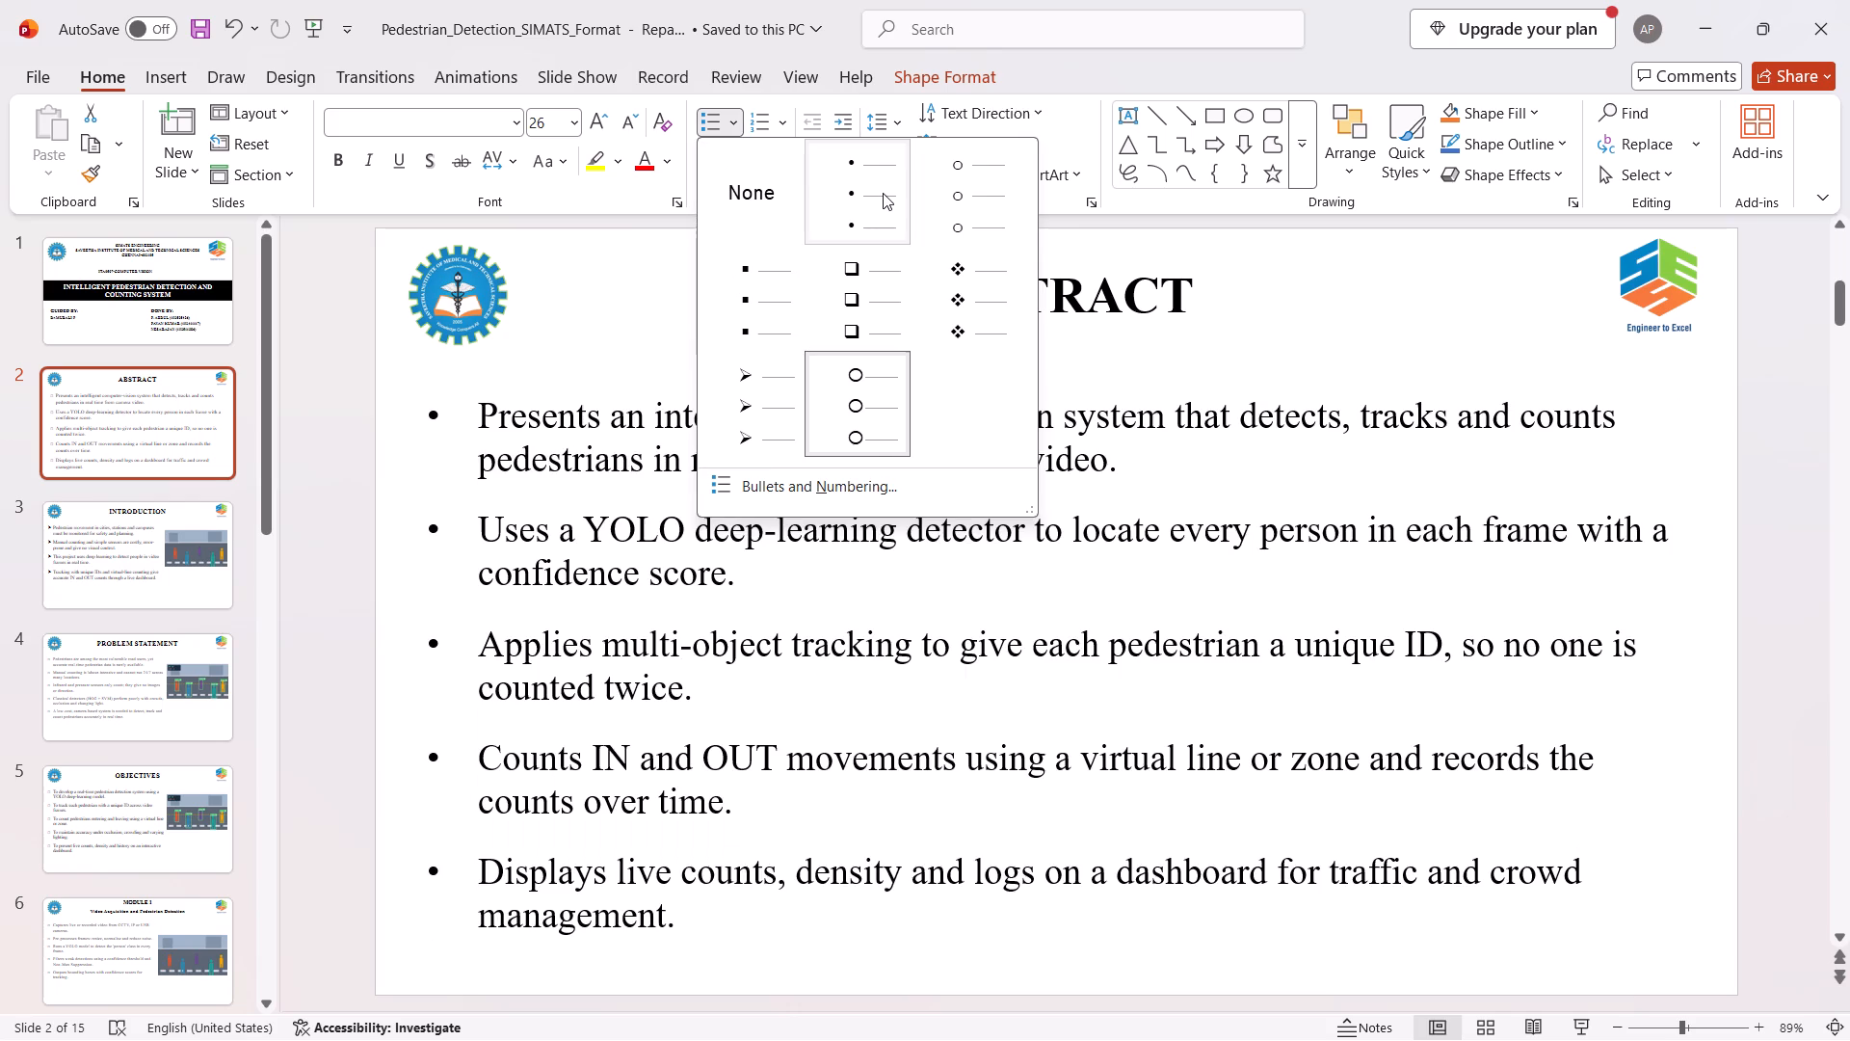
{"action": "left_click", "coordinate": [883, 193]}
{"action": "left_click", "coordinate": [644, 287]}
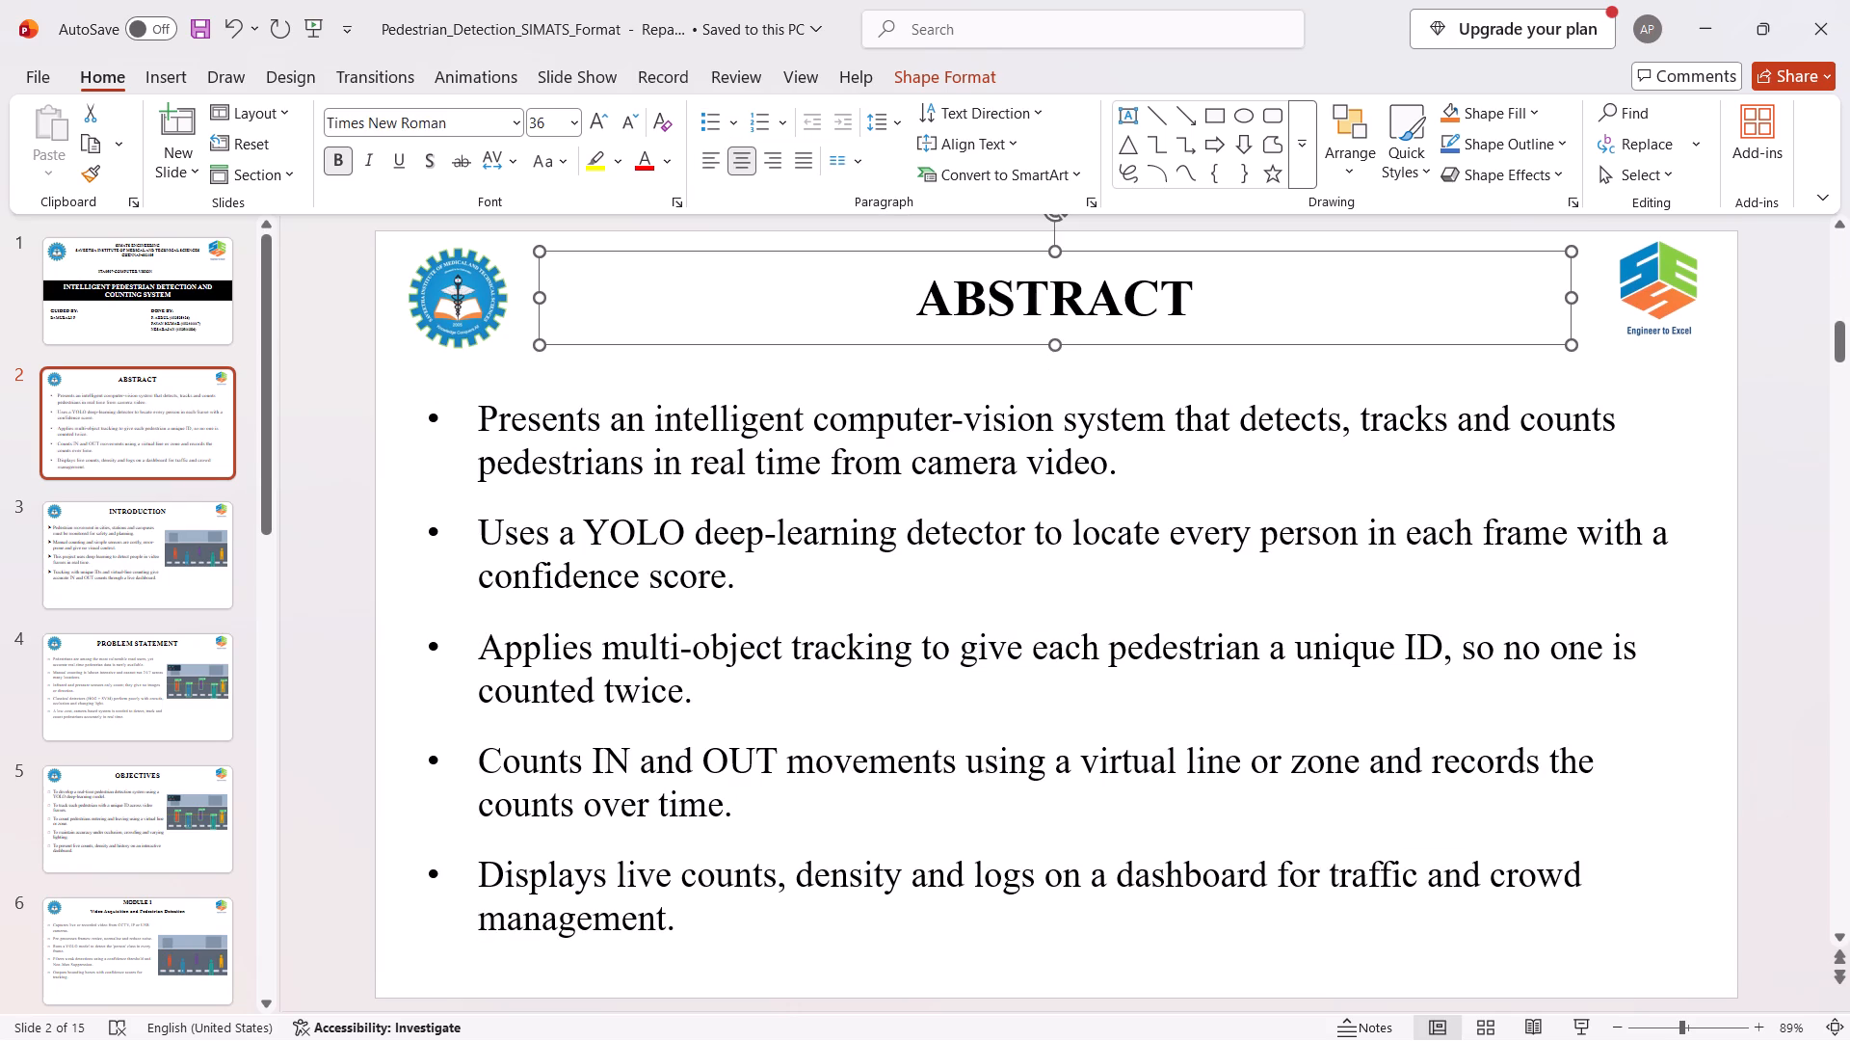
Change all the bullets in the PROBLEM STATEMENT slide's body text to the arrow bullet style.
{"action": "left_click", "coordinate": [82, 526]}
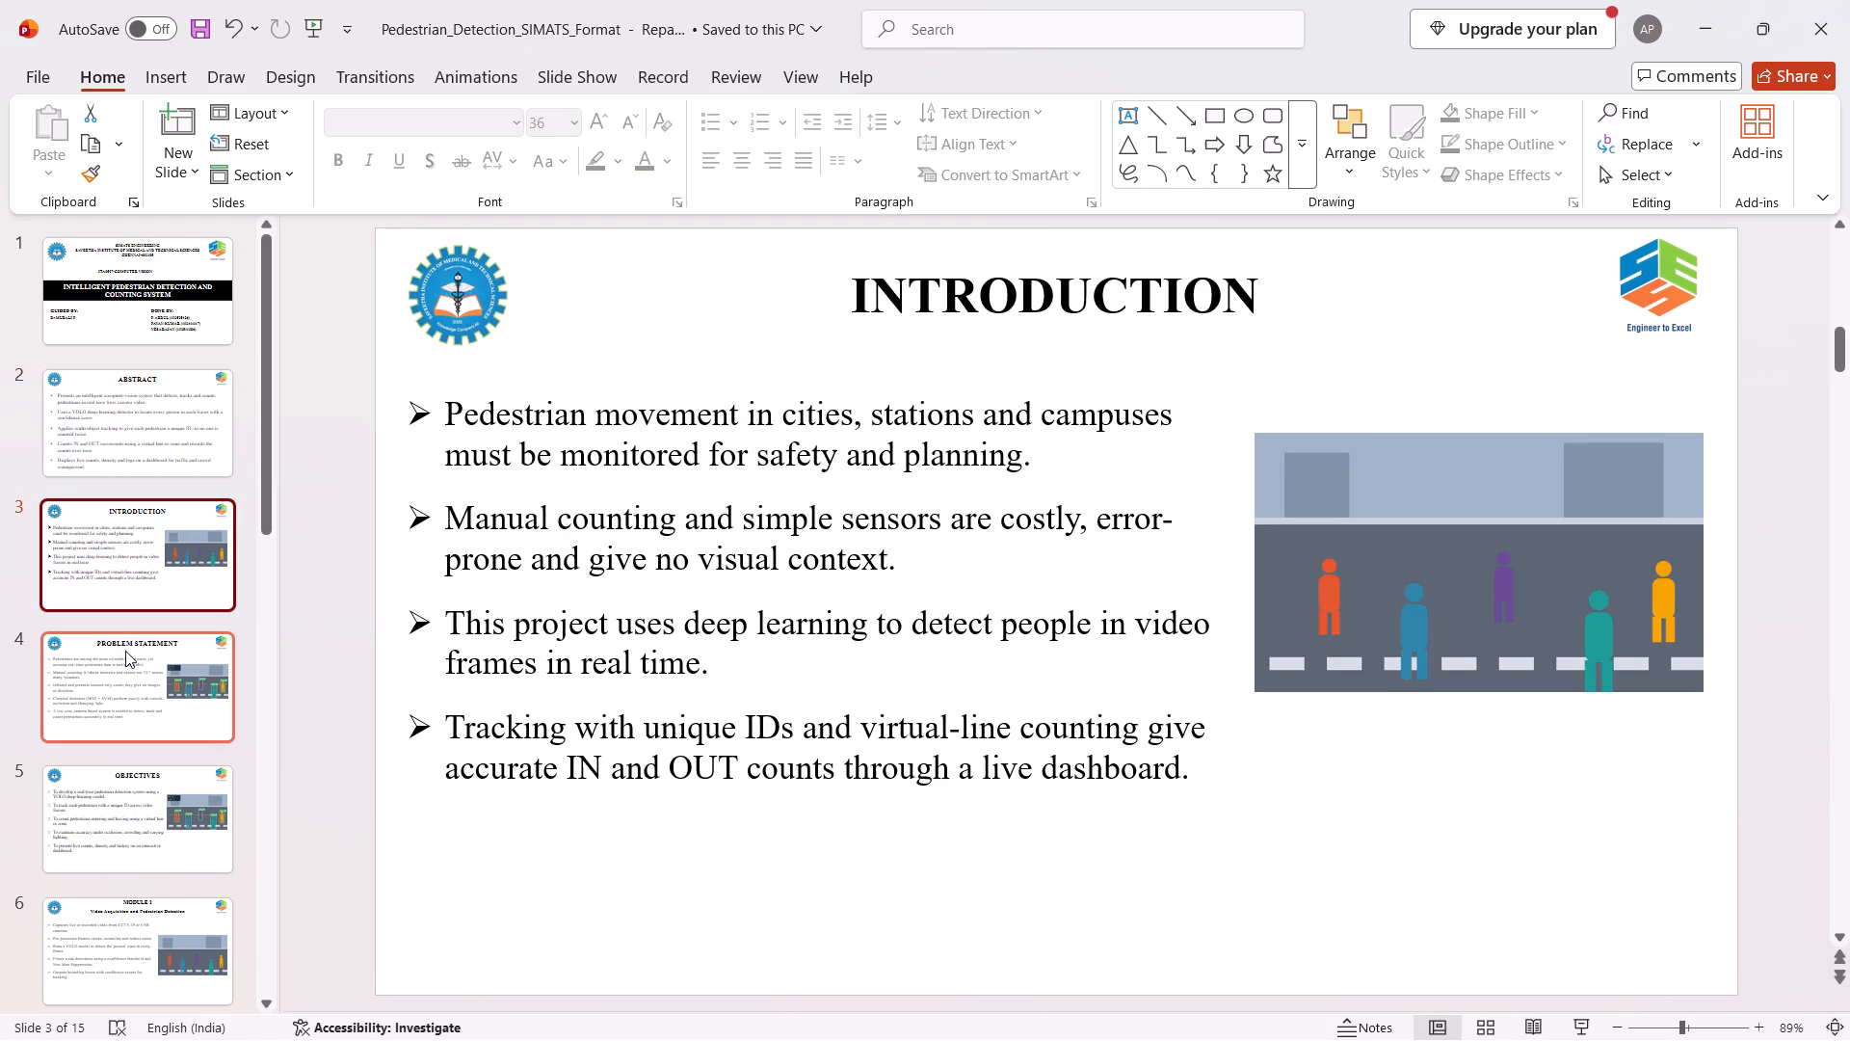
{"action": "left_click", "coordinate": [125, 651]}
{"action": "left_click", "coordinate": [550, 492]}
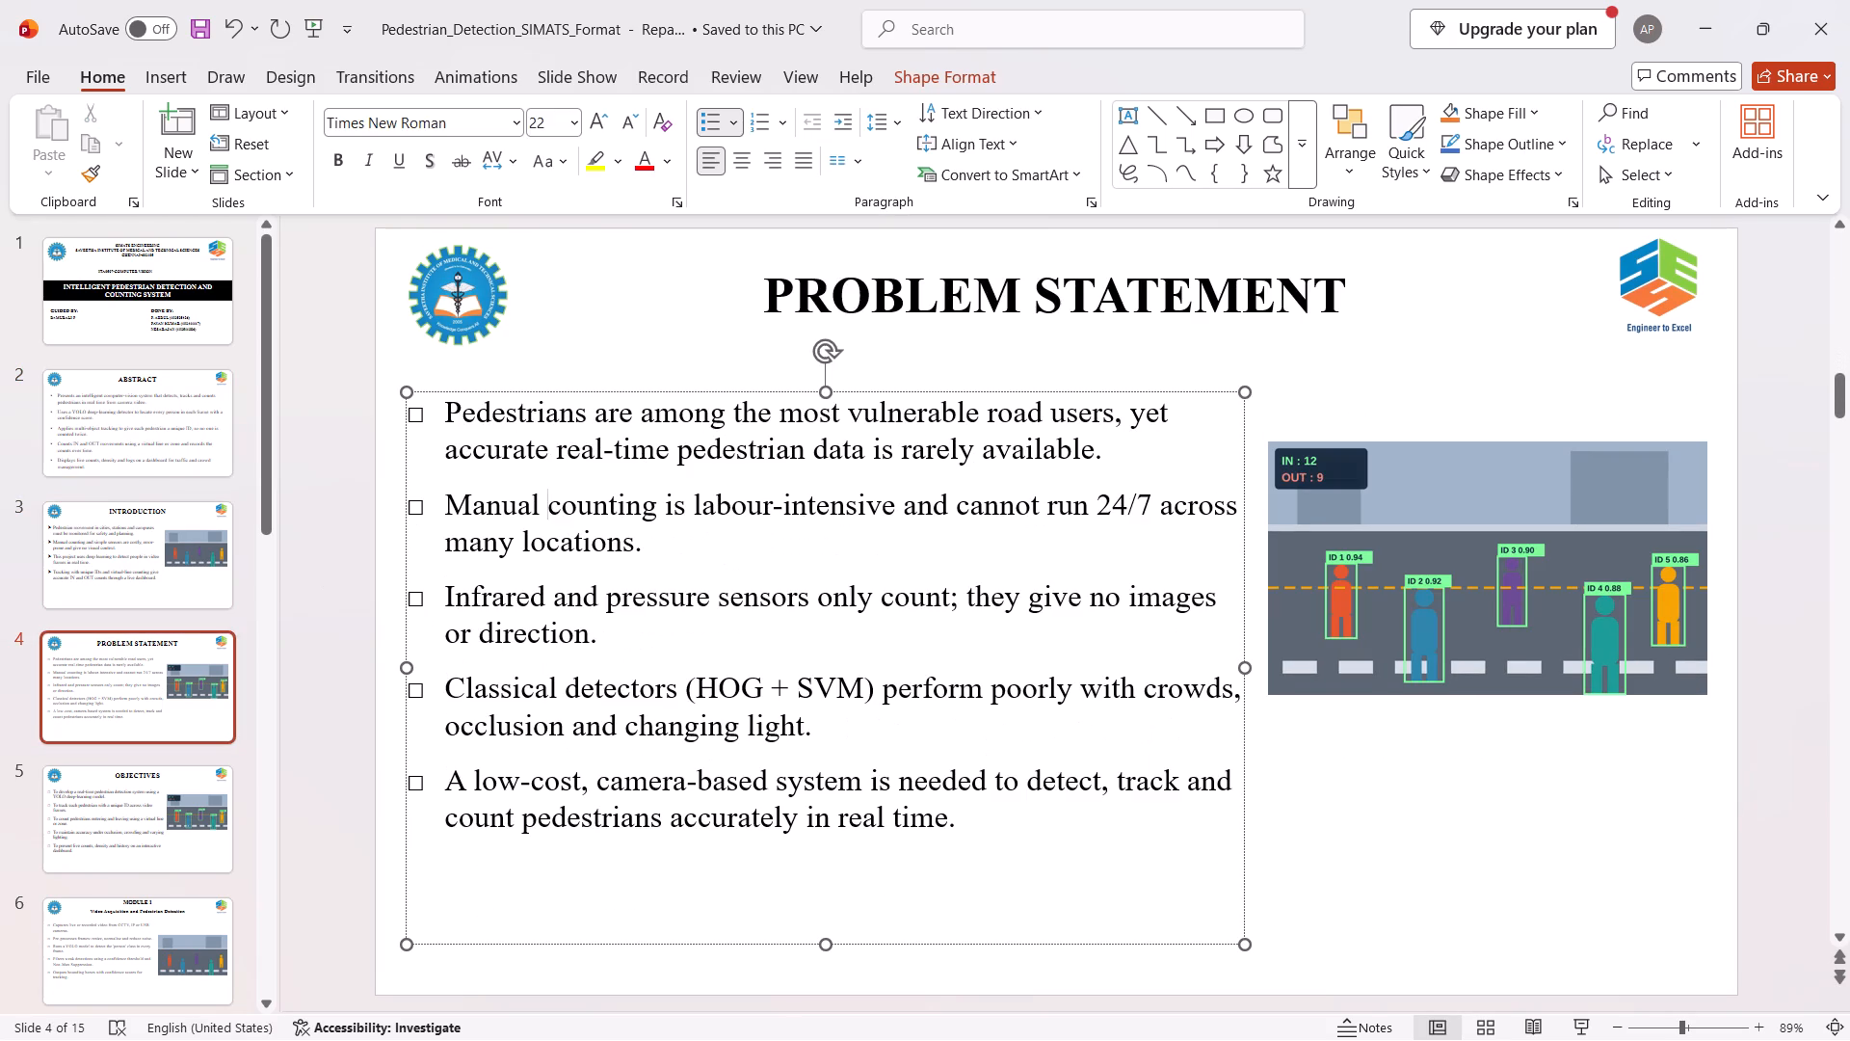
{"action": "key", "text": "ctrl+a"}
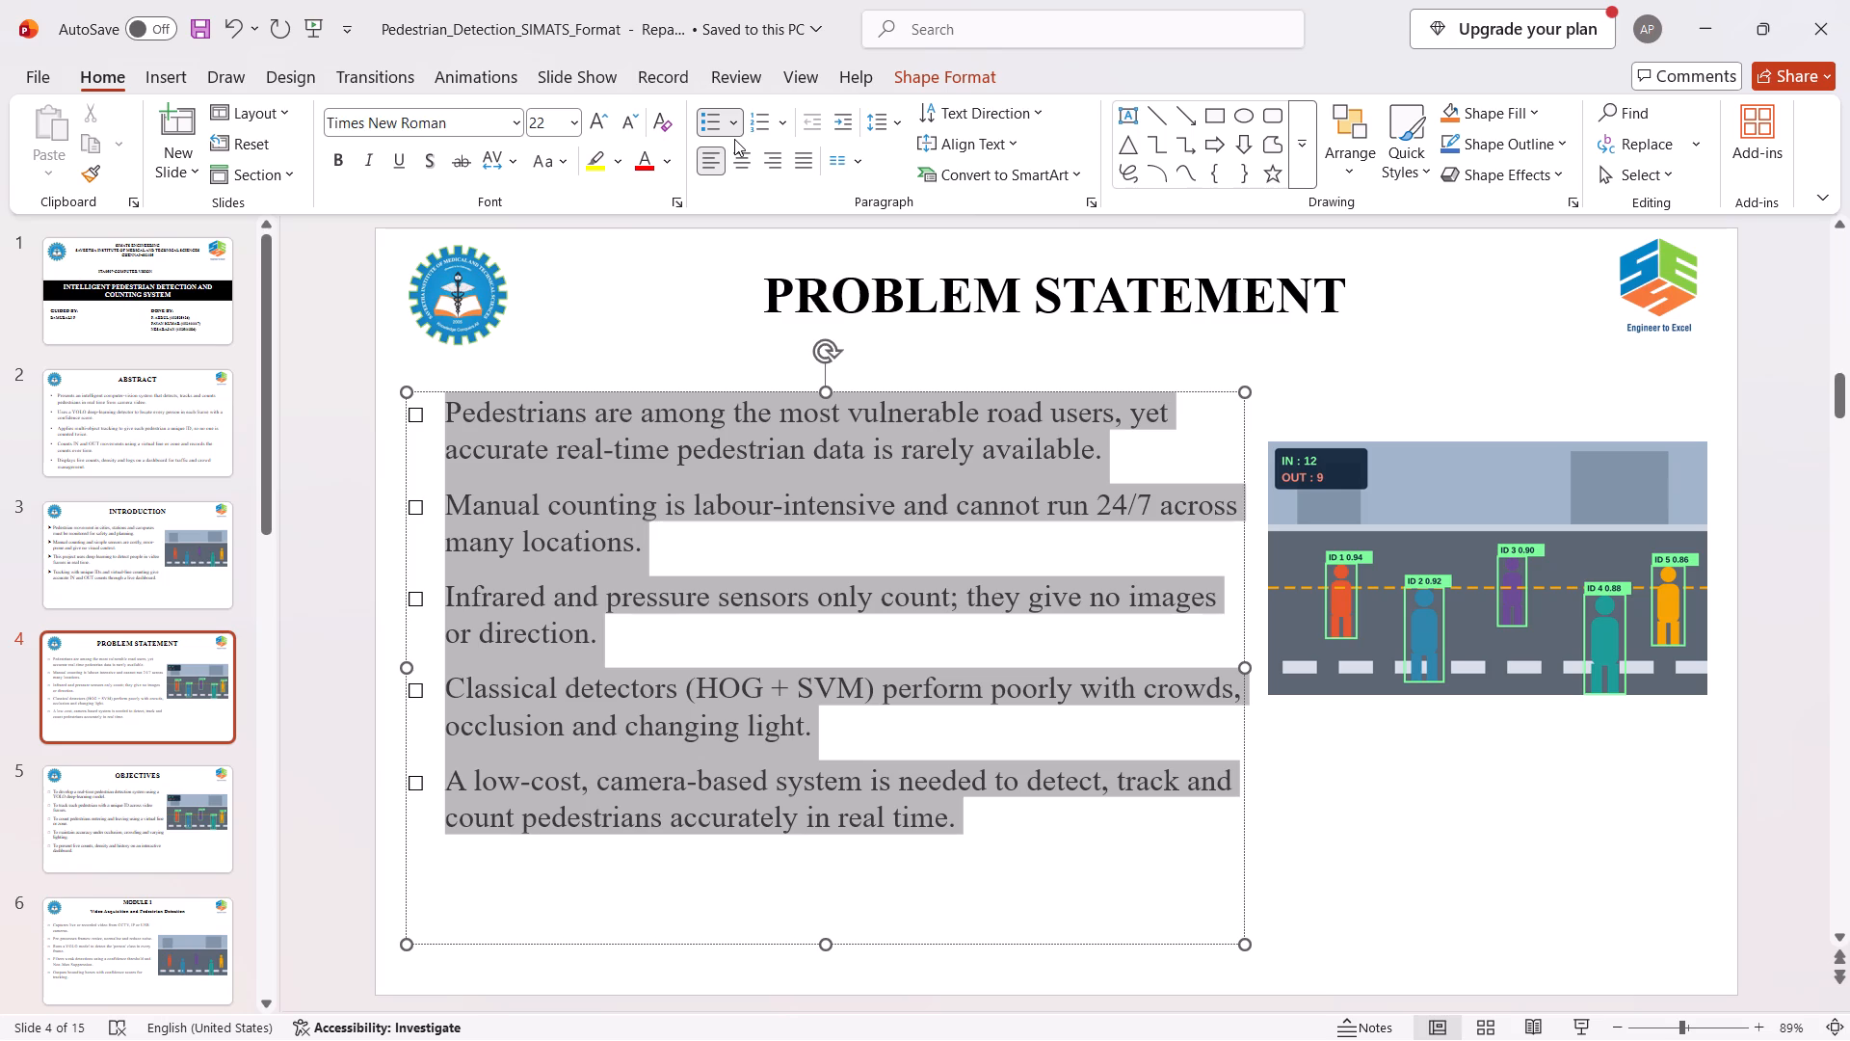
{"action": "left_click", "coordinate": [734, 126]}
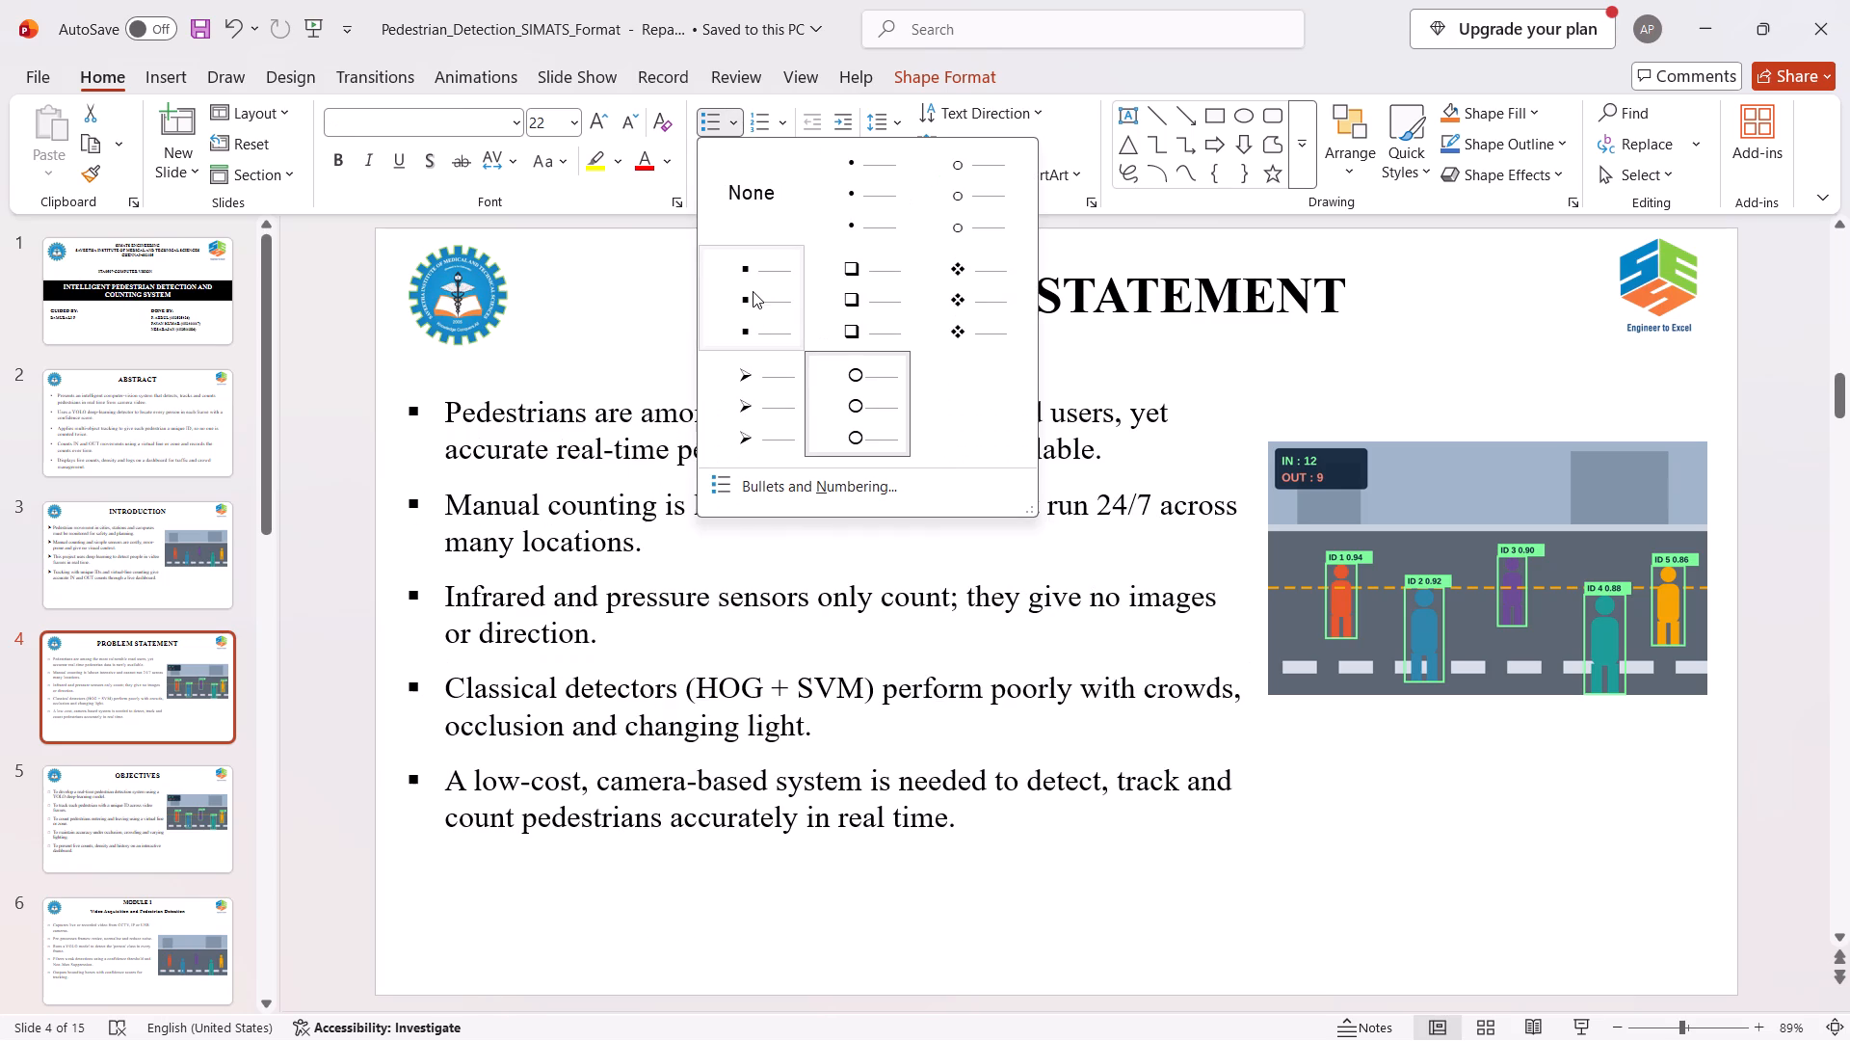
{"action": "left_click", "coordinate": [757, 394]}
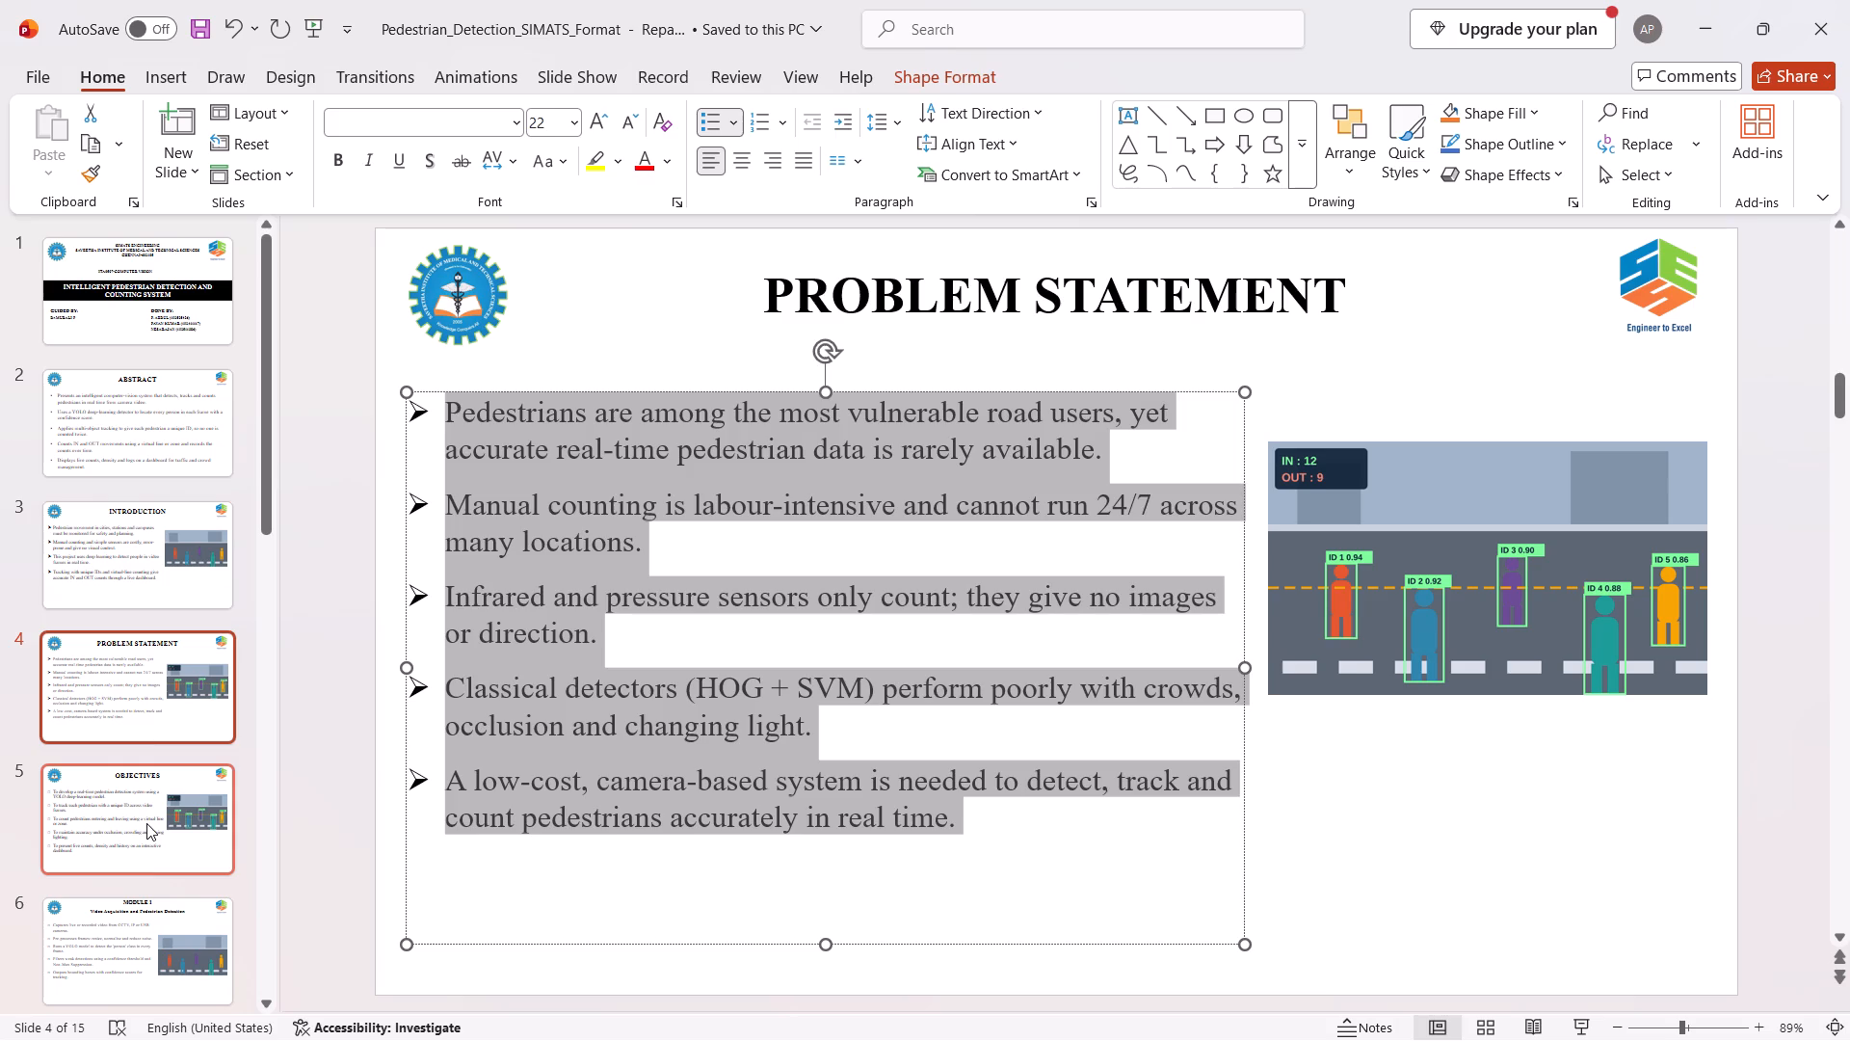
Change all the bullets in the OBJECTIVES slide's body text to the arrow bullet style.
{"action": "left_click", "coordinate": [146, 823]}
{"action": "left_click", "coordinate": [645, 547]}
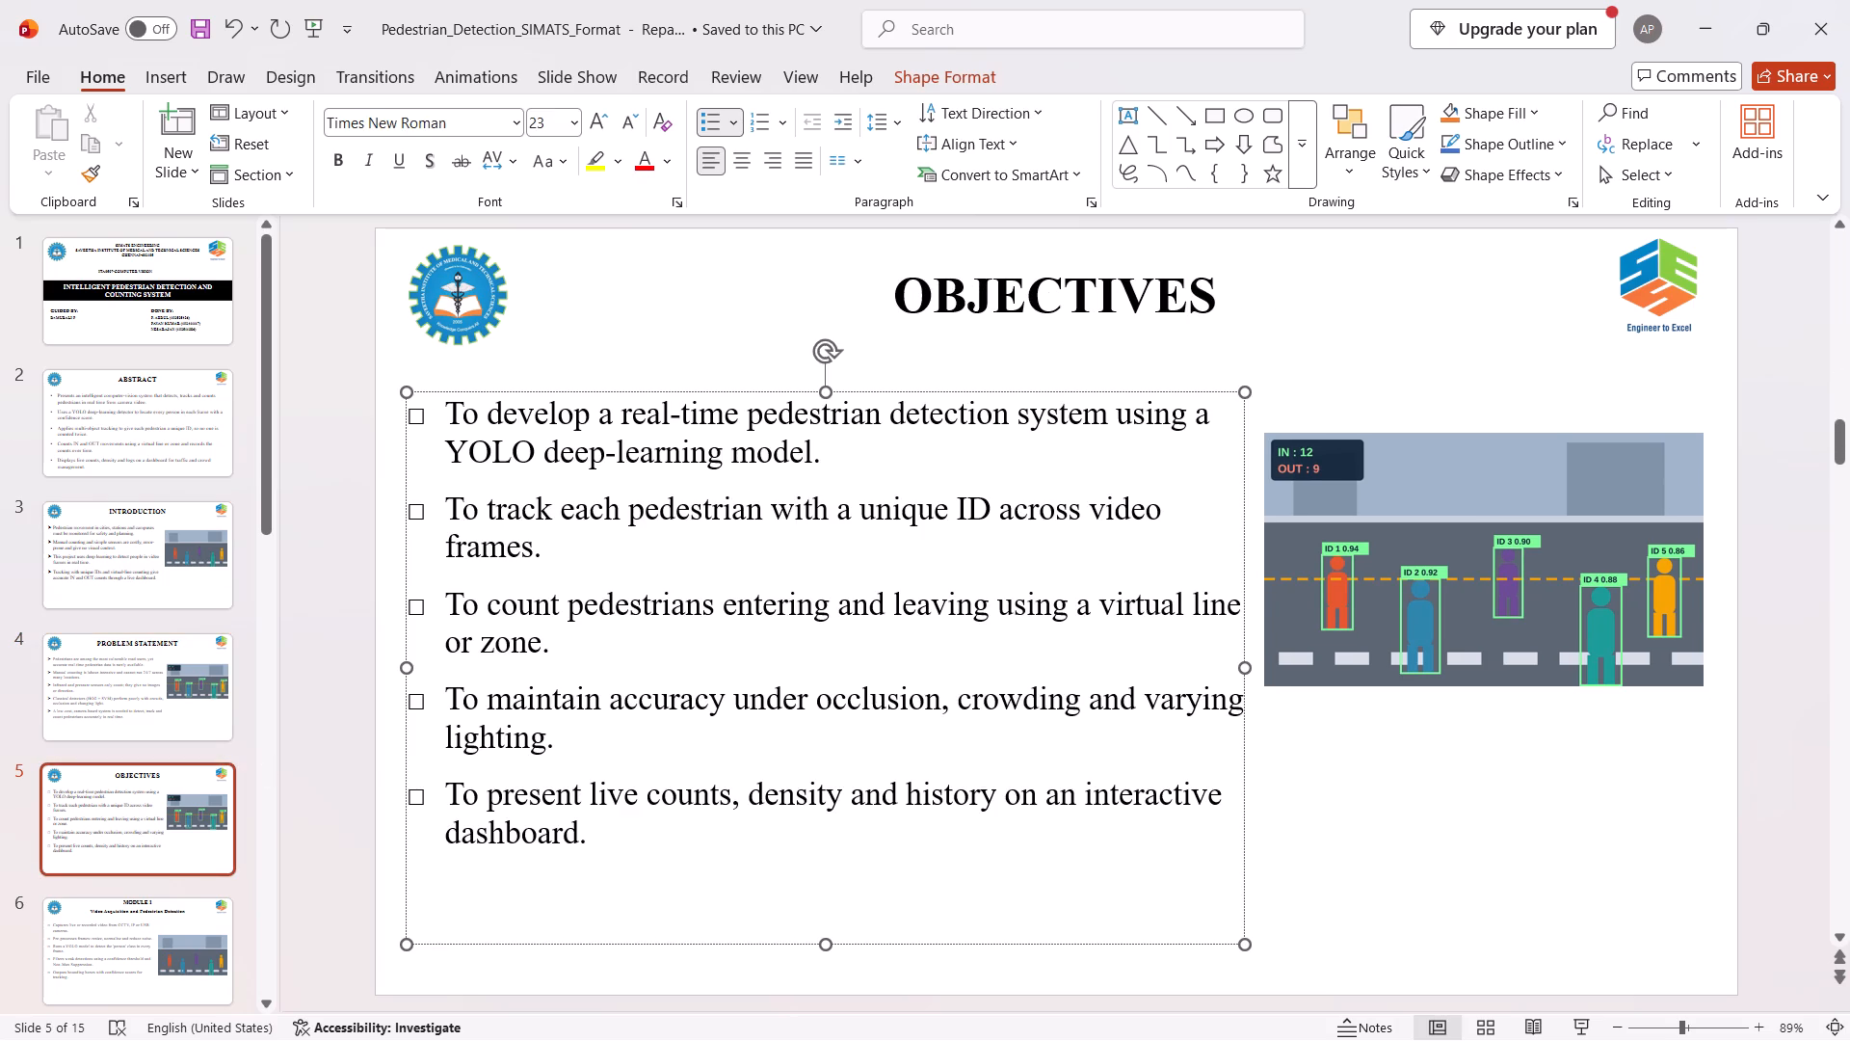
{"action": "key", "text": "ctrl+a"}
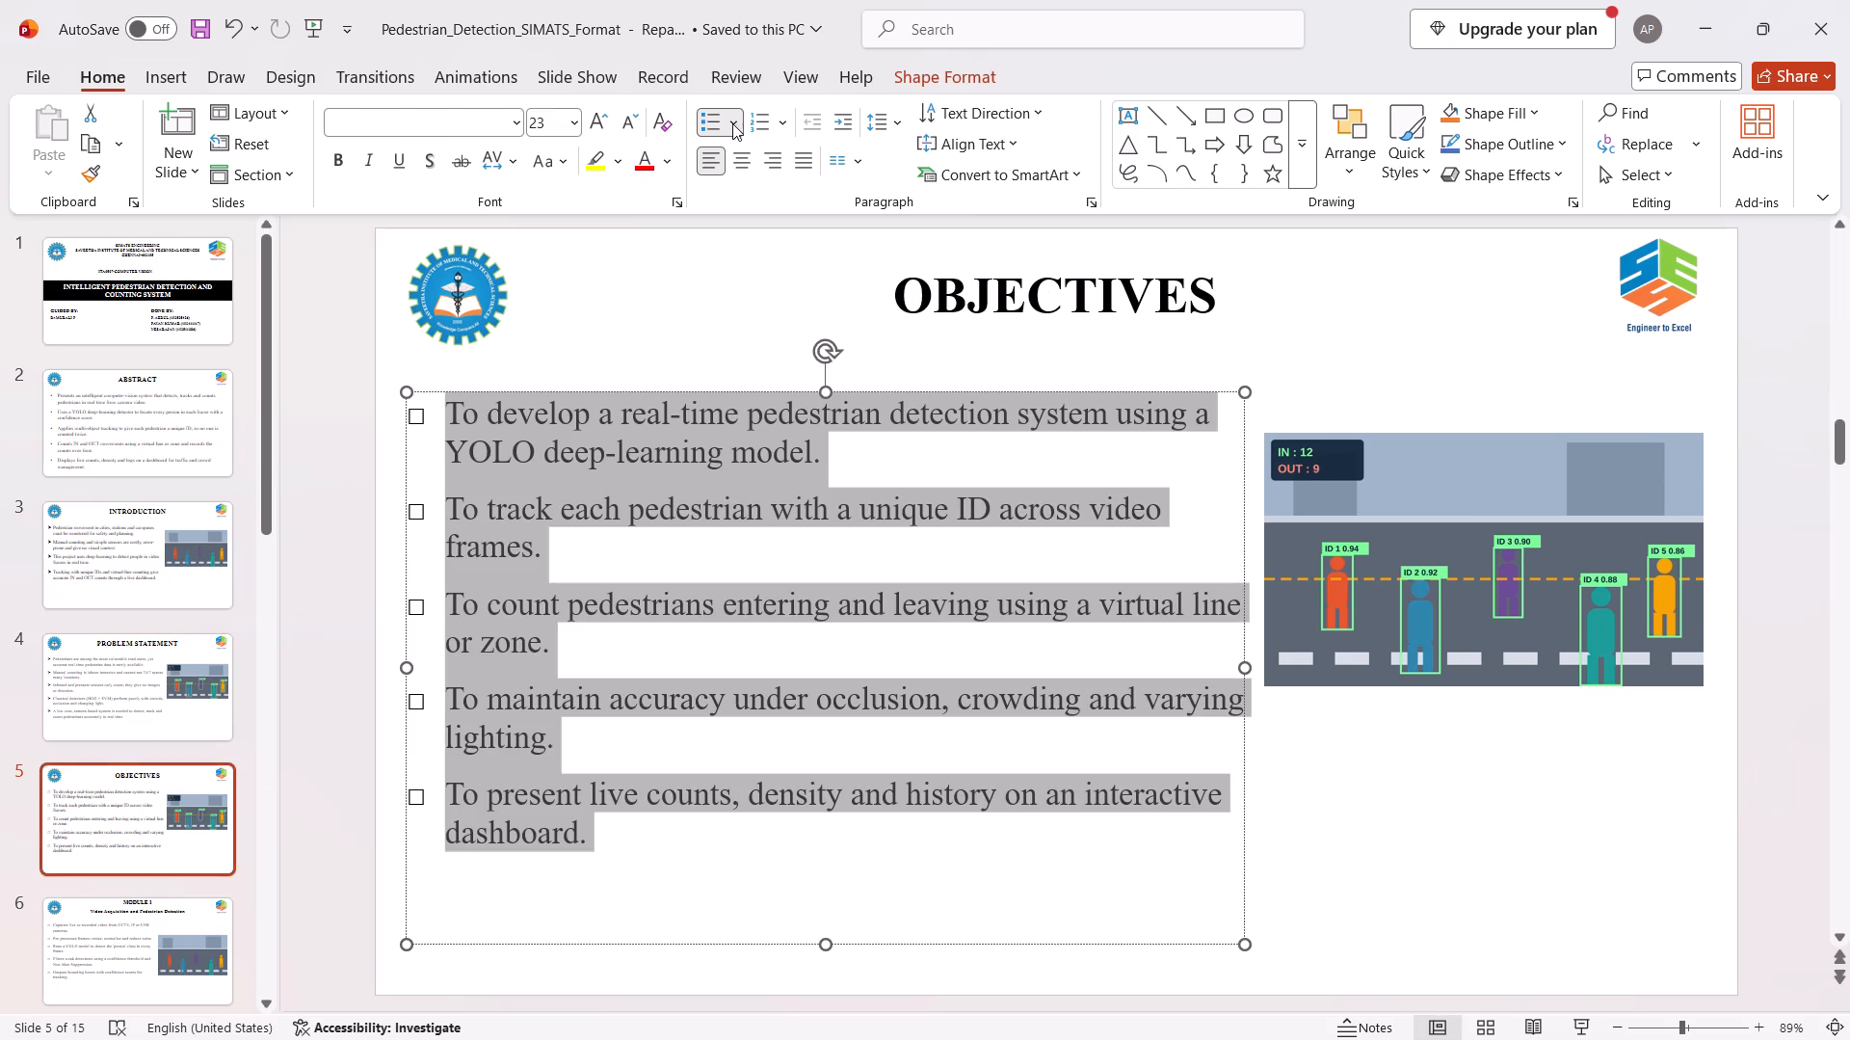
{"action": "left_click", "coordinate": [730, 121]}
{"action": "left_click", "coordinate": [771, 447]}
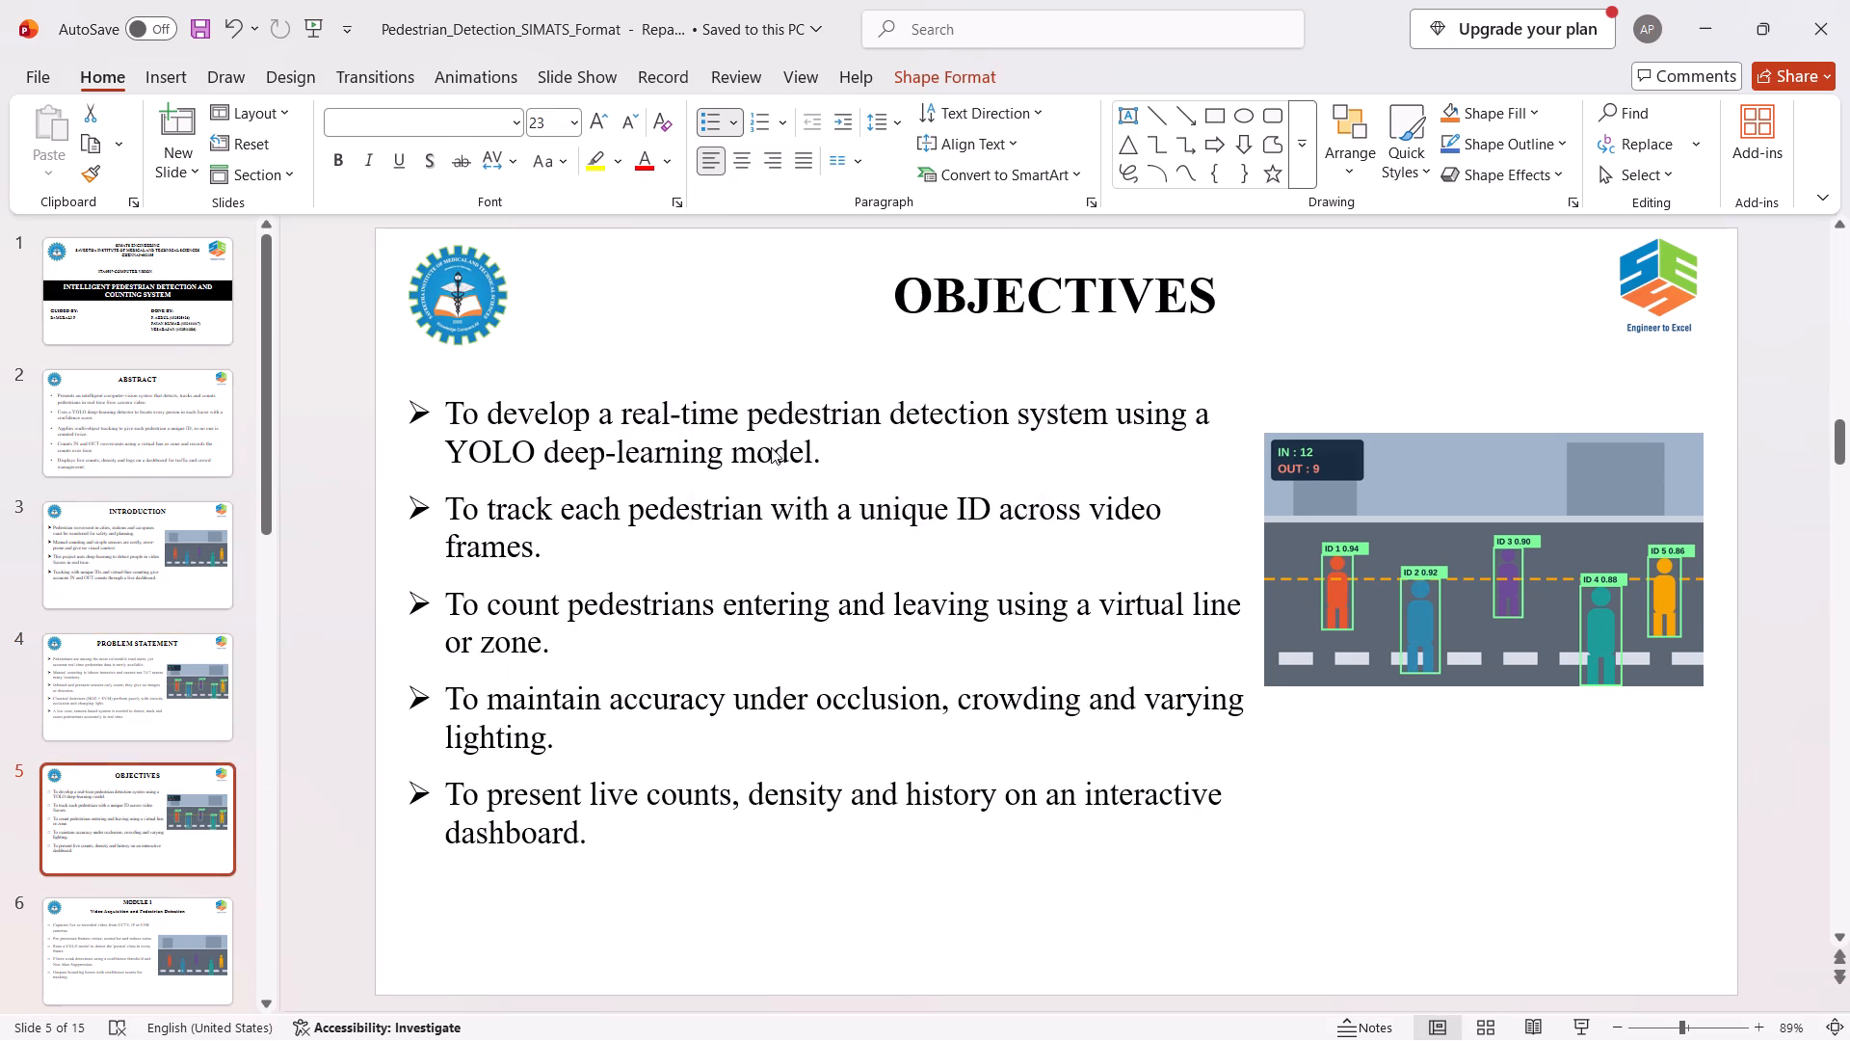
Change all the bullets in the MODULE 1 slide's body text to the arrow bullet style.
{"action": "scroll", "coordinate": [145, 808], "scroll_direction": "down", "scroll_amount": 1}
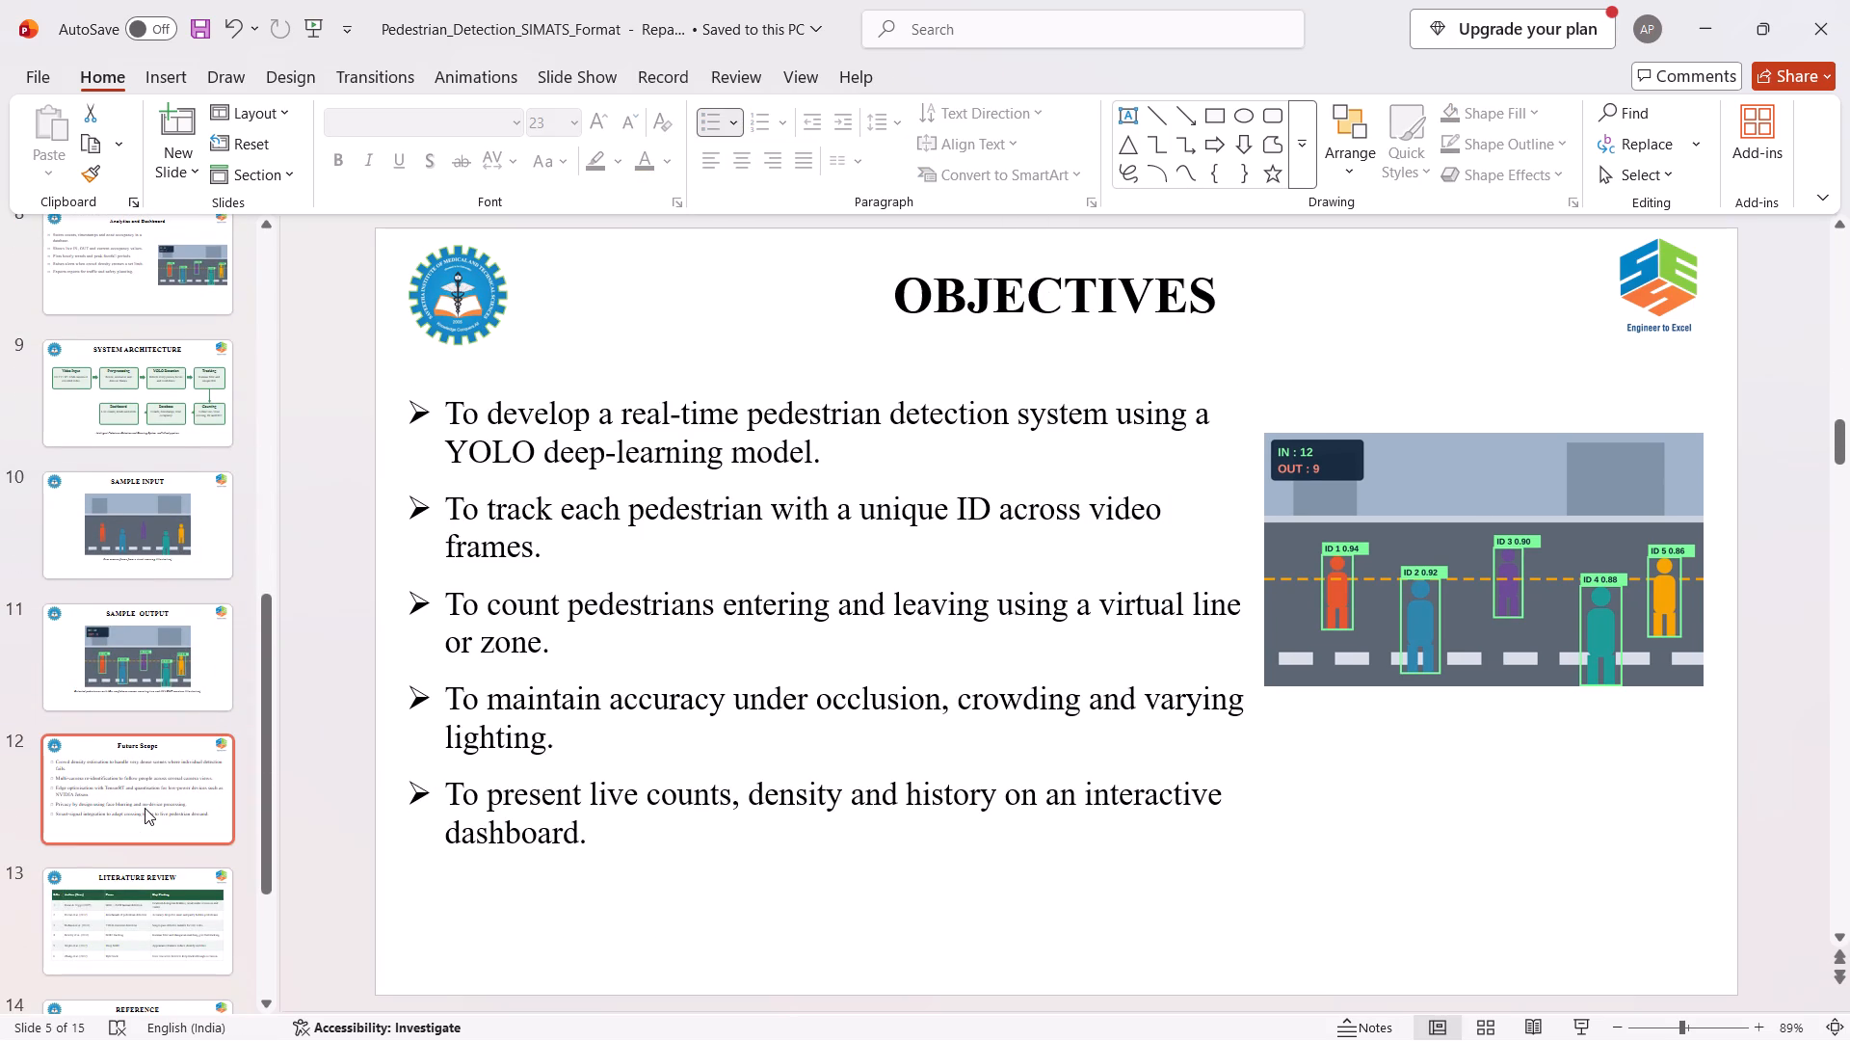
{"action": "scroll", "coordinate": [145, 808], "scroll_direction": "up", "scroll_amount": 1}
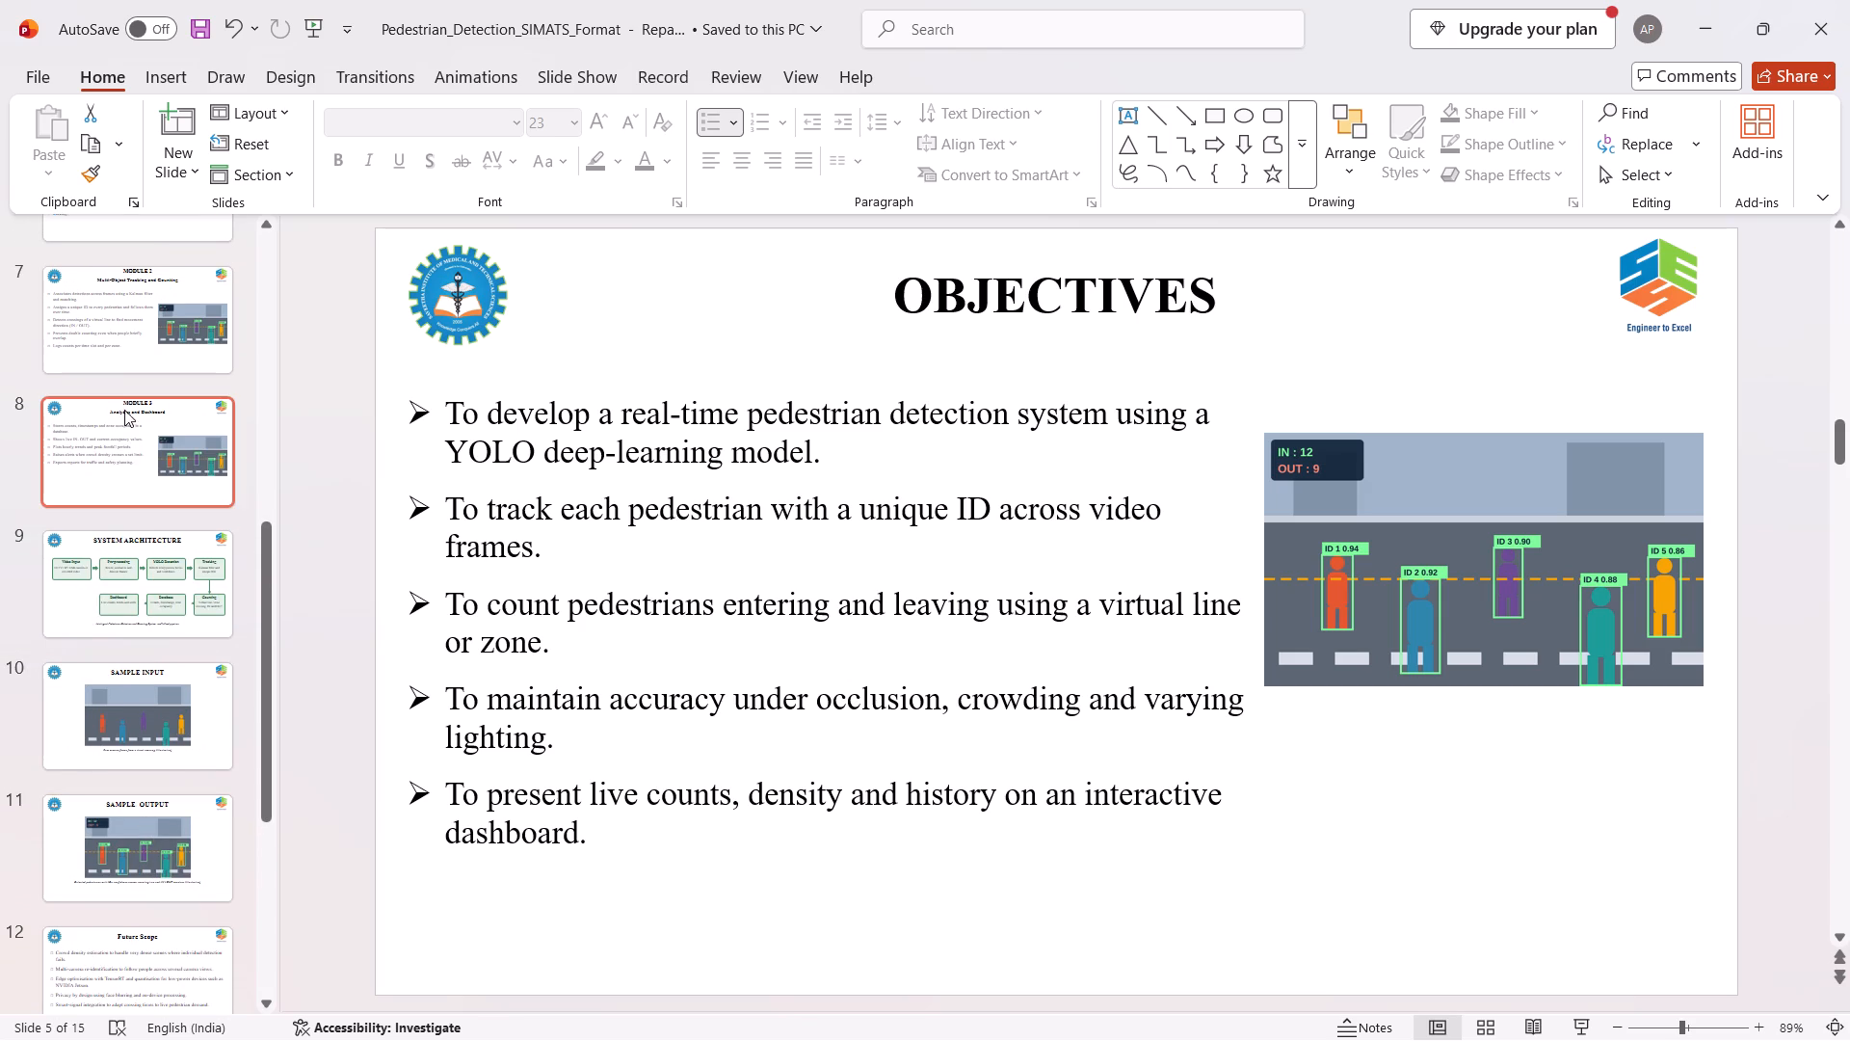
{"action": "scroll", "coordinate": [113, 360], "scroll_direction": "up", "scroll_amount": 1}
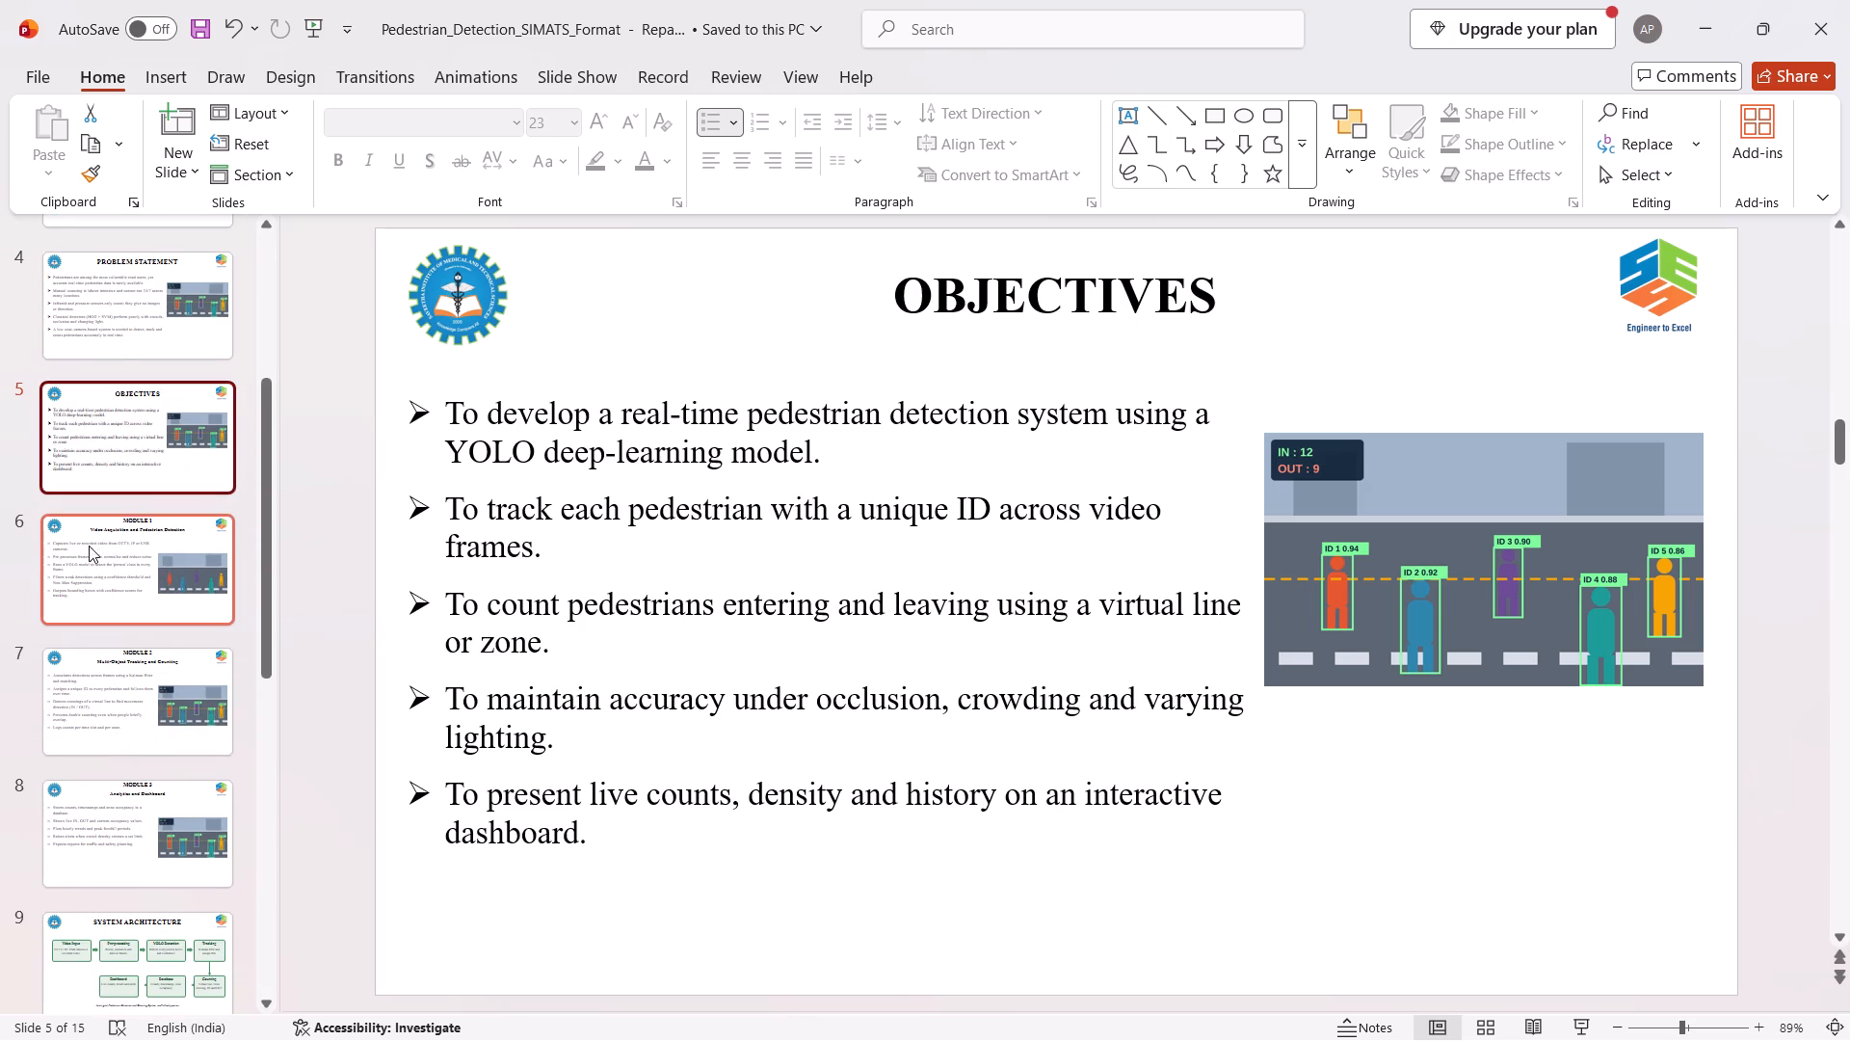
{"action": "left_click", "coordinate": [92, 552]}
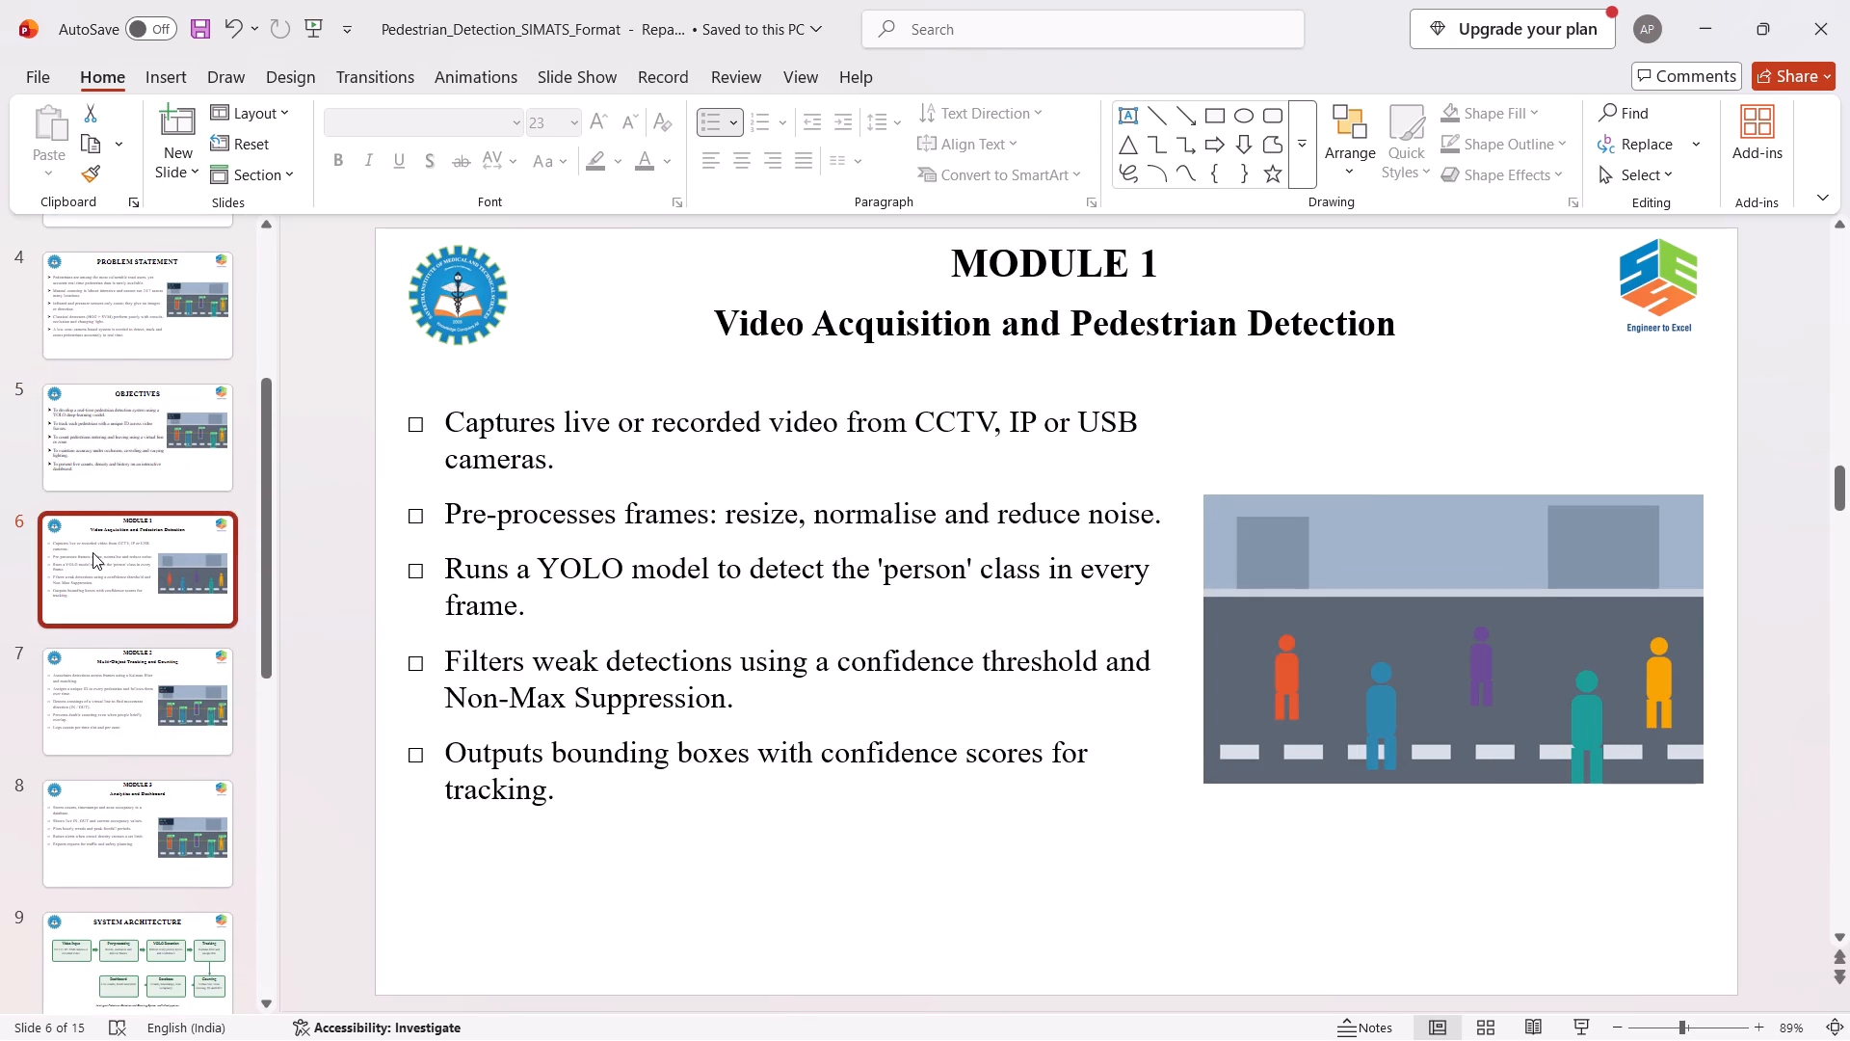
{"action": "left_click", "coordinate": [599, 475]}
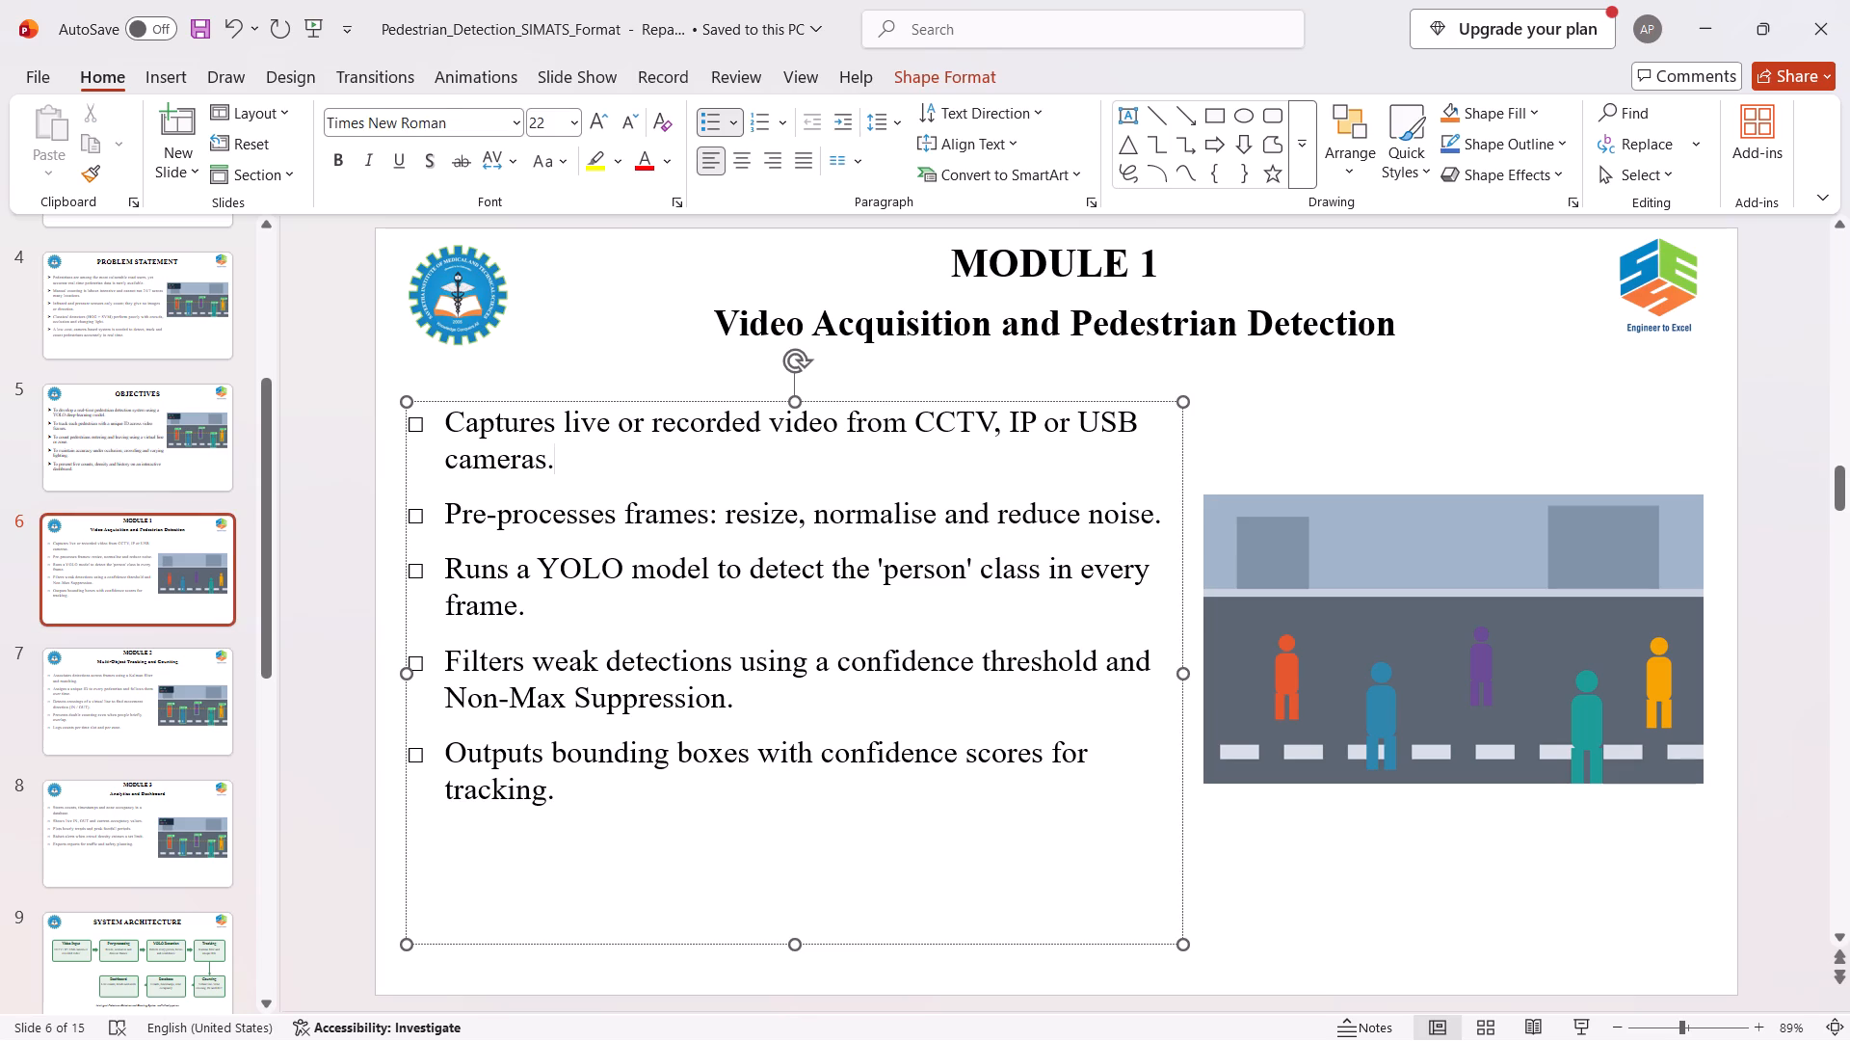
{"action": "key", "text": "ctrl+a"}
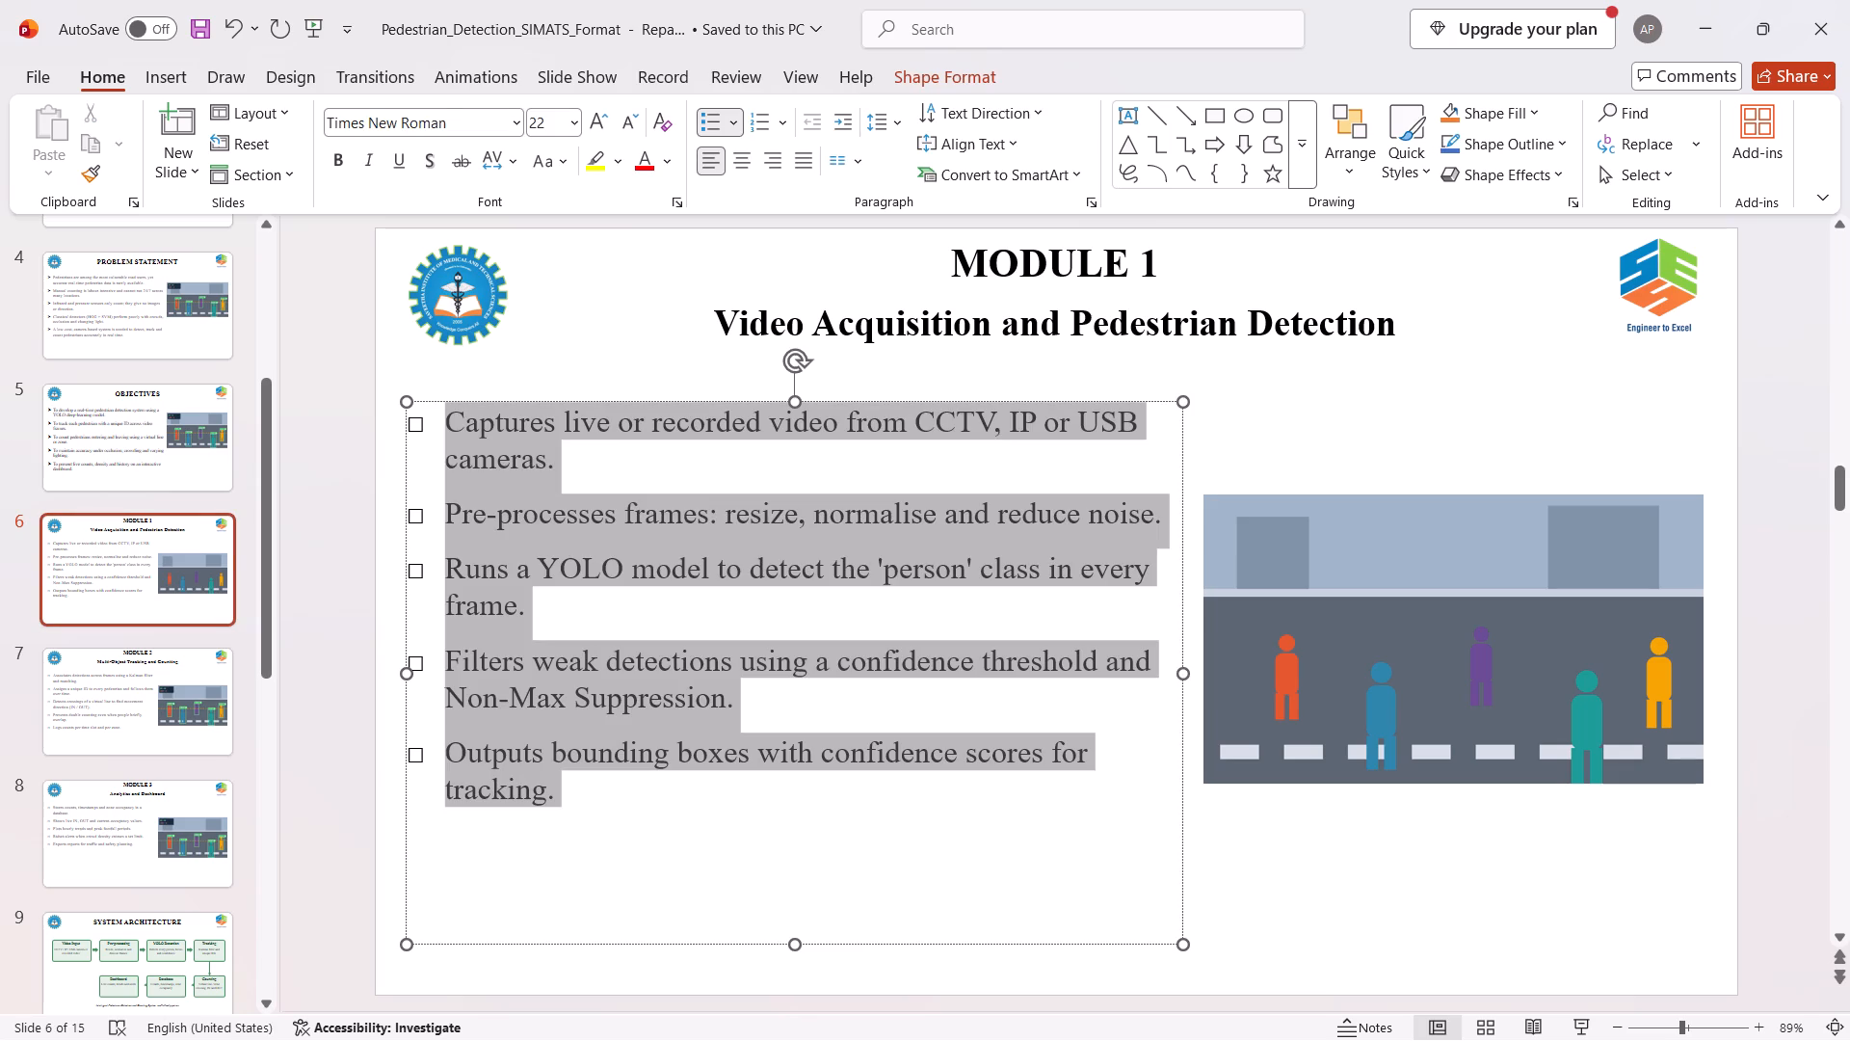
{"action": "left_click", "coordinate": [734, 121]}
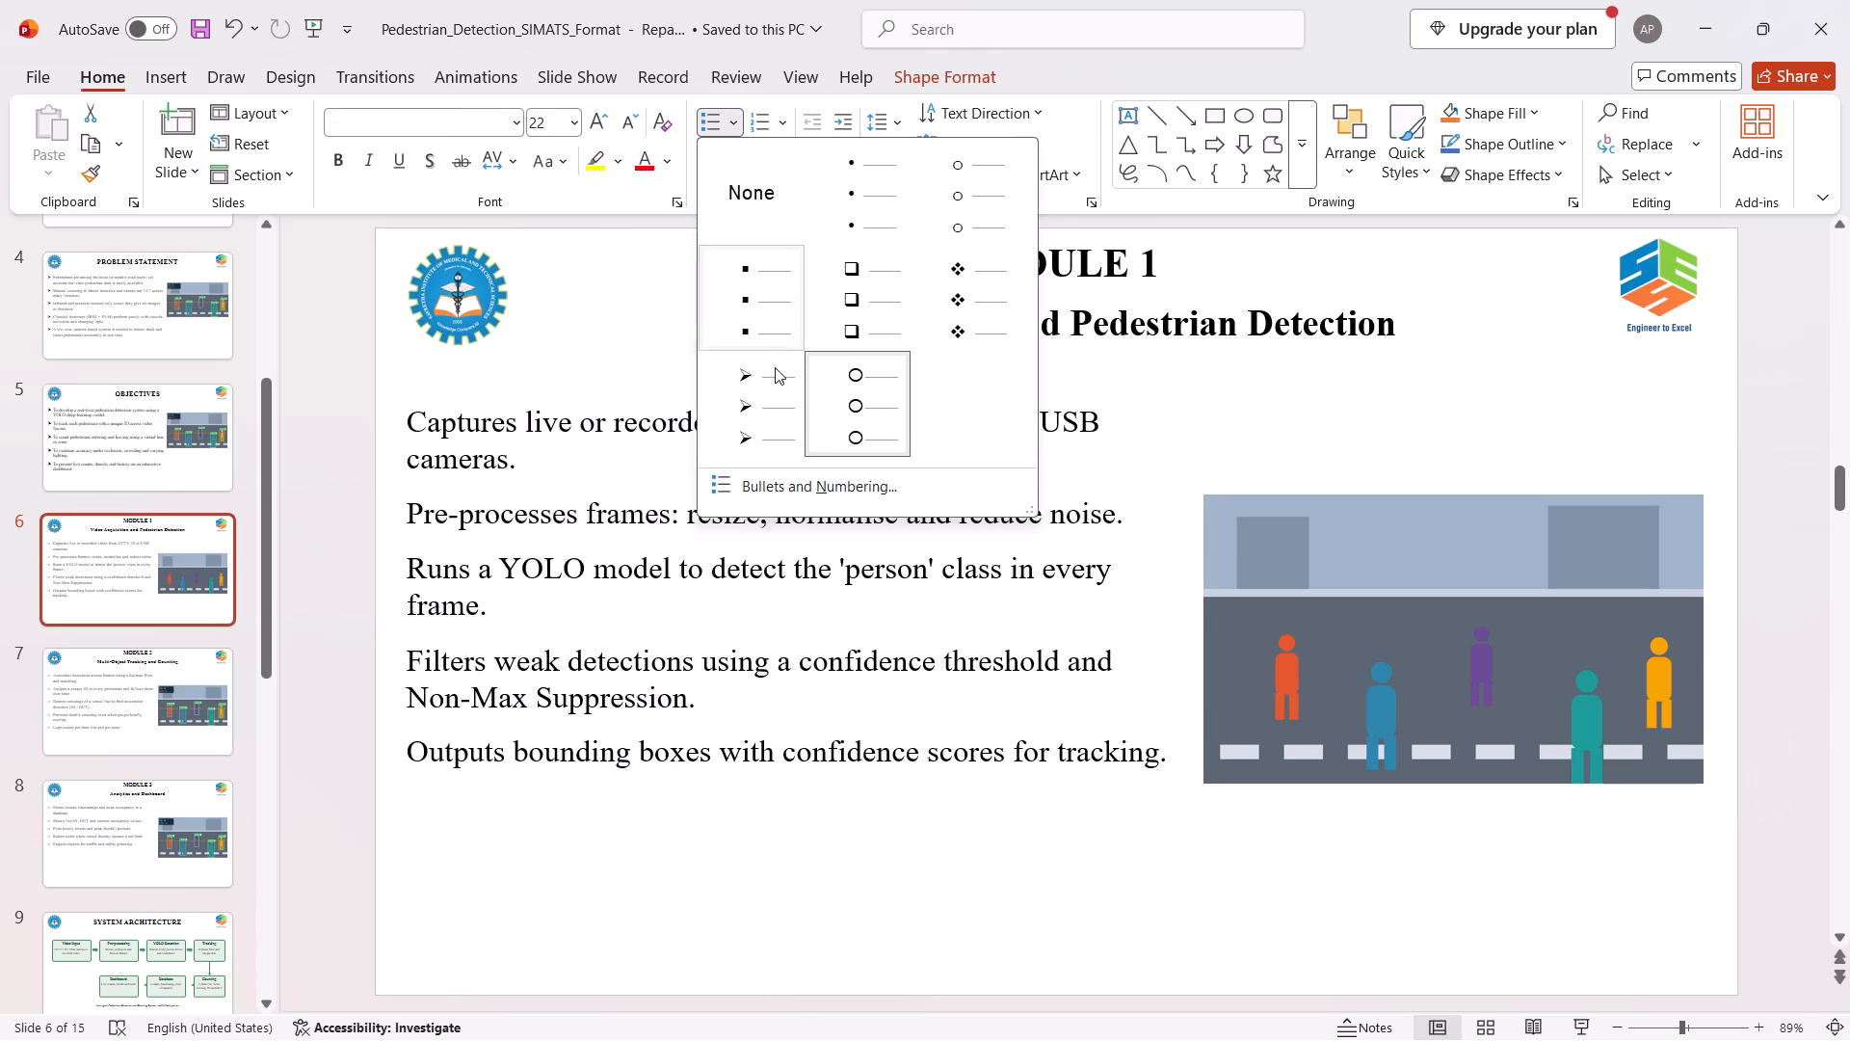
{"action": "left_click", "coordinate": [775, 411]}
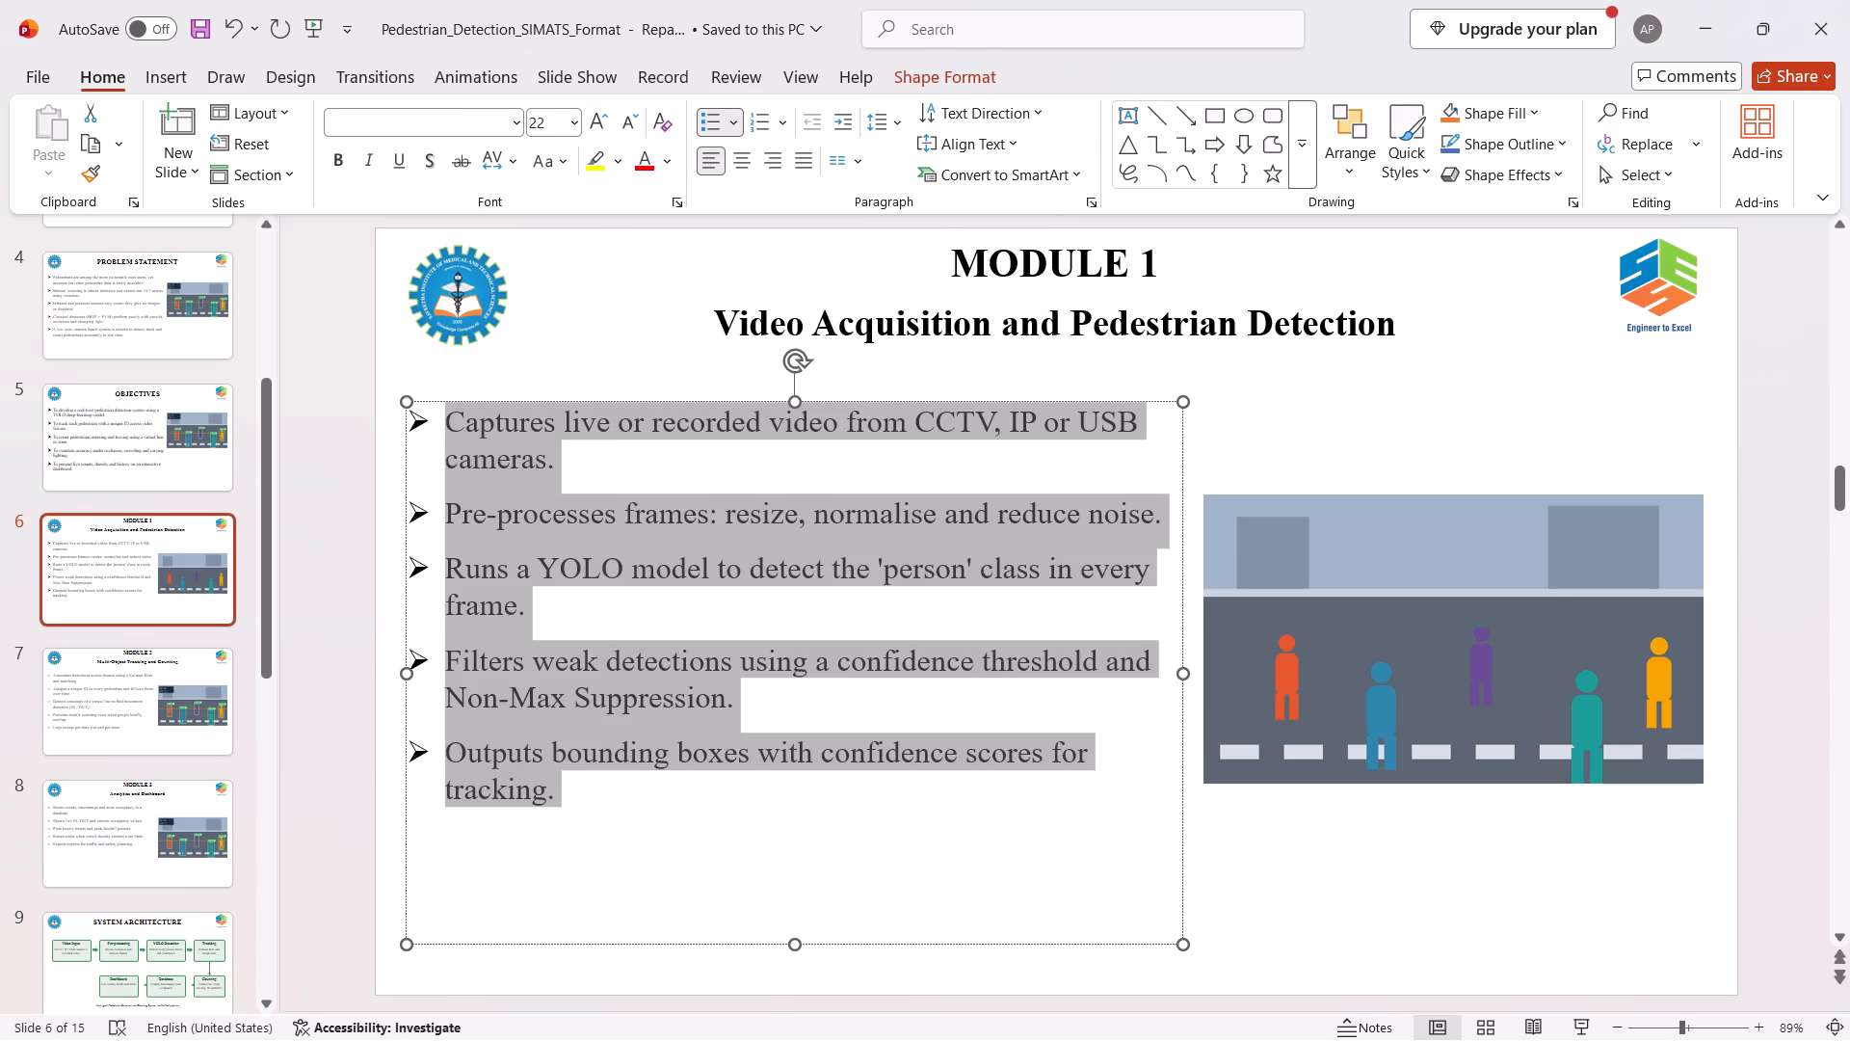
Change all the bullets in the MODULE 2 slide's body text to the arrow bullet style.
{"action": "left_click", "coordinate": [123, 694]}
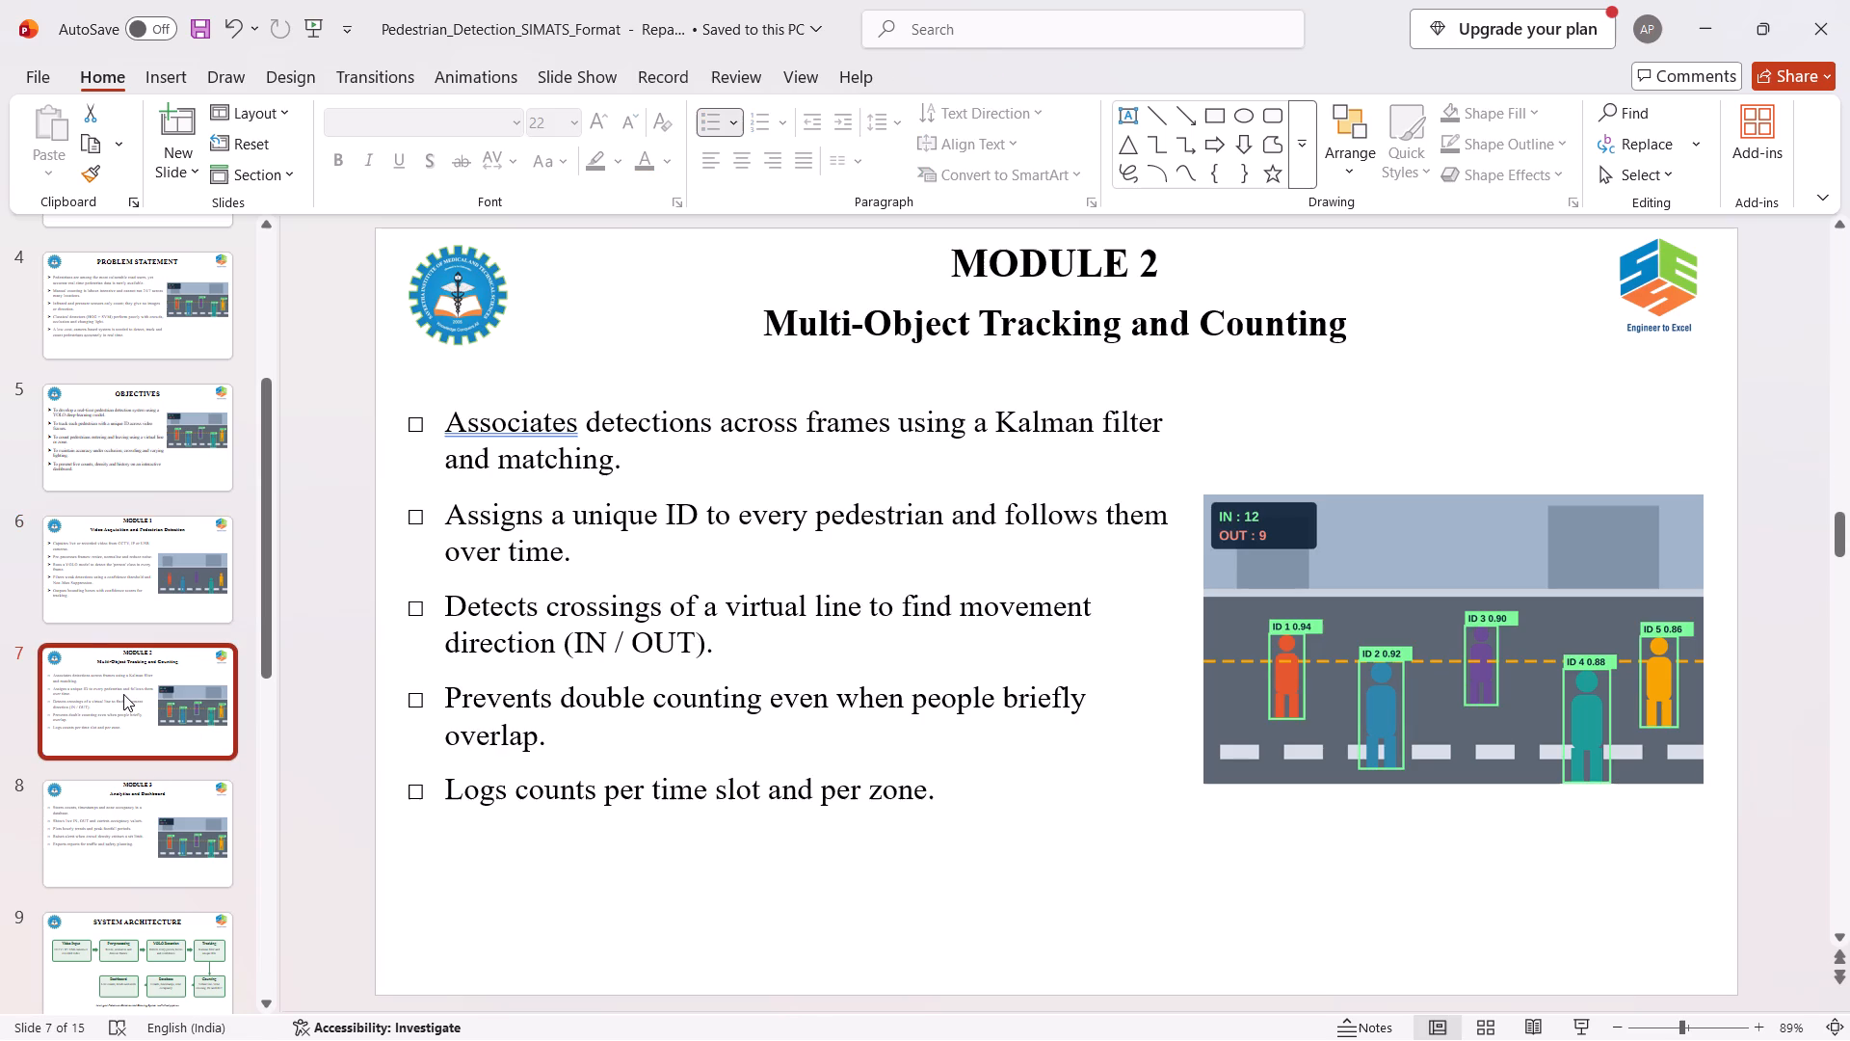
{"action": "left_click", "coordinate": [663, 495]}
{"action": "key", "text": "ctrl+a"}
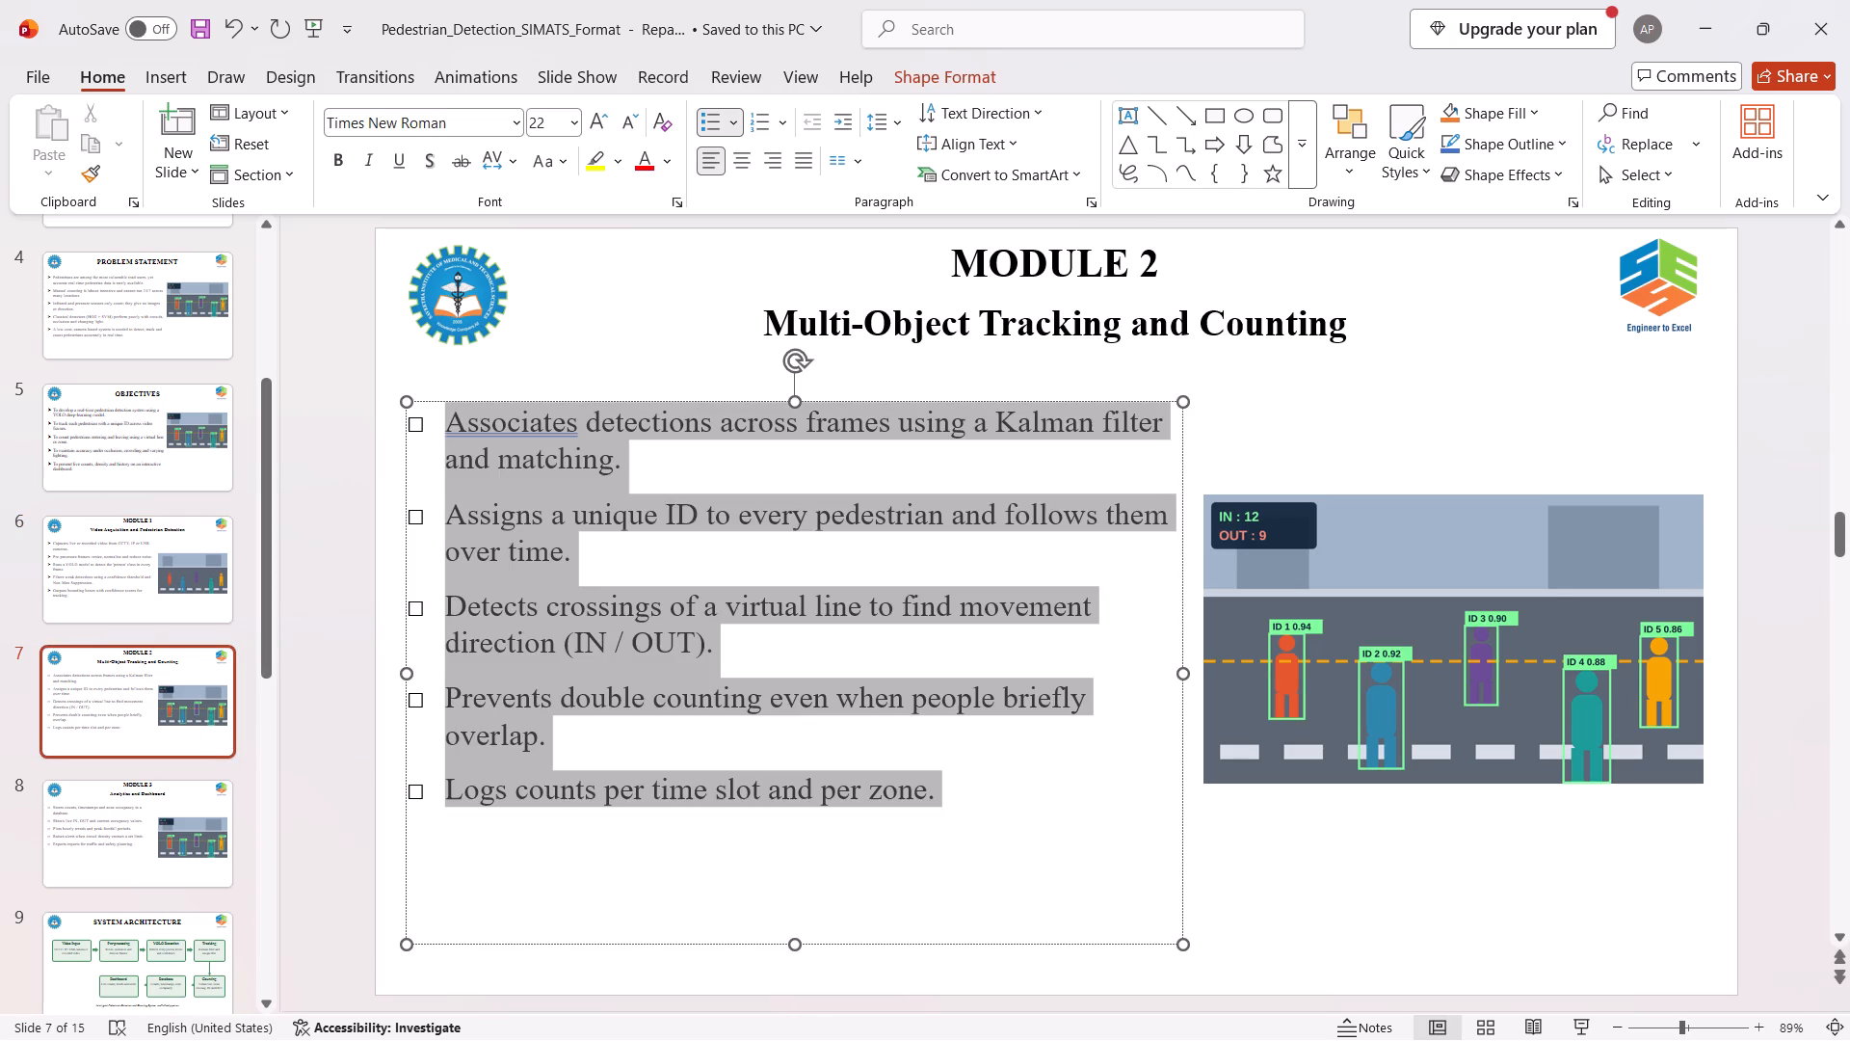
{"action": "left_click", "coordinate": [742, 120]}
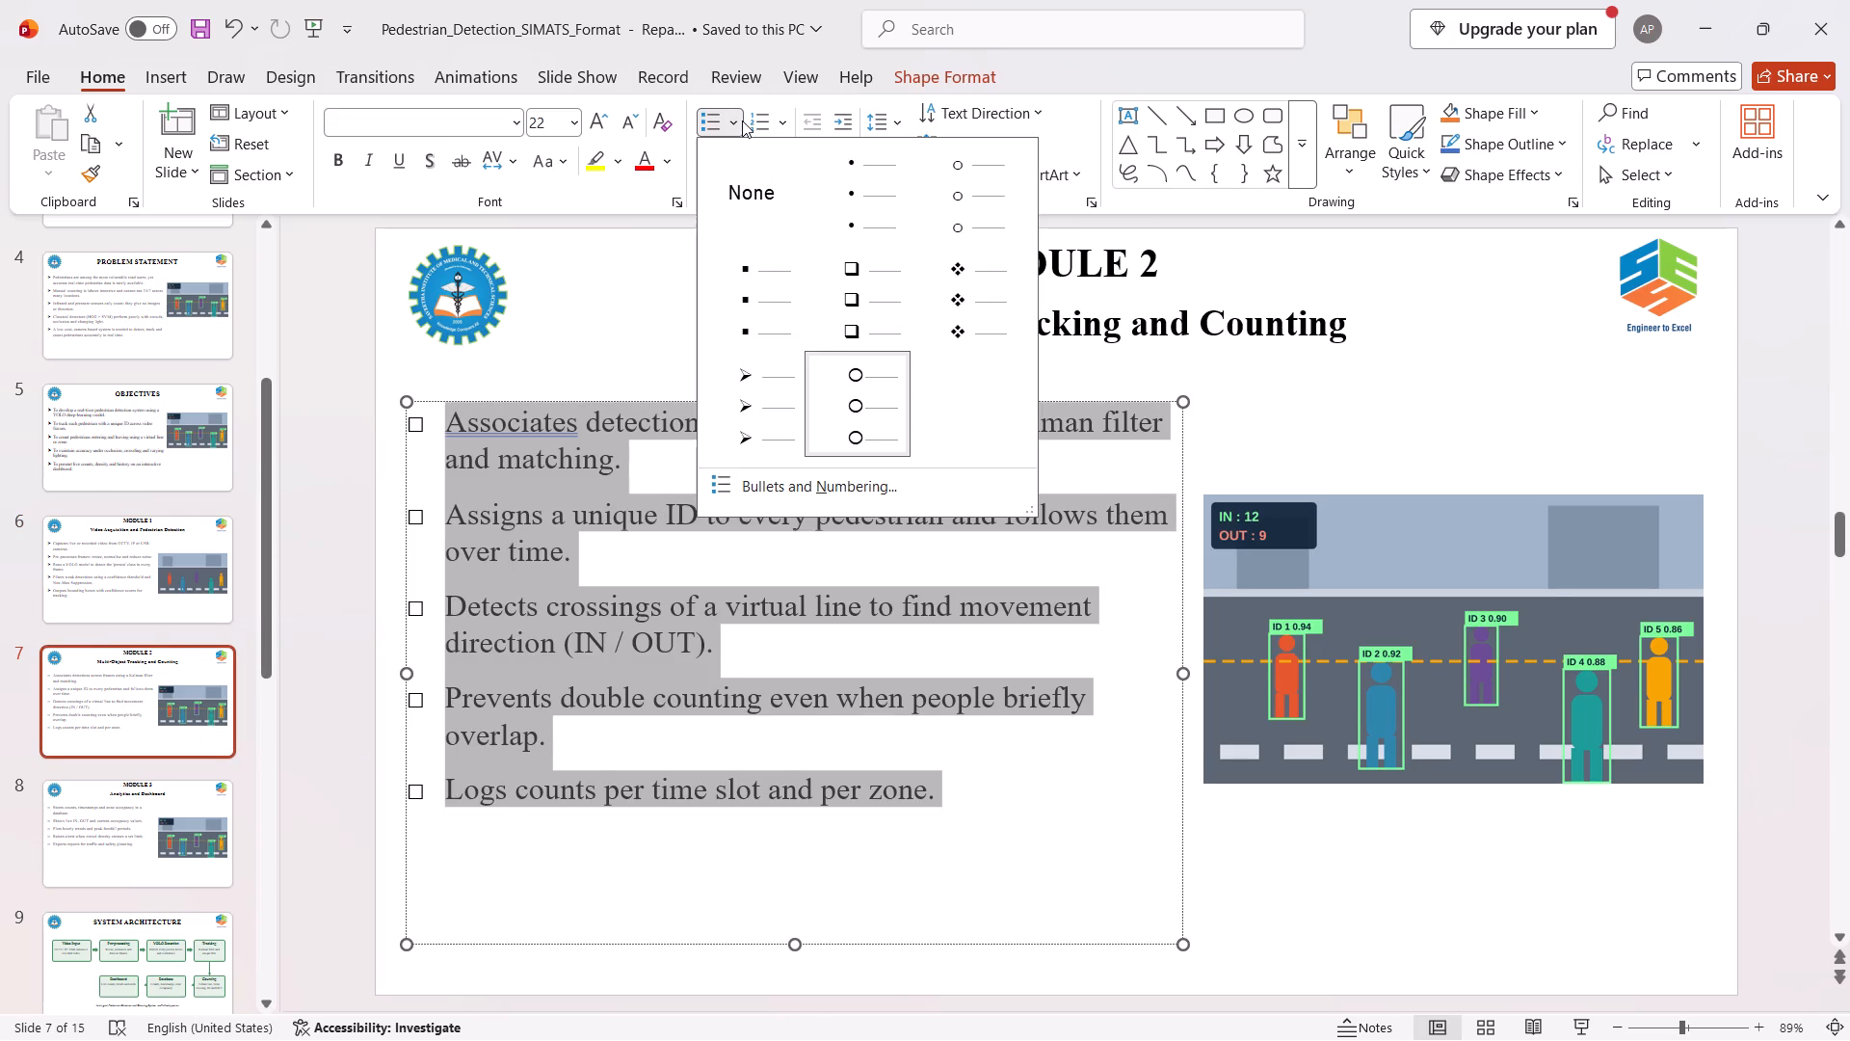
{"action": "left_click", "coordinate": [749, 420]}
Change all the bullets in the MODULE 3 slide's body text to the arrow bullet style.
{"action": "left_click", "coordinate": [123, 844]}
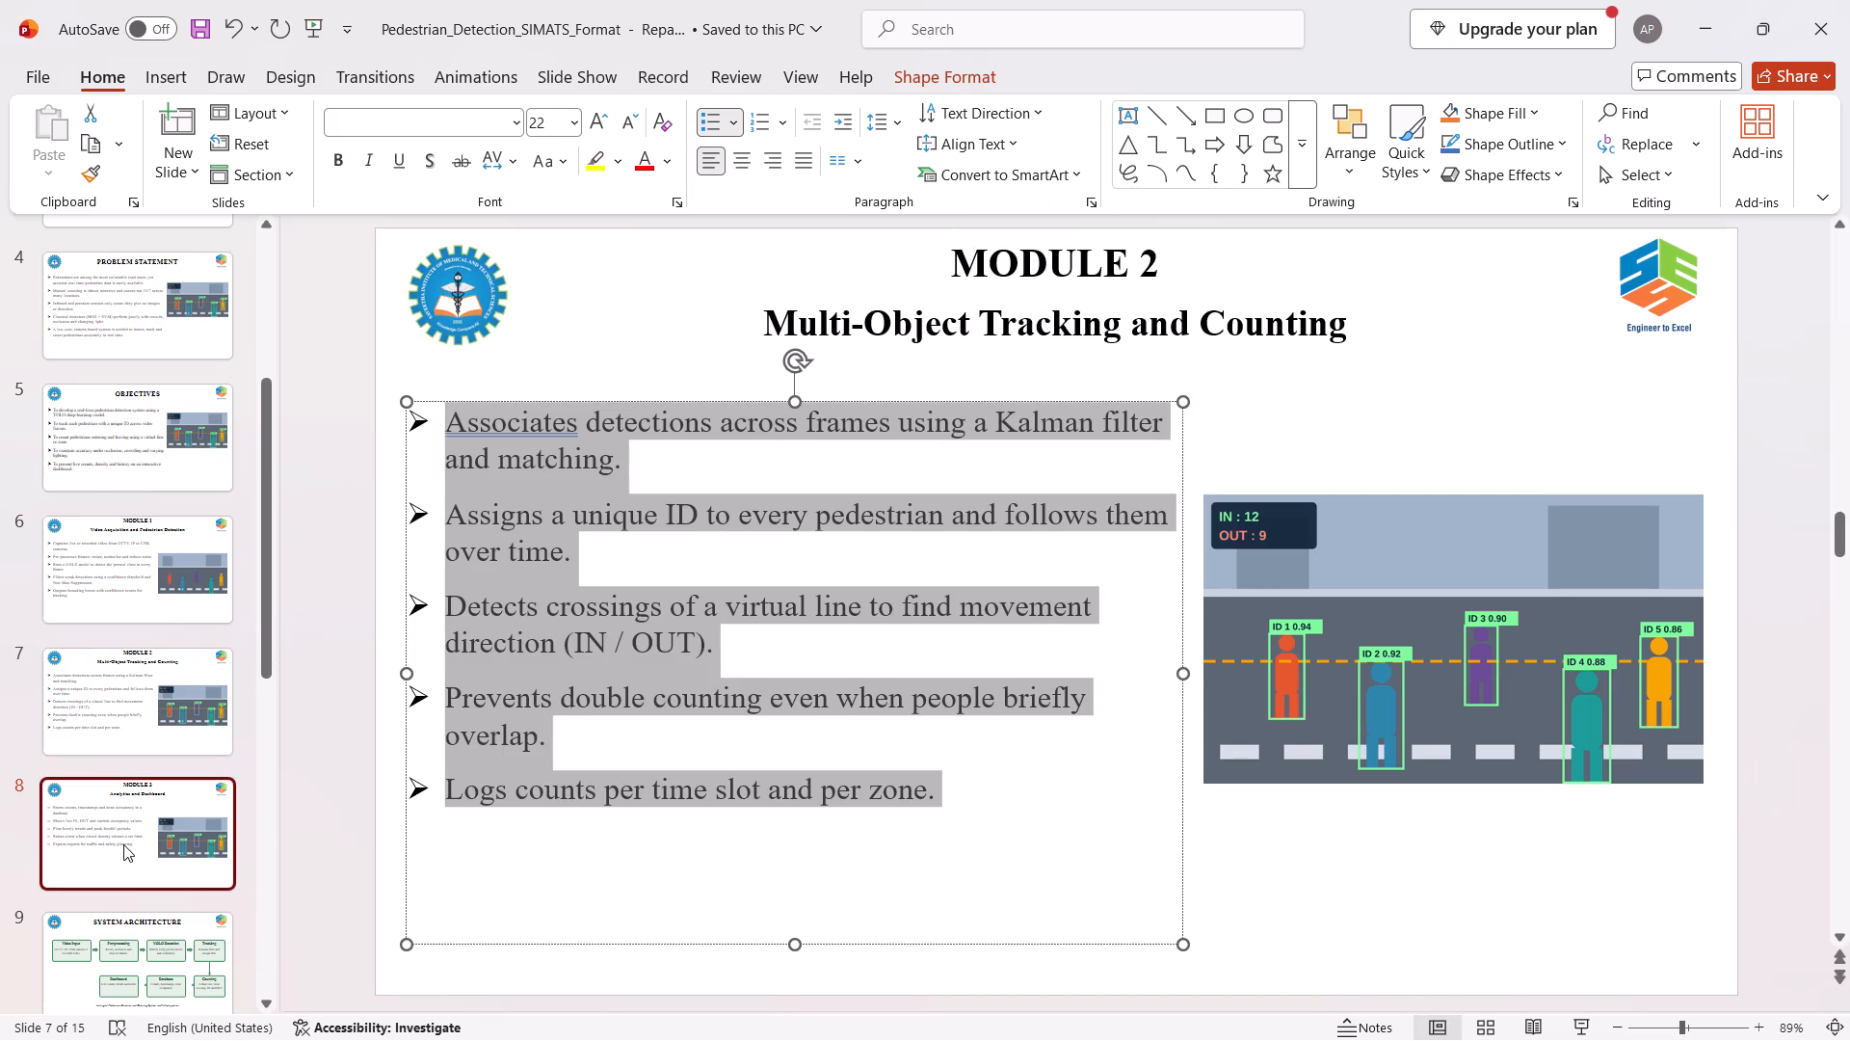
{"action": "left_click", "coordinate": [491, 520]}
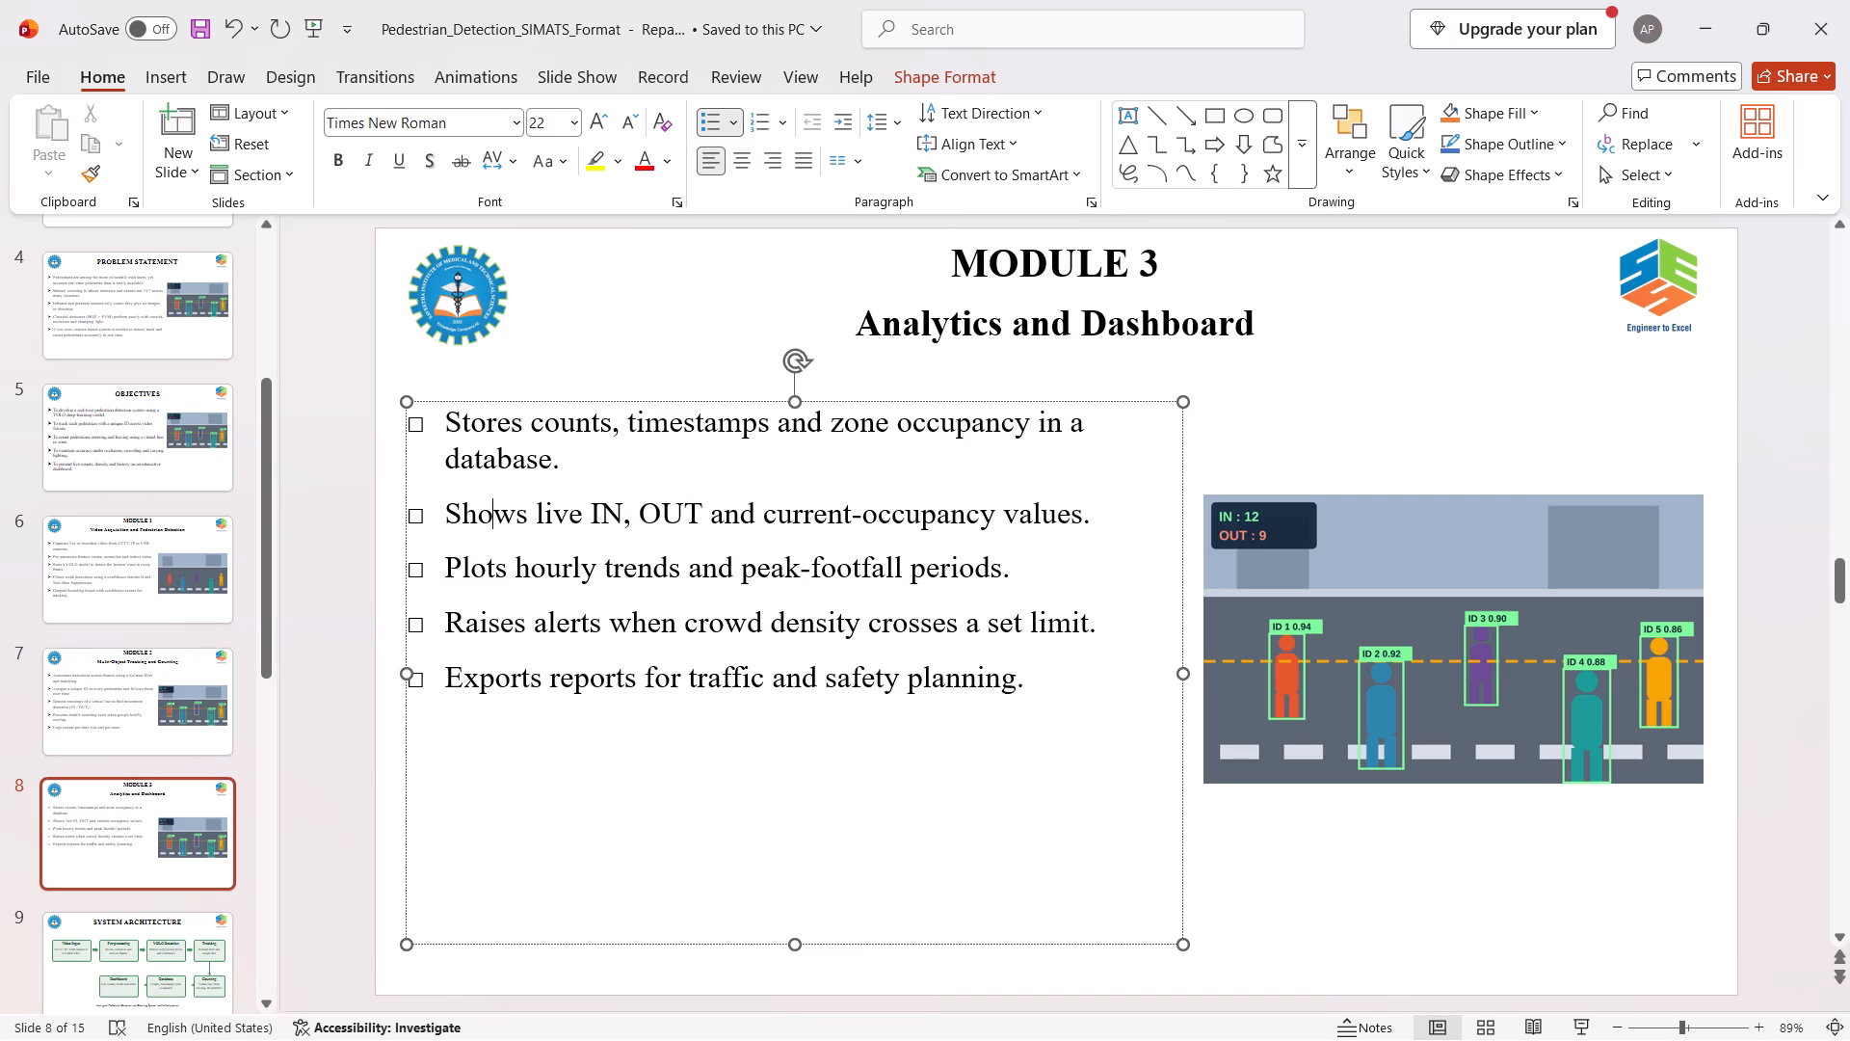
{"action": "key", "text": "ctrl+a"}
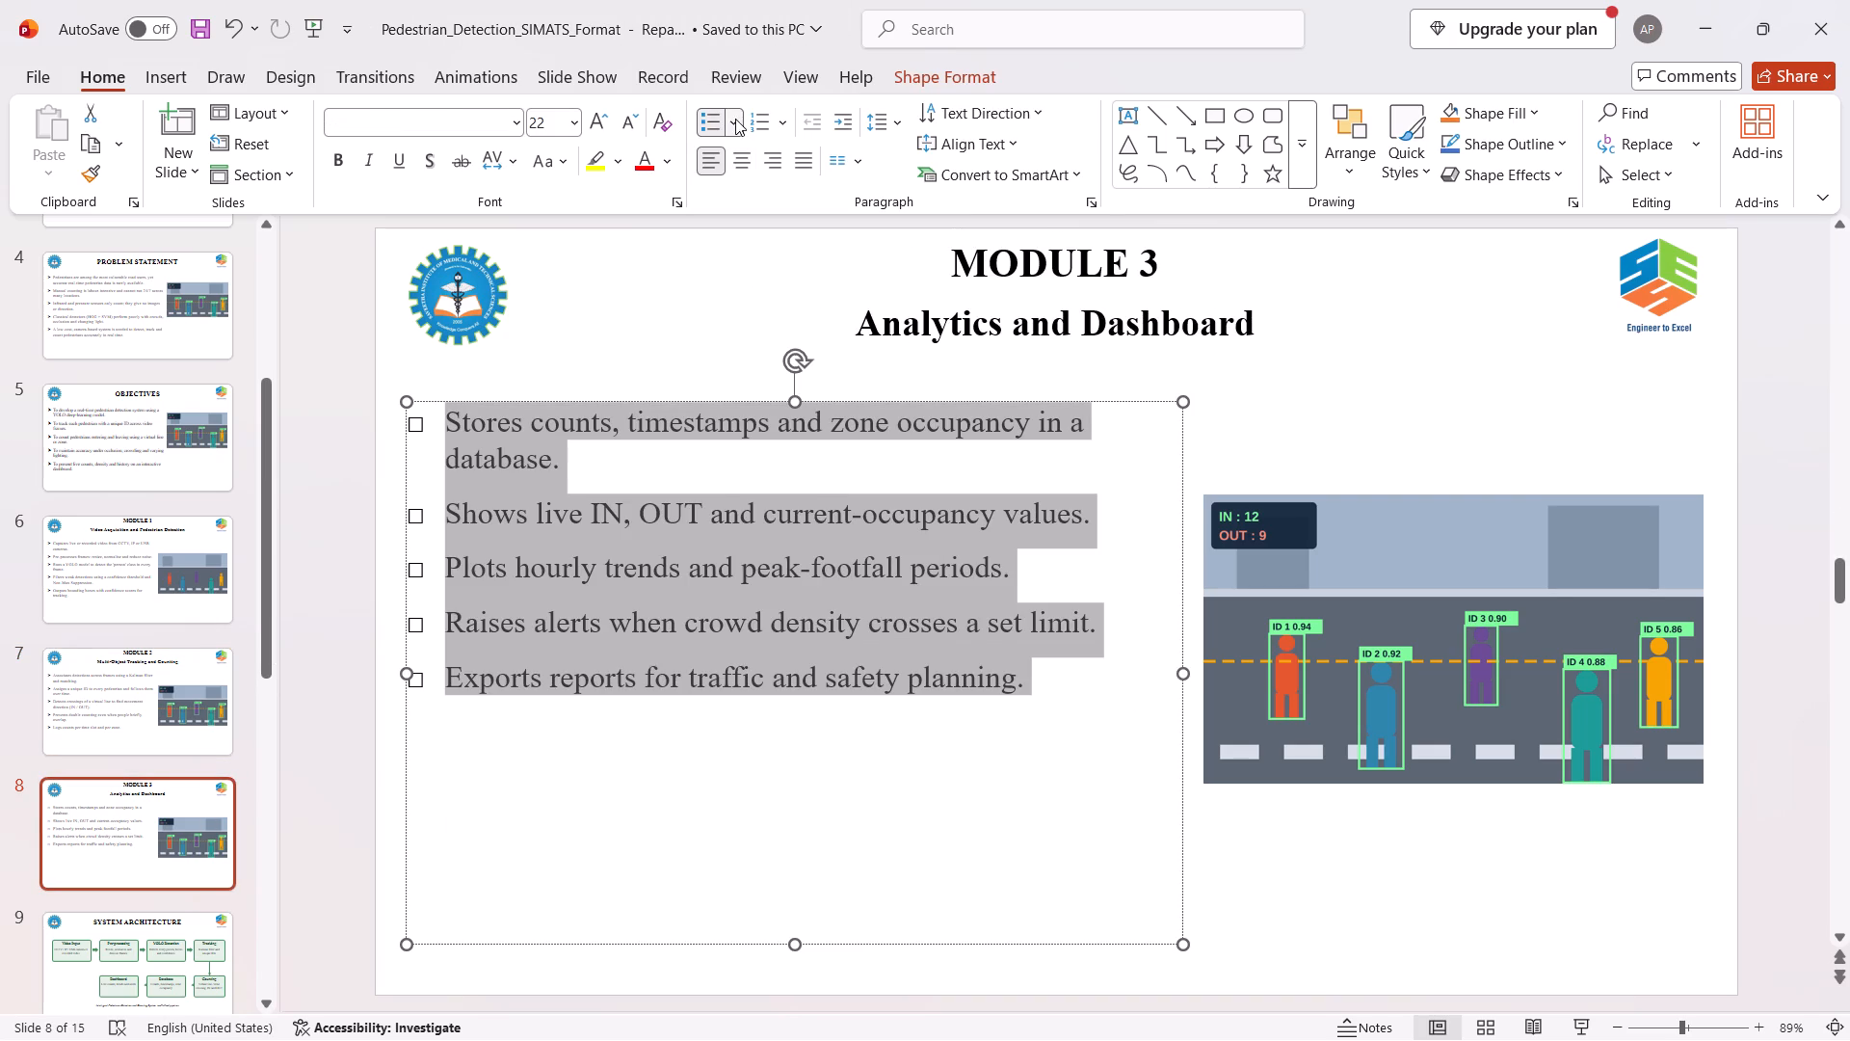
{"action": "left_click", "coordinate": [735, 119]}
{"action": "left_click", "coordinate": [755, 377]}
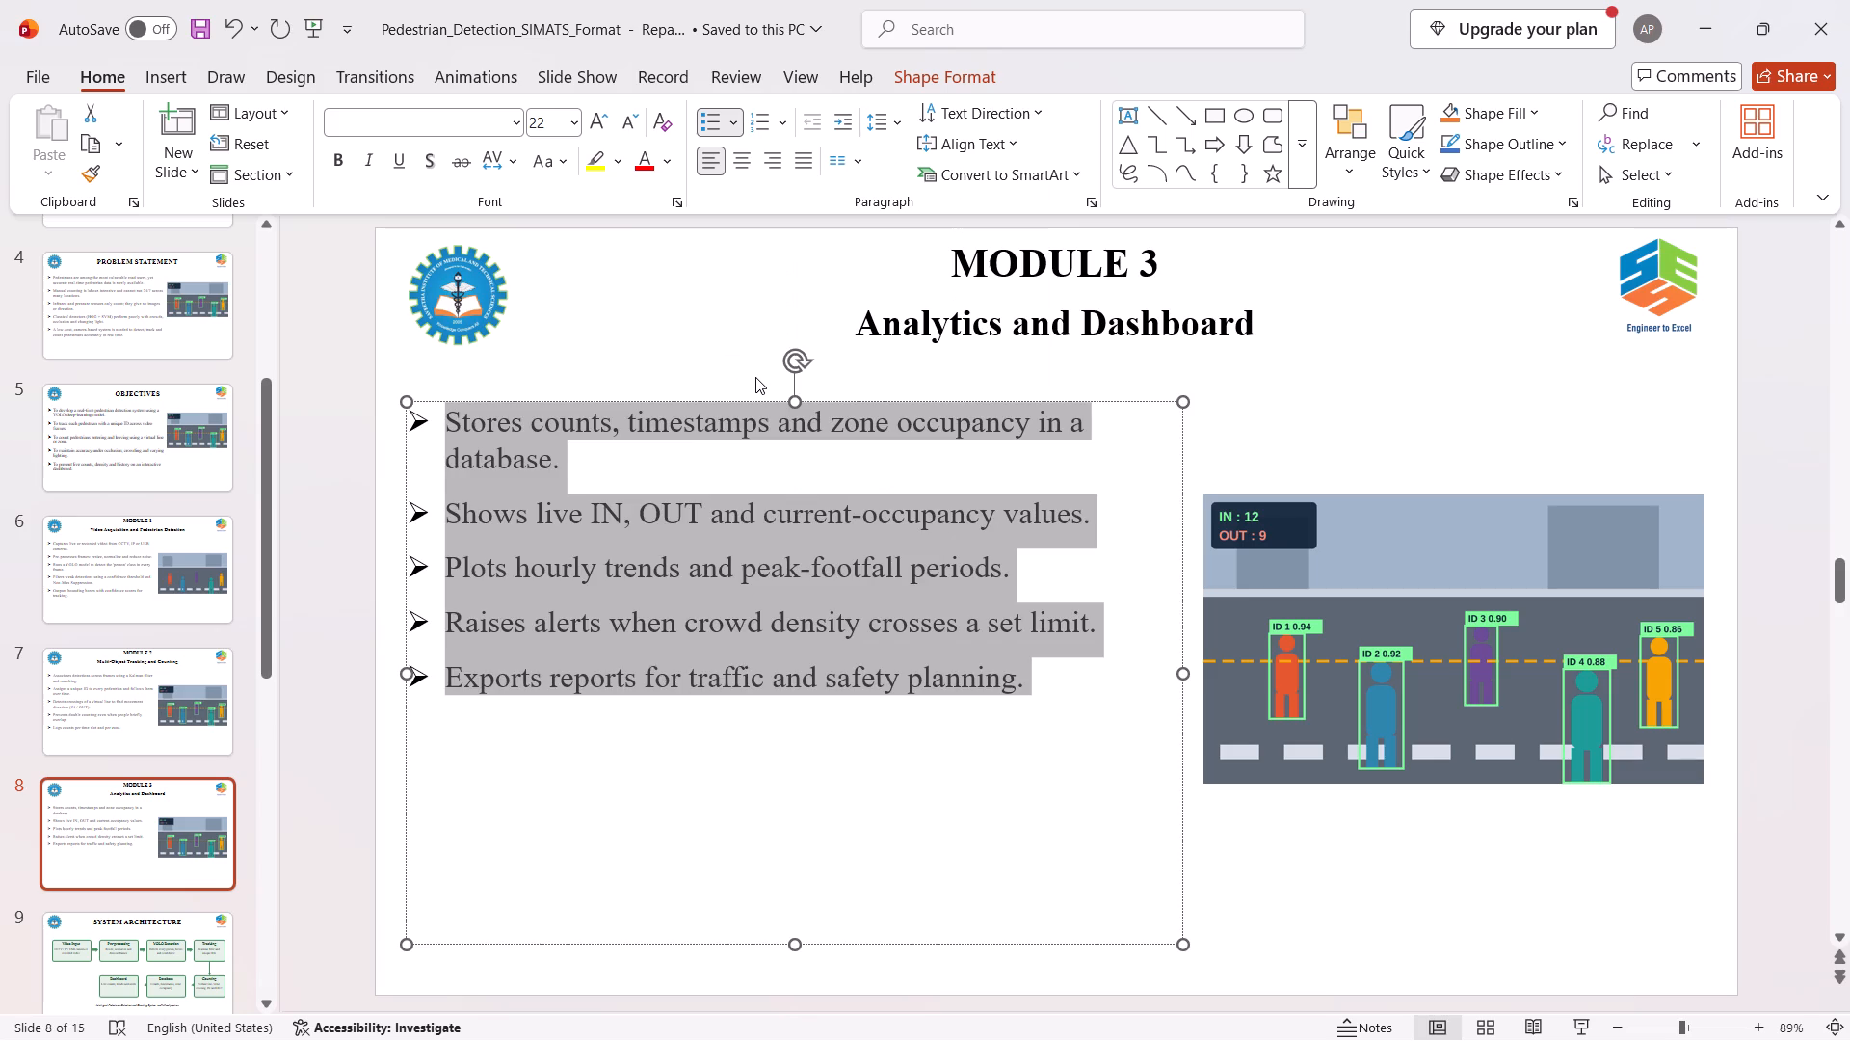
{"action": "left_click", "coordinate": [593, 753]}
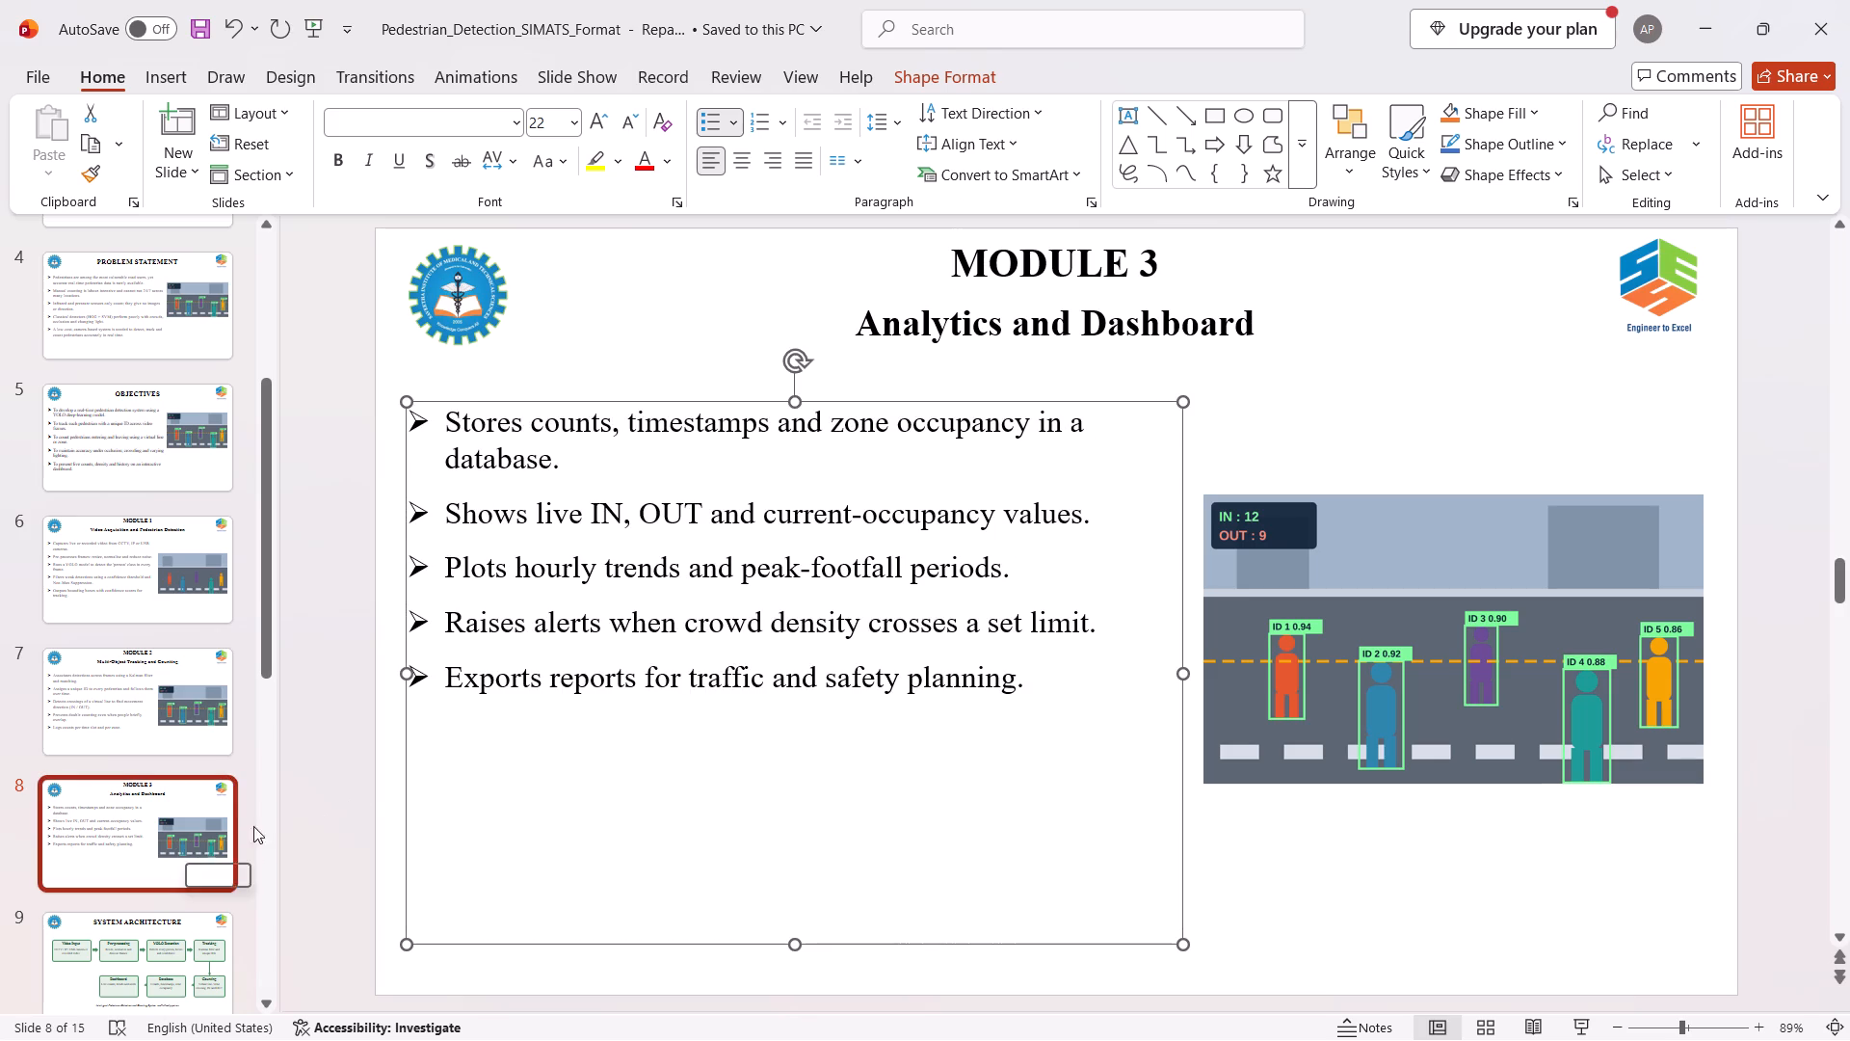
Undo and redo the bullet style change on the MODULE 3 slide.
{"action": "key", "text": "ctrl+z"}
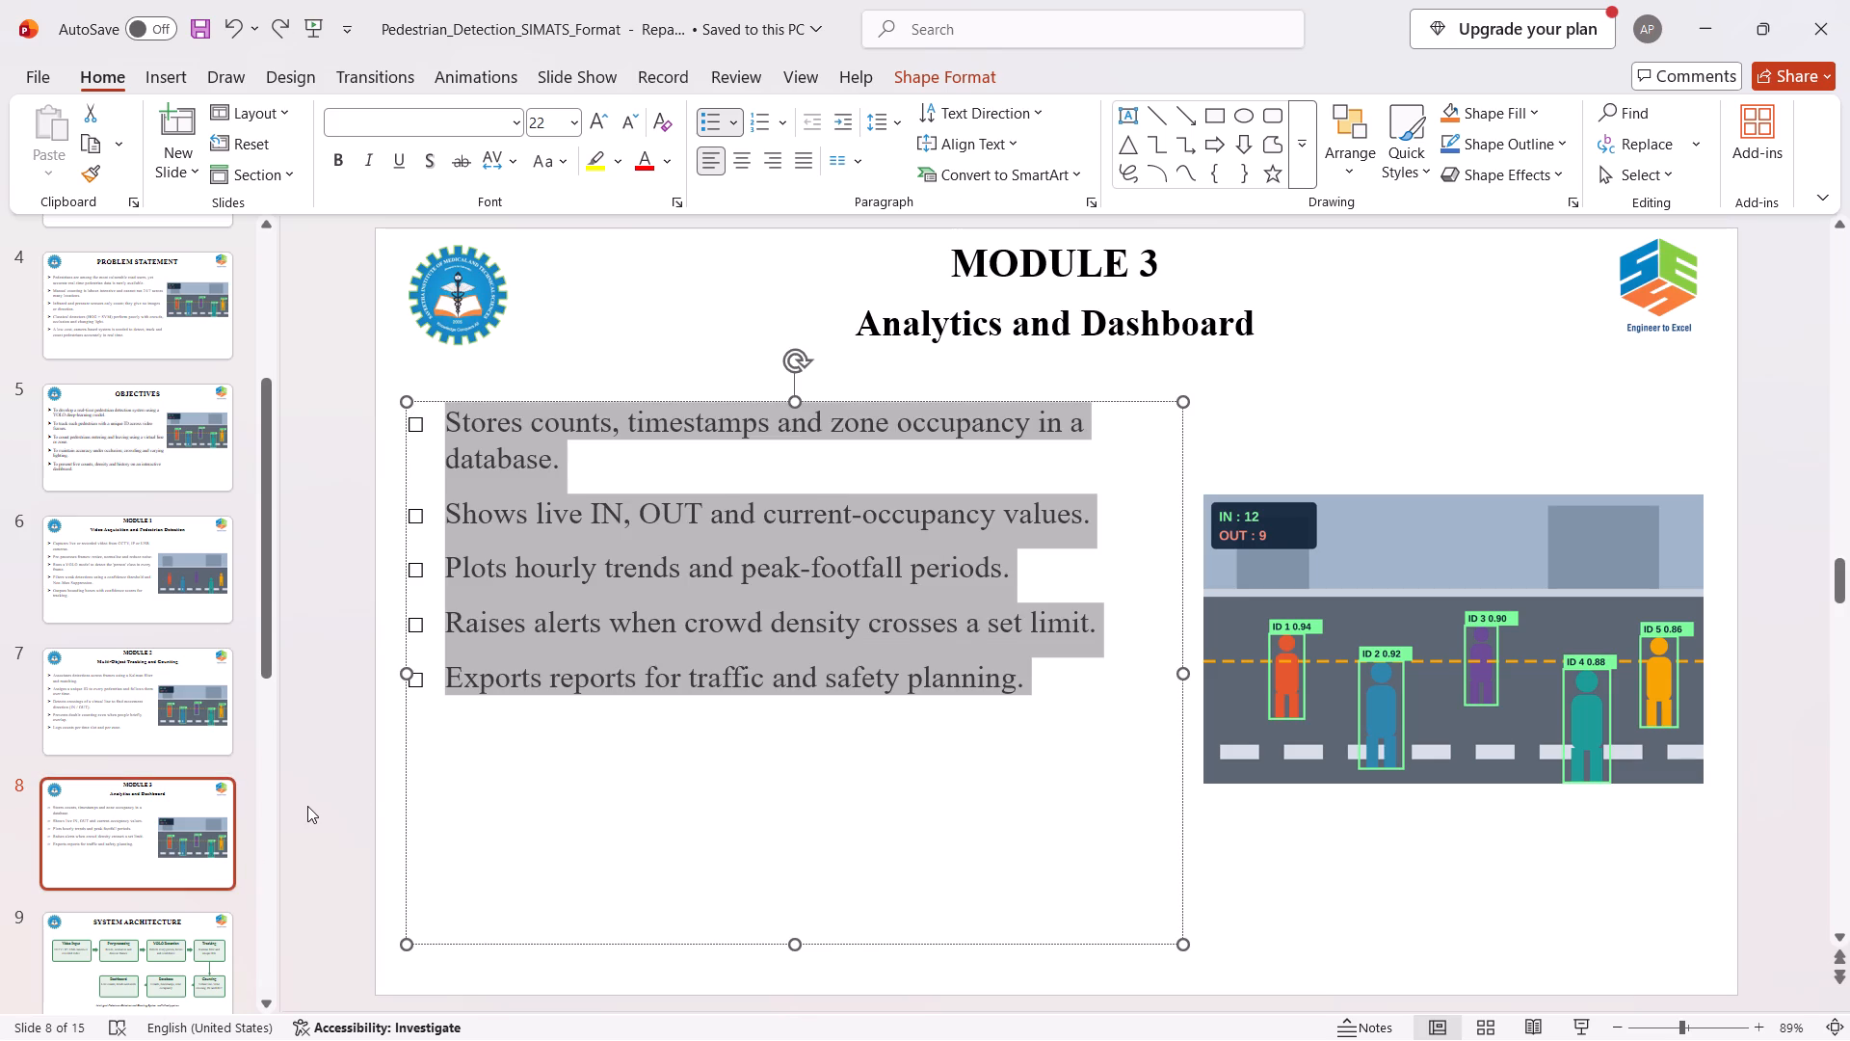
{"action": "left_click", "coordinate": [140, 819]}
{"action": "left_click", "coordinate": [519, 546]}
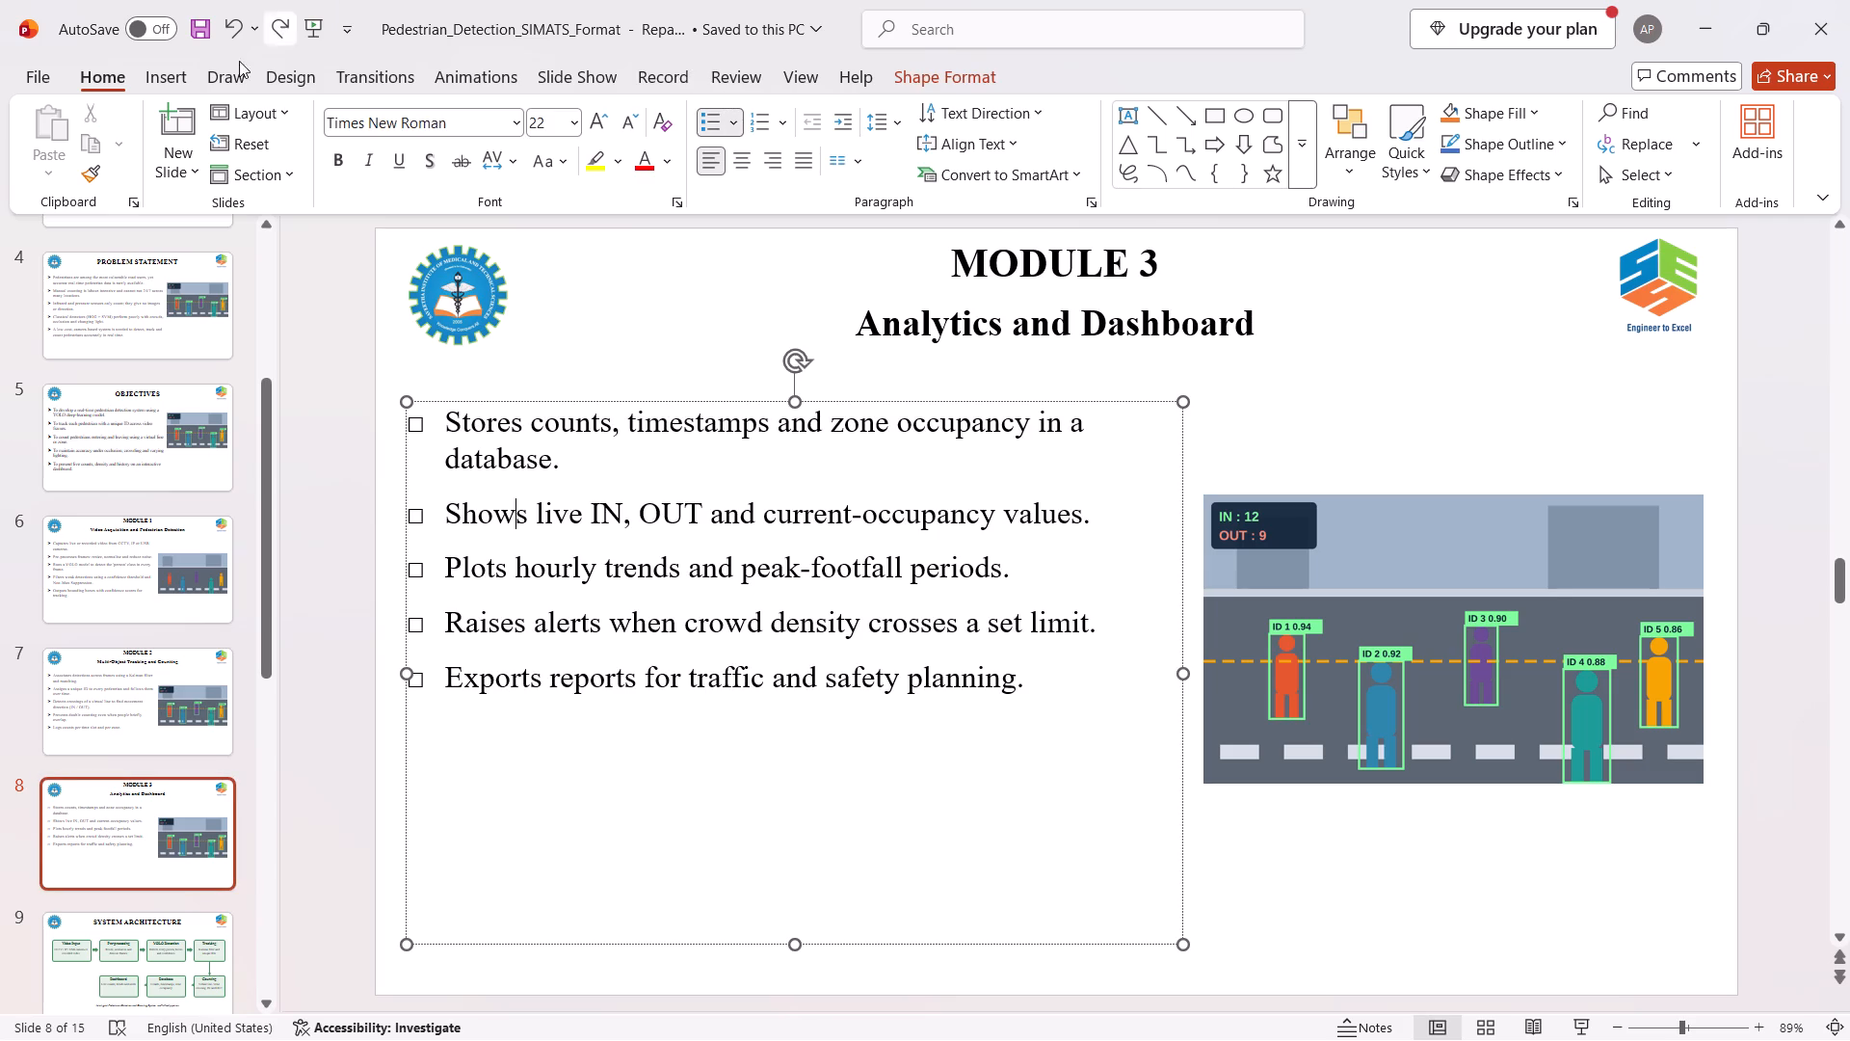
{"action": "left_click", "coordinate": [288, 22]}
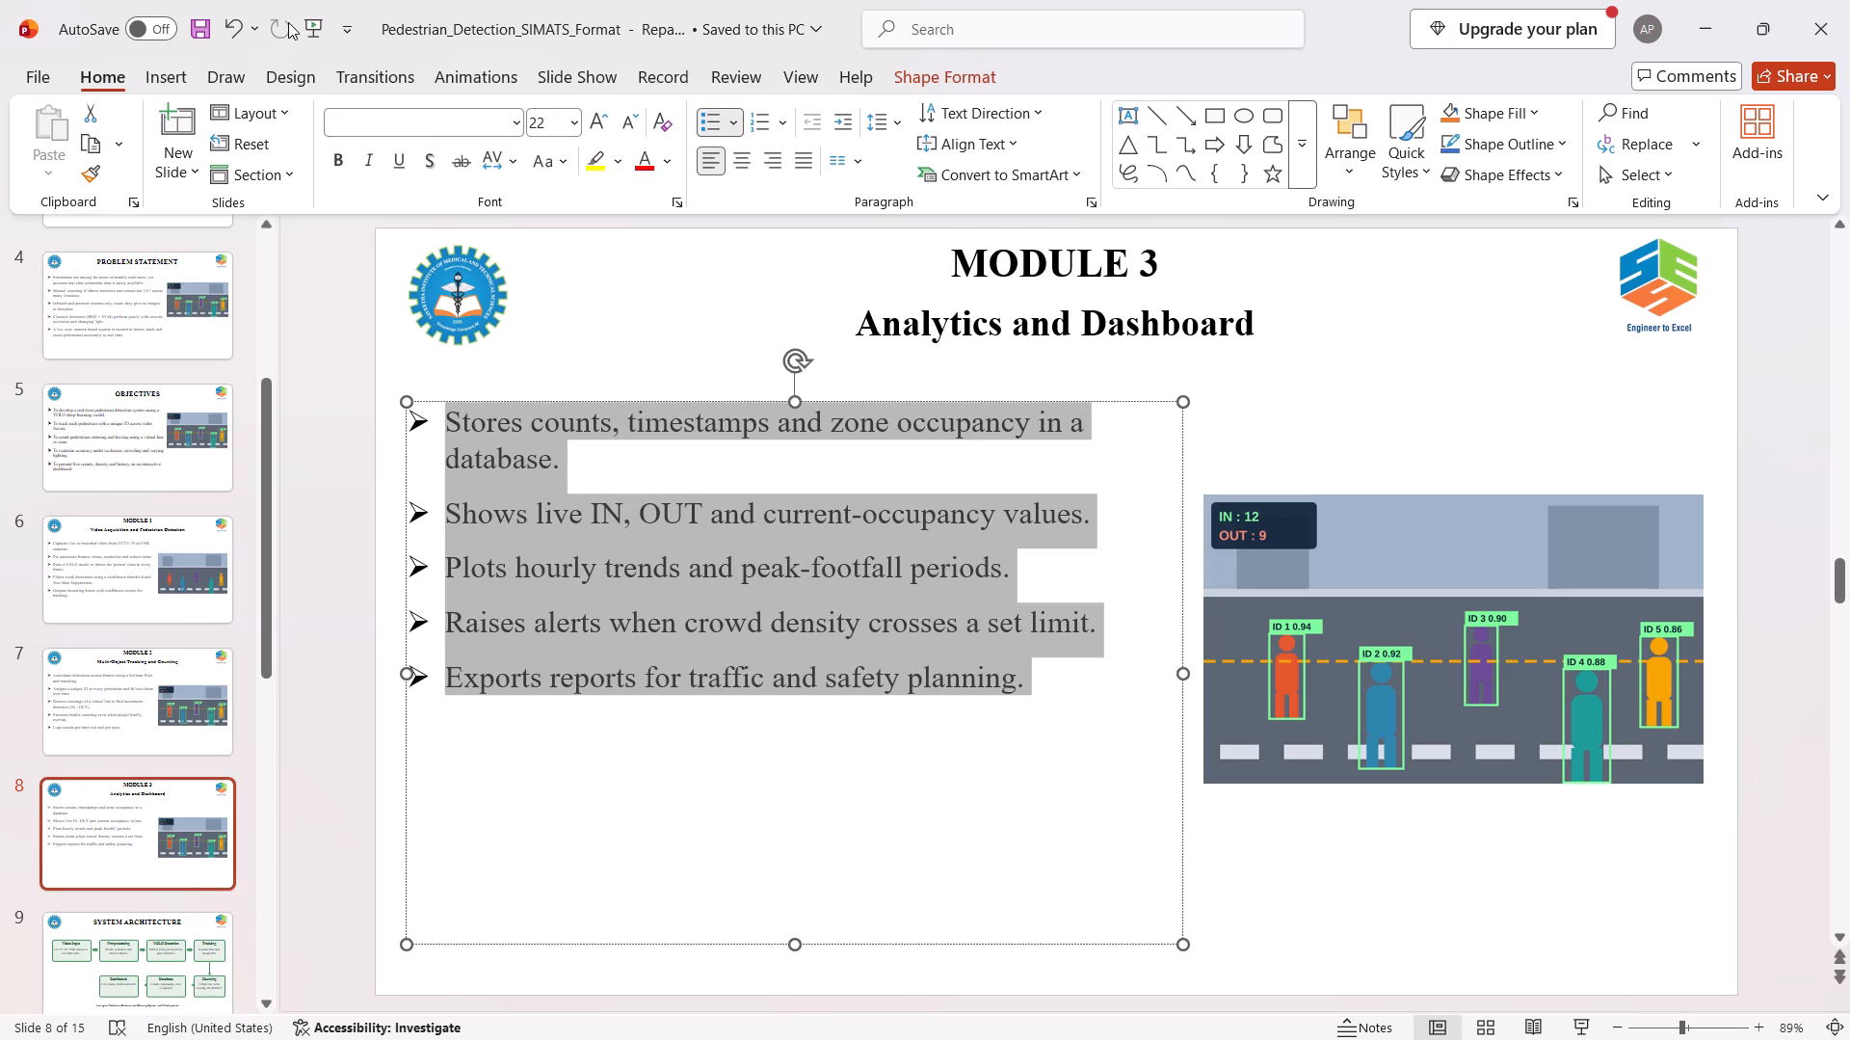
Change all the bullets in the Future Scope slide's body text to the arrow bullet style.
{"action": "scroll", "coordinate": [85, 770], "scroll_direction": "down", "scroll_amount": 1}
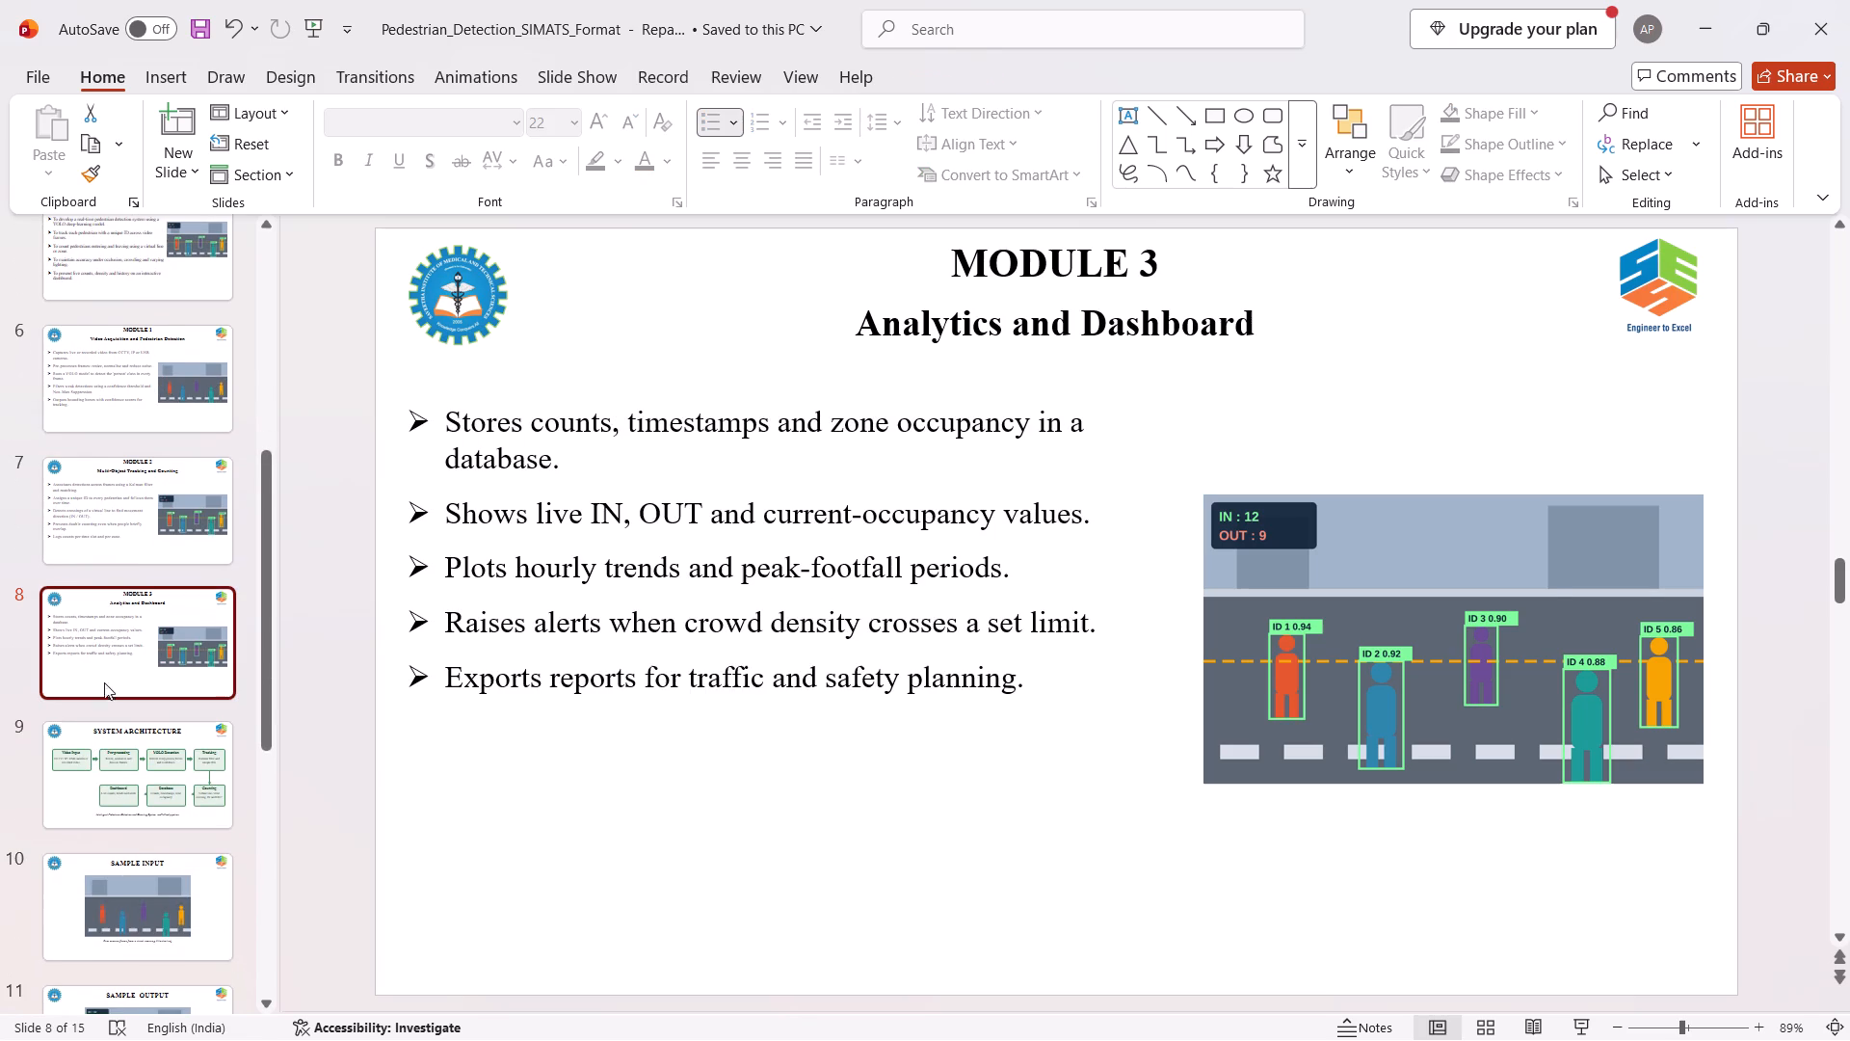
{"action": "left_click", "coordinate": [101, 671]}
{"action": "left_click", "coordinate": [130, 765]}
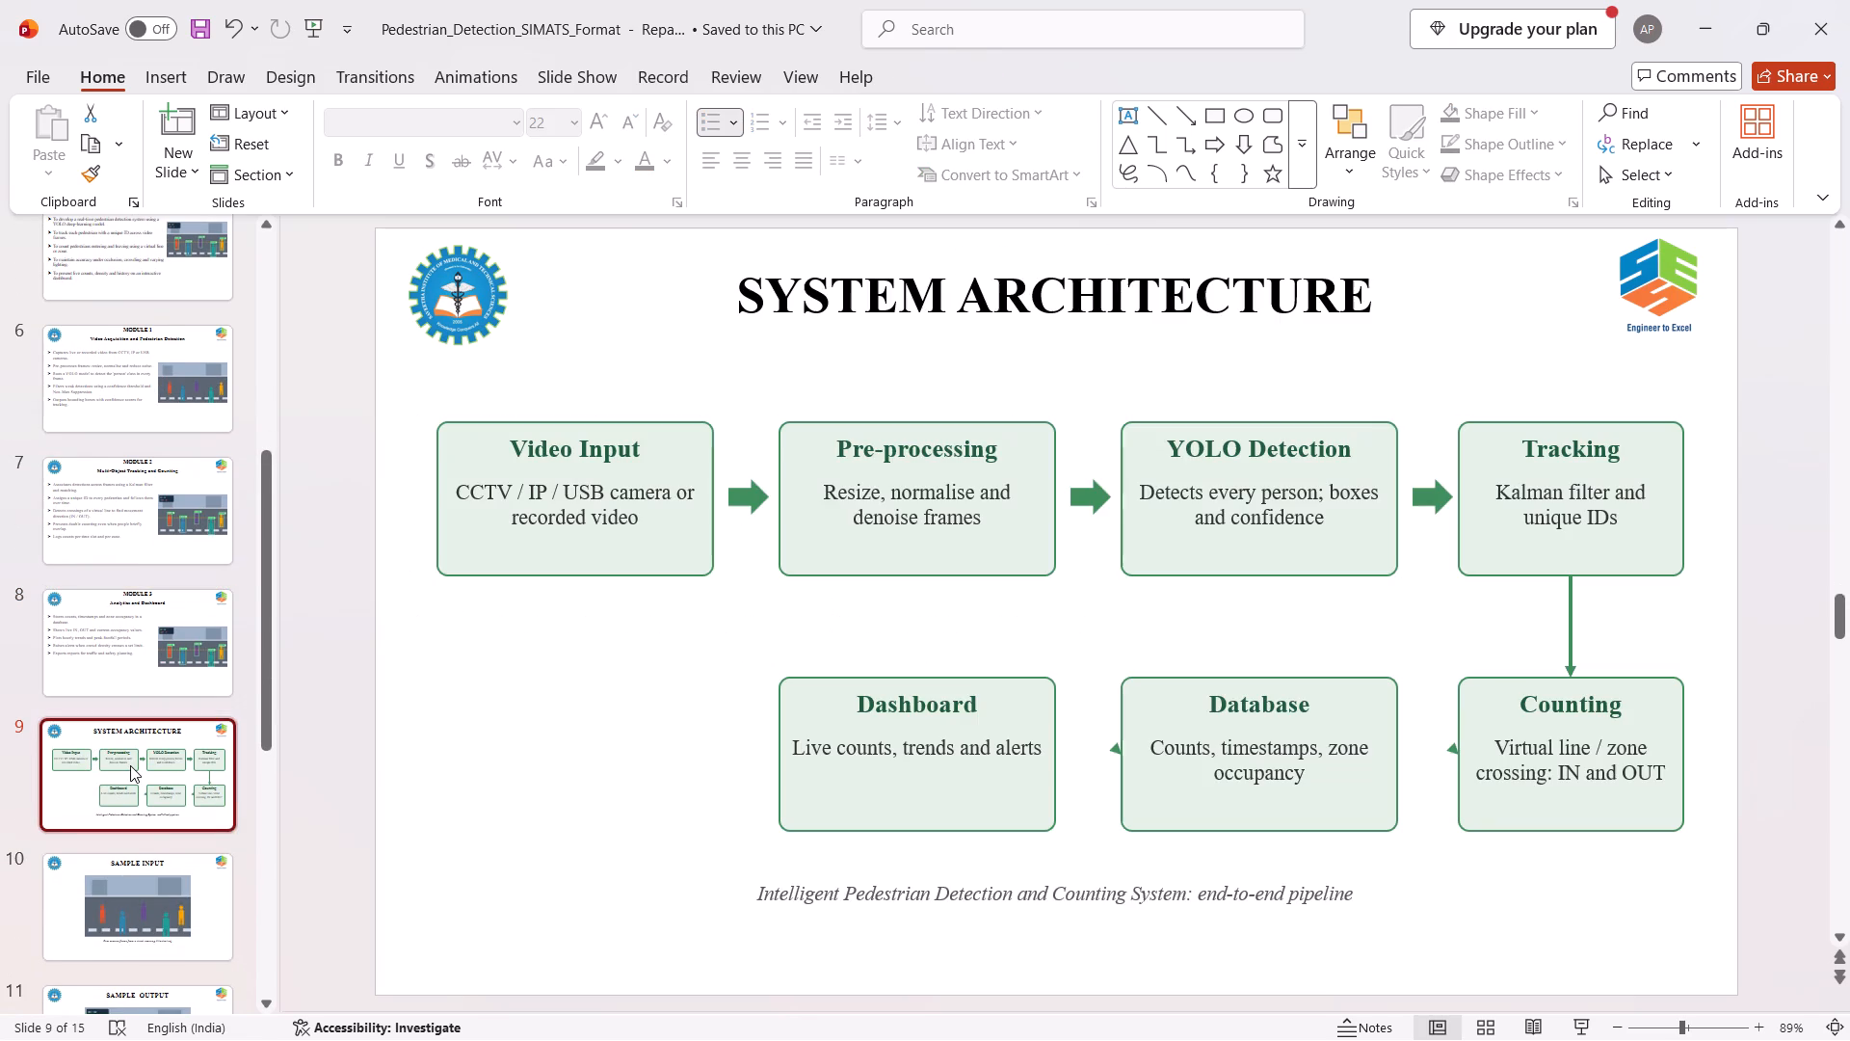
{"action": "scroll", "coordinate": [503, 654], "scroll_direction": "down", "scroll_amount": 10}
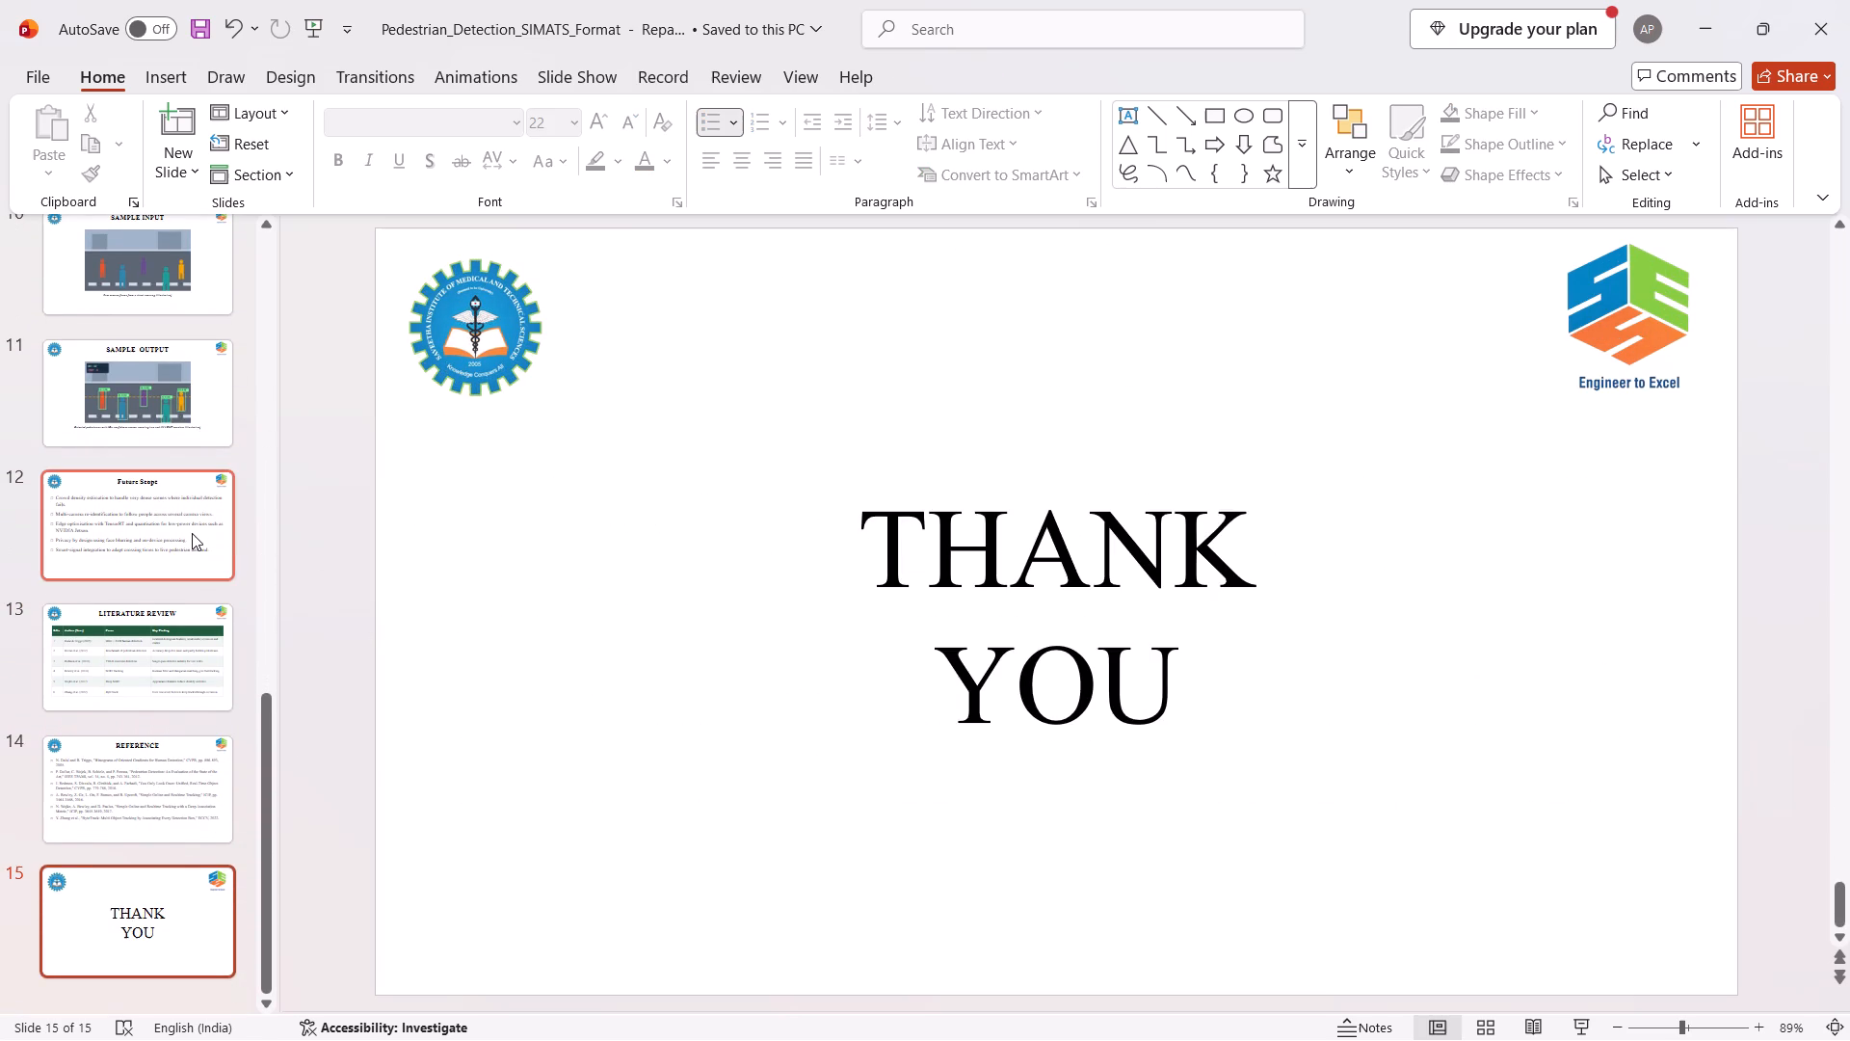
{"action": "left_click", "coordinate": [192, 533]}
{"action": "left_click", "coordinate": [621, 598]}
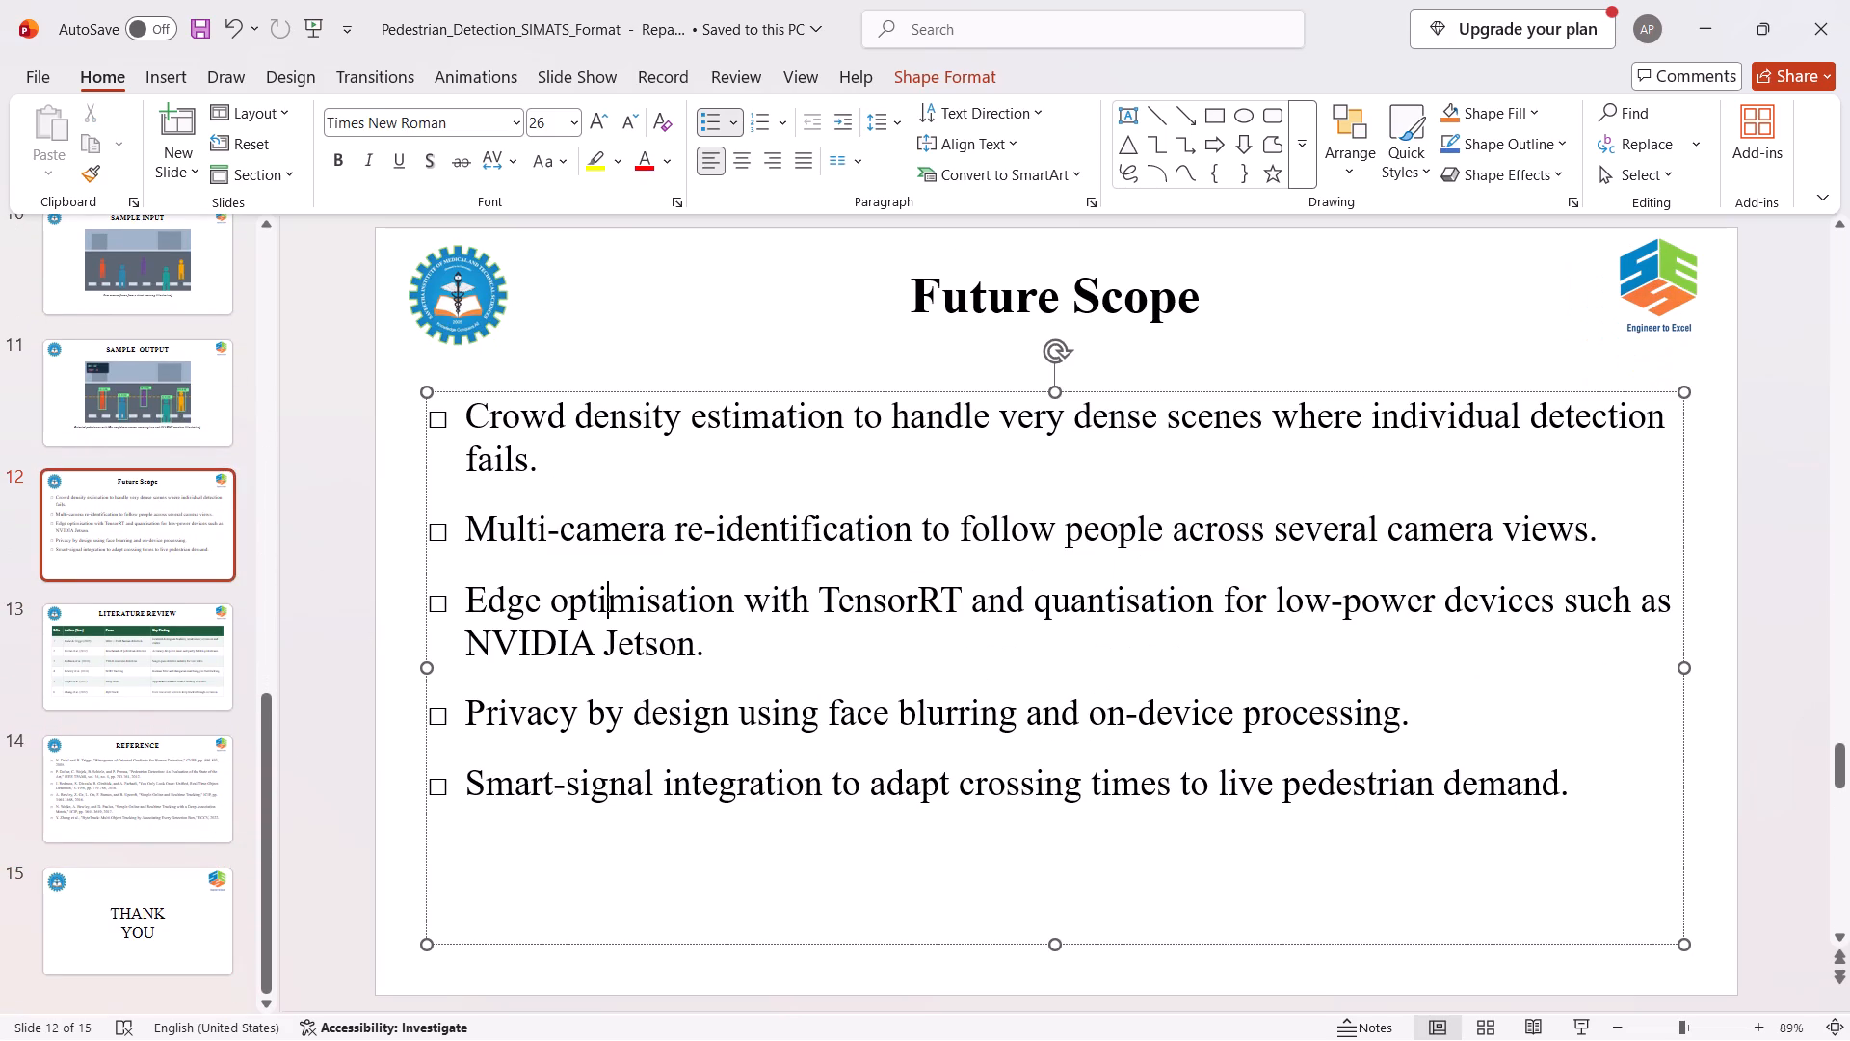
{"action": "key", "text": "ctrl+a"}
{"action": "left_click", "coordinate": [727, 113]}
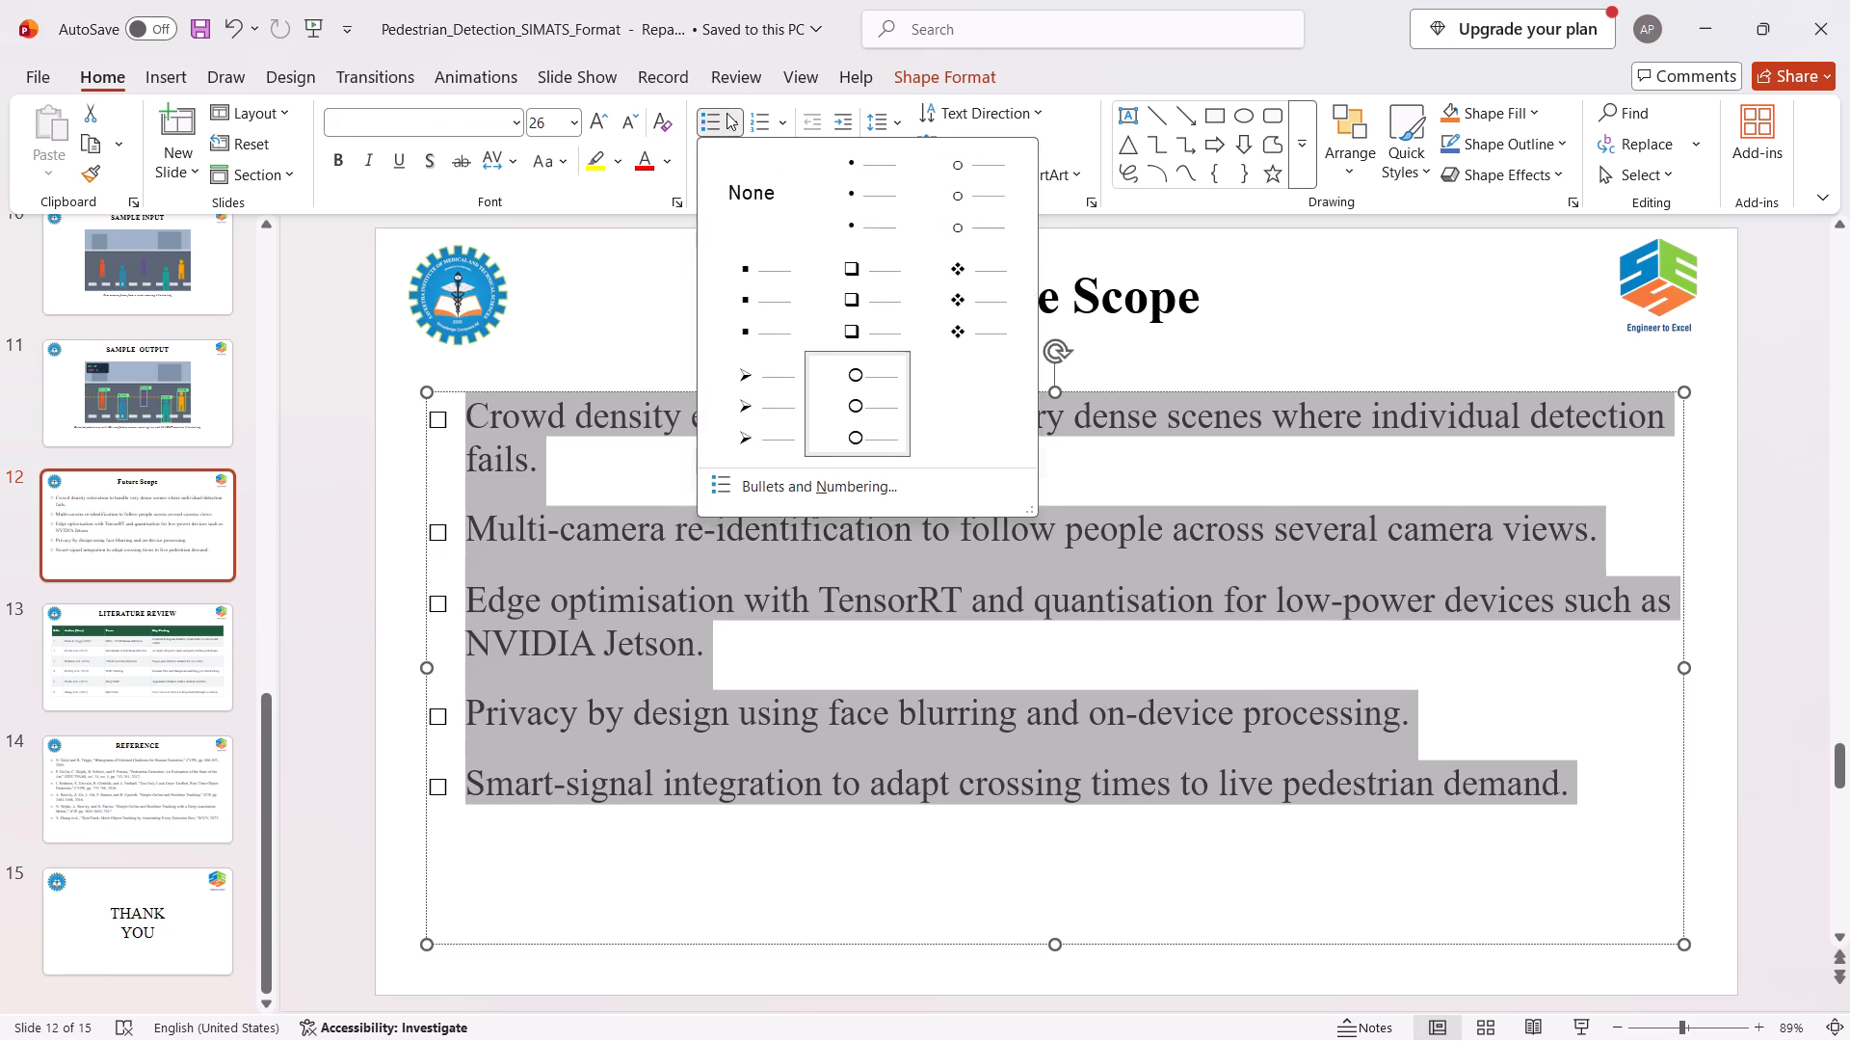
{"action": "left_click", "coordinate": [769, 411]}
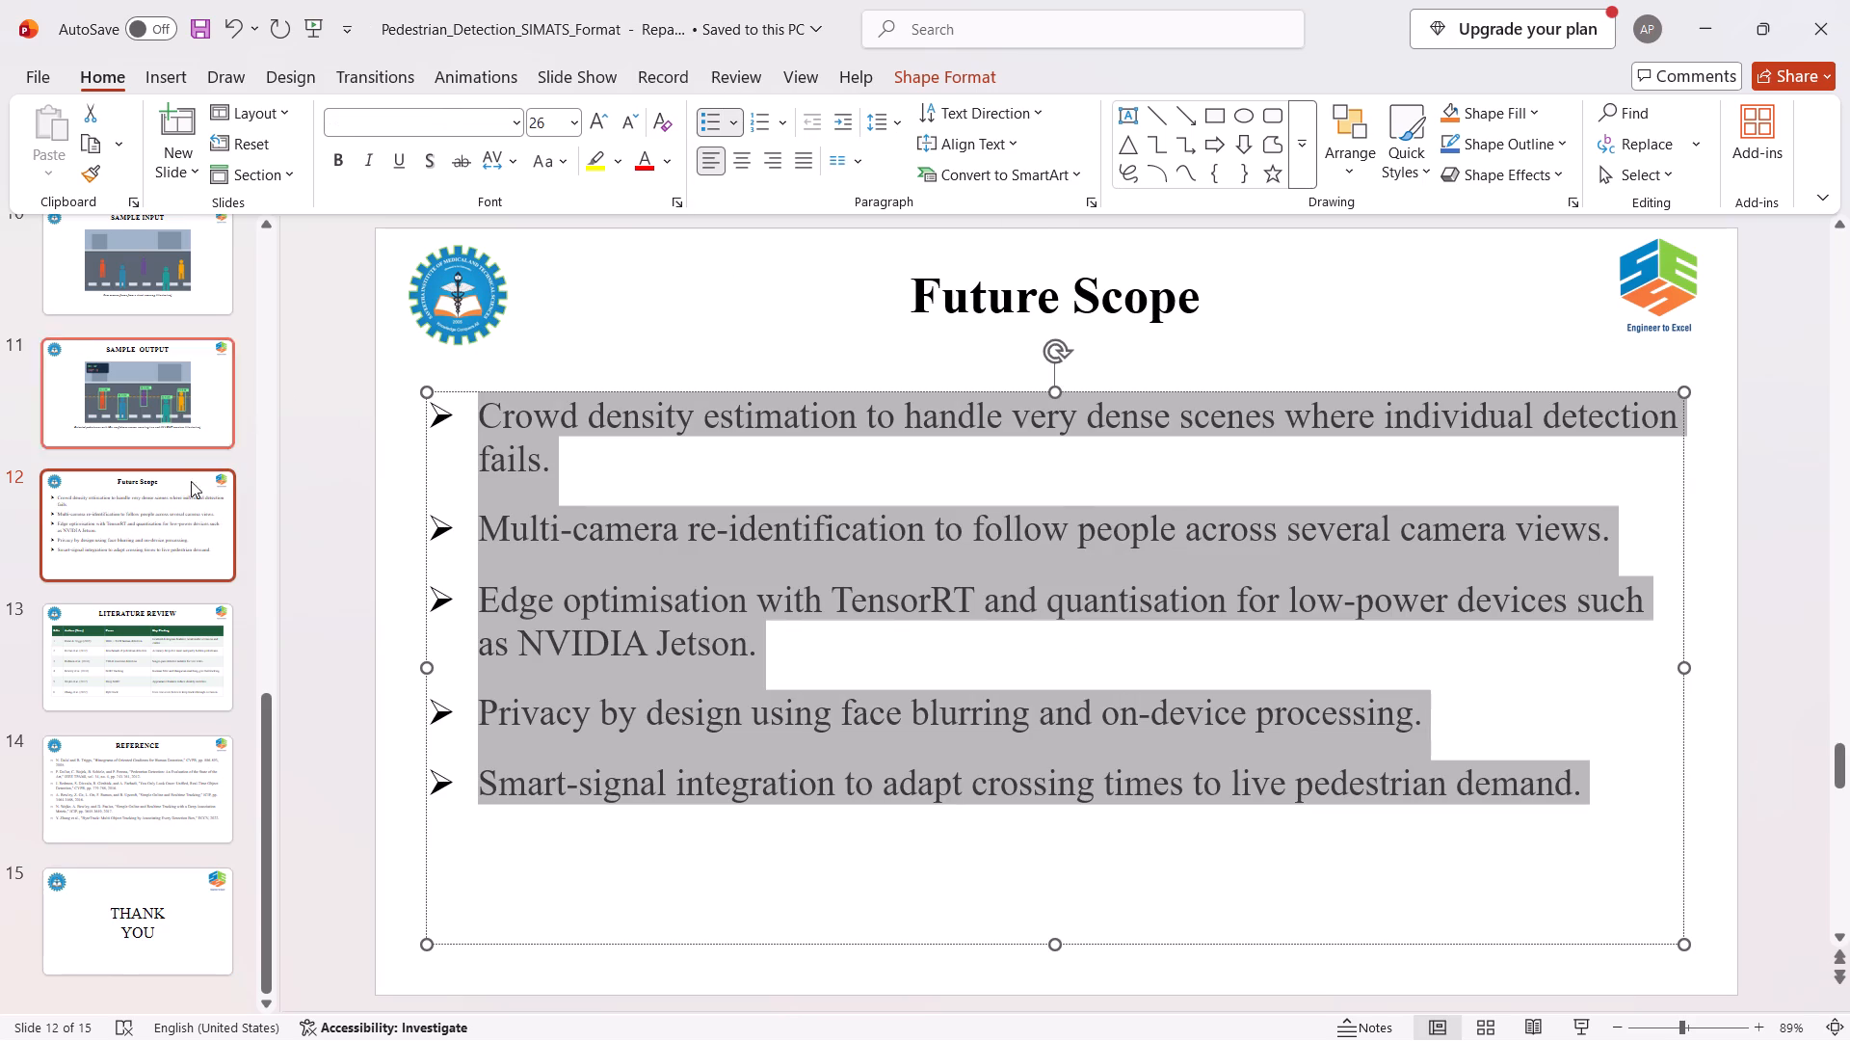
Convert all the bulleted entries on the REFERENCE slide to a numbered list in the 1. 2. 3. style.
{"action": "left_click", "coordinate": [183, 389]}
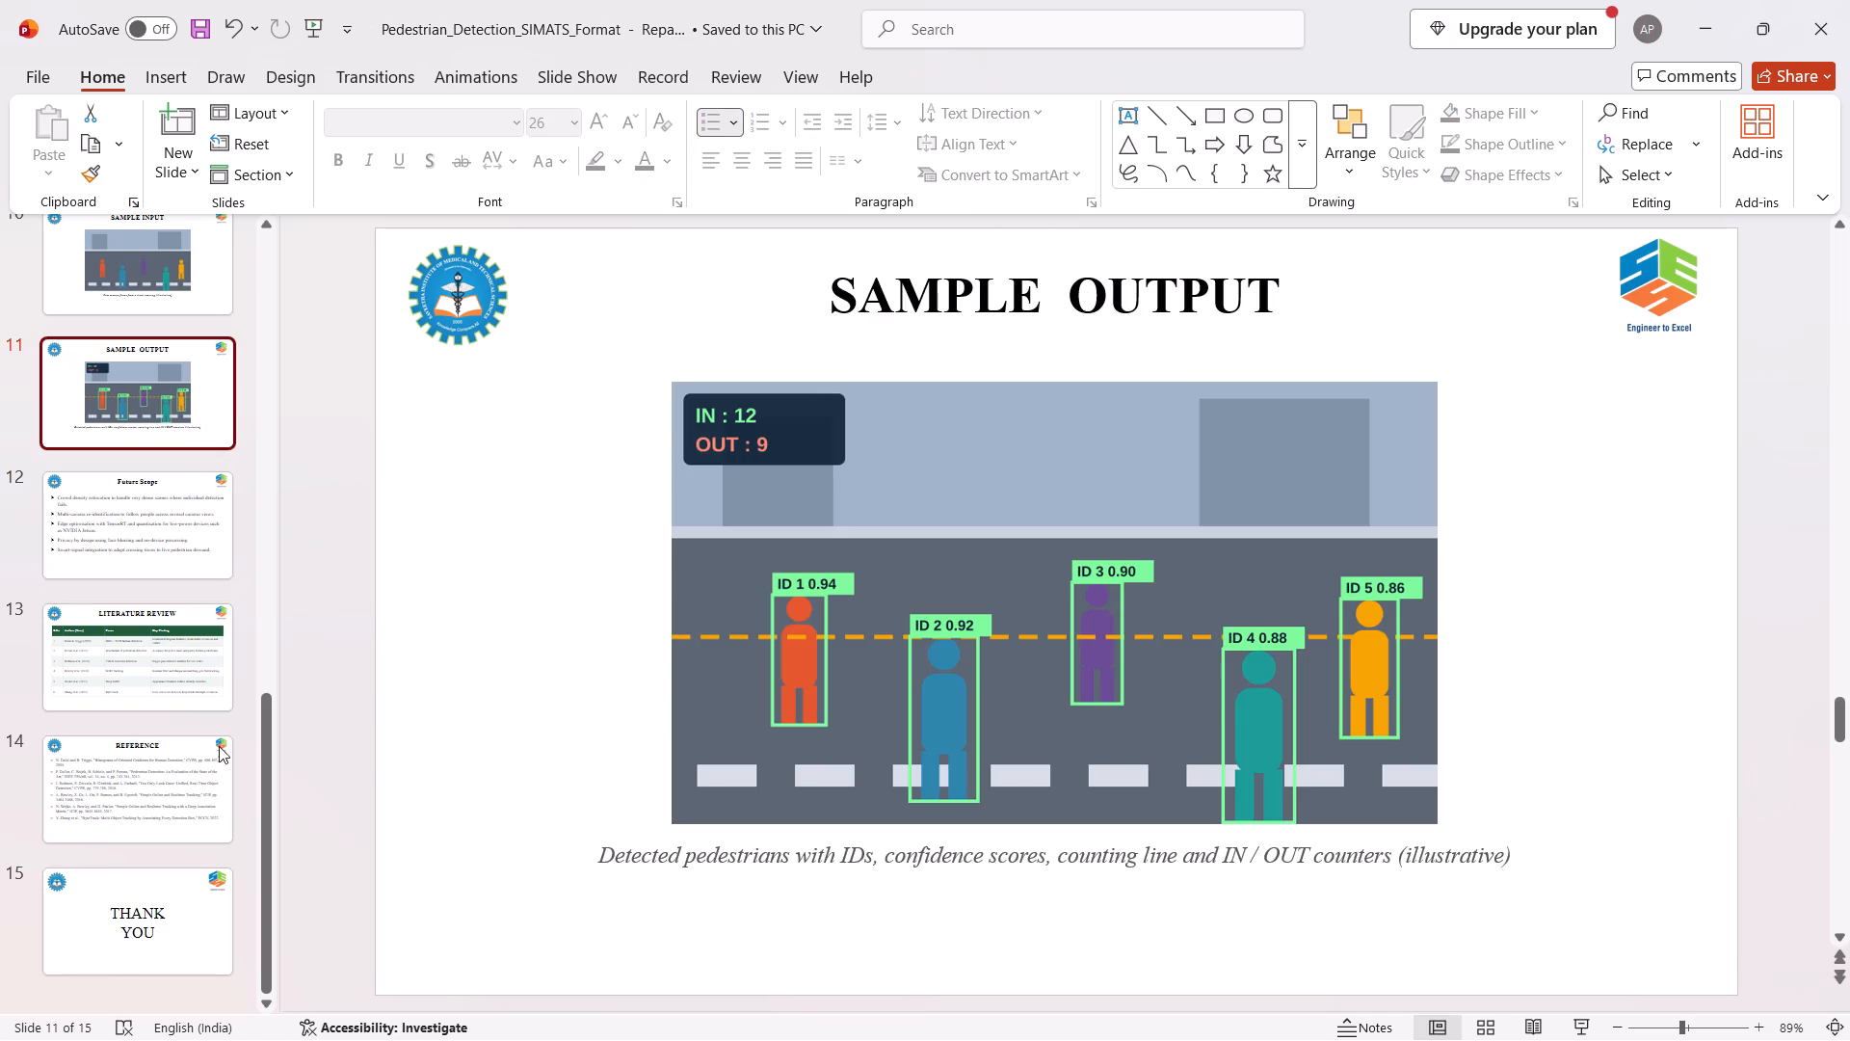
{"action": "left_click", "coordinate": [198, 802]}
{"action": "left_click", "coordinate": [787, 561]}
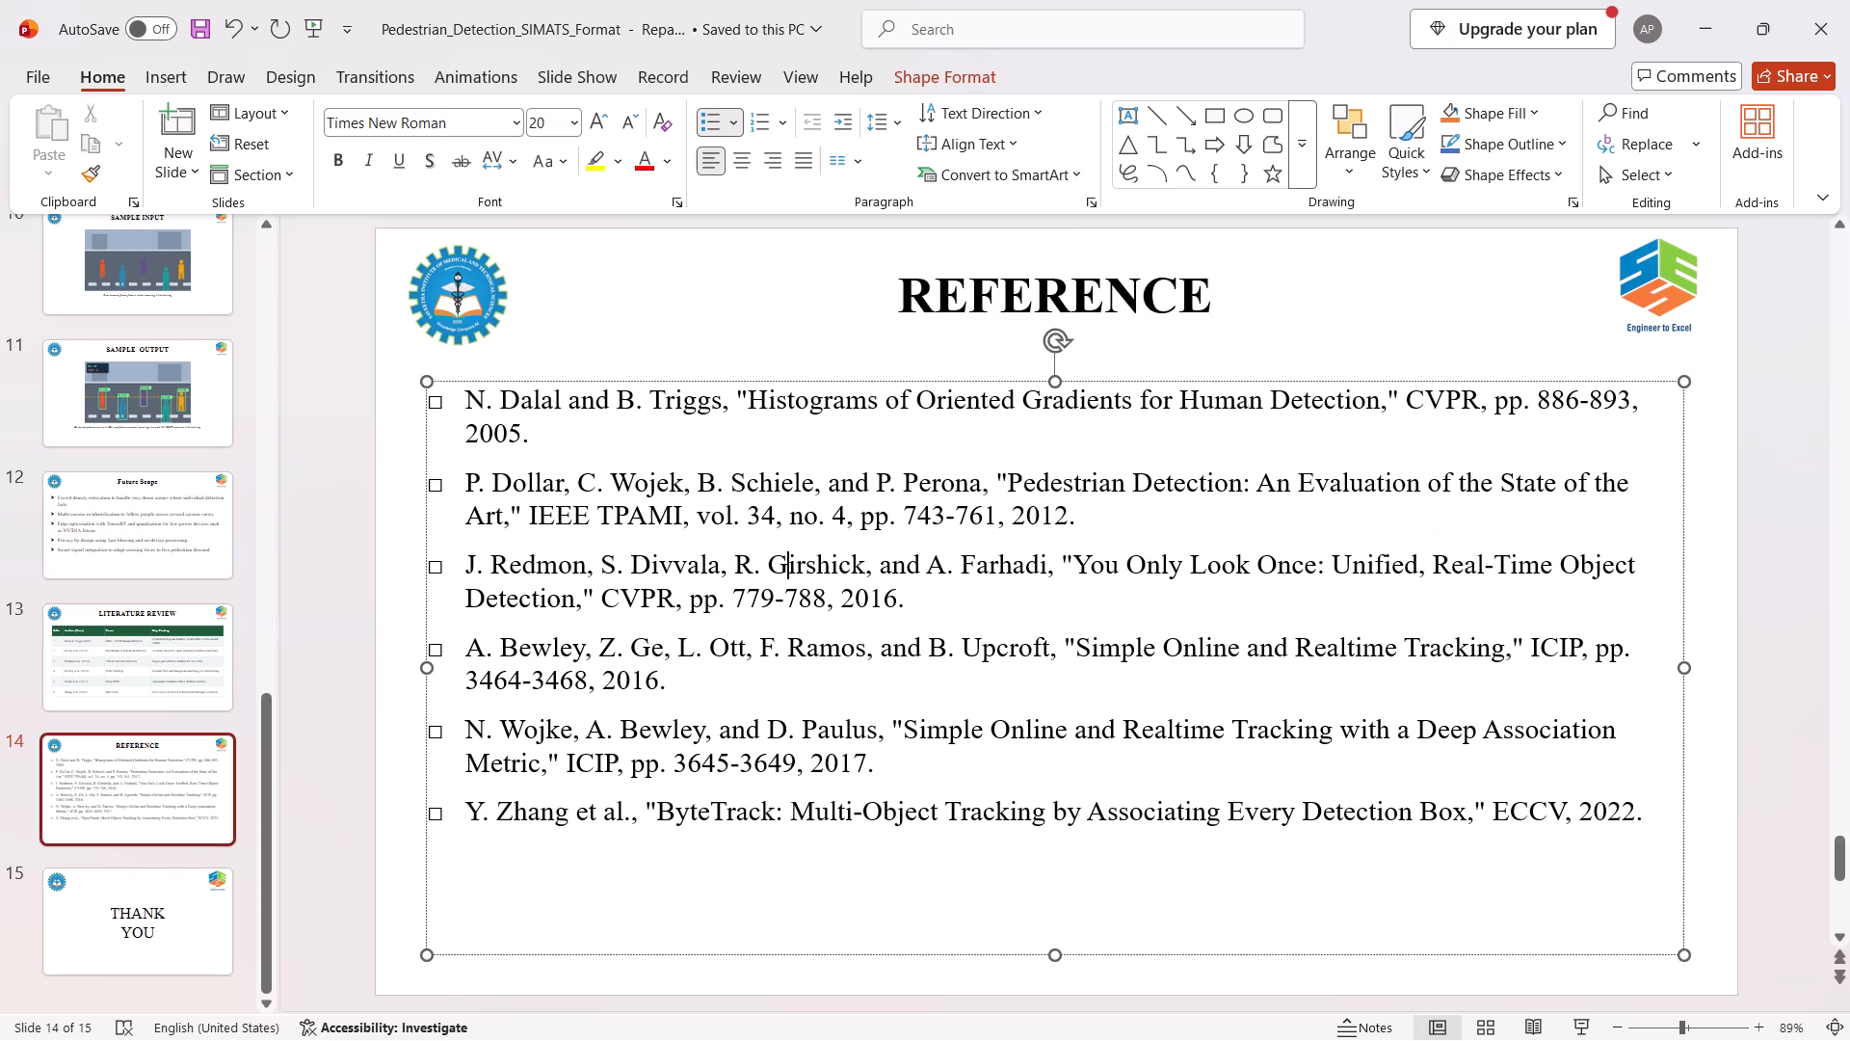
{"action": "key", "text": "ctrl+a"}
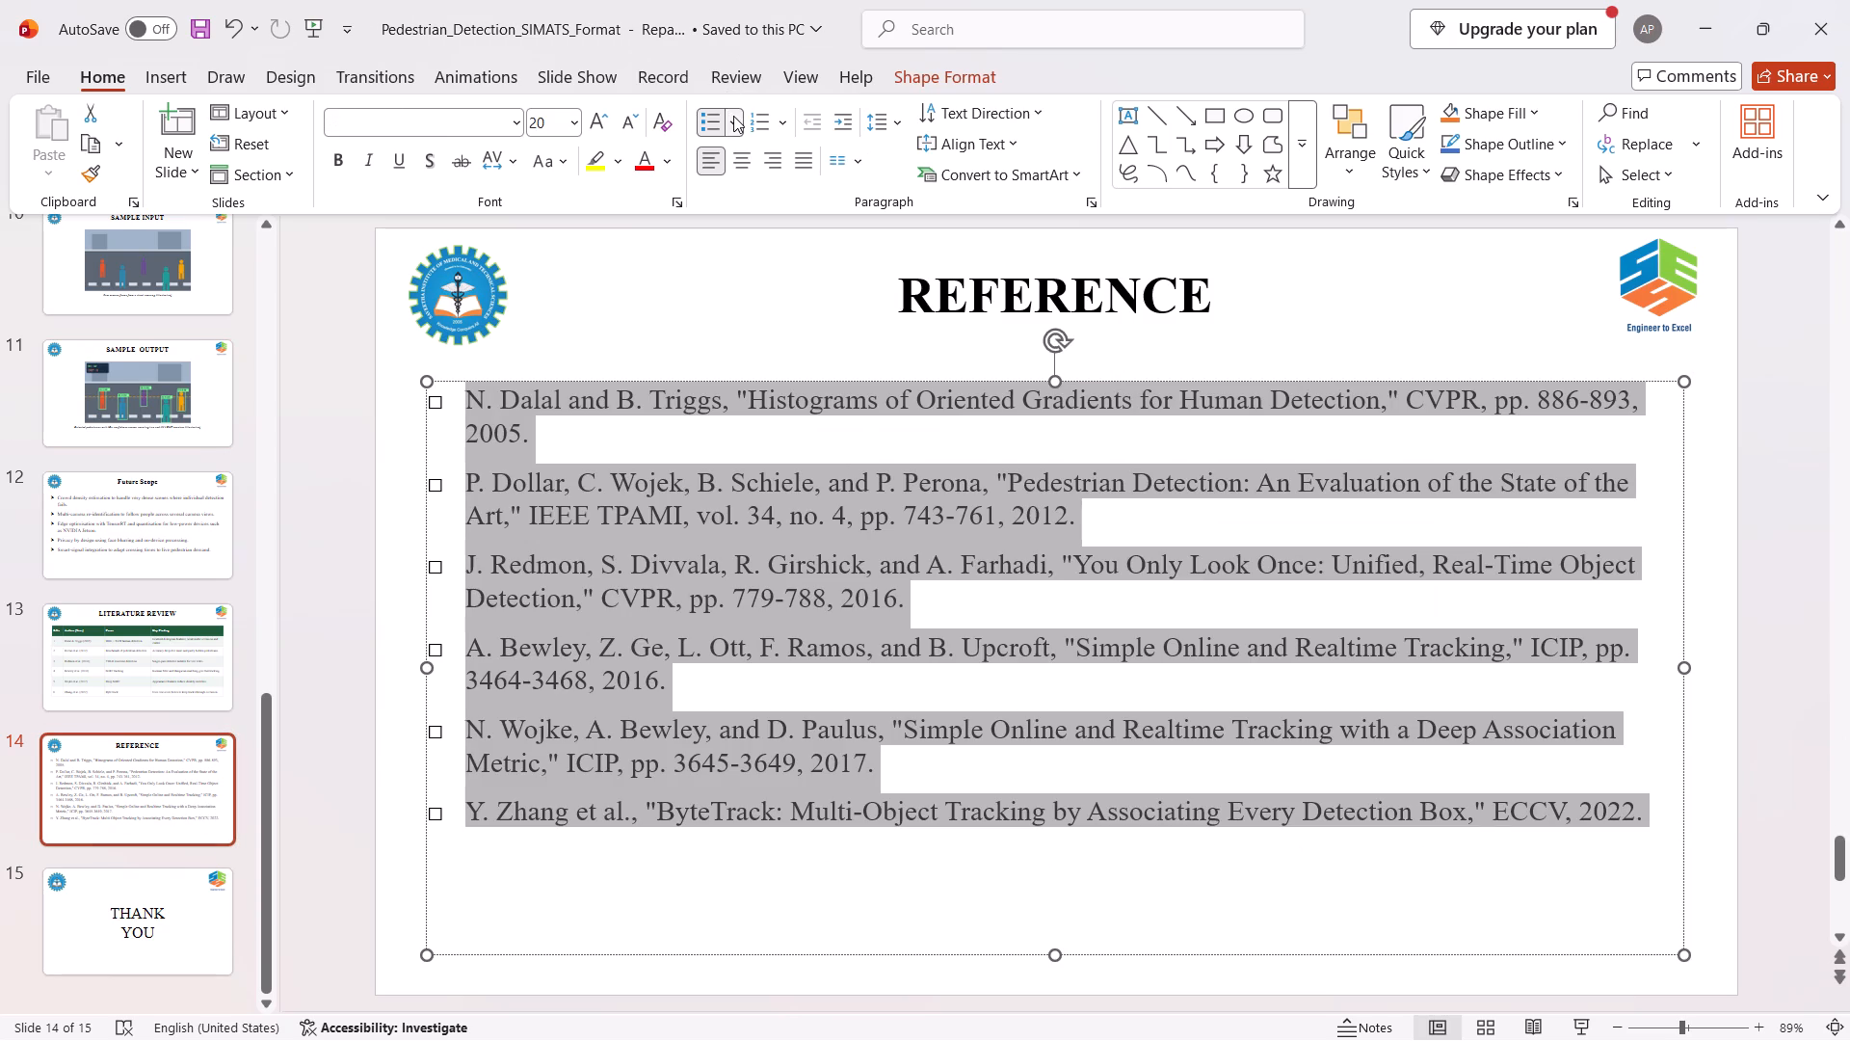
{"action": "left_click", "coordinate": [733, 116]}
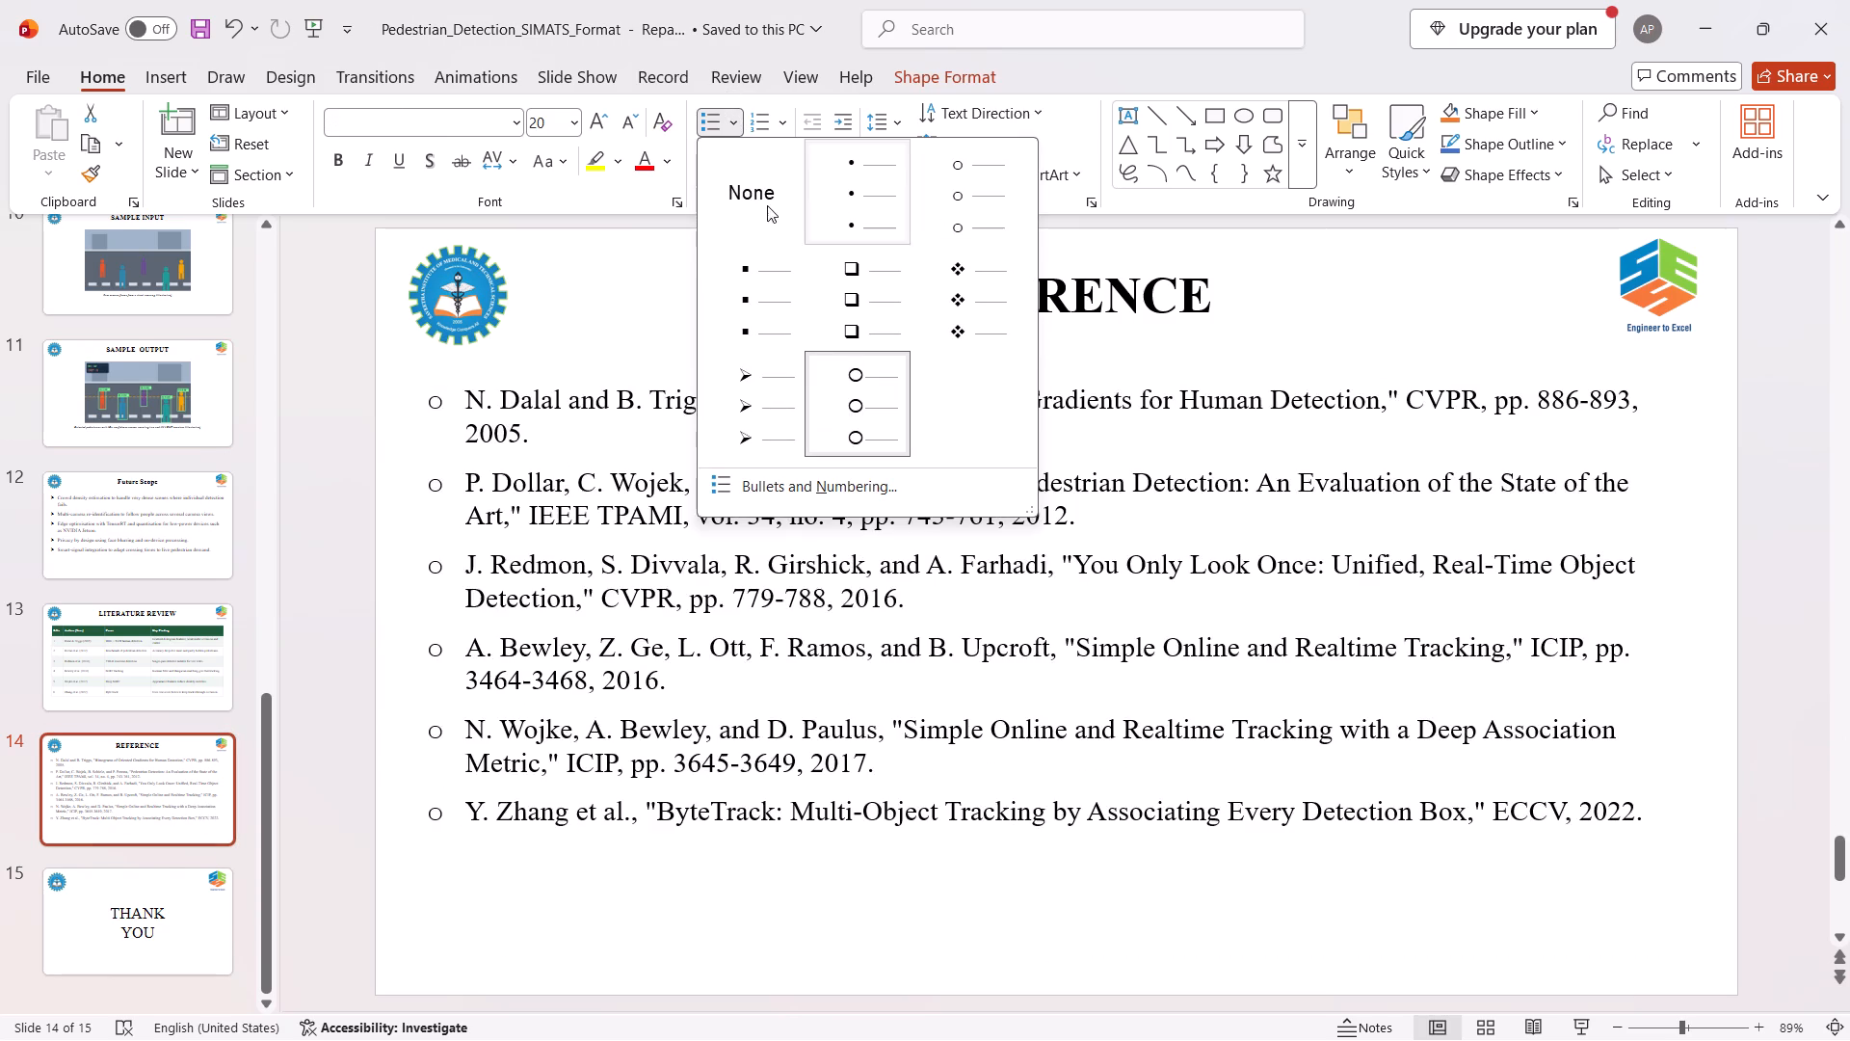
{"action": "left_click", "coordinate": [634, 270]}
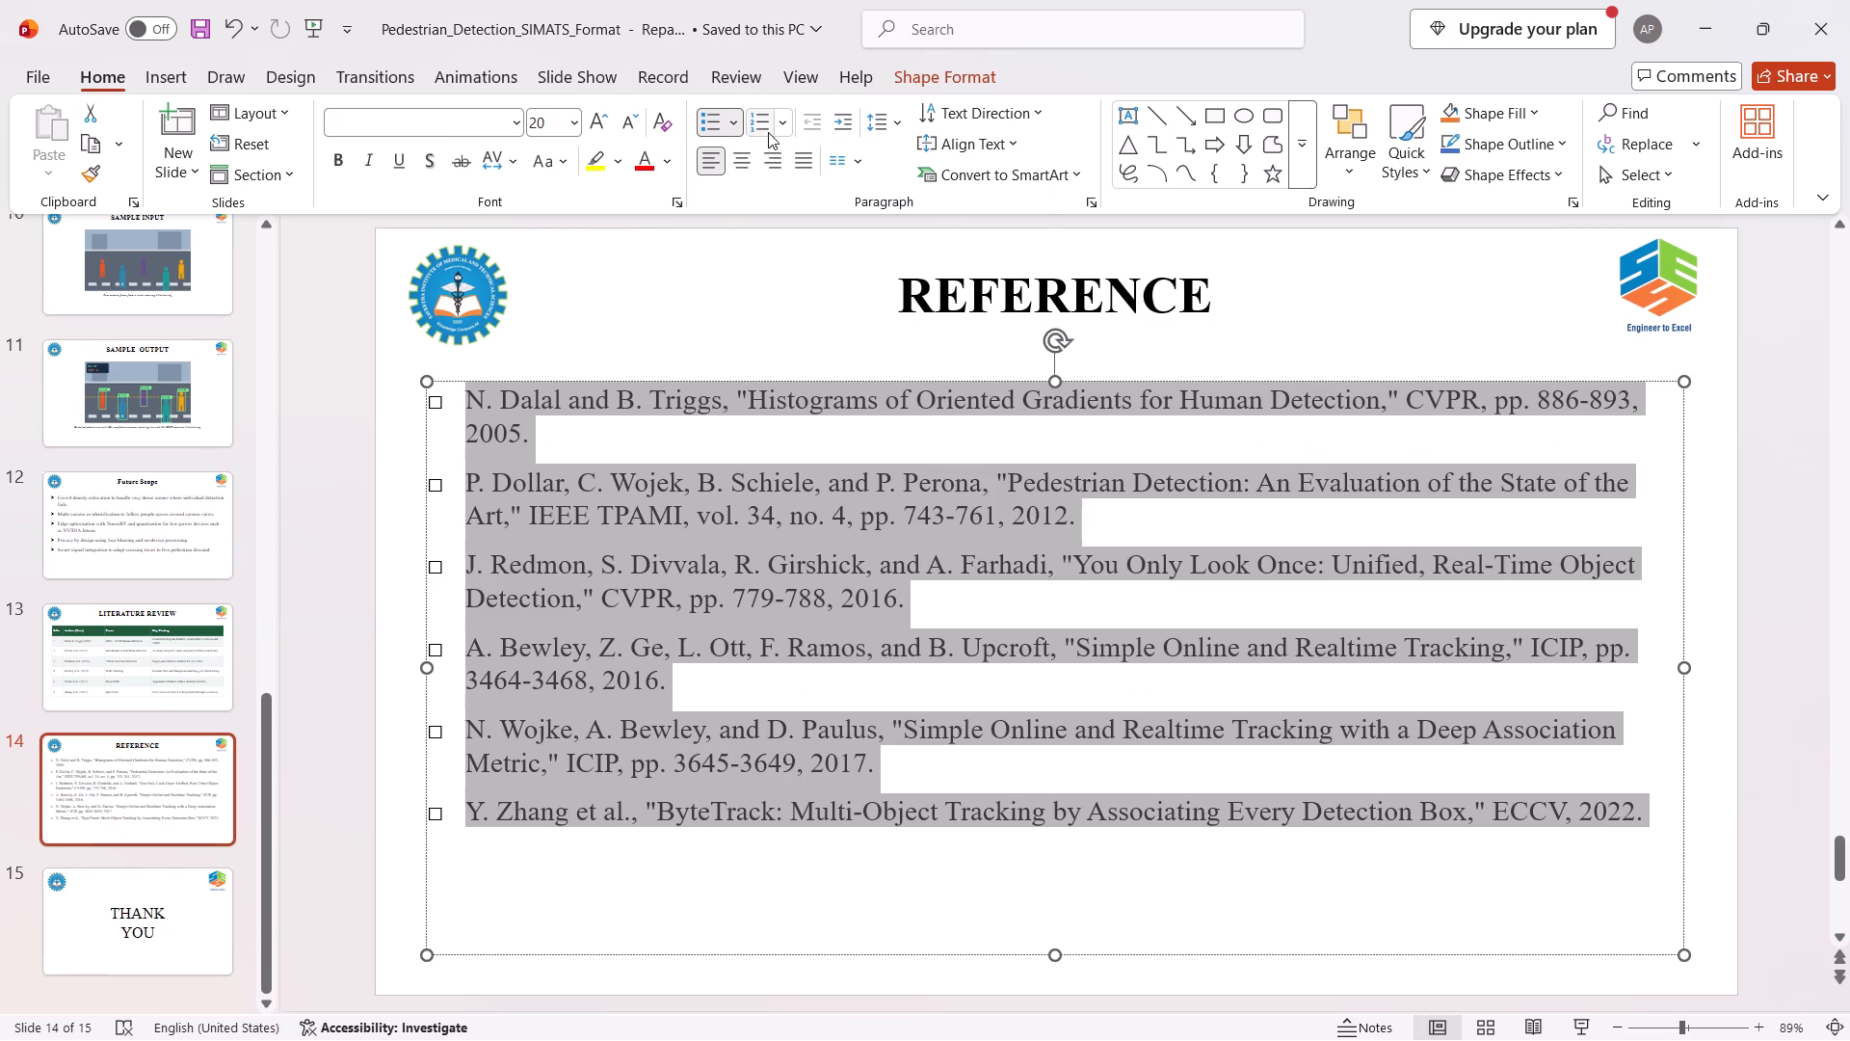
{"action": "left_click", "coordinate": [766, 125]}
{"action": "left_click", "coordinate": [780, 120]}
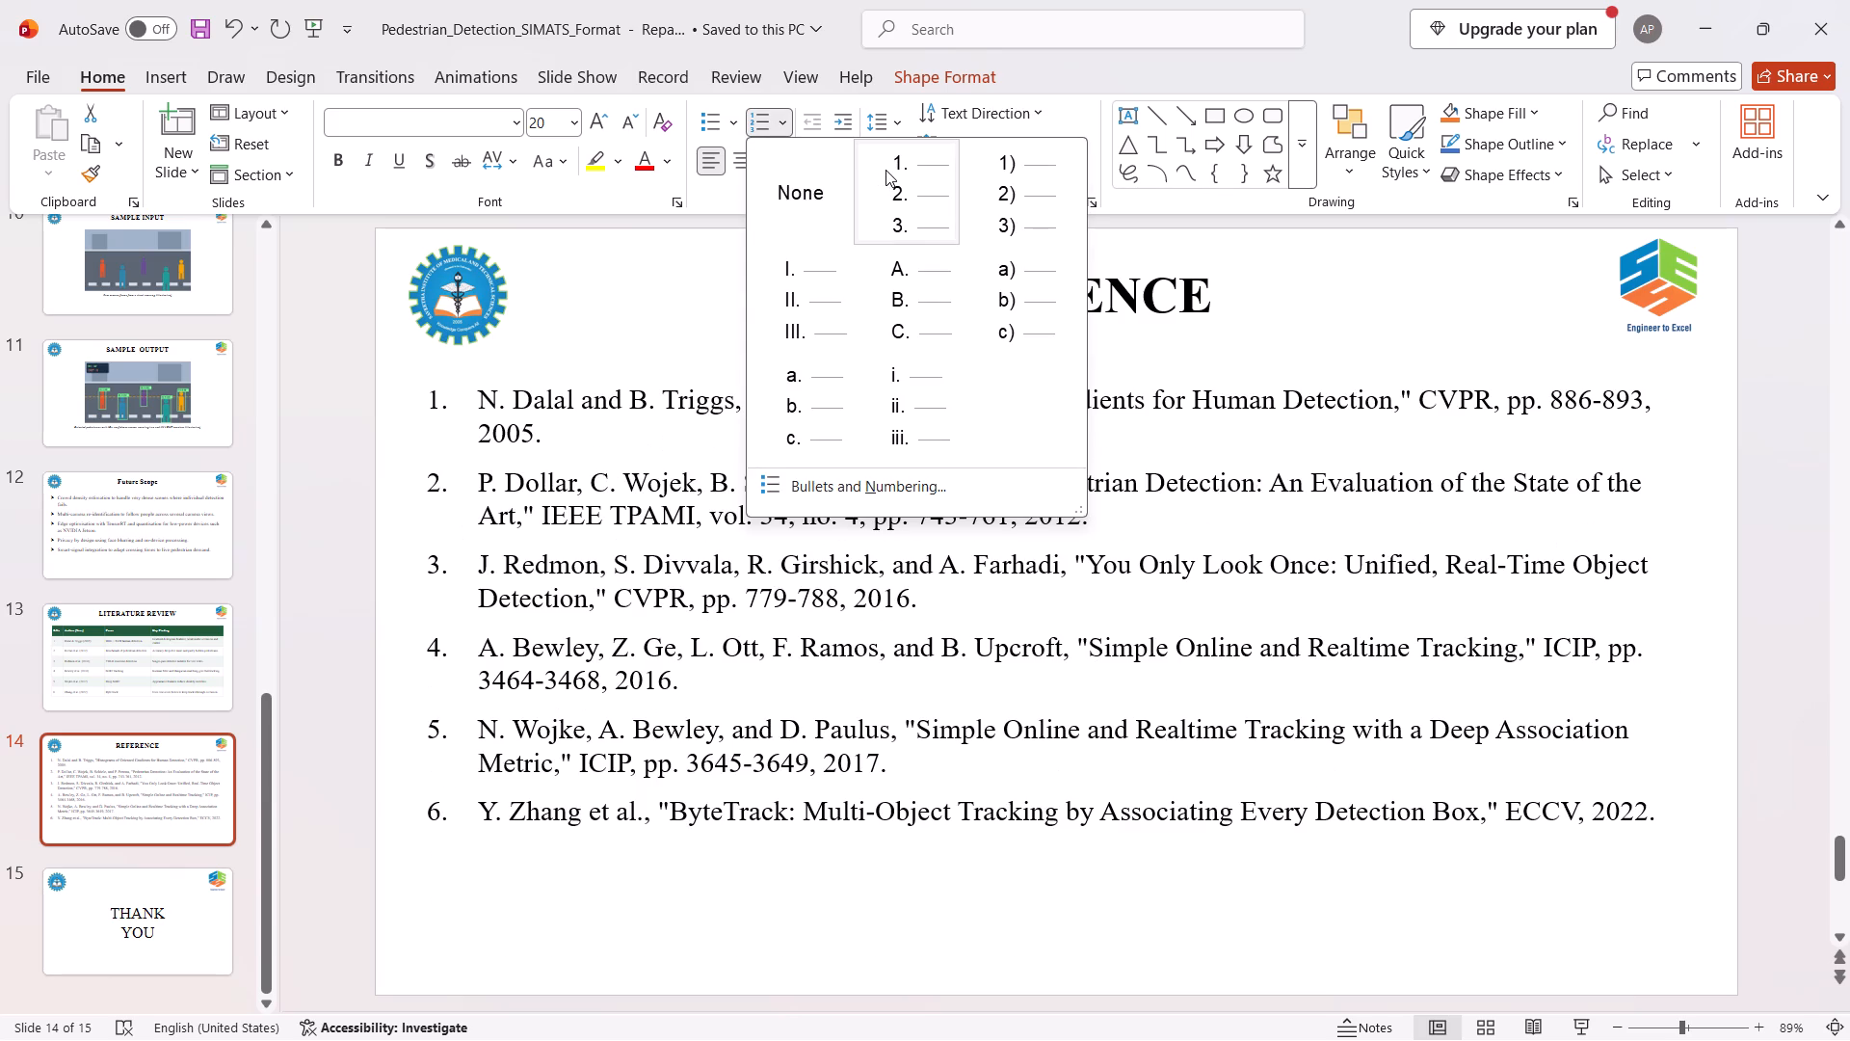
{"action": "left_click", "coordinate": [885, 170]}
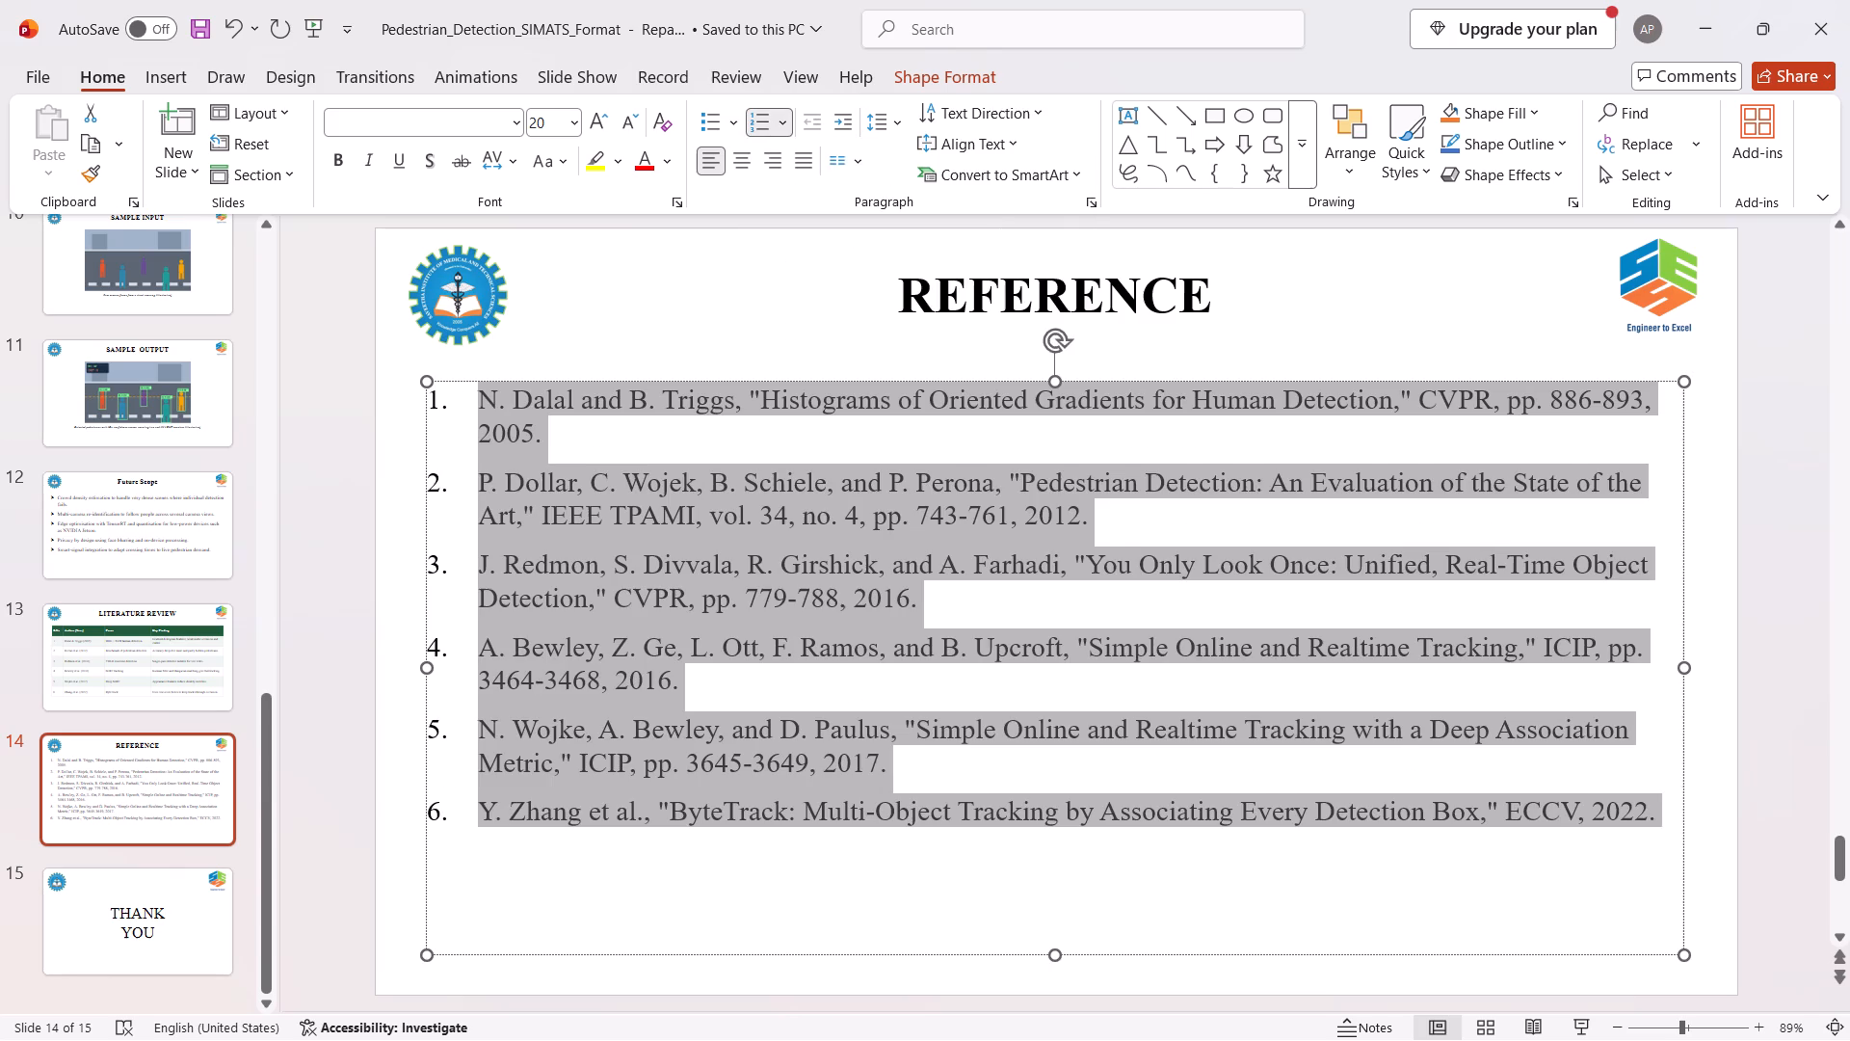
{"action": "left_click", "coordinate": [701, 286]}
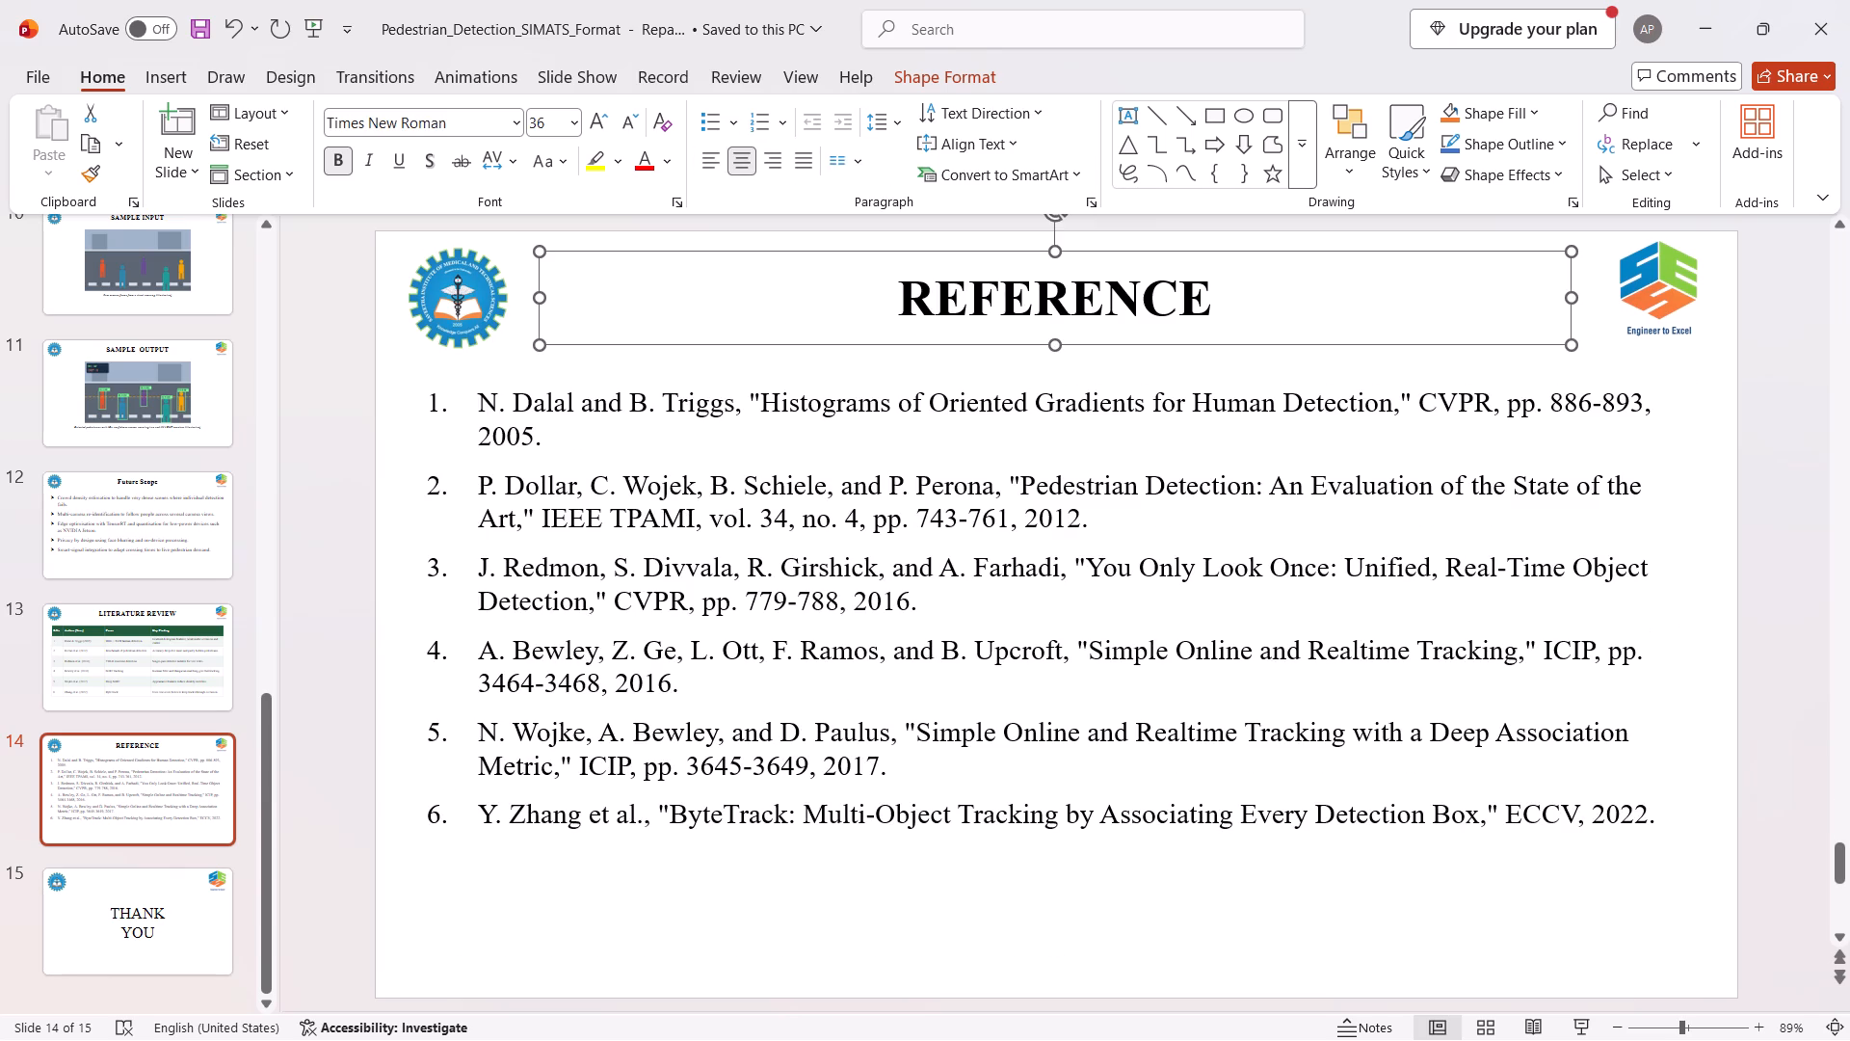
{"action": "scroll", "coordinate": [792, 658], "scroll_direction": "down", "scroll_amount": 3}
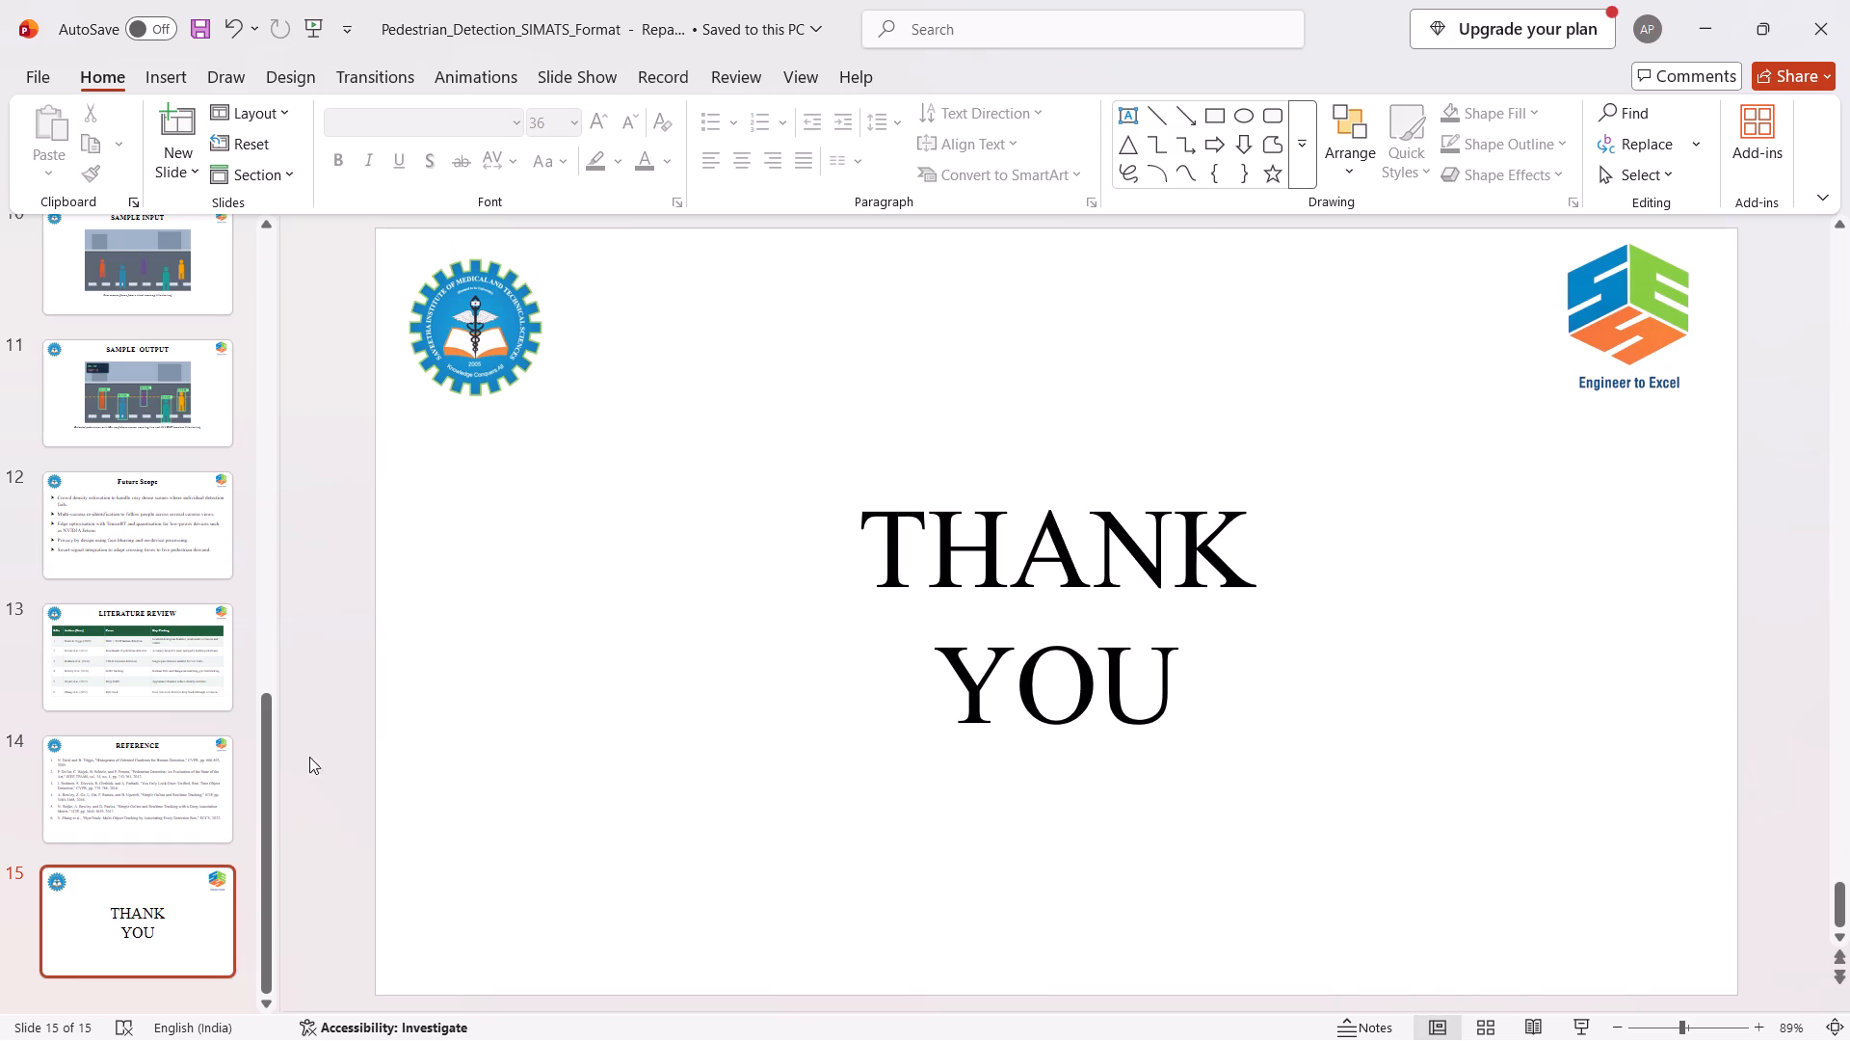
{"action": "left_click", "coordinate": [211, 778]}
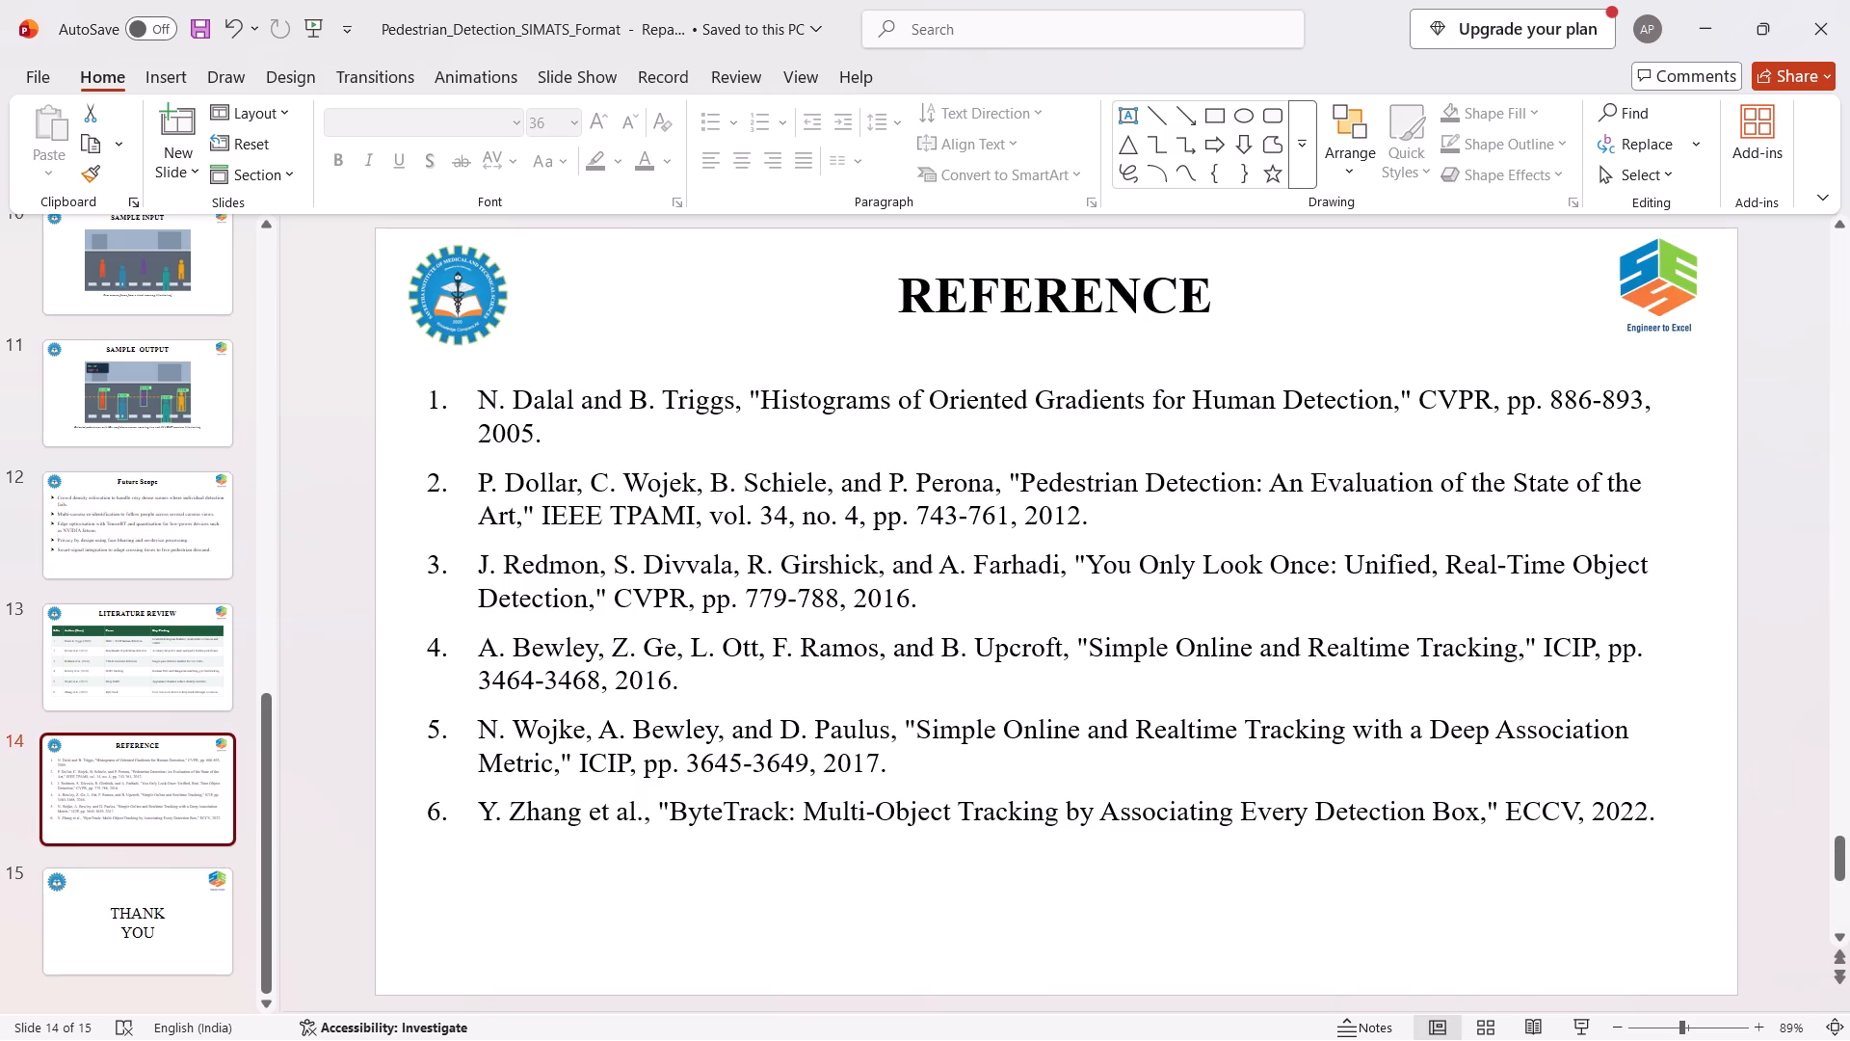
On the REFERENCE slide, change the publication year of reference 1 to 2025 and of reference 2 to 2024.
{"action": "left_click", "coordinate": [522, 432]}
{"action": "key", "text": "BackSpace"}
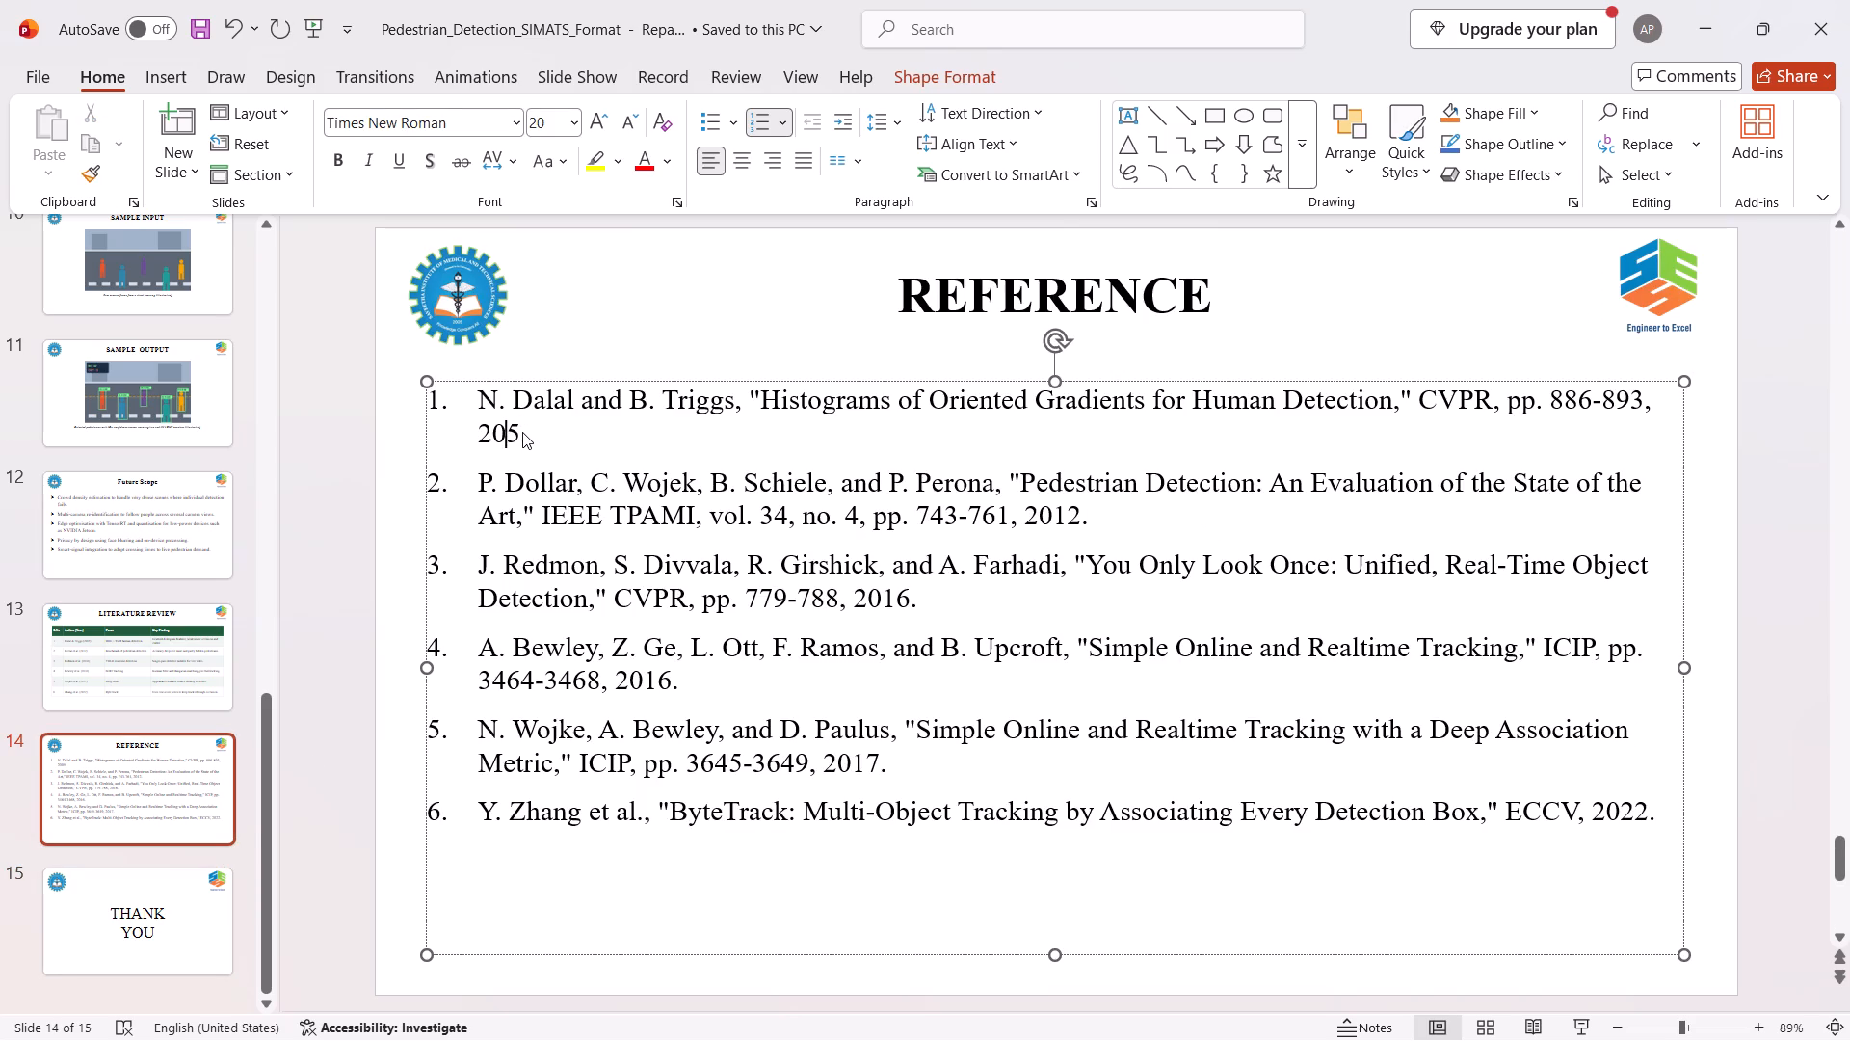
{"action": "key", "text": "2"}
{"action": "left_click", "coordinate": [1063, 523]}
{"action": "key", "text": "BackSpace"}
{"action": "key", "text": "2"}
{"action": "key", "text": "Delete"}
{"action": "key", "text": "4"}
Change the publication year of reference 3 to 2024 and of reference 4 to 2023 on the REFERENCE slide.
{"action": "left_click", "coordinate": [896, 601]}
{"action": "key", "text": "BackSpace"}
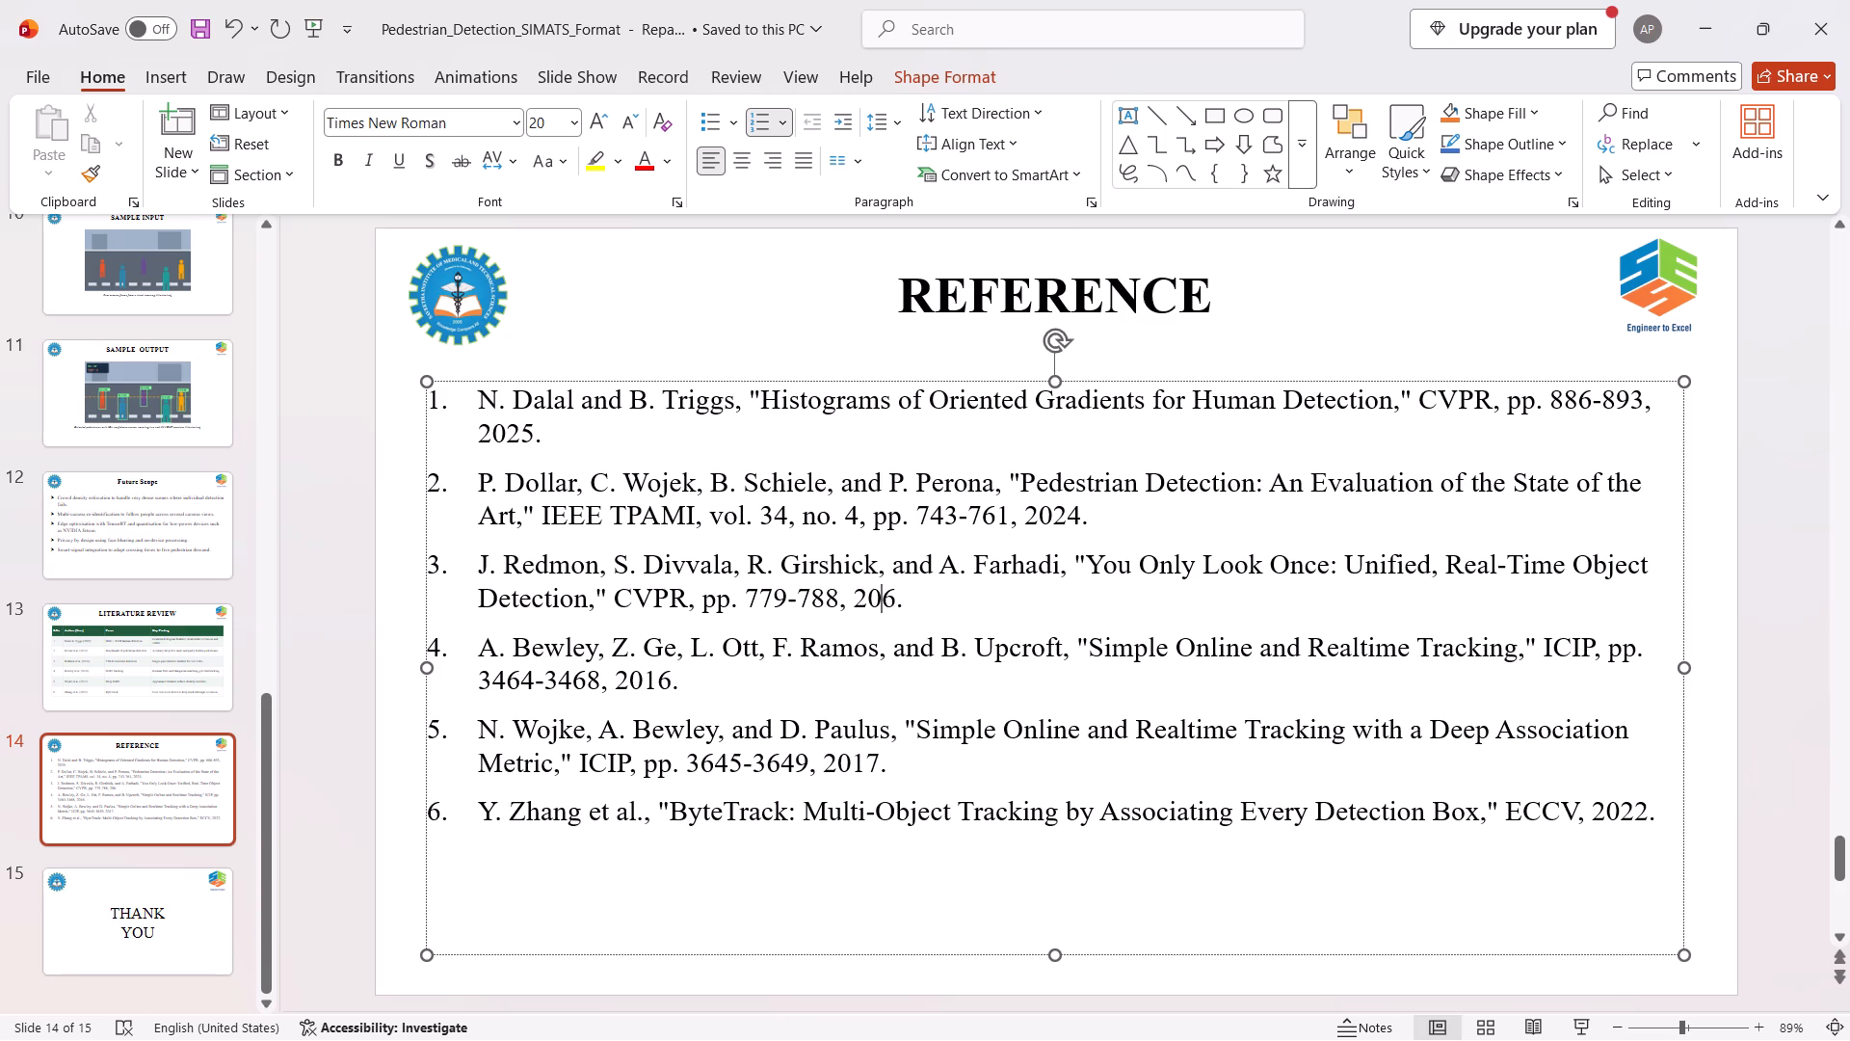
{"action": "key", "text": "Right"}
{"action": "key", "text": "BackSpace"}
{"action": "type", "text": "24"}
{"action": "left_click", "coordinate": [692, 679]}
{"action": "key", "text": "Left"}
{"action": "key", "text": "BackSpace"}
{"action": "key", "text": "BackSpace"}
{"action": "type", "text": "23"}
Change the publication year of reference 5 to 2025 and of reference 6 to 2023 on the REFERENCE slide.
{"action": "left_click", "coordinate": [880, 760]}
{"action": "key", "text": "BackSpace"}
{"action": "key", "text": "BackSpace"}
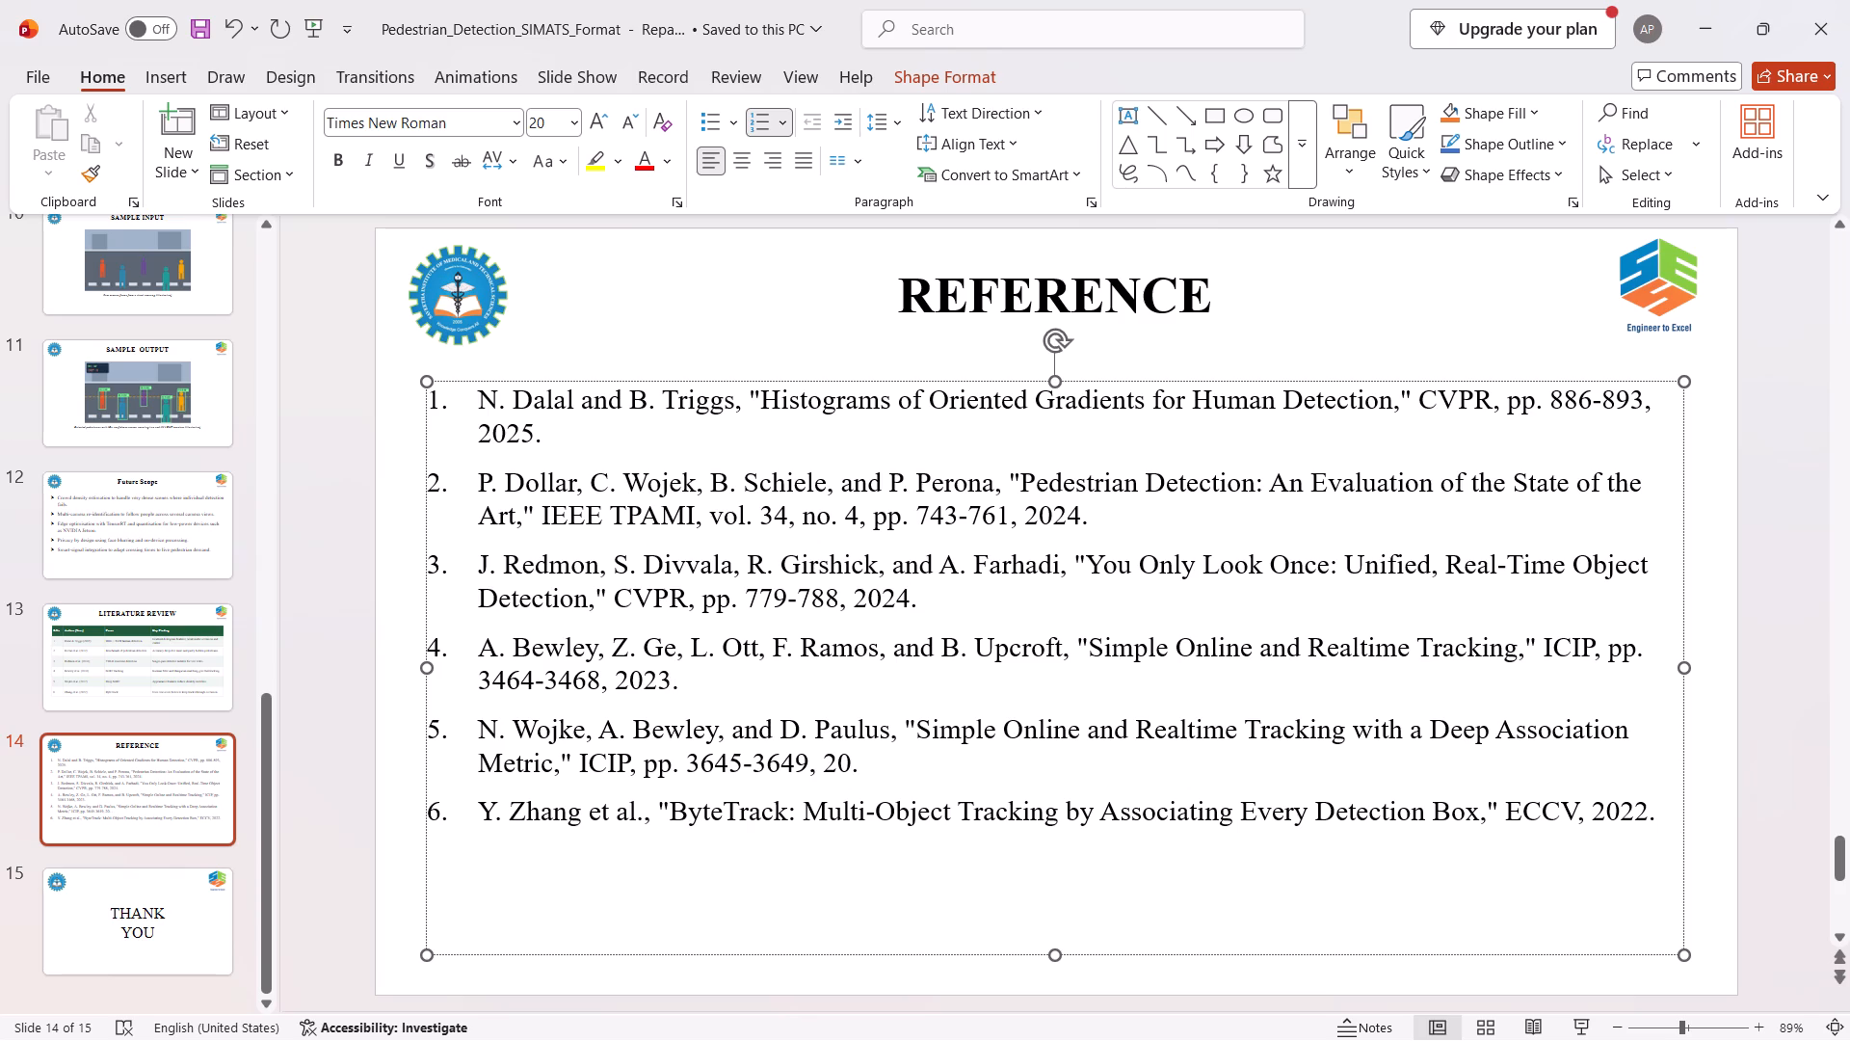
{"action": "type", "text": "25"}
{"action": "left_click", "coordinate": [1645, 811]}
{"action": "key", "text": "BackSpace"}
{"action": "key", "text": "3"}
{"action": "key", "text": "Up"}
In the LITERATURE REVIEW slide's table, set the year in row 1 (Dalal & Triggs) to 2025, matching the reference list.
{"action": "left_click", "coordinate": [218, 663]}
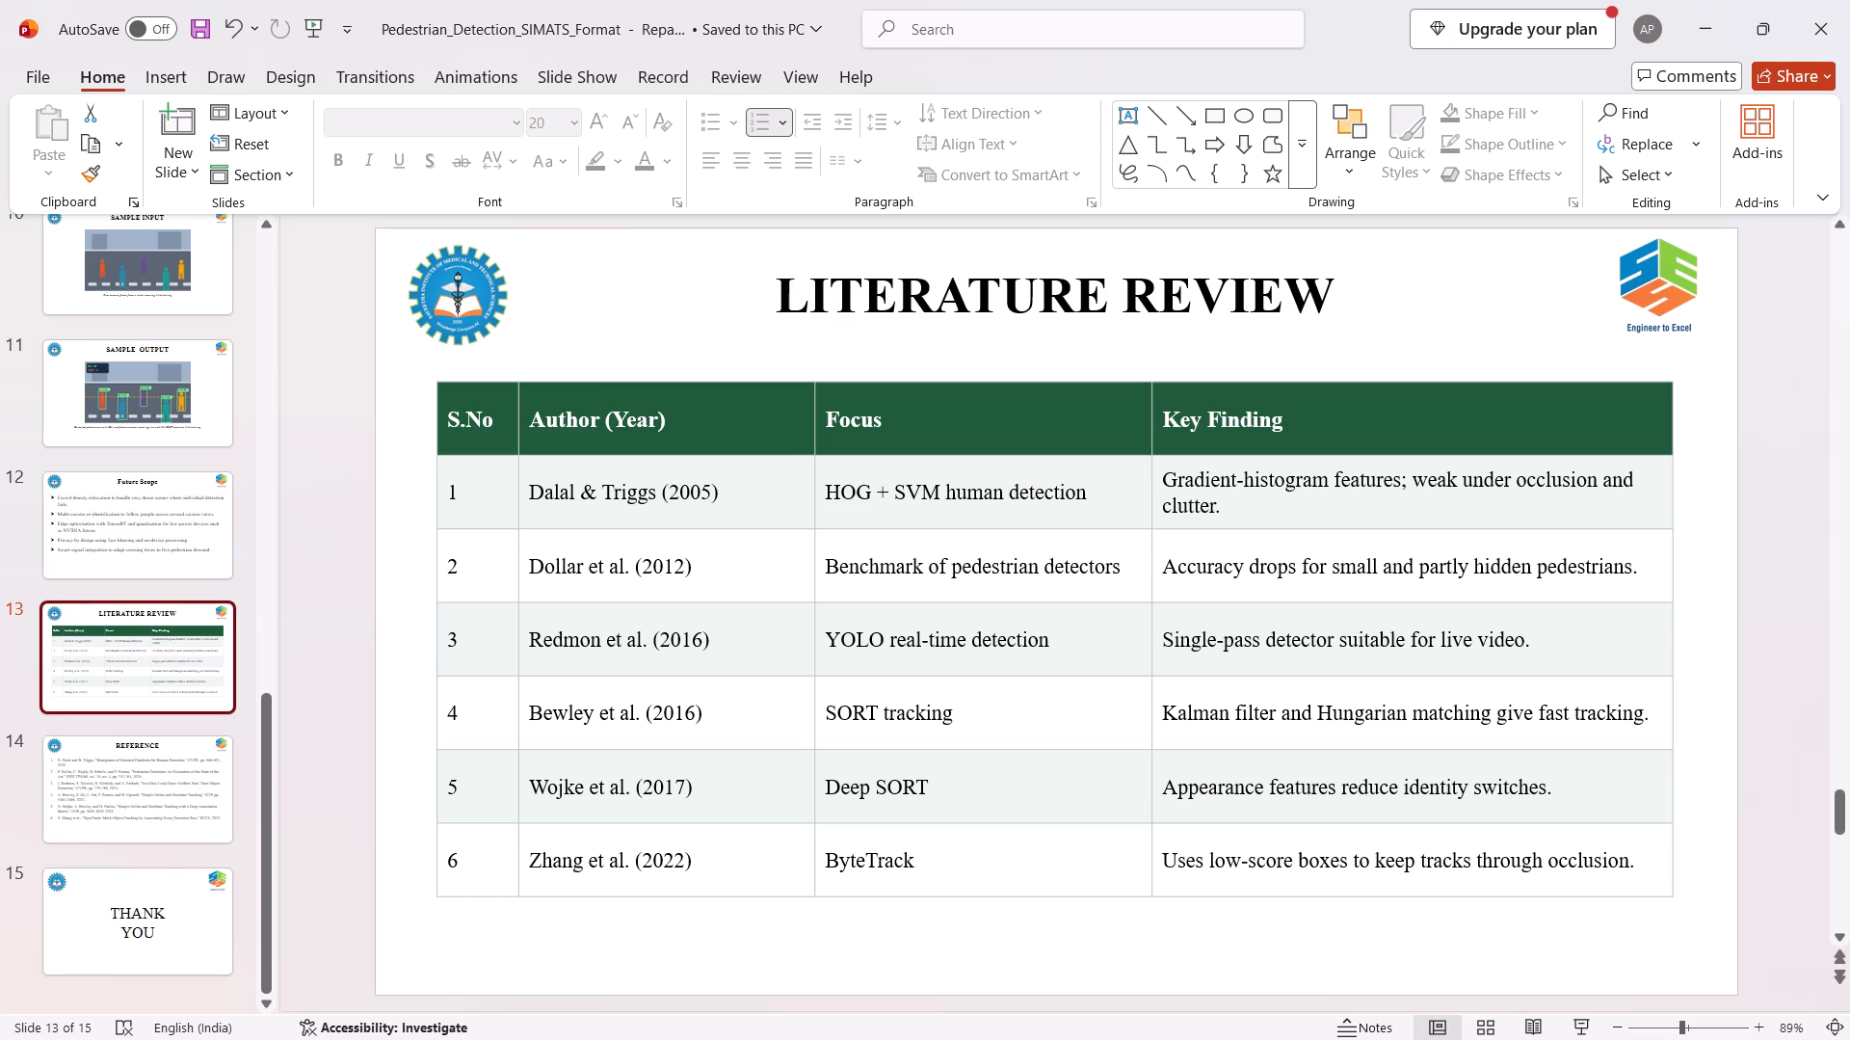
{"action": "left_click", "coordinate": [168, 795]}
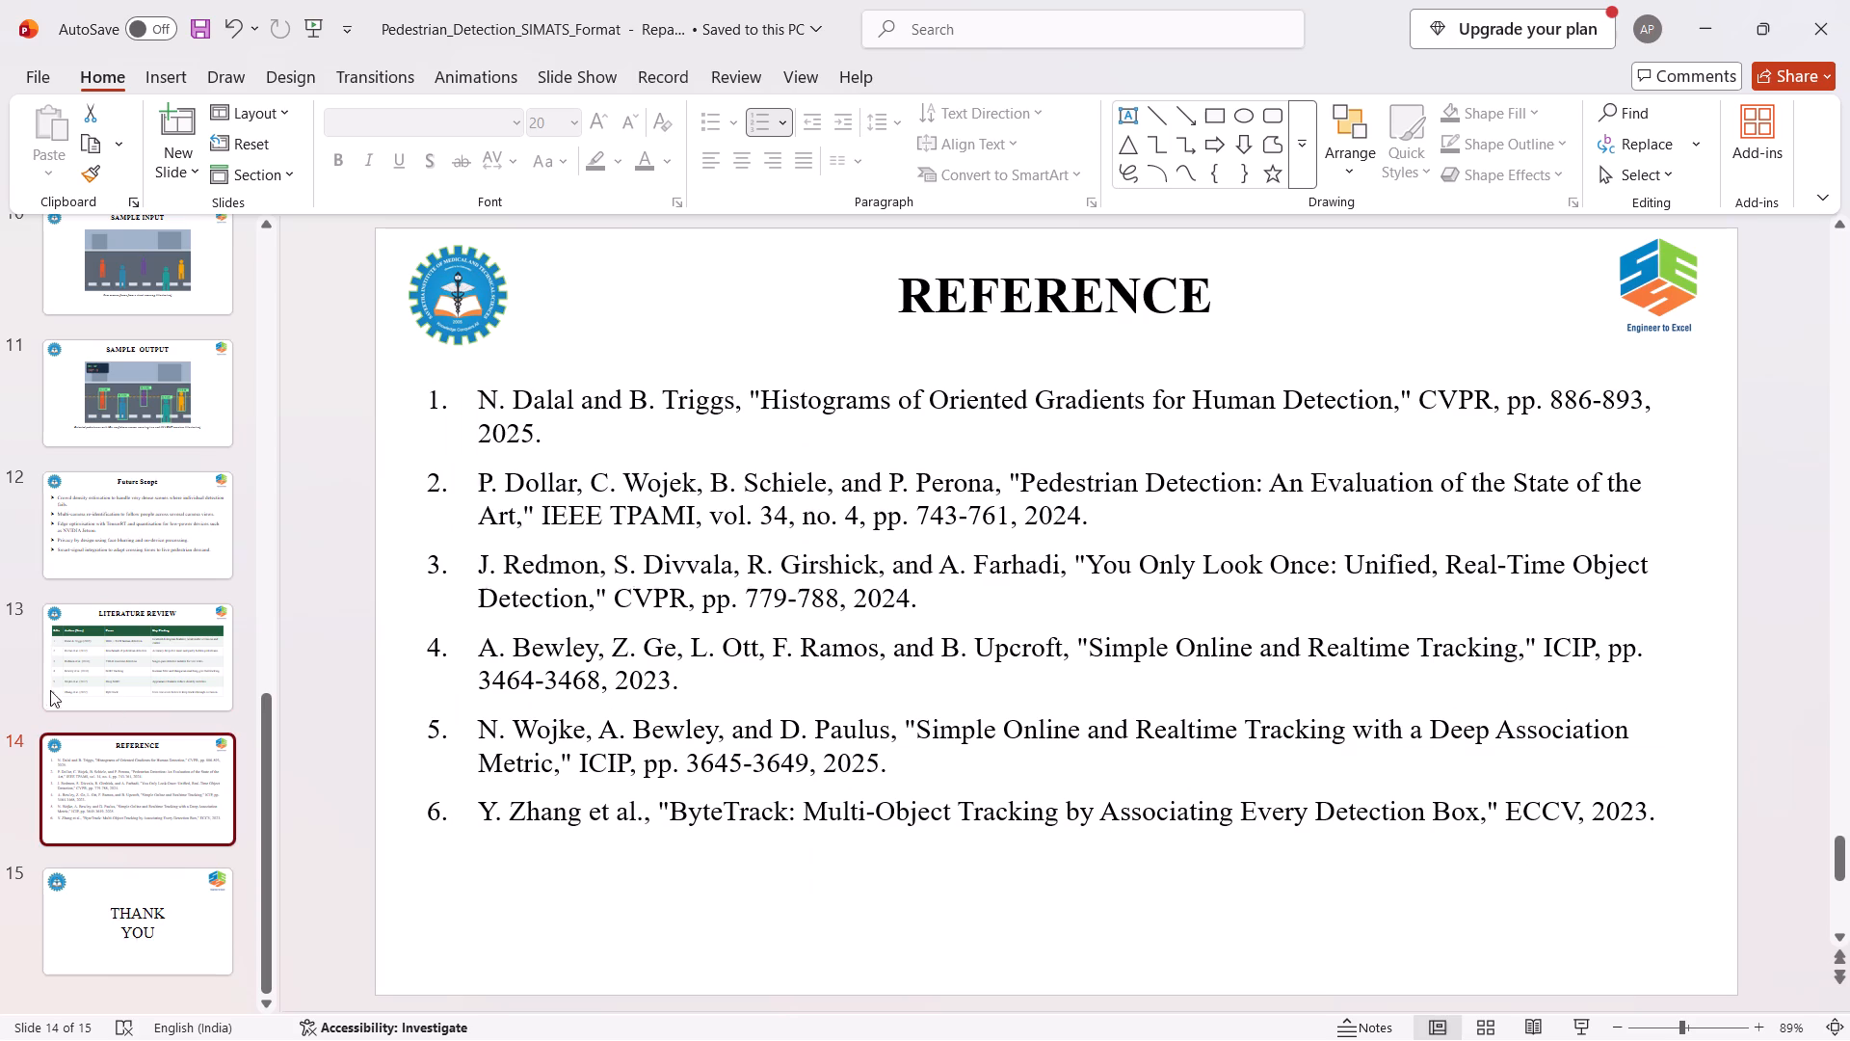
{"action": "left_click", "coordinate": [138, 655]}
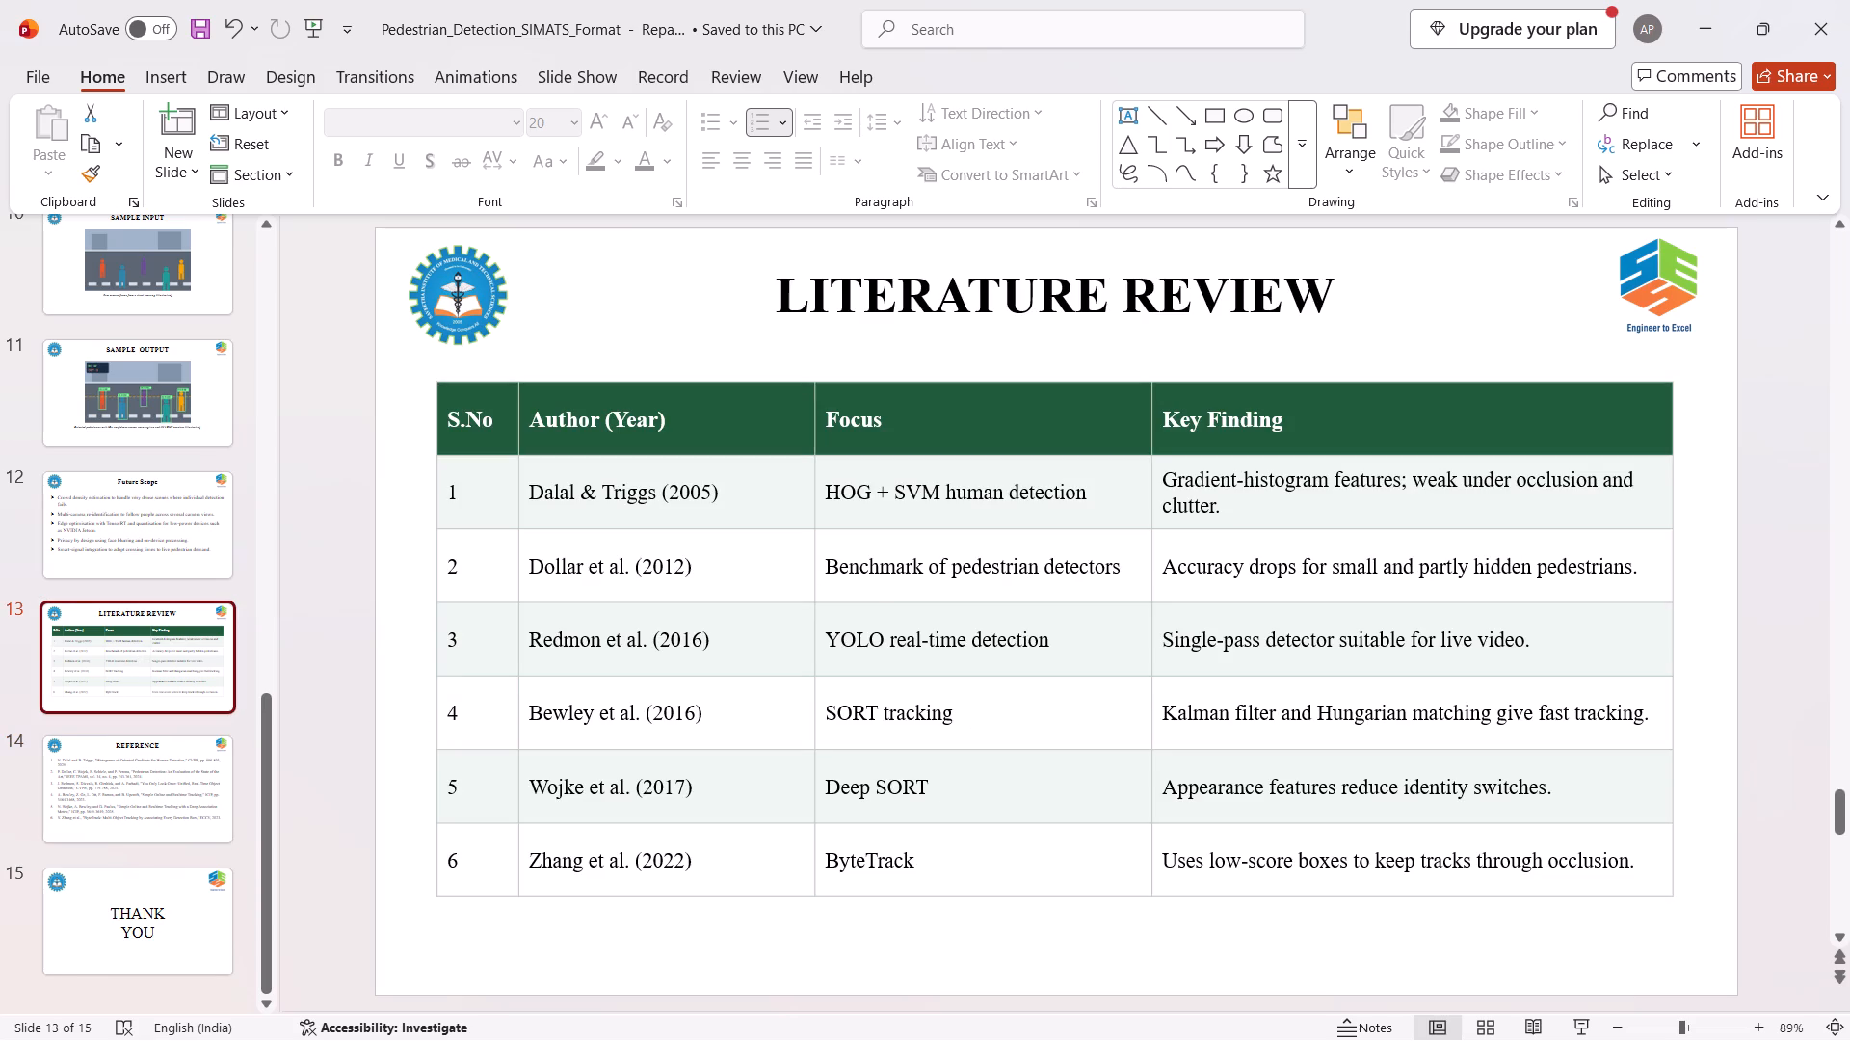
{"action": "left_click", "coordinate": [702, 494]}
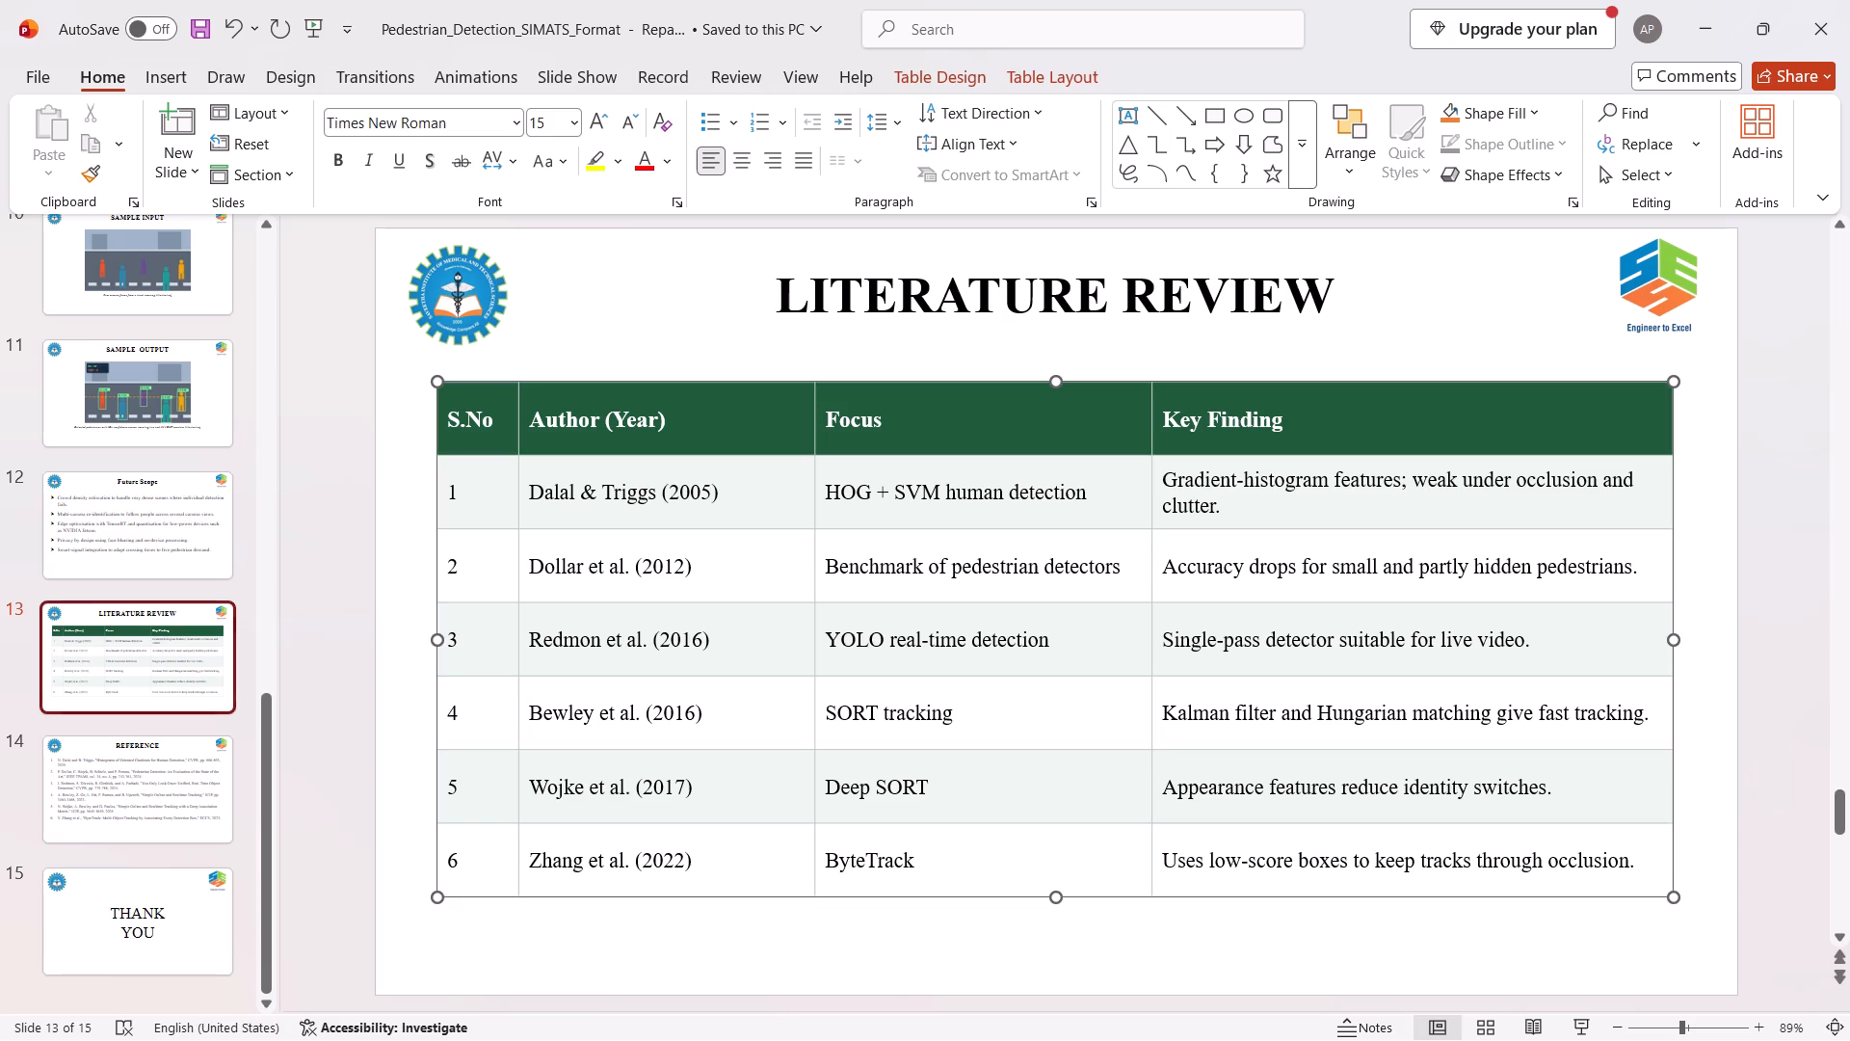
{"action": "key", "text": "BackSpace"}
{"action": "key", "text": "2"}
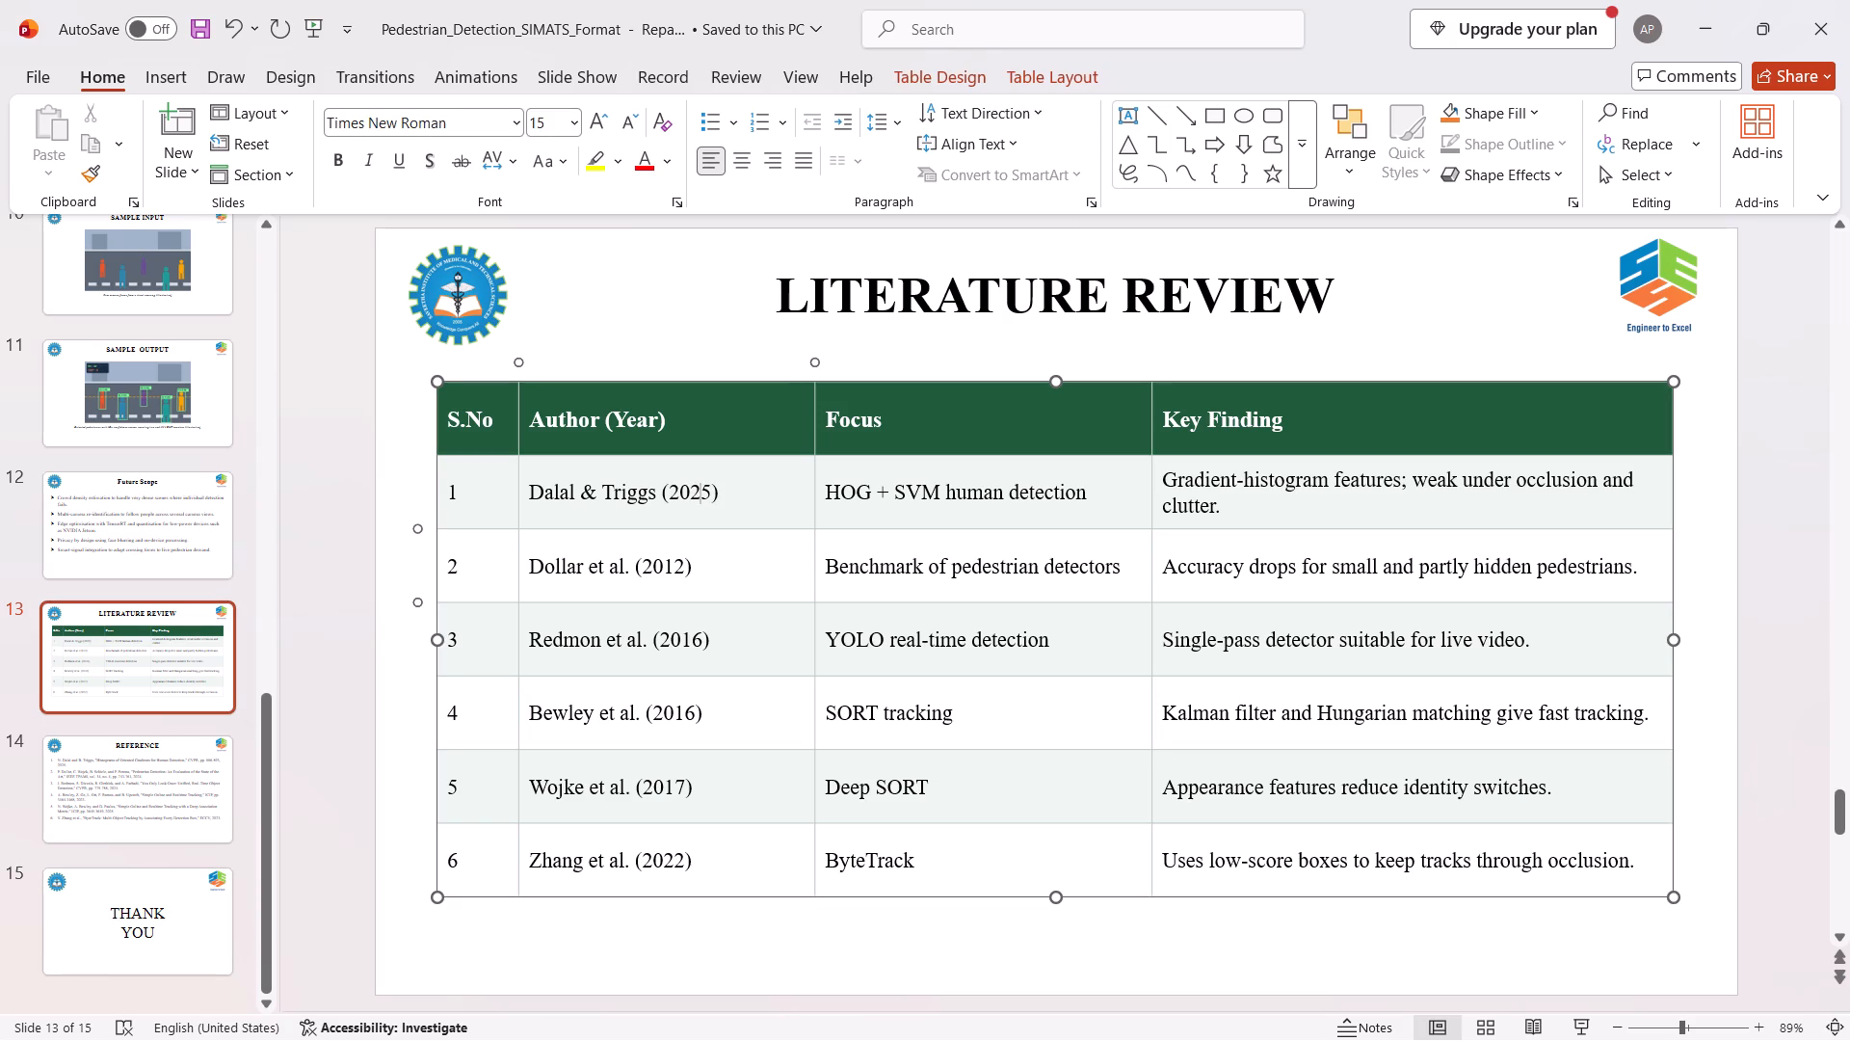
Set the years in rows 2 (Dollar et al.) and 3 (Redmon et al.) of the literature review table to 2024.
{"action": "left_click", "coordinate": [179, 772]}
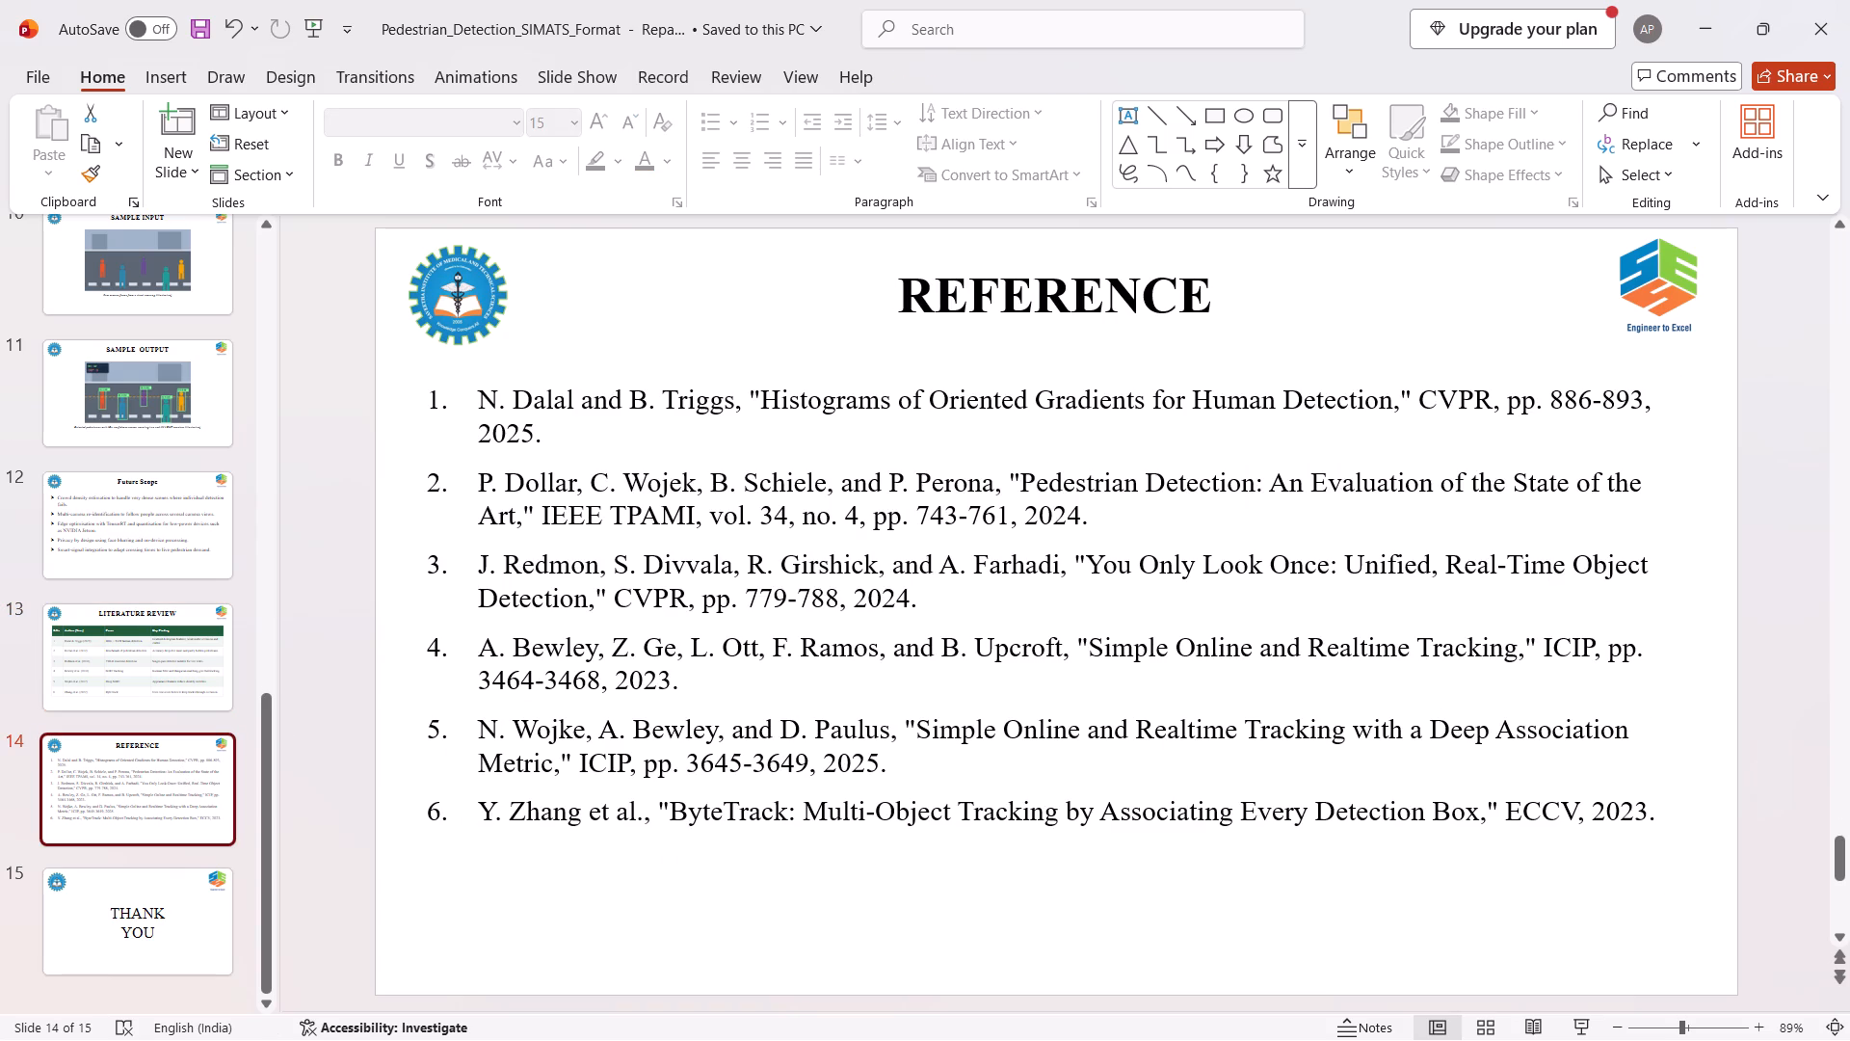
{"action": "left_click", "coordinate": [150, 654]}
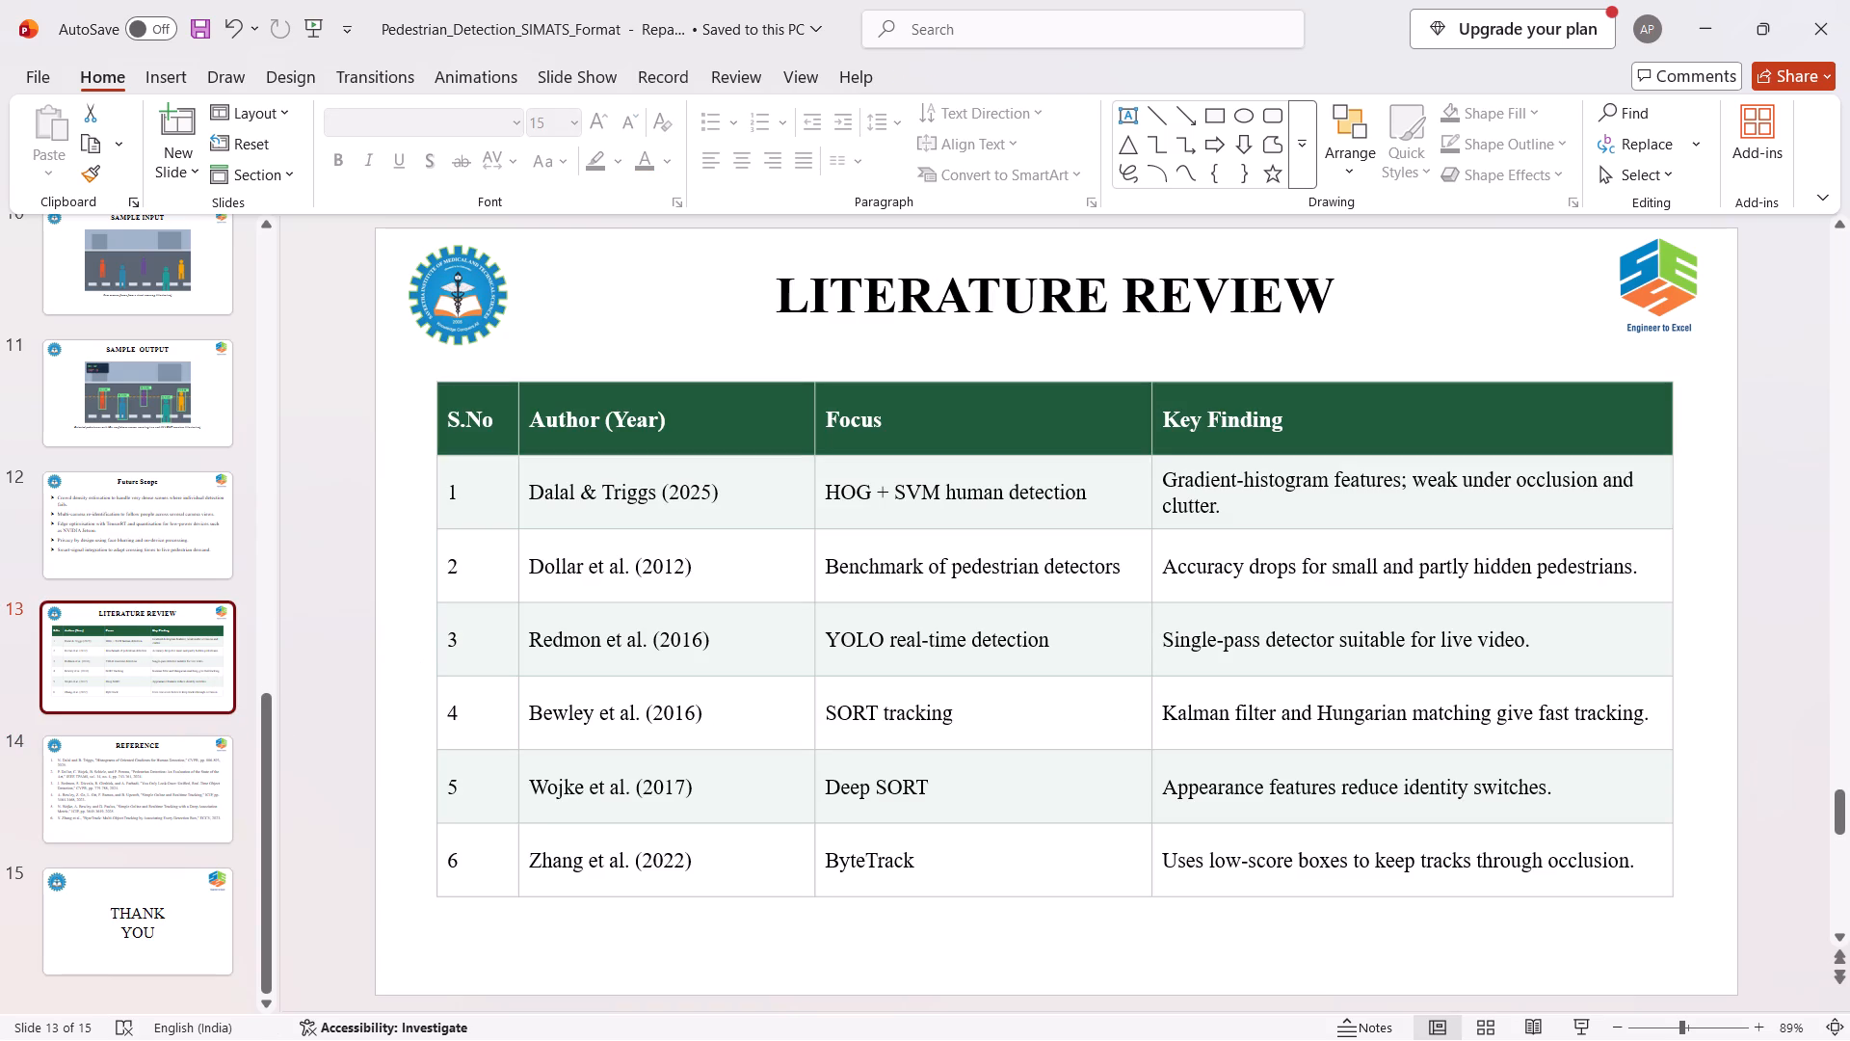
{"action": "left_click", "coordinate": [673, 573]}
{"action": "key", "text": "BackSpace"}
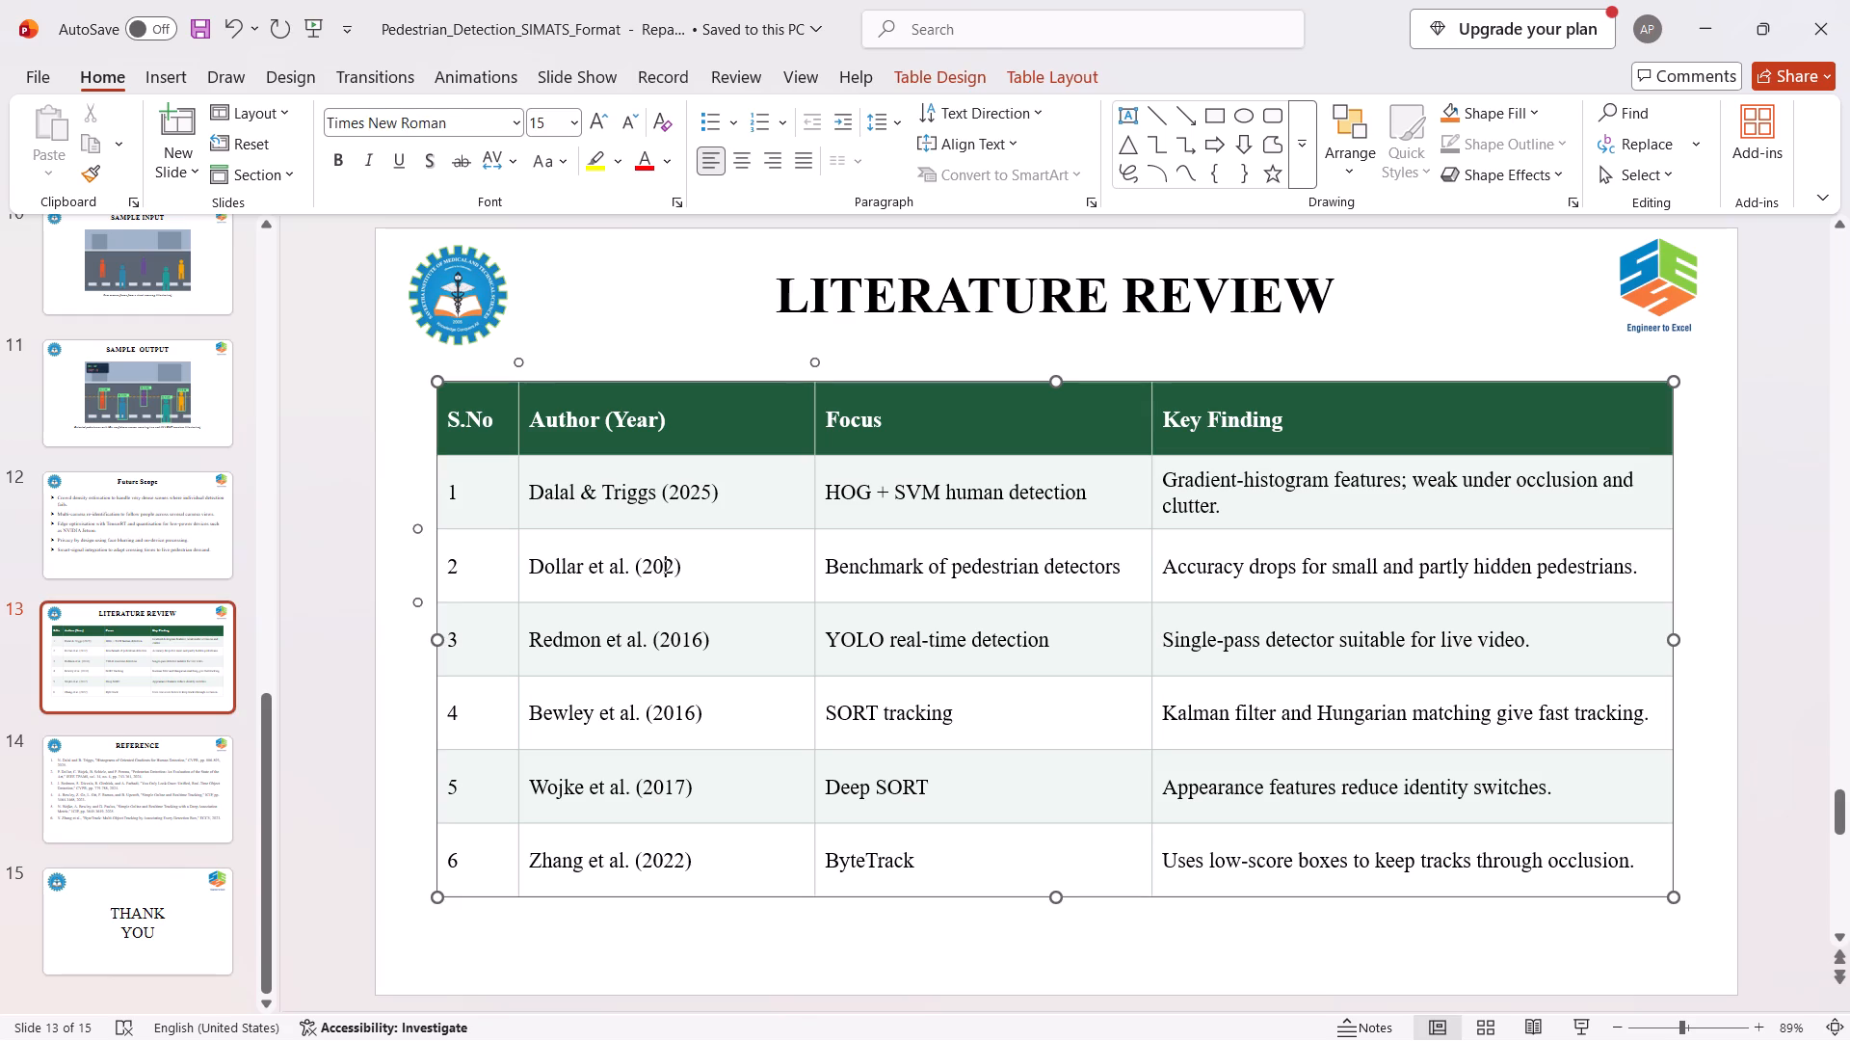
{"action": "key", "text": "Right"}
{"action": "key", "text": "4"}
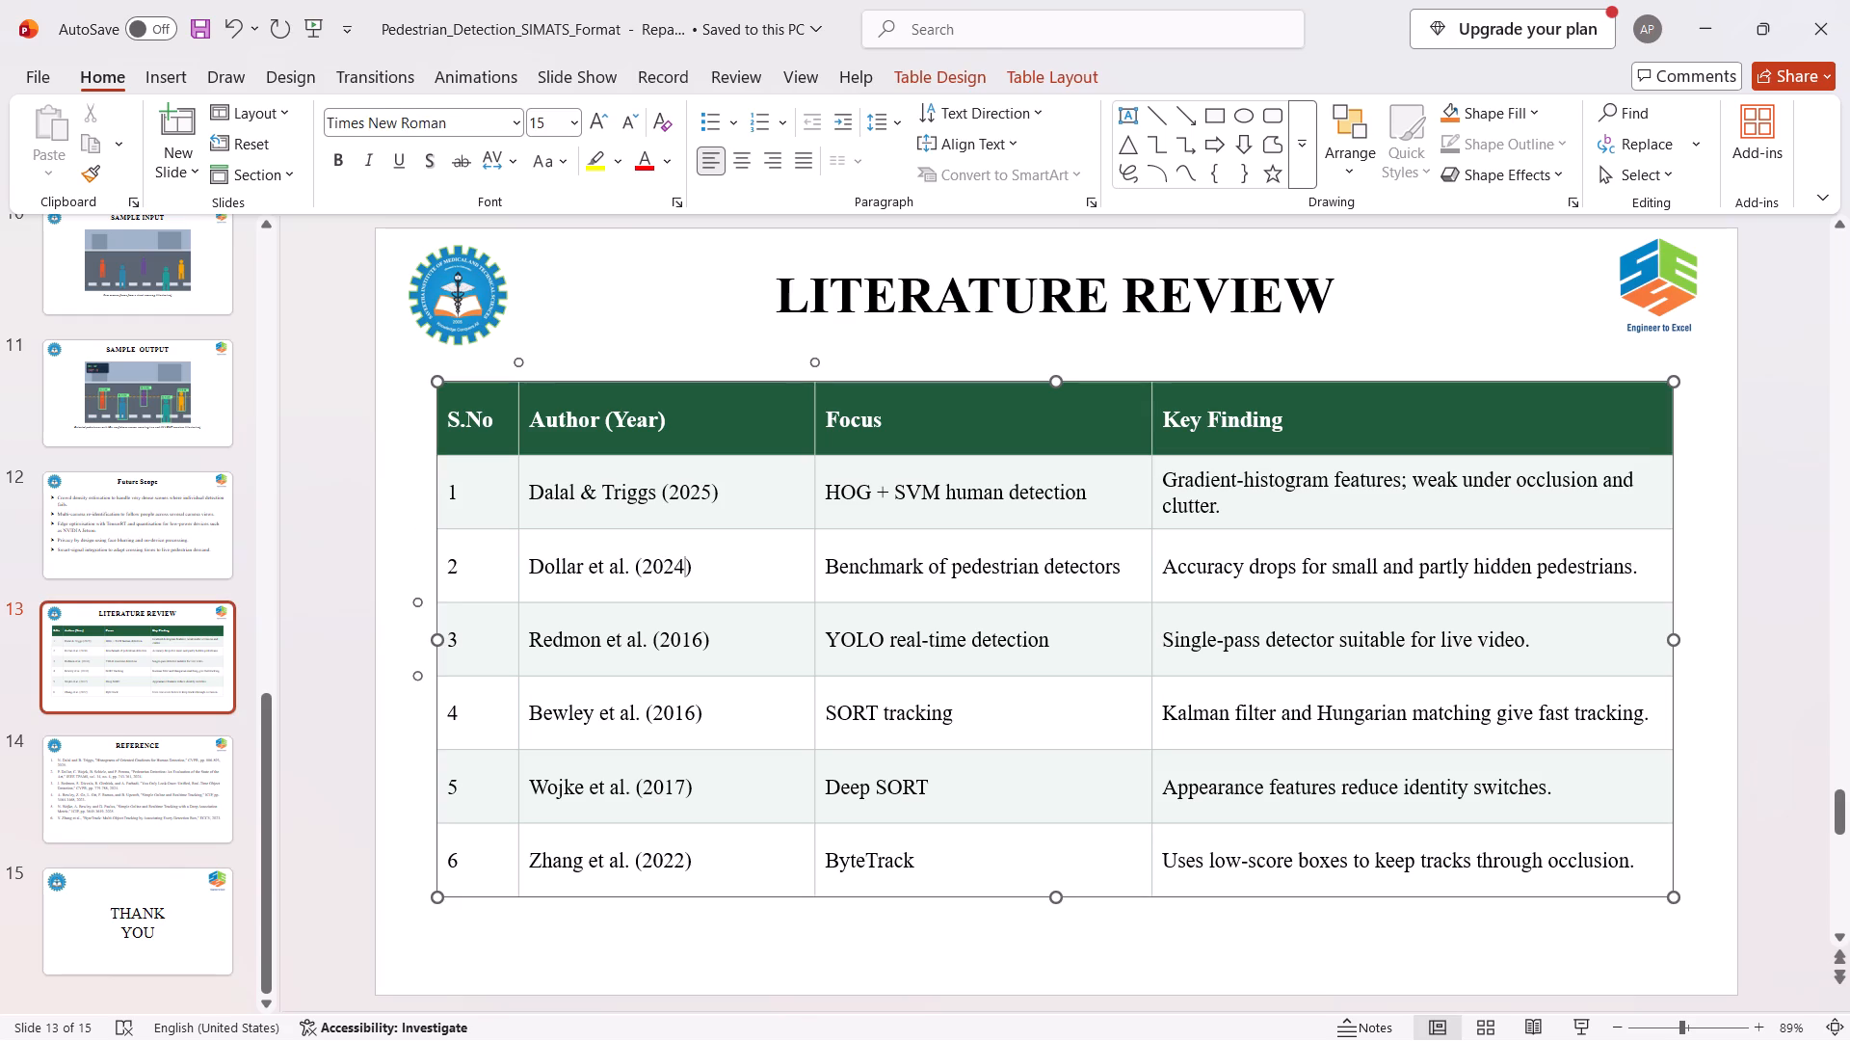
{"action": "left_click", "coordinate": [700, 638]}
{"action": "key", "text": "BackSpace"}
{"action": "key", "text": "BackSpace"}
{"action": "type", "text": "24"}
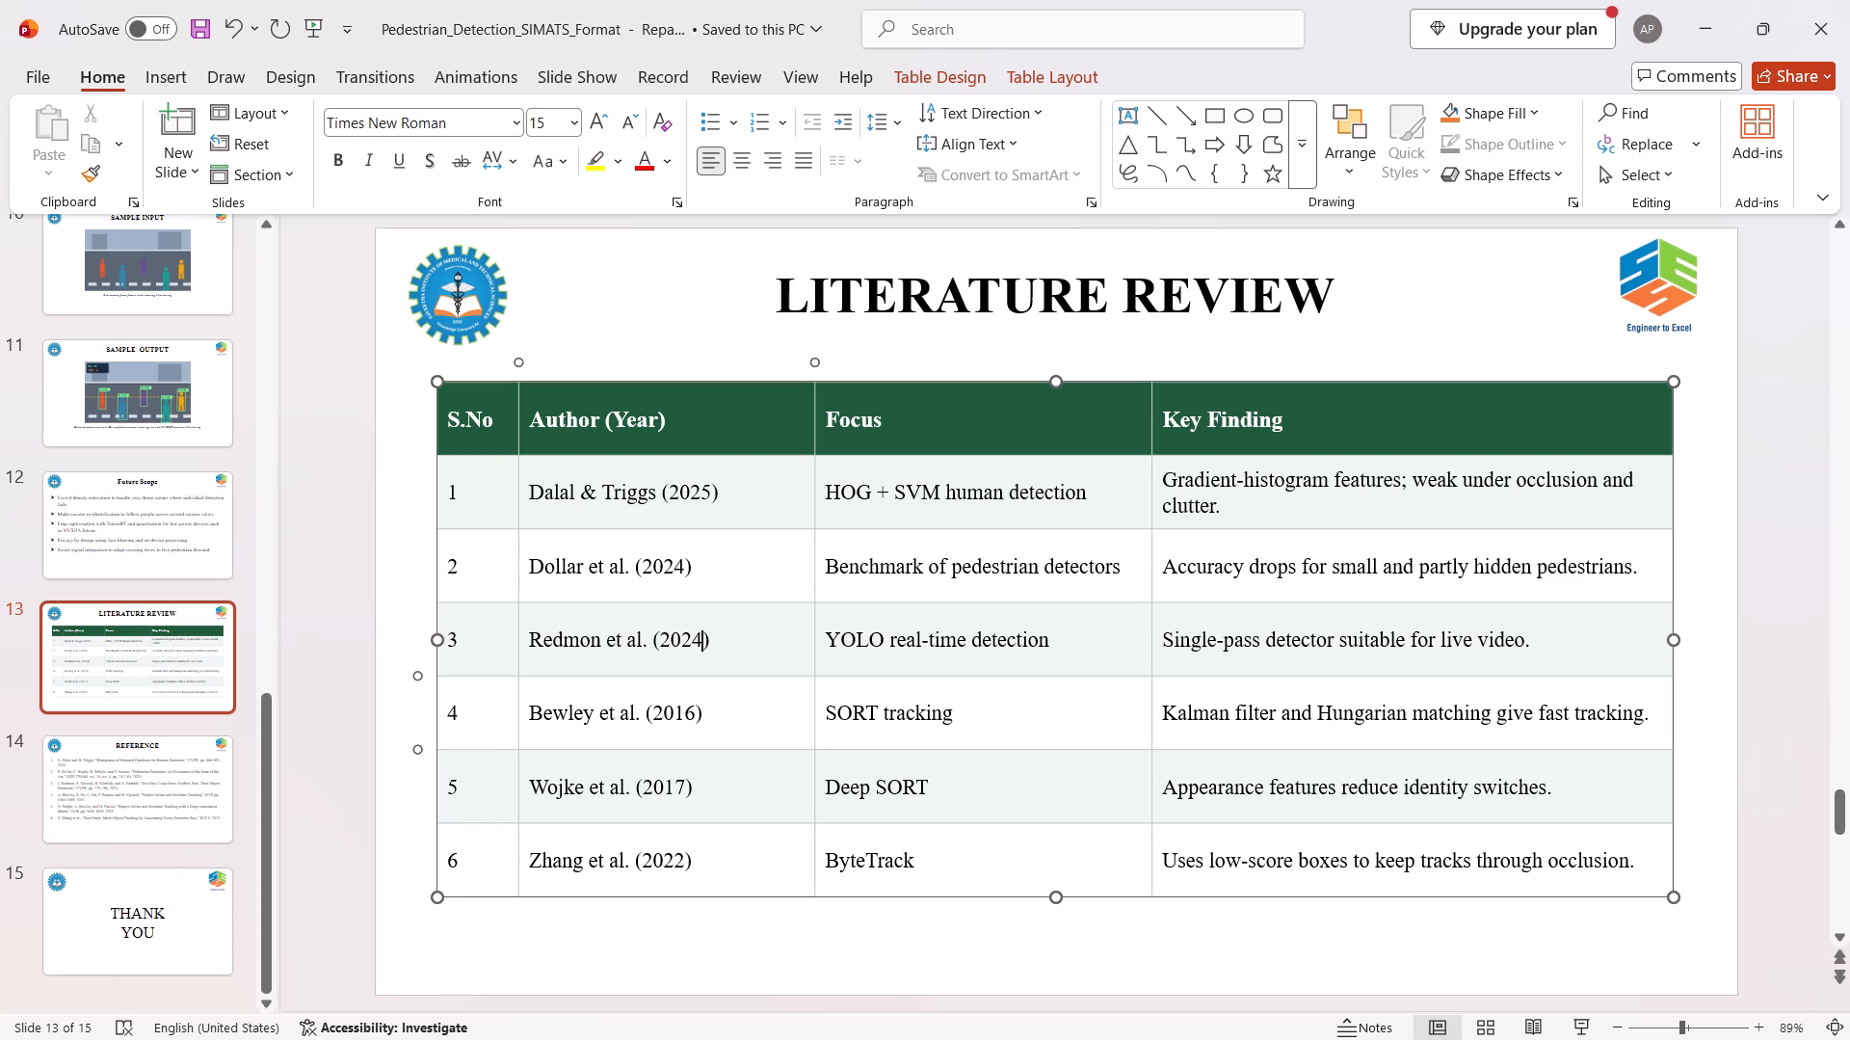
Check the reference list and set the year in row 4 (Bewley et al.) of the literature review table to 2023.
{"action": "left_click", "coordinate": [697, 715]}
{"action": "left_click", "coordinate": [140, 760]}
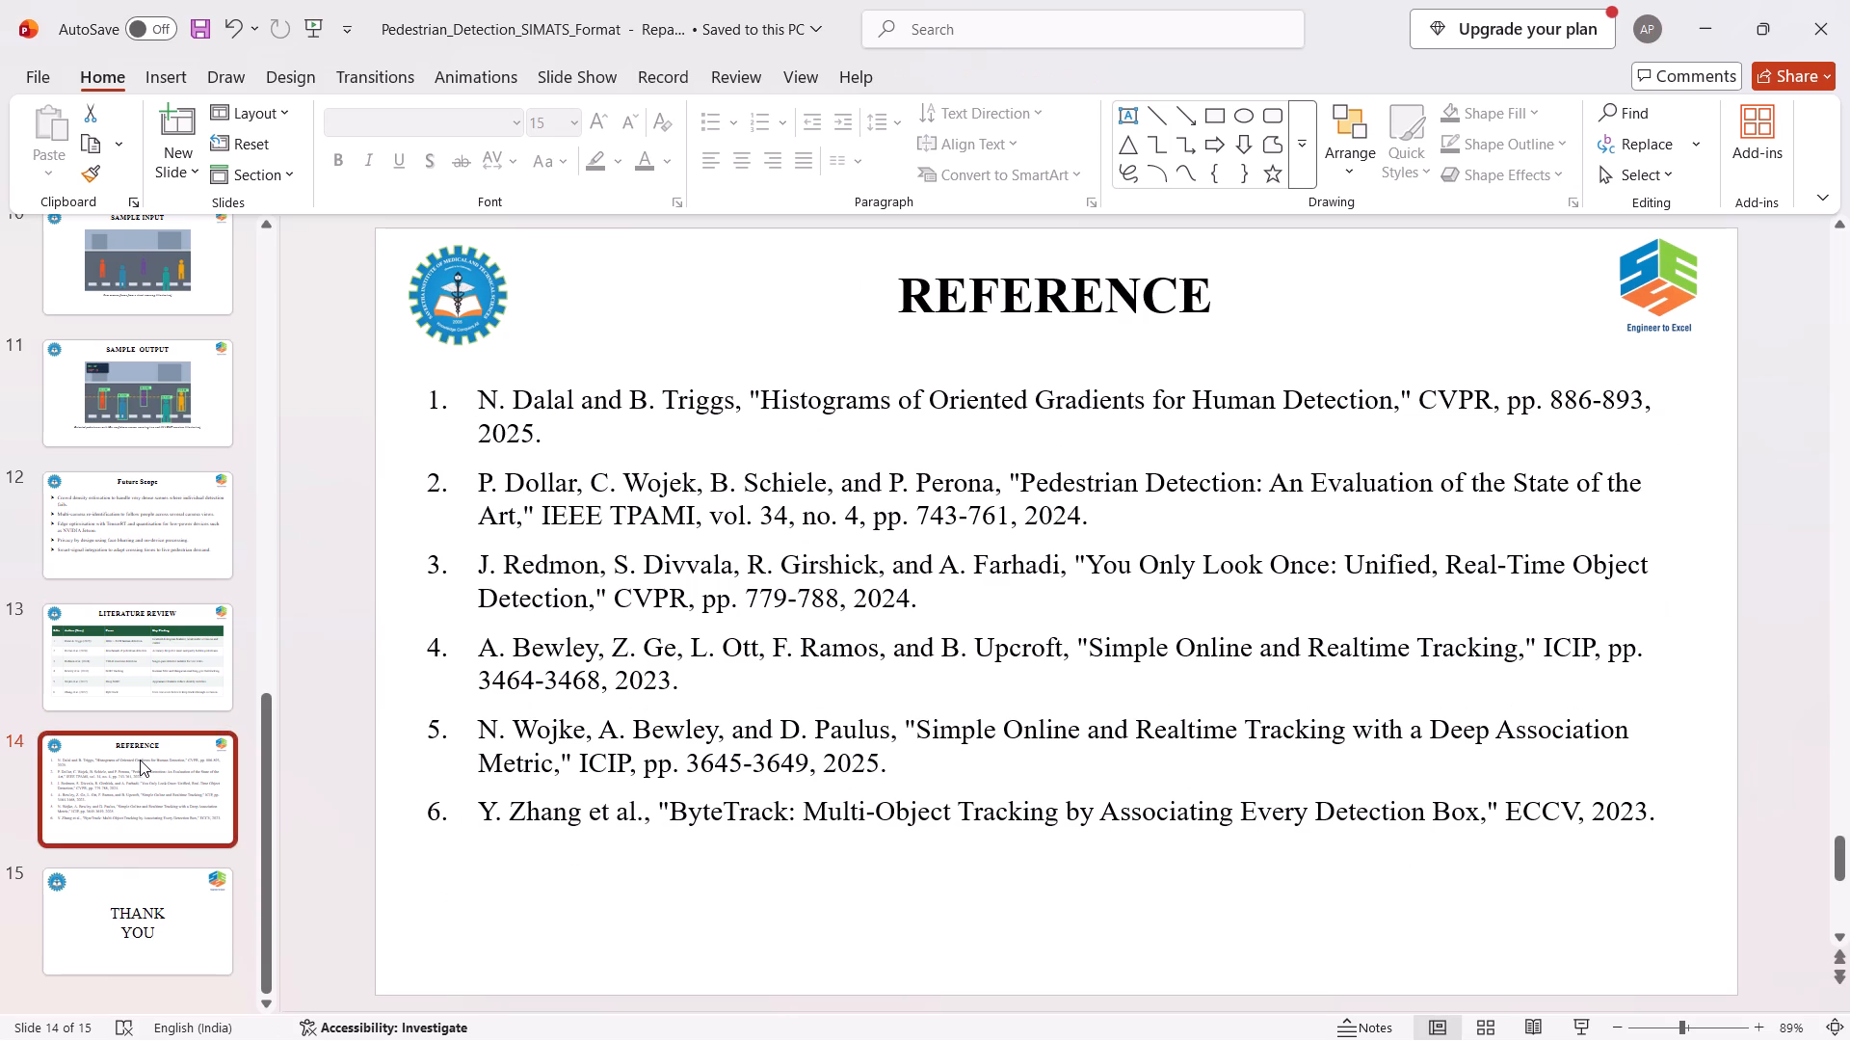
{"action": "left_click", "coordinate": [176, 639]}
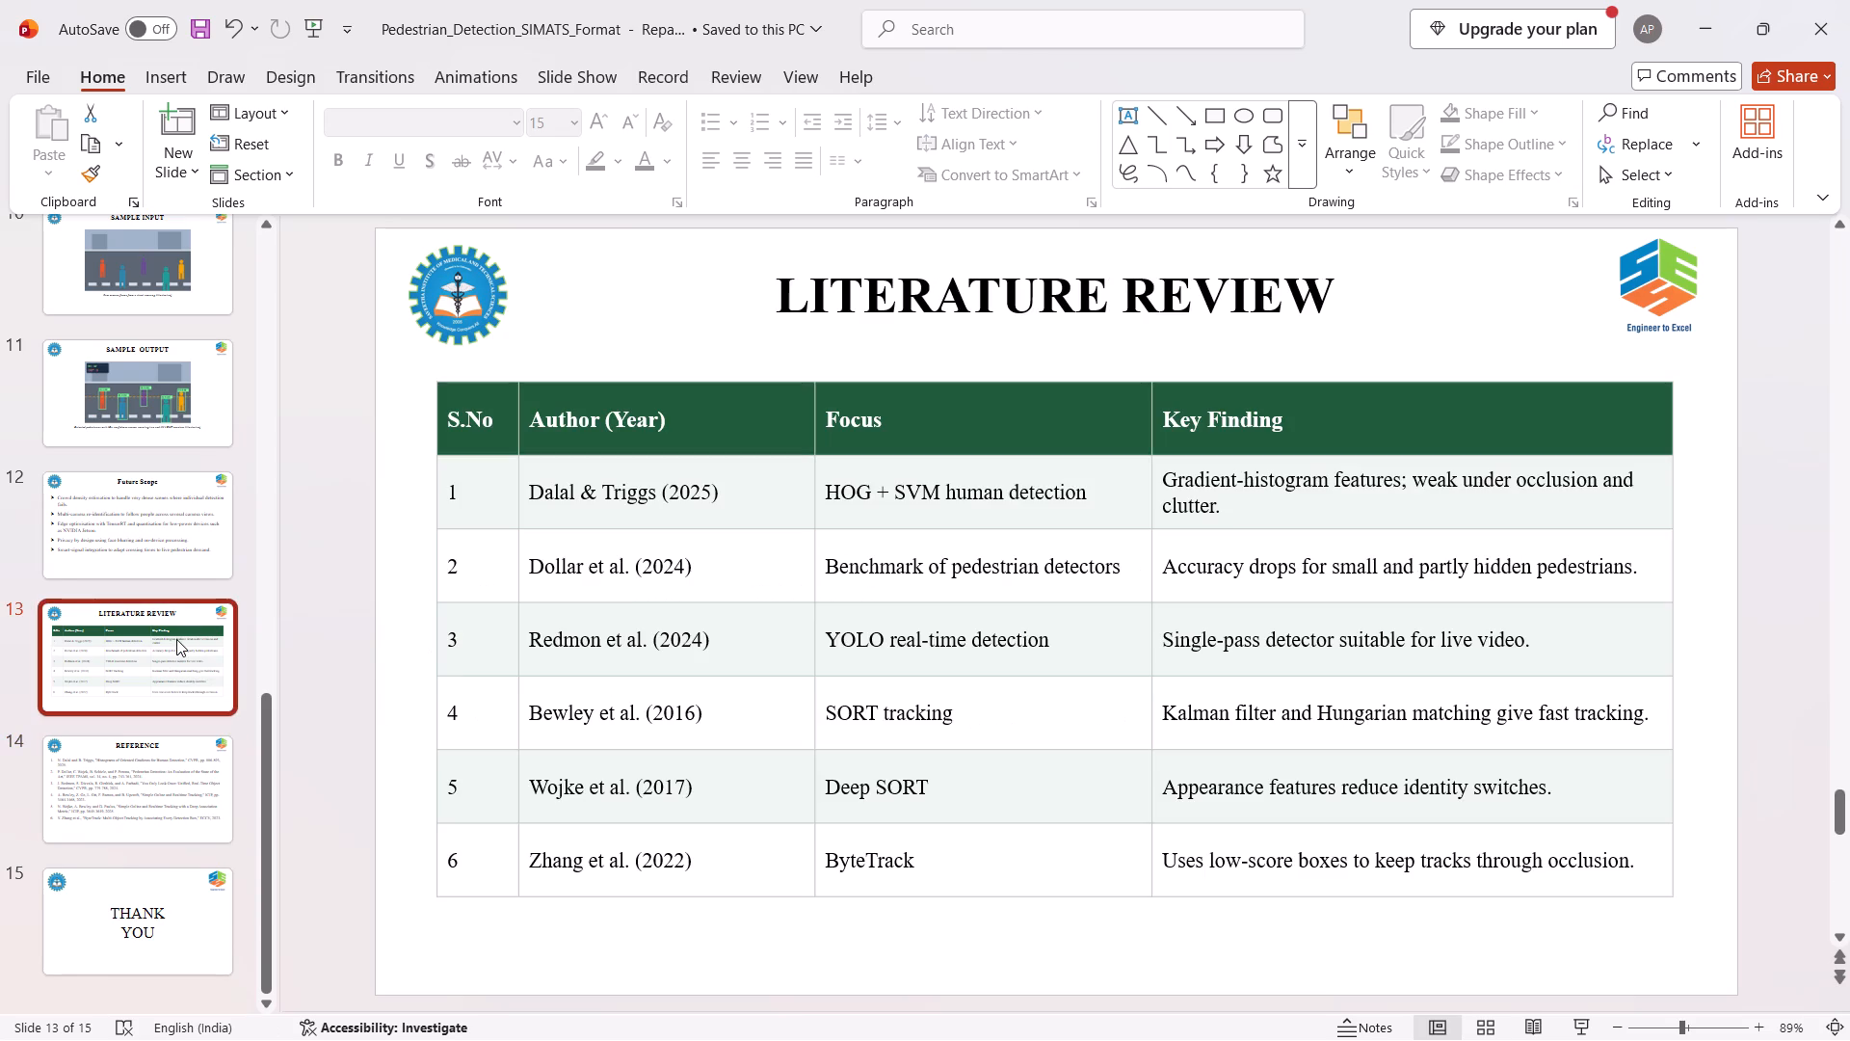
{"action": "left_click", "coordinate": [693, 714]}
{"action": "key", "text": "BackSpace"}
{"action": "key", "text": "BackSpace"}
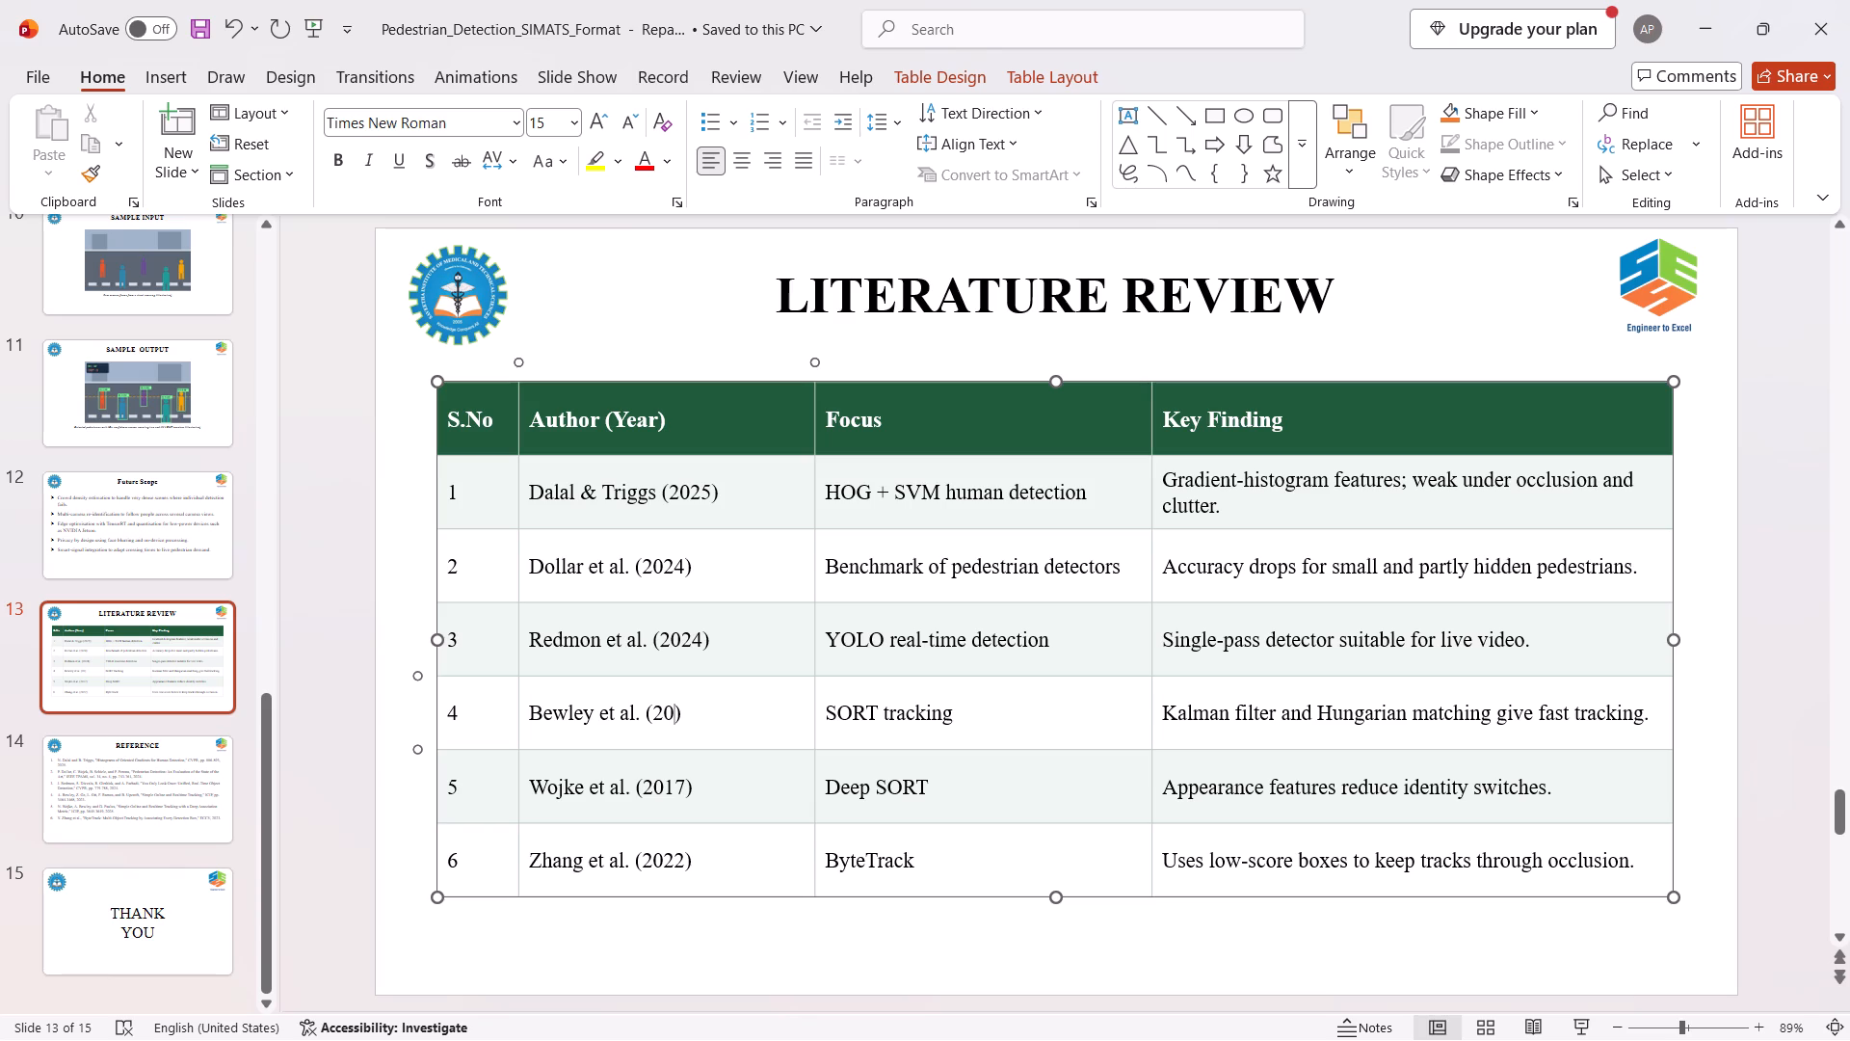
{"action": "type", "text": "23"}
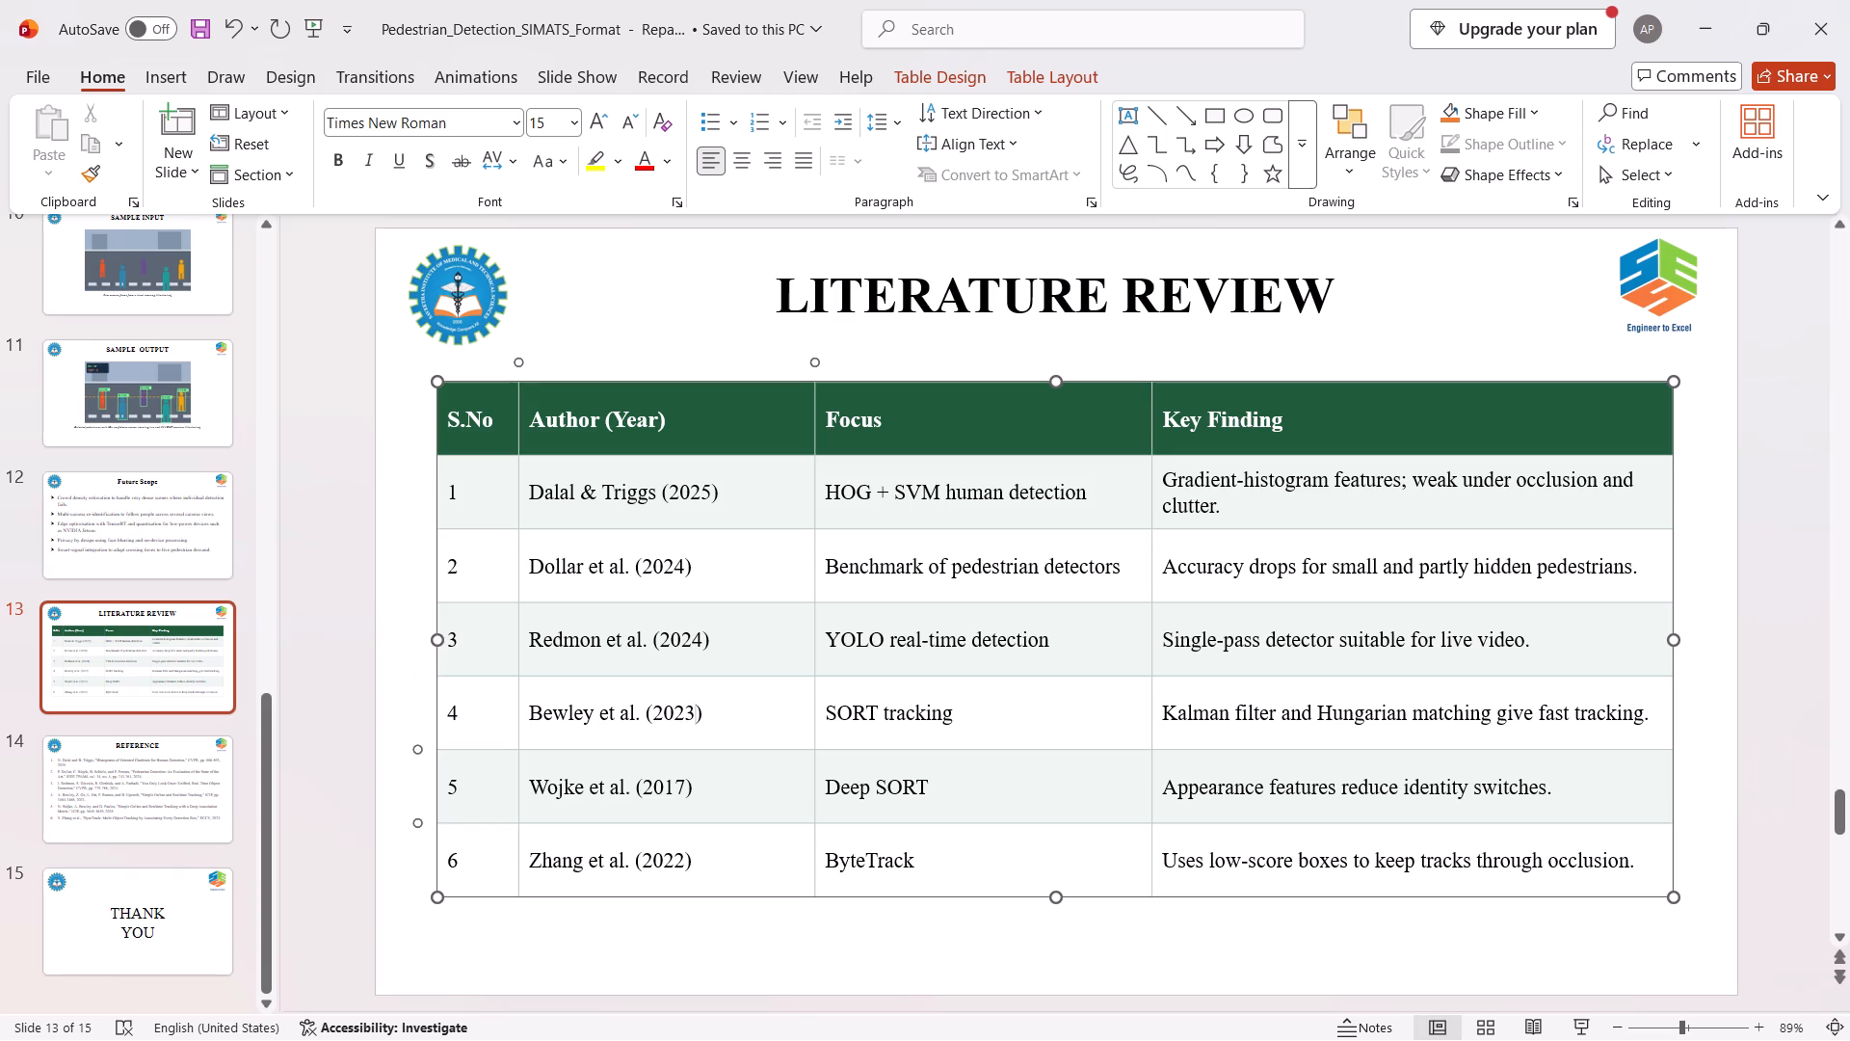
Set the year in row 5 (Wojke et al.) of the literature review table to 2025 and in row 6 (Zhang et al.) to 2023.
{"action": "left_click", "coordinate": [685, 781]}
{"action": "key", "text": "BackSpace"}
{"action": "key", "text": "BackSpace"}
{"action": "type", "text": "25"}
{"action": "left_click", "coordinate": [685, 862]}
{"action": "key", "text": "BackSpace"}
{"action": "key", "text": "3"}
{"action": "left_click", "coordinate": [1009, 841]}
Move the LITERATURE REVIEW slide to follow the INTRODUCTION slide, making it slide 4.
{"action": "left_click", "coordinate": [994, 957]}
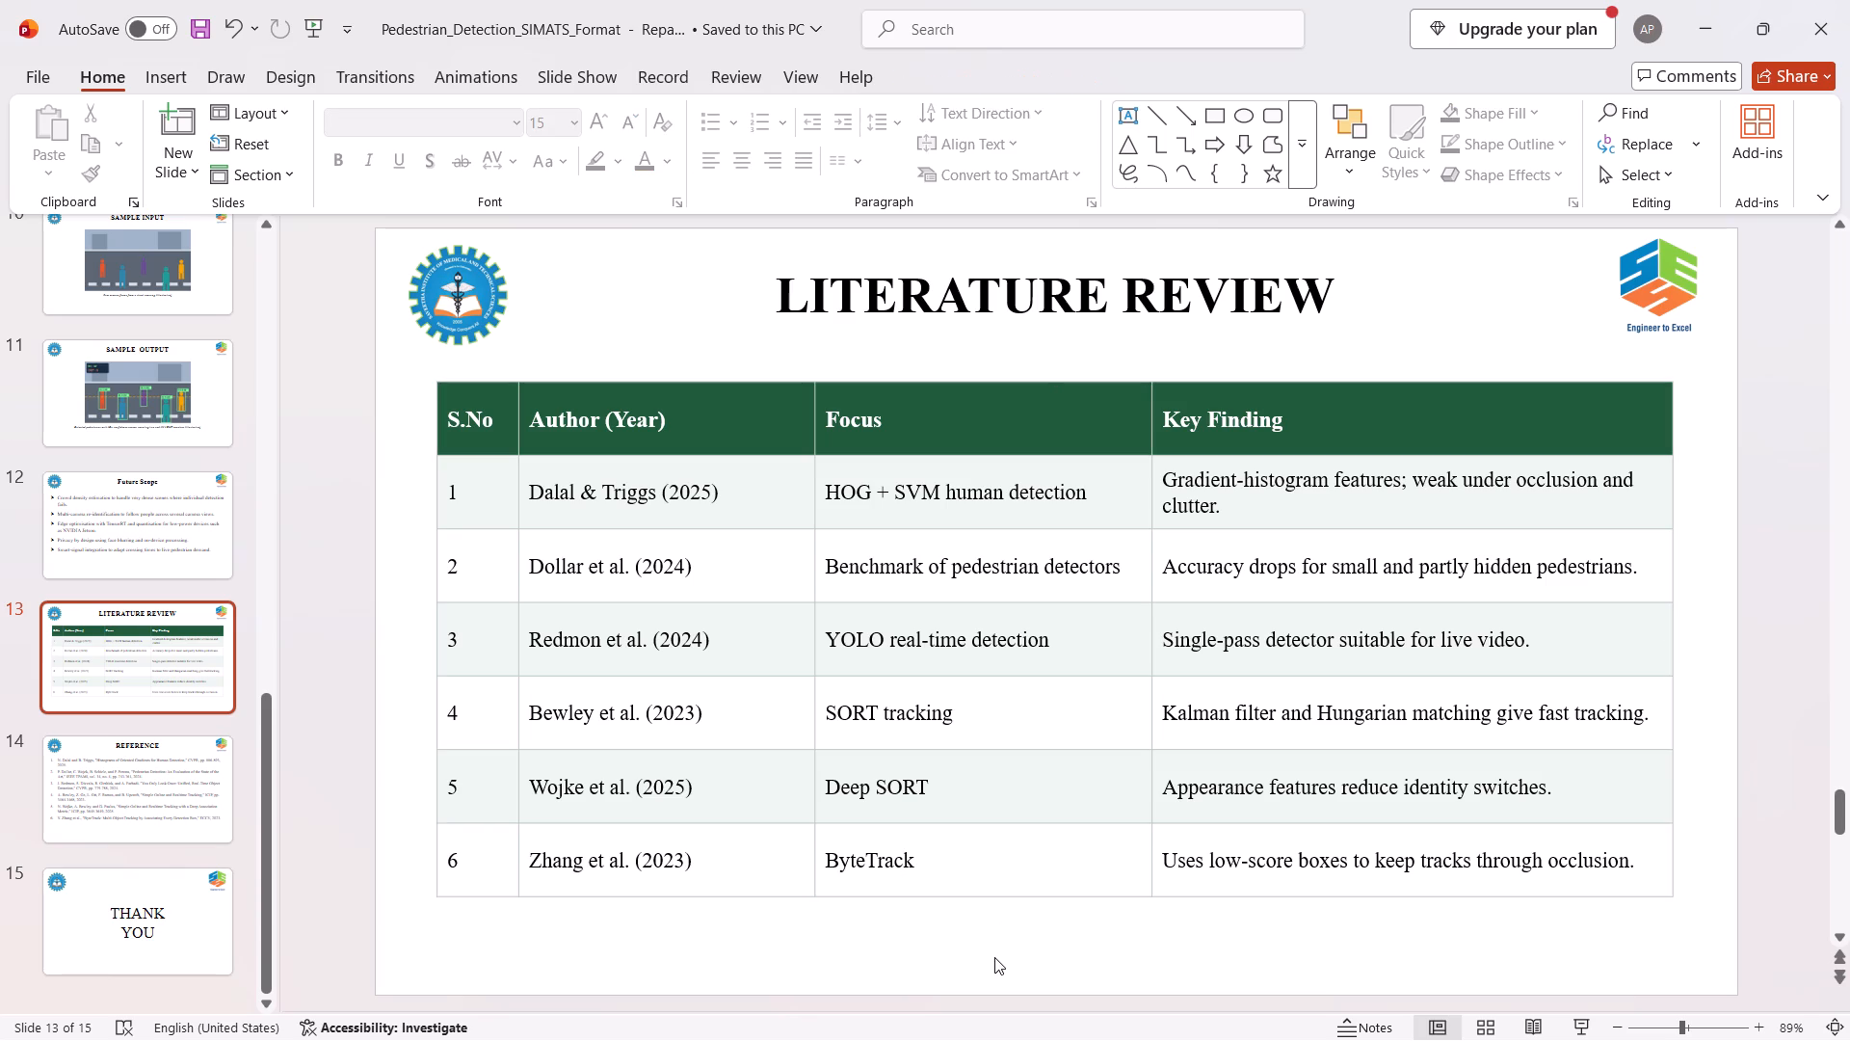
{"action": "left_click_drag", "start_coordinate": [123, 697], "coordinate": [138, 323]}
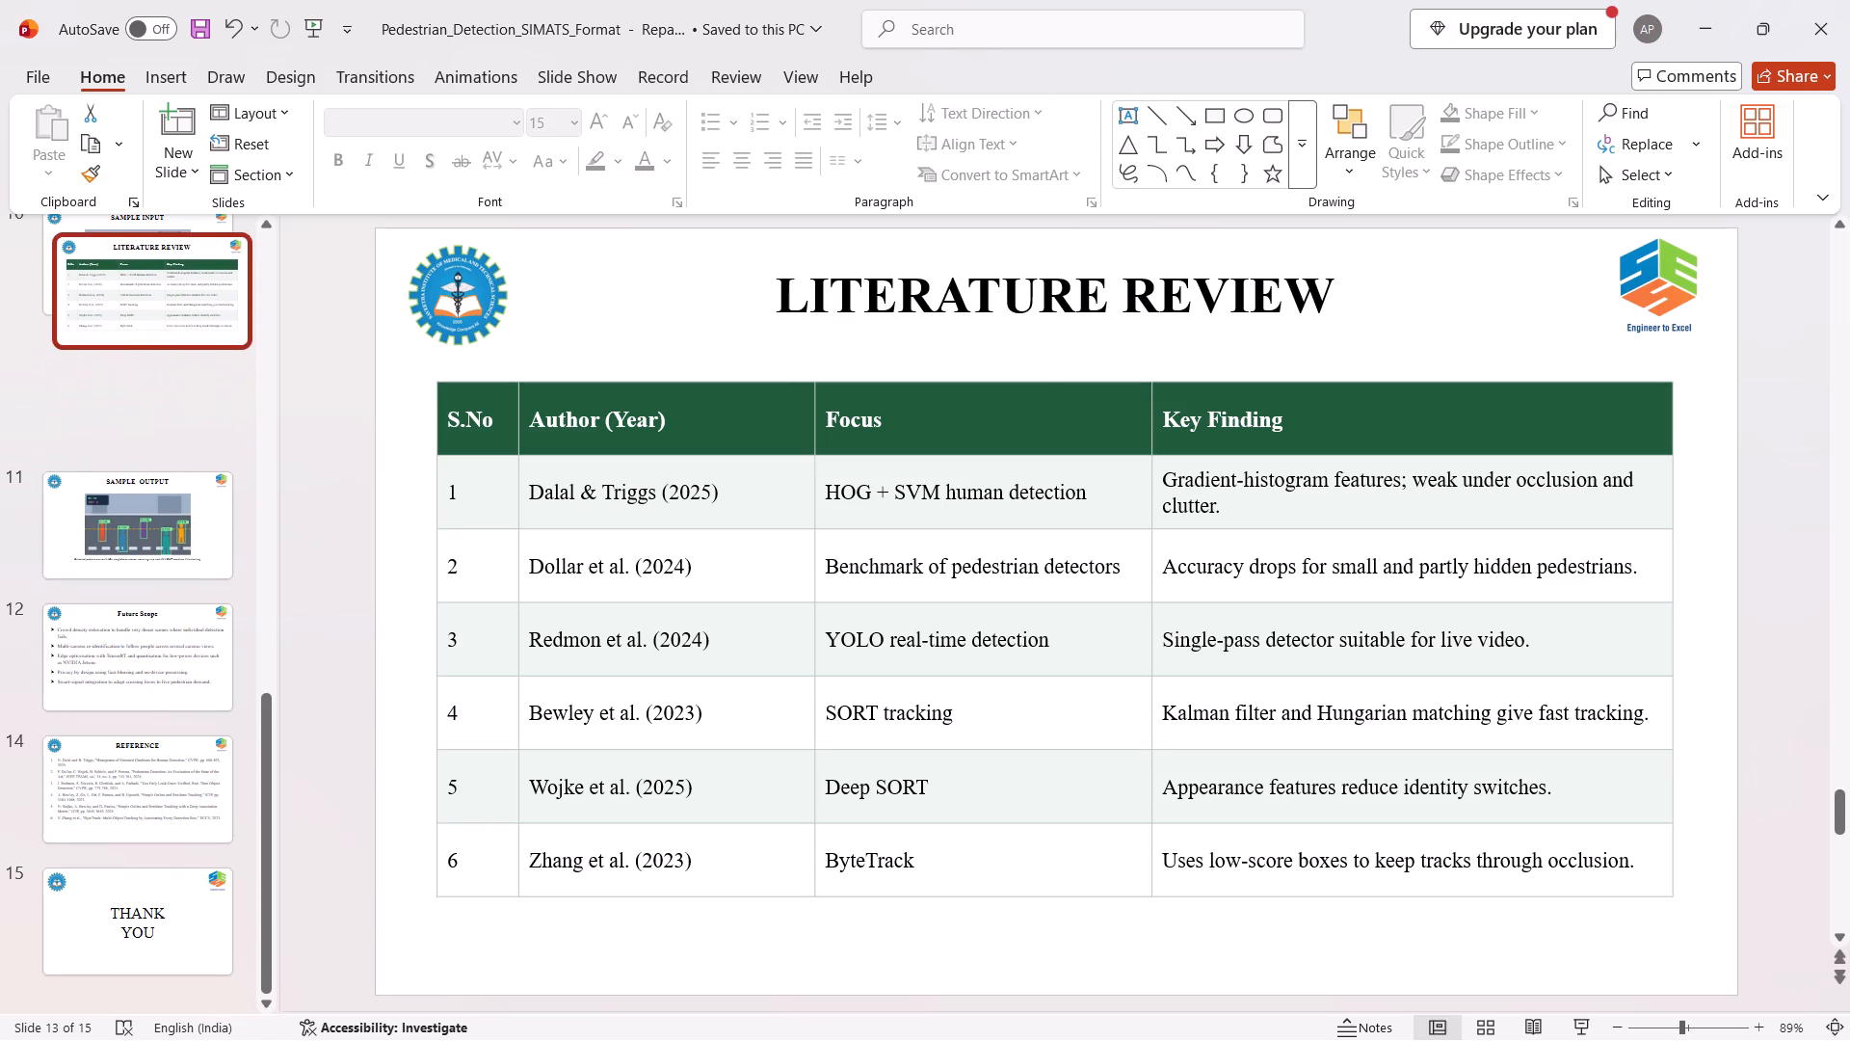
{"action": "left_click_drag", "start_coordinate": [138, 323], "coordinate": [130, 502]}
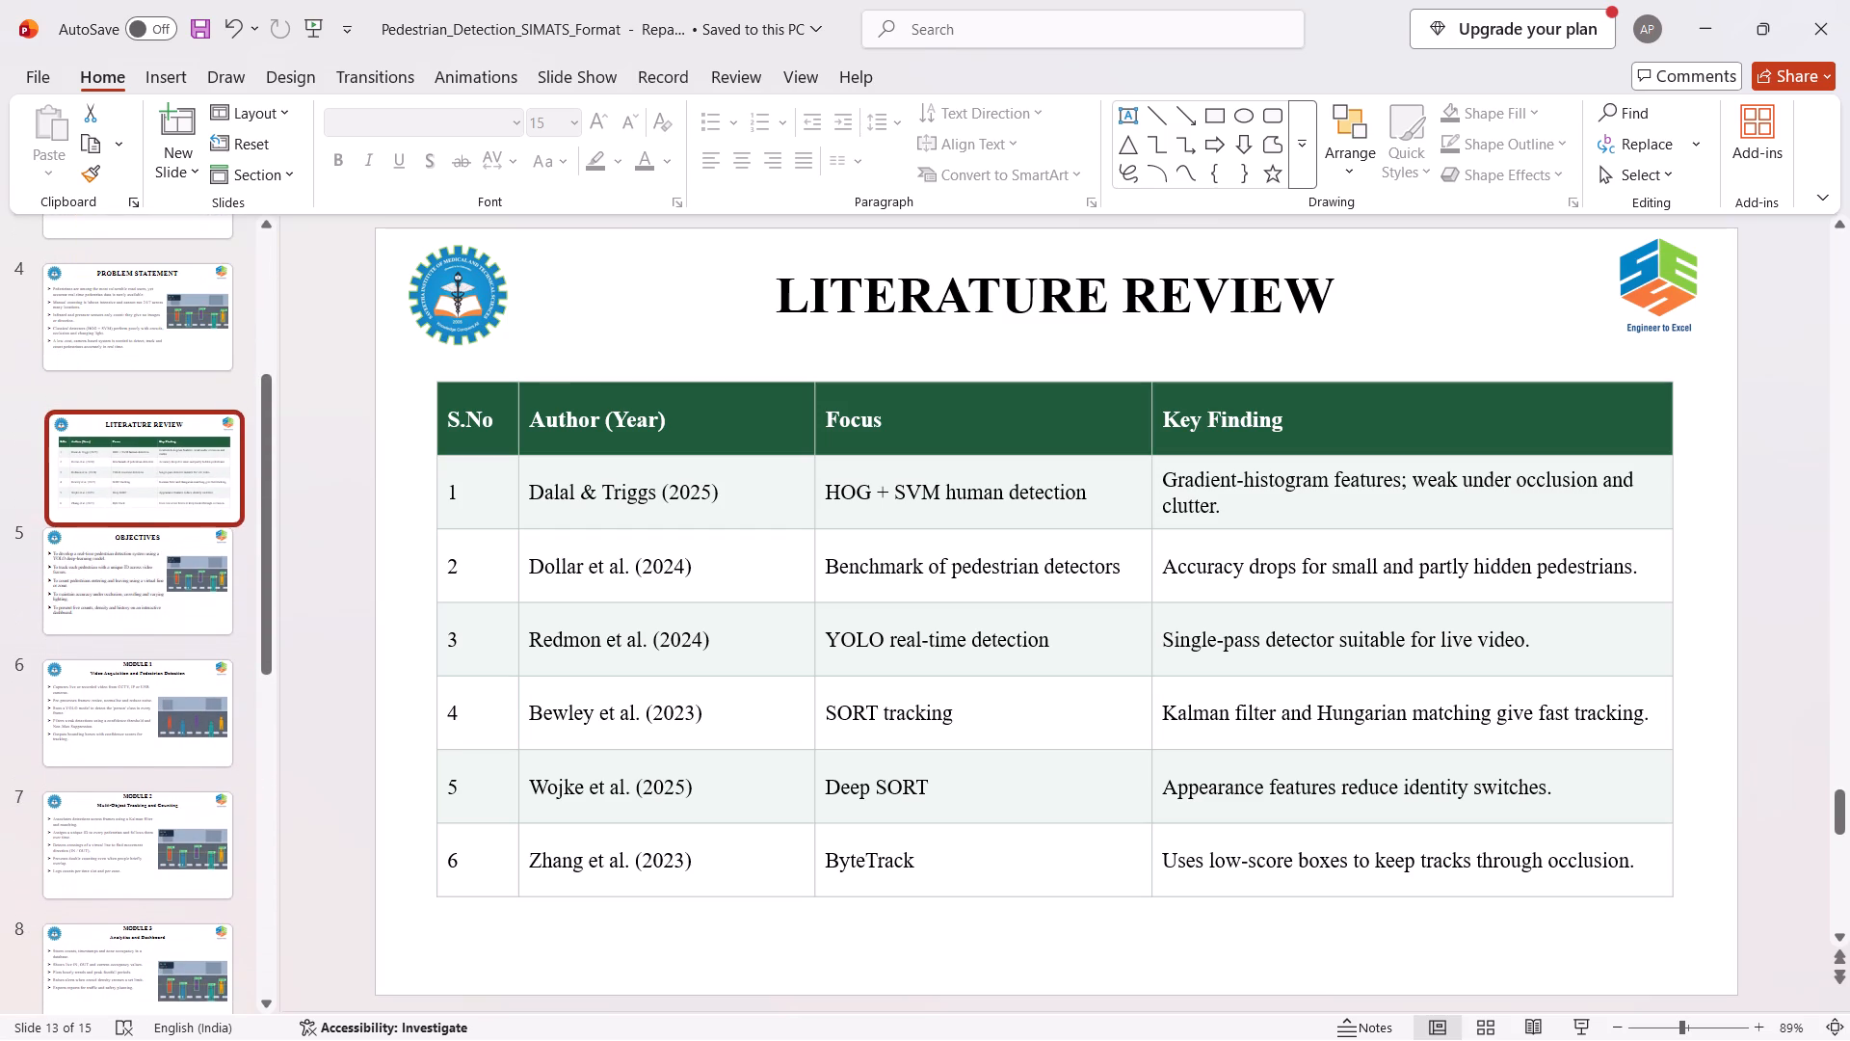
{"action": "left_click_drag", "start_coordinate": [130, 502], "coordinate": [144, 569]}
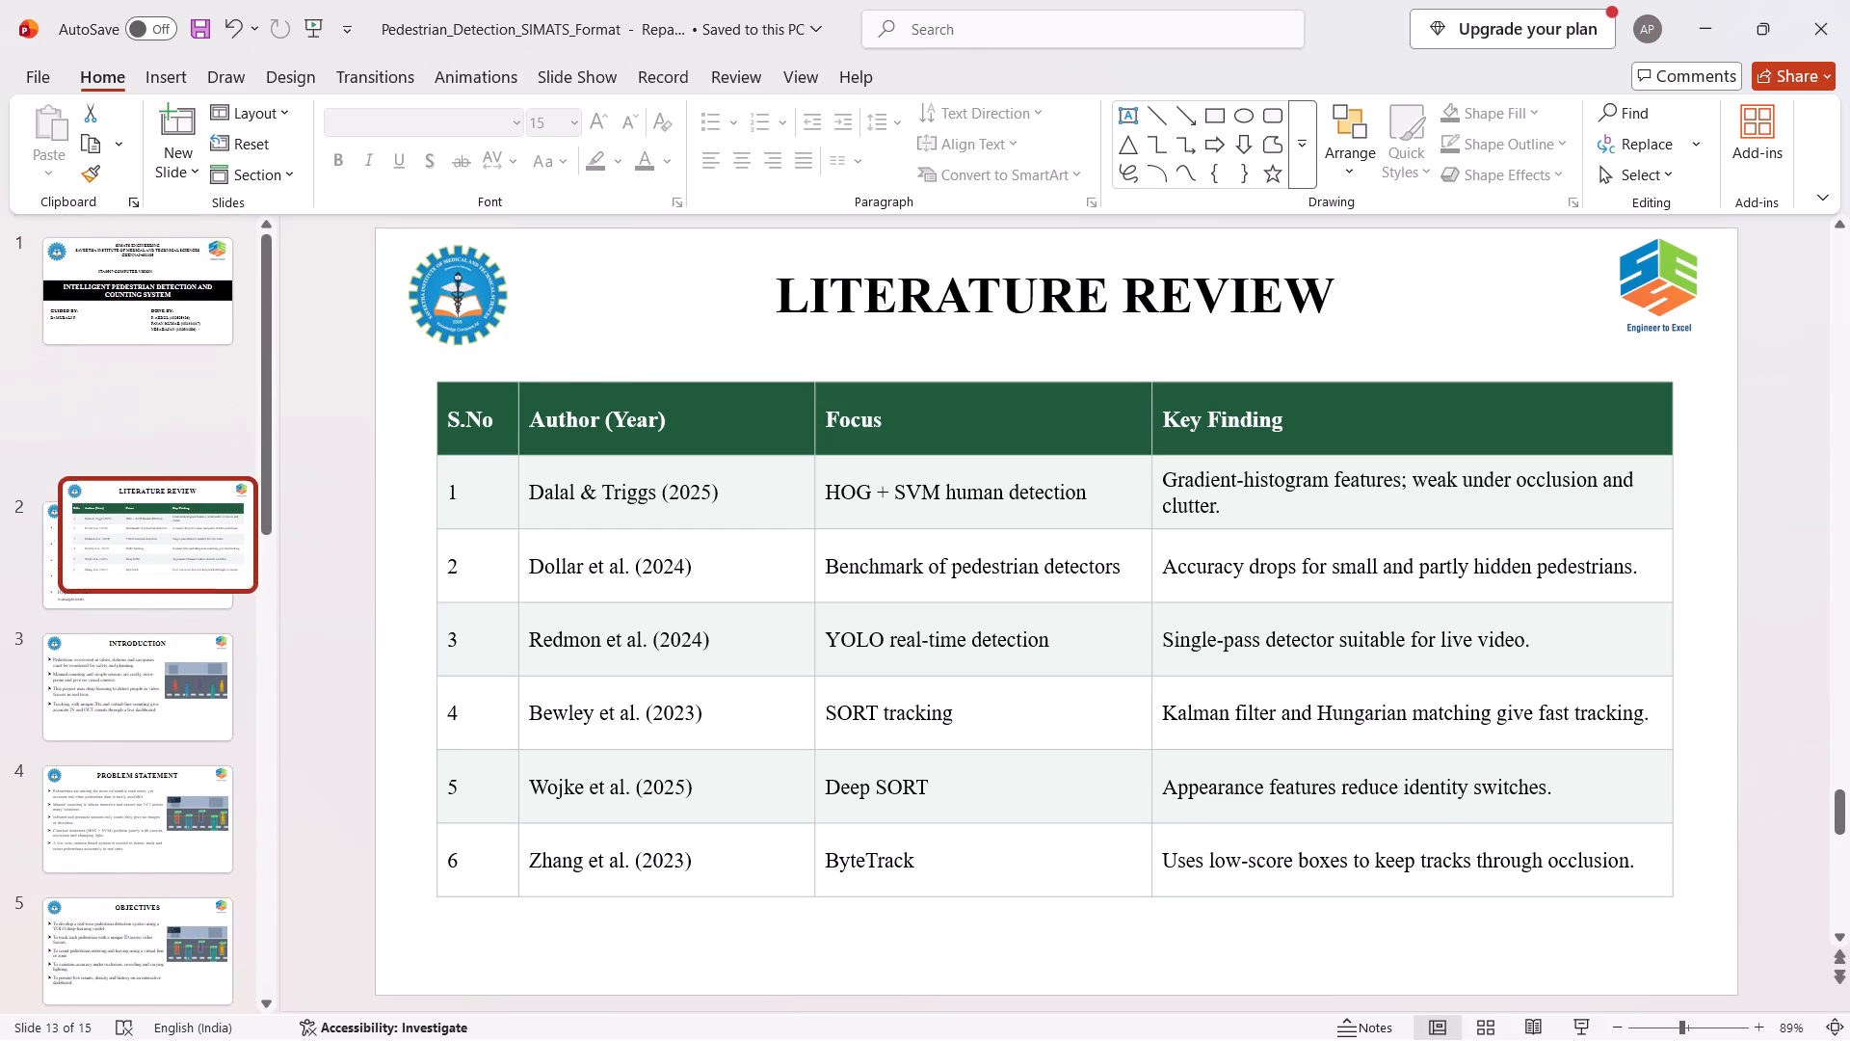
{"action": "left_click_drag", "start_coordinate": [144, 569], "coordinate": [135, 694]}
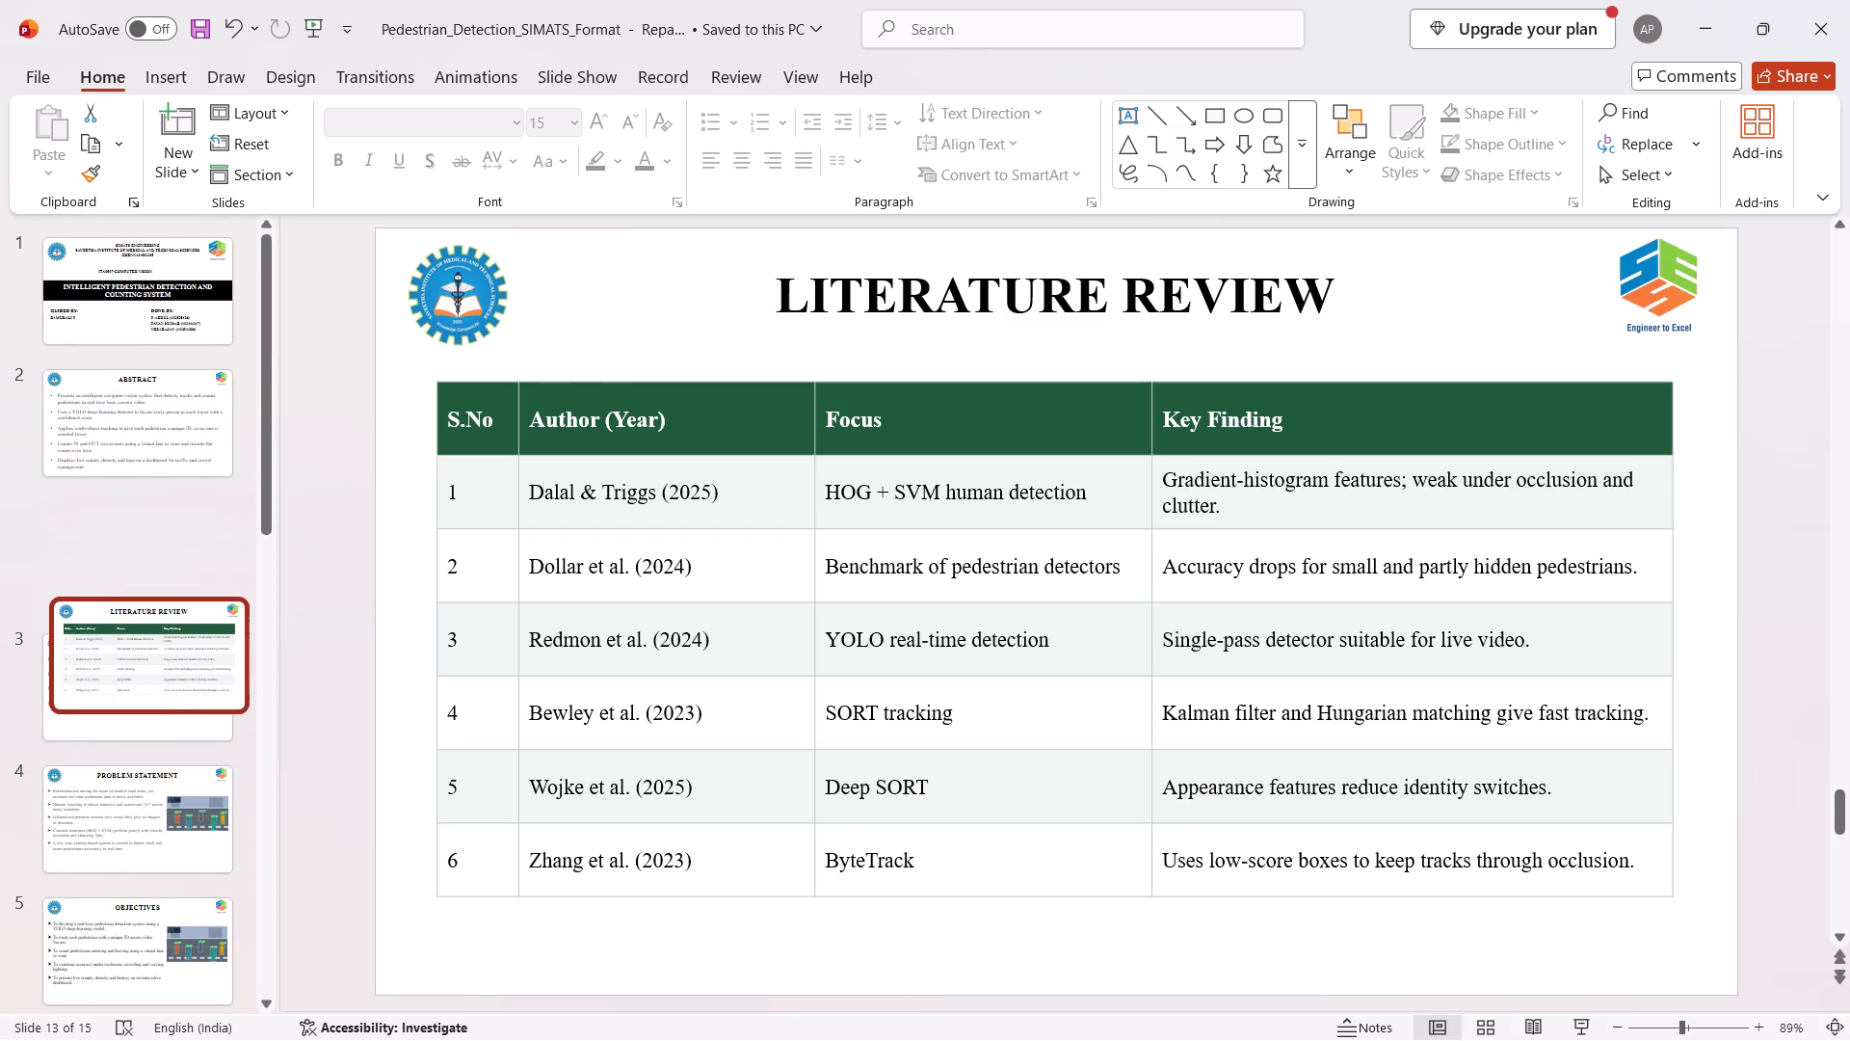
{"action": "left_click_drag", "start_coordinate": [135, 694], "coordinate": [137, 685]}
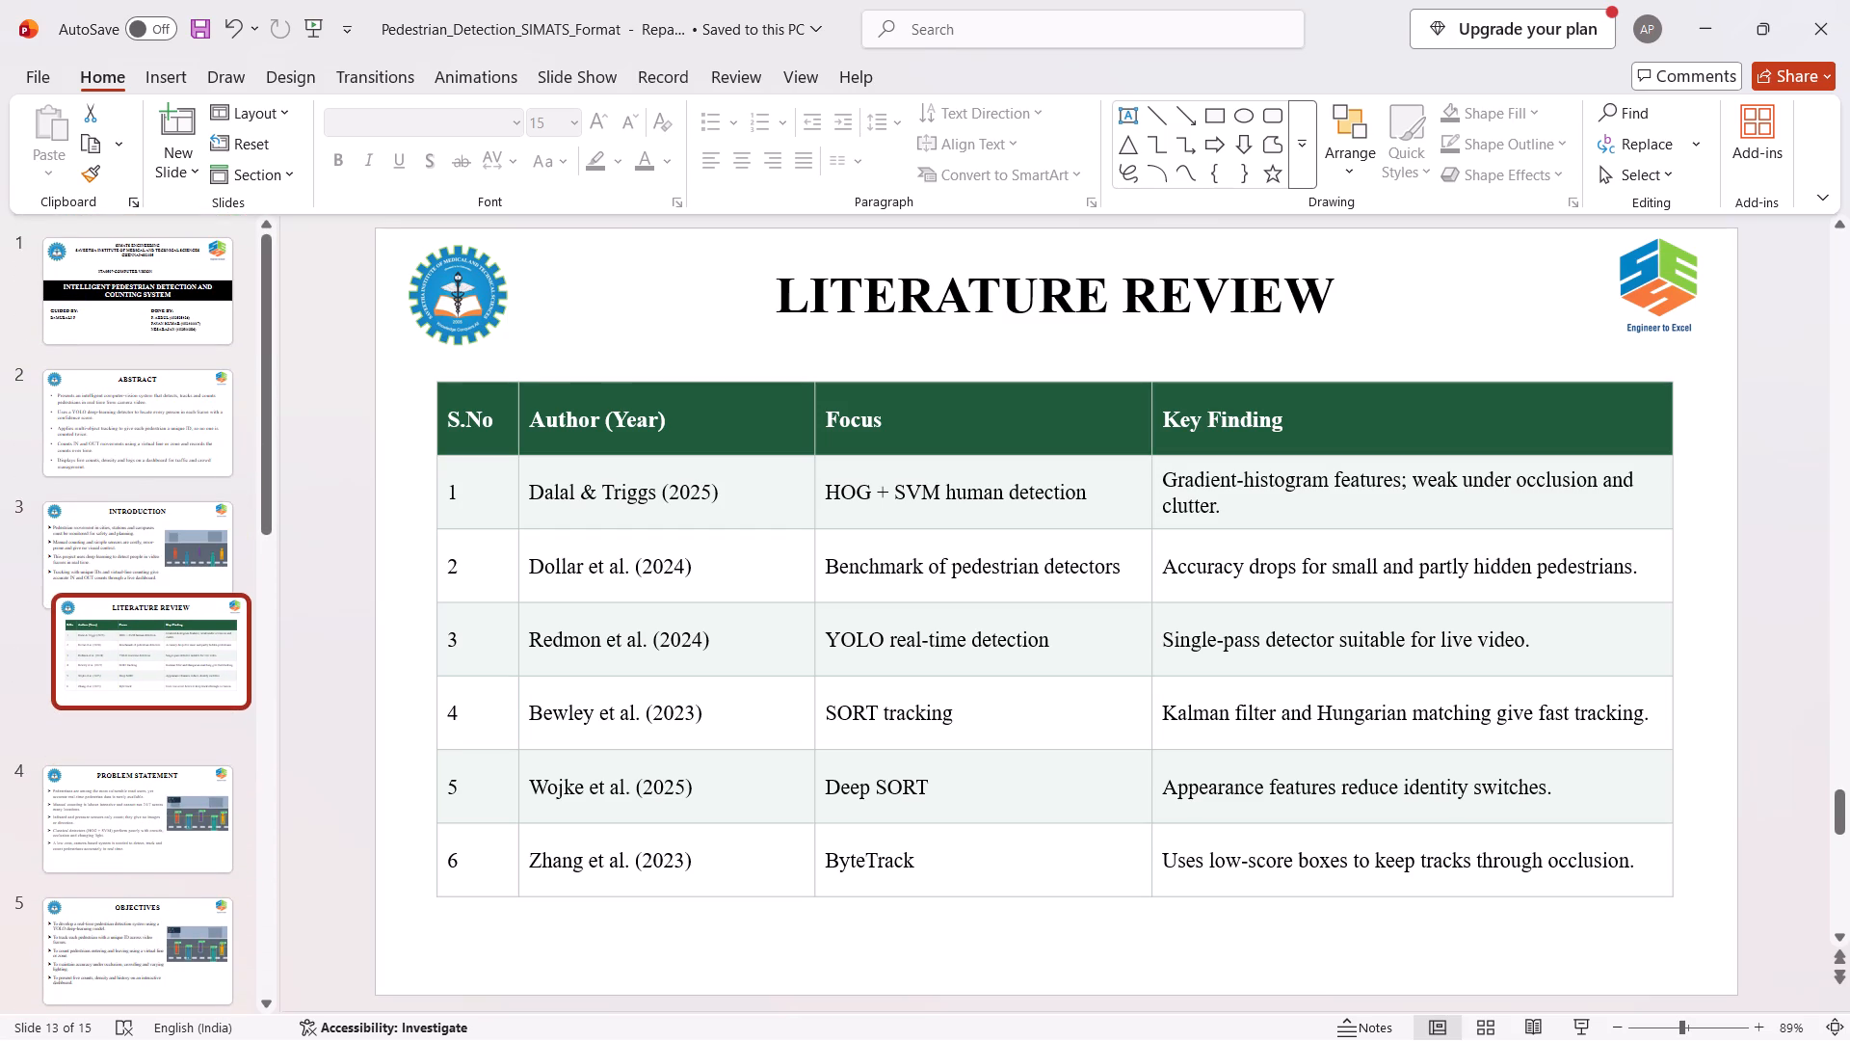
{"action": "left_click_drag", "start_coordinate": [137, 685], "coordinate": [137, 697]}
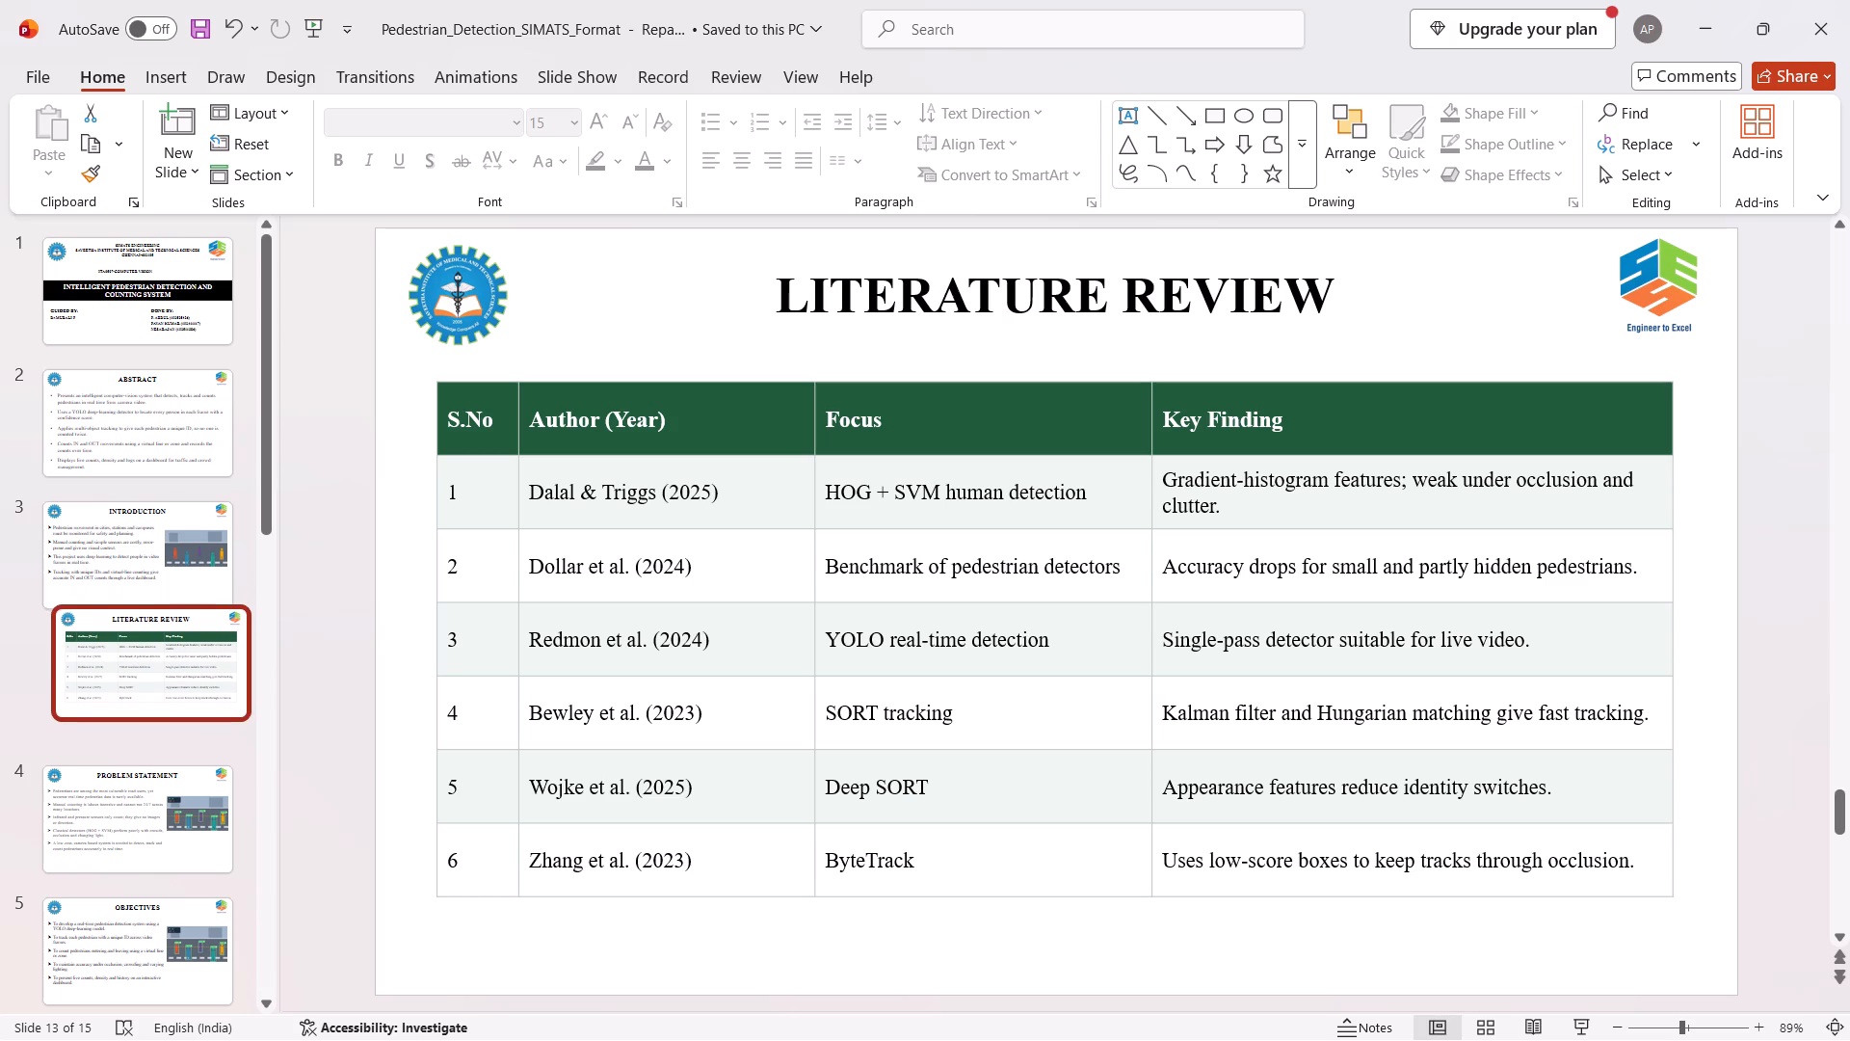
{"action": "left_click_drag", "start_coordinate": [137, 697], "coordinate": [128, 723]}
Review the reordered slides, going from the REFERENCE slide back to the LITERATURE REVIEW slide.
{"action": "scroll", "coordinate": [128, 723], "scroll_direction": "down", "scroll_amount": 1}
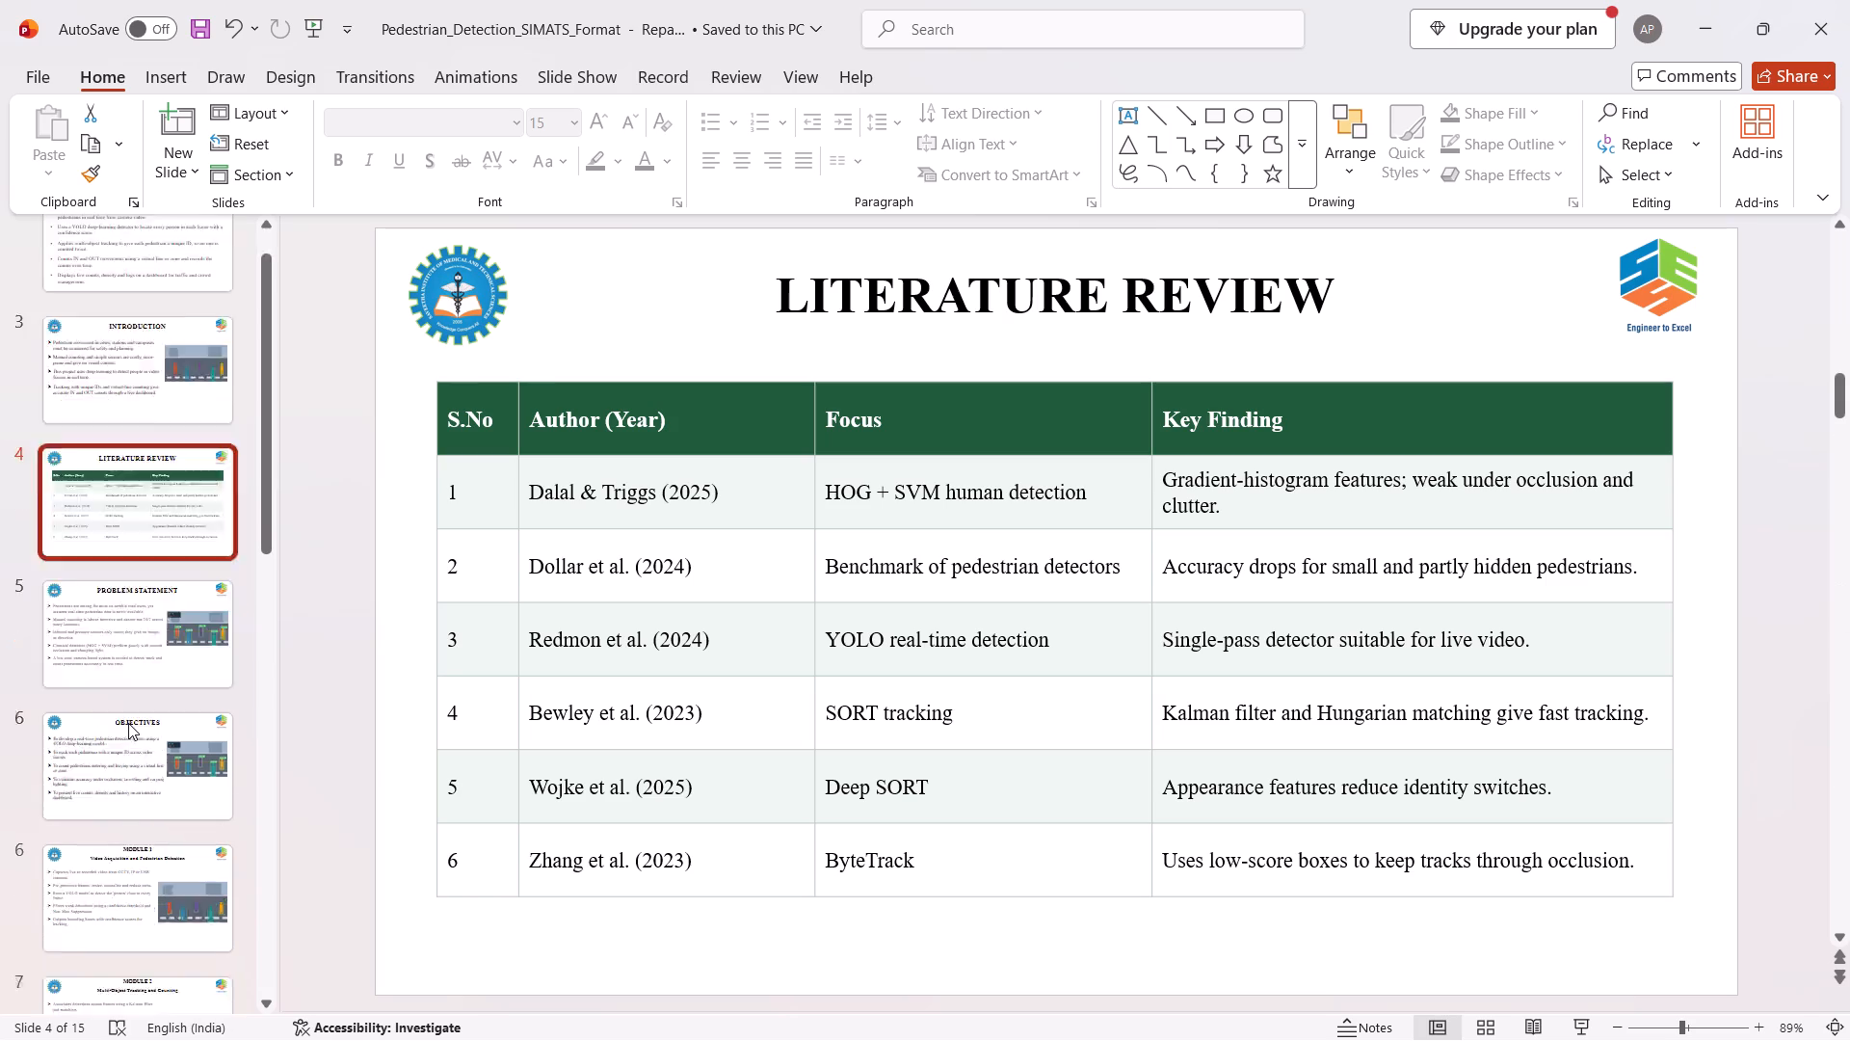
{"action": "scroll", "coordinate": [128, 723], "scroll_direction": "down", "scroll_amount": 1}
{"action": "left_click", "coordinate": [126, 797]}
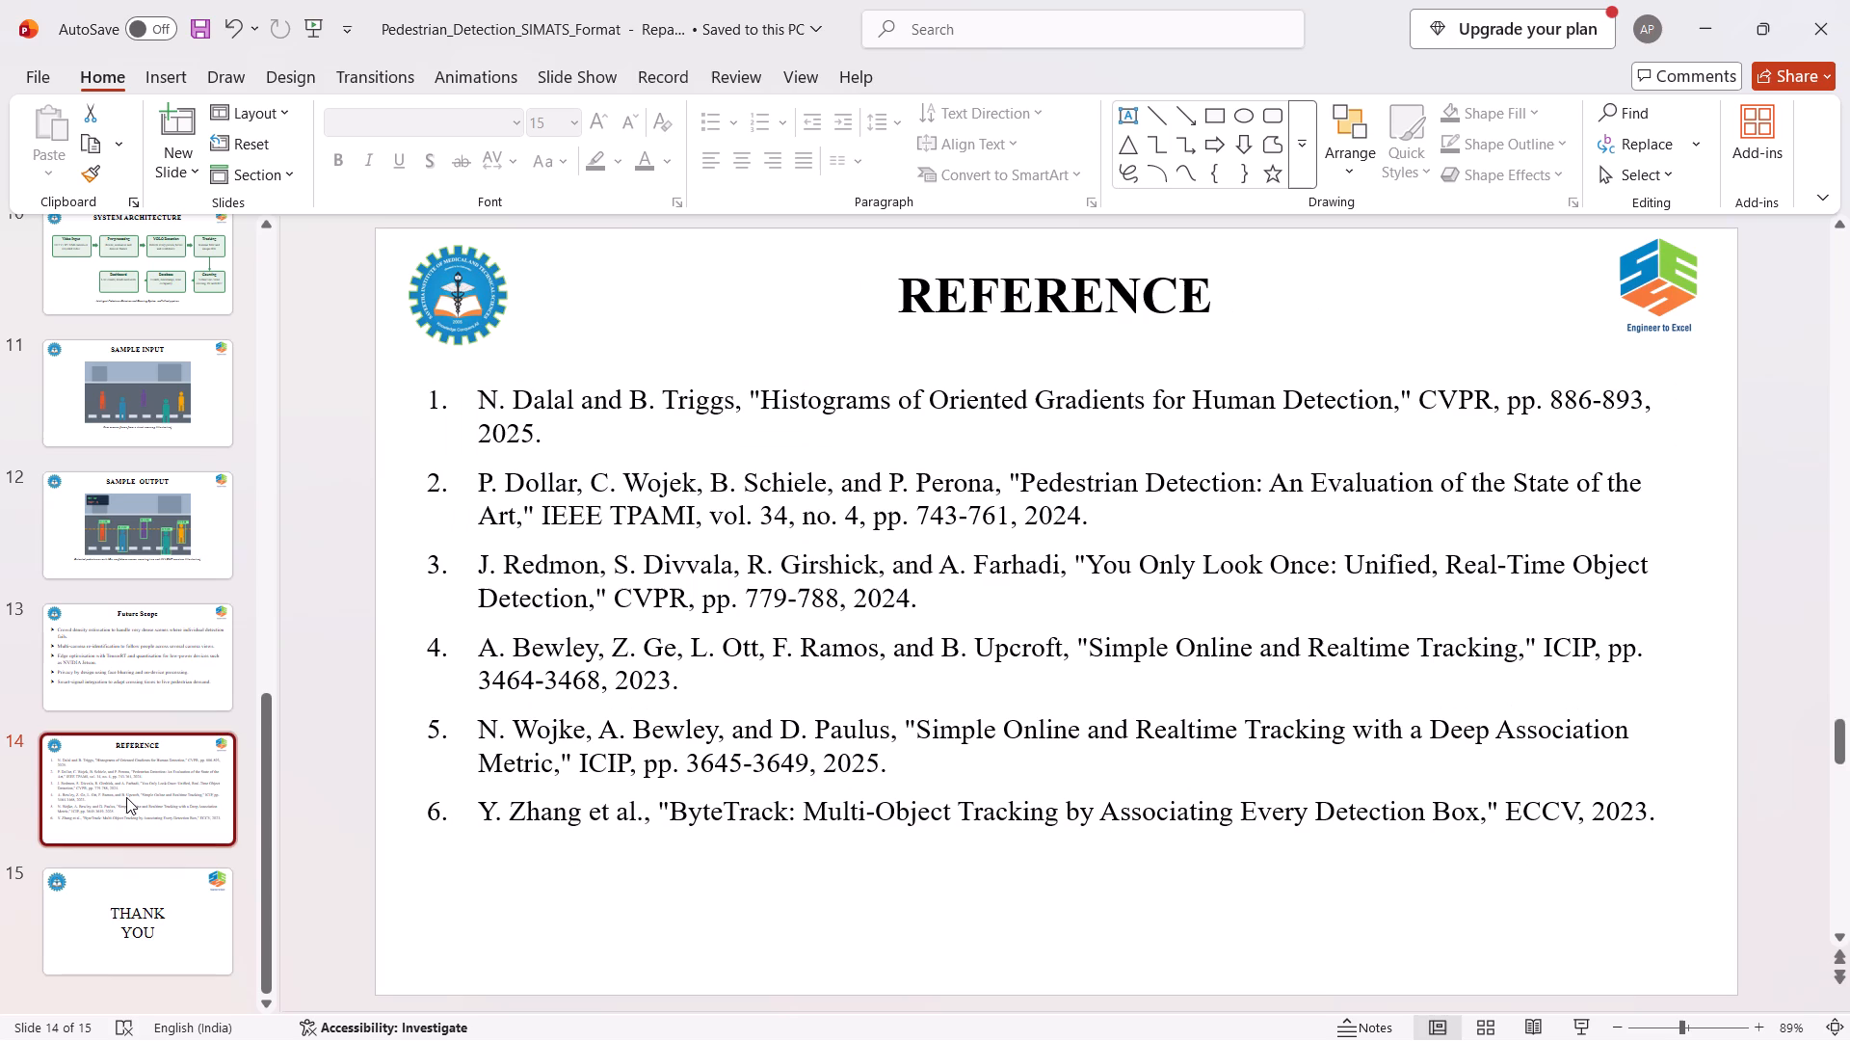
{"action": "key", "text": "Up"}
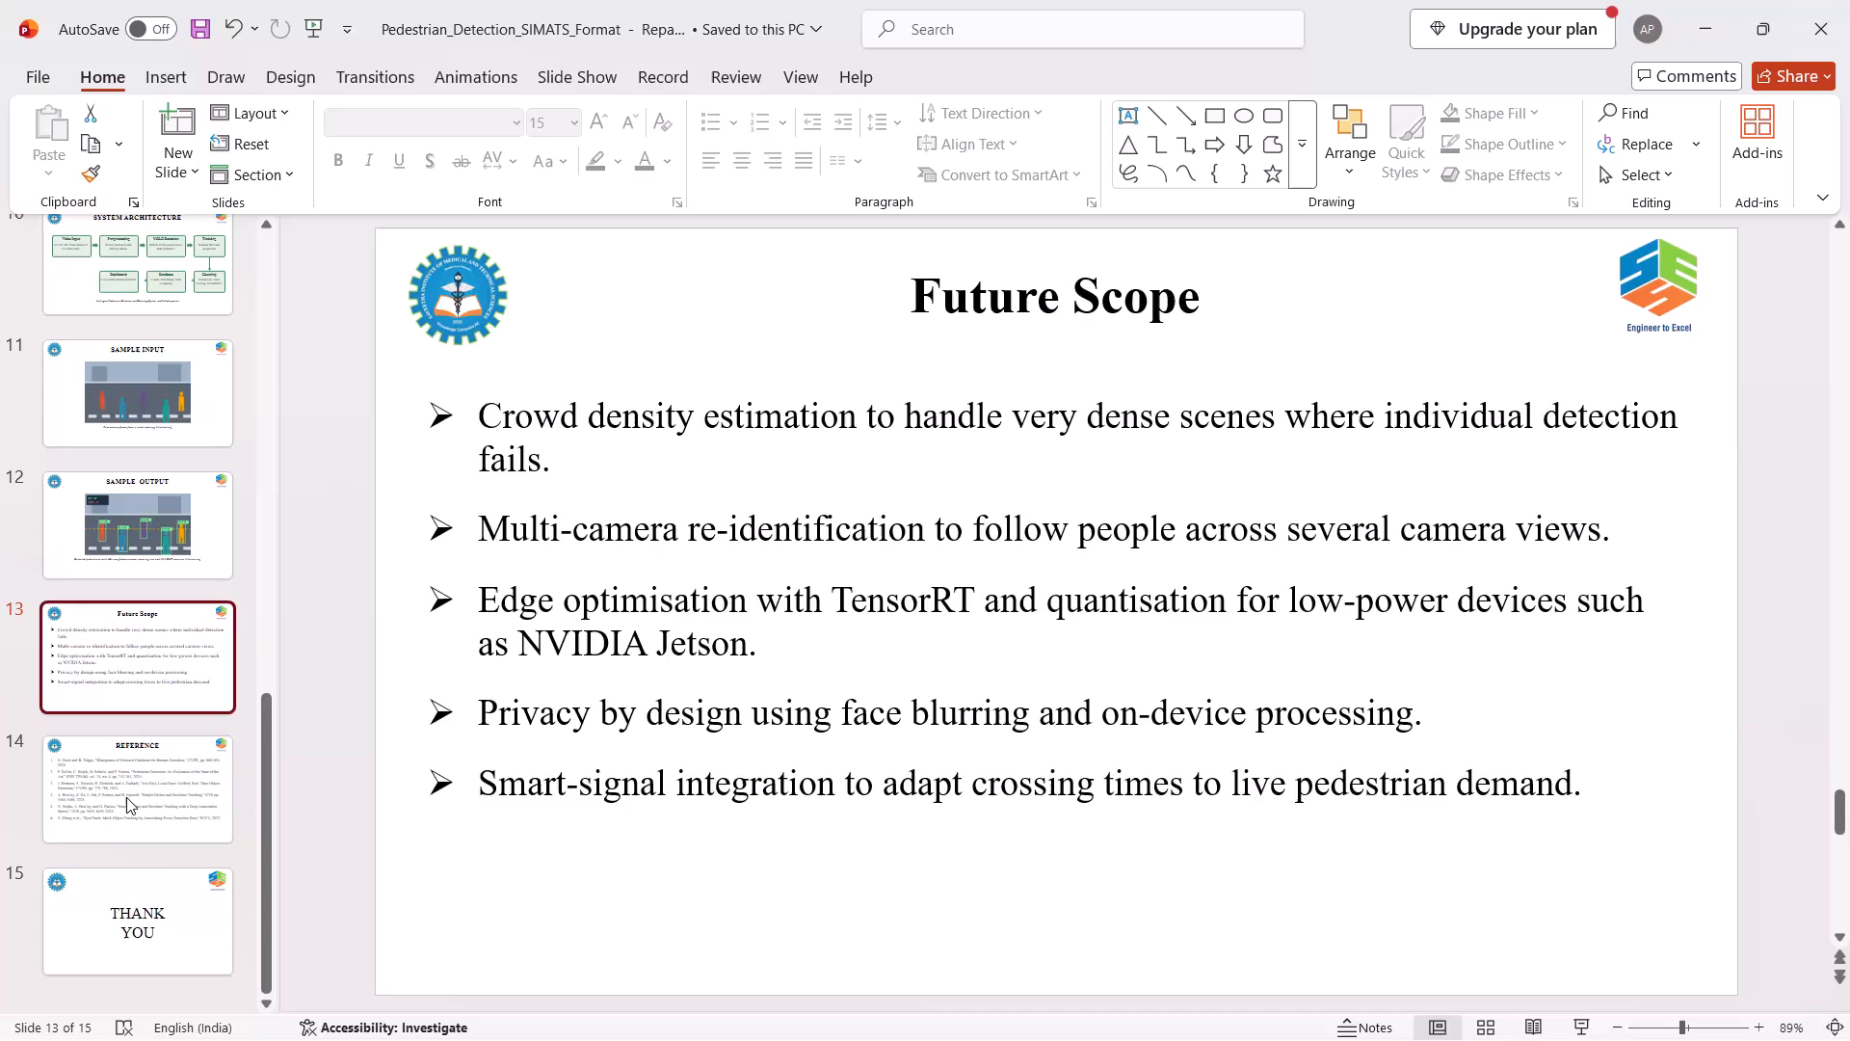
{"action": "key", "text": "Up"}
{"action": "key", "text": "Up"}
{"action": "key", "text": "Up"}
{"action": "key", "text": "Up"}
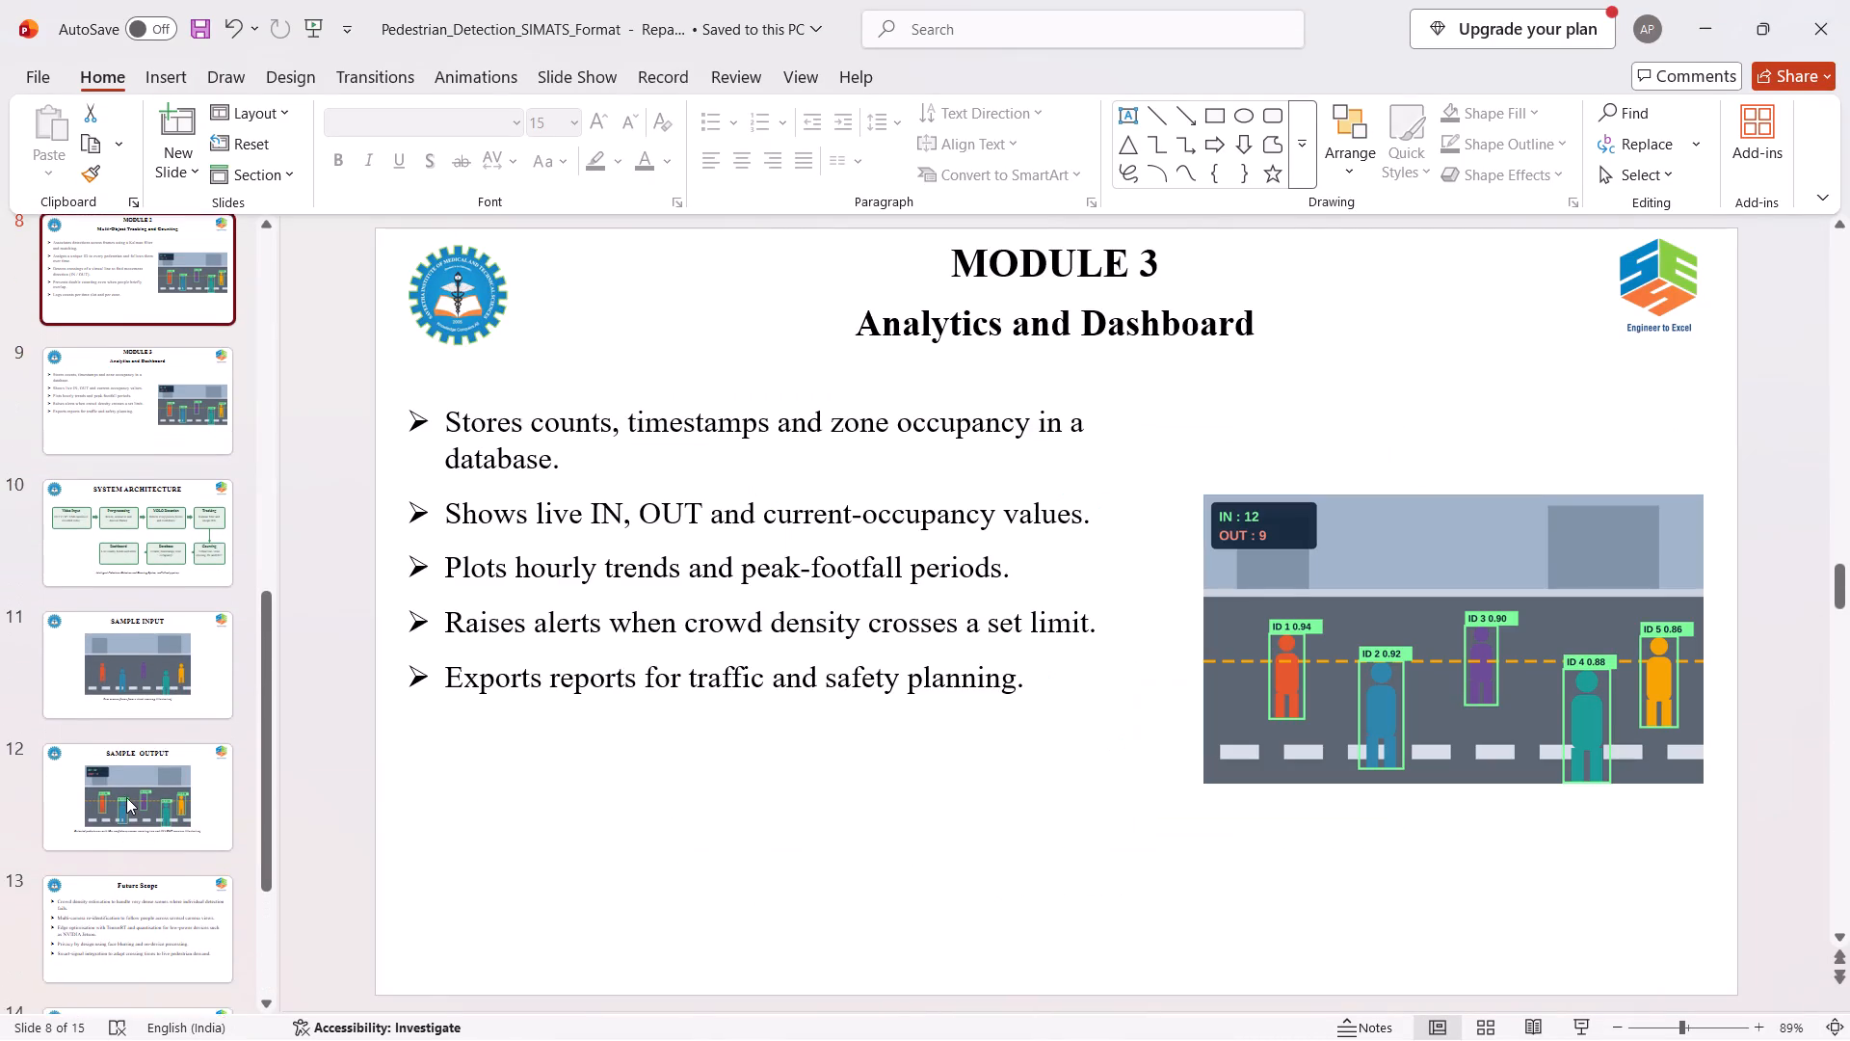
{"action": "key", "text": "Up"}
{"action": "key", "text": "Up"}
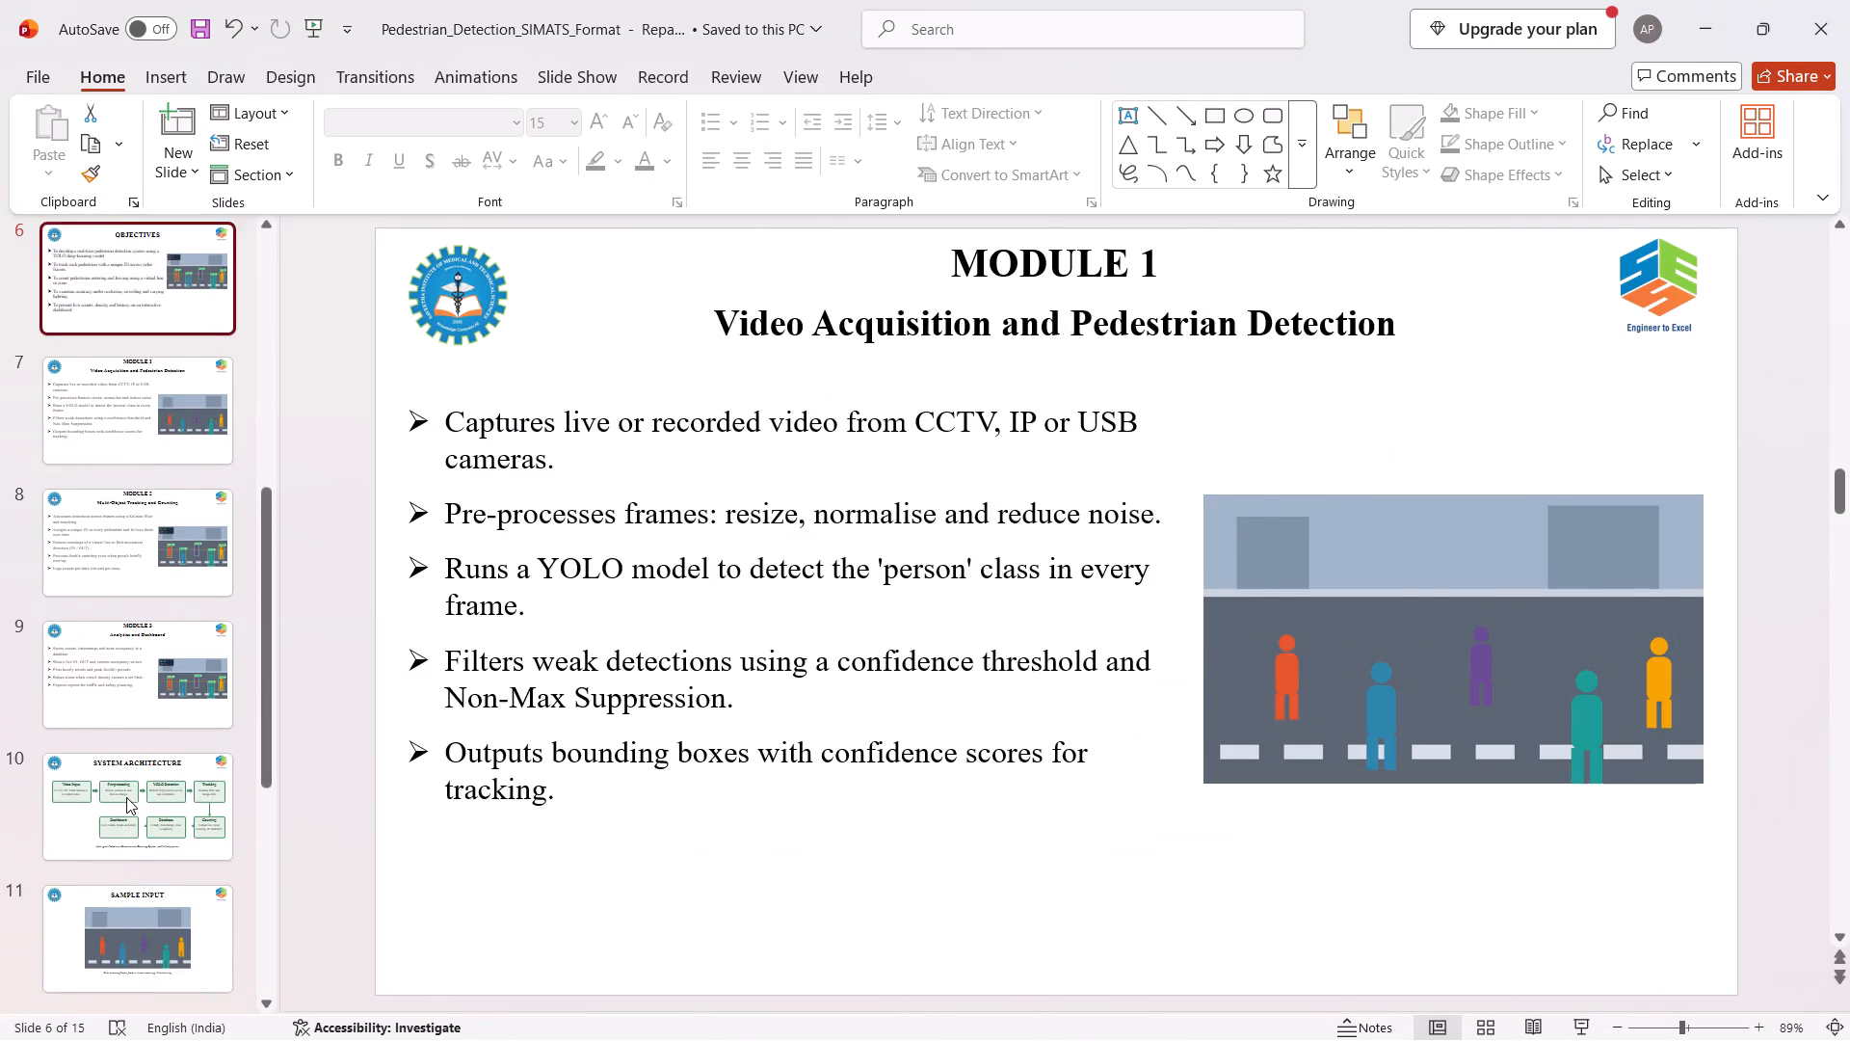
{"action": "key", "text": "Up"}
{"action": "key", "text": "Up"}
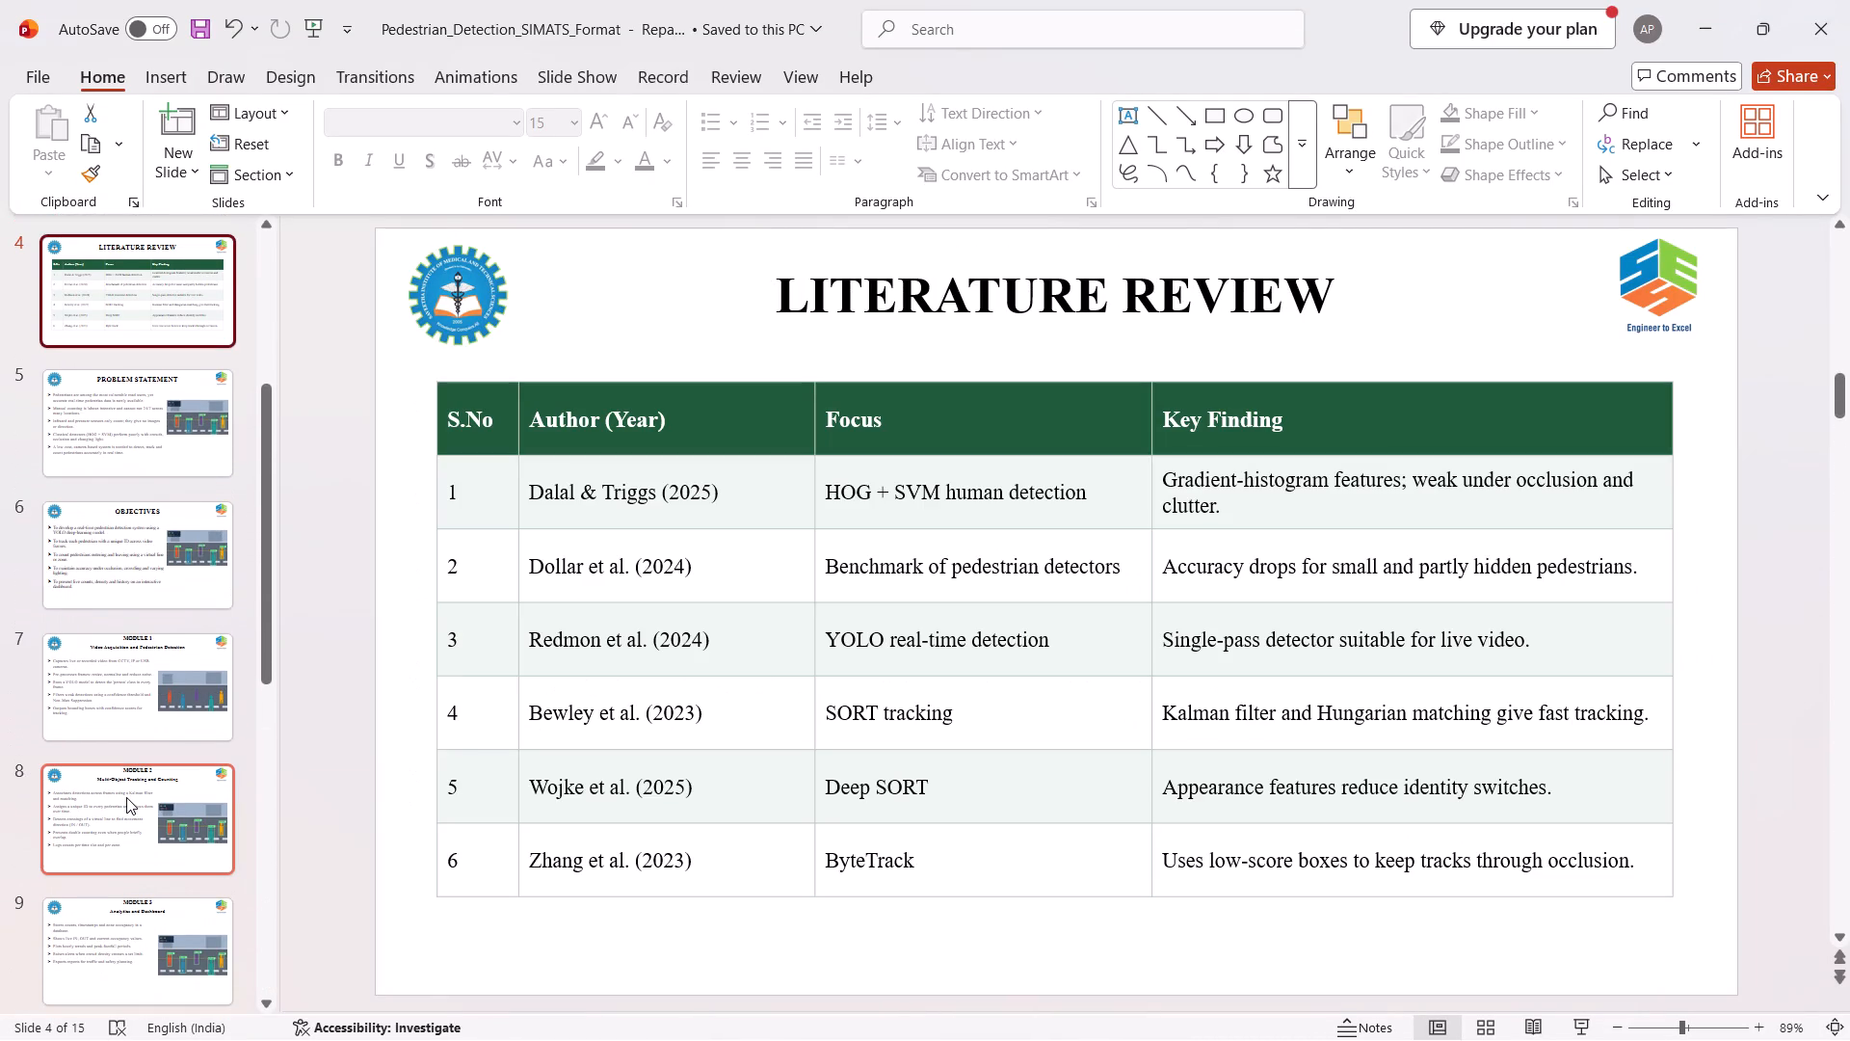
Switch to Chrome and open a new browser tab.
{"action": "left_click", "coordinate": [1699, 14]}
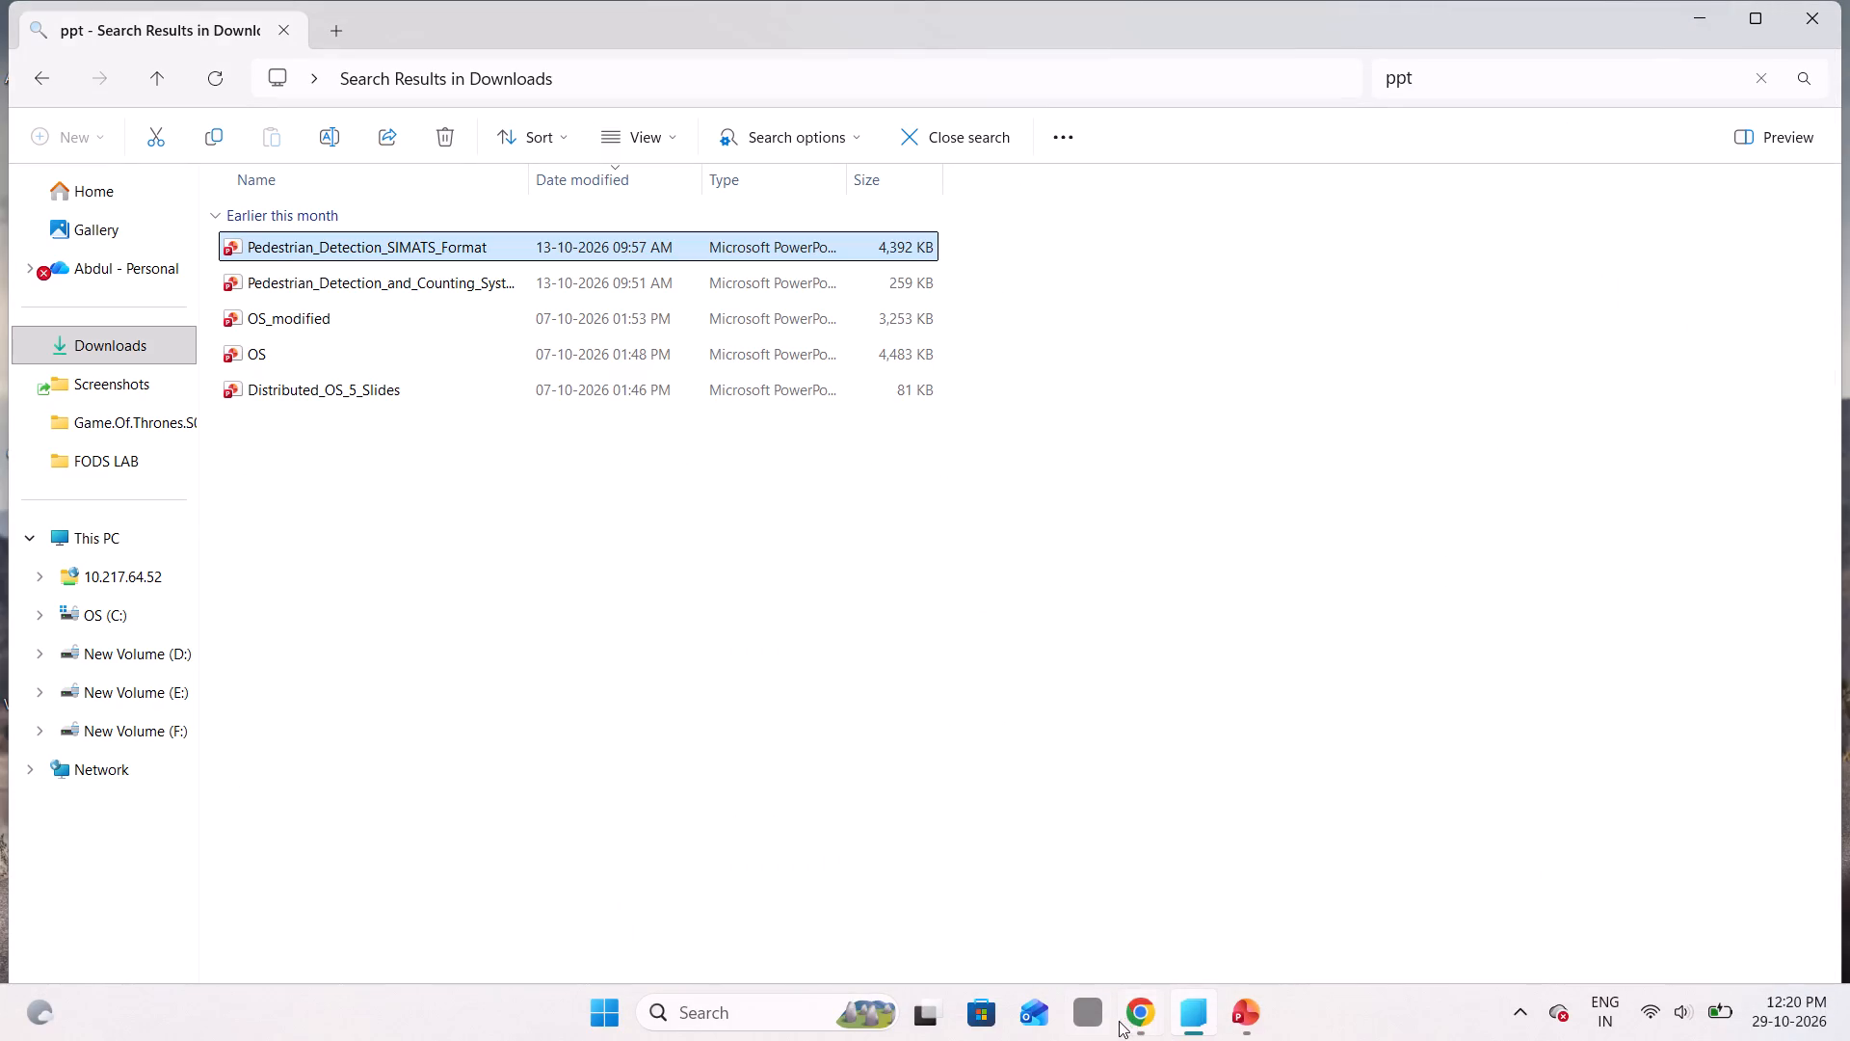
{"action": "left_click", "coordinate": [1144, 1017]}
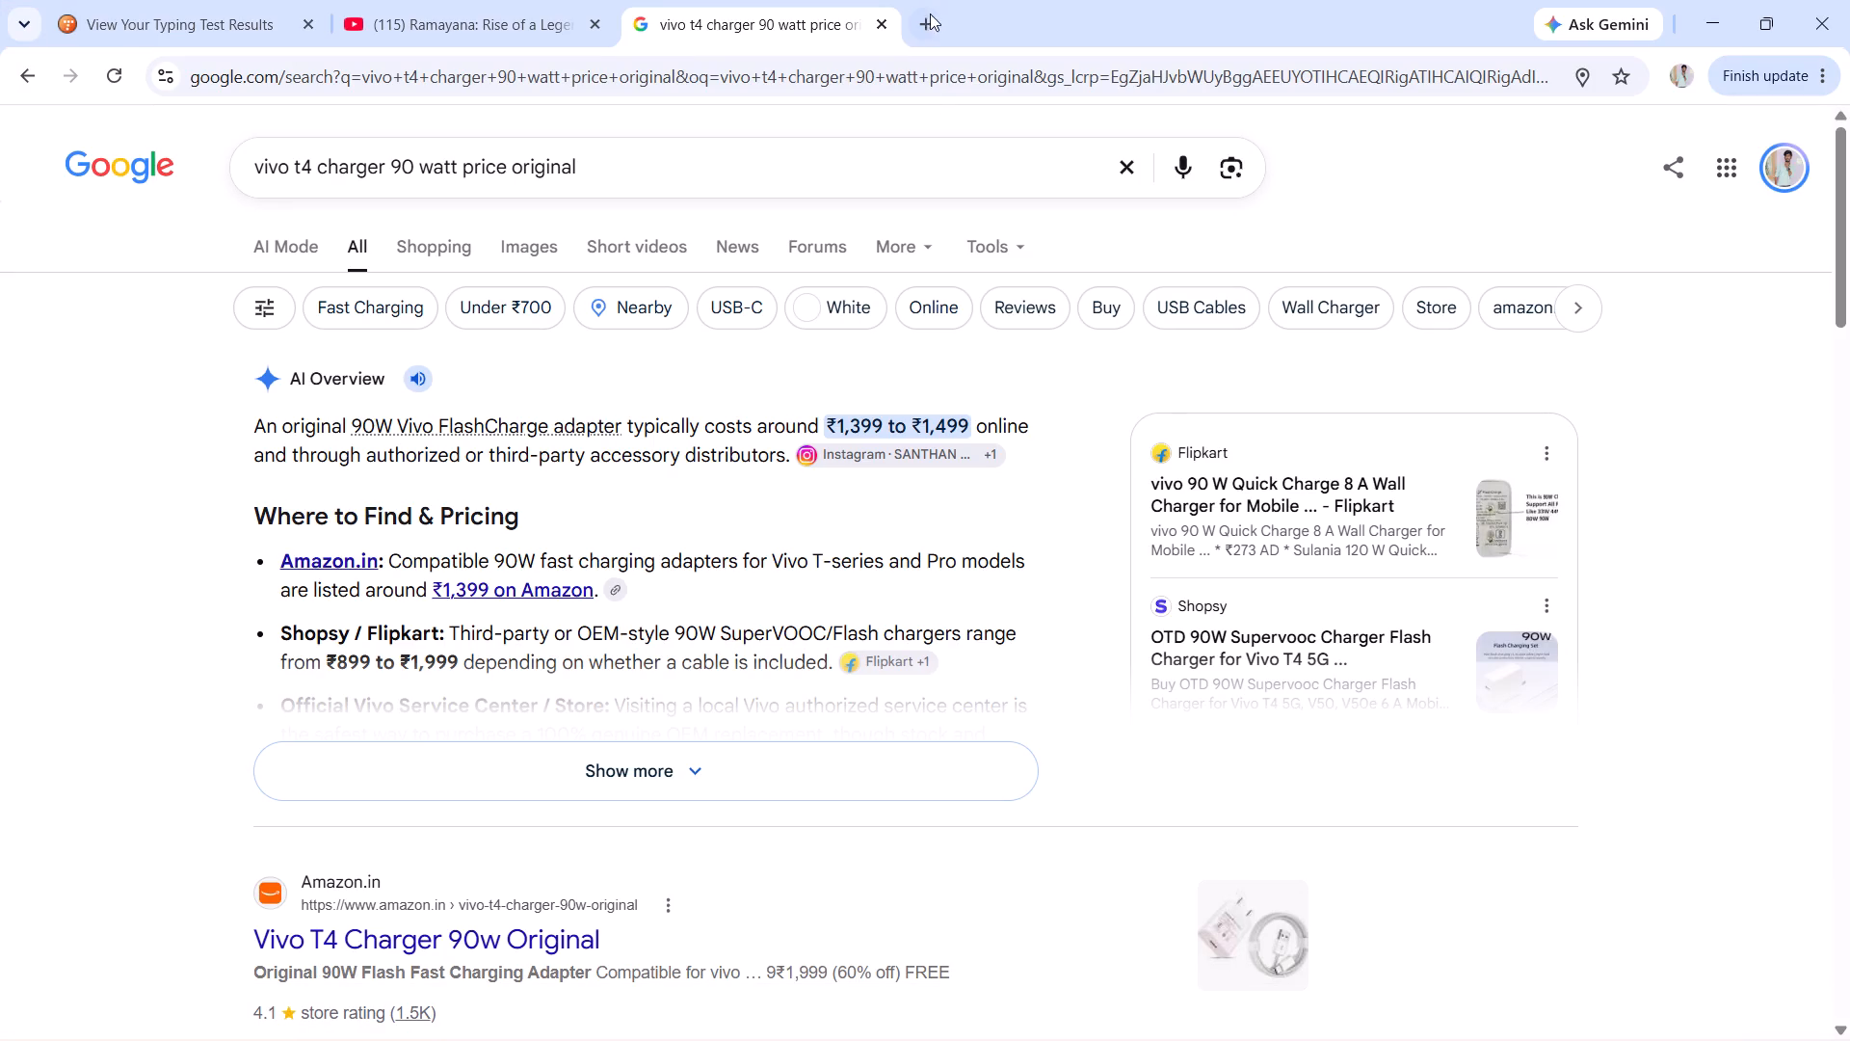
{"action": "left_click", "coordinate": [929, 17]}
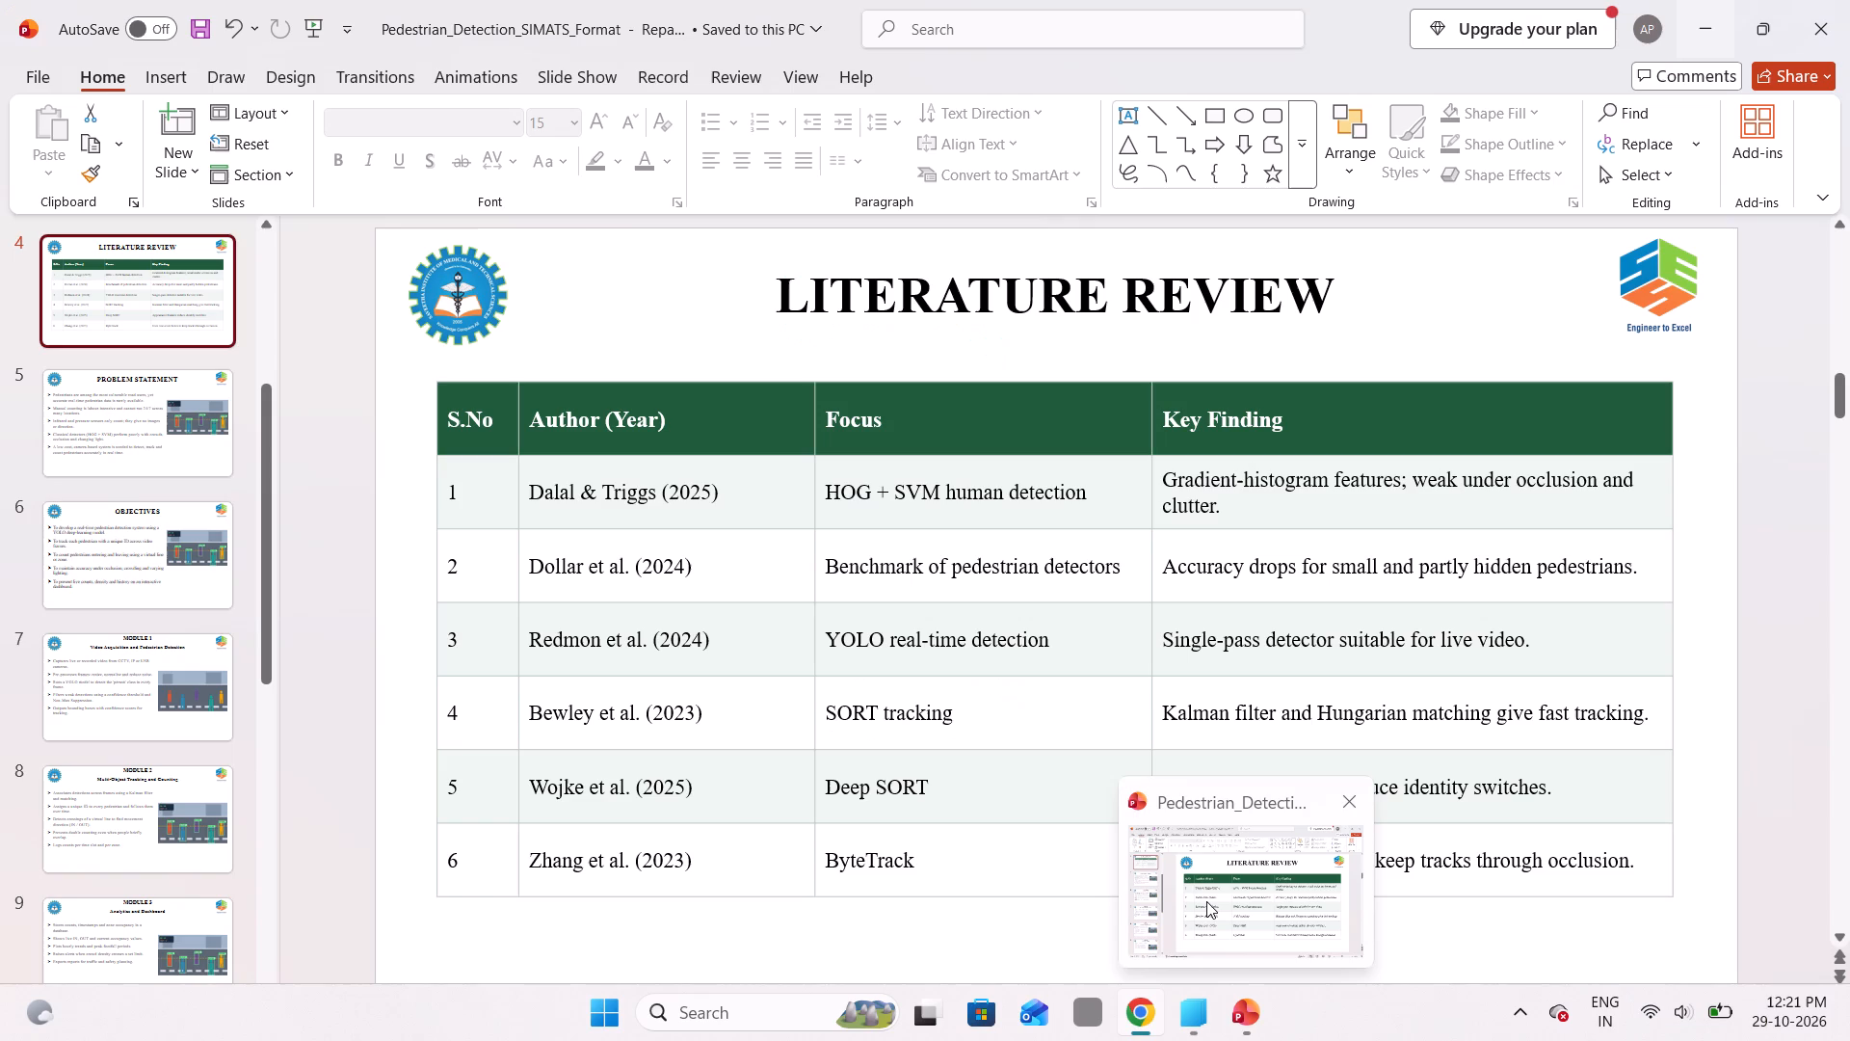
Return to PowerPoint and save the presentation in OneDrive's Documents > Downloads folder as a PowerPoint Presentation, keeping the suggested file name.
{"action": "left_click", "coordinate": [1206, 901]}
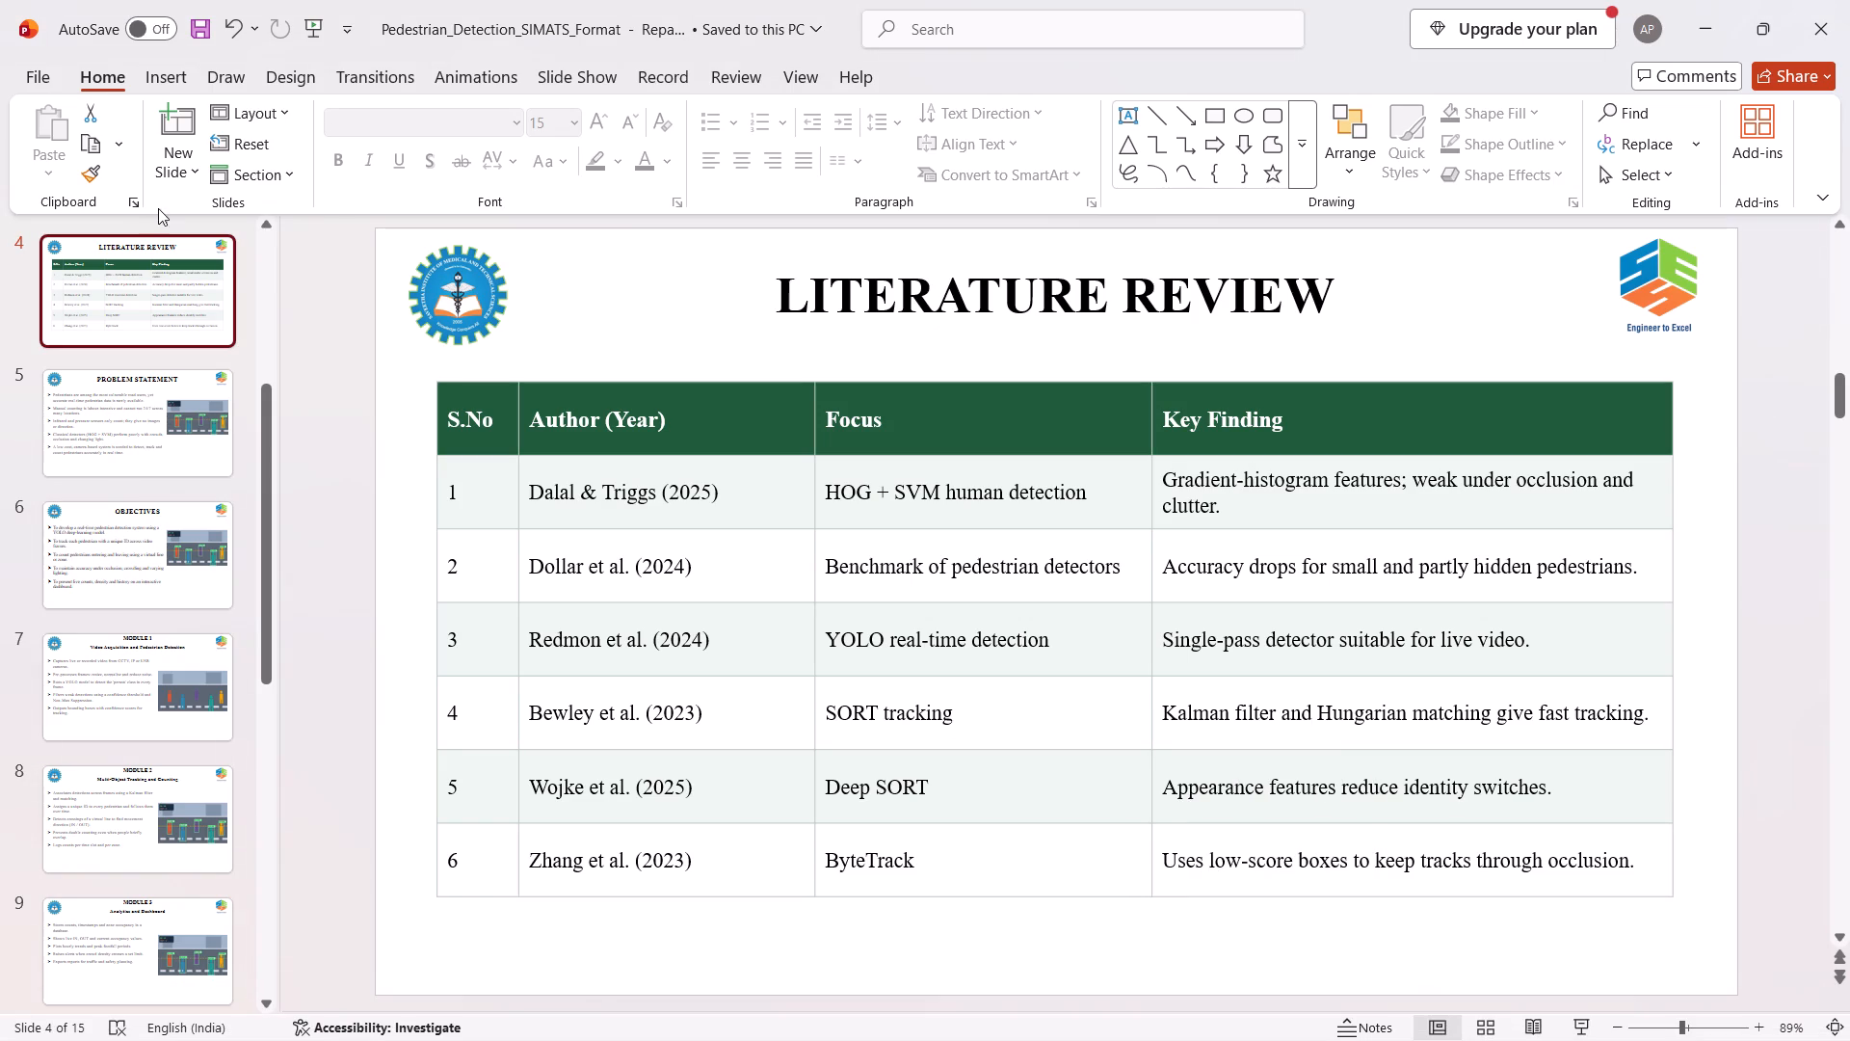
{"action": "left_click", "coordinate": [39, 72]}
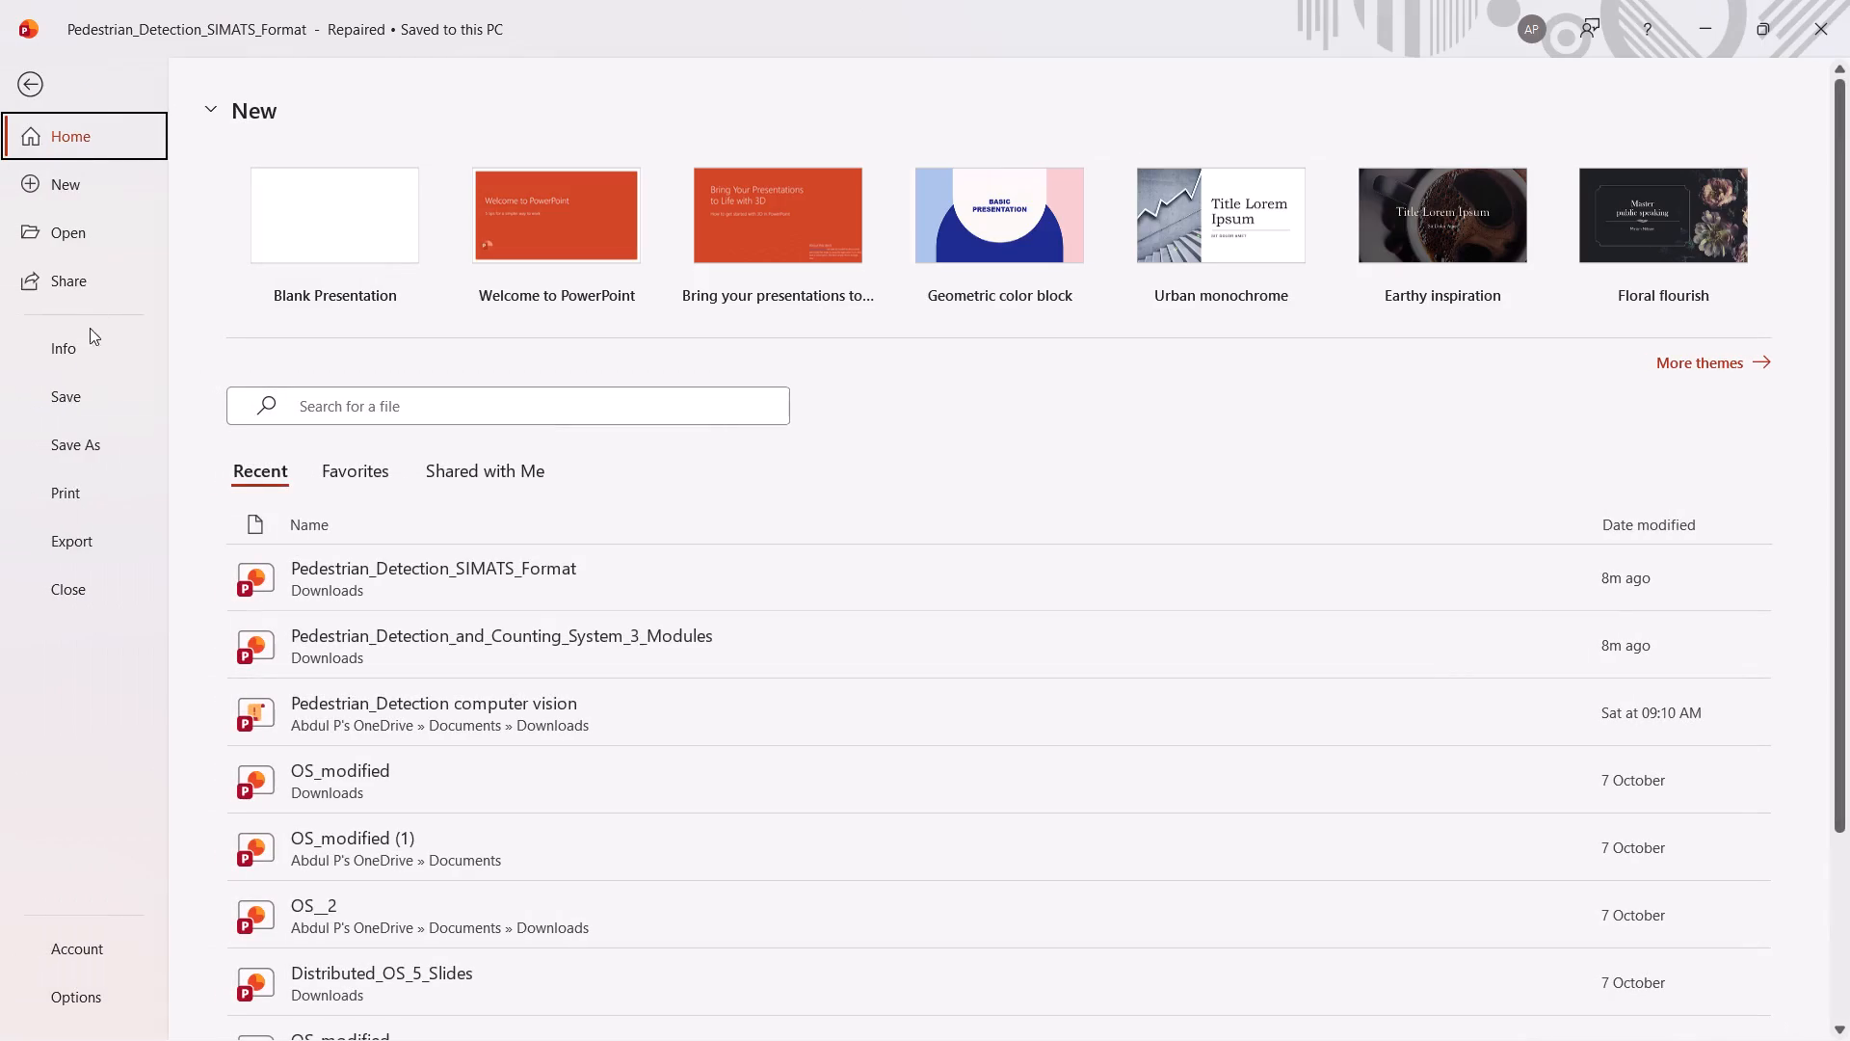
{"action": "left_click", "coordinate": [88, 392]}
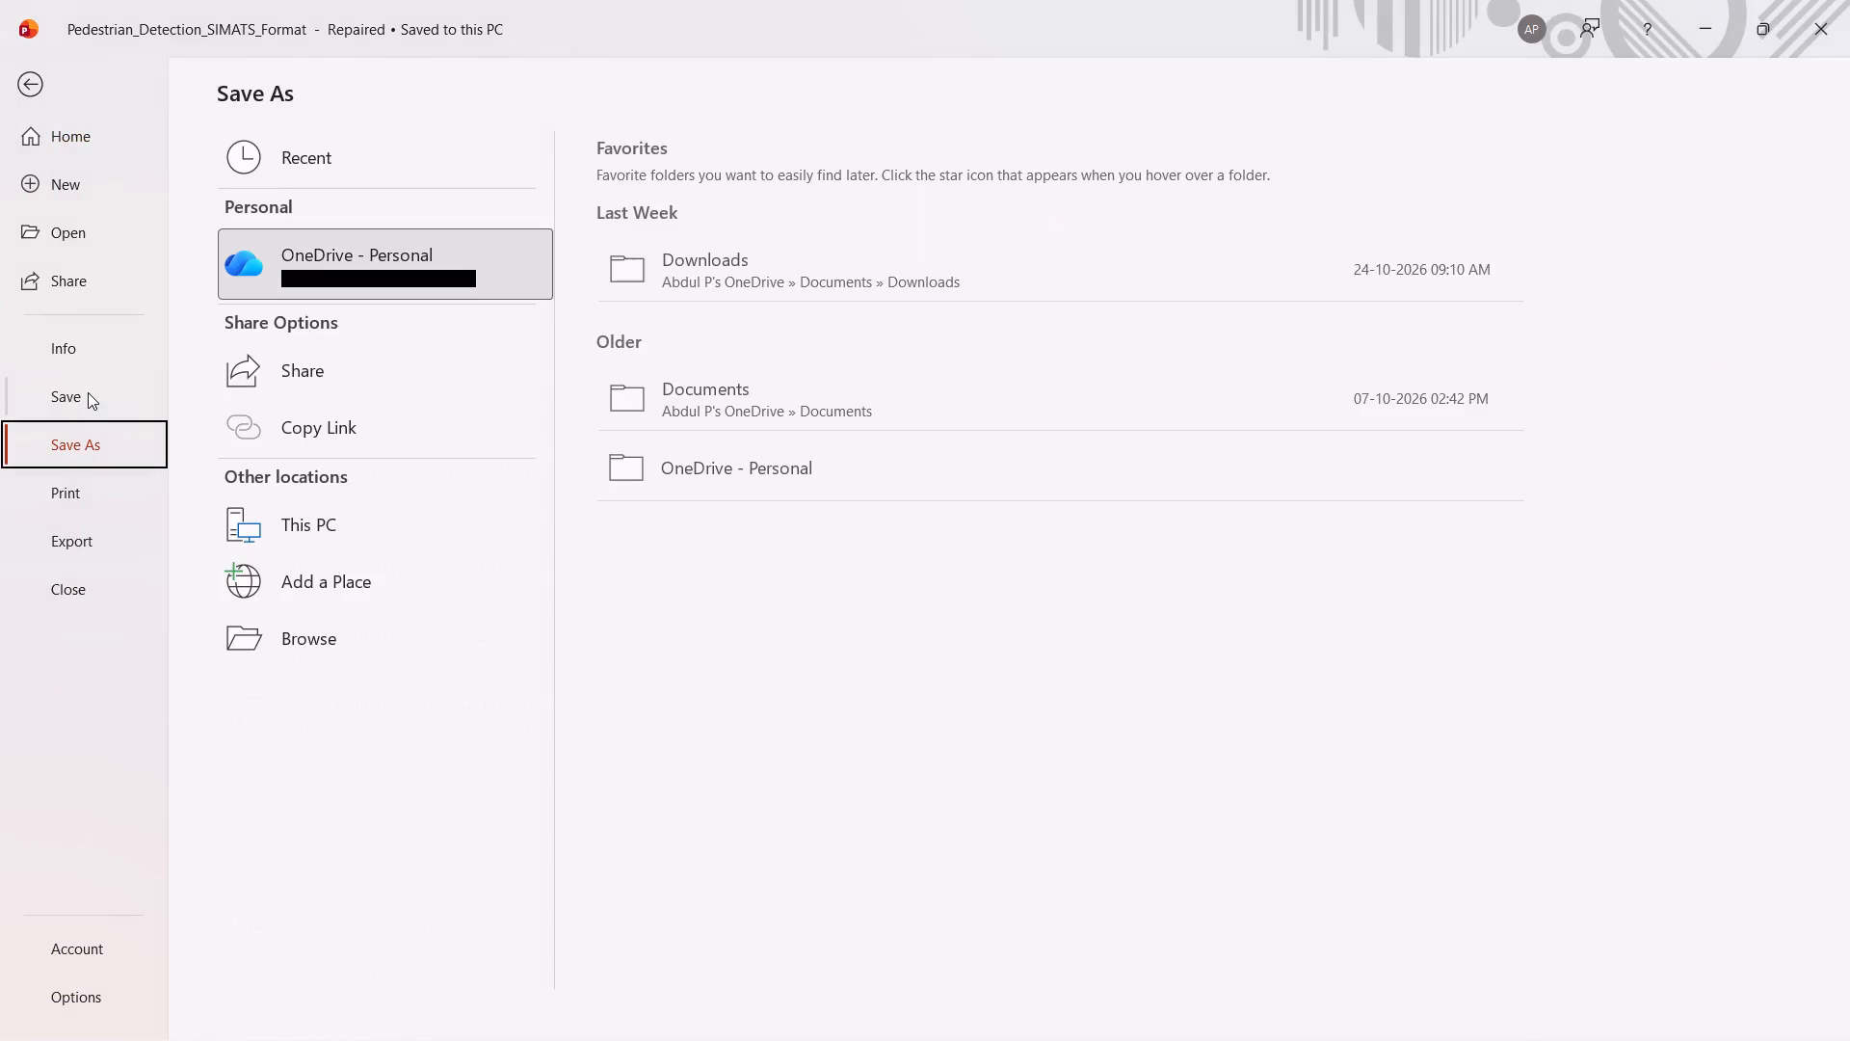
{"action": "left_click", "coordinate": [753, 305]}
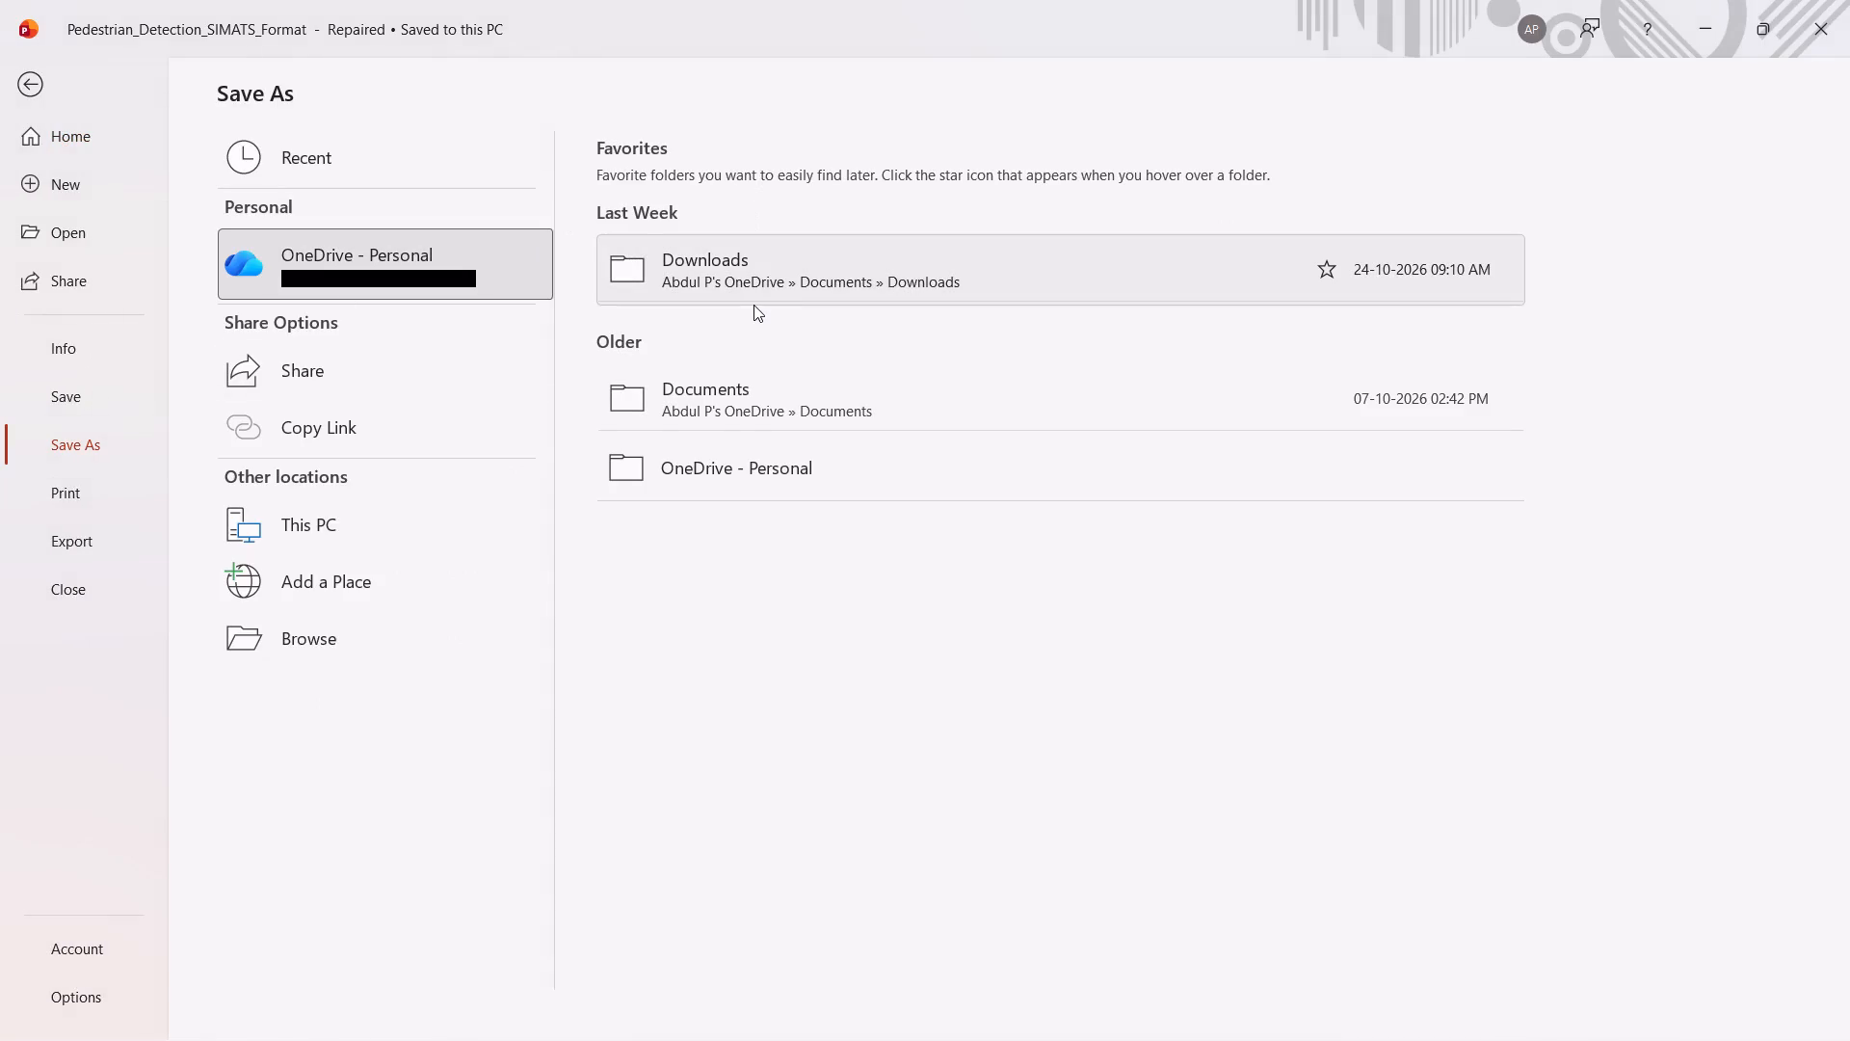
{"action": "left_click", "coordinate": [797, 277]}
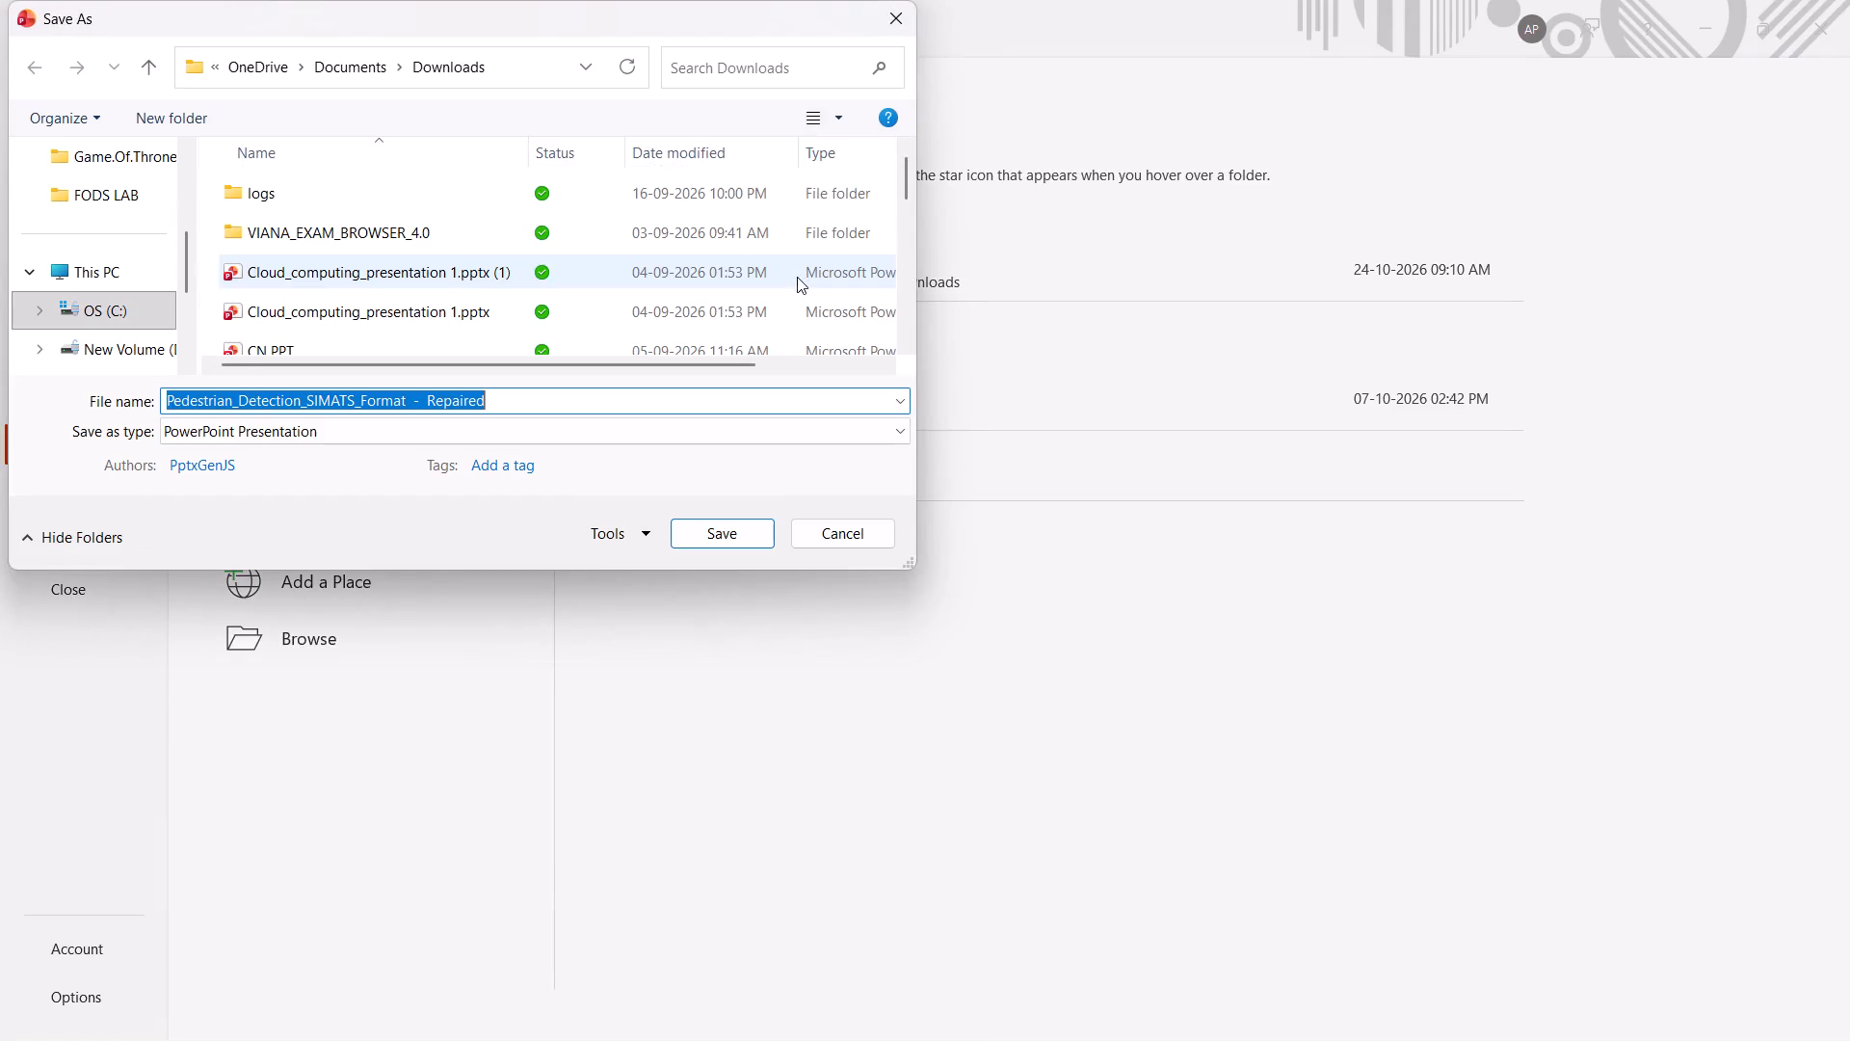
{"action": "left_click", "coordinate": [700, 529]}
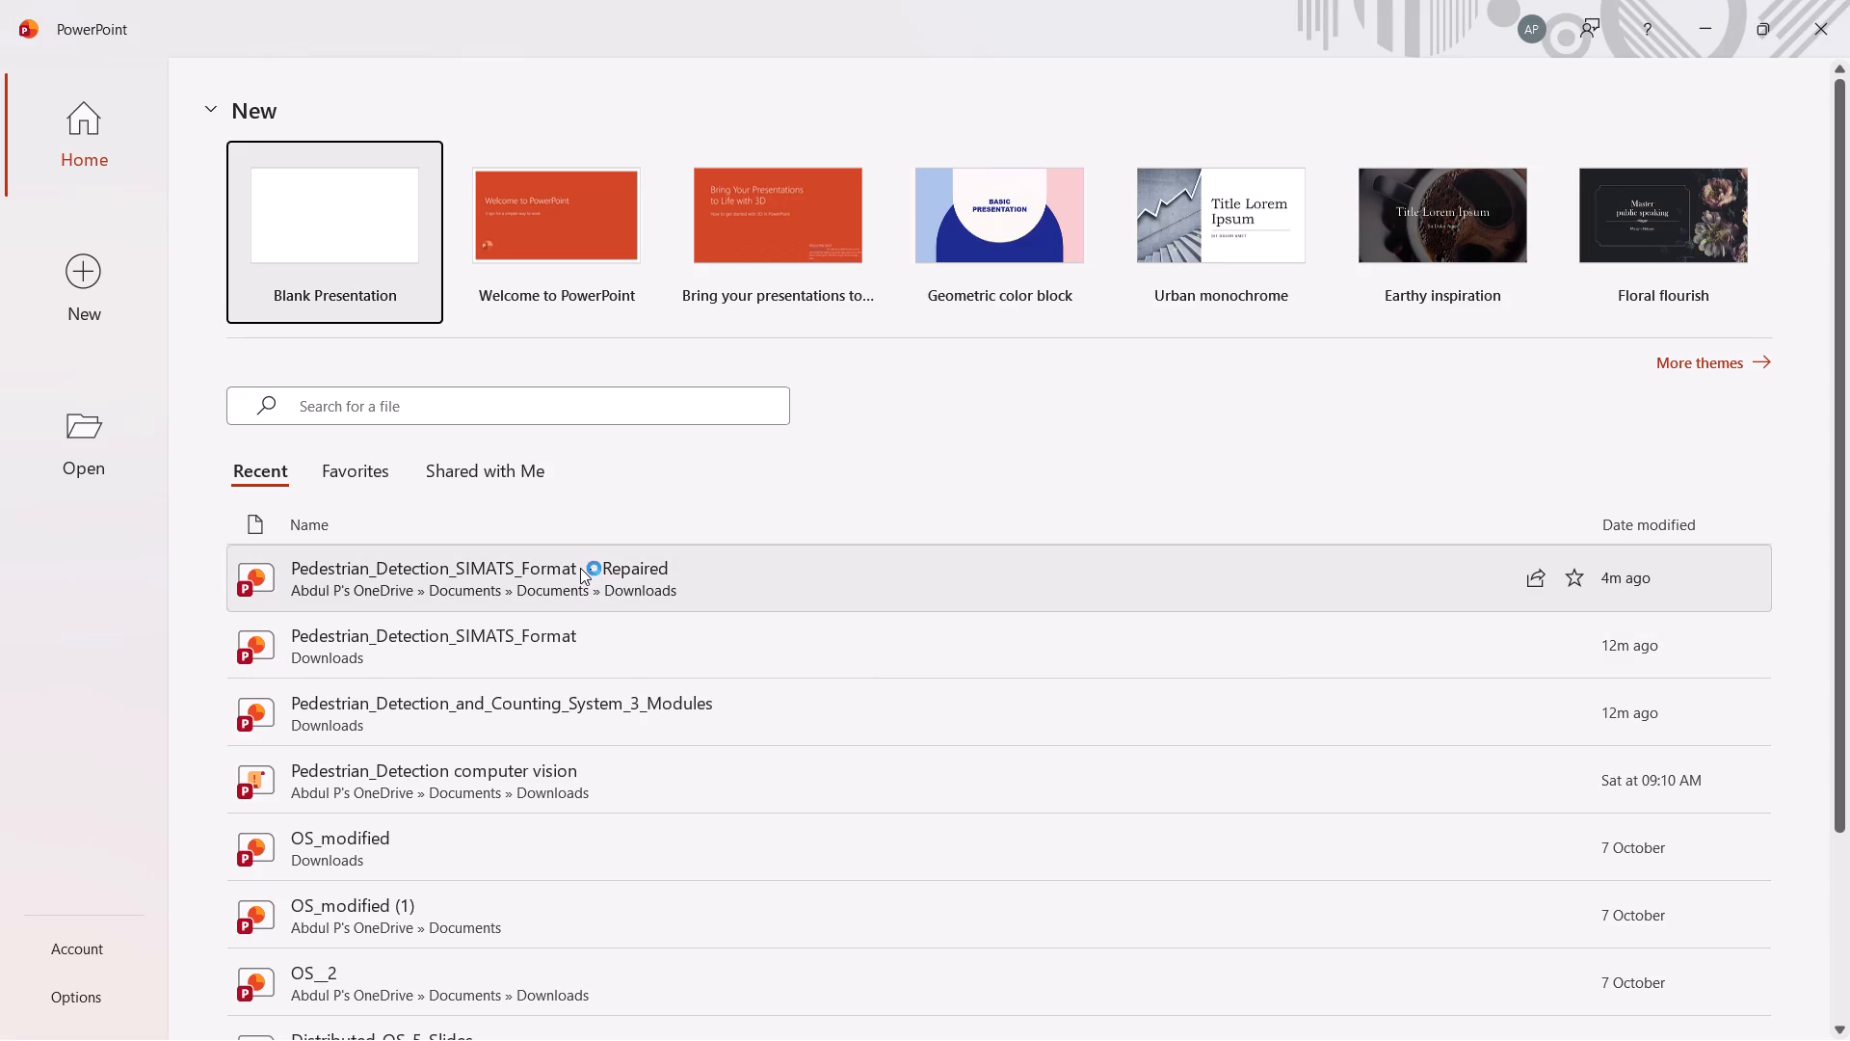
{"action": "double_click", "coordinate": [579, 567]}
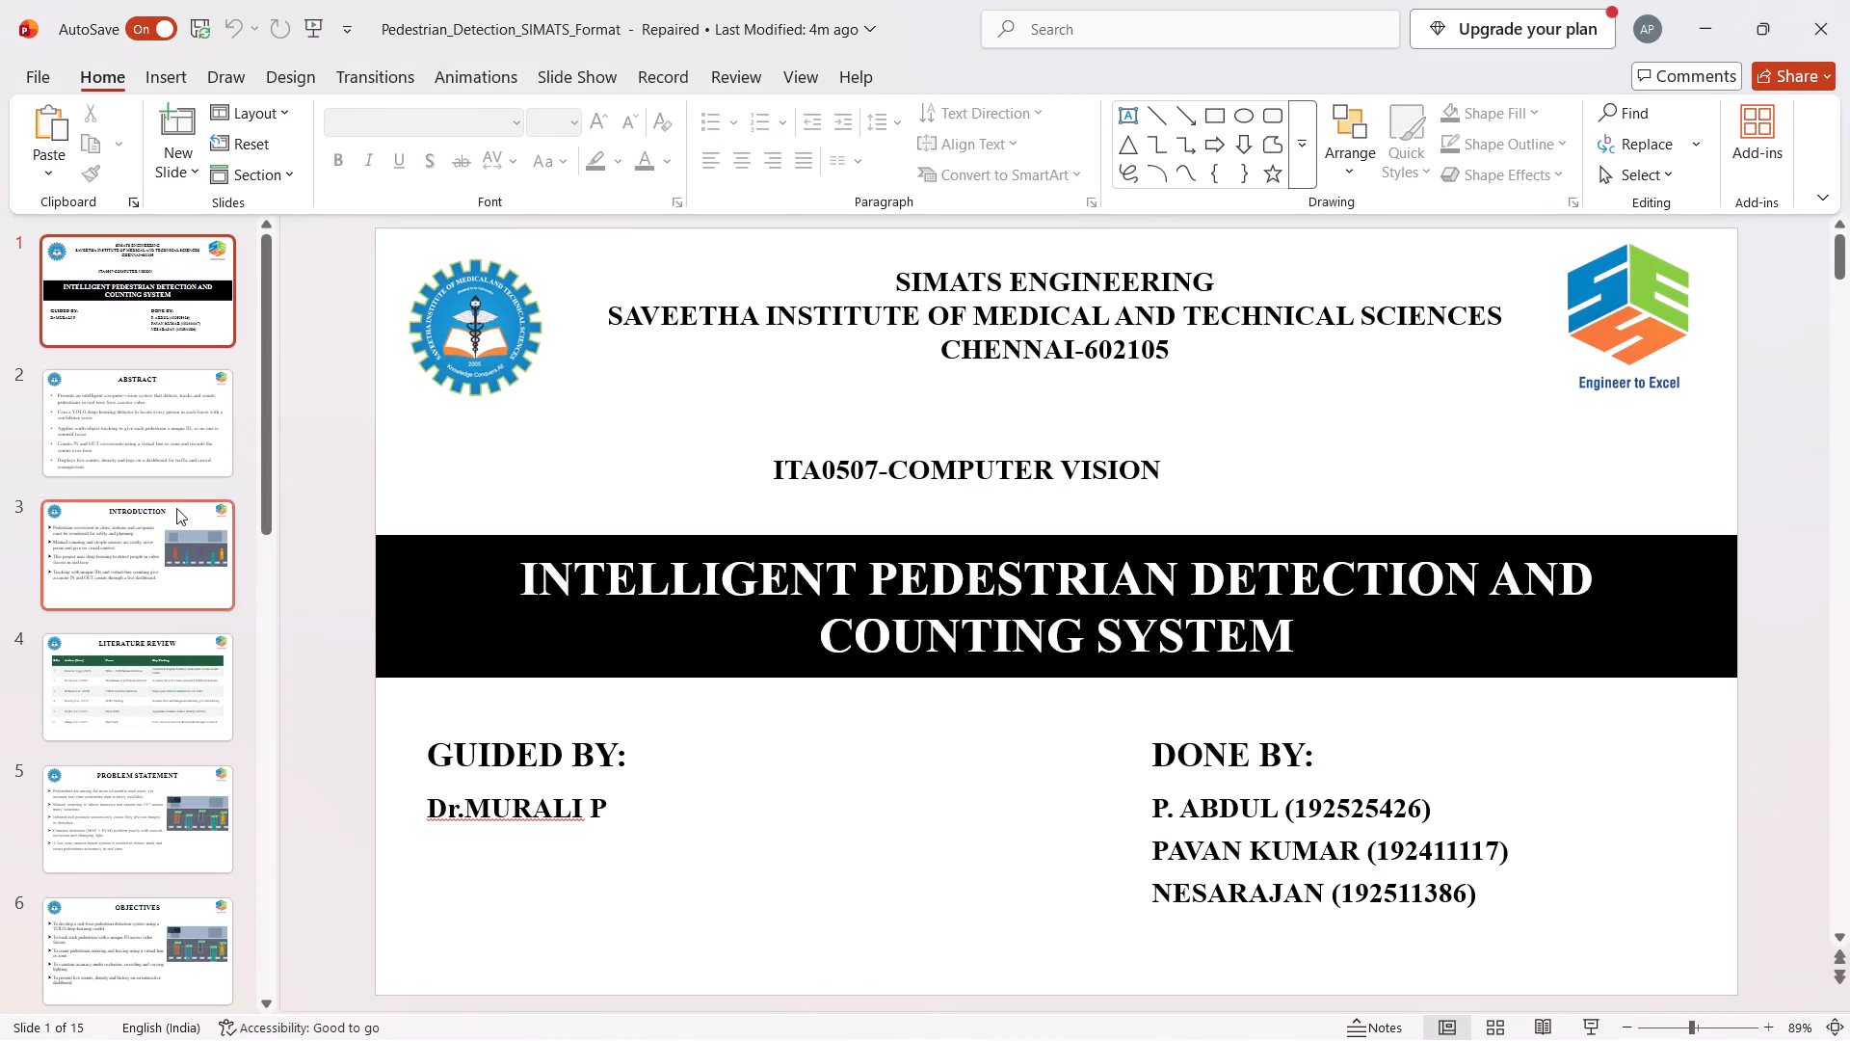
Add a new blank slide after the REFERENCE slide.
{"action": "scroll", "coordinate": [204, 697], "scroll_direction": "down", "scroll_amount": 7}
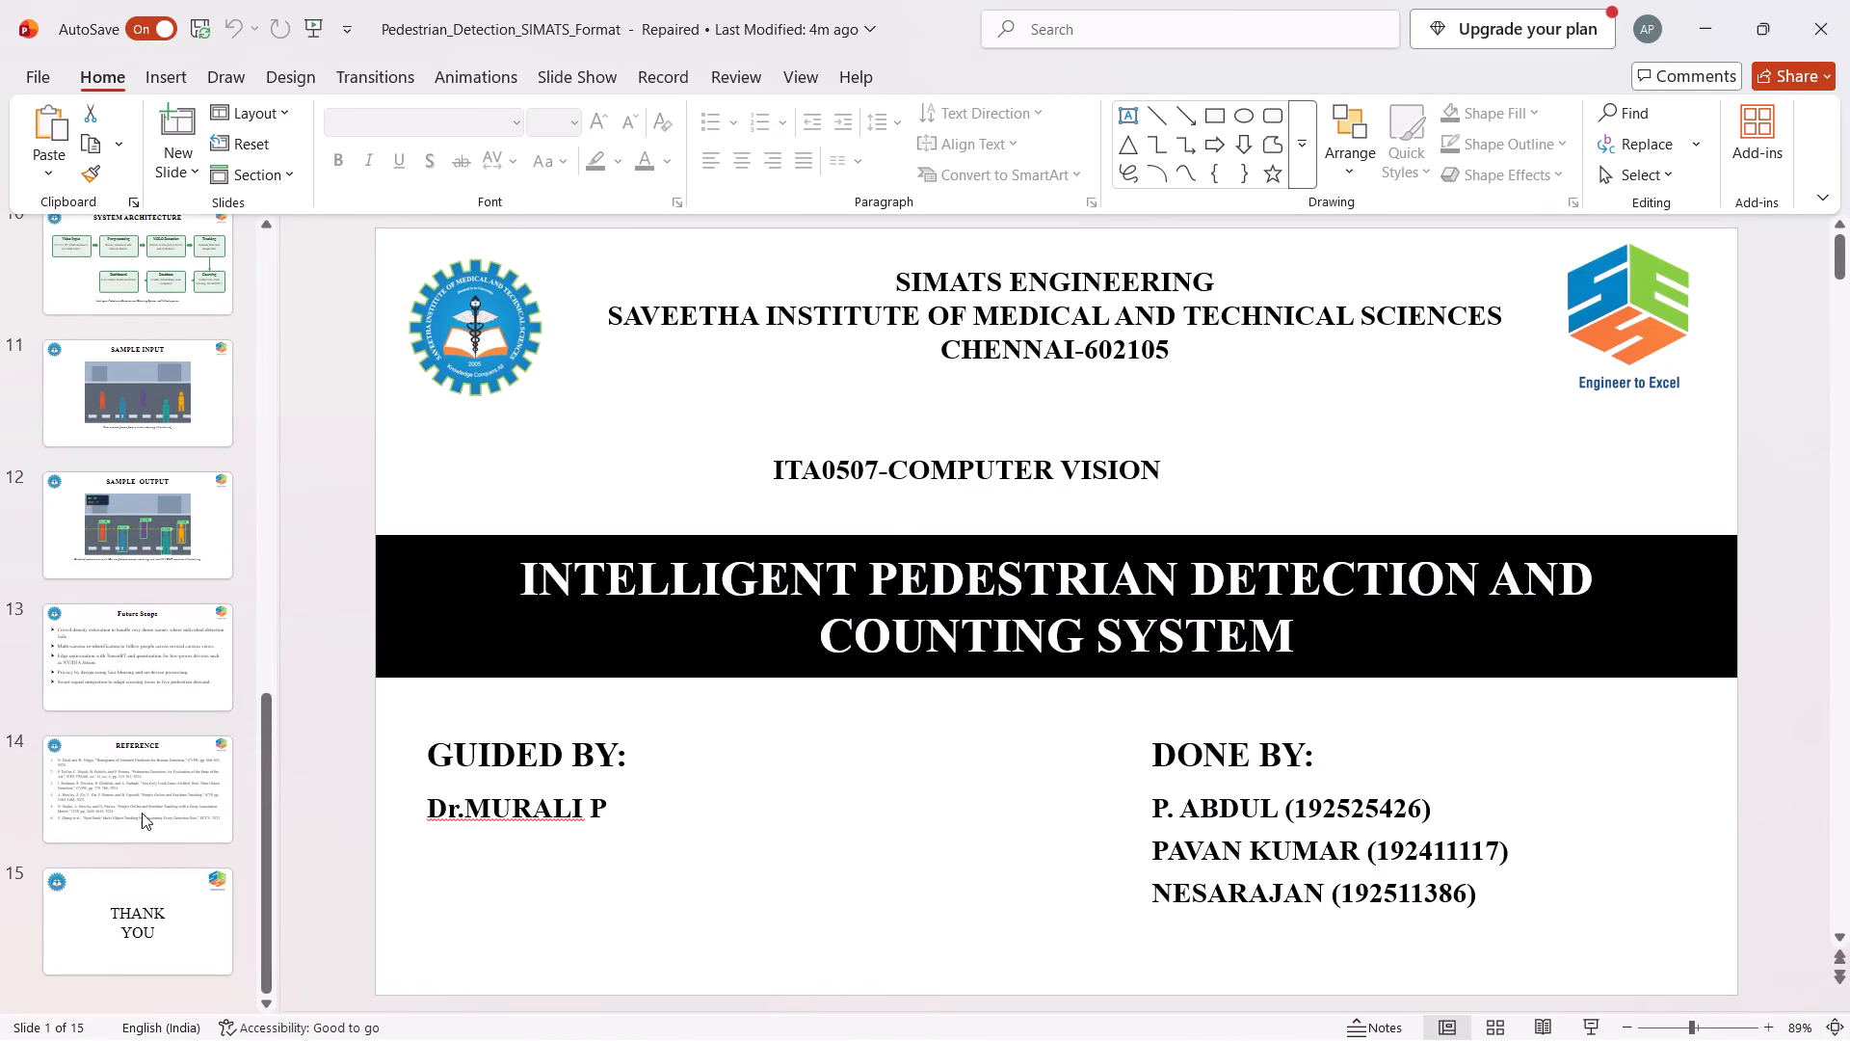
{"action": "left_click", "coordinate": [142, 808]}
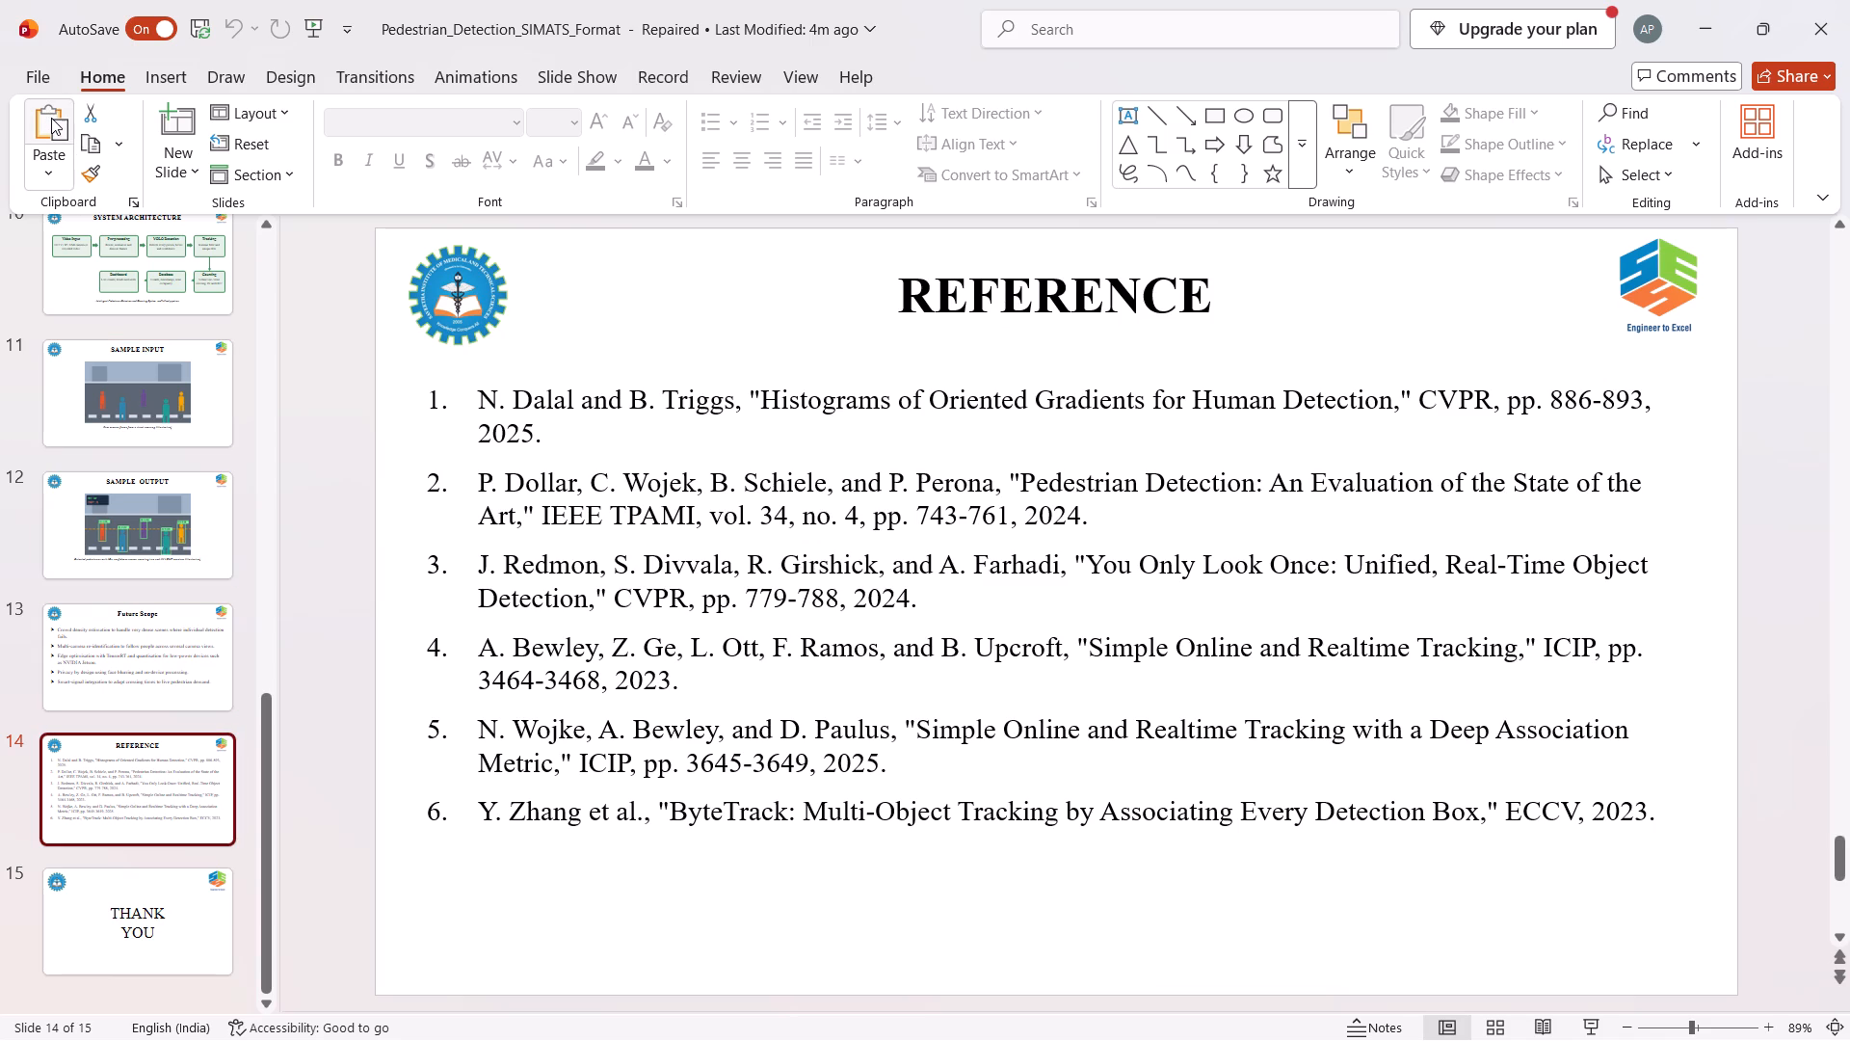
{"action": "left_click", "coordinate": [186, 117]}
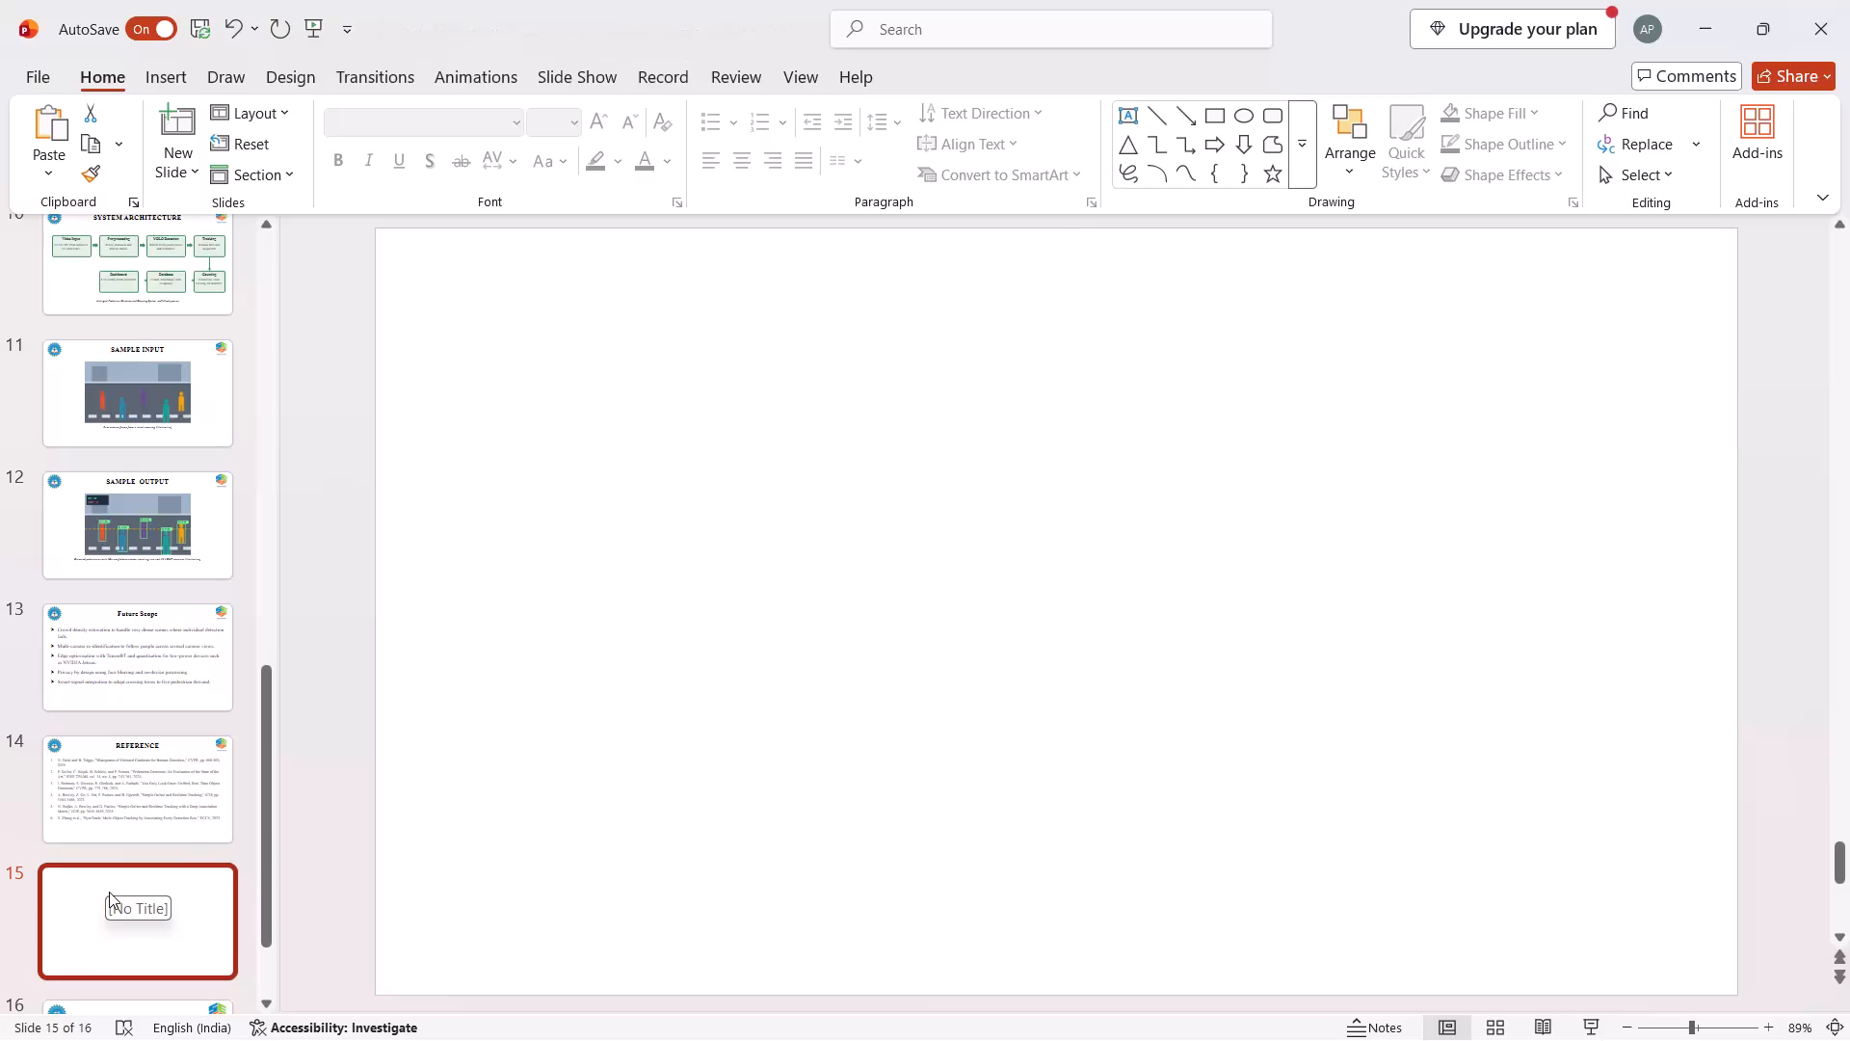
Copy the Future Scope slide.
{"action": "left_click", "coordinate": [163, 654]}
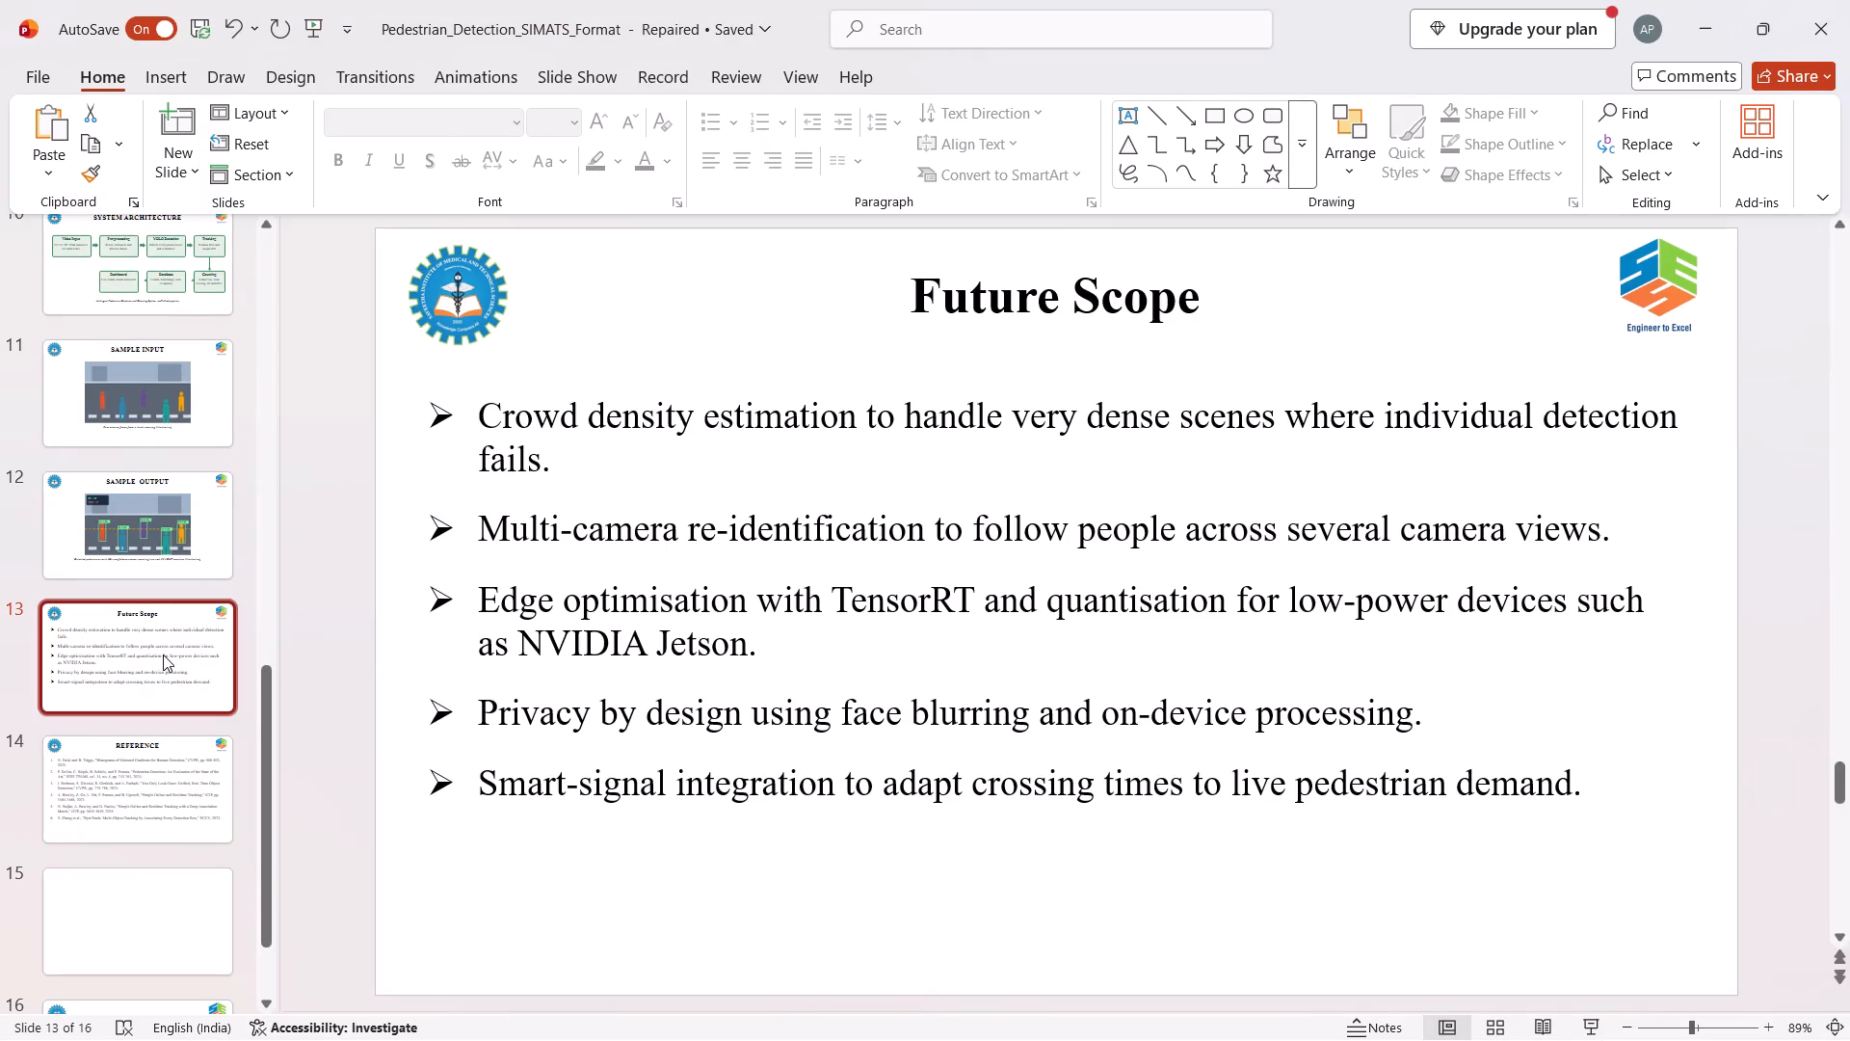
{"action": "right_click", "coordinate": [163, 654]}
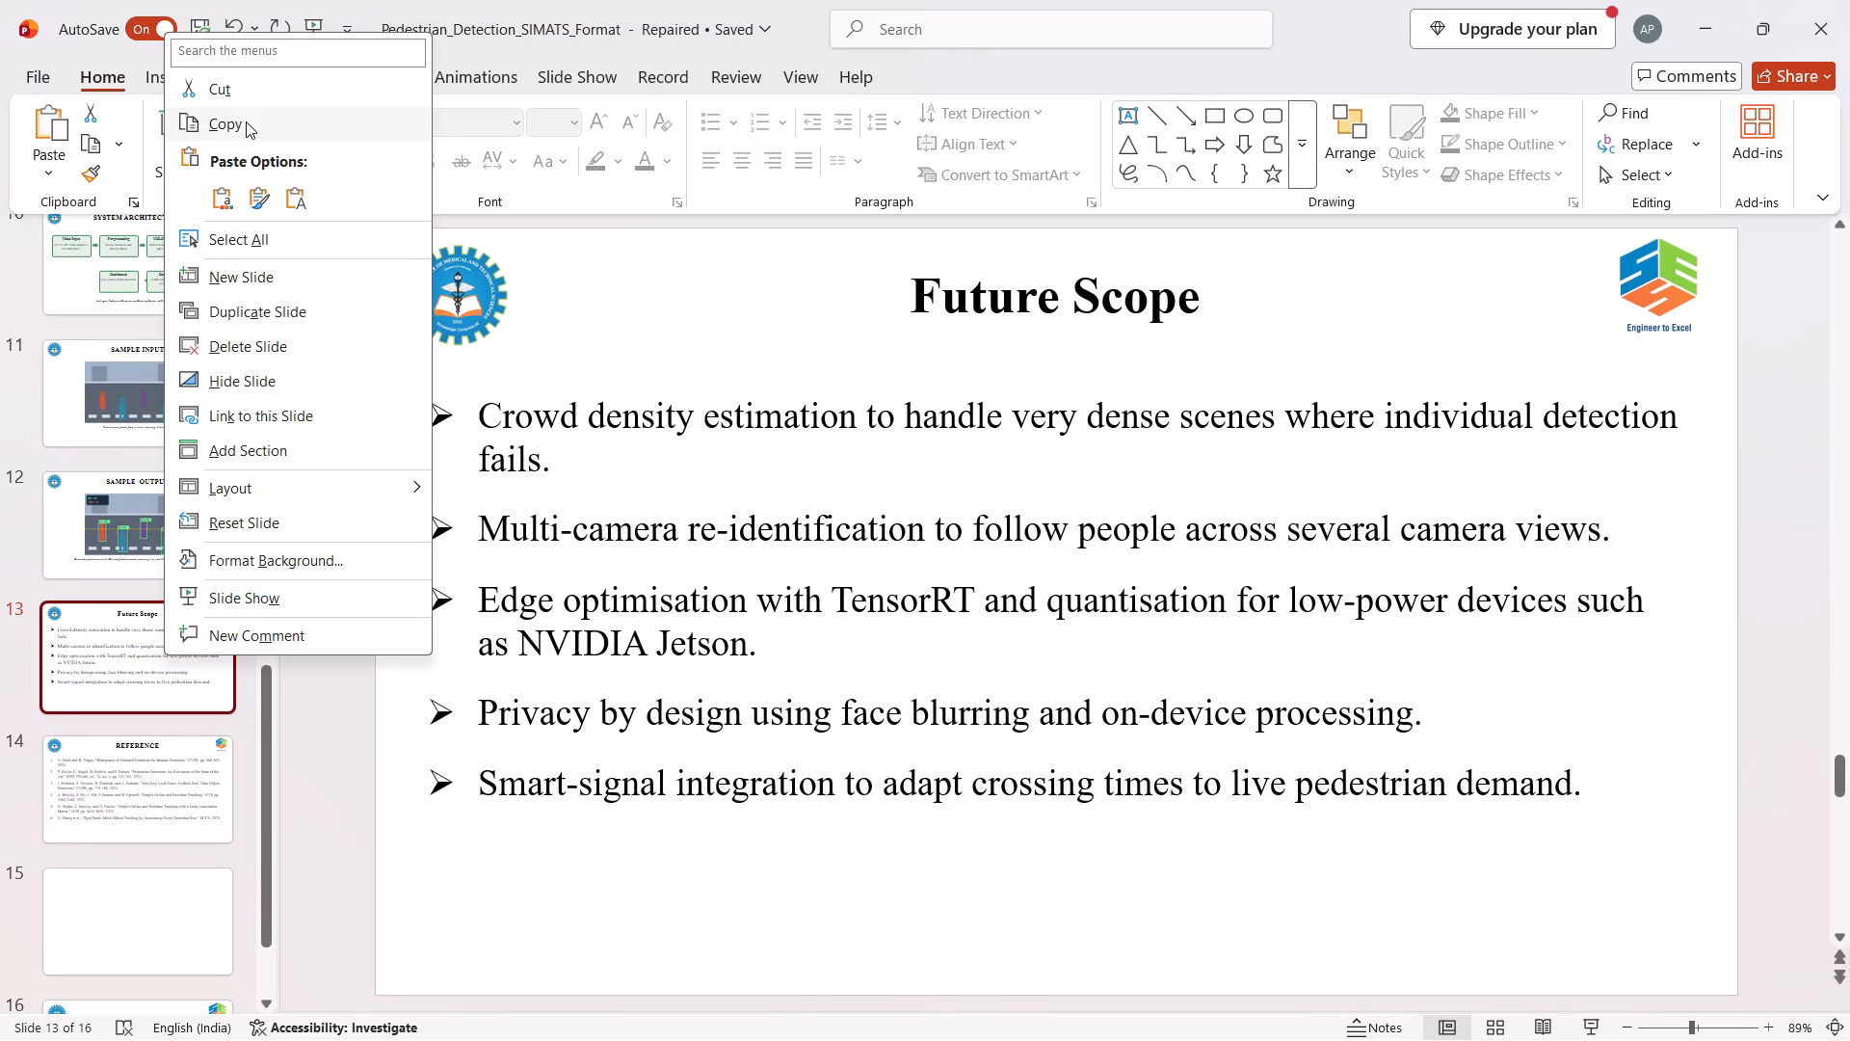
{"action": "left_click", "coordinate": [246, 121]}
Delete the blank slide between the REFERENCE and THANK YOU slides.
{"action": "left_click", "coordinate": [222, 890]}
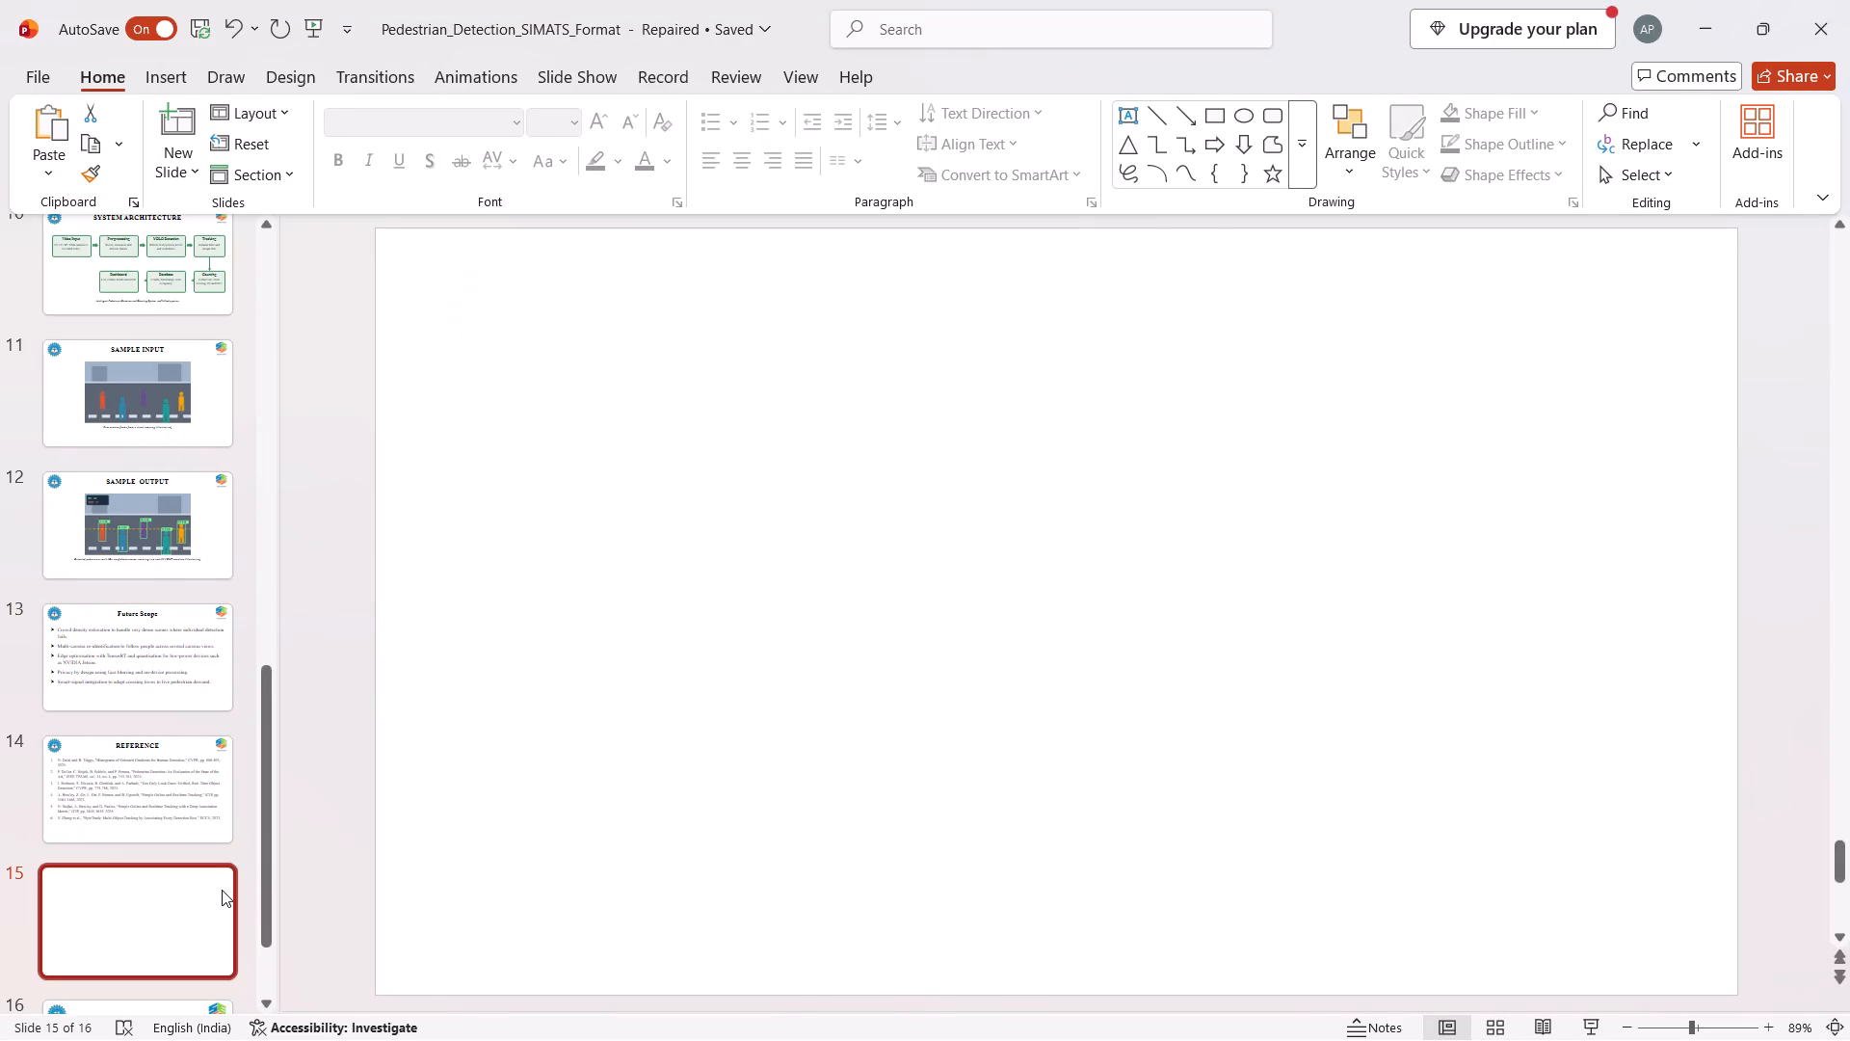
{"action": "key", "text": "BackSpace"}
Paste the copied Future Scope slide and move it to position 14, directly before the REFERENCE slide.
{"action": "key", "text": "ctrl+v"}
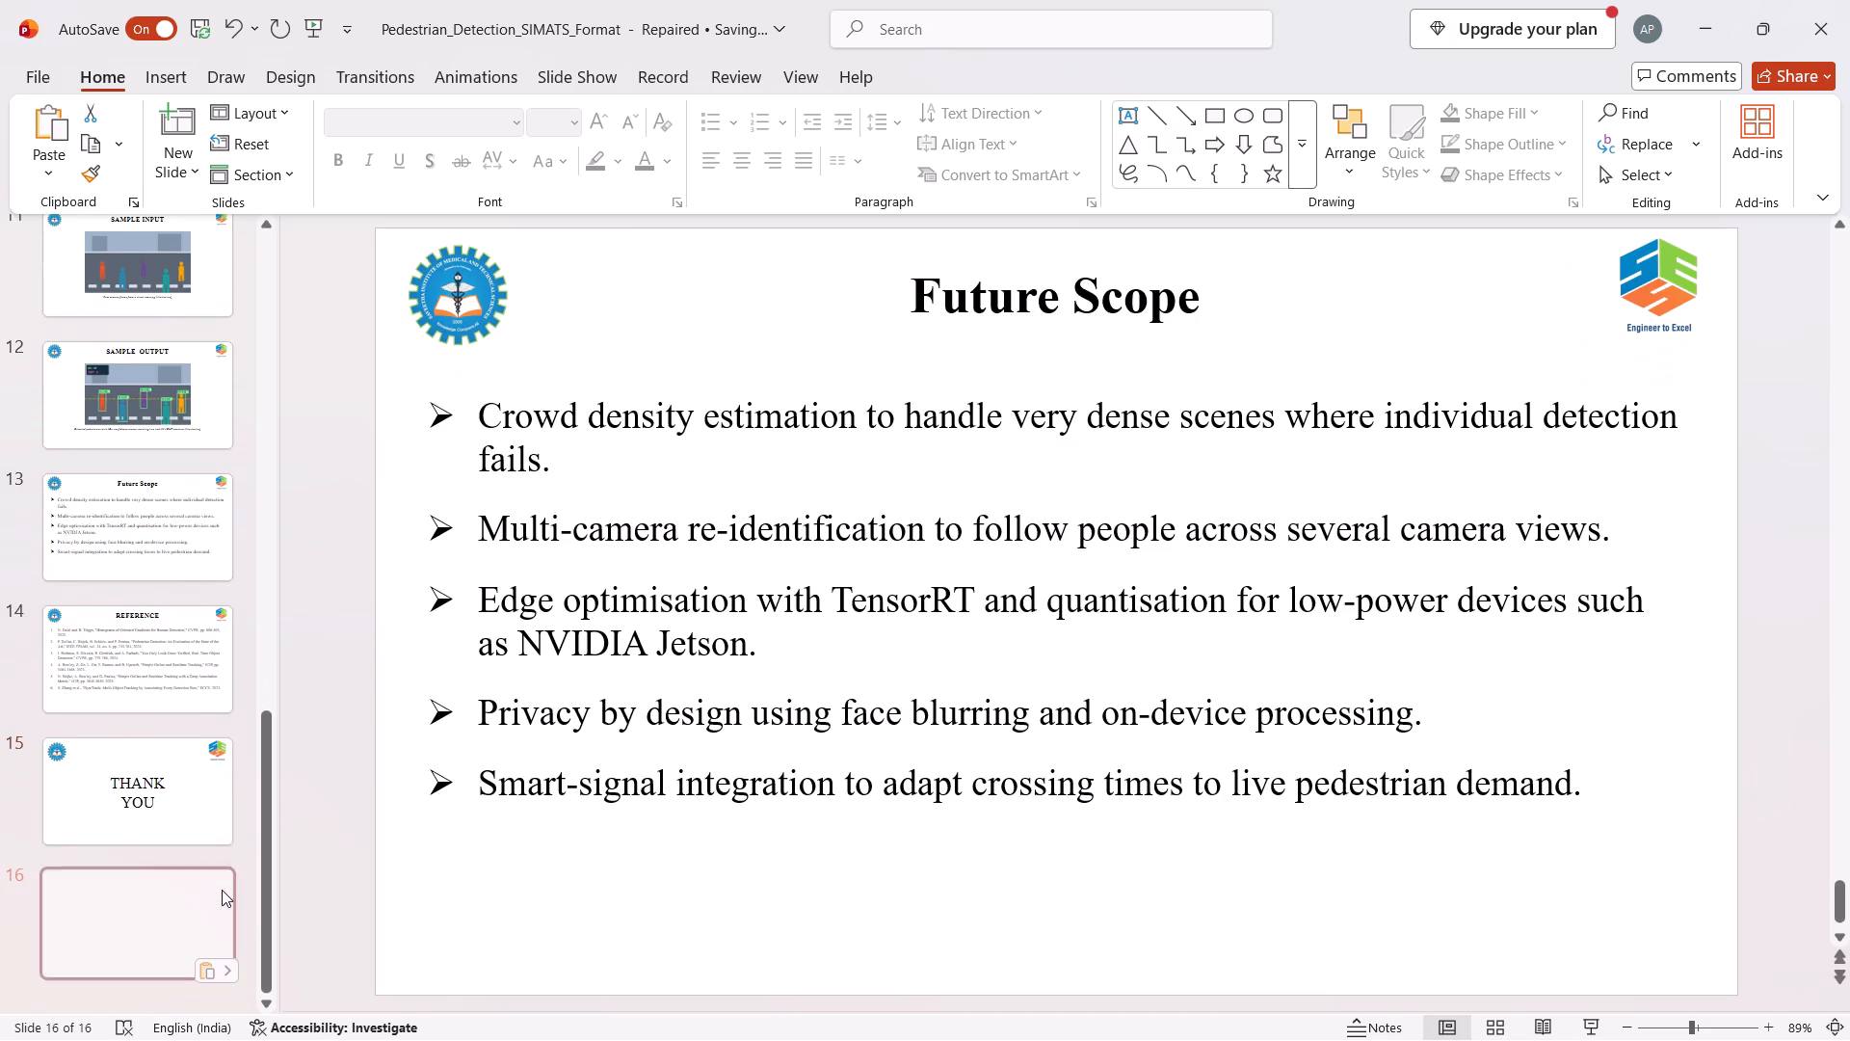
{"action": "left_click_drag", "start_coordinate": [176, 901], "coordinate": [176, 625]}
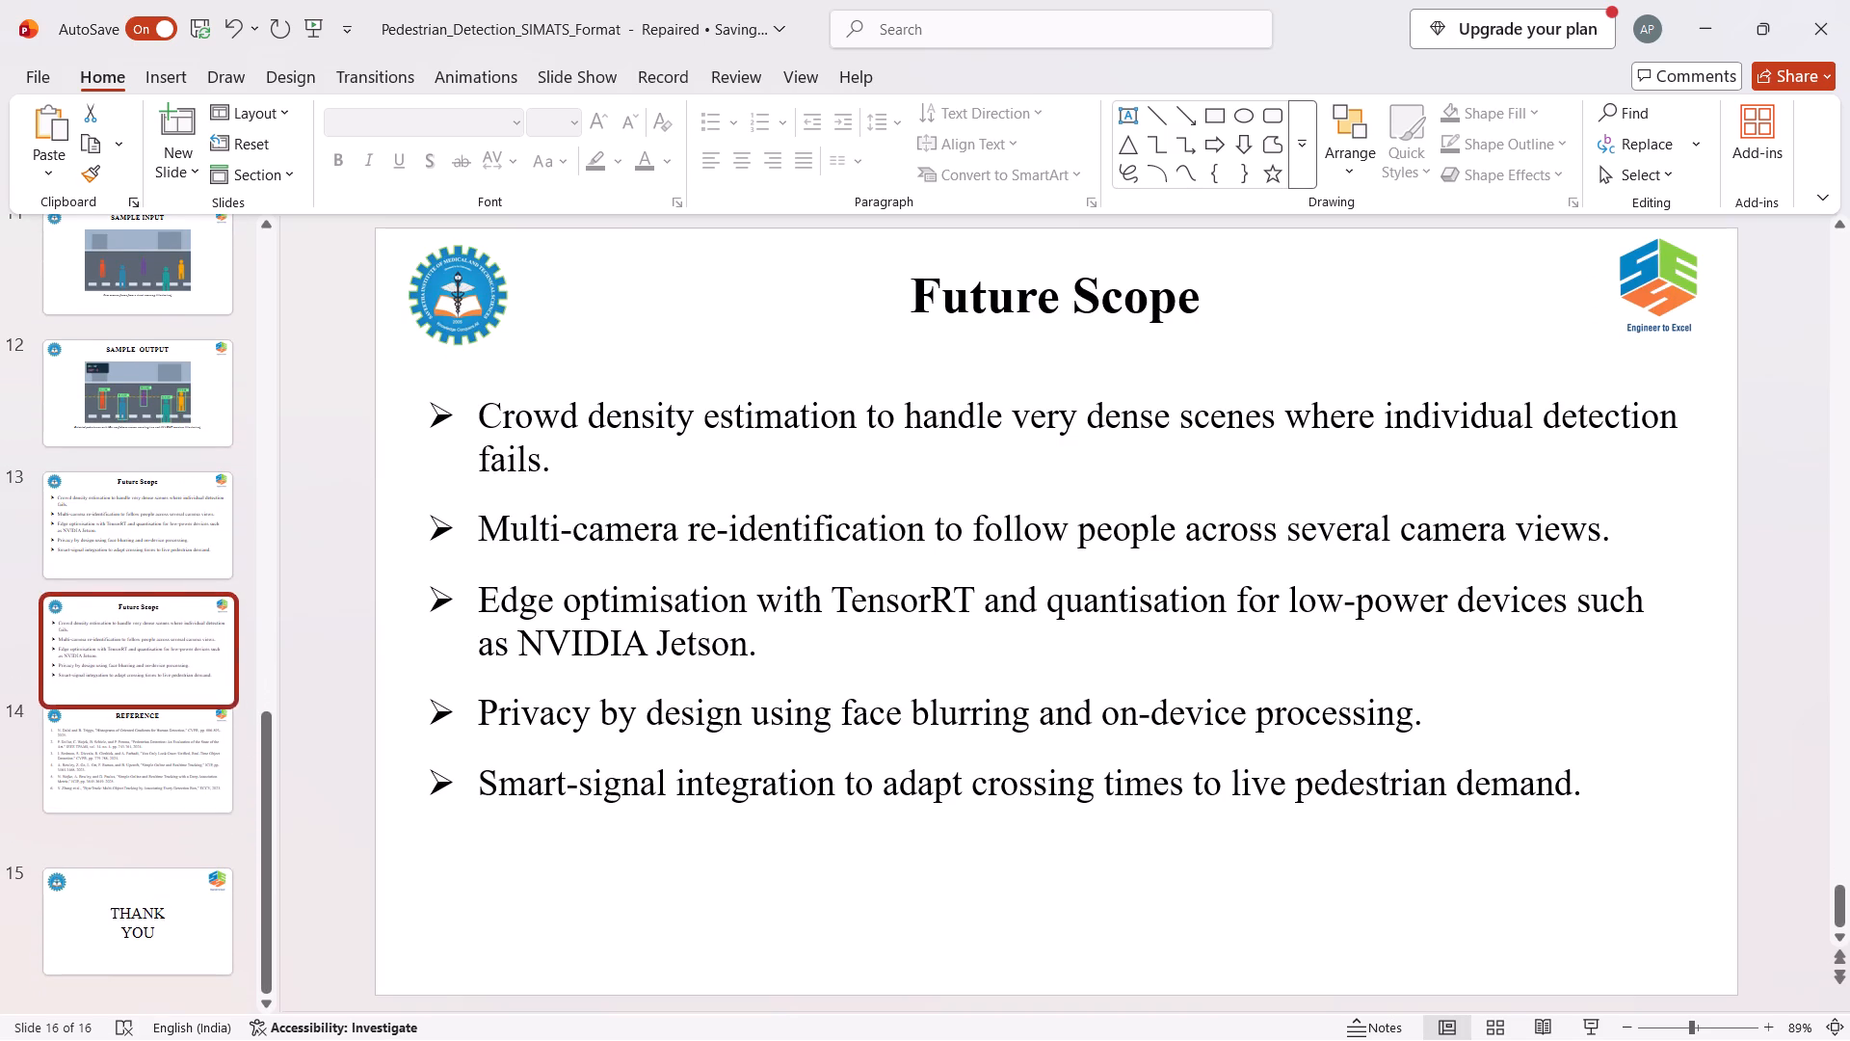
{"action": "left_click_drag", "start_coordinate": [176, 625], "coordinate": [172, 635]}
{"action": "left_click", "coordinate": [172, 635]}
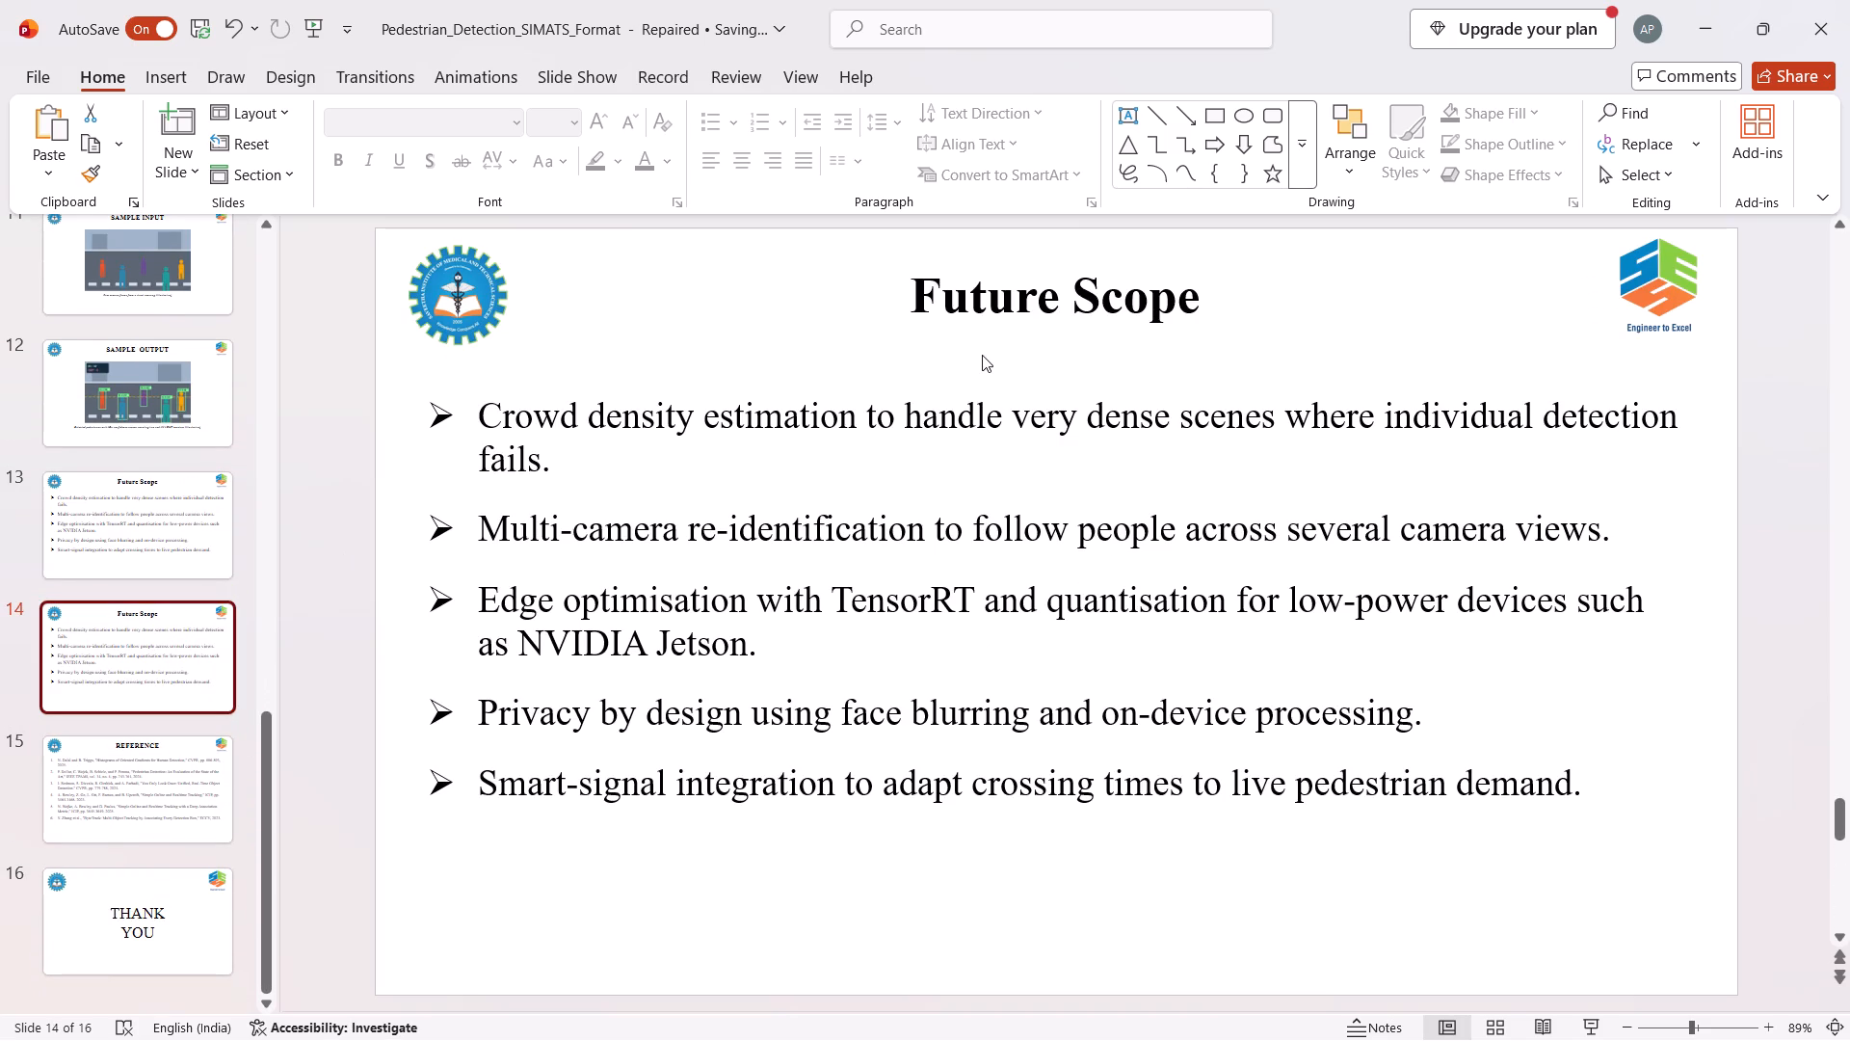
Replace the title of slide 14, the duplicated Future Scope slide, with "conclusion".
{"action": "left_click", "coordinate": [1034, 313]}
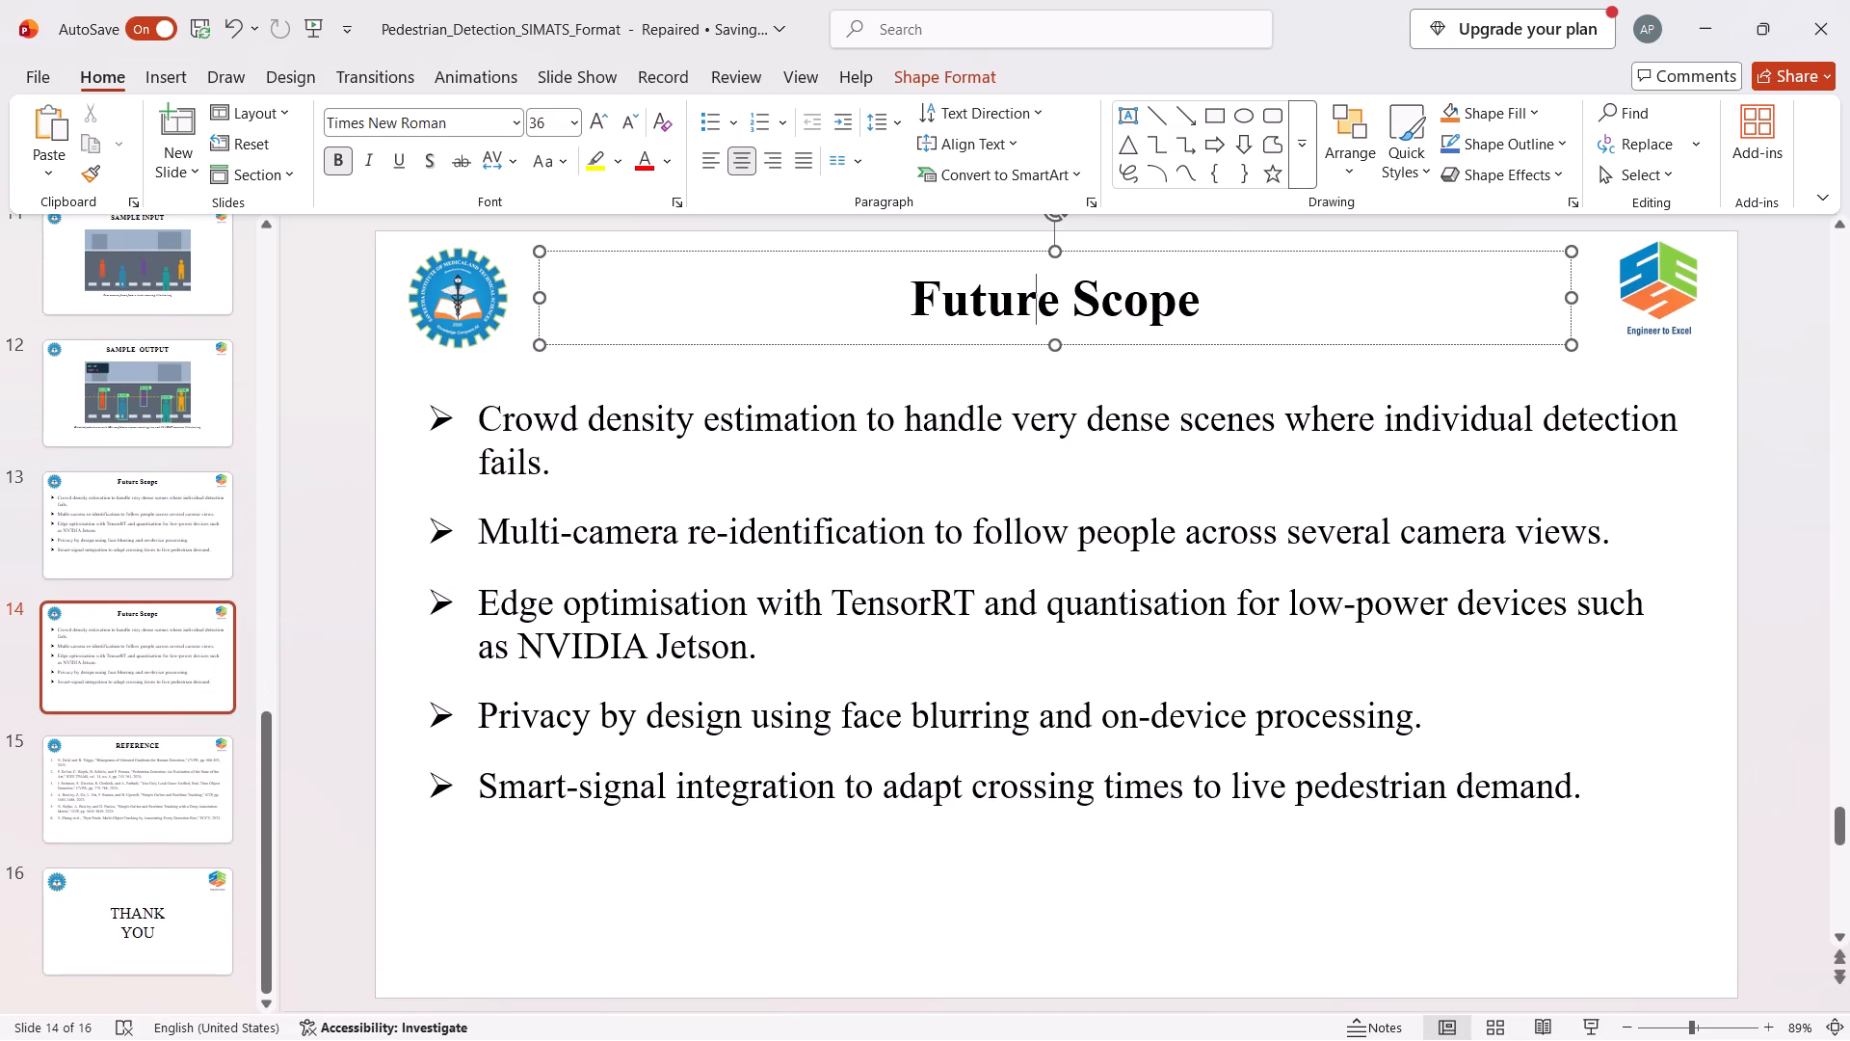
{"action": "left_click", "coordinate": [114, 536]}
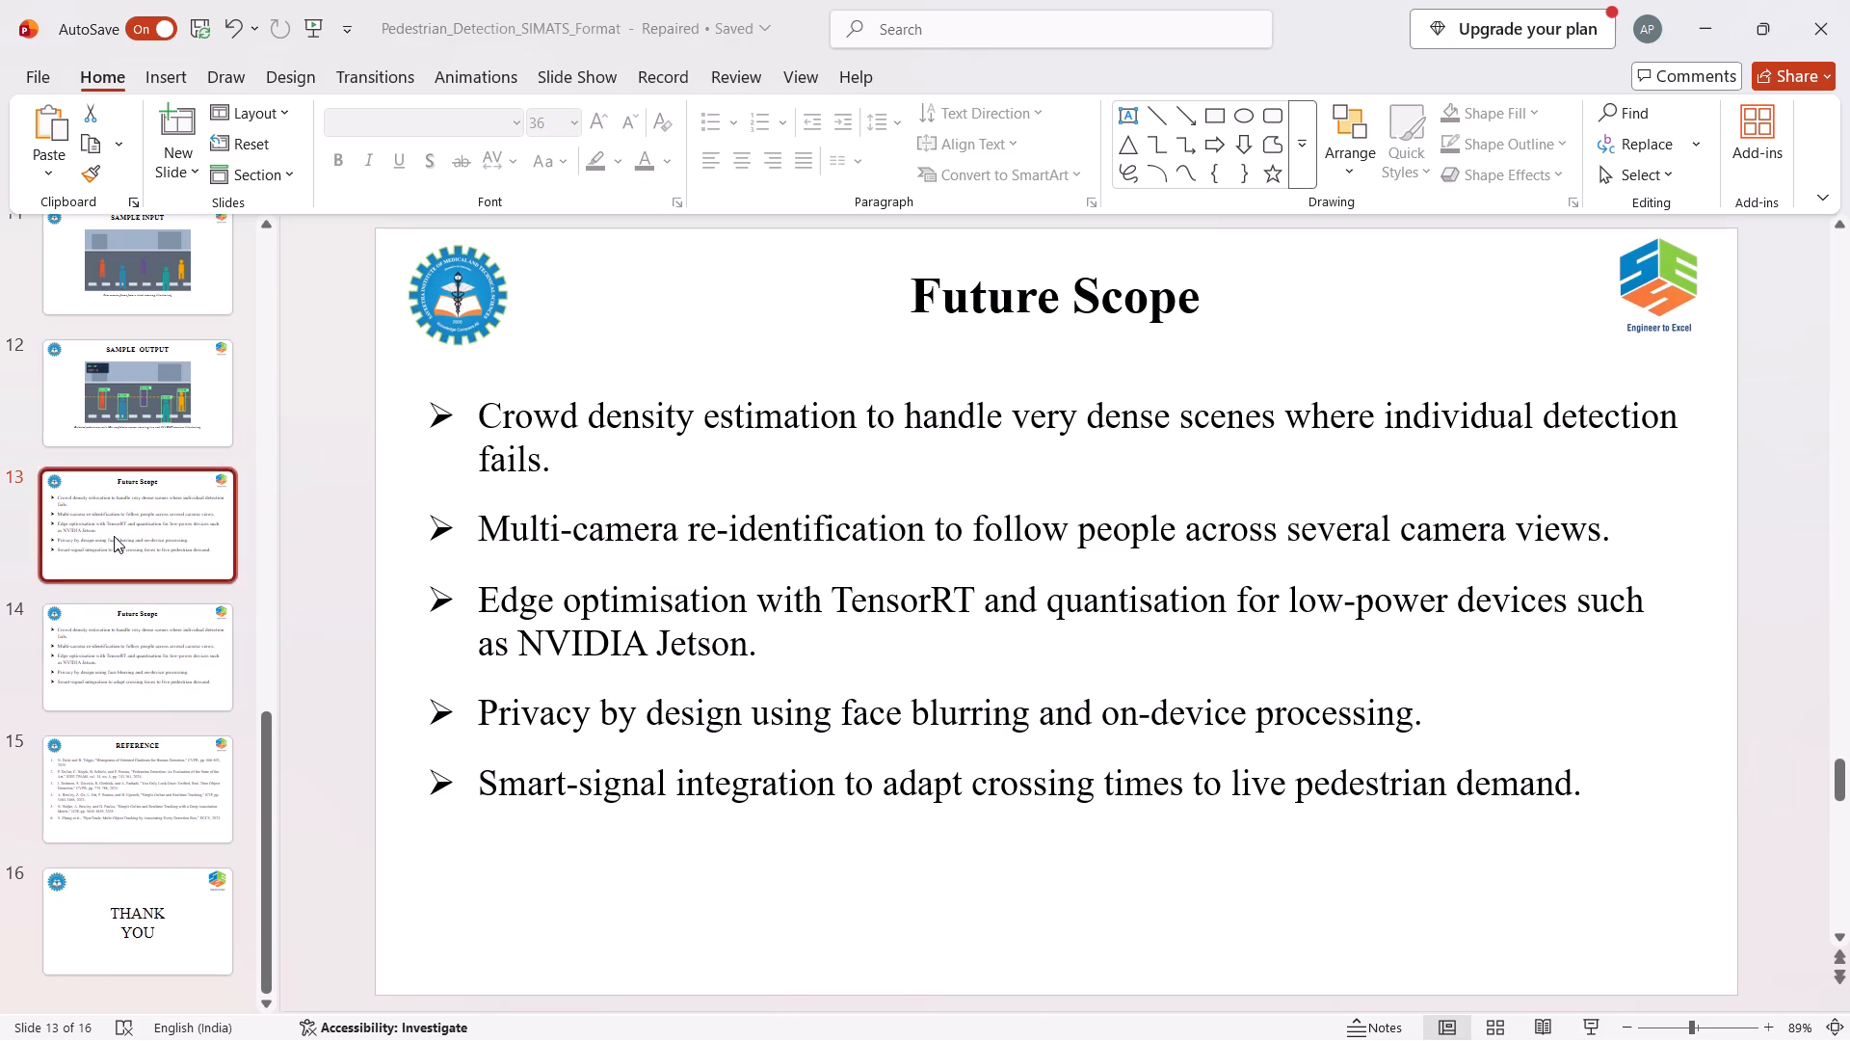
{"action": "left_click", "coordinate": [140, 618]}
{"action": "left_click", "coordinate": [987, 287]}
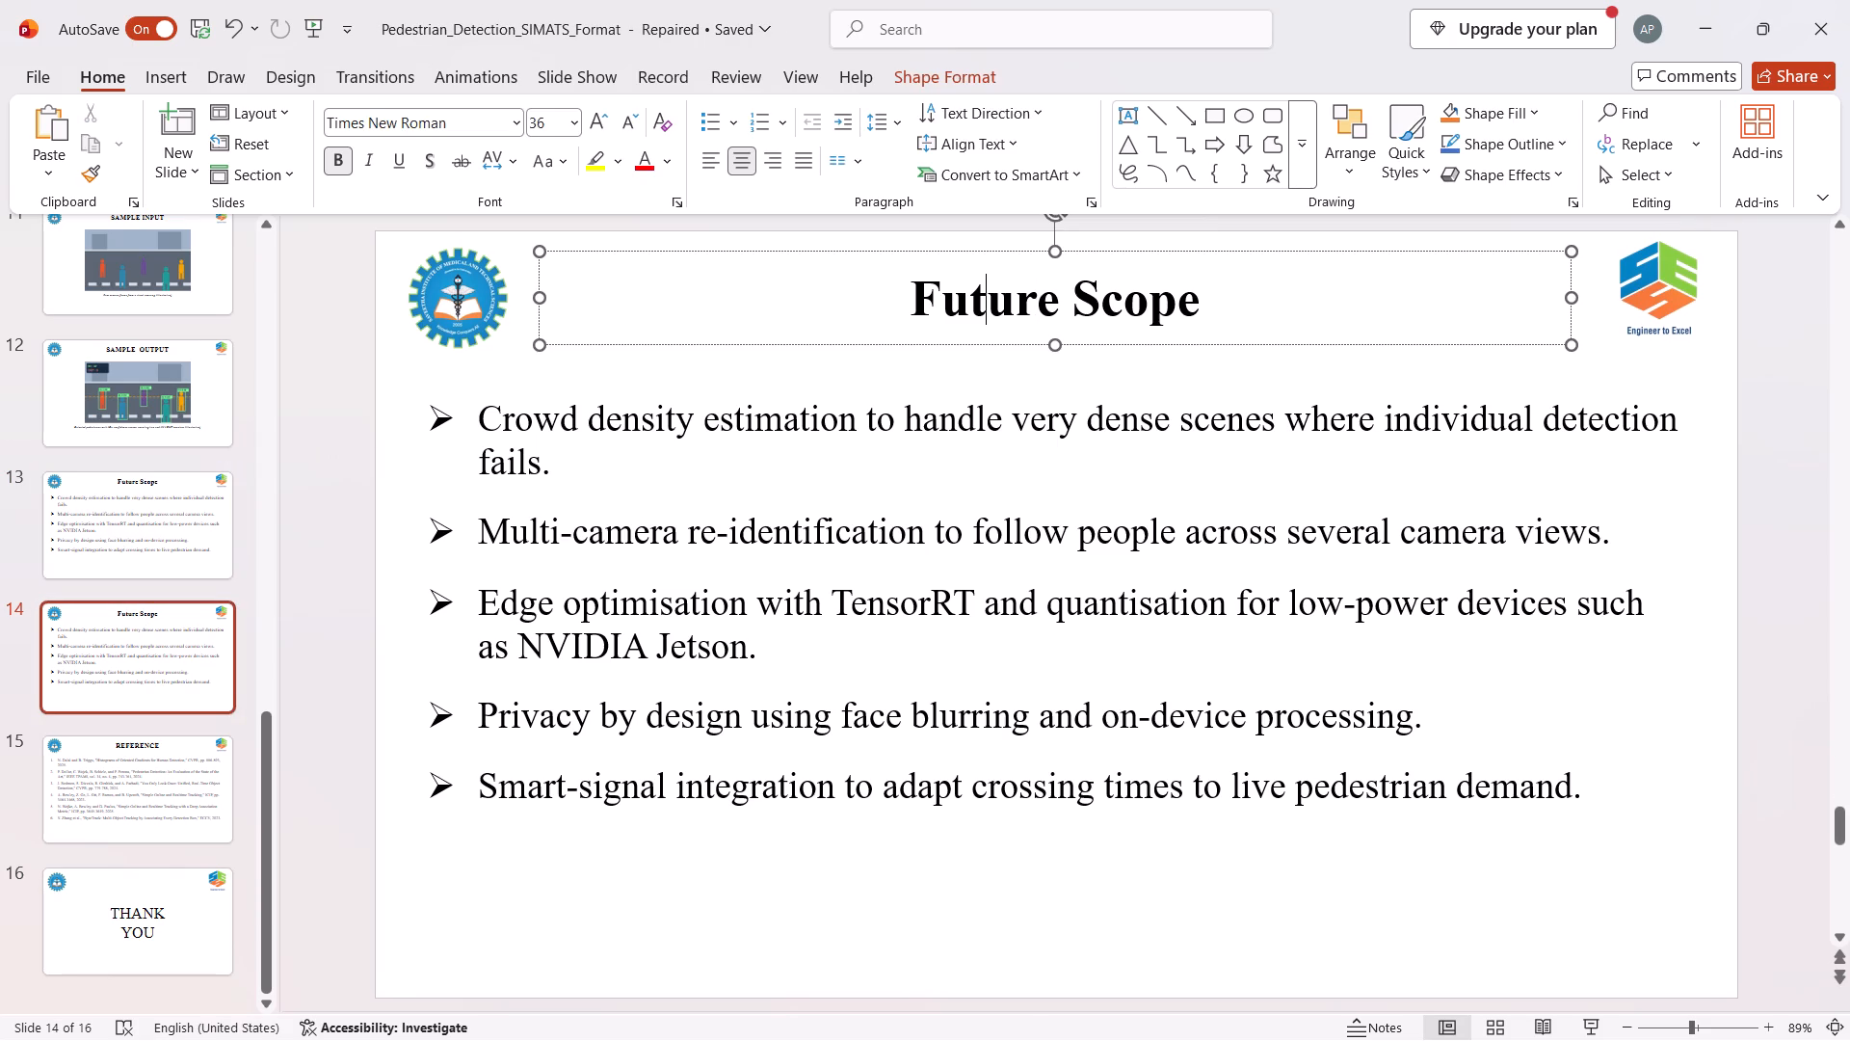
{"action": "key", "text": "Right"}
{"action": "key", "text": "Right"}
{"action": "key", "text": "Right"}
{"action": "key", "text": "Right"}
{"action": "key", "text": "Right"}
{"action": "key", "text": "Right"}
{"action": "key", "text": "Right"}
{"action": "key", "text": "Right"}
{"action": "key", "text": "Right"}
{"action": "key", "text": "Right"}
{"action": "key", "text": "BackSpace"}
{"action": "key", "text": "BackSpace"}
{"action": "key", "text": "BackSpace"}
{"action": "key", "text": "BackSpace"}
{"action": "key", "text": "BackSpace"}
{"action": "key", "text": "BackSpace"}
{"action": "key", "text": "BackSpace"}
{"action": "key", "text": "BackSpace"}
{"action": "key", "text": "BackSpace"}
{"action": "key", "text": "BackSpace"}
{"action": "key", "text": "BackSpace"}
{"action": "key", "text": "BackSpace"}
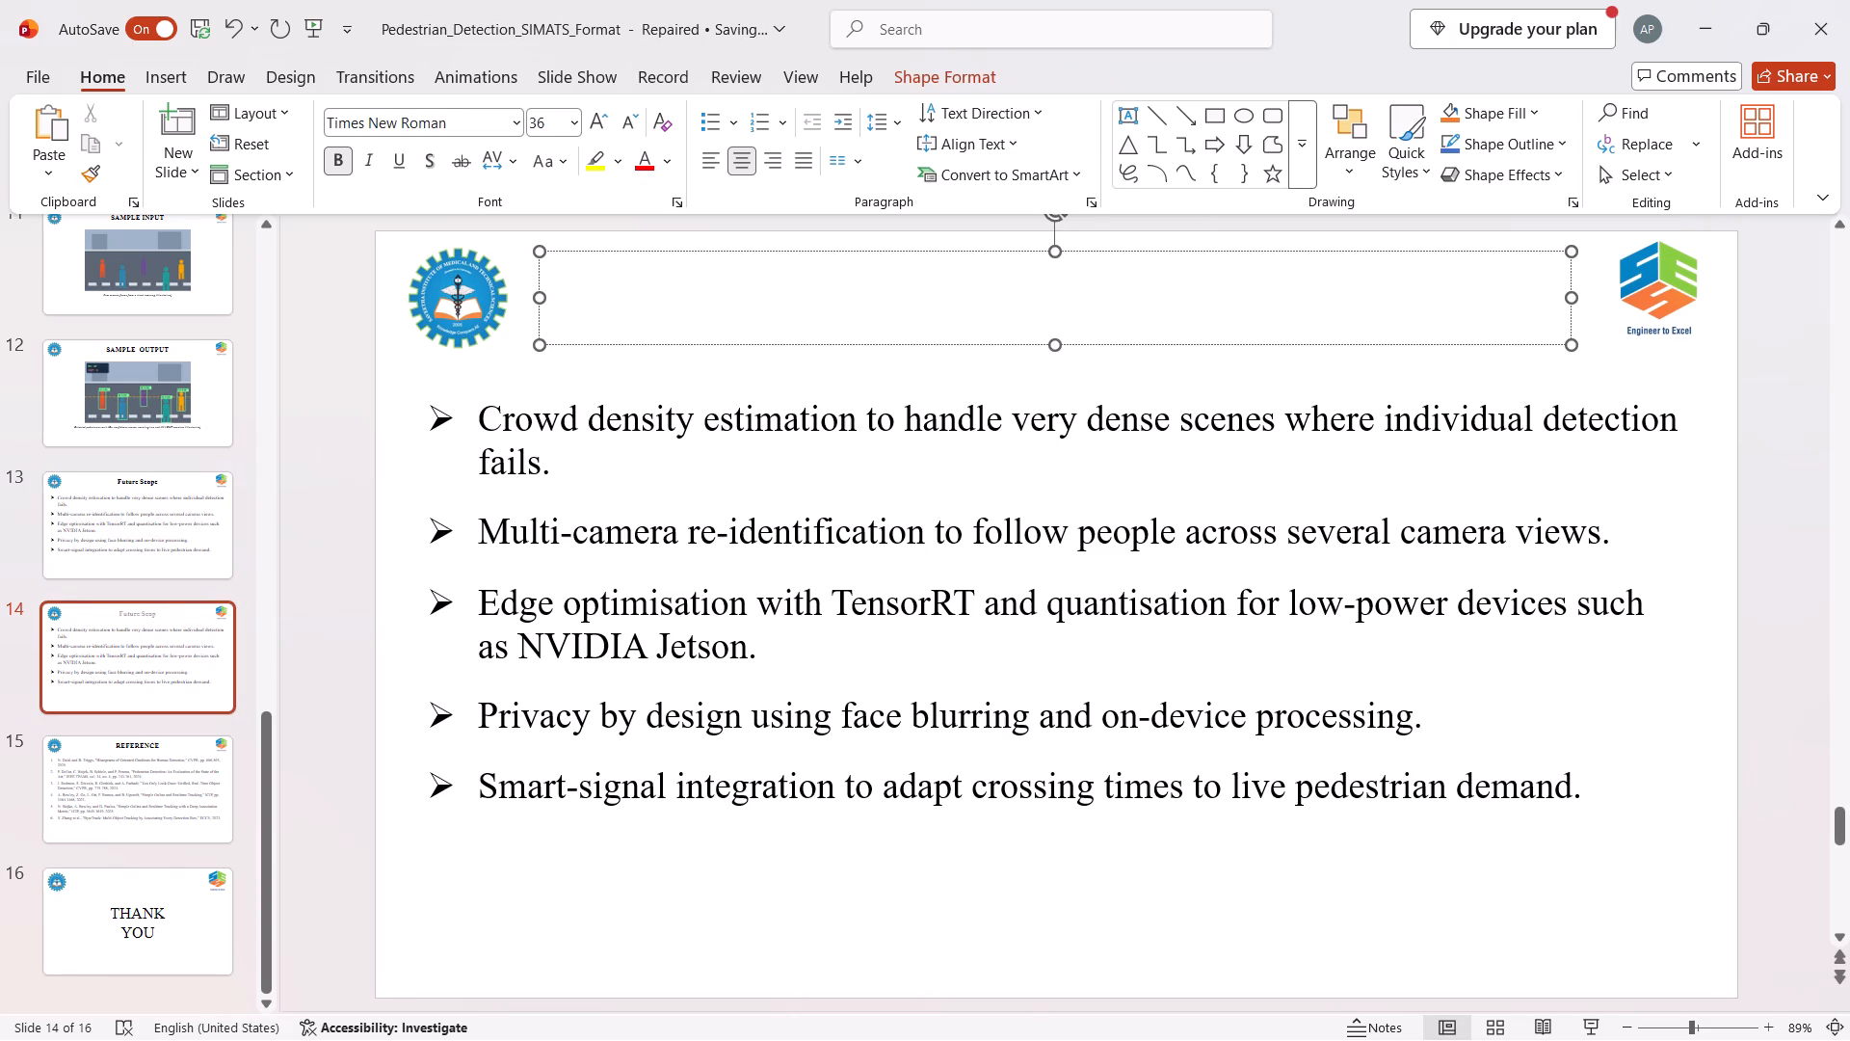
{"action": "type", "text": "conclusion"}
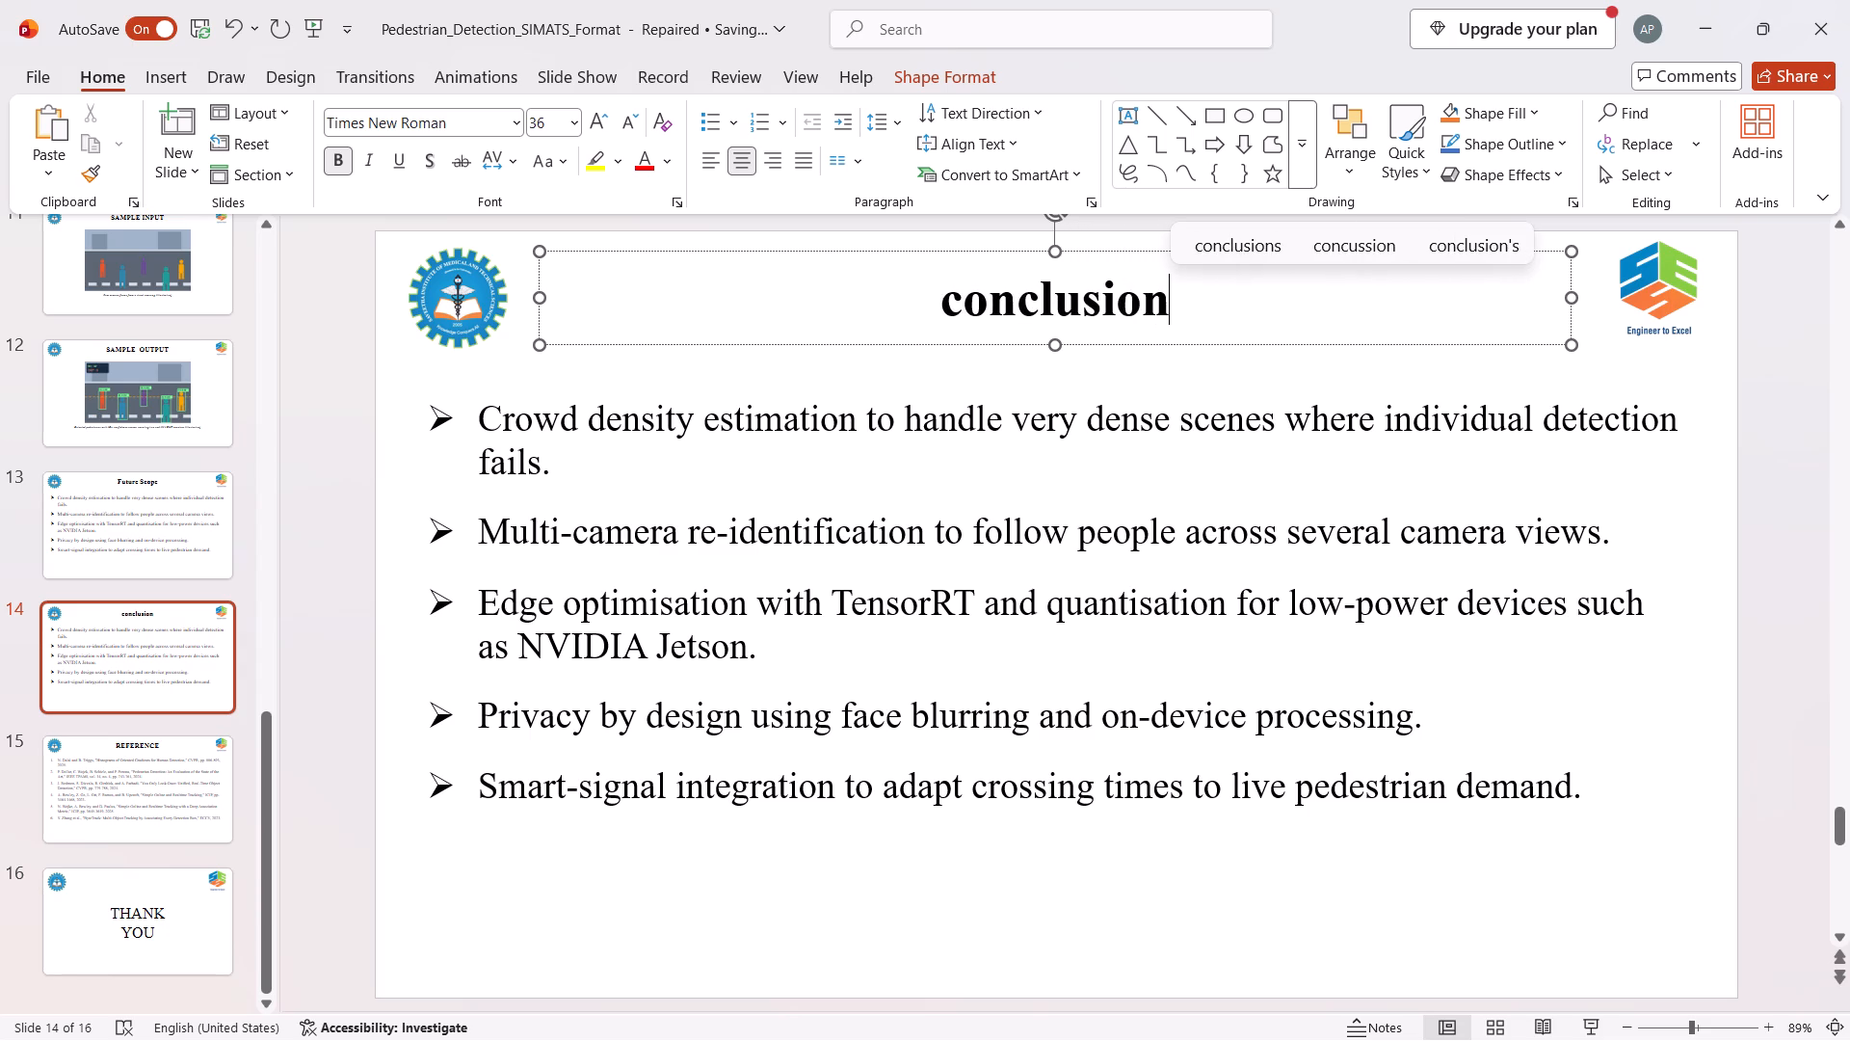
Remove the bold formatting from the title text on slide 14.
{"action": "left_click_drag", "start_coordinate": [1164, 298], "coordinate": [913, 326]}
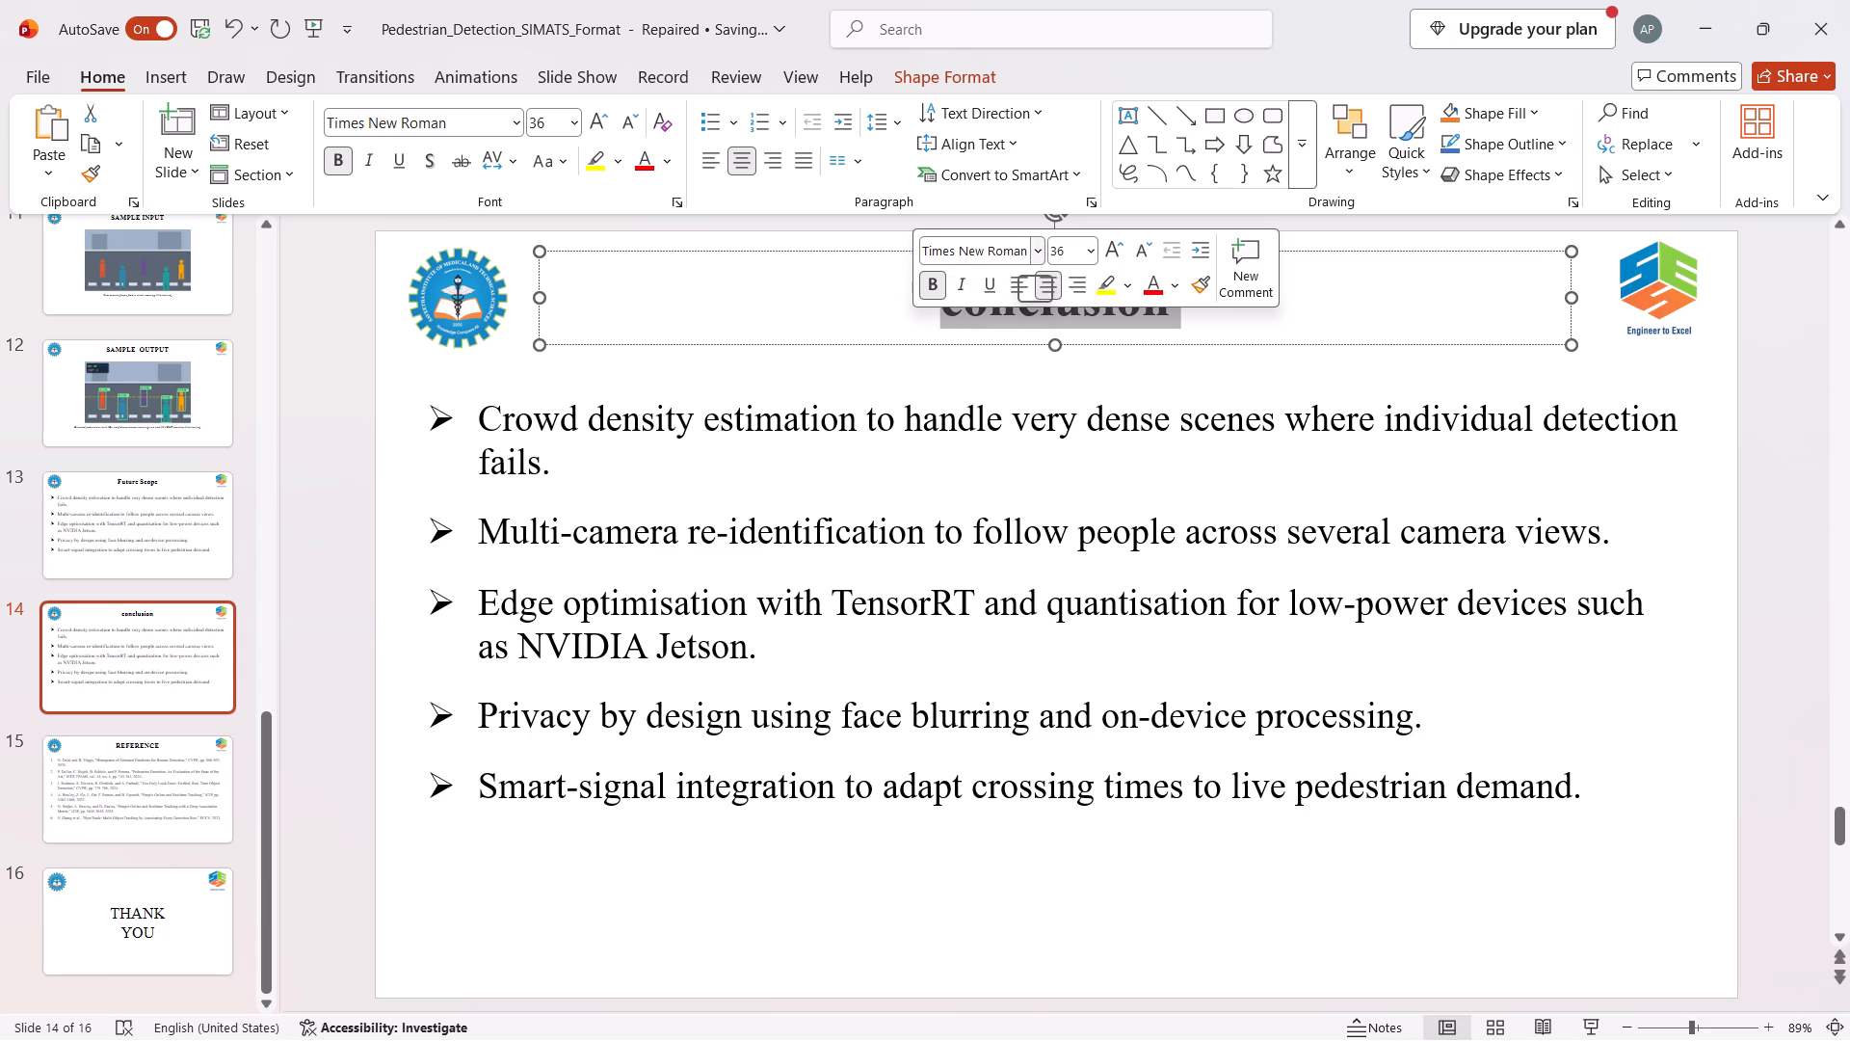
{"action": "left_click", "coordinate": [935, 283]}
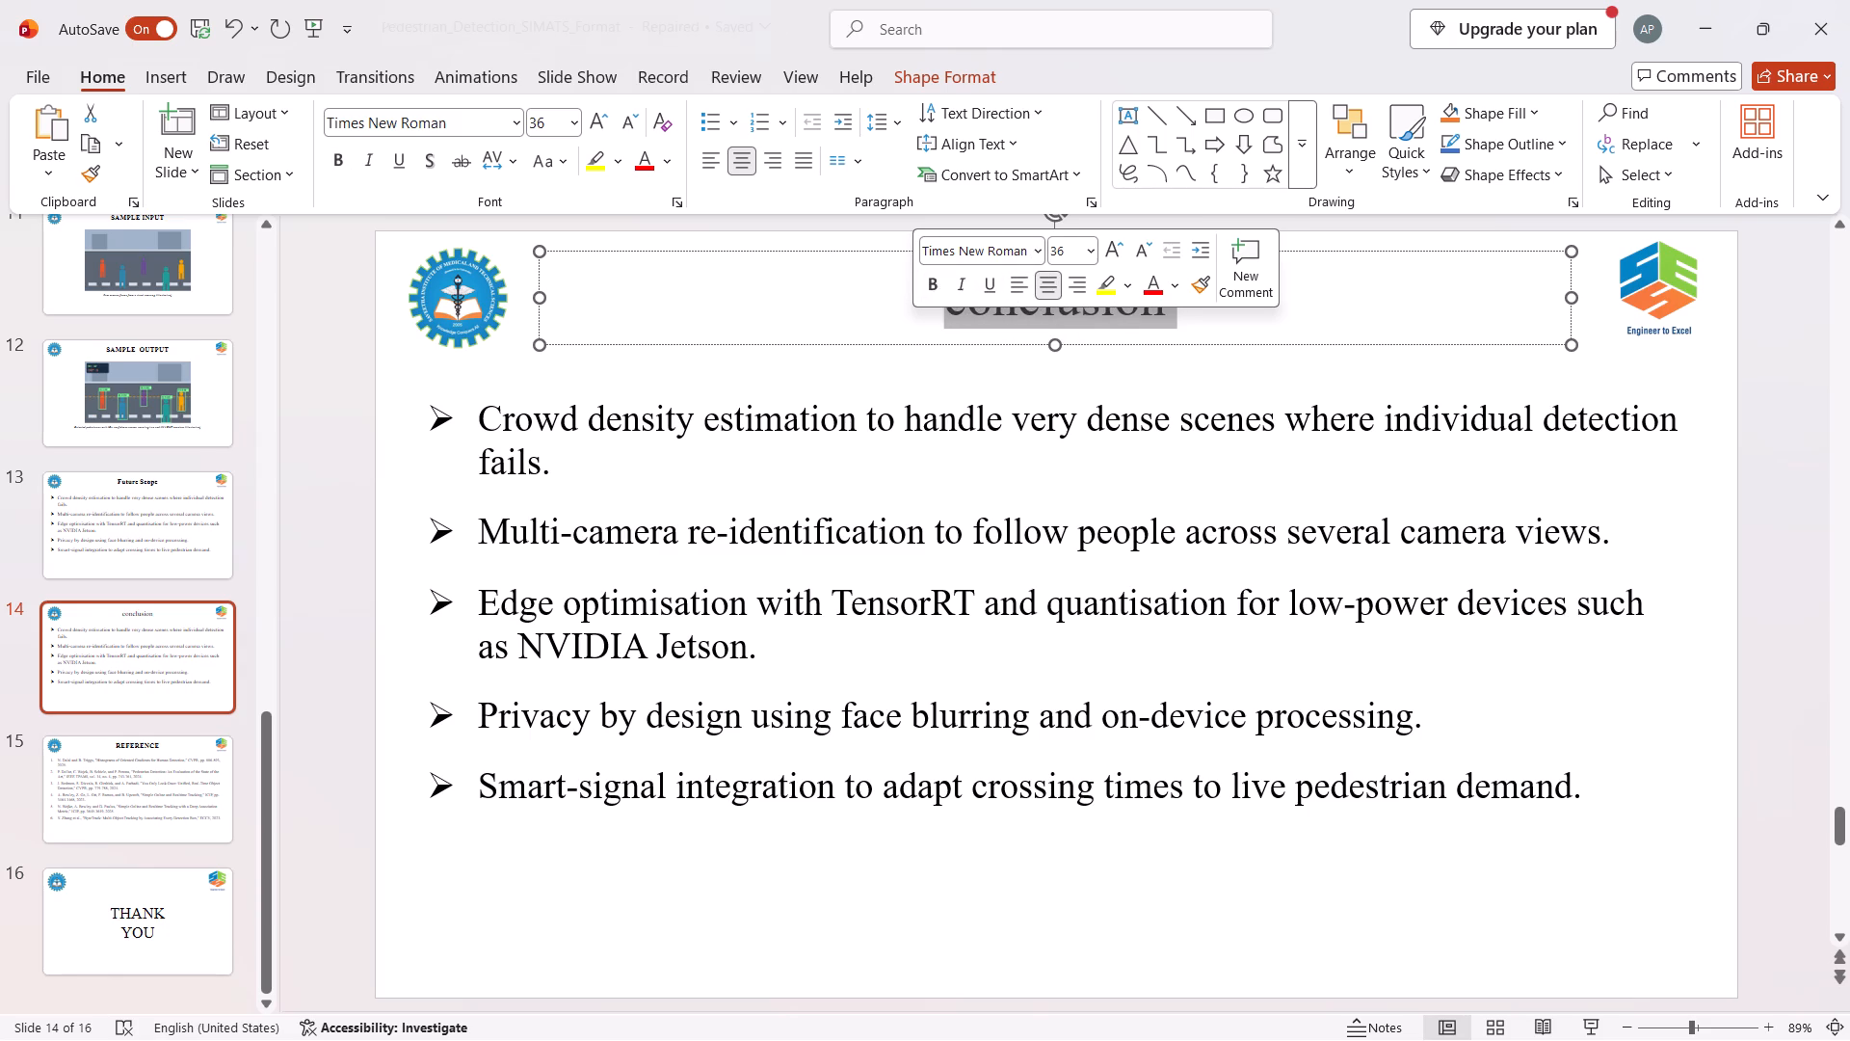
Capitalize the first letter of the slide 14 title so it reads "Conclusion".
{"action": "left_click", "coordinate": [908, 295]}
{"action": "left_click", "coordinate": [962, 302]}
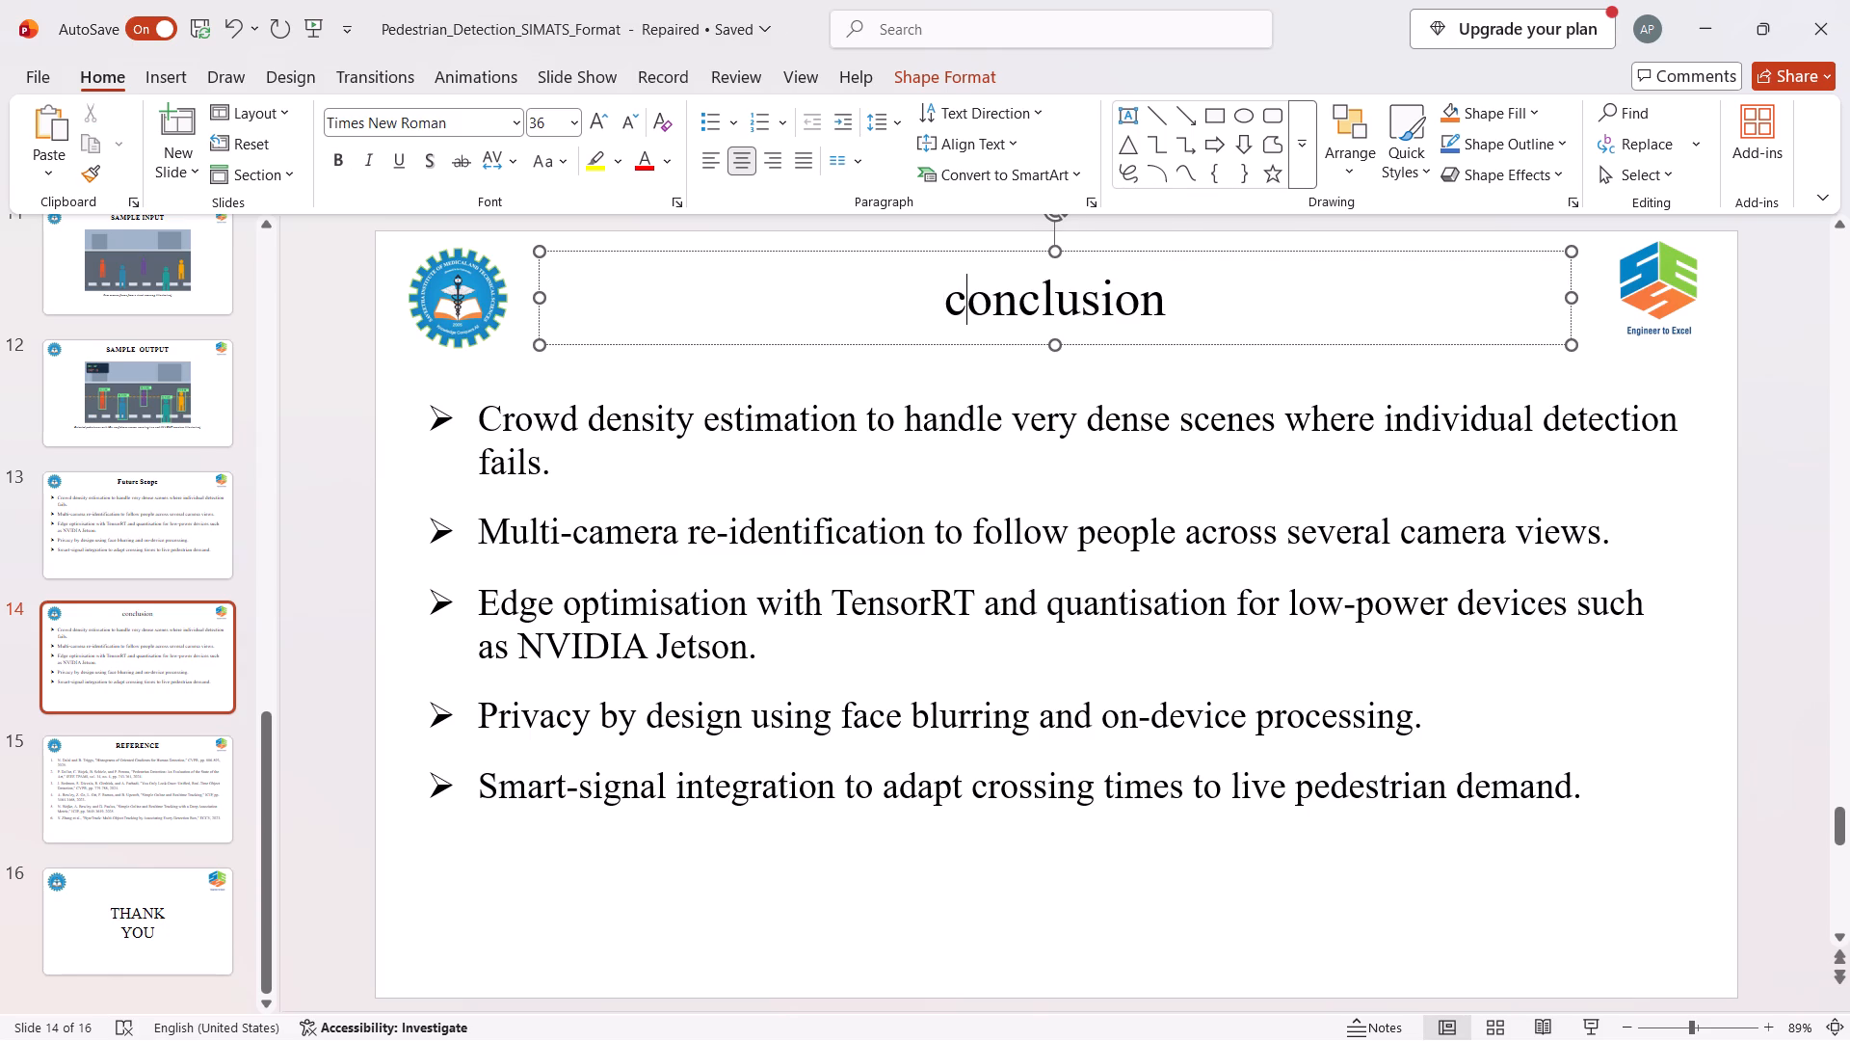
{"action": "key", "text": "BackSpace"}
{"action": "key", "text": "c"}
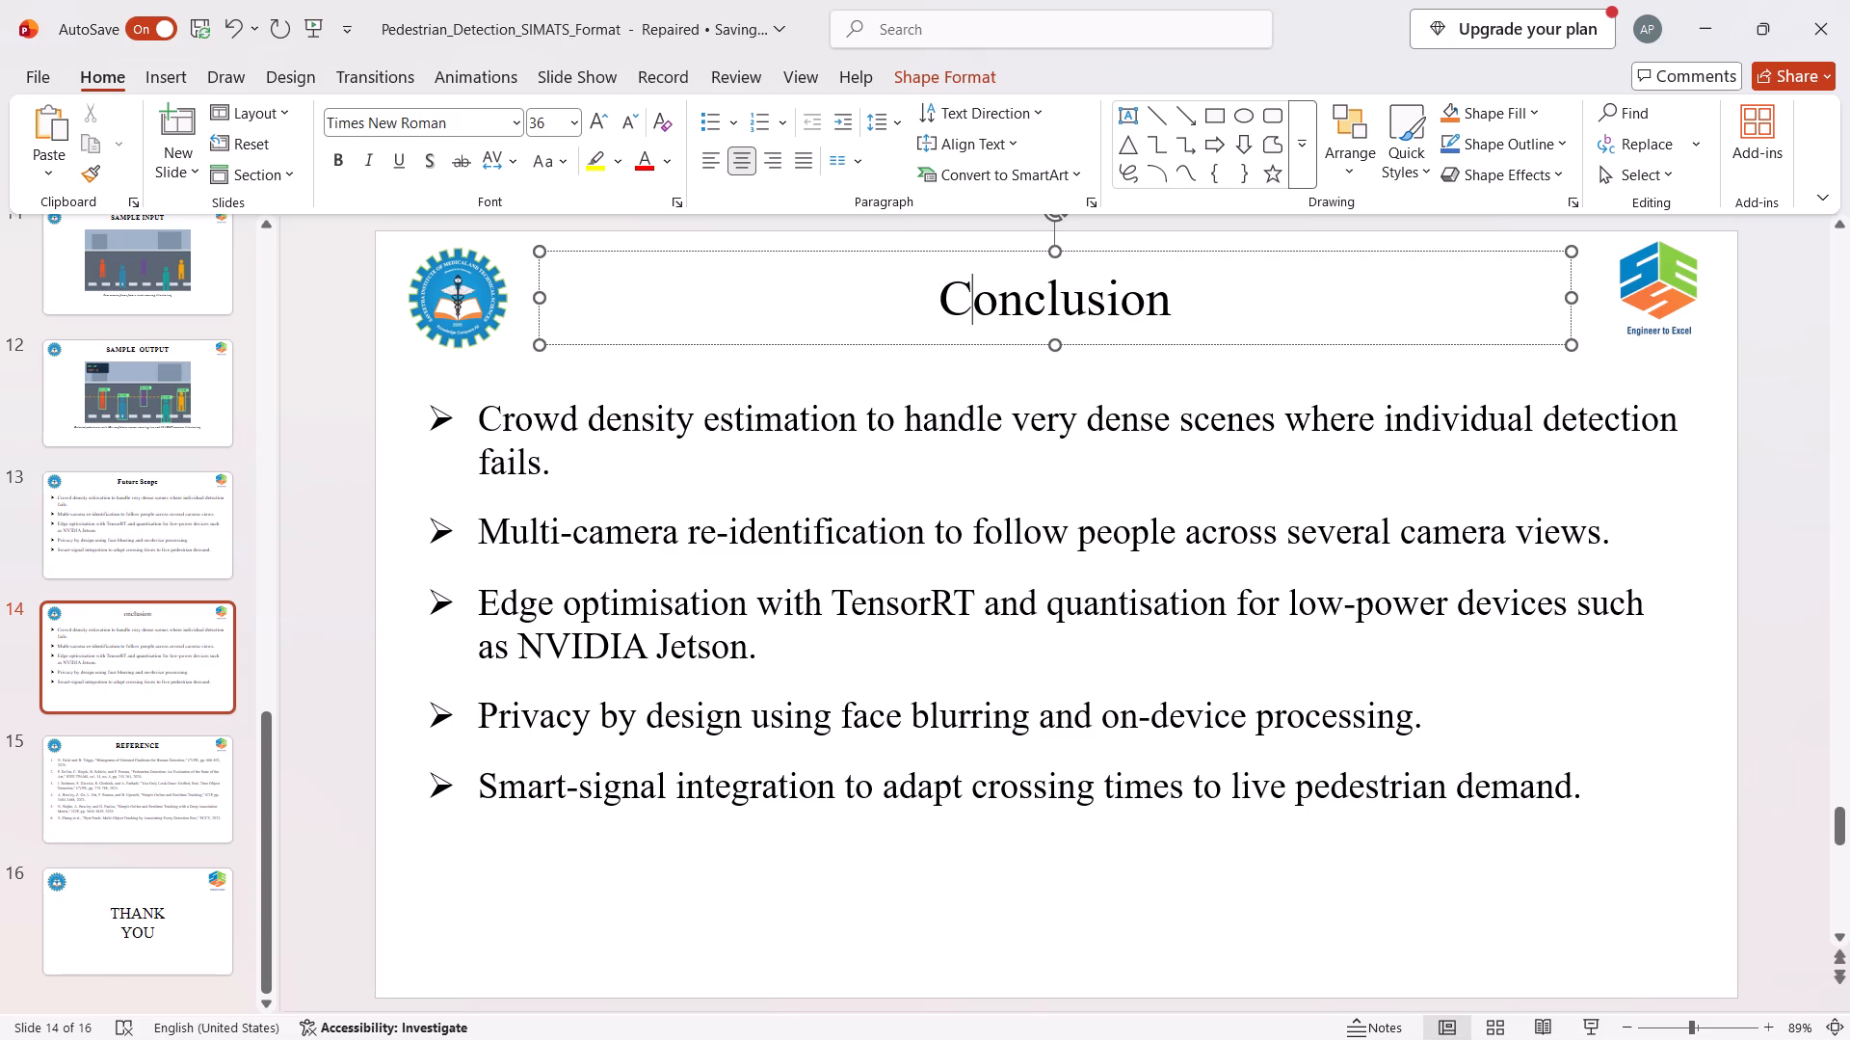
Delete all the Future Scope text and its leftover bullet from the body of the Conclusion slide.
{"action": "left_click", "coordinate": [480, 415]}
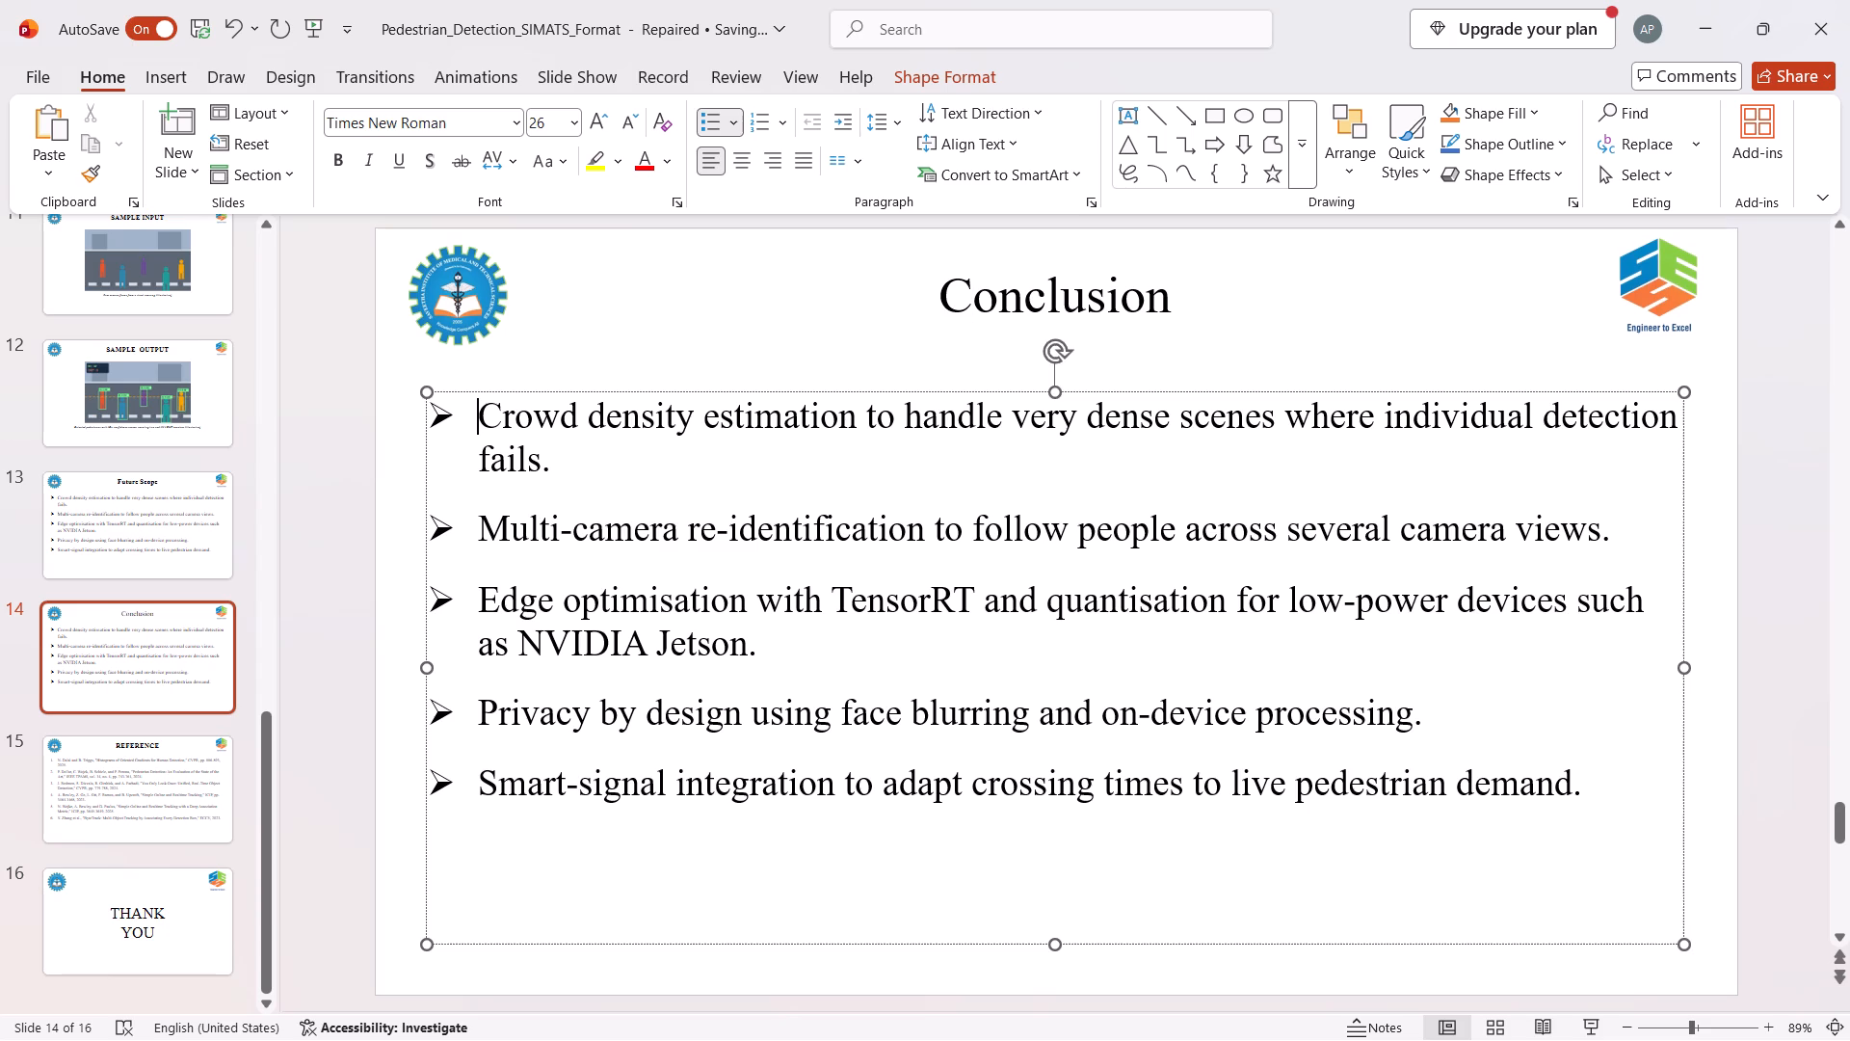
{"action": "left_click_drag", "start_coordinate": [480, 415], "coordinate": [1295, 842]}
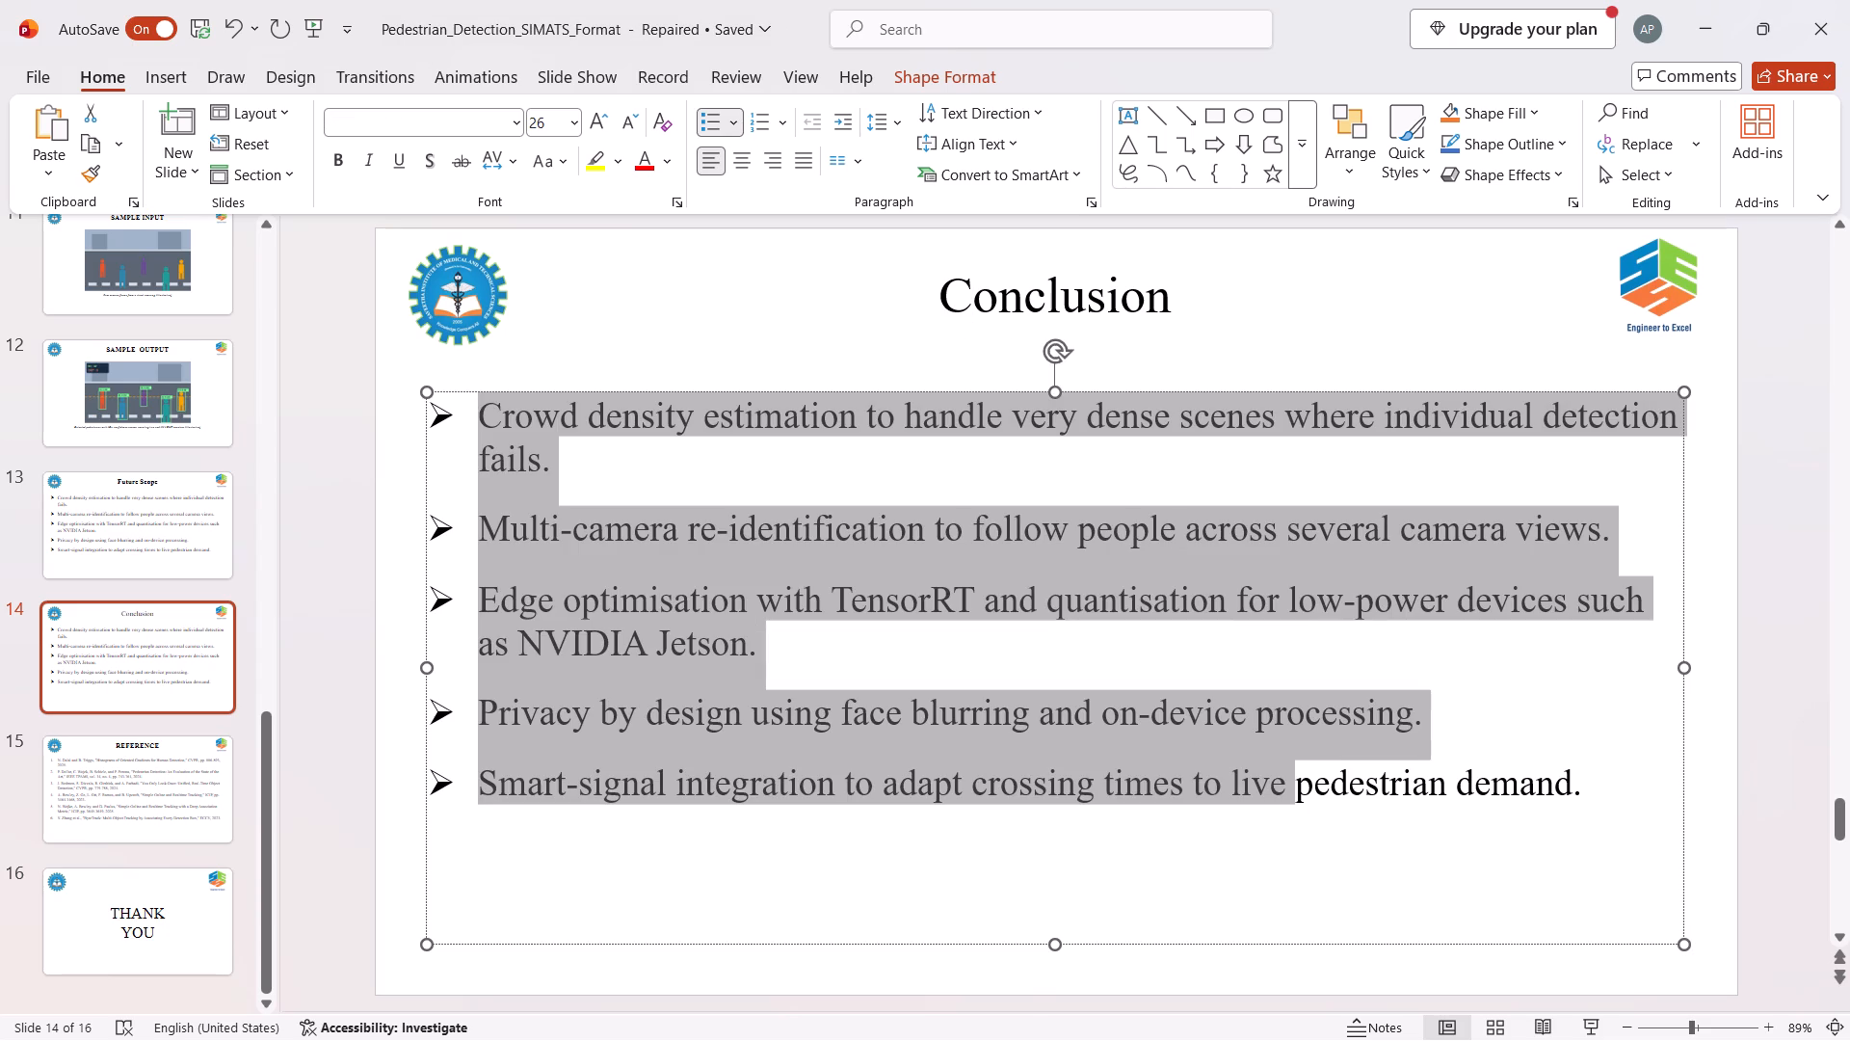
{"action": "left_click_drag", "start_coordinate": [1295, 842], "coordinate": [1565, 776]}
{"action": "key", "text": "BackSpace"}
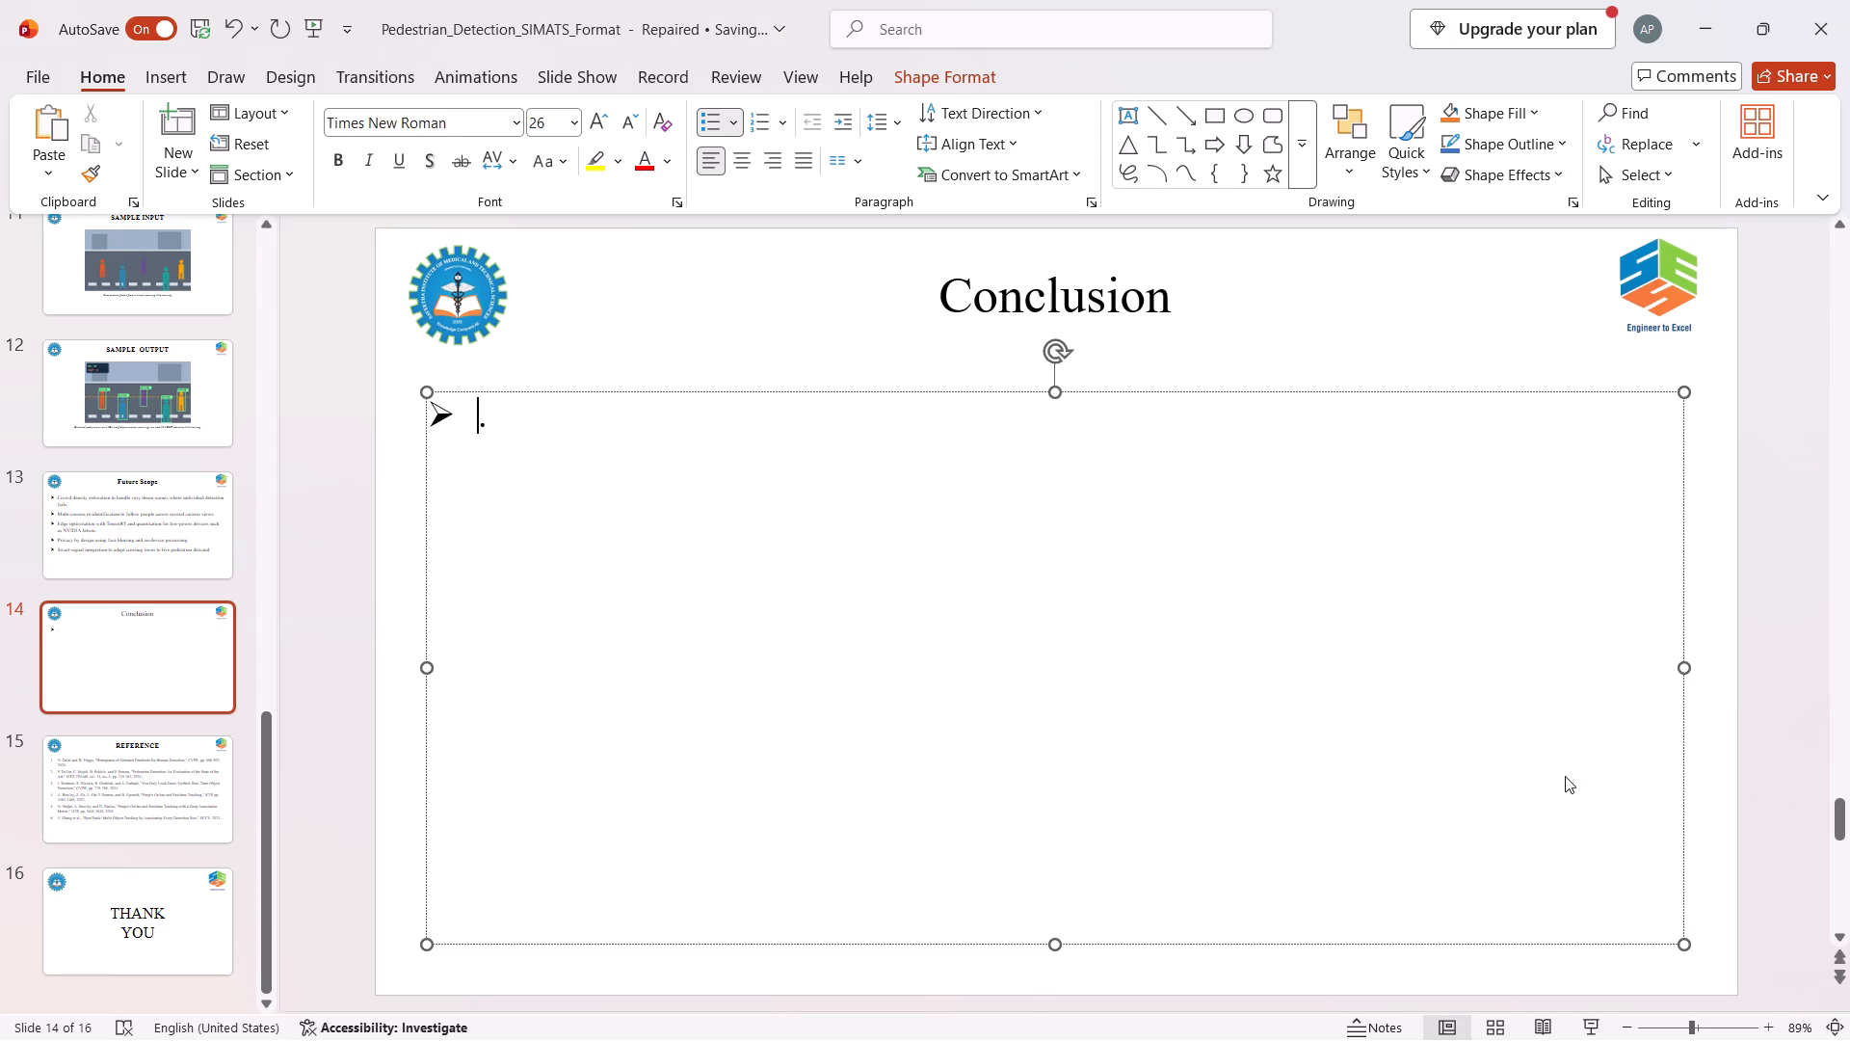
{"action": "key", "text": "Right"}
{"action": "key", "text": "BackSpace"}
{"action": "key", "text": "BackSpace"}
{"action": "left_click_drag", "start_coordinate": [1596, 1040], "coordinate": [1403, 1040]}
{"action": "left_click_drag", "start_coordinate": [1403, 1040], "coordinate": [1282, 1040]}
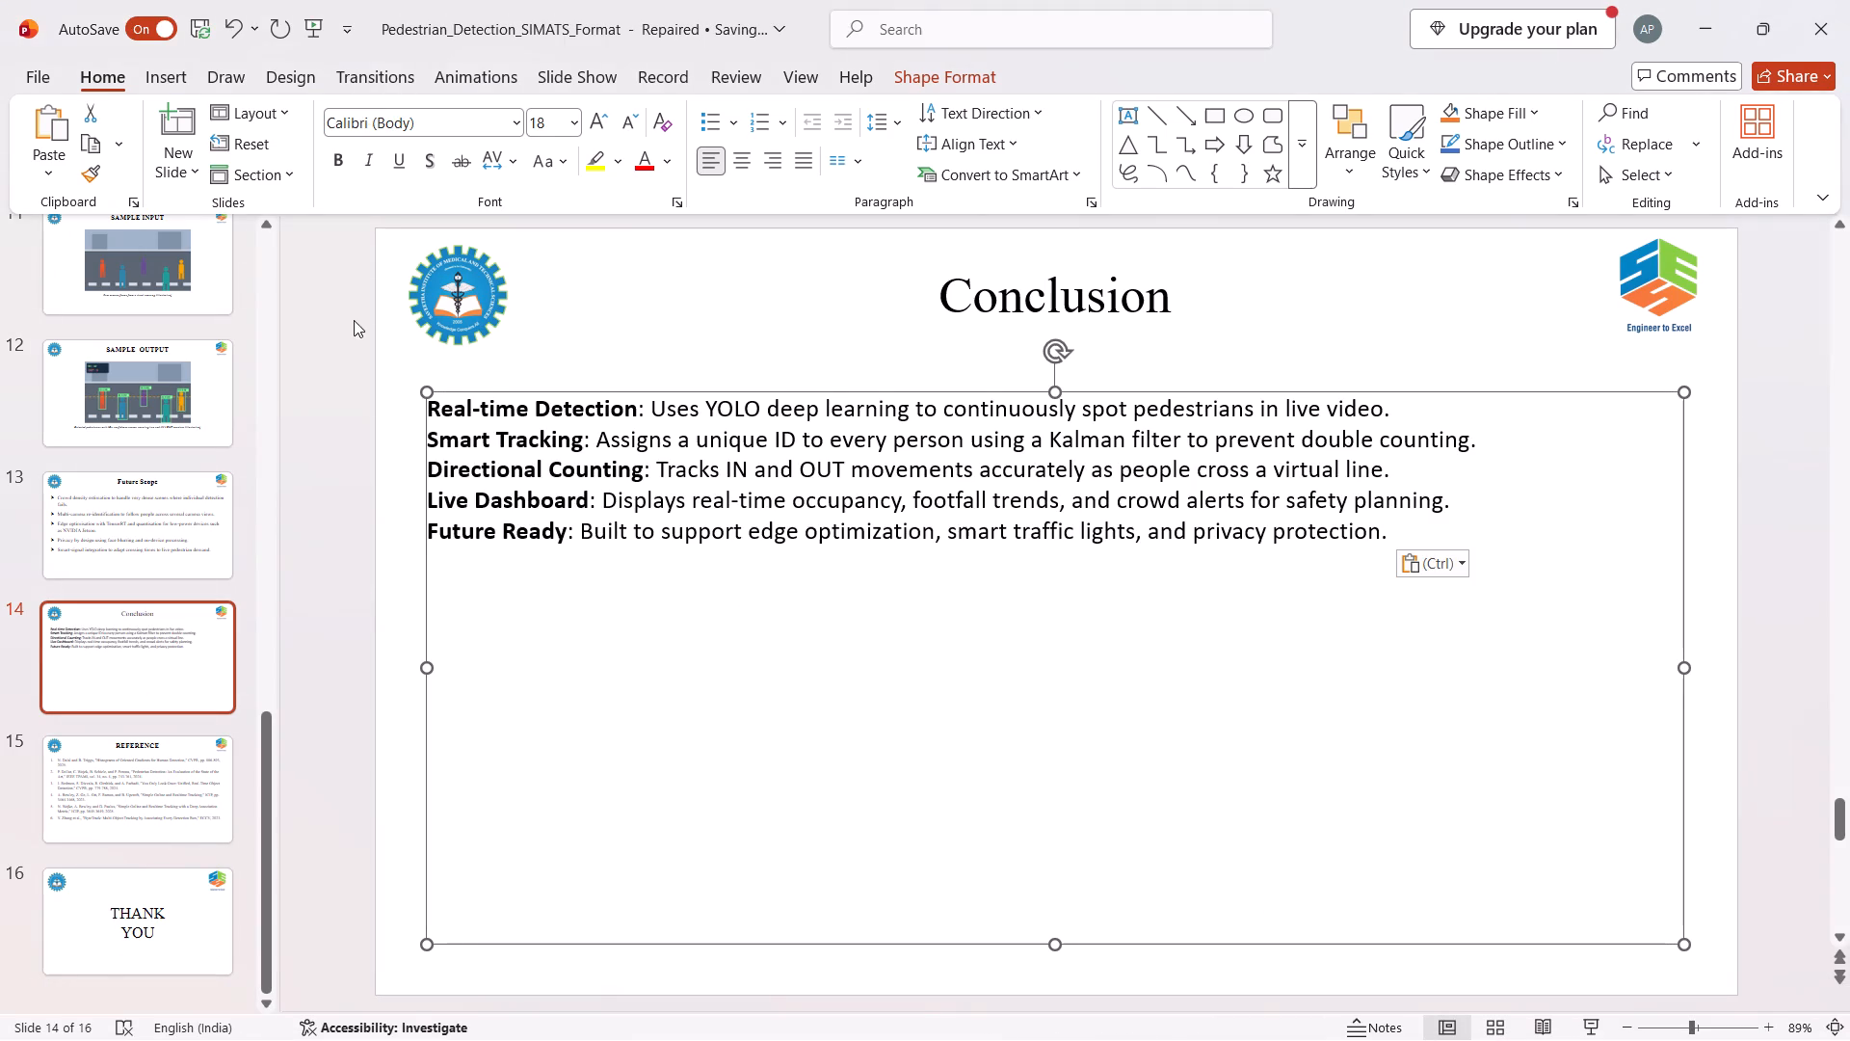
Set all the pasted conclusion text to Times New Roman at font size 20.
{"action": "left_click_drag", "start_coordinate": [430, 402], "coordinate": [452, 406]}
{"action": "key", "text": "ctrl+a"}
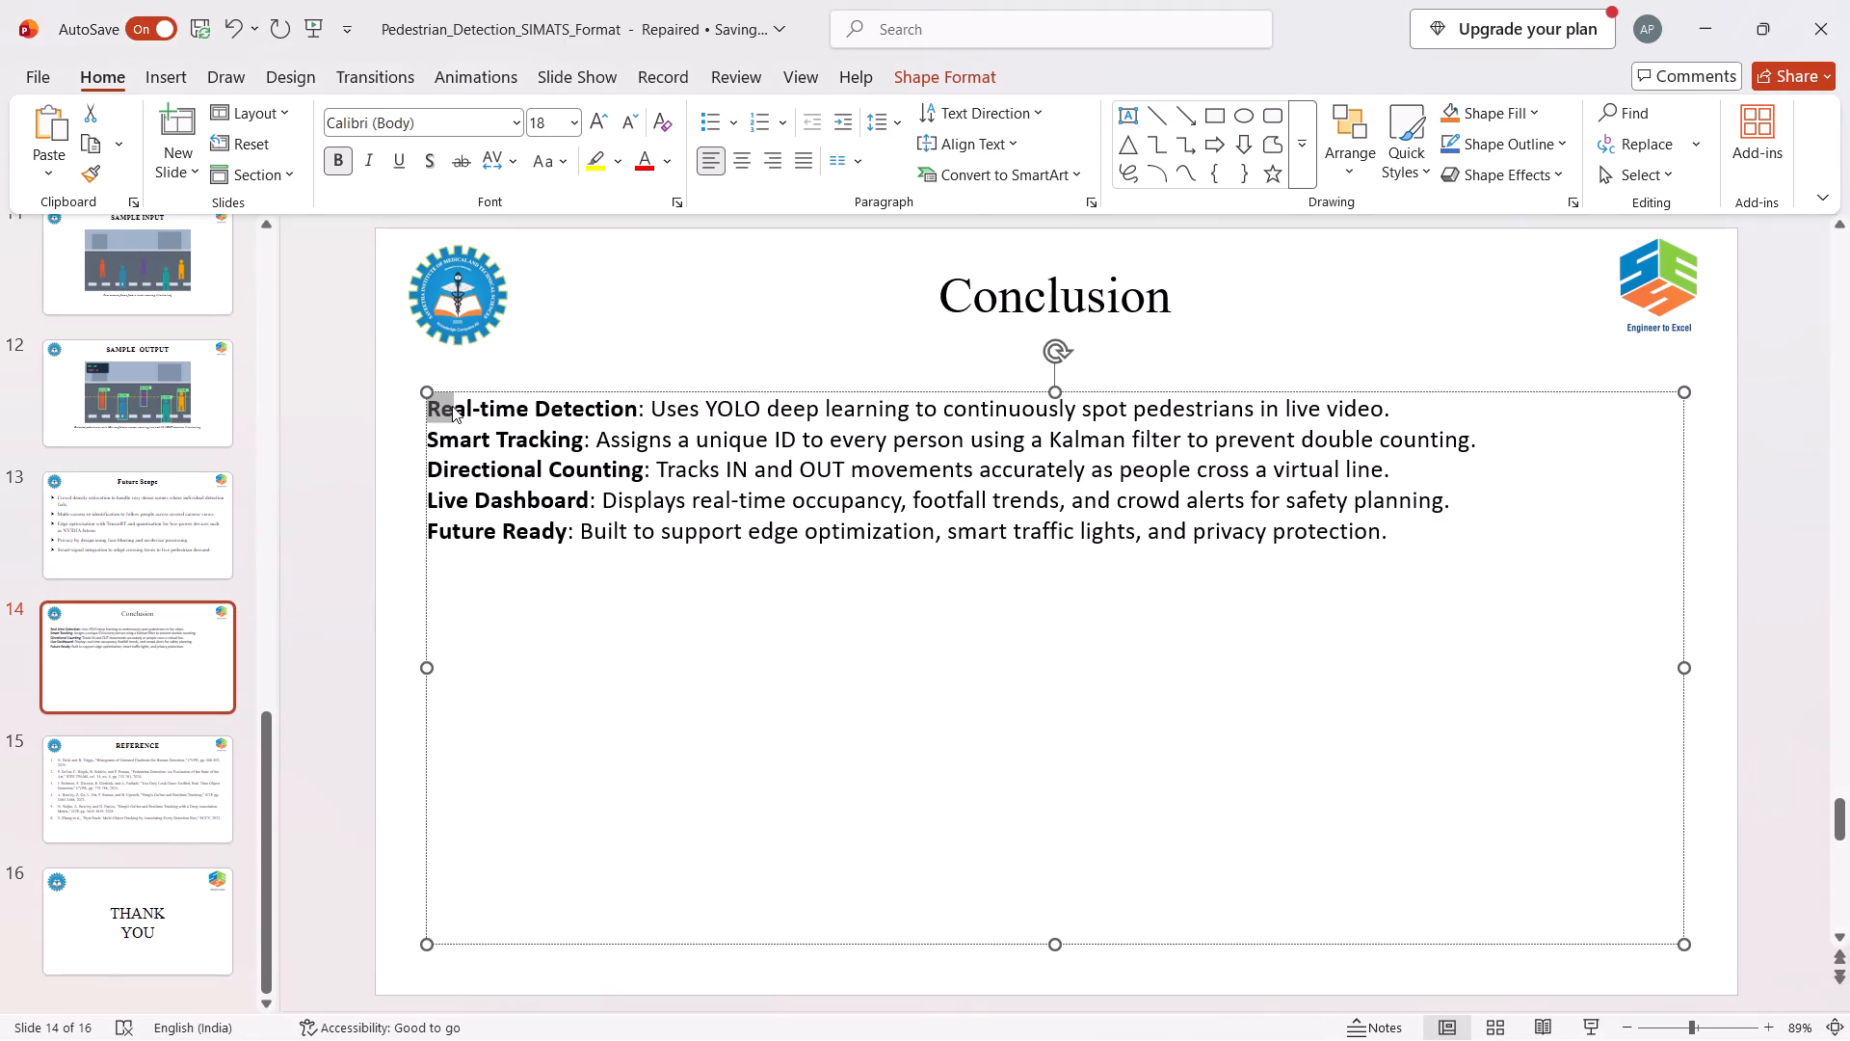
{"action": "left_click", "coordinate": [434, 123]}
{"action": "type", "text": "TIMES"}
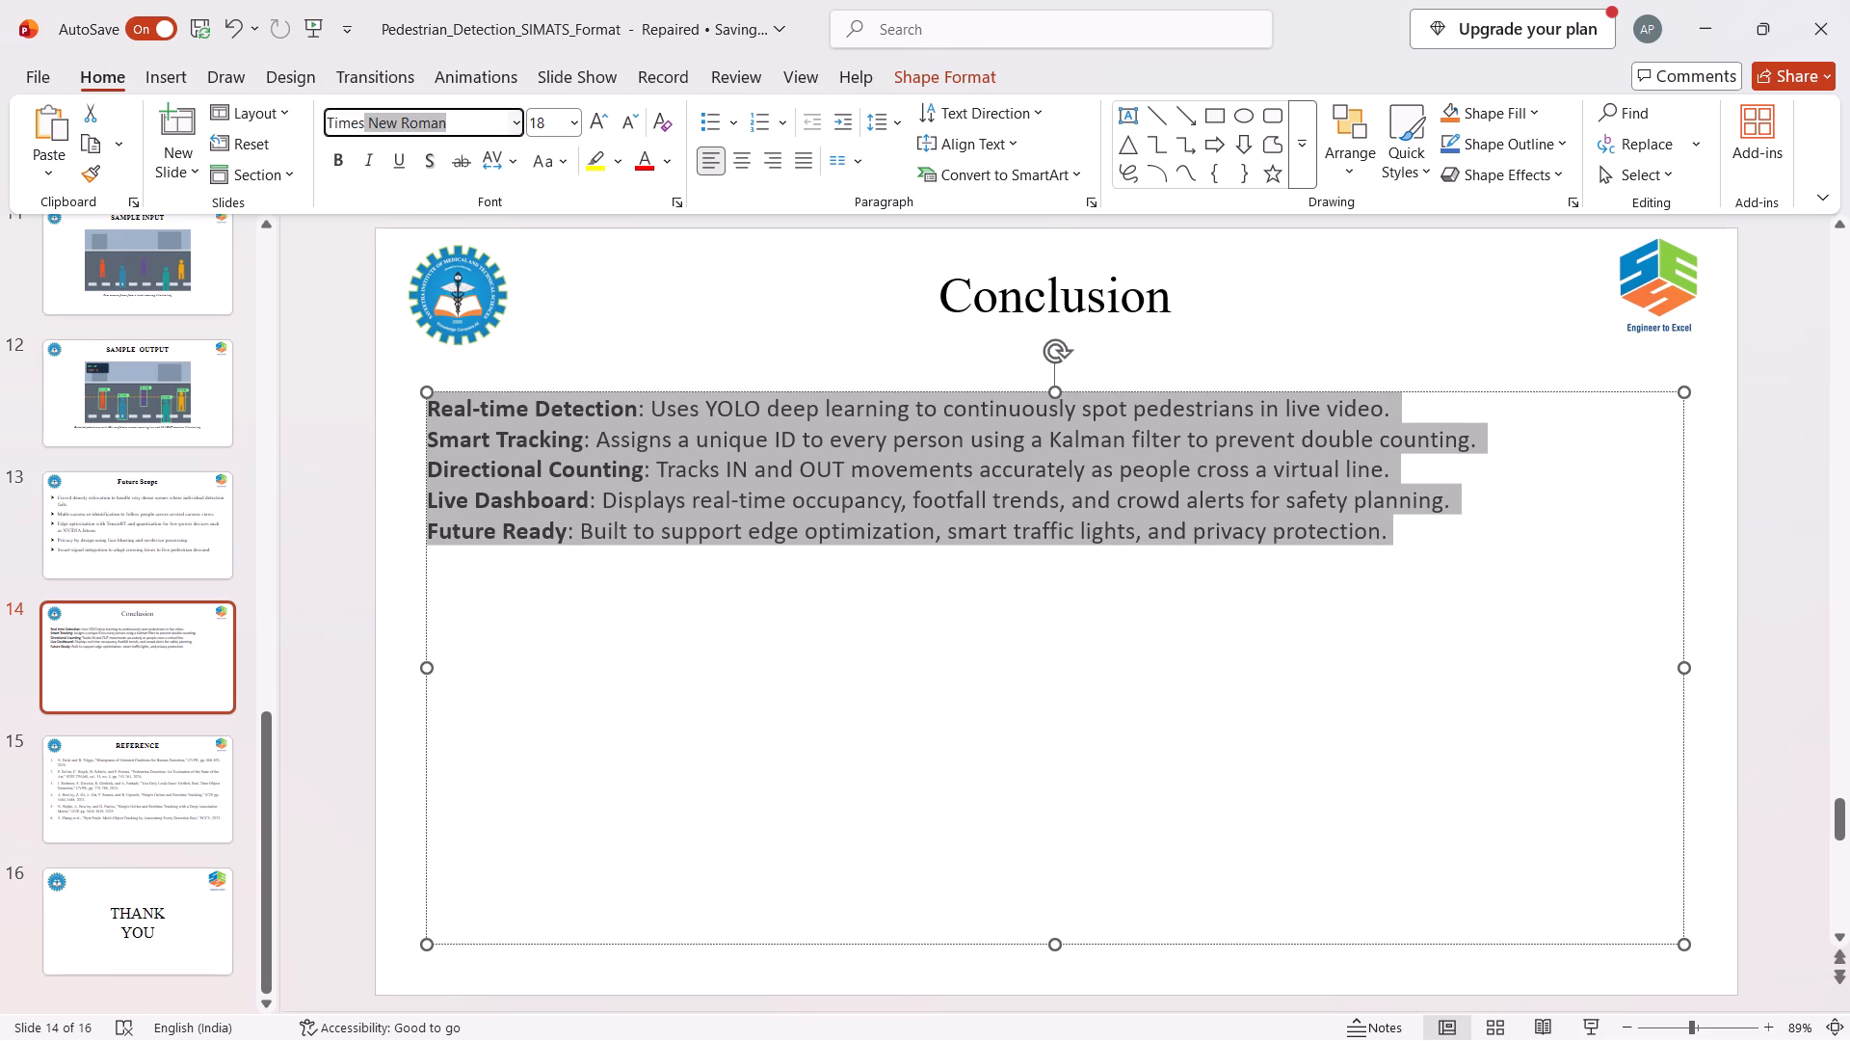
{"action": "key", "text": "Return"}
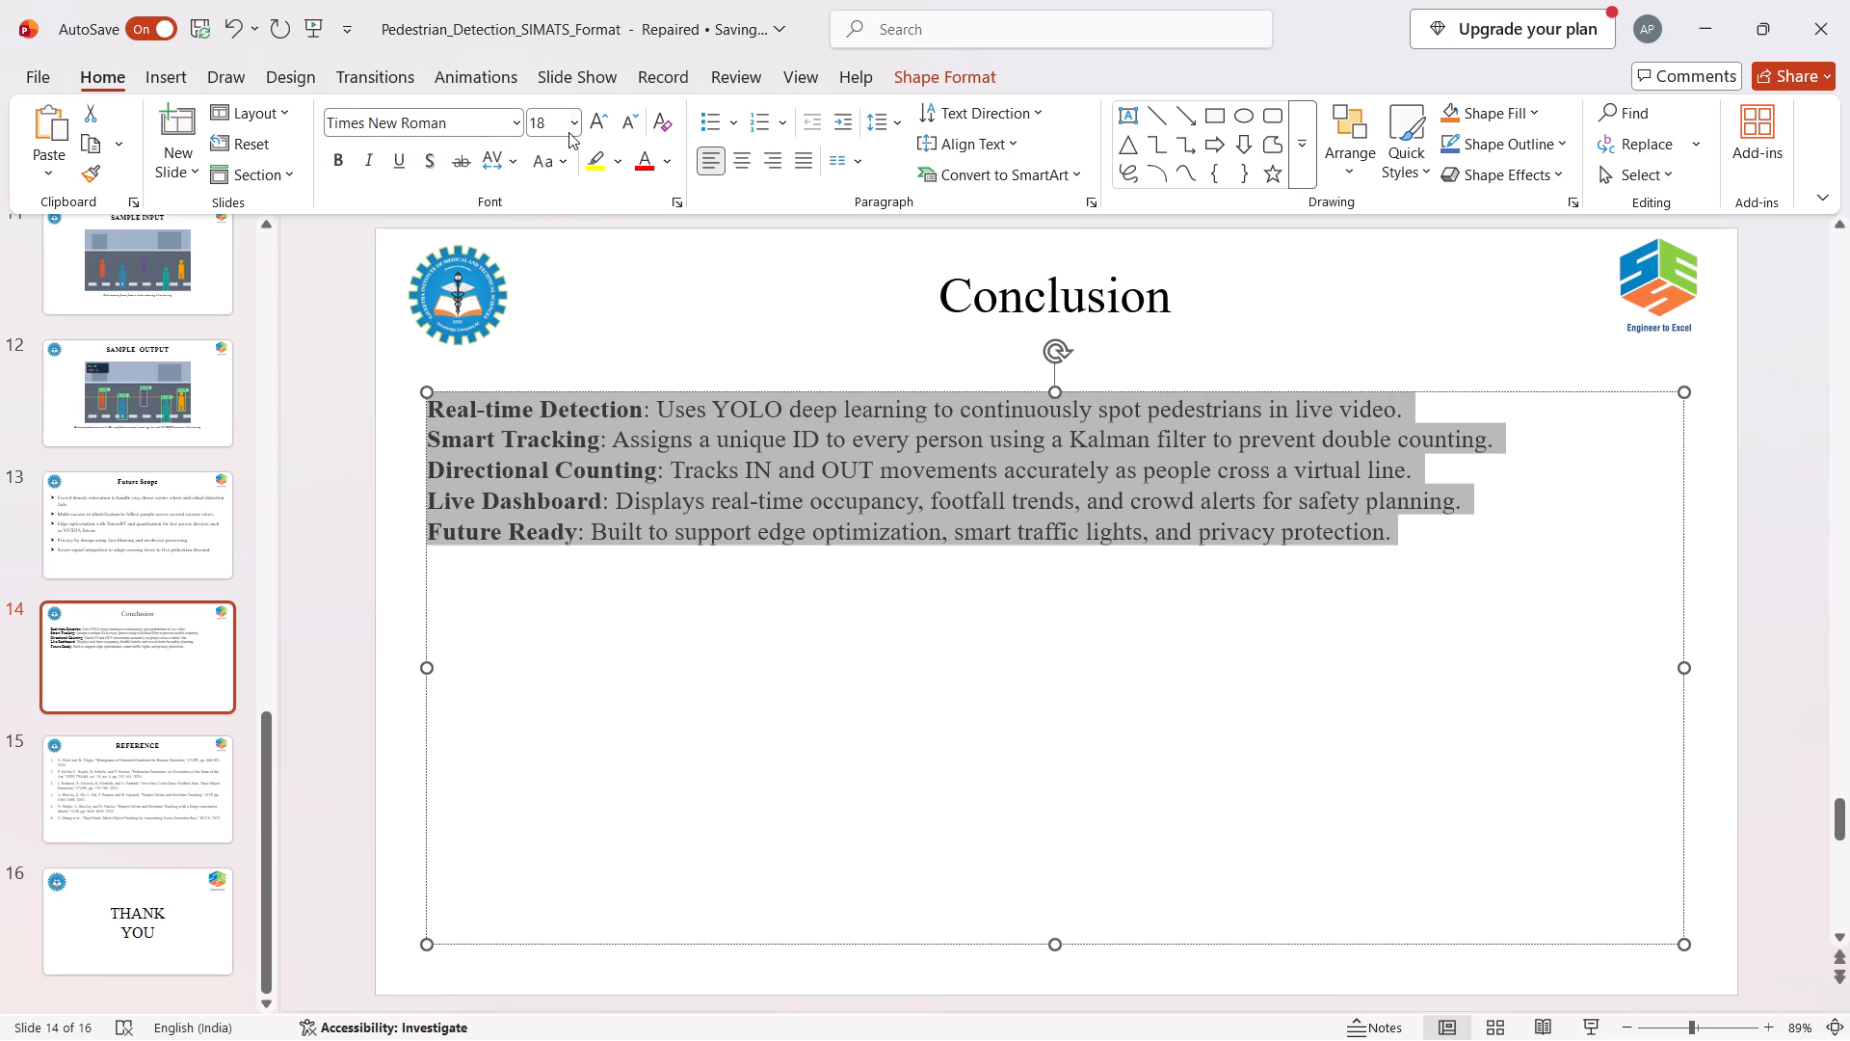
{"action": "left_click", "coordinate": [568, 132]}
{"action": "left_click", "coordinate": [551, 413]}
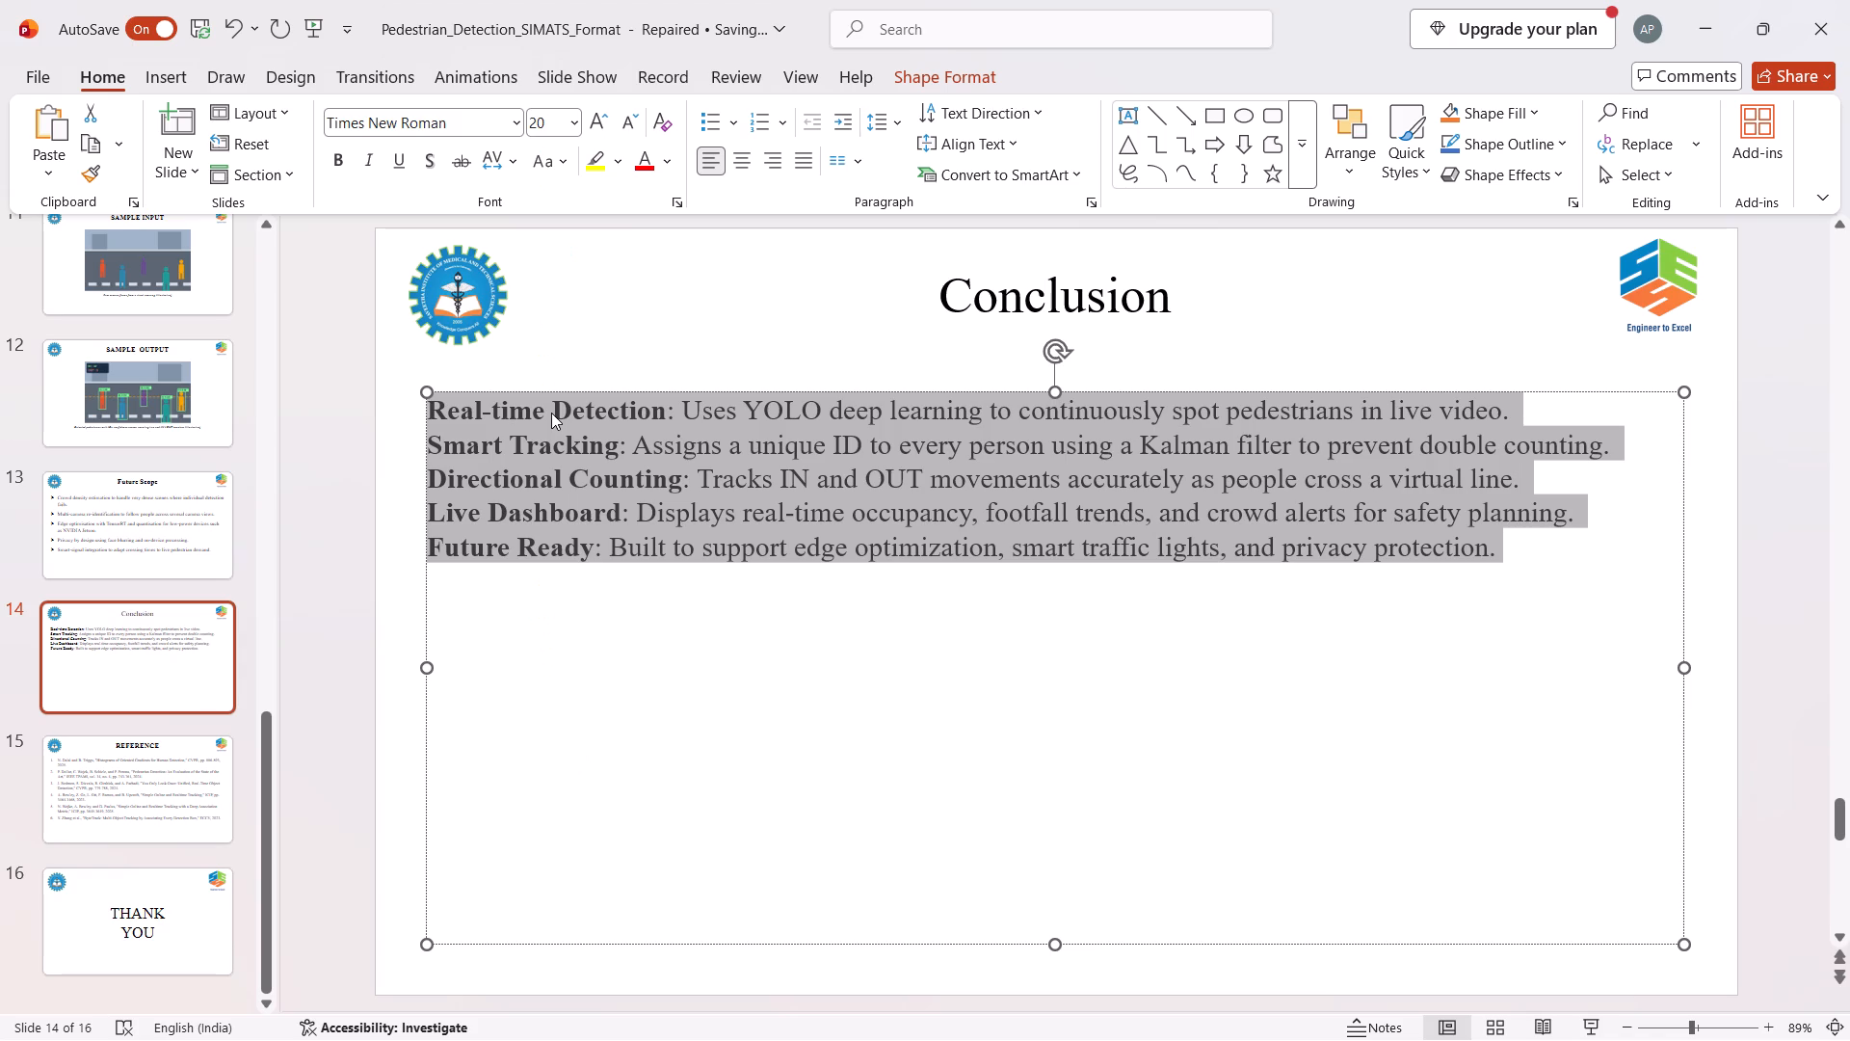
Insert a blank line between each of the five conclusion points on slide 14.
{"action": "left_click", "coordinate": [1541, 416]}
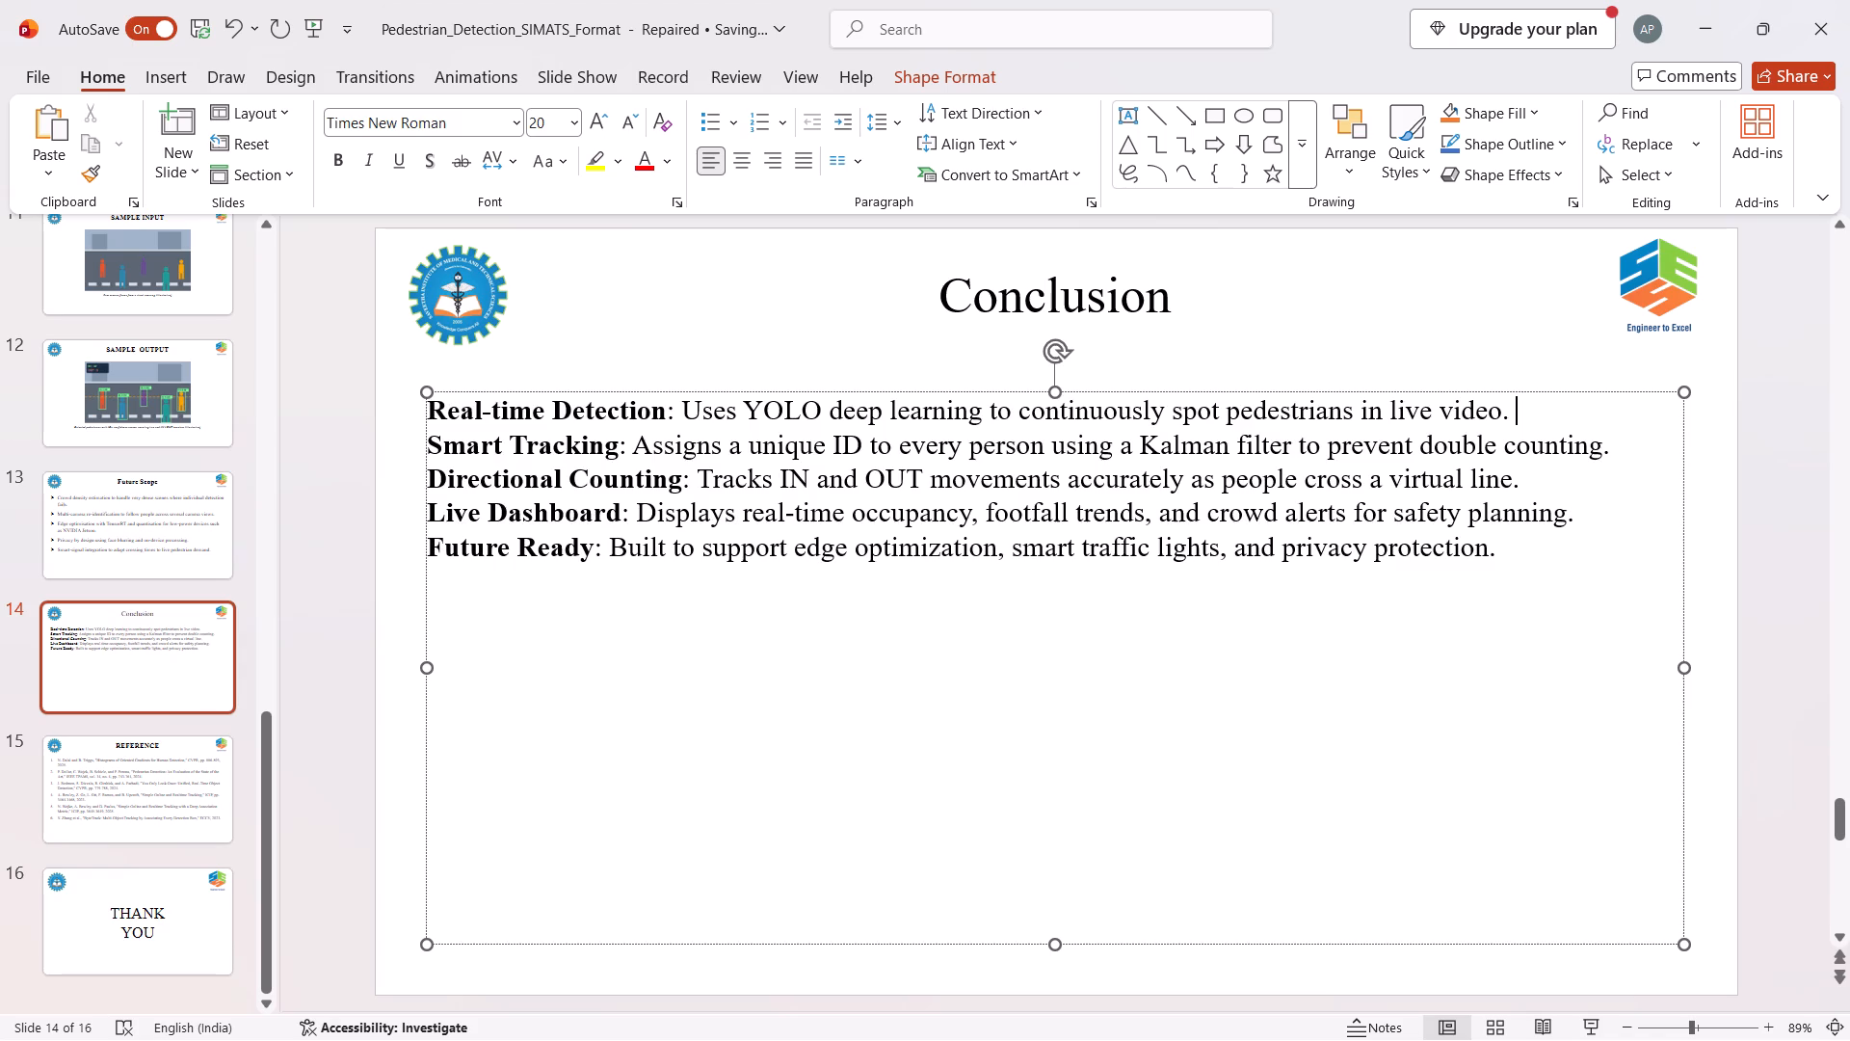
{"action": "key", "text": "Return"}
{"action": "key", "text": "Down"}
{"action": "key", "text": "Down"}
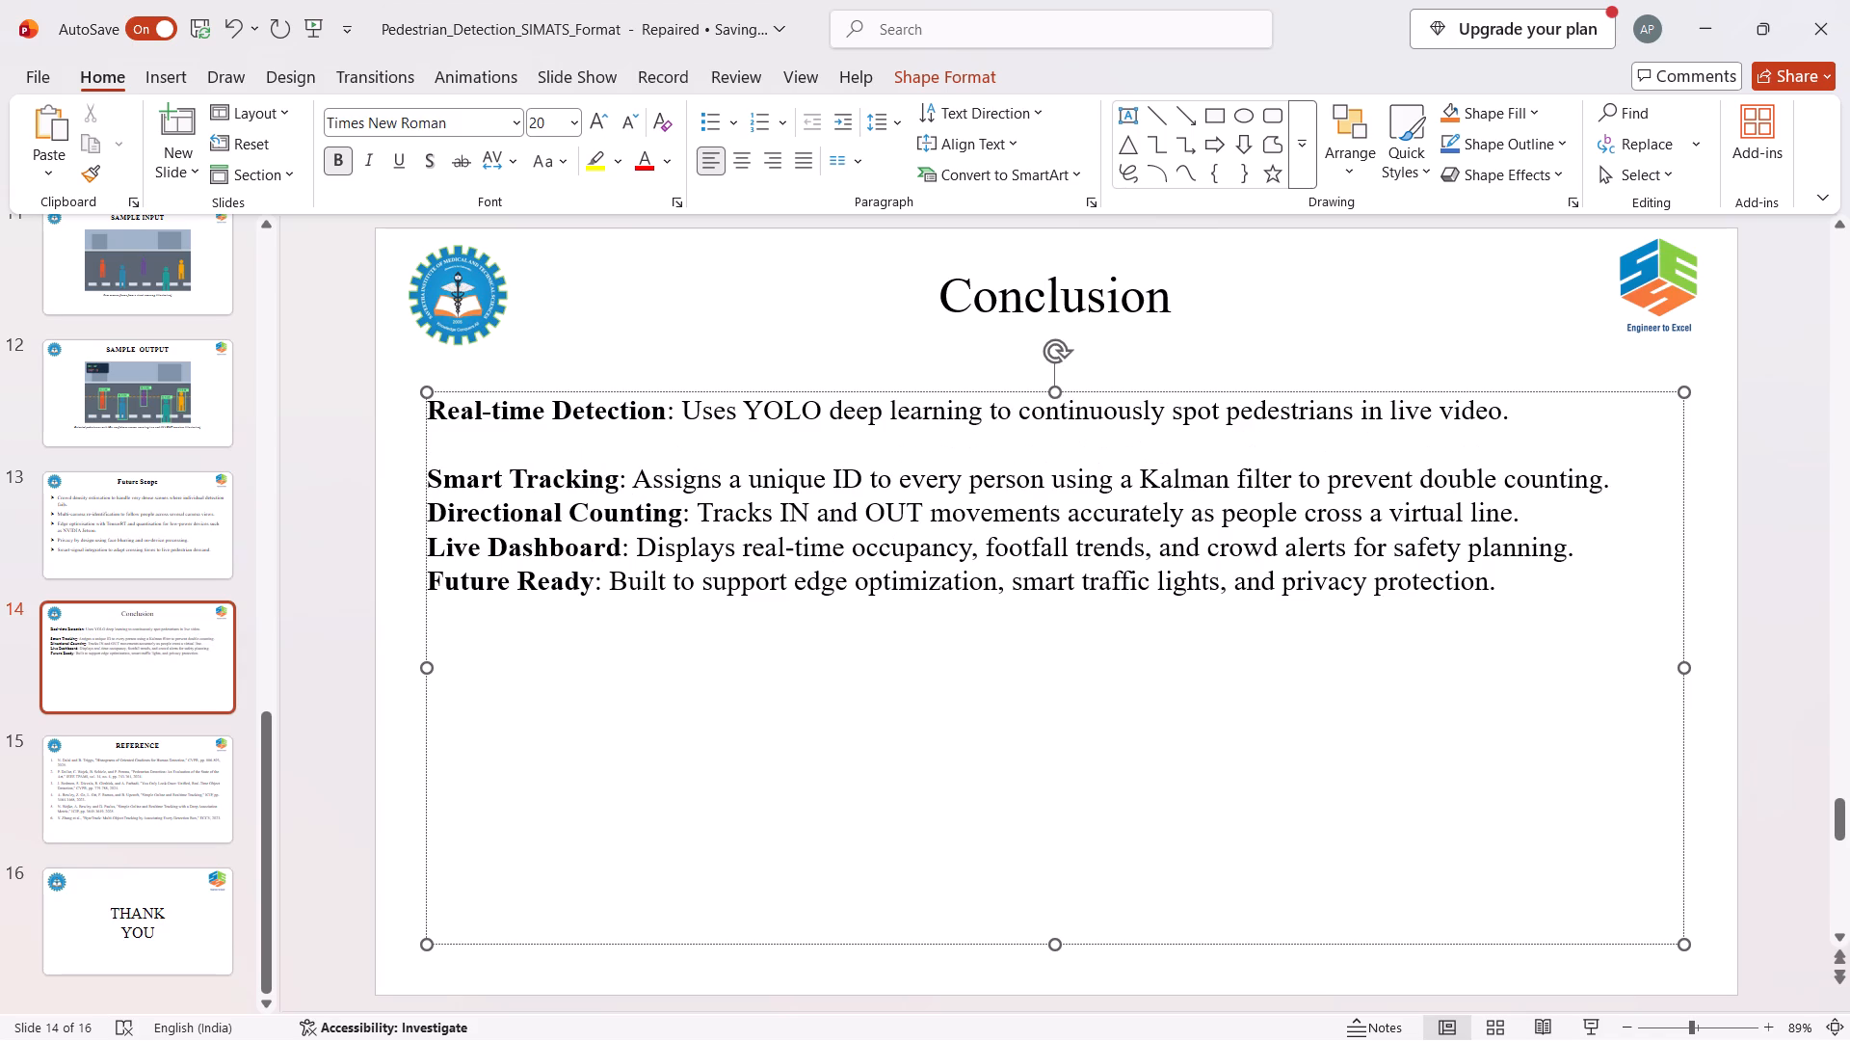
{"action": "key", "text": "Return"}
{"action": "key", "text": "Down"}
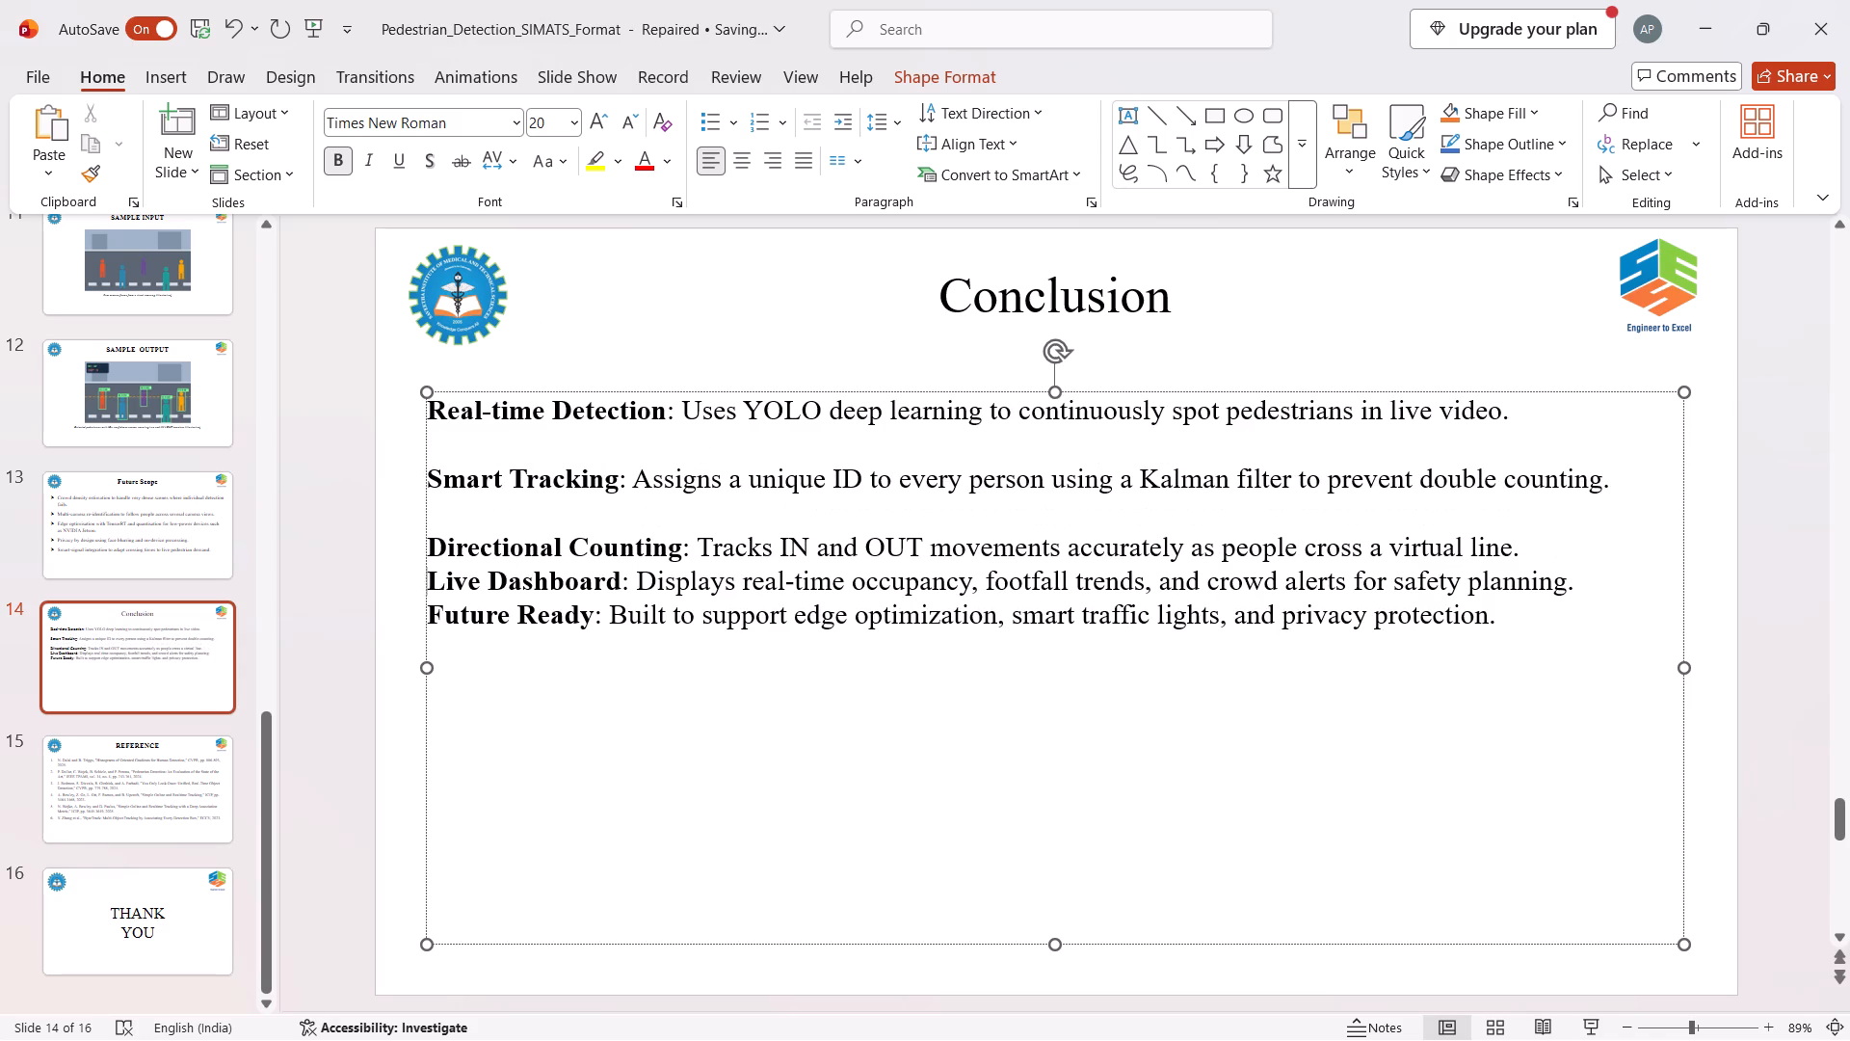
{"action": "key", "text": "Return"}
{"action": "key", "text": "Down"}
{"action": "key", "text": "Return"}
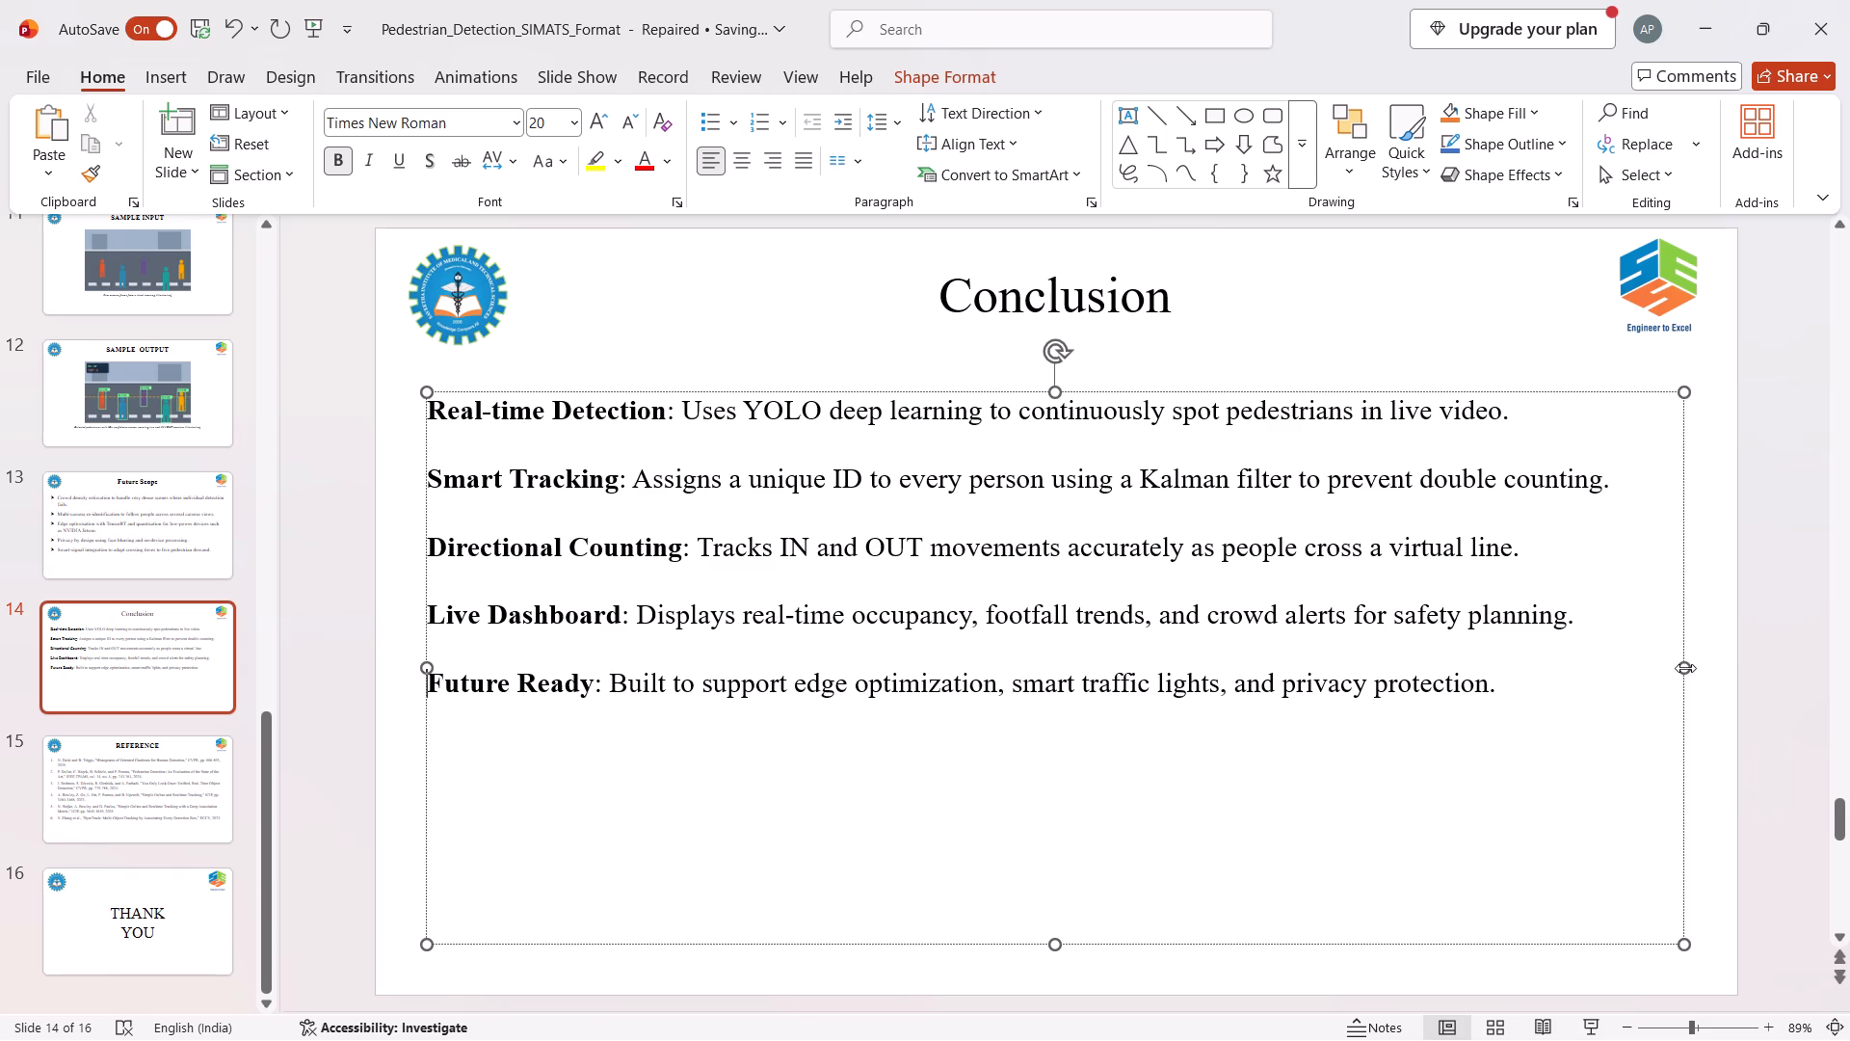
Narrow the conclusion text box from its right edge and move it to sit centred below the title.
{"action": "left_click_drag", "start_coordinate": [1685, 668], "coordinate": [1530, 654]}
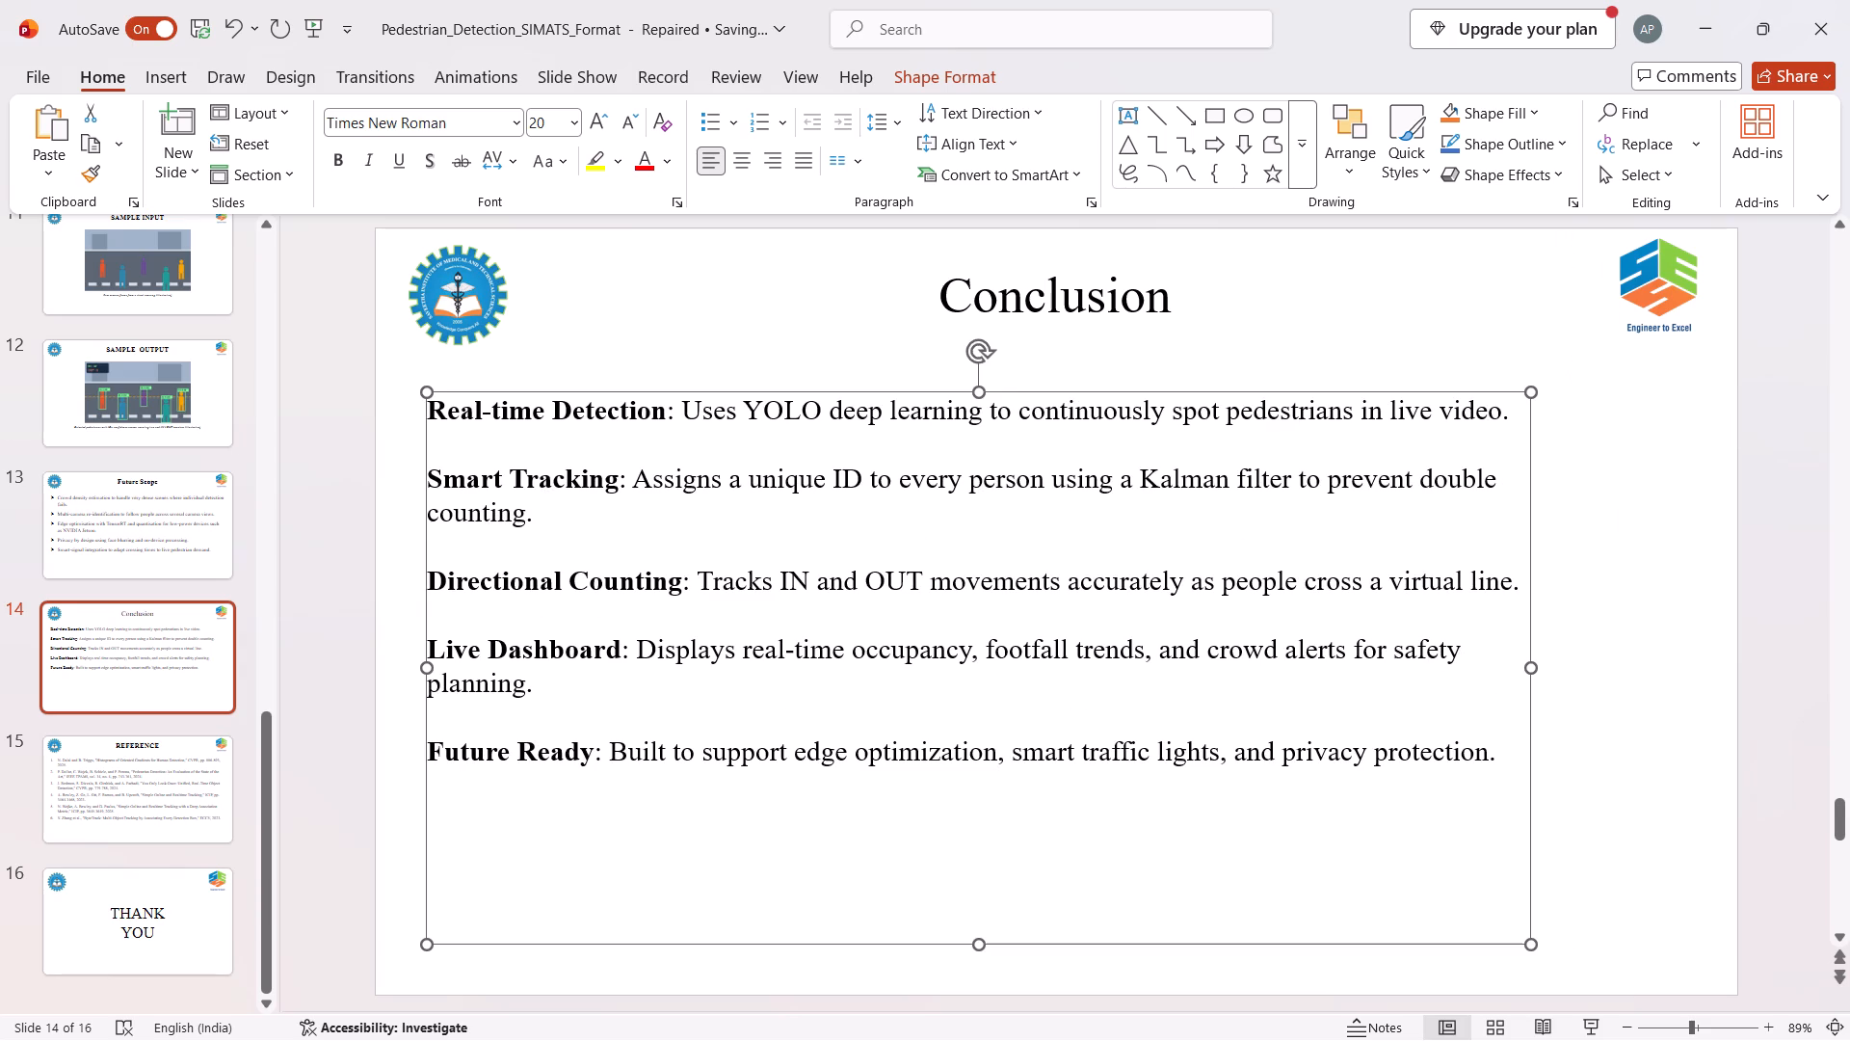
{"action": "left_click_drag", "start_coordinate": [991, 395], "coordinate": [987, 393]}
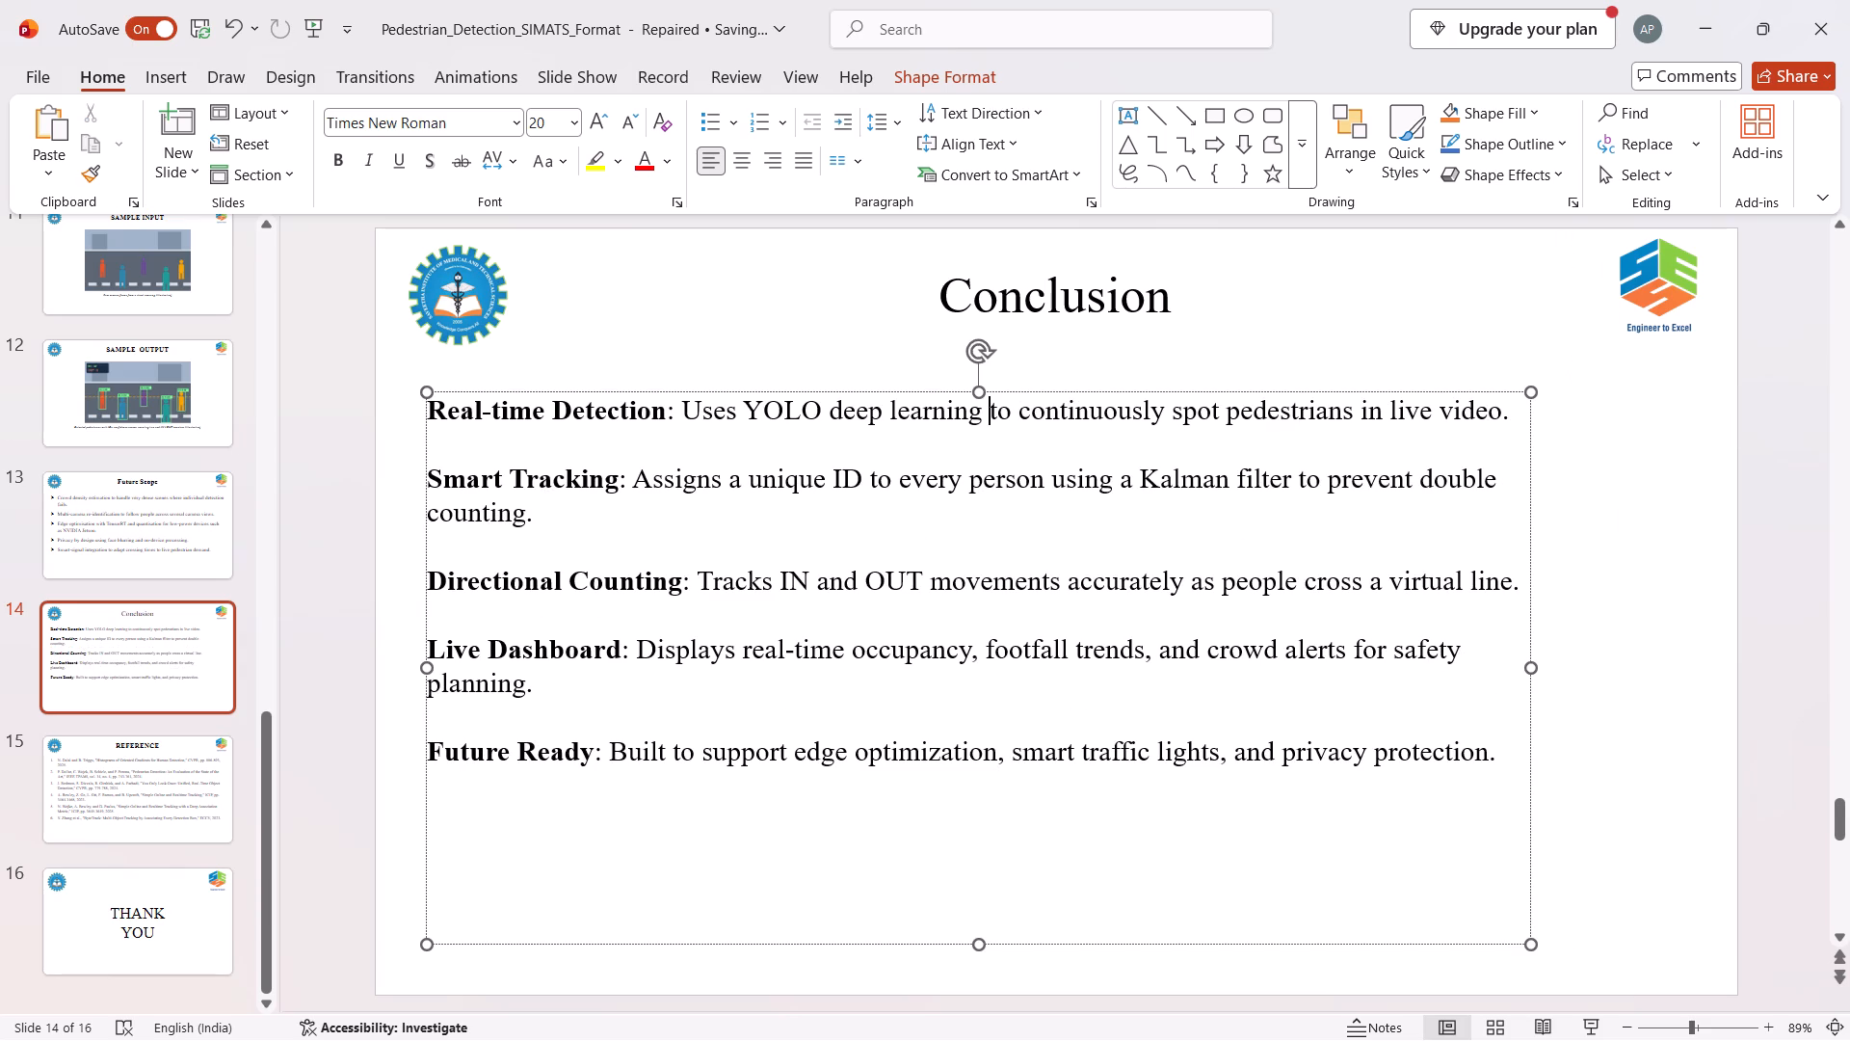
{"action": "left_click_drag", "start_coordinate": [987, 393], "coordinate": [983, 391]}
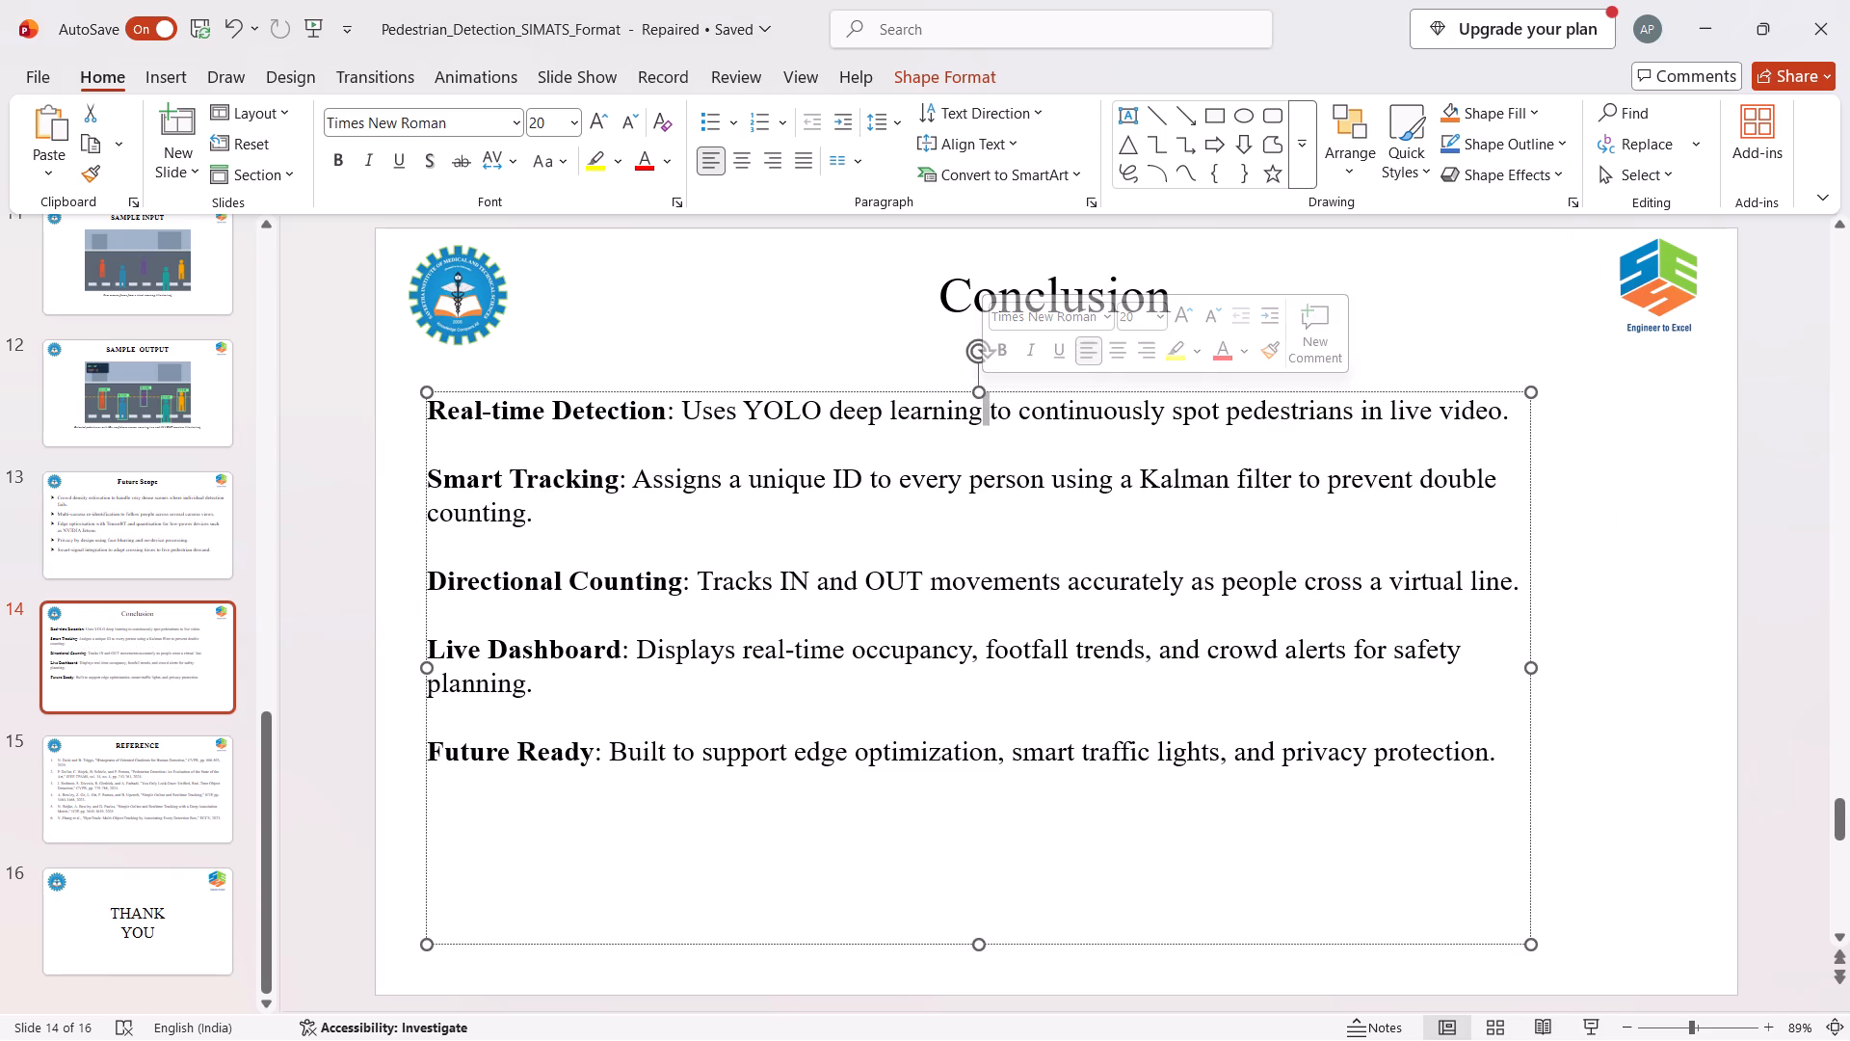
{"action": "left_click_drag", "start_coordinate": [924, 386], "coordinate": [980, 412]}
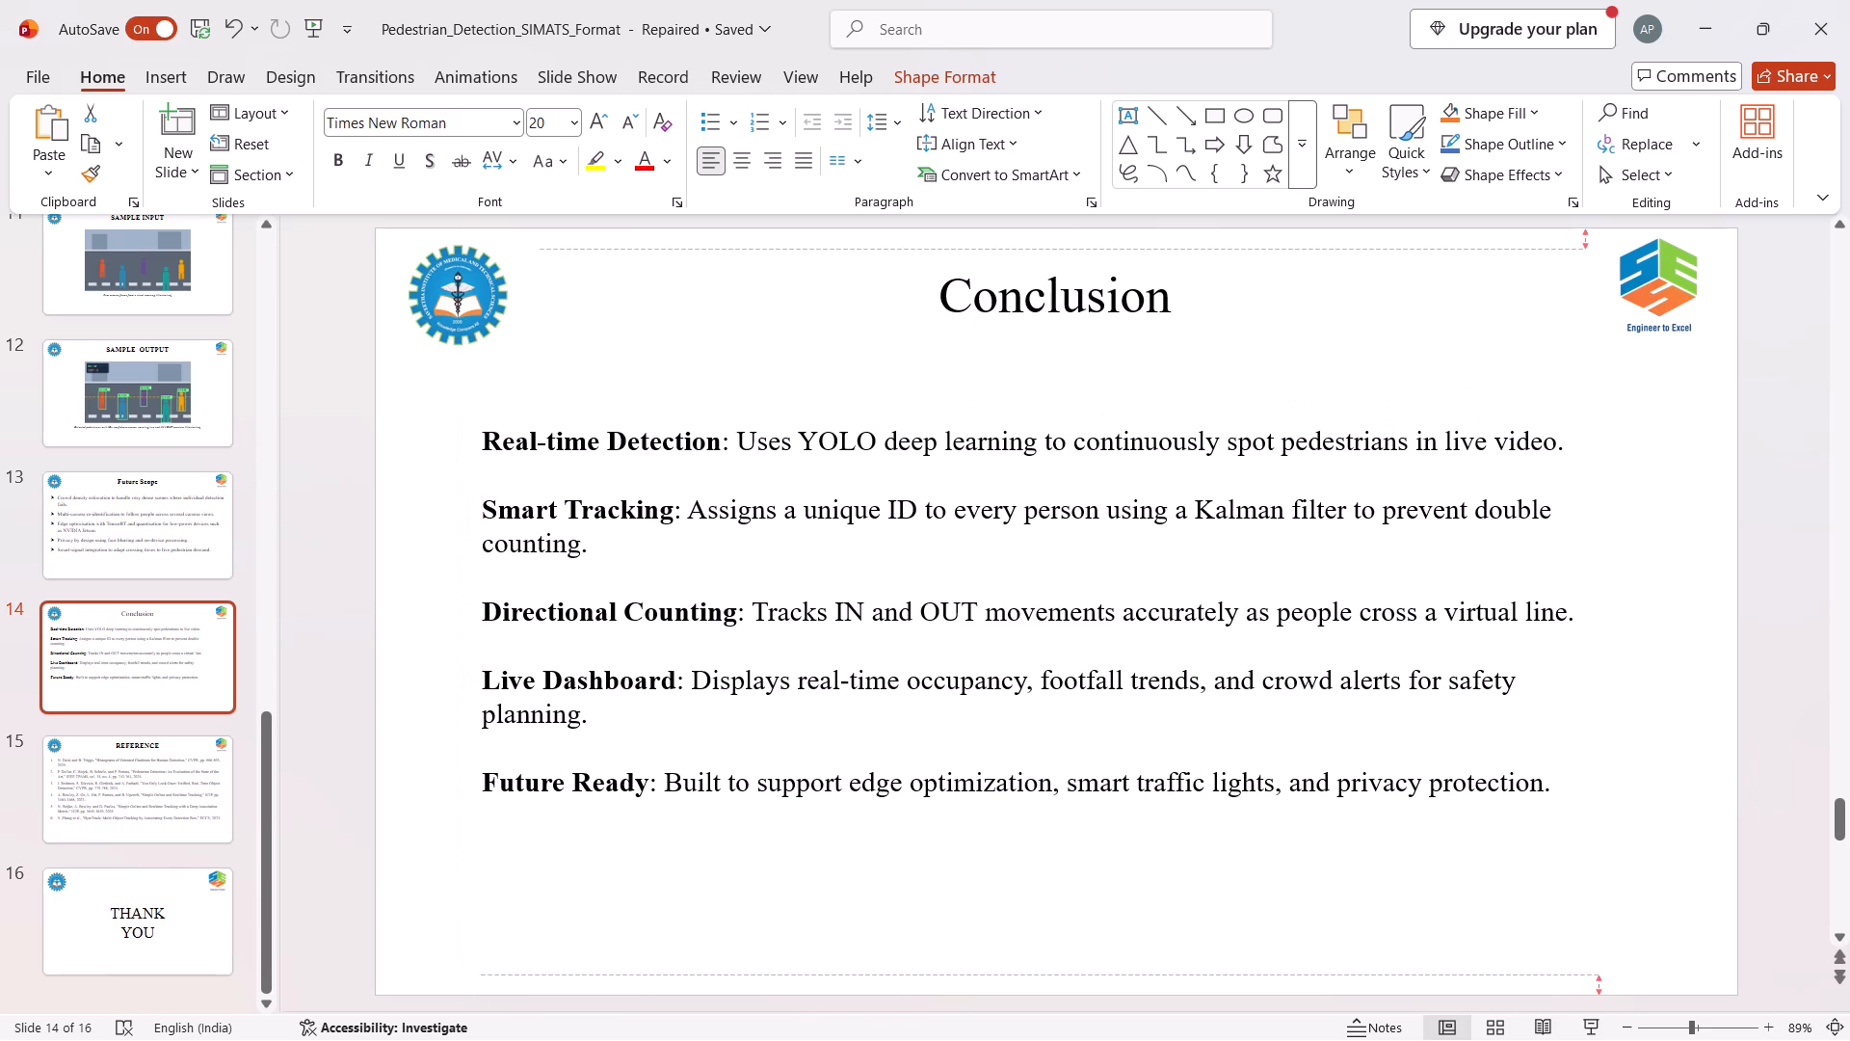
{"action": "left_click_drag", "start_coordinate": [980, 412], "coordinate": [994, 422]}
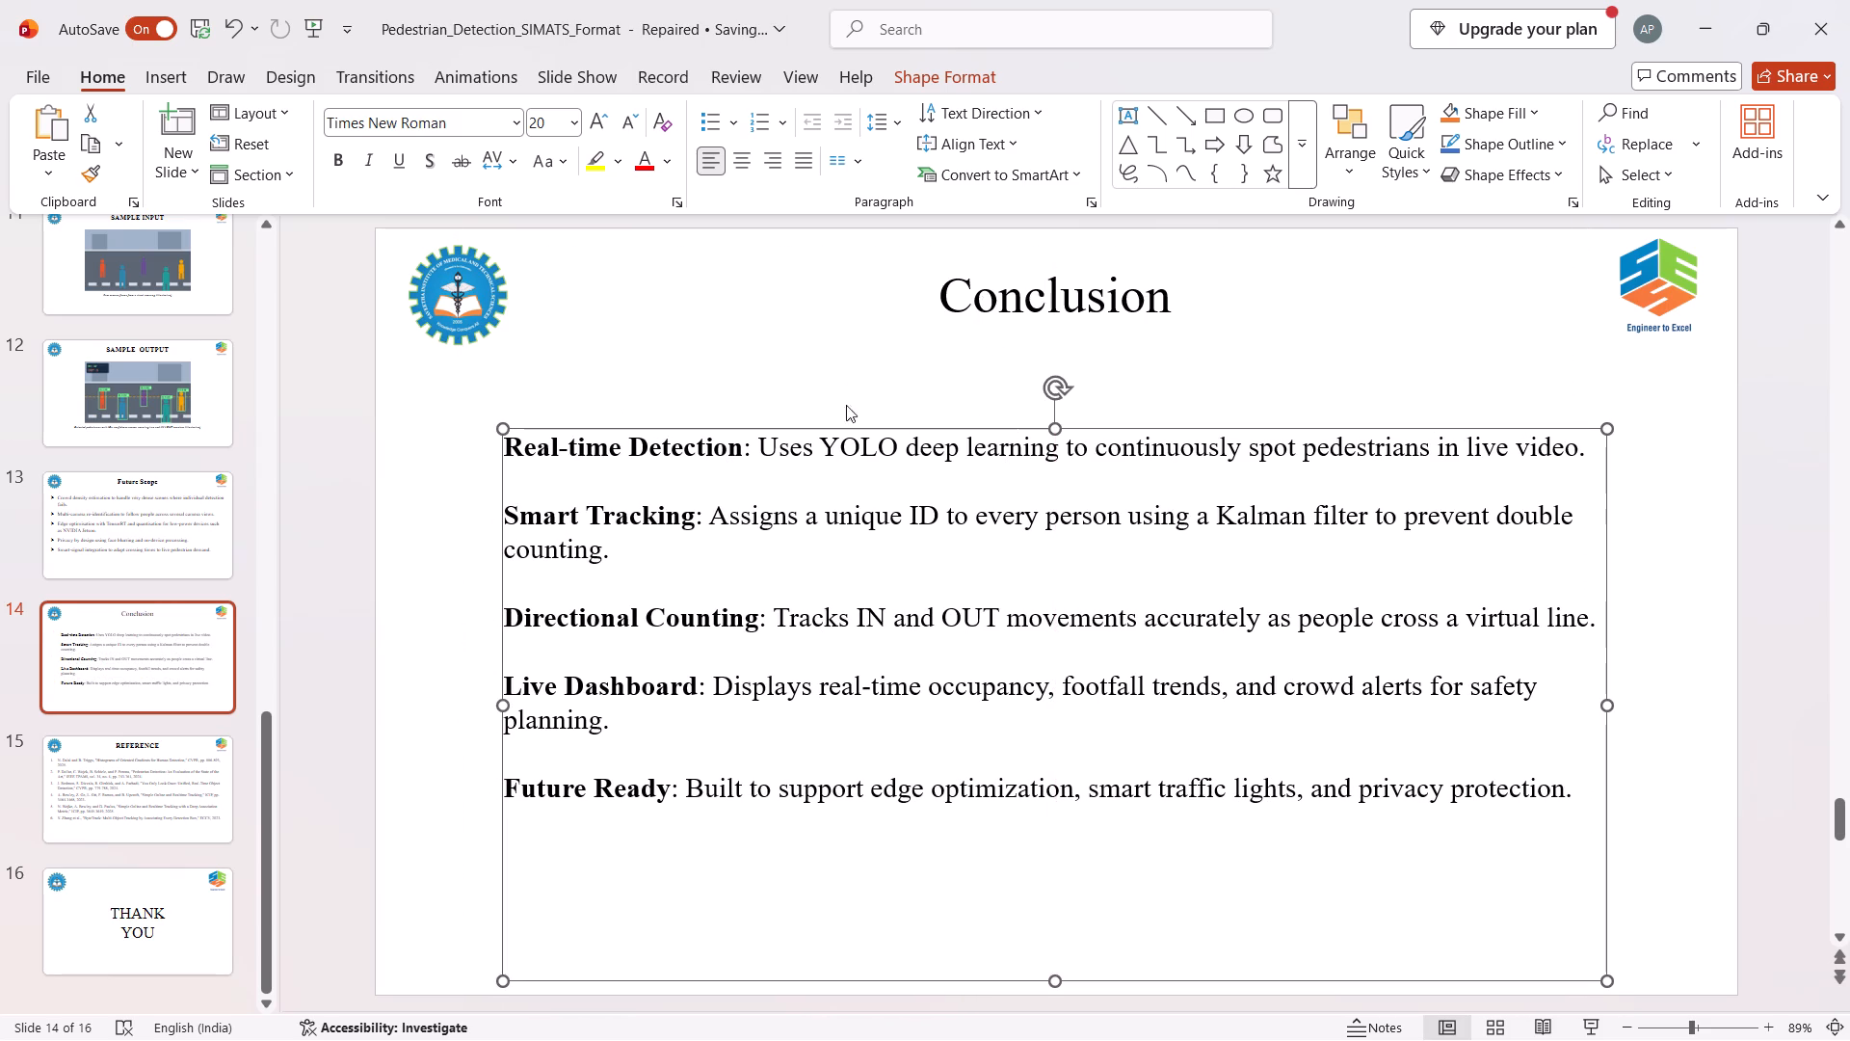
Apply checkmark bullets to all five conclusion points on slide 14.
{"action": "left_click", "coordinate": [839, 514]}
{"action": "key", "text": "ctrl+a"}
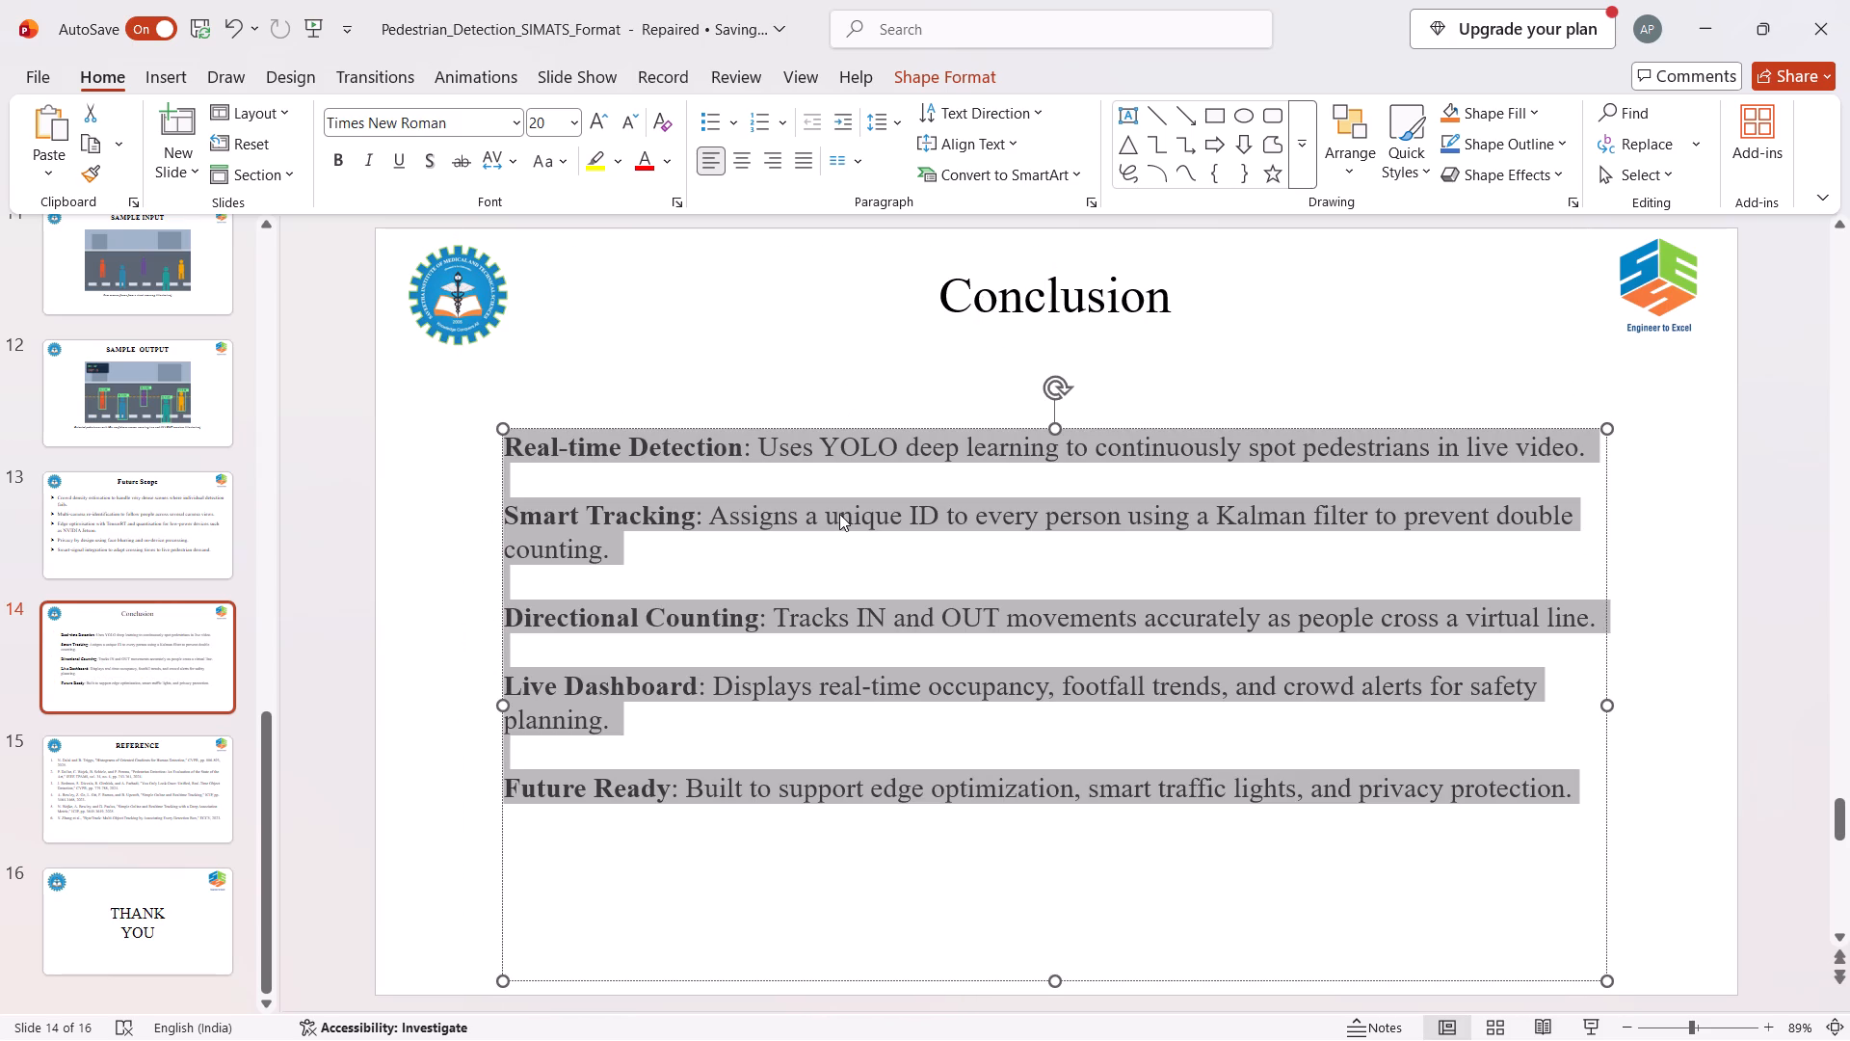
{"action": "left_click", "coordinate": [737, 119]}
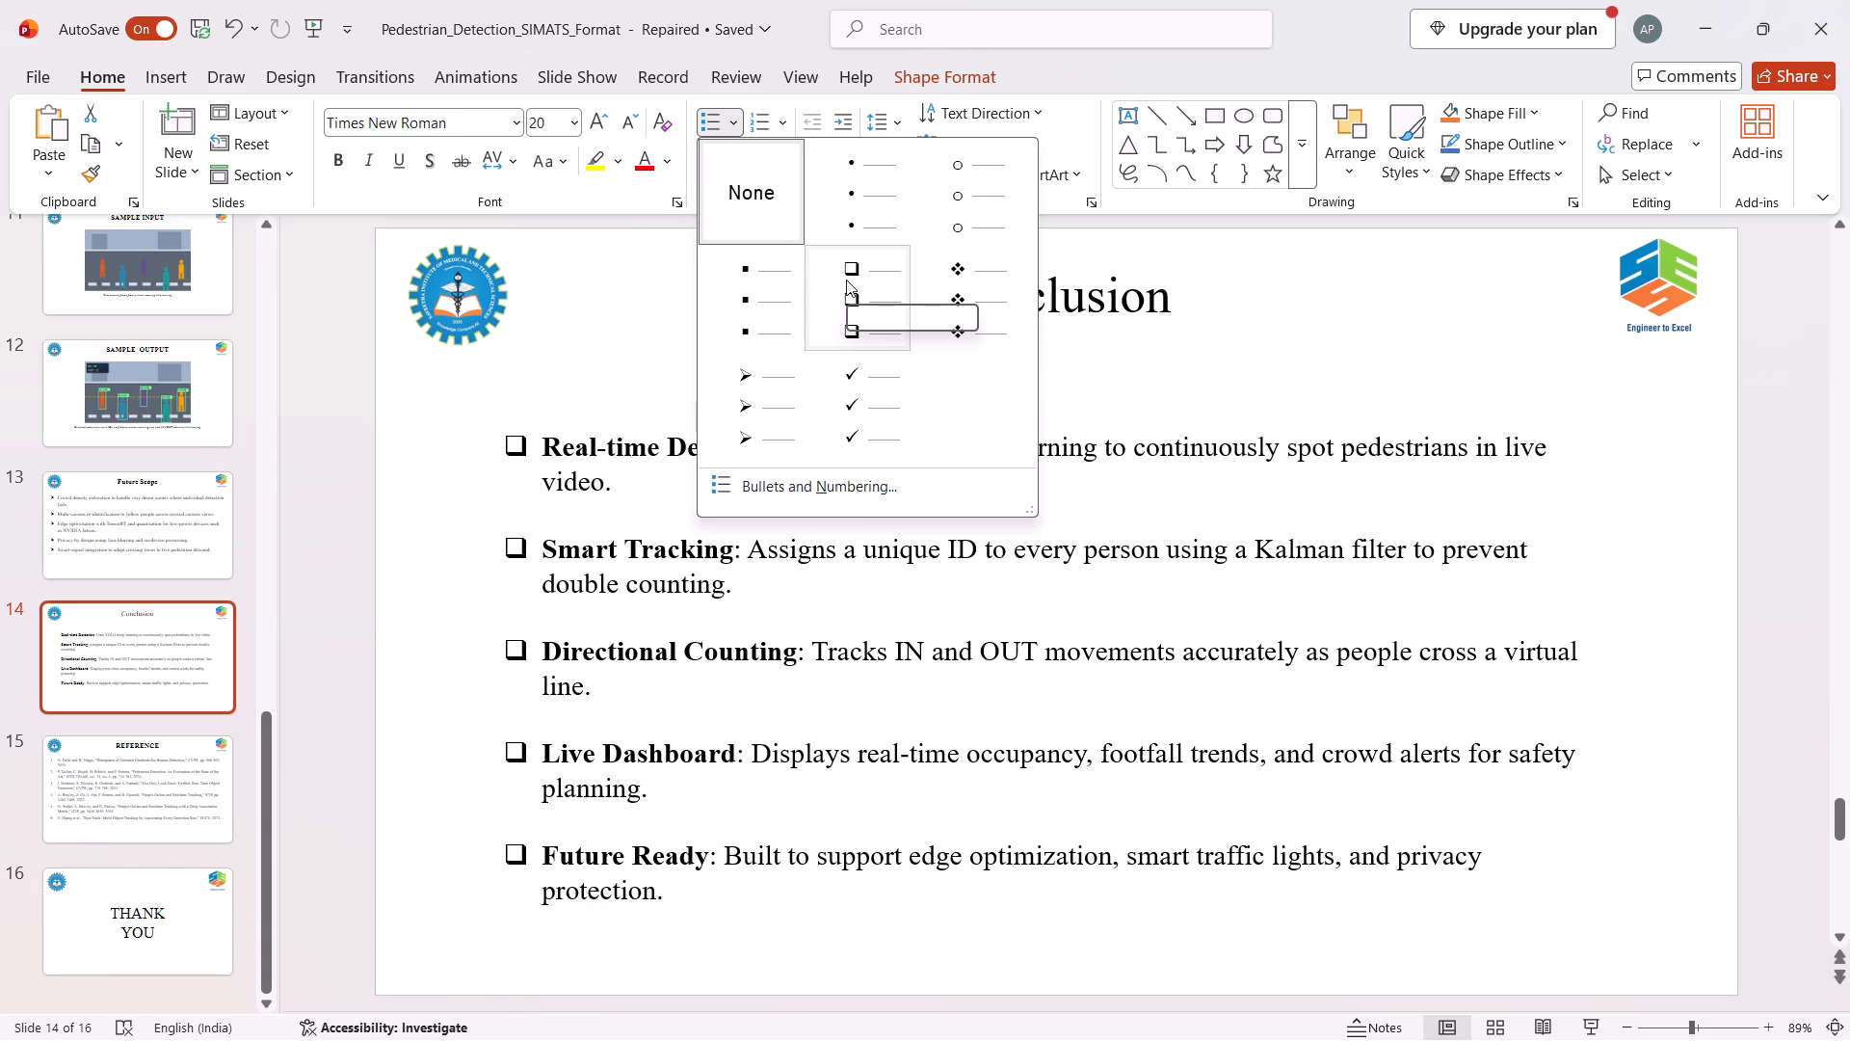
{"action": "left_click", "coordinate": [850, 401]}
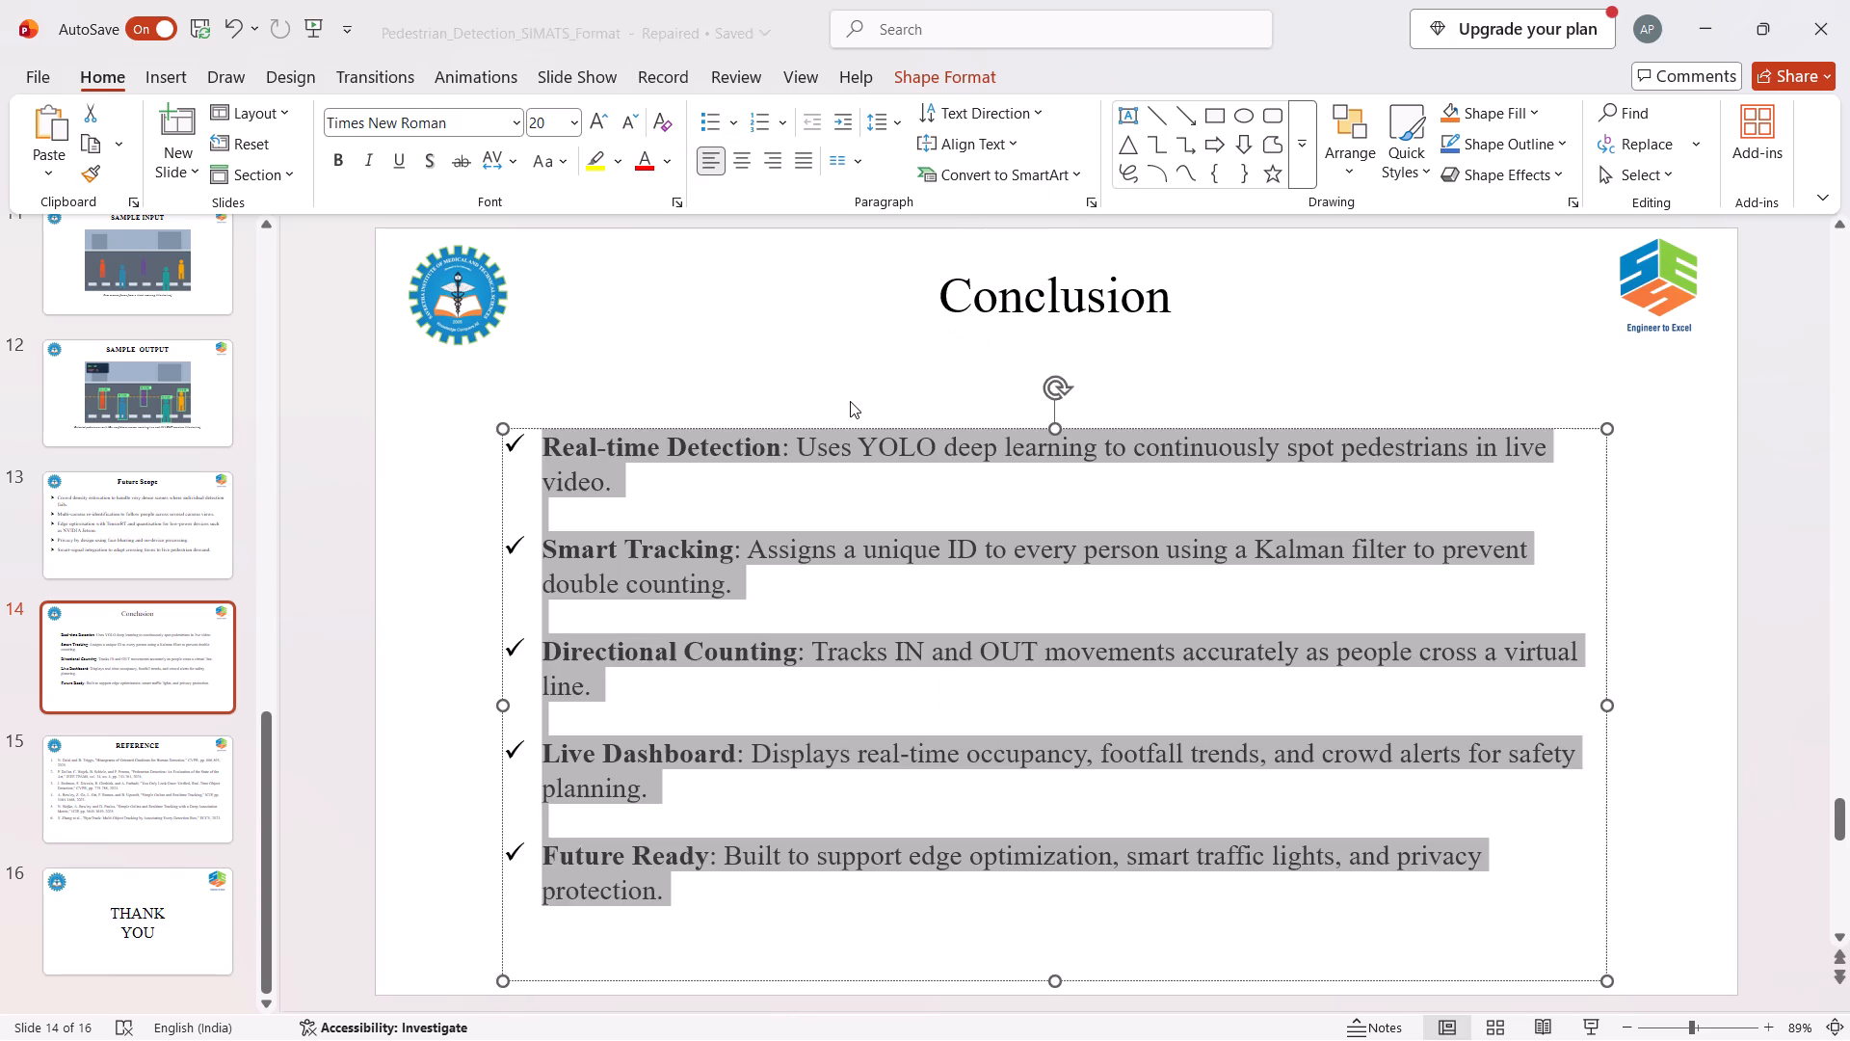
{"action": "left_click", "coordinate": [850, 401]}
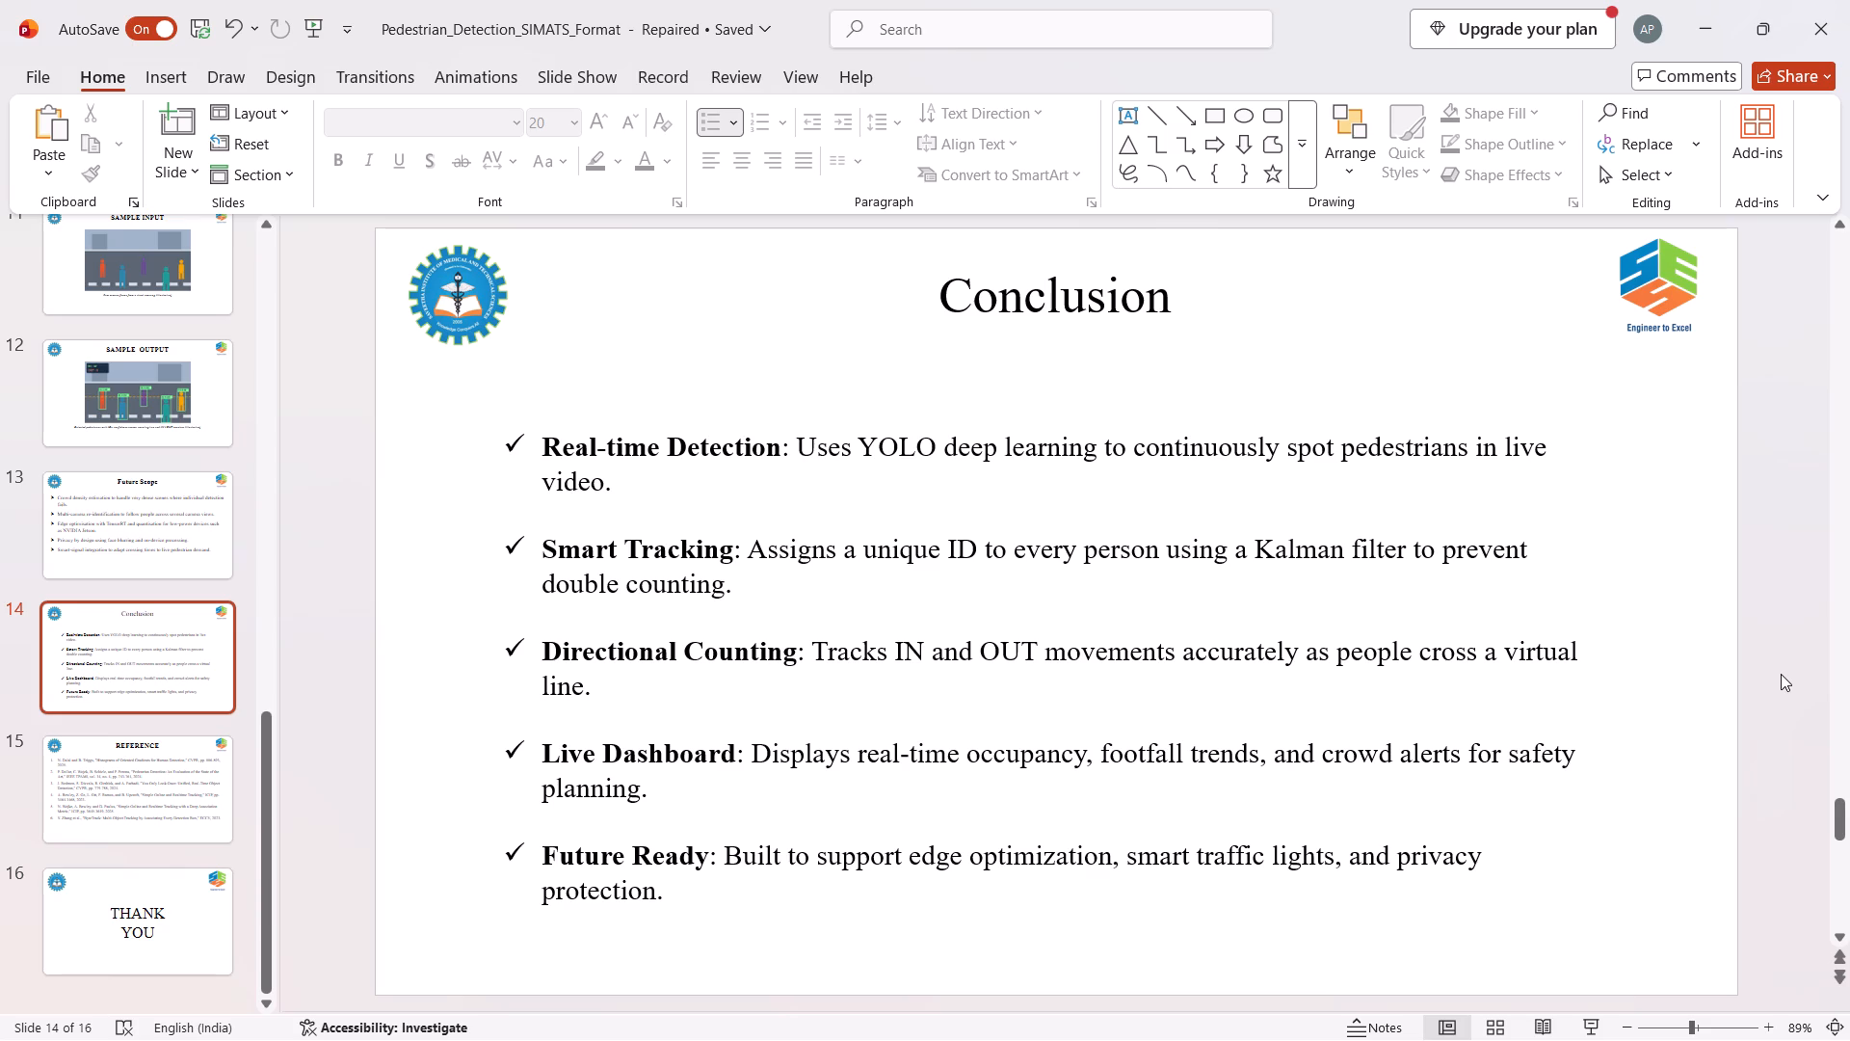
Review the slides in reverse order from the Conclusion slide back to the title slide.
{"action": "key", "text": "Up"}
{"action": "key", "text": "Up"}
{"action": "key", "text": "Up"}
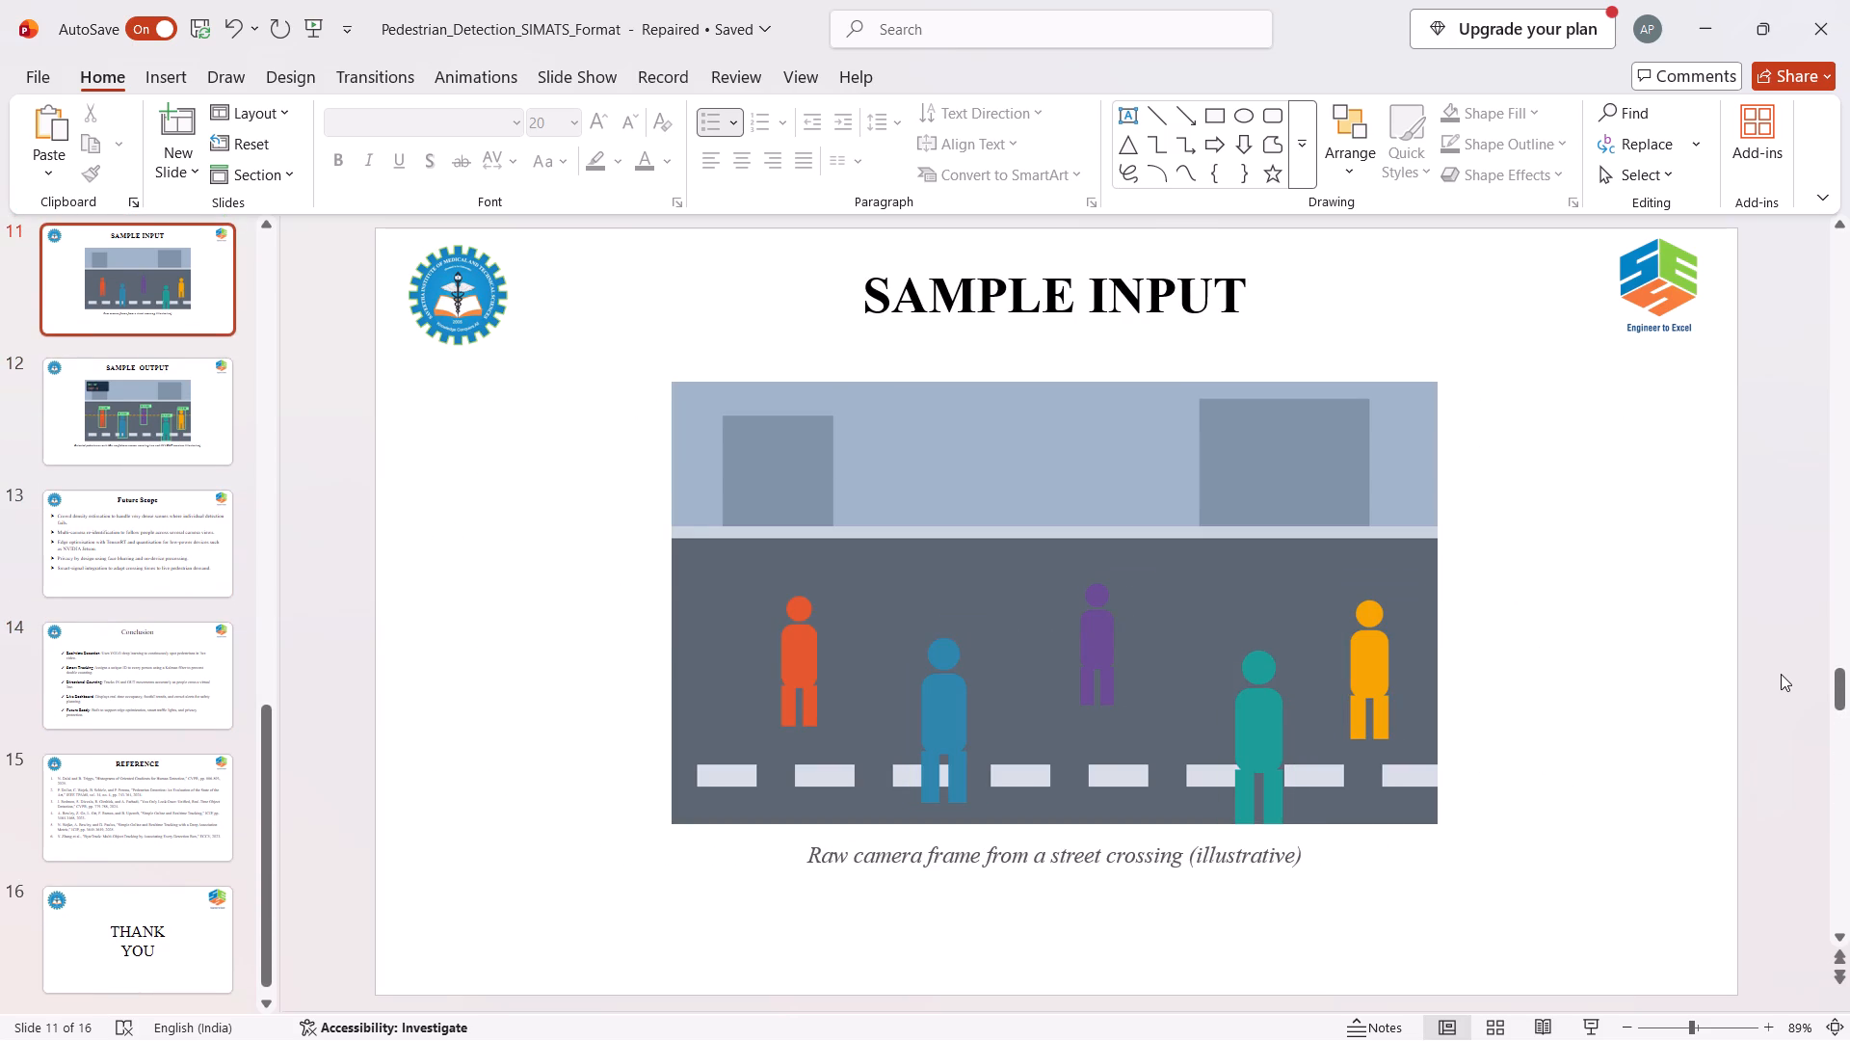
{"action": "key", "text": "Down"}
{"action": "key", "text": "Up"}
{"action": "key", "text": "Up"}
{"action": "key", "text": "Up"}
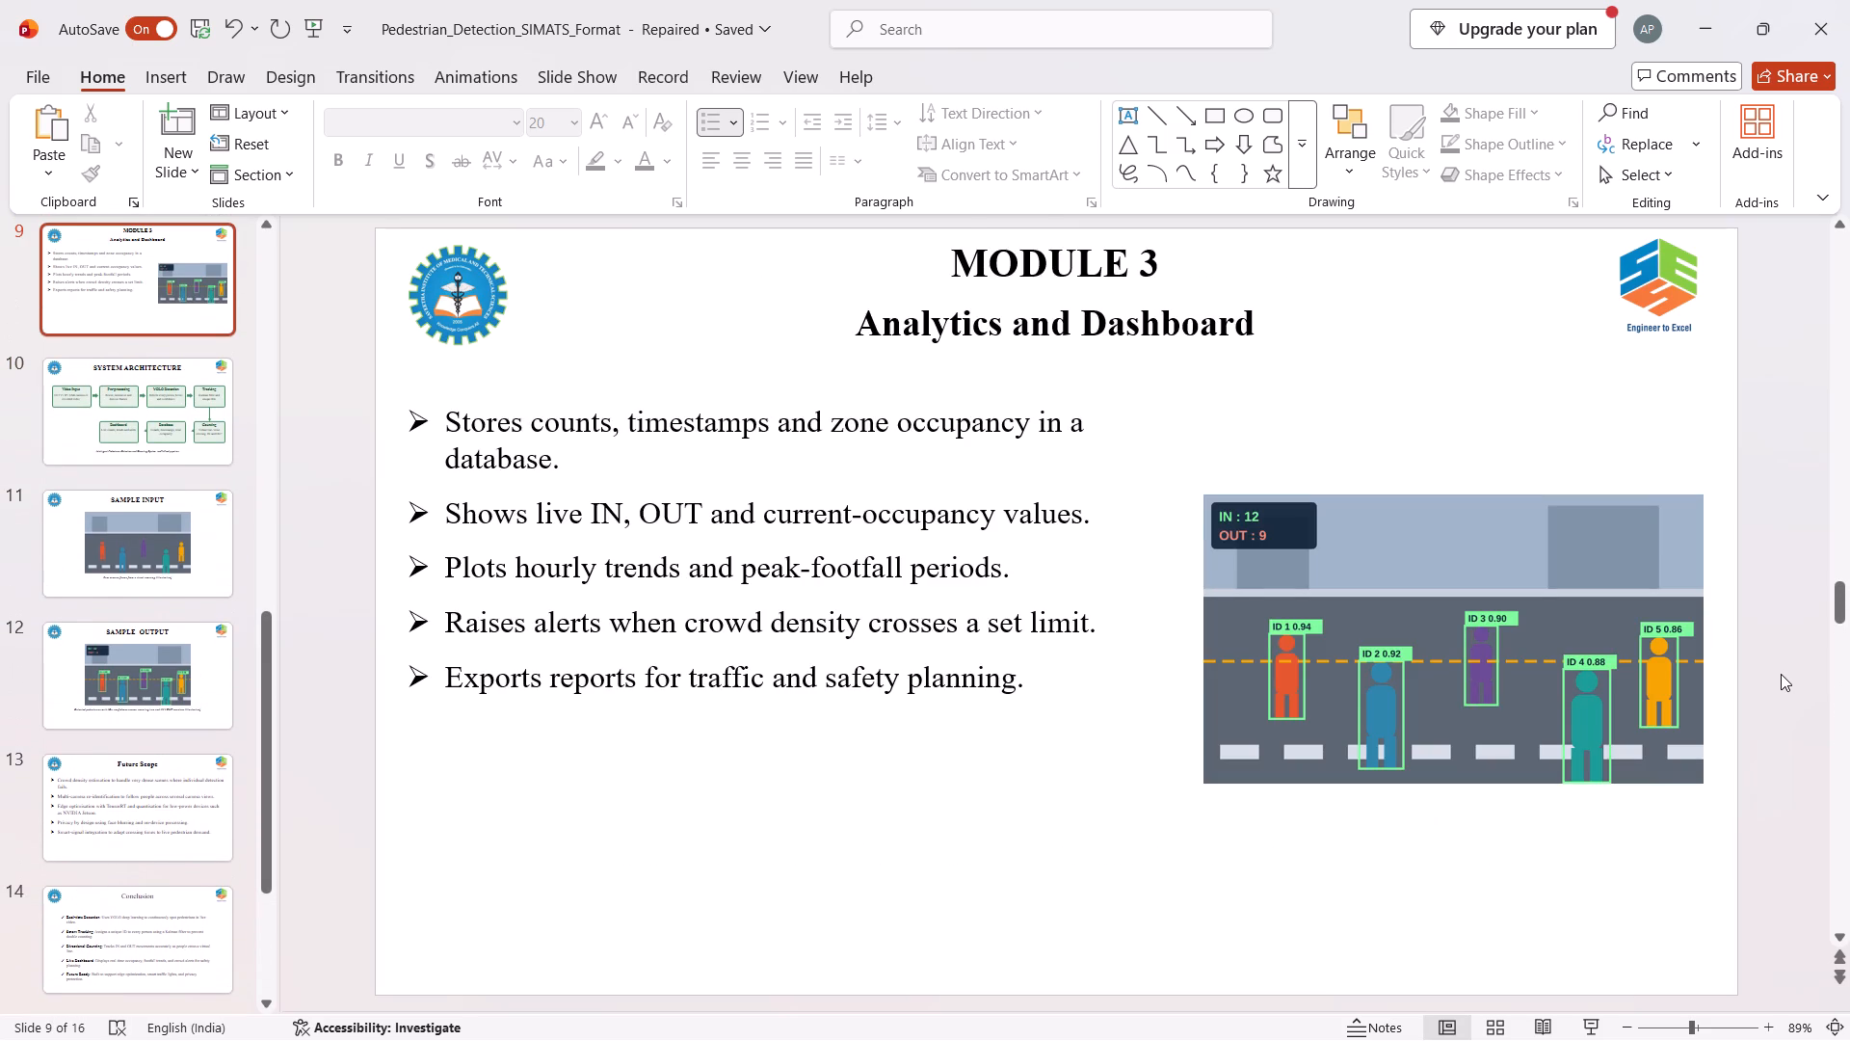
{"action": "key", "text": "Up"}
{"action": "key", "text": "Up"}
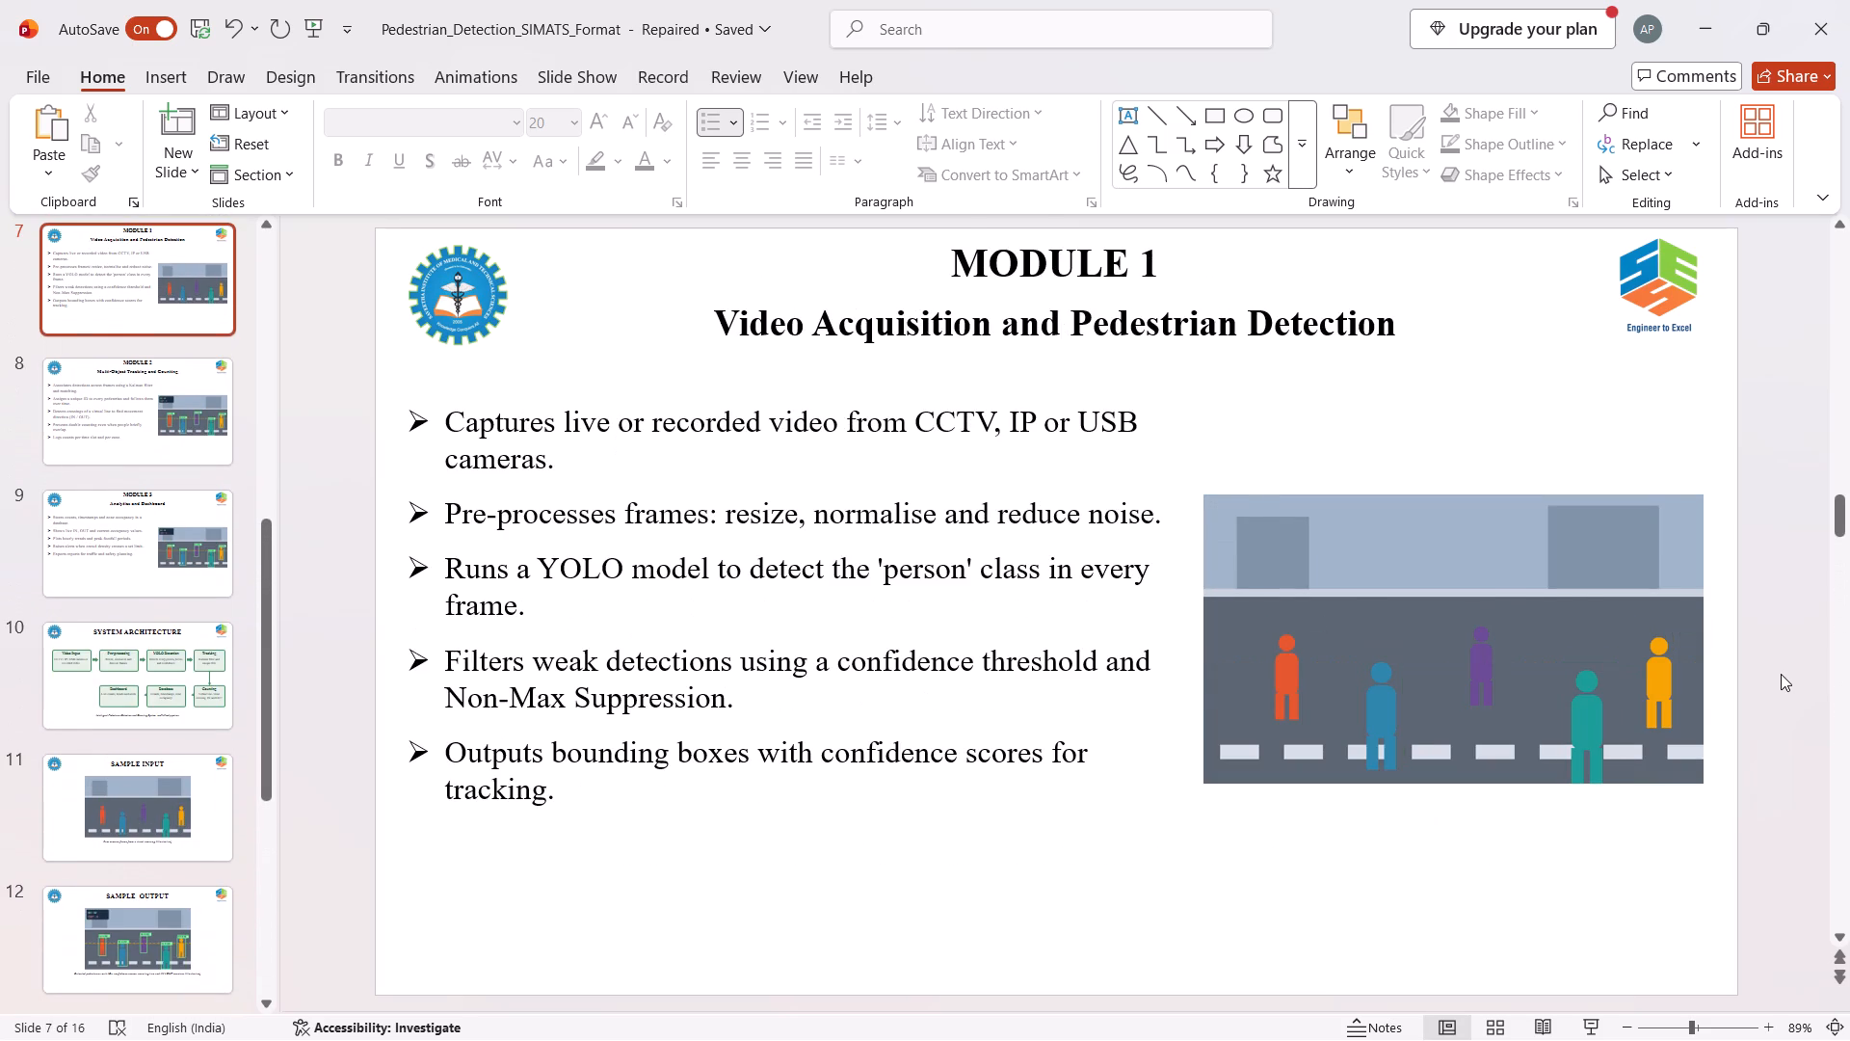
{"action": "key", "text": "Up"}
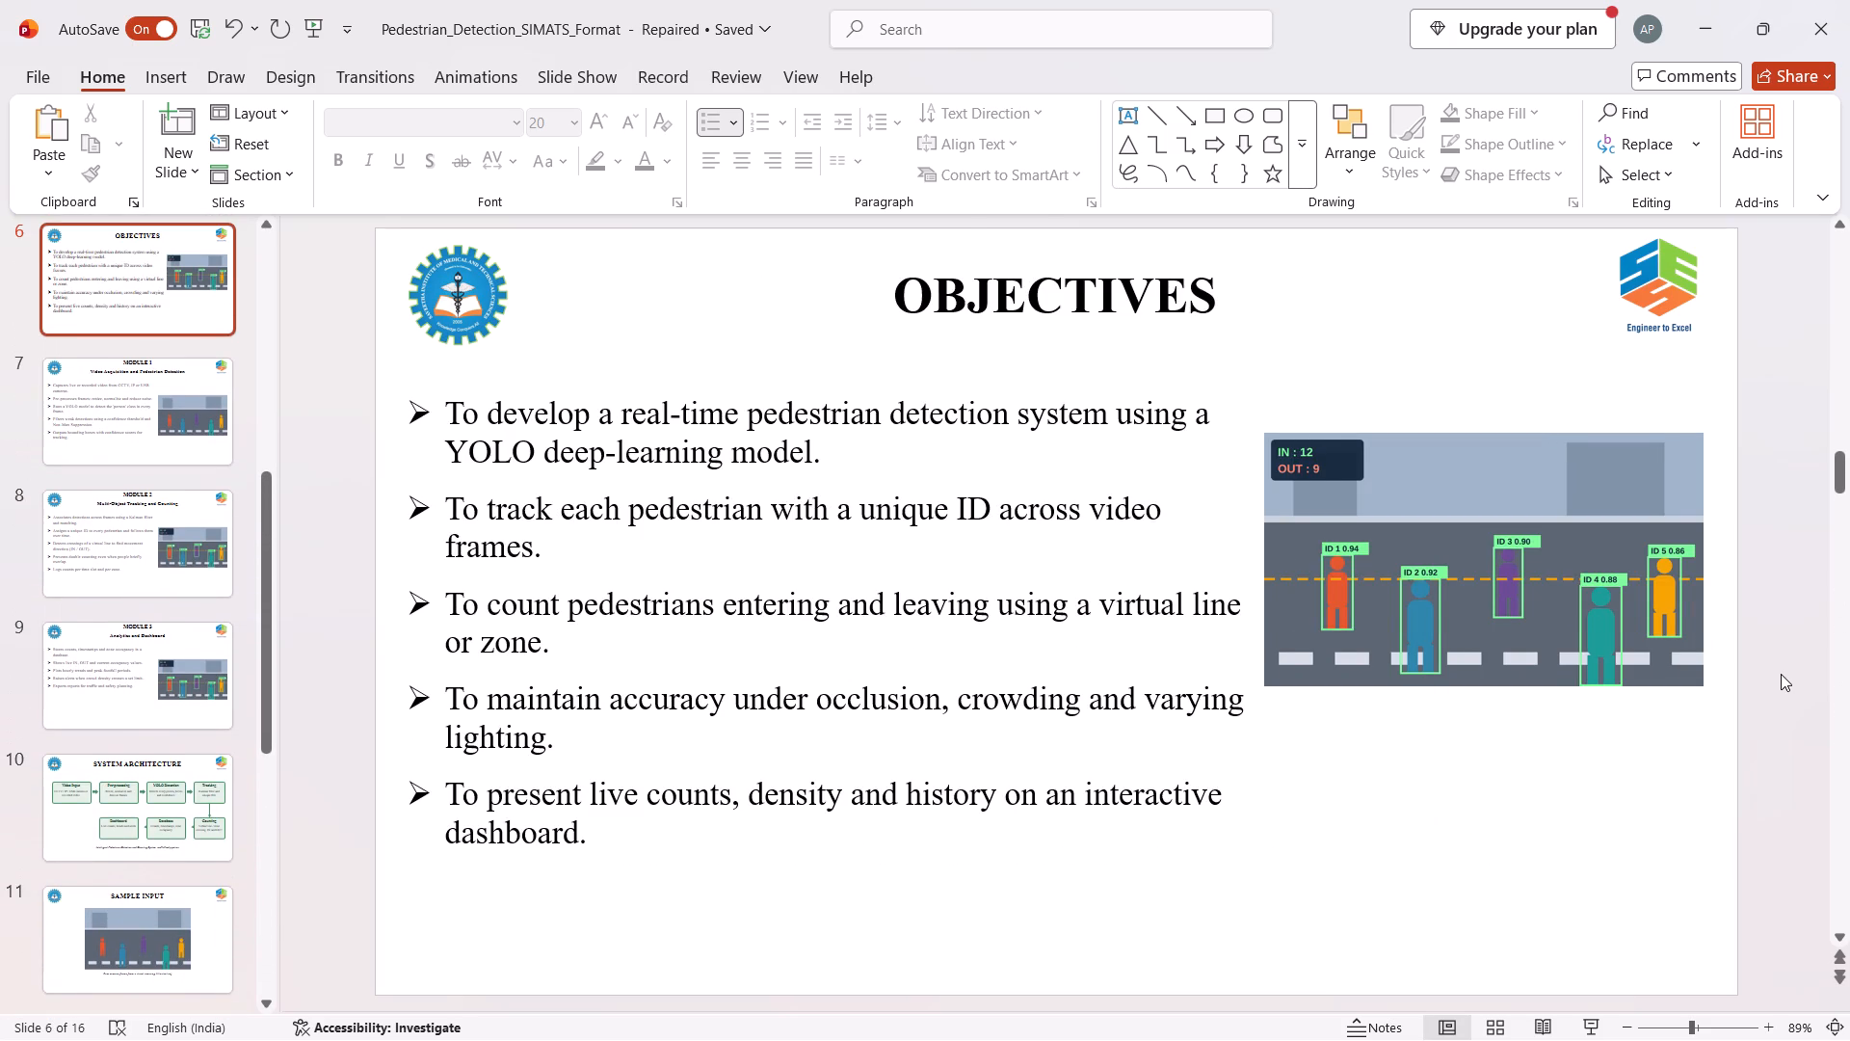
{"action": "key", "text": "Up"}
{"action": "key", "text": "Up"}
{"action": "key", "text": "Up"}
{"action": "key", "text": "Up"}
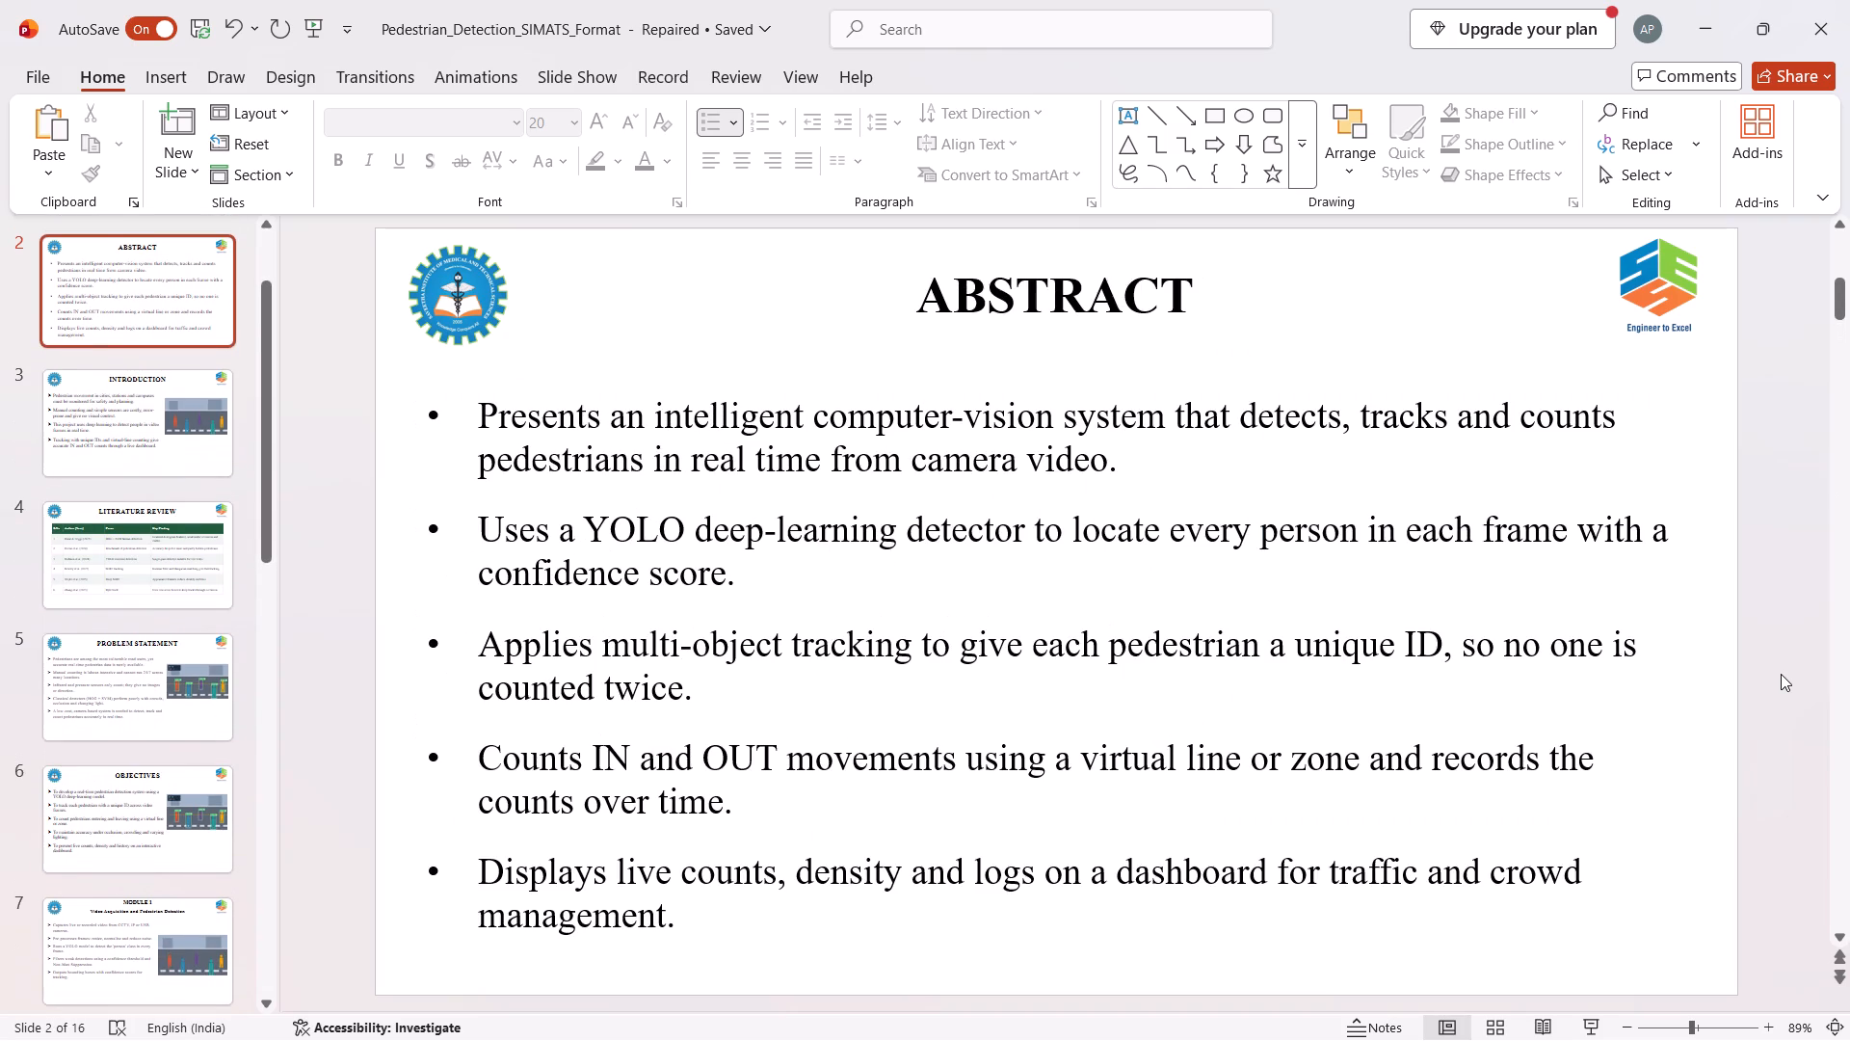
{"action": "key", "text": "Down"}
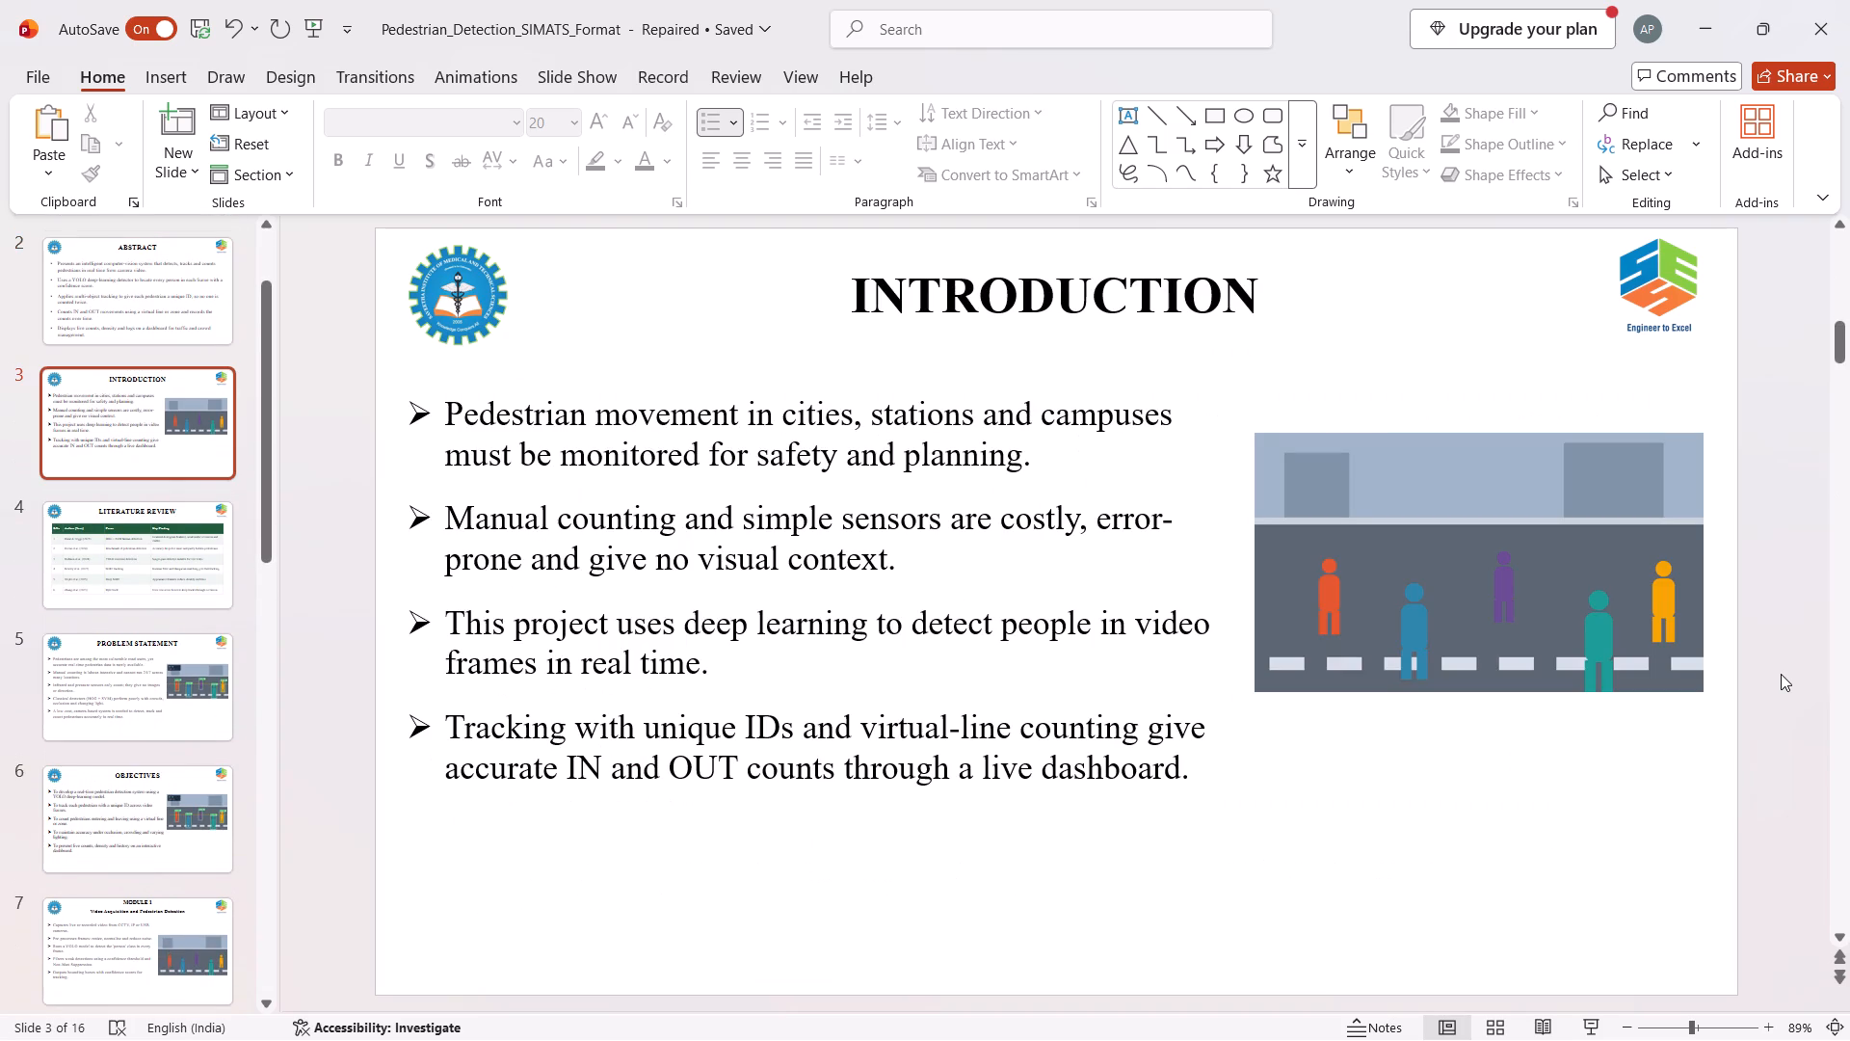
{"action": "key", "text": "Up"}
{"action": "key", "text": "Up"}
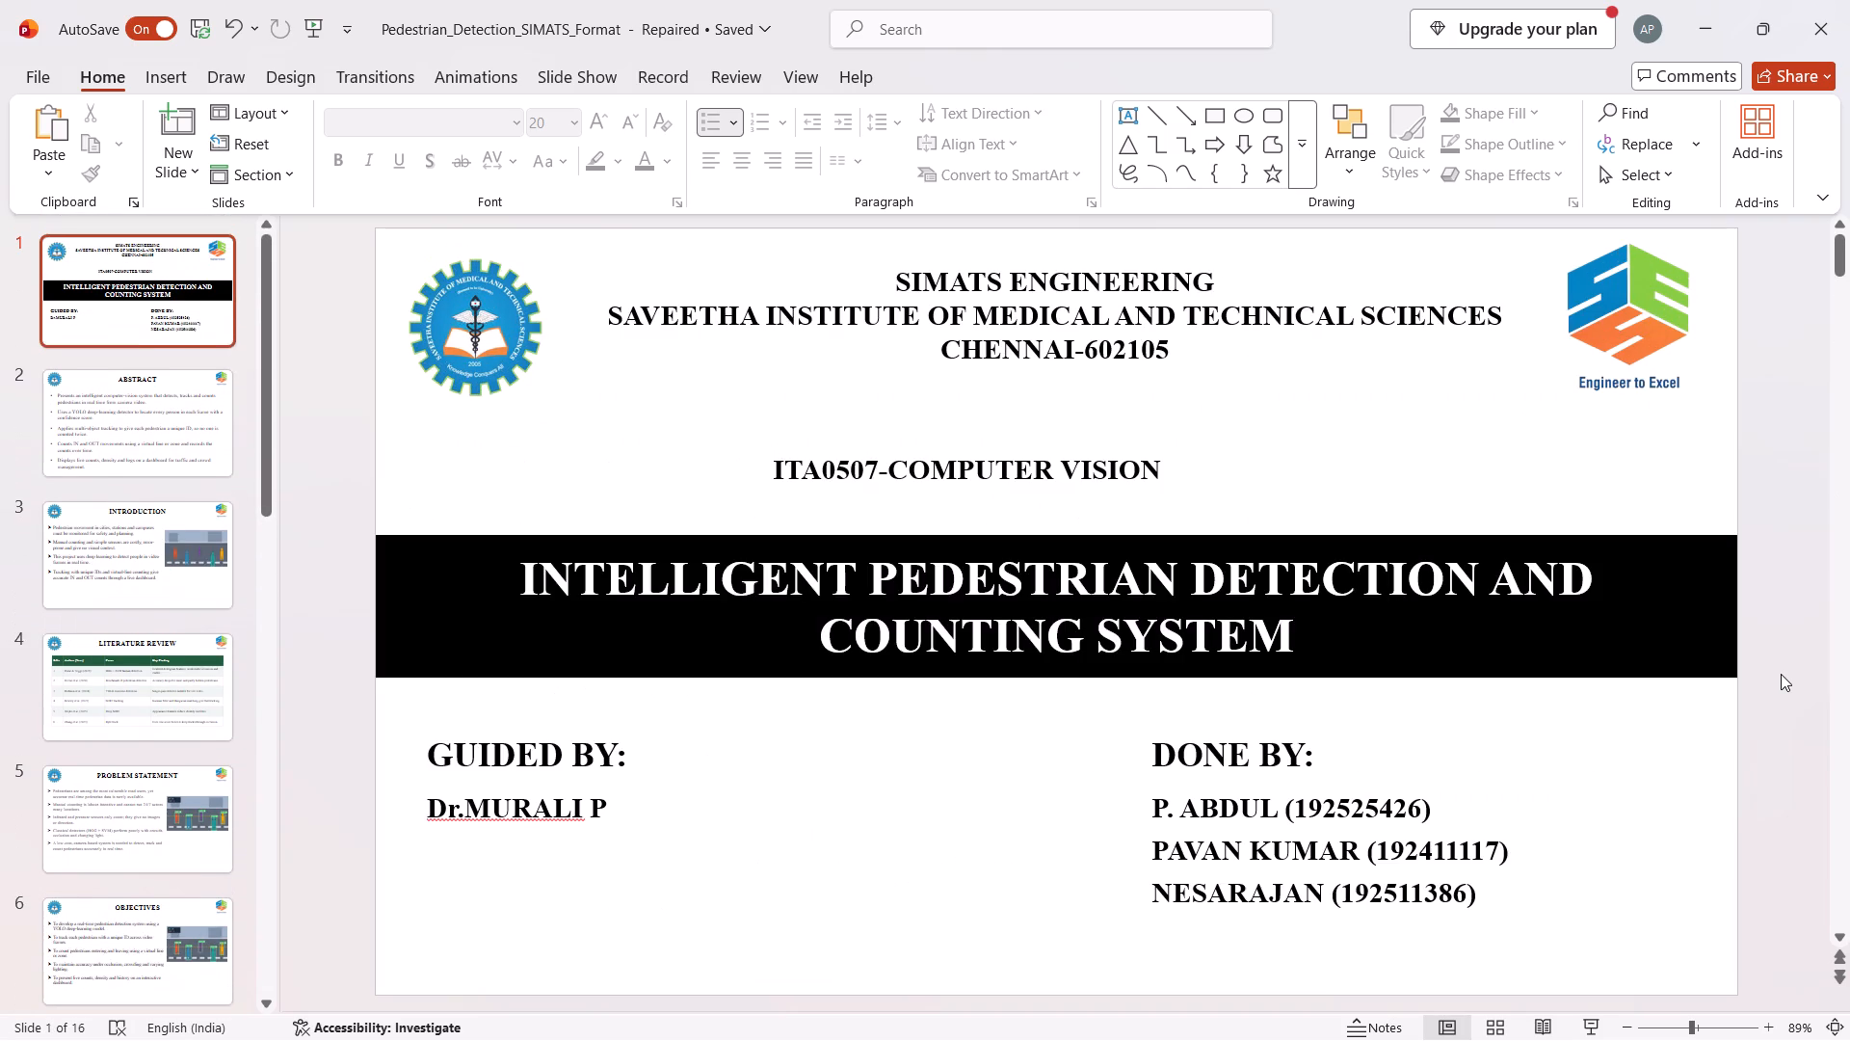
Review the slides from the title slide through Module 3 and return to the title slide.
{"action": "key", "text": "Down"}
{"action": "key", "text": "Down"}
{"action": "key", "text": "Down"}
{"action": "key", "text": "Down"}
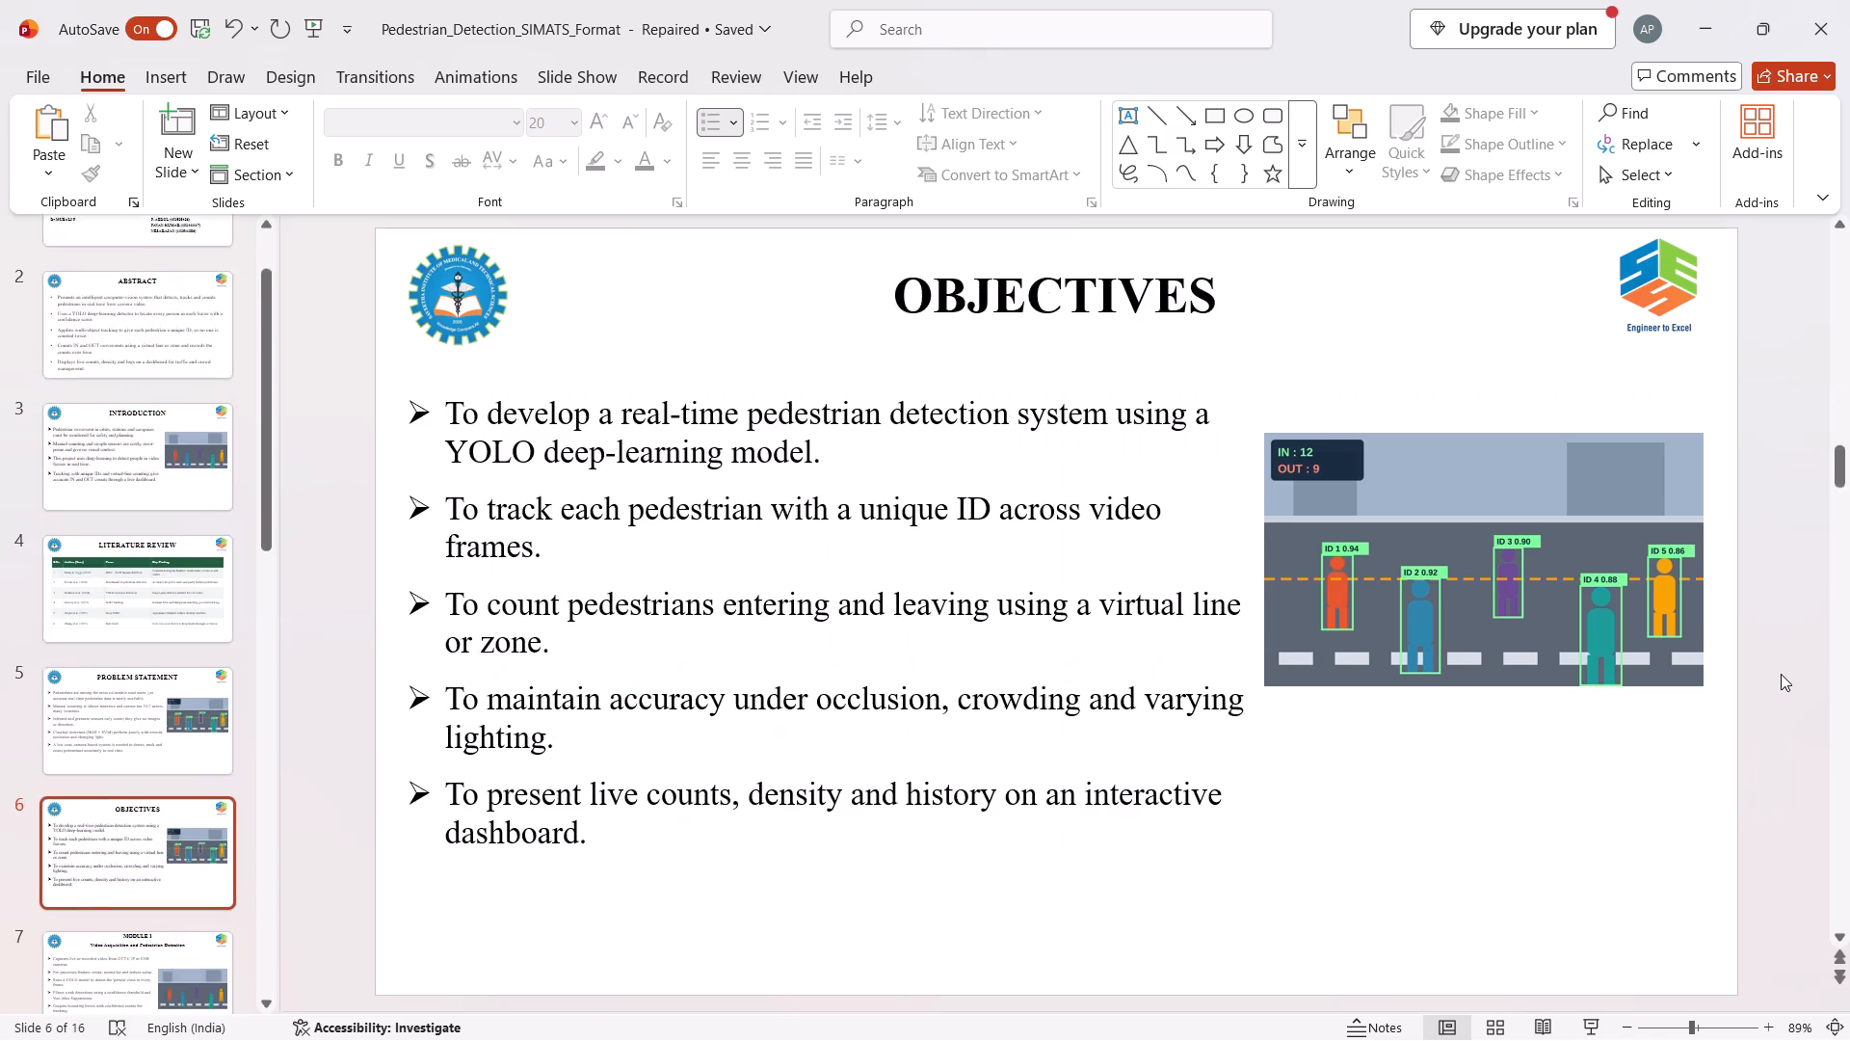
{"action": "key", "text": "Down"}
{"action": "key", "text": "Down"}
{"action": "key", "text": "Down"}
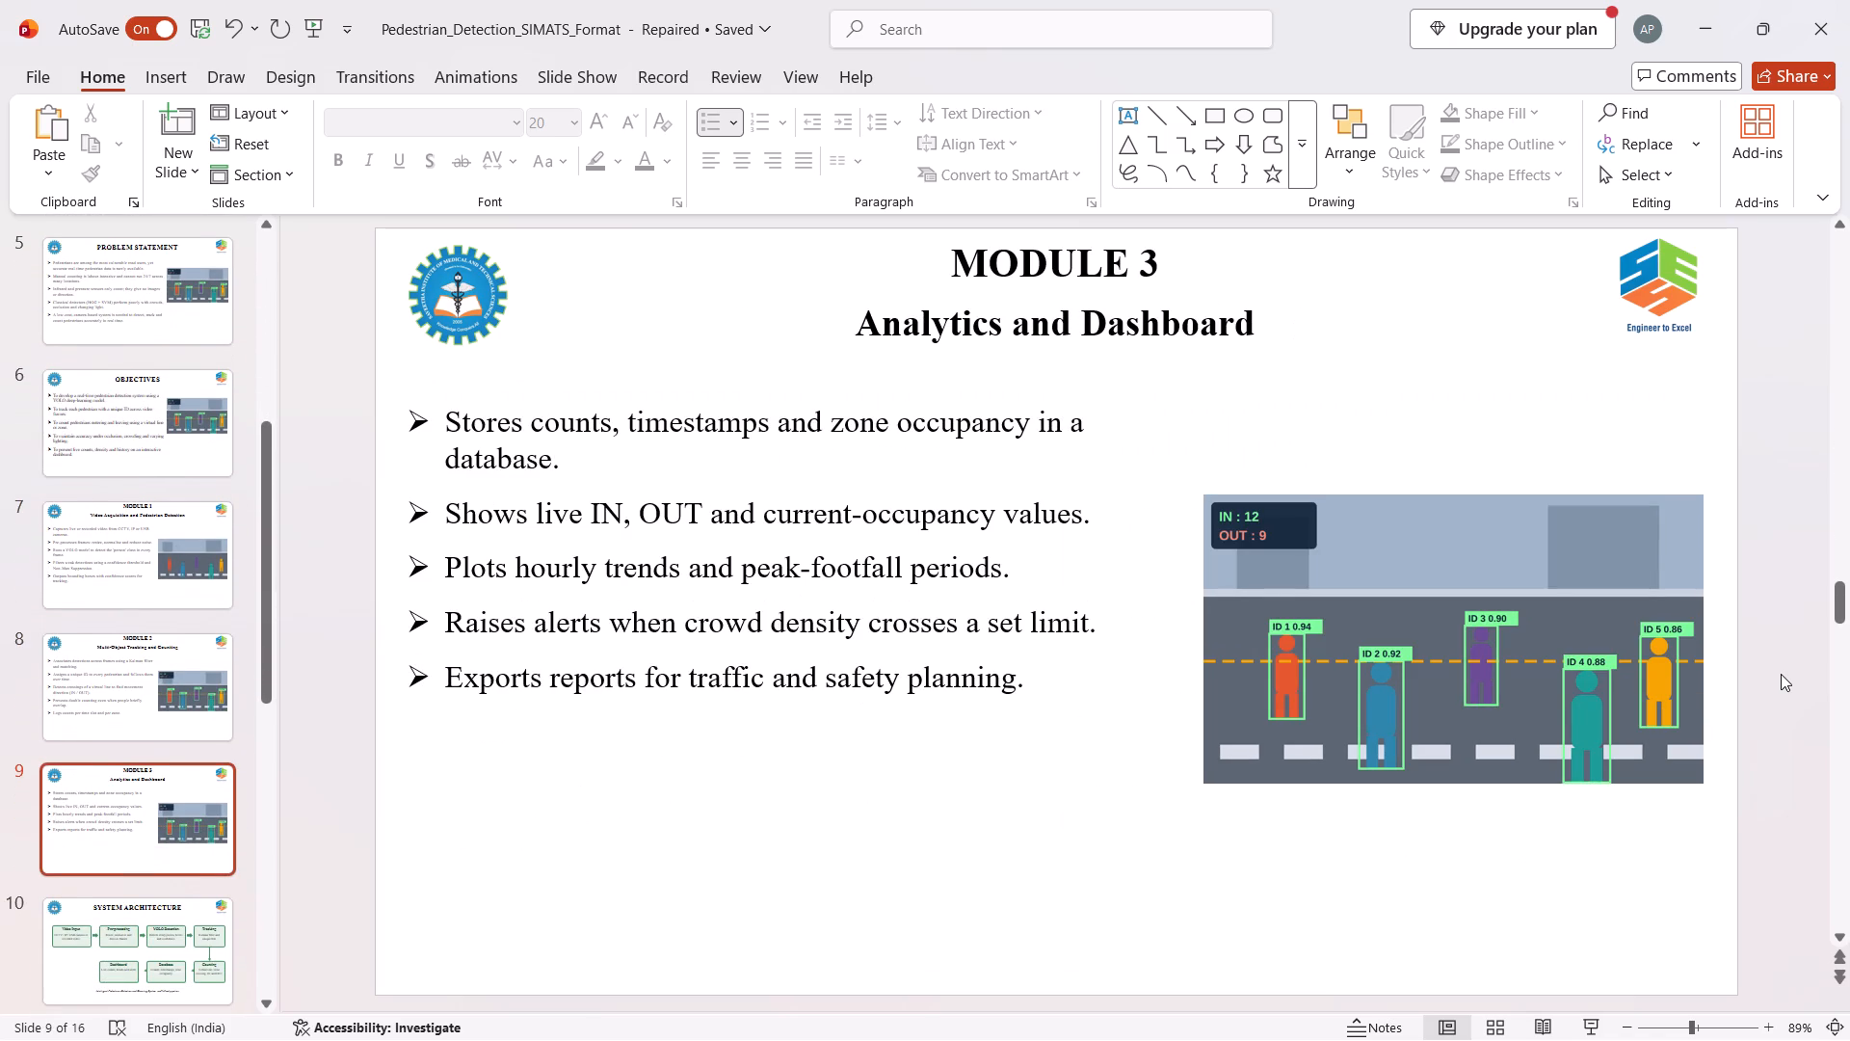
{"action": "key", "text": "Up"}
{"action": "key", "text": "Up"}
{"action": "key", "text": "Up"}
{"action": "key", "text": "Up"}
{"action": "key", "text": "Up"}
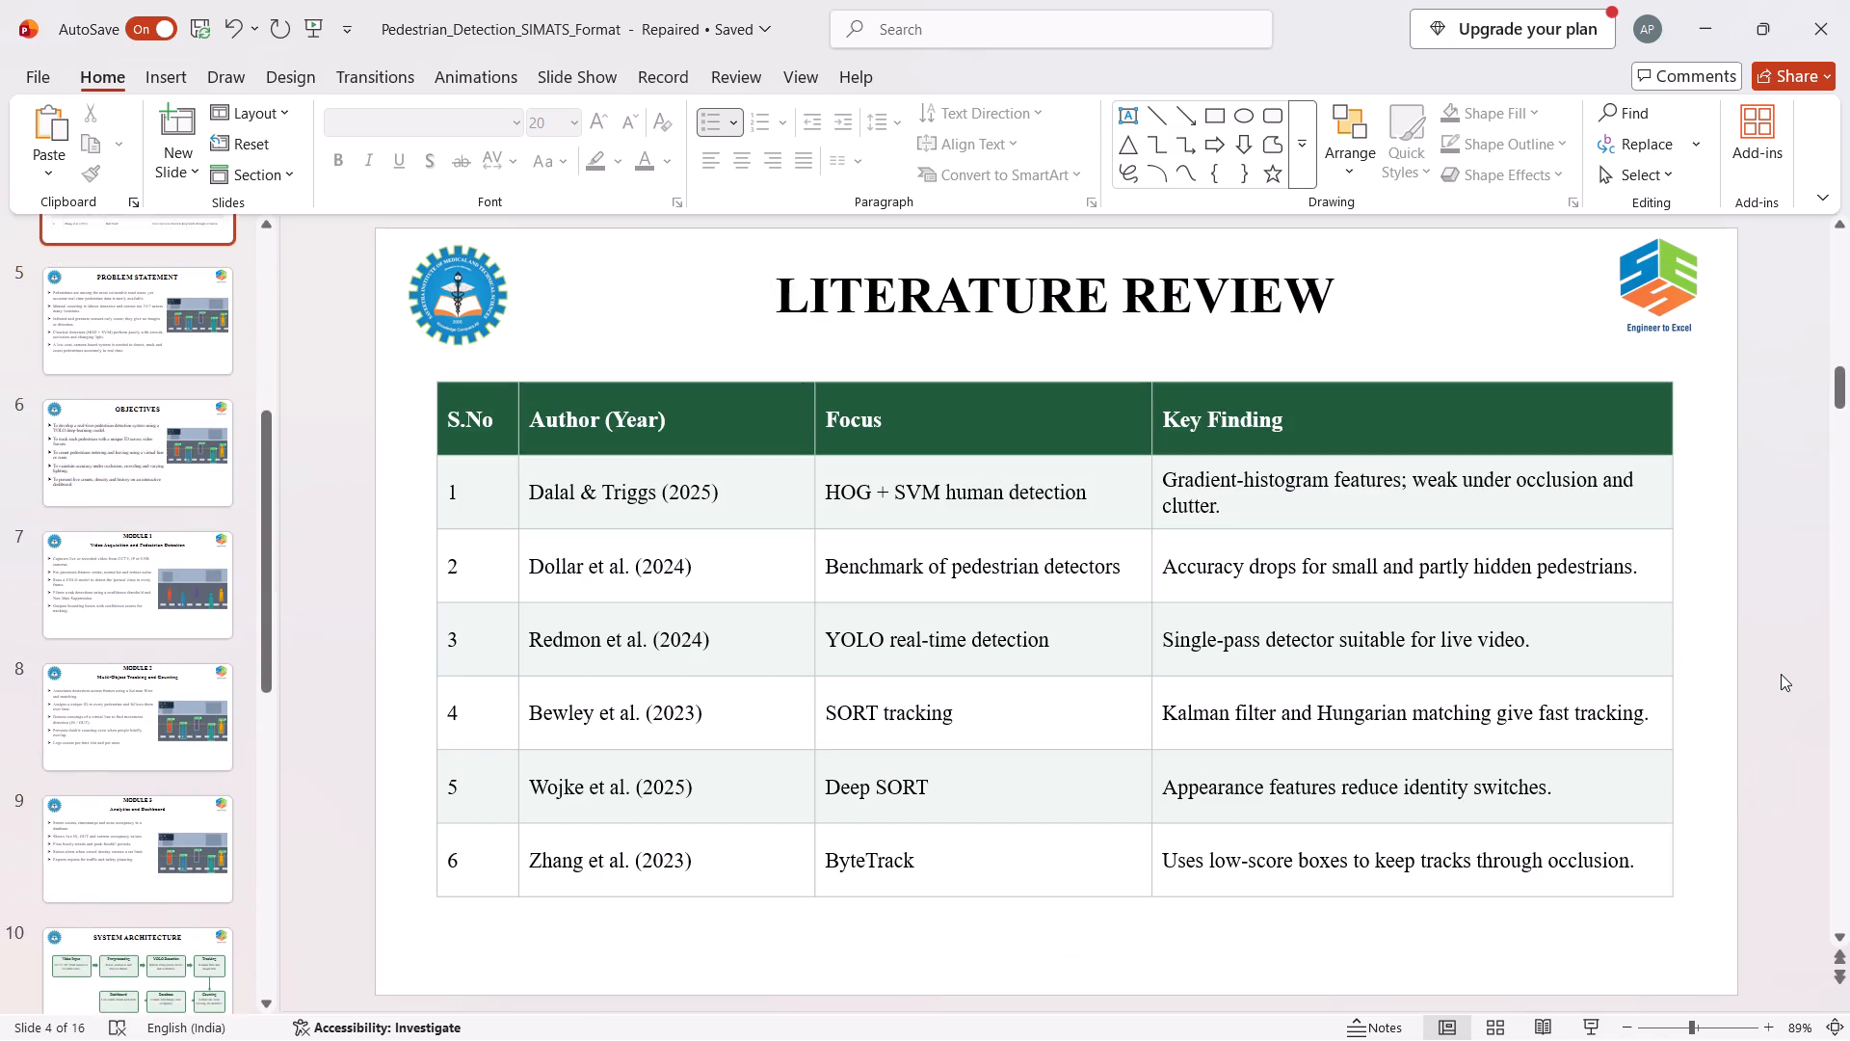
{"action": "key", "text": "Up"}
{"action": "key", "text": "Up"}
{"action": "key", "text": "Up"}
Move the Introduction slide ahead of the Abstract slide so that it becomes slide 2.
{"action": "key", "text": "Down"}
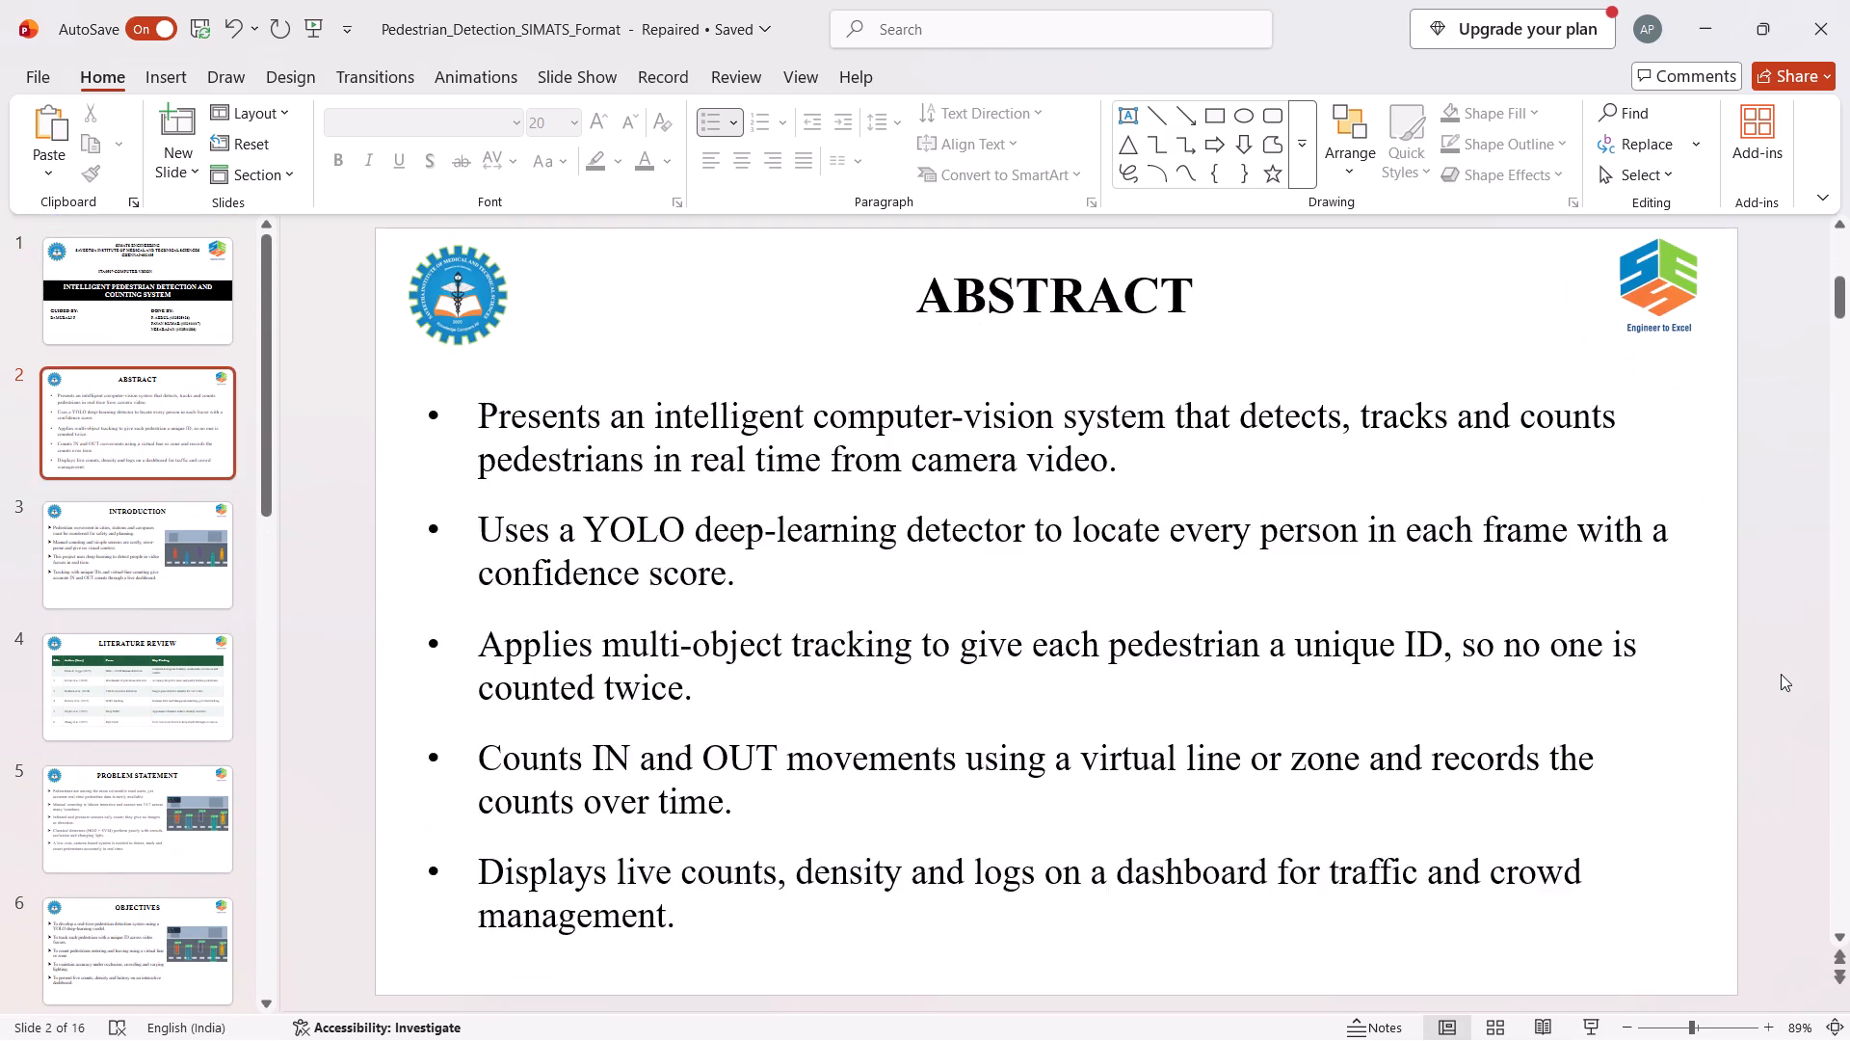
{"action": "key", "text": "Down"}
{"action": "key", "text": "Down"}
{"action": "key", "text": "Up"}
{"action": "key", "text": "Down"}
{"action": "key", "text": "Up"}
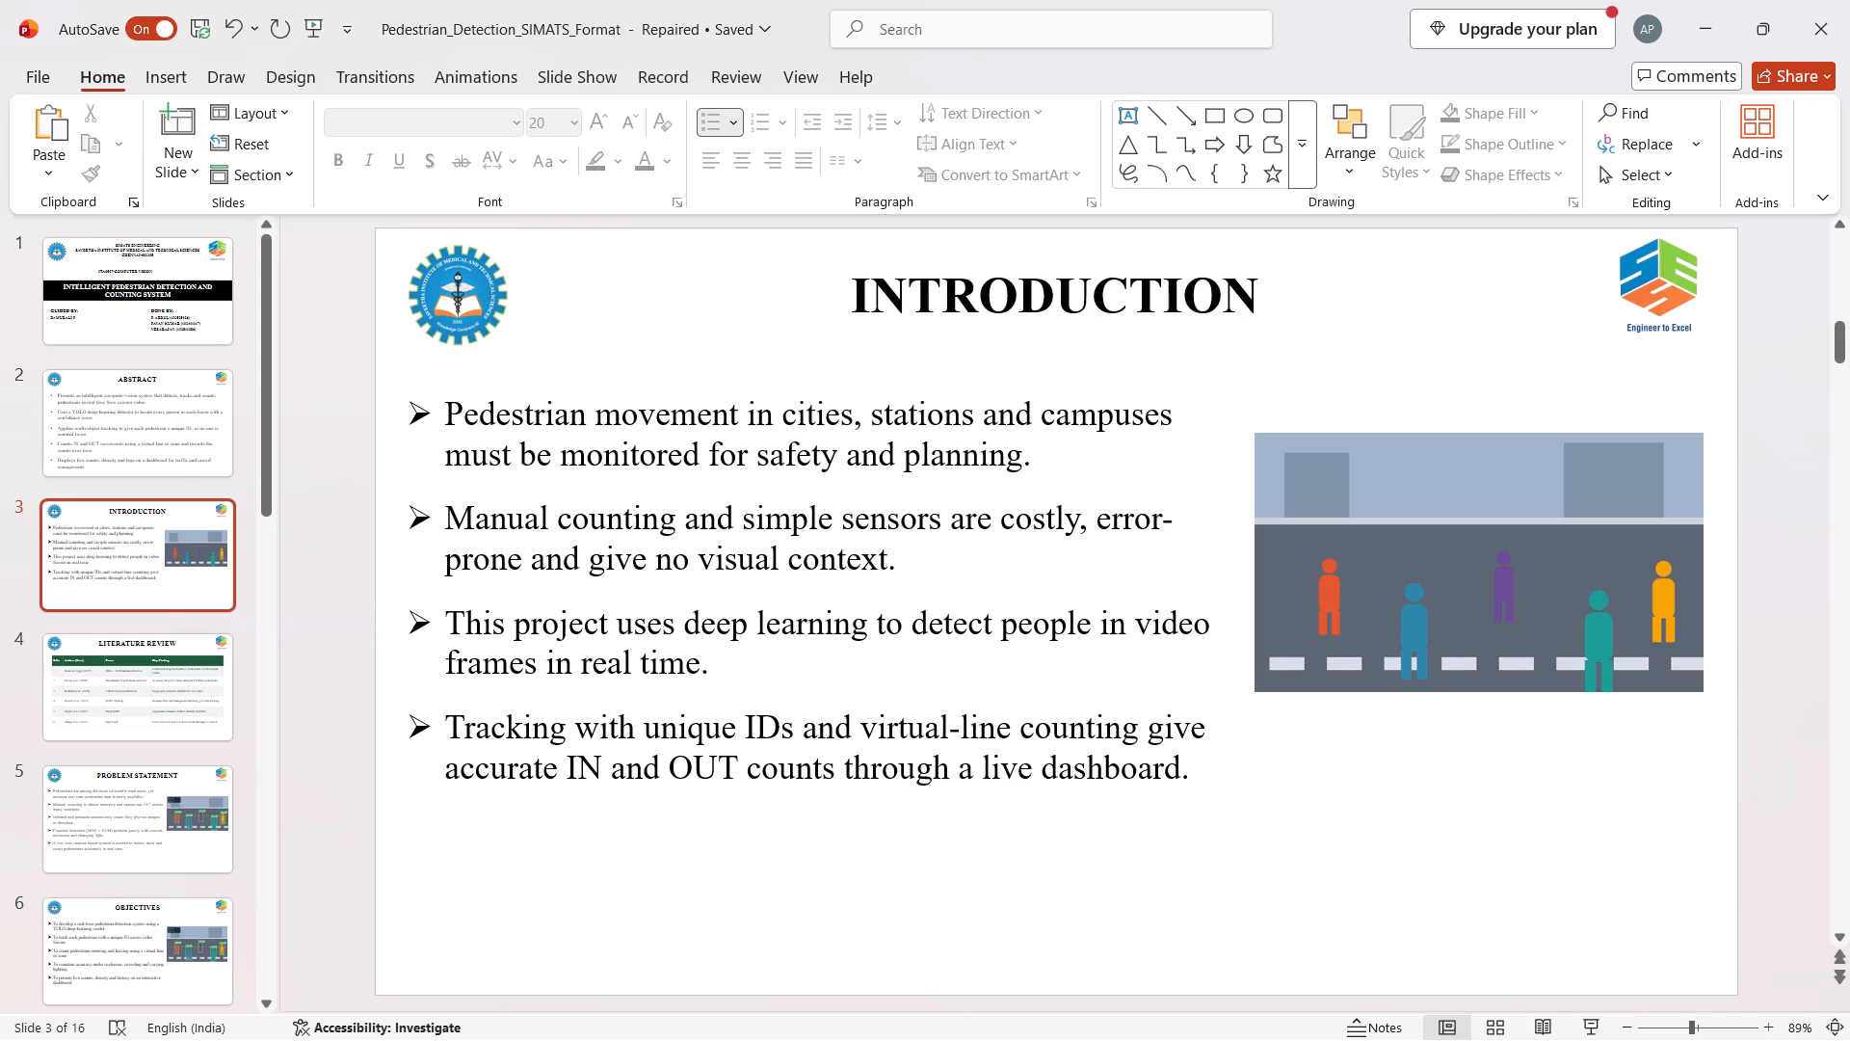
{"action": "left_click_drag", "start_coordinate": [152, 574], "coordinate": [135, 403]}
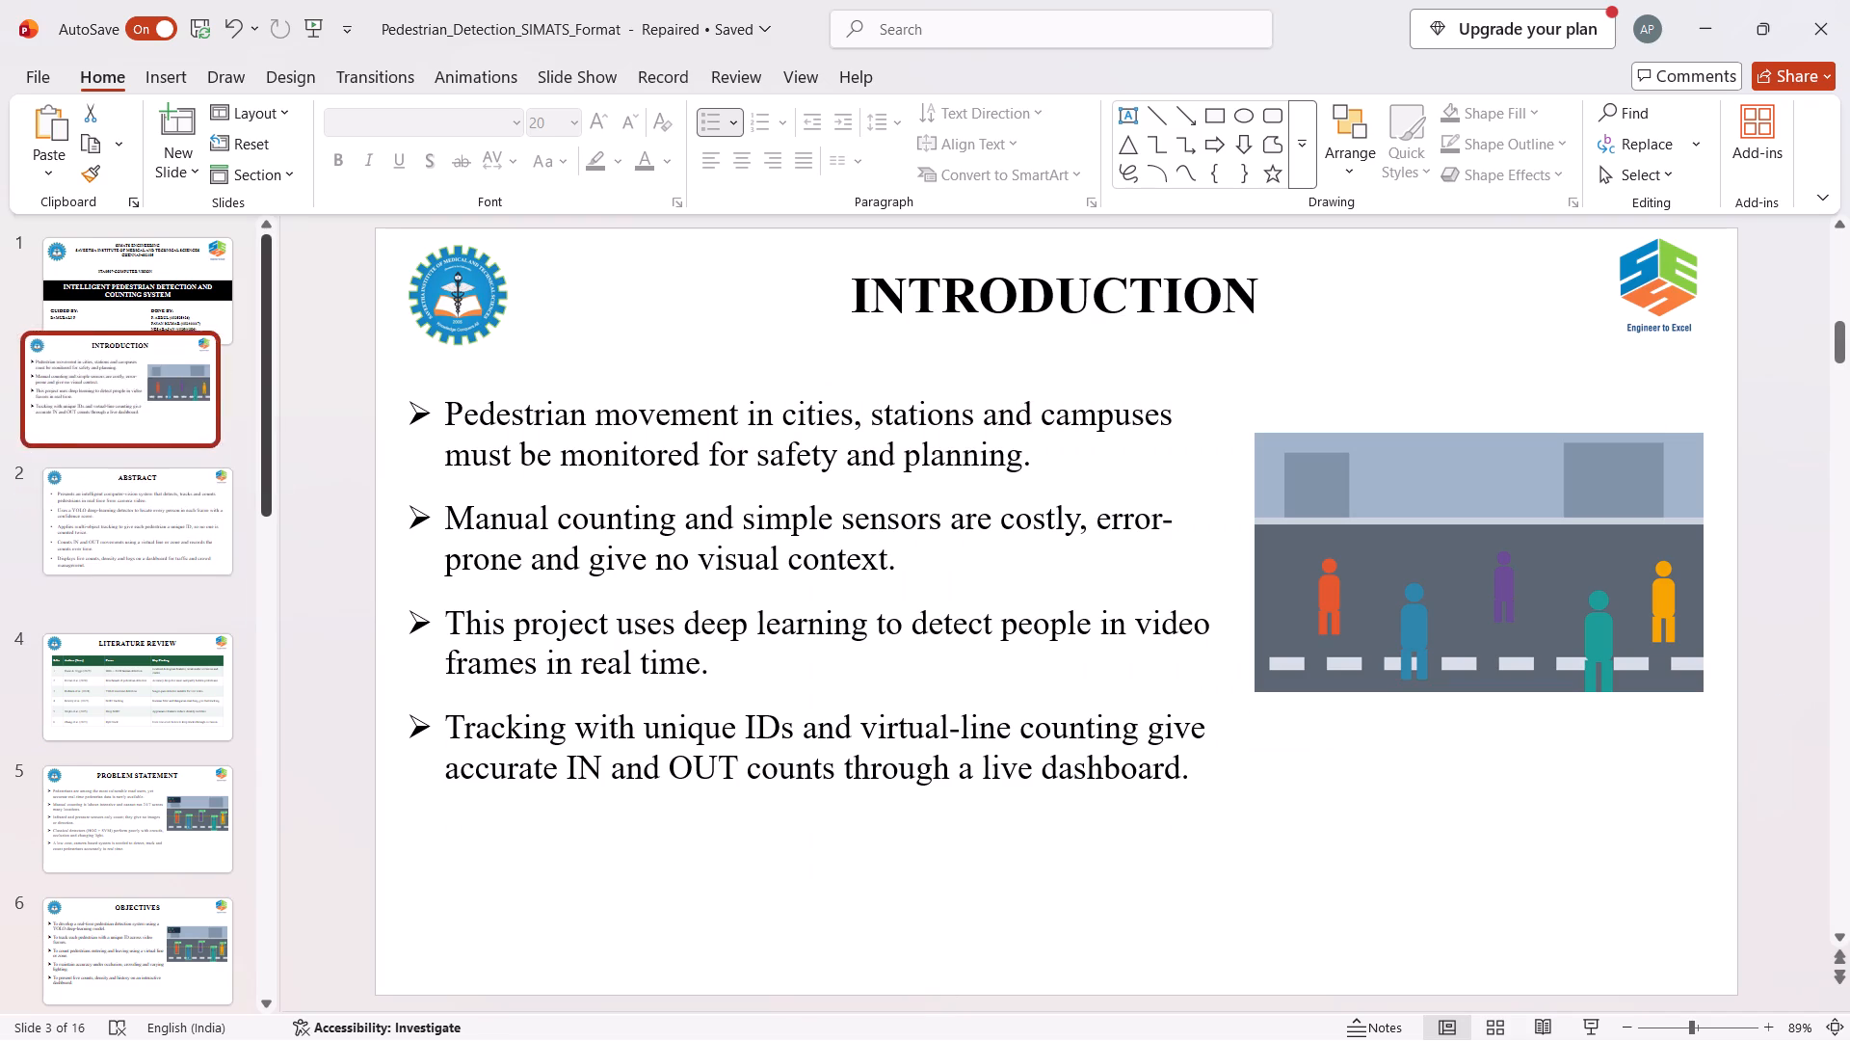
{"action": "left_click_drag", "start_coordinate": [135, 403], "coordinate": [134, 404]}
Check the slides from Abstract through Module 3, including the pictures on the Problem Statement and Objectives slides.
{"action": "left_click", "coordinate": [170, 550]}
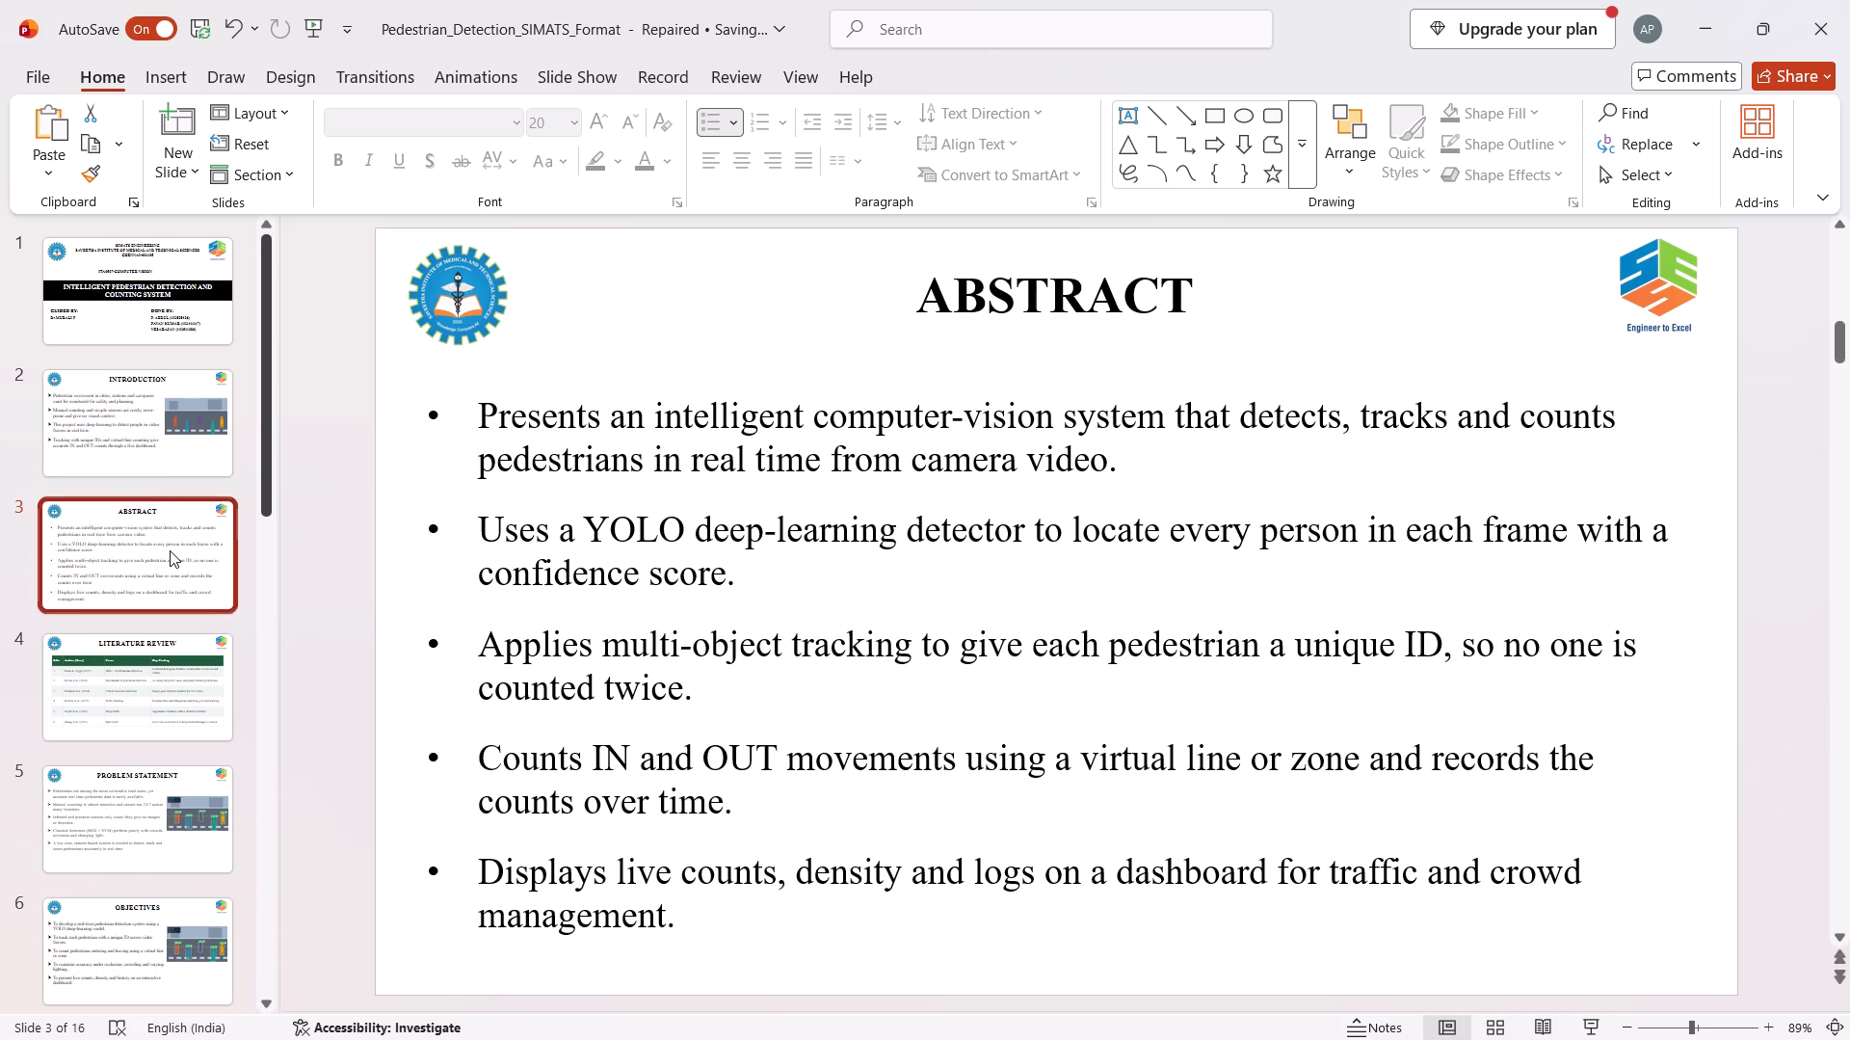
{"action": "key", "text": "Down"}
{"action": "key", "text": "Down"}
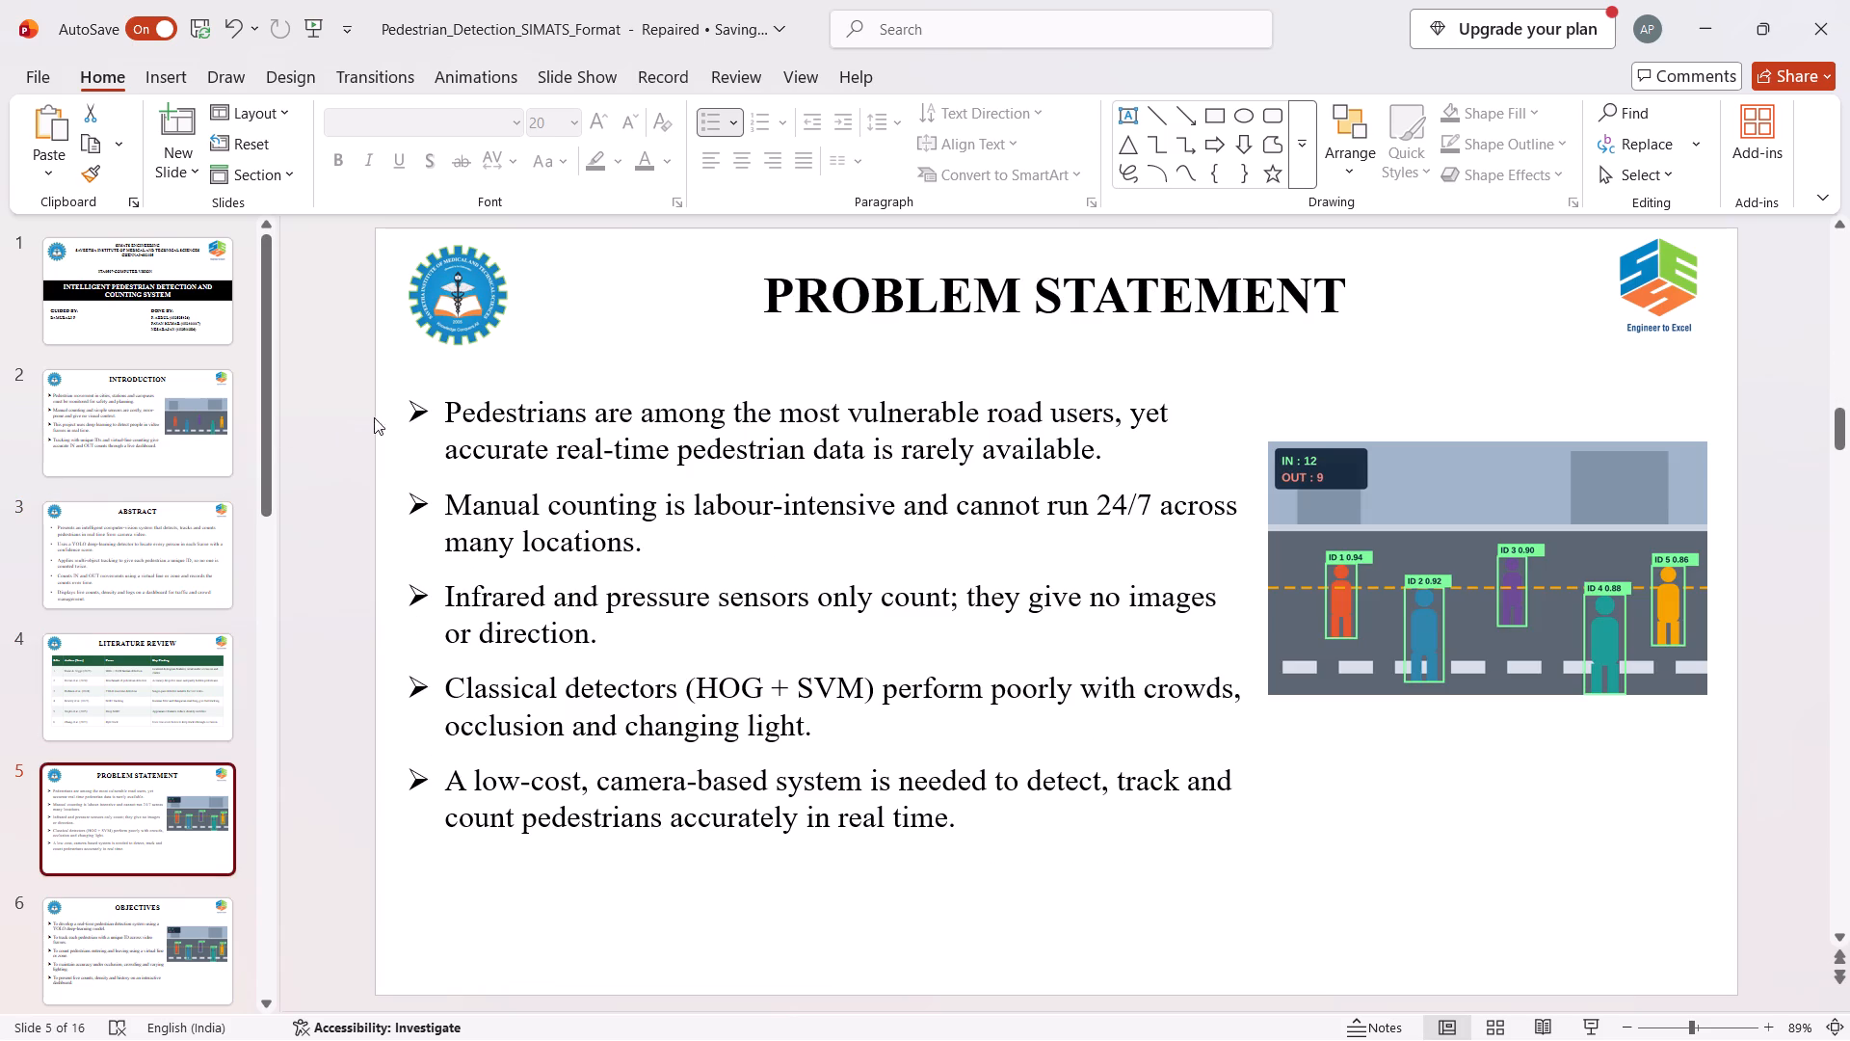
{"action": "left_click", "coordinate": [1380, 621]}
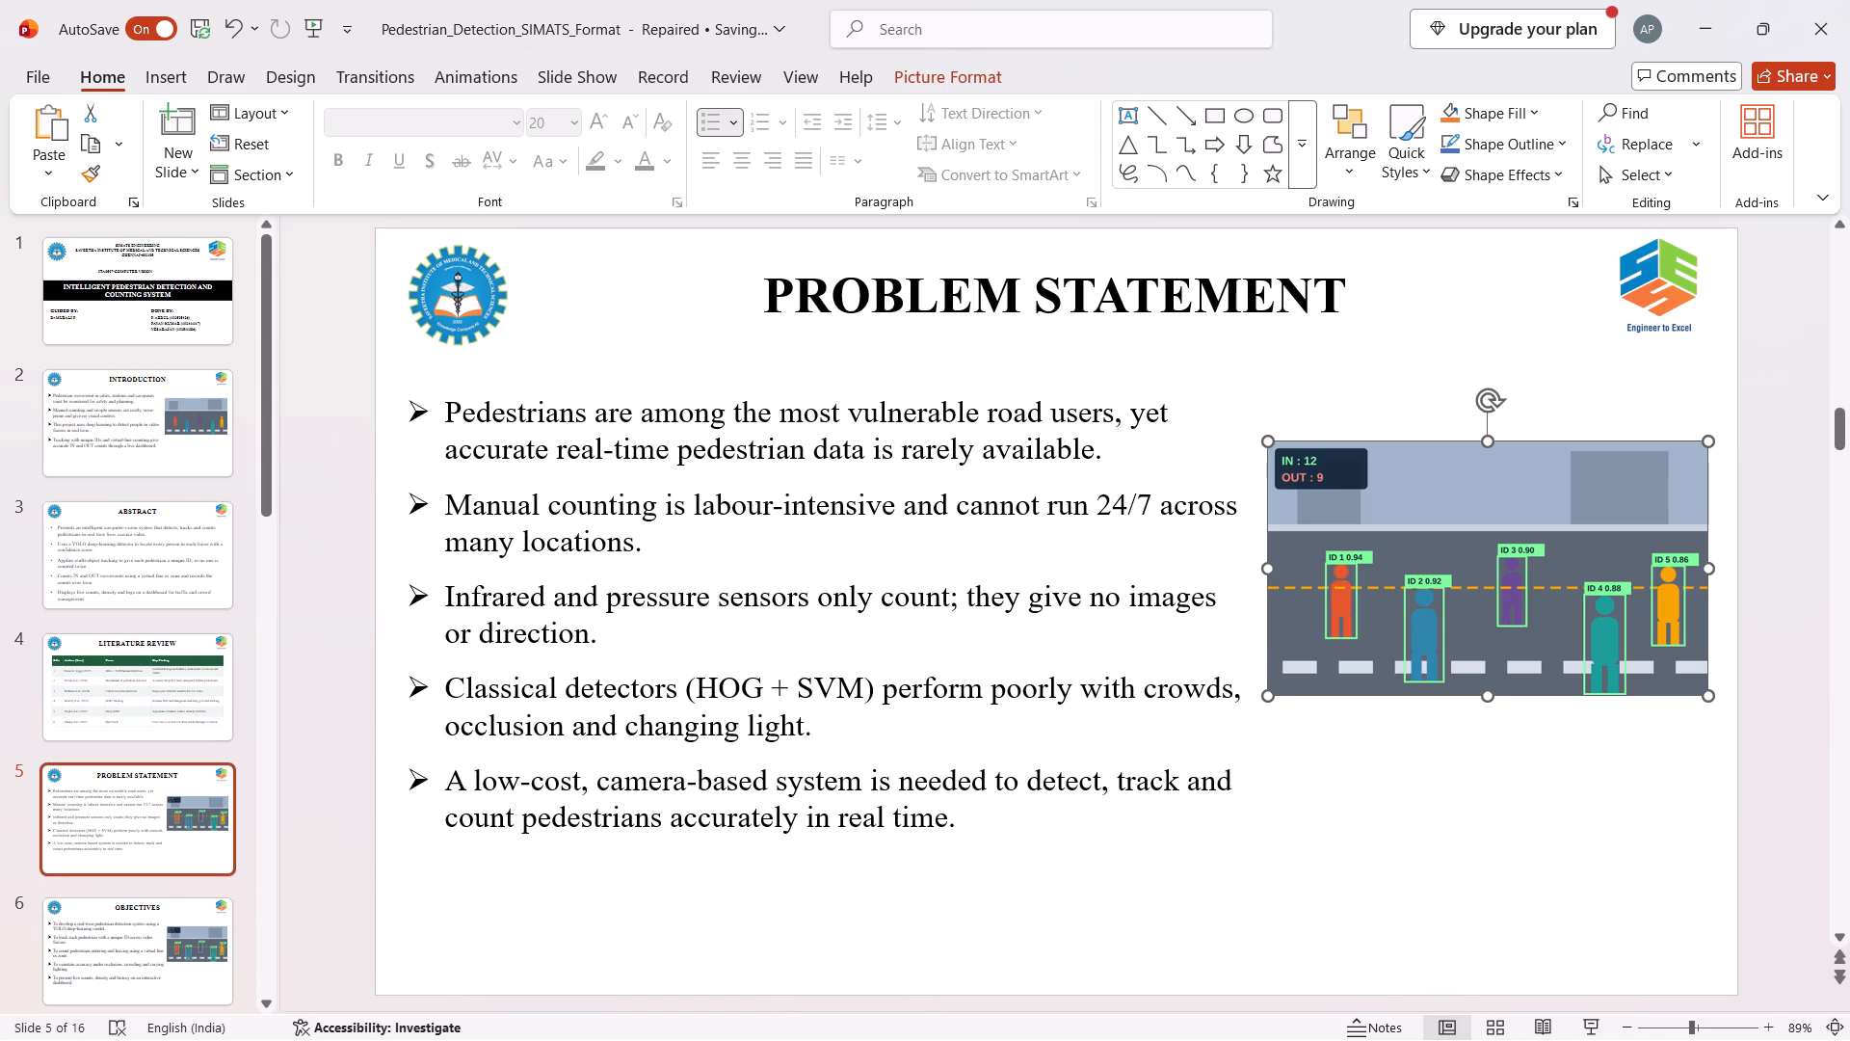
{"action": "left_click", "coordinate": [1357, 740]}
{"action": "key", "text": "Down"}
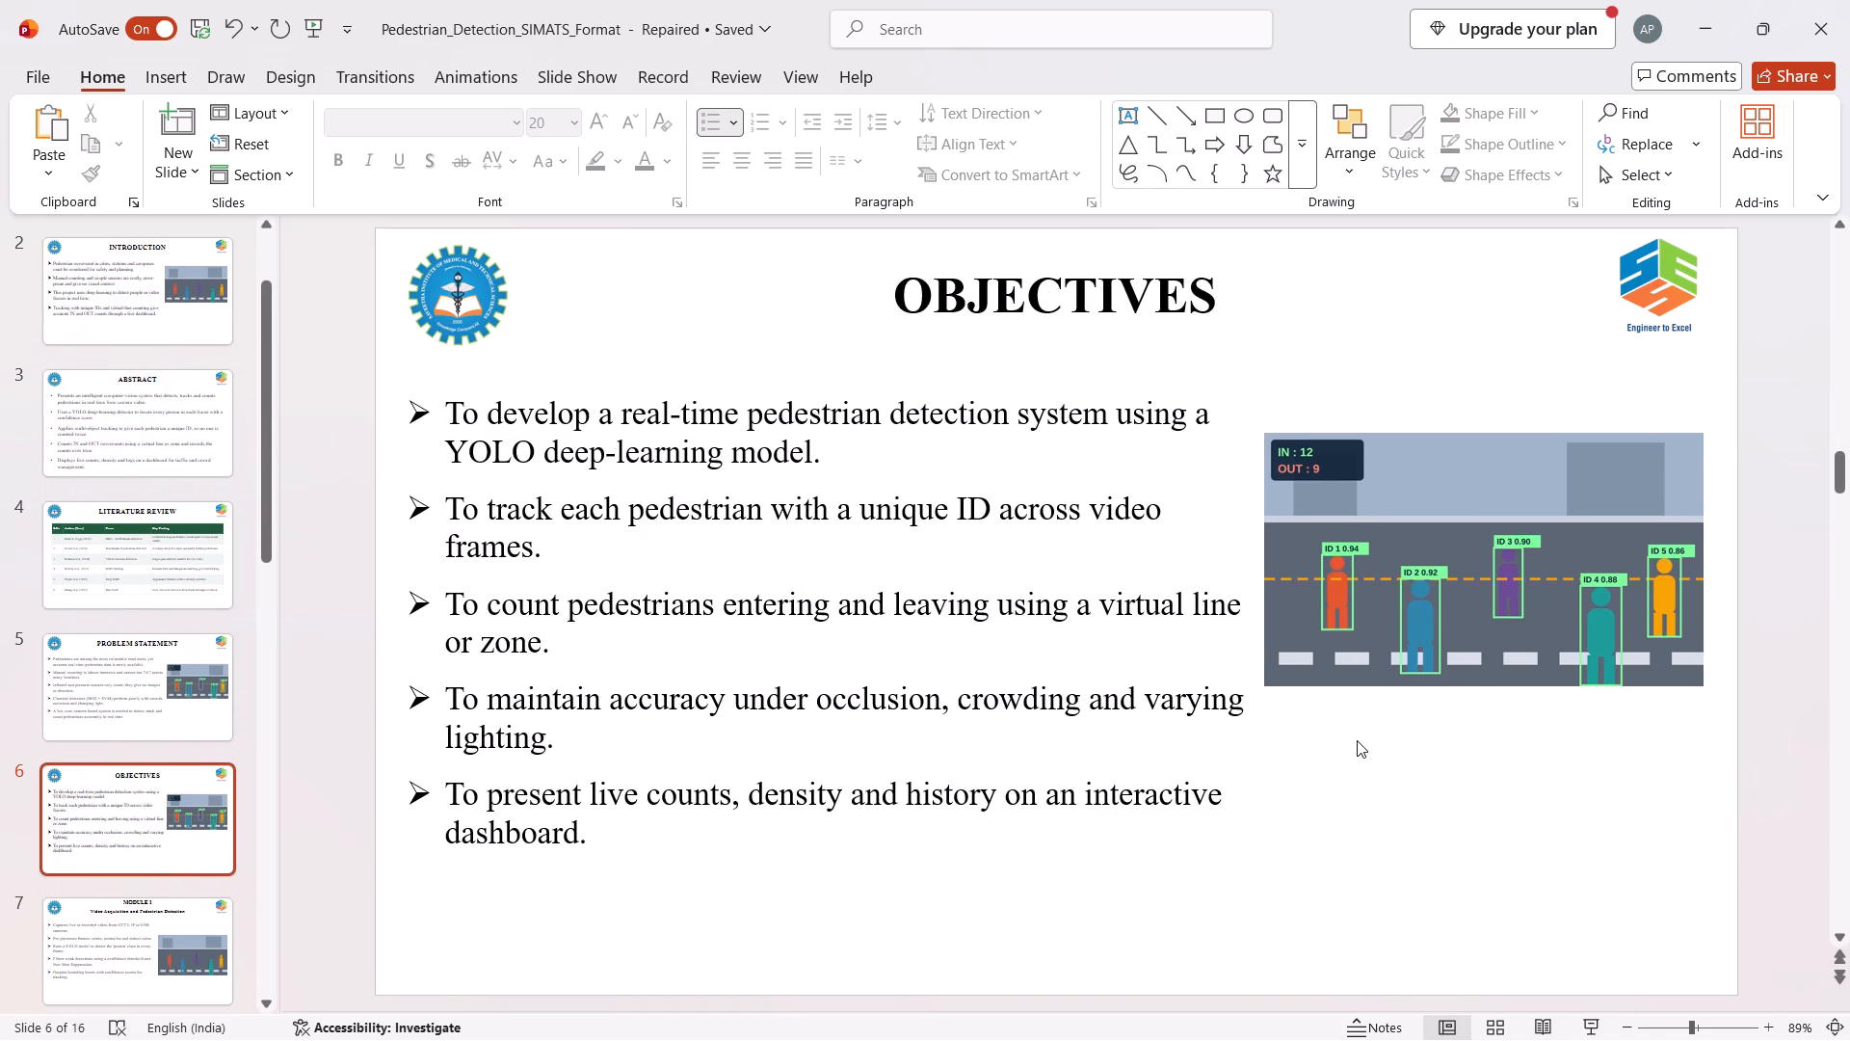
{"action": "left_click", "coordinate": [1498, 497]}
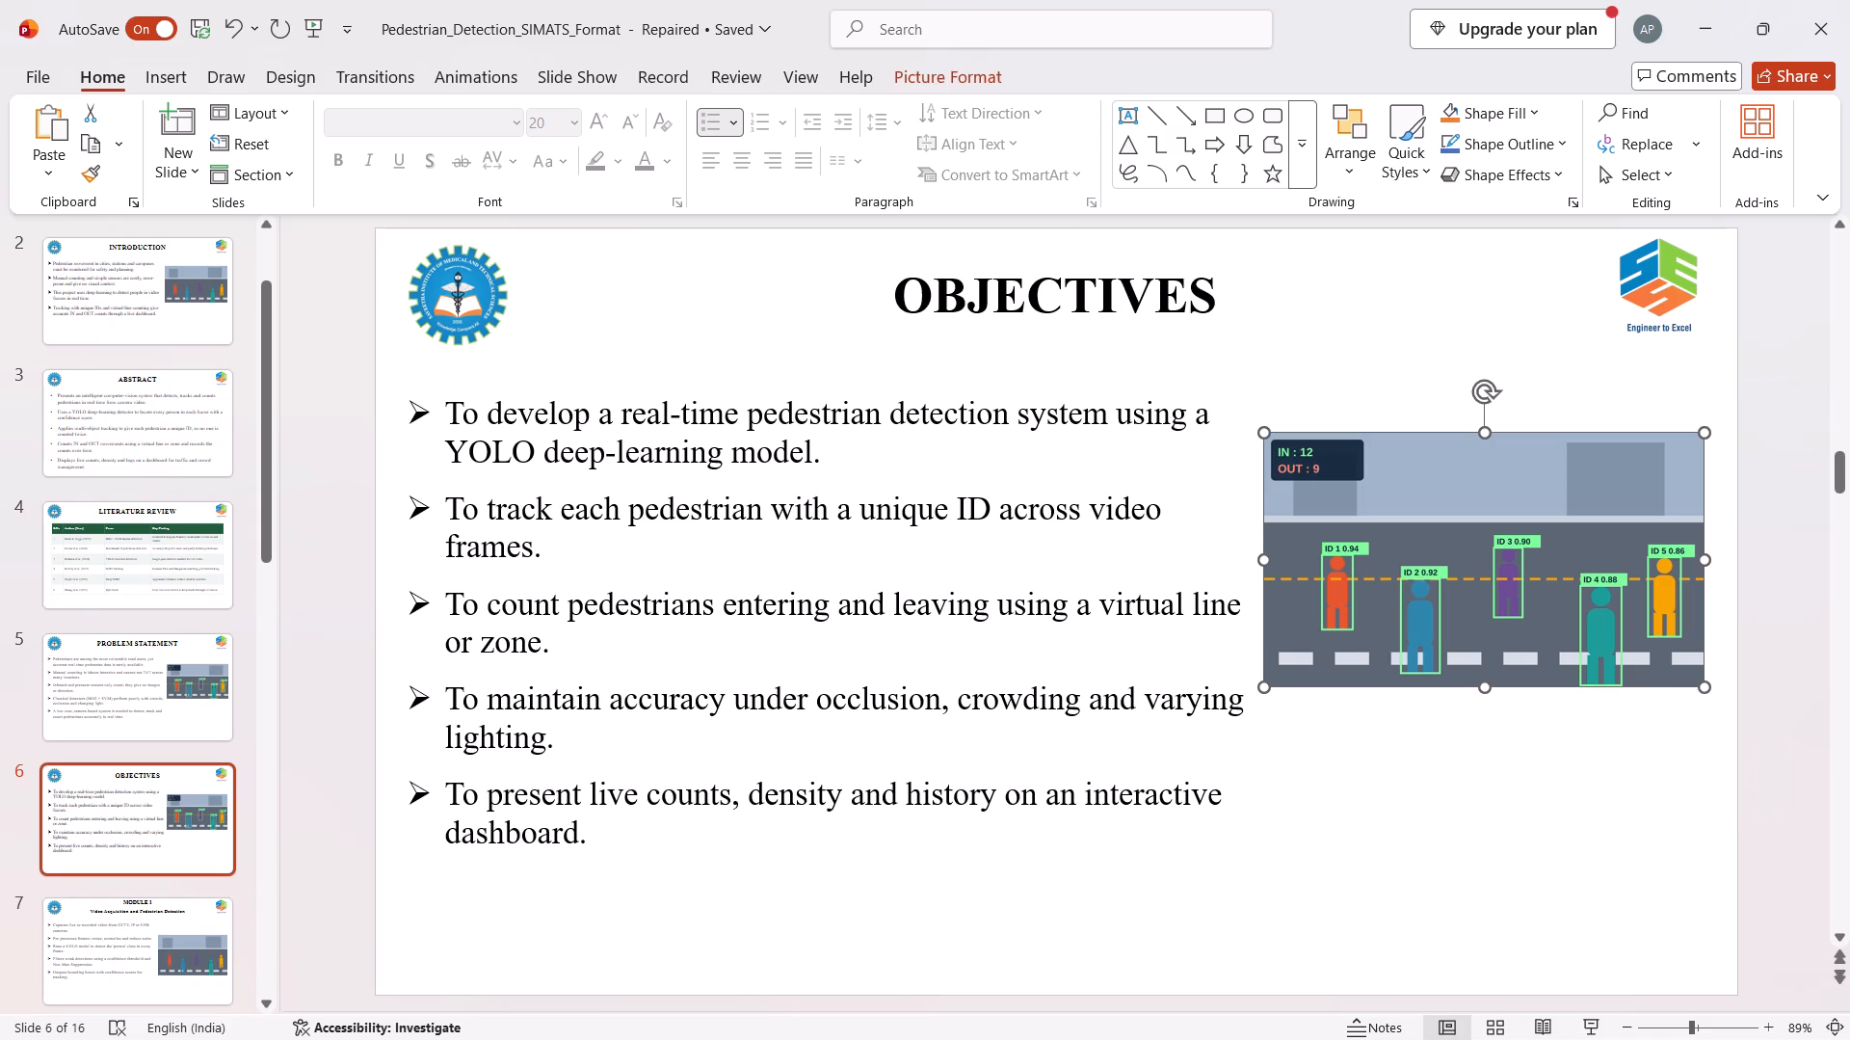
{"action": "left_click", "coordinate": [145, 940]}
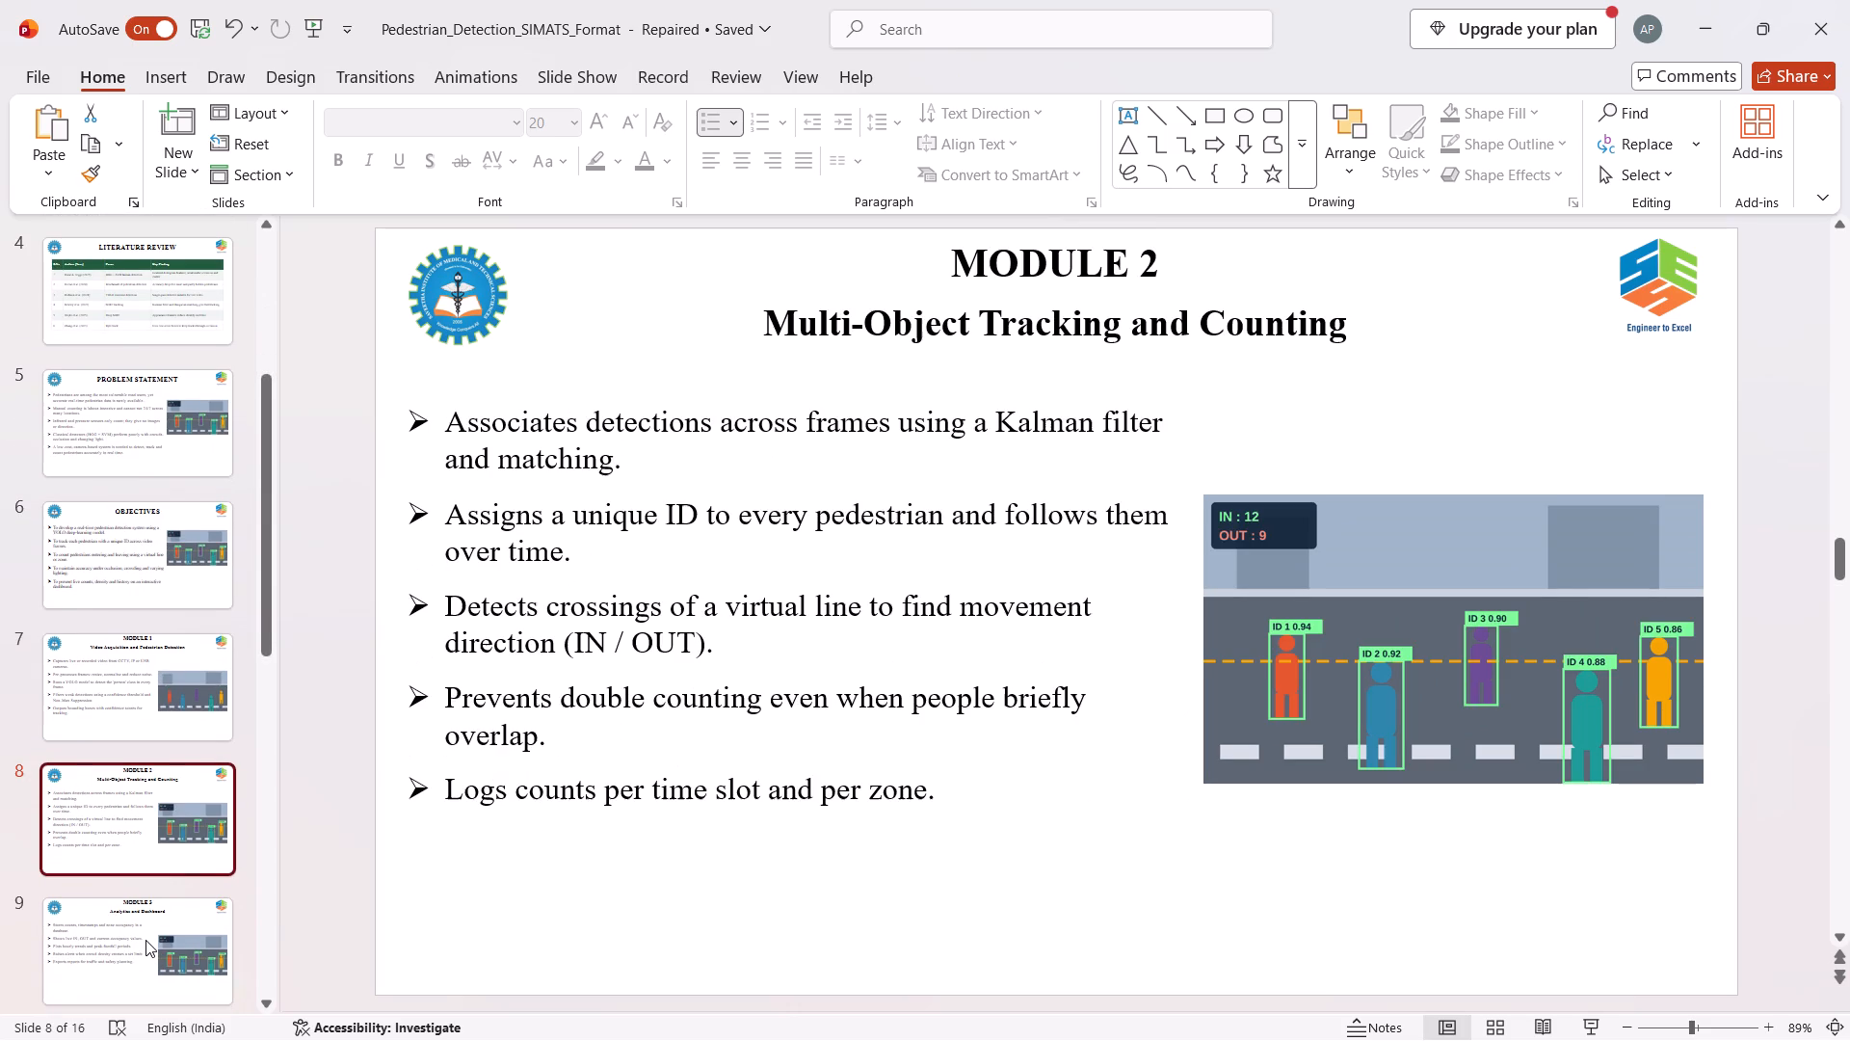
{"action": "key", "text": "Down"}
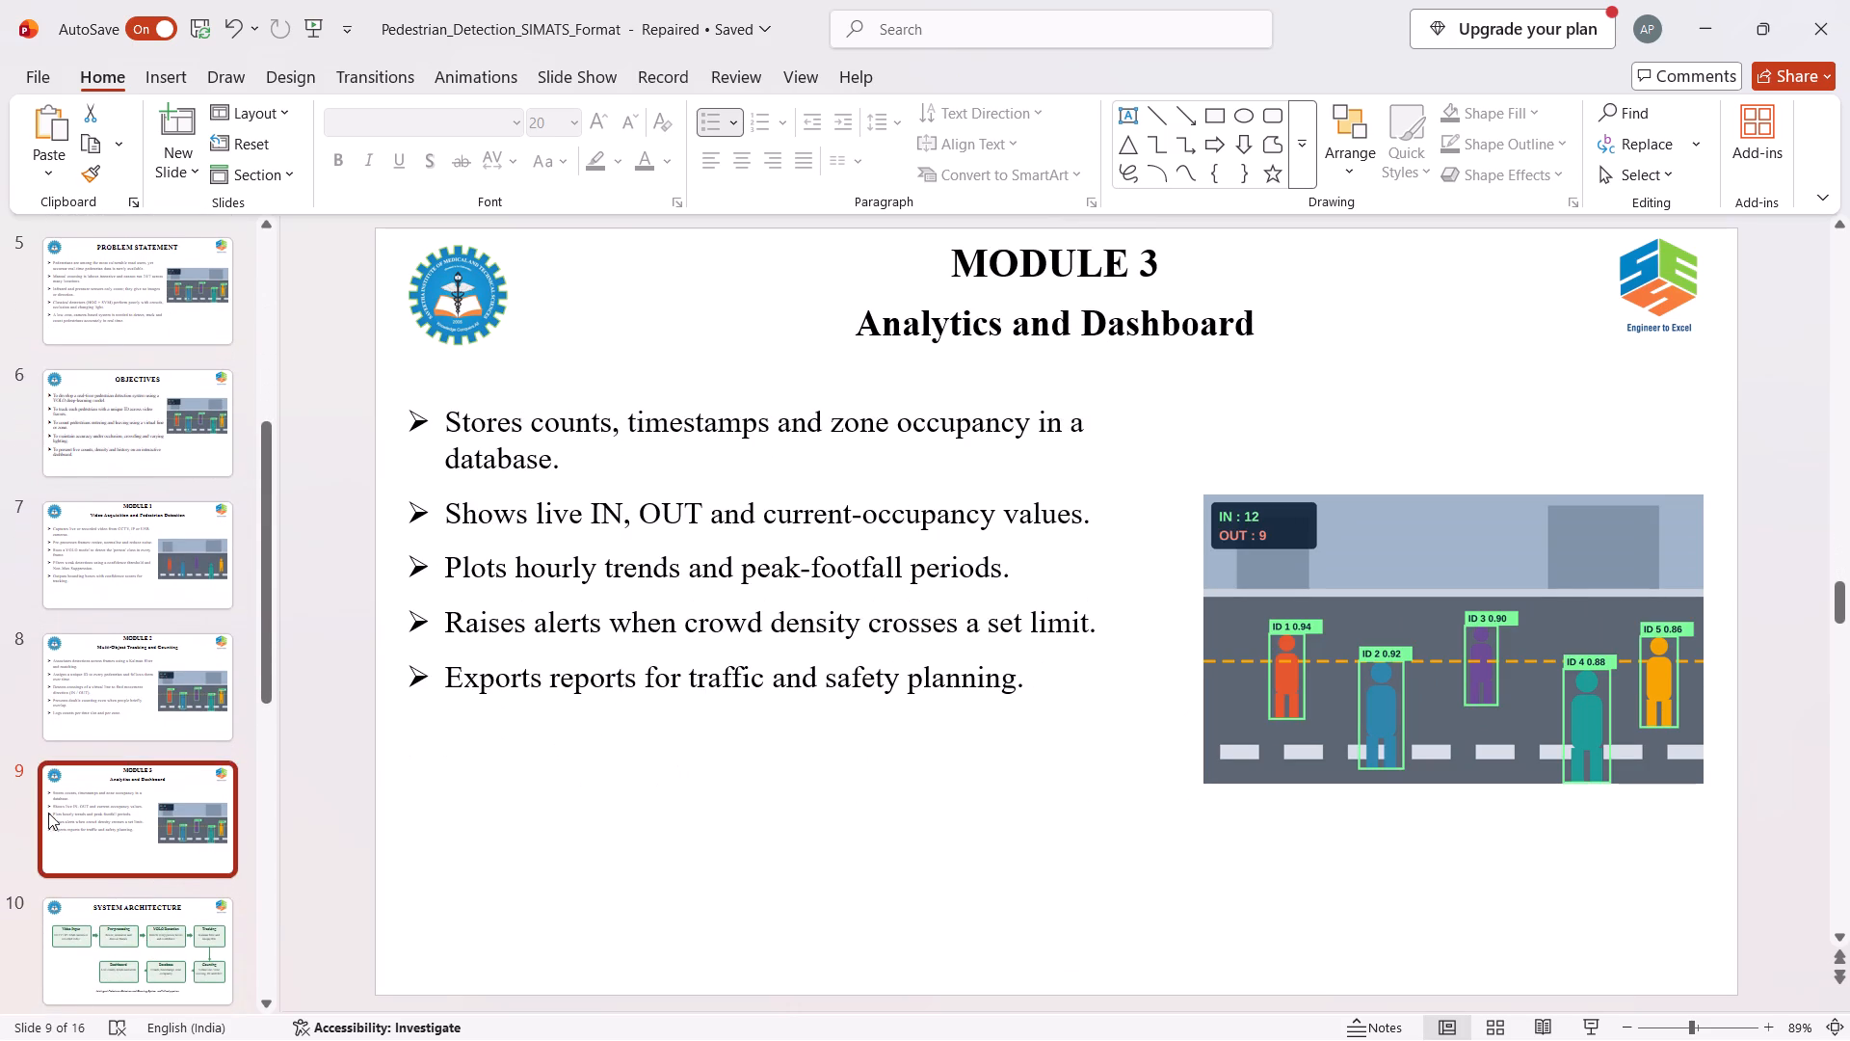
Compare the text and picture layout across the Objectives, Module 1, Module 2 and Module 3 slides.
{"action": "left_click", "coordinate": [127, 661]}
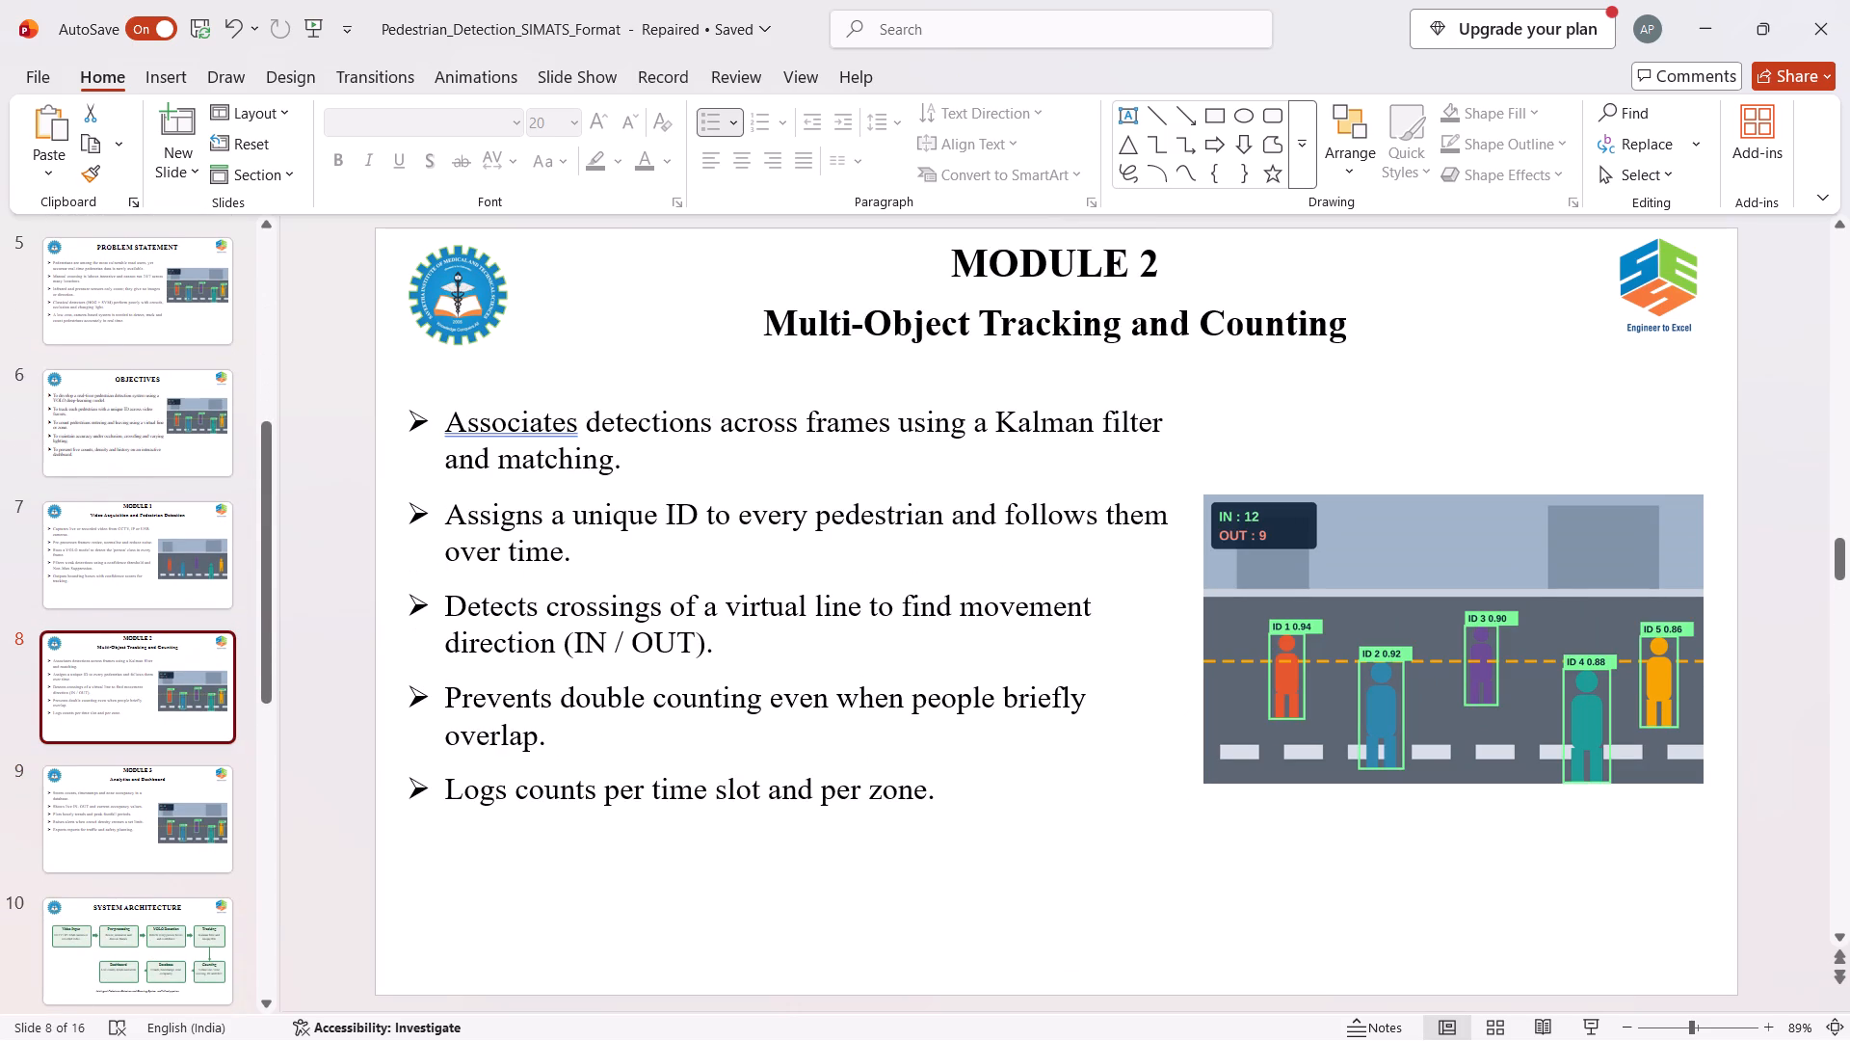
{"action": "left_click", "coordinate": [140, 523]}
{"action": "key", "text": "Down"}
{"action": "key", "text": "Up"}
{"action": "key", "text": "Down"}
{"action": "key", "text": "Up"}
{"action": "key", "text": "Down"}
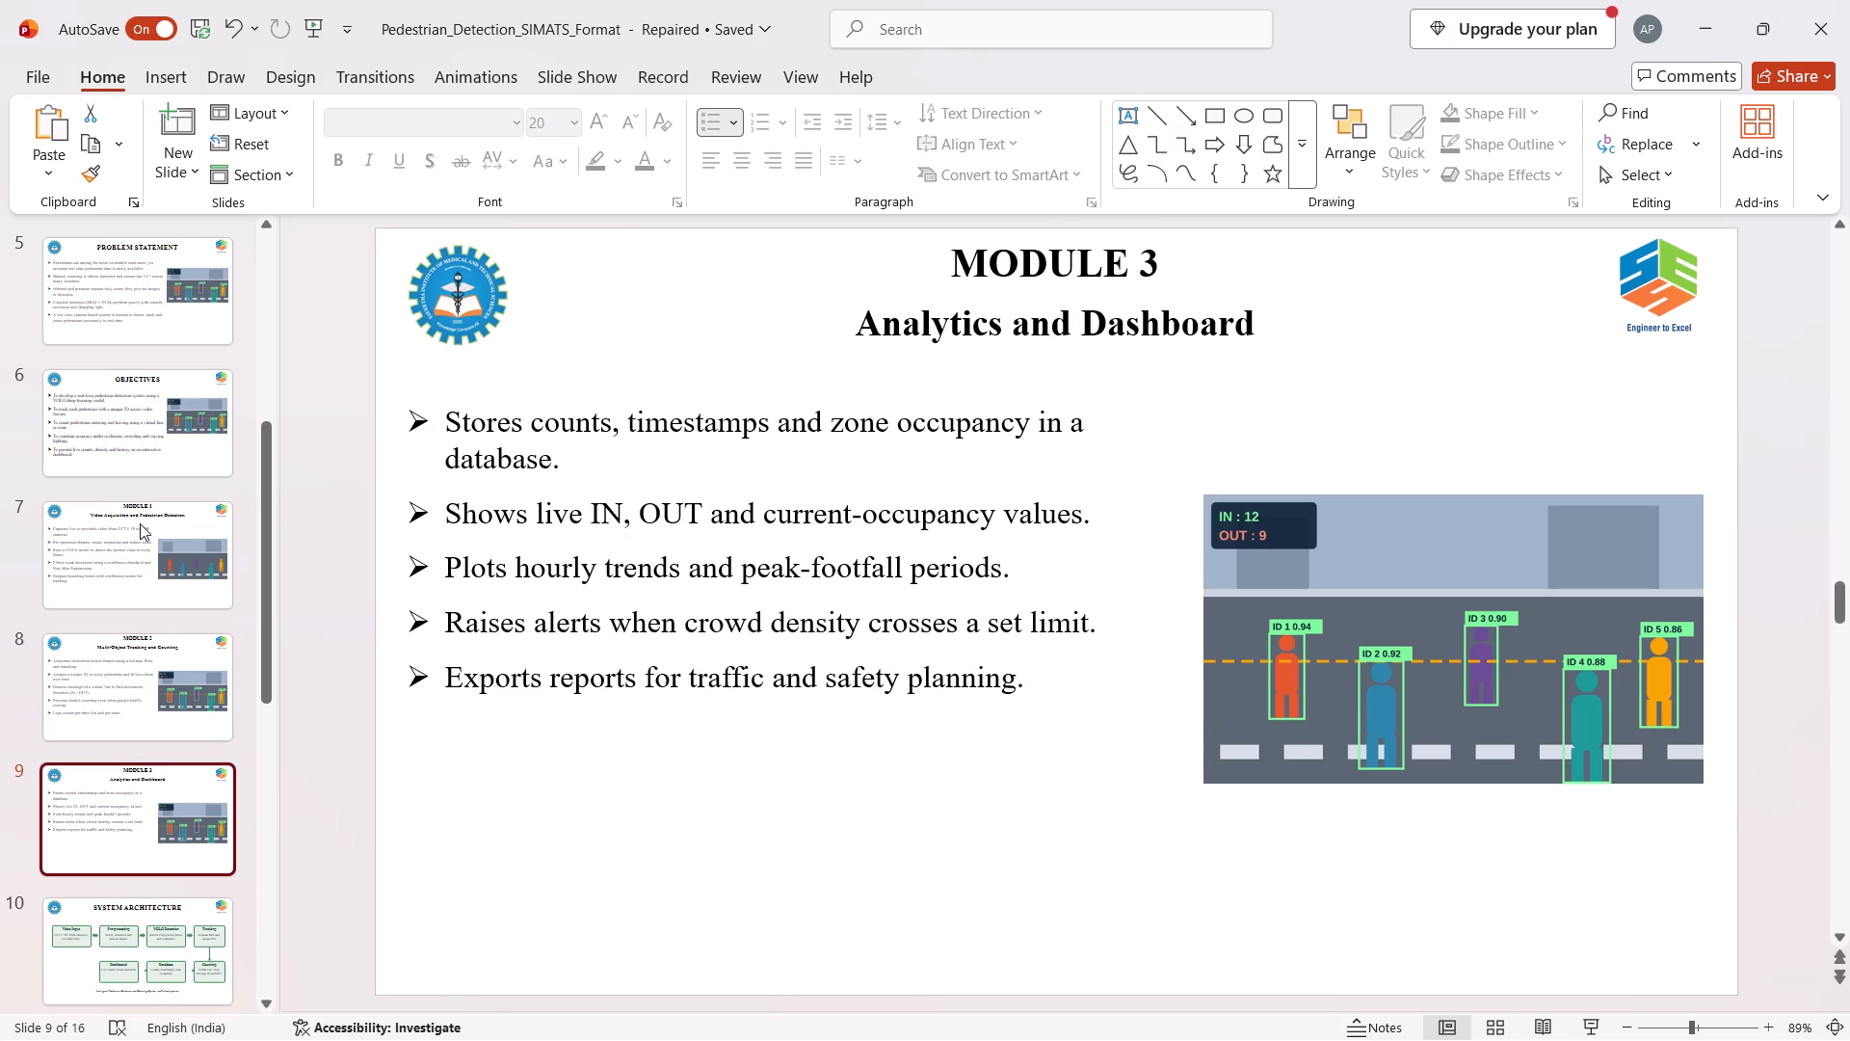
{"action": "key", "text": "Down"}
{"action": "key", "text": "Up"}
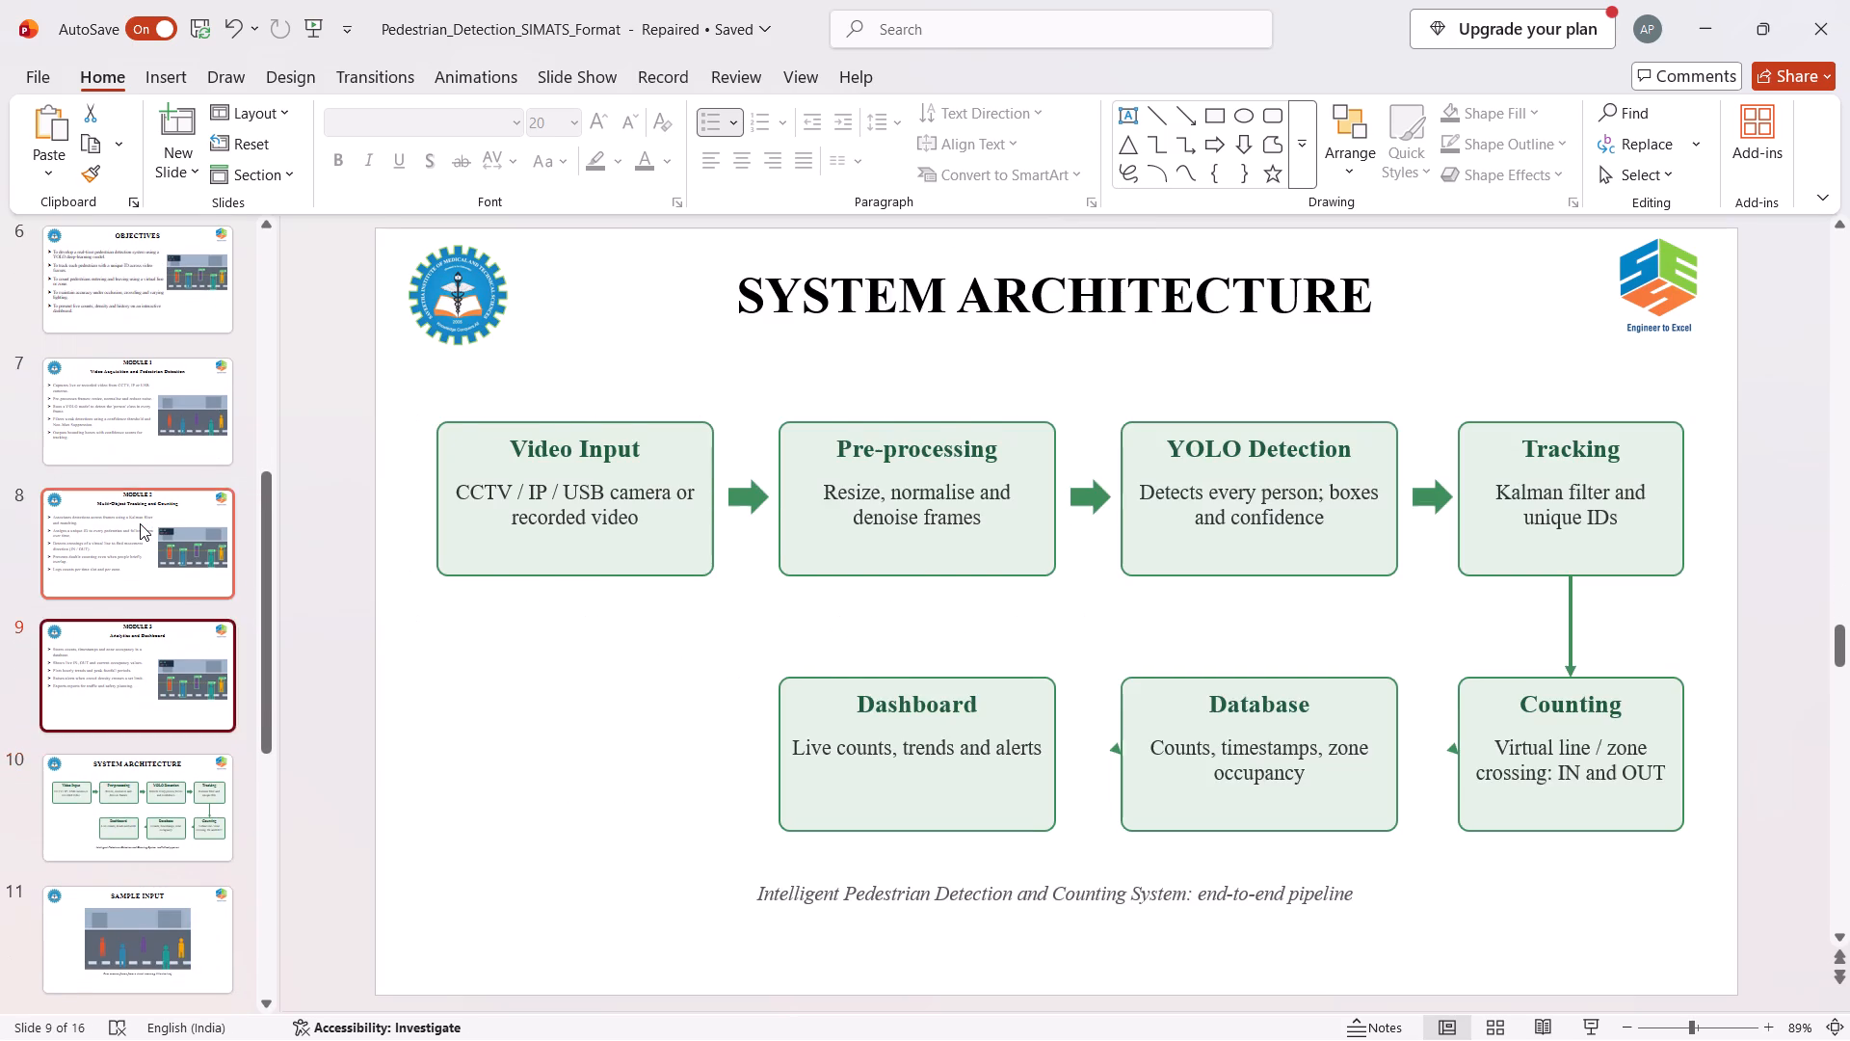
{"action": "key", "text": "Up"}
{"action": "key", "text": "Down"}
{"action": "key", "text": "Up"}
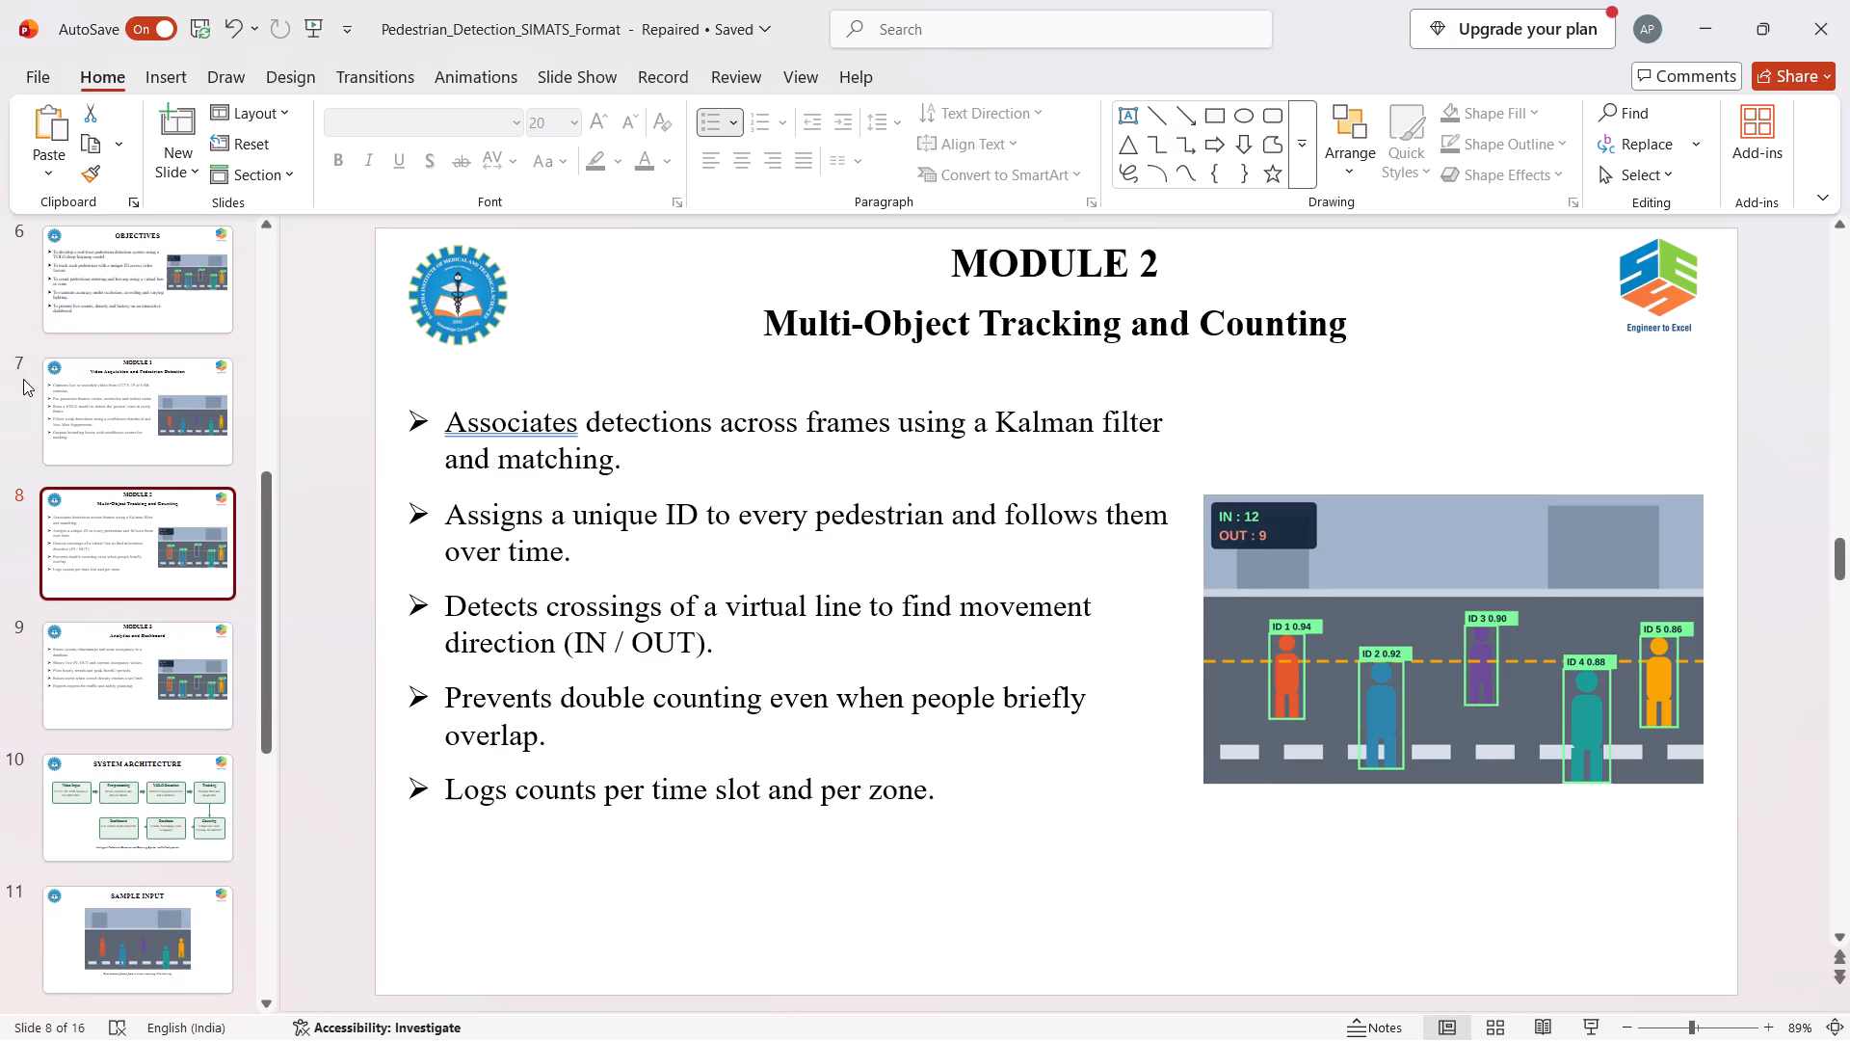
{"action": "left_click", "coordinate": [104, 287]}
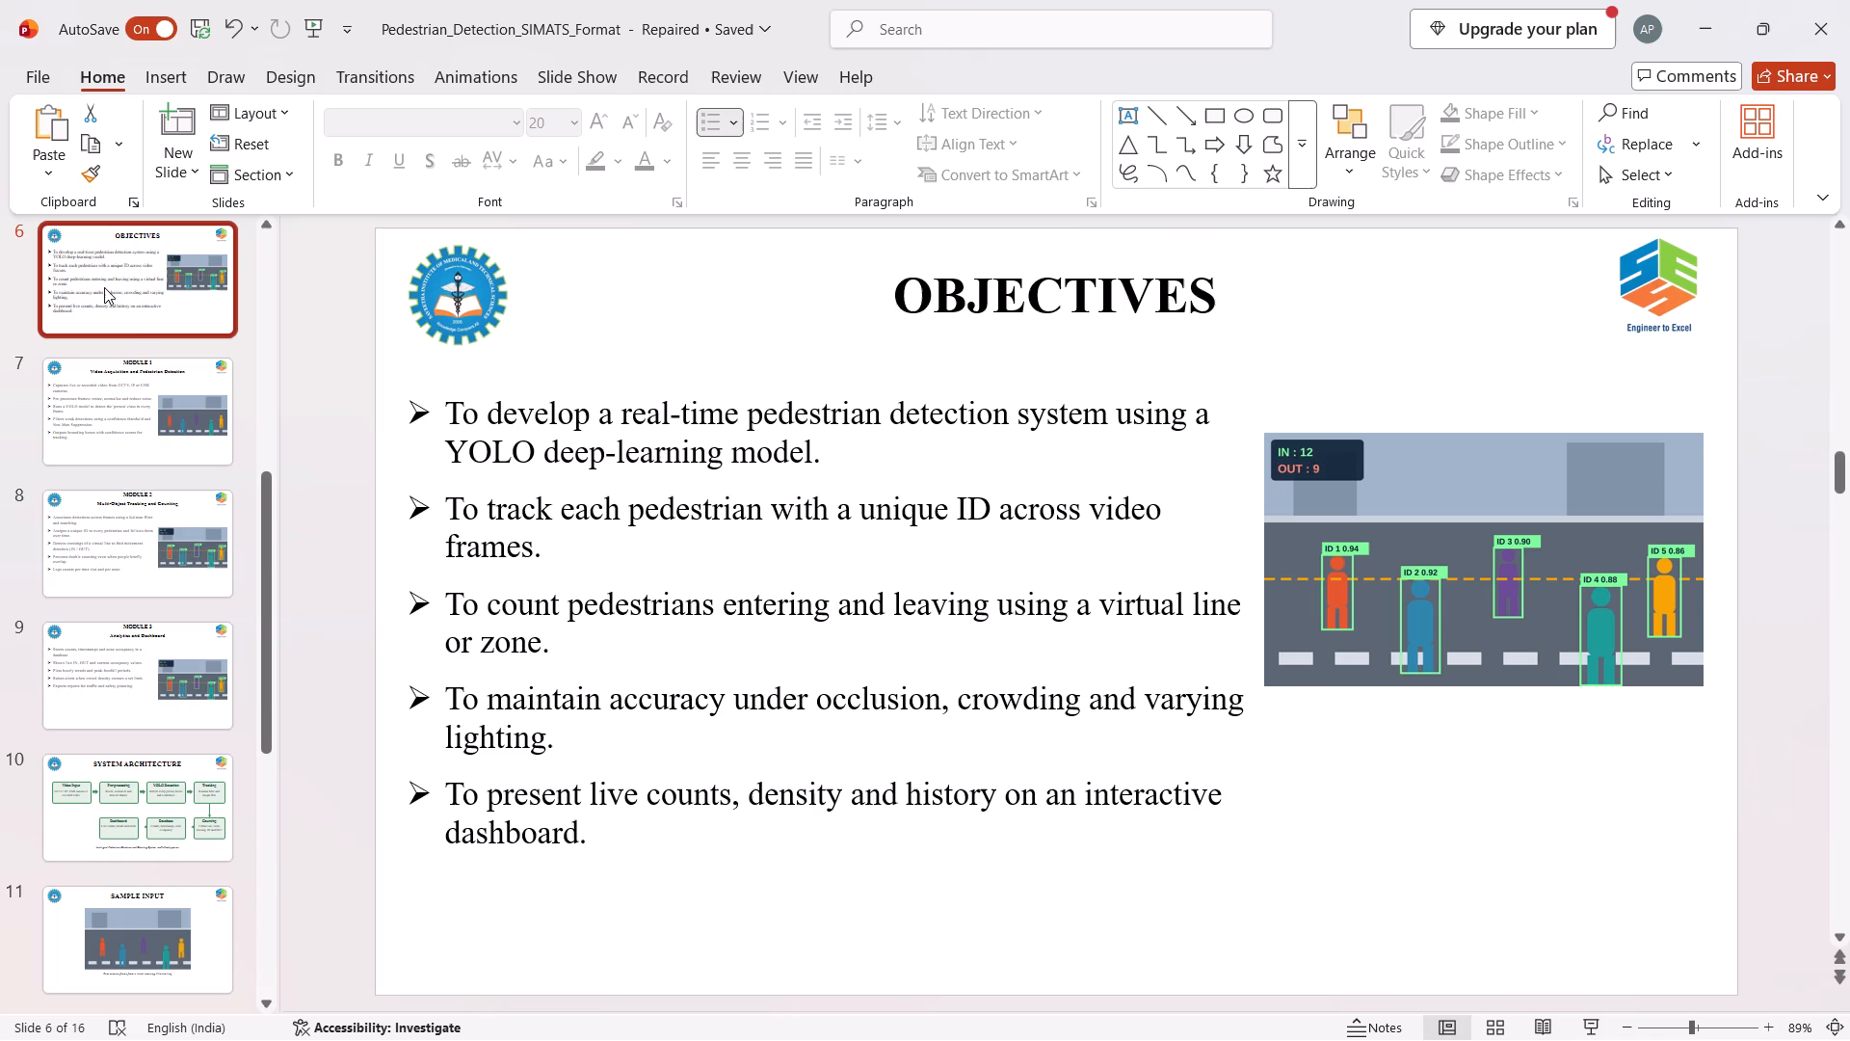
{"action": "left_click", "coordinate": [117, 421]}
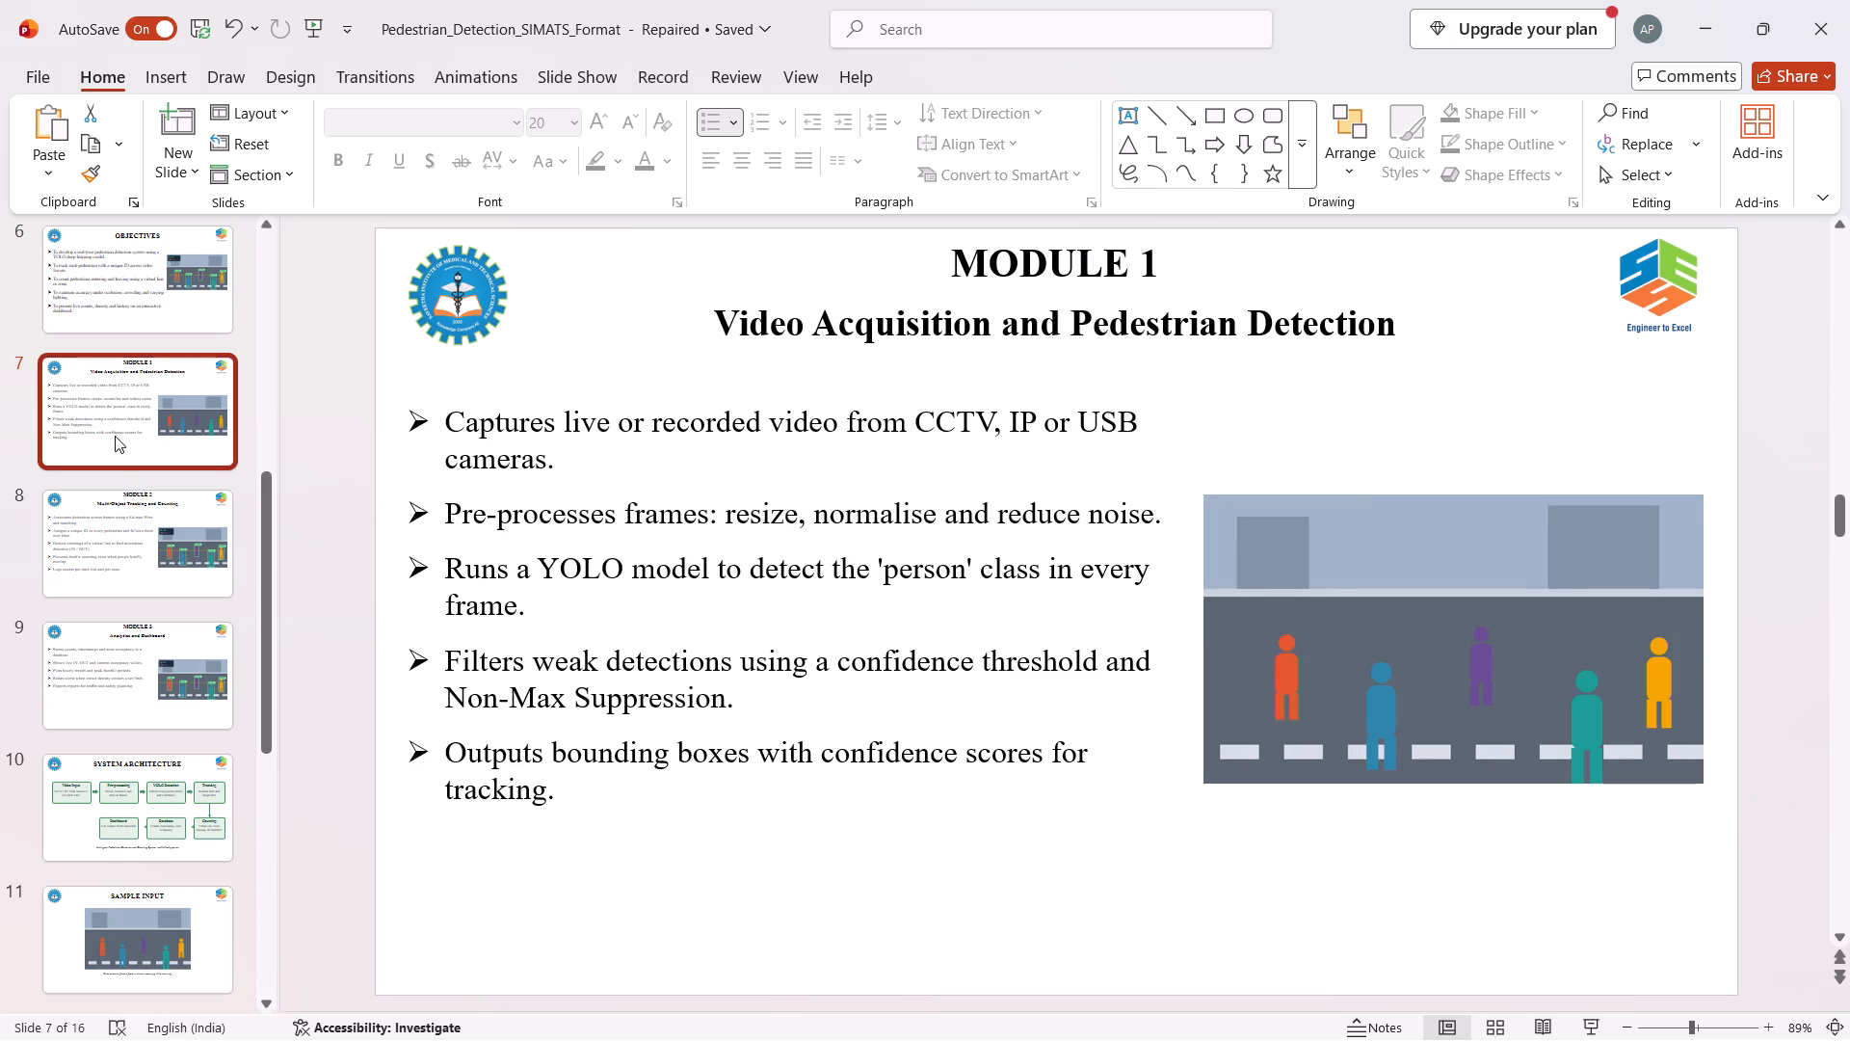
{"action": "left_click", "coordinate": [130, 546]}
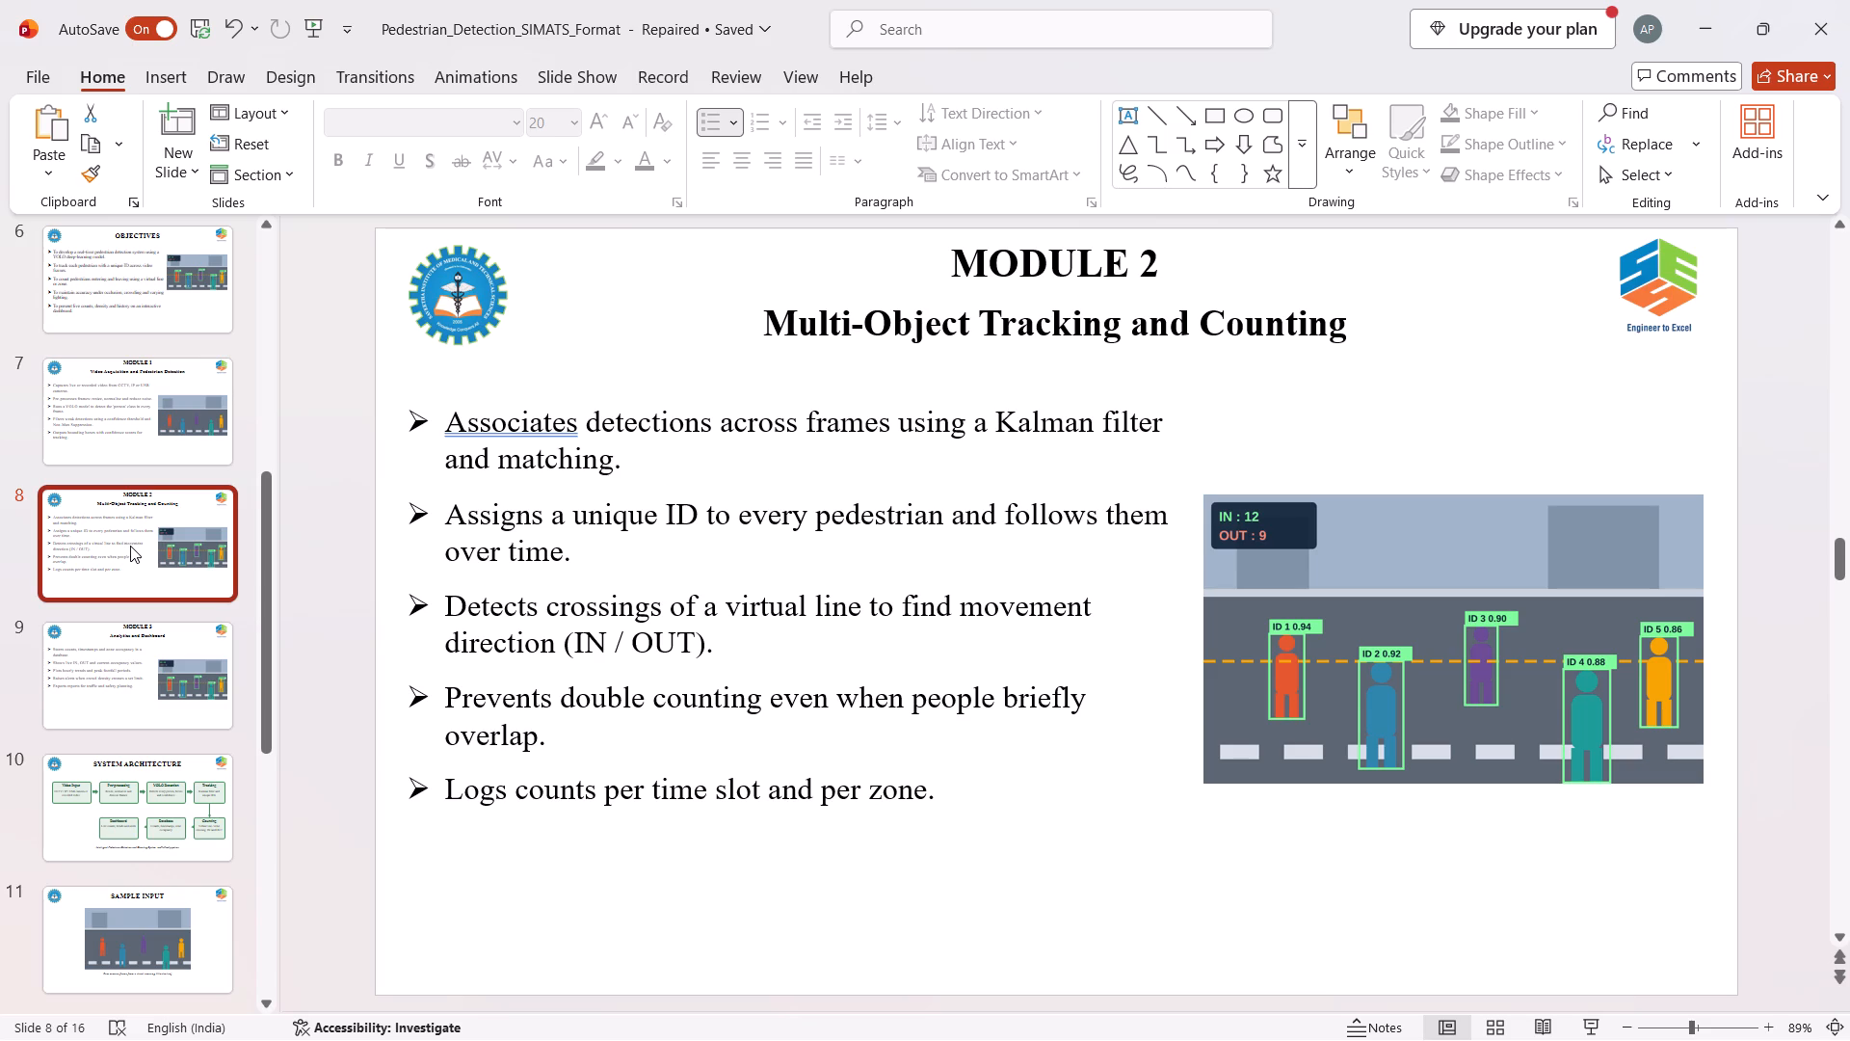
{"action": "left_click", "coordinate": [144, 671]}
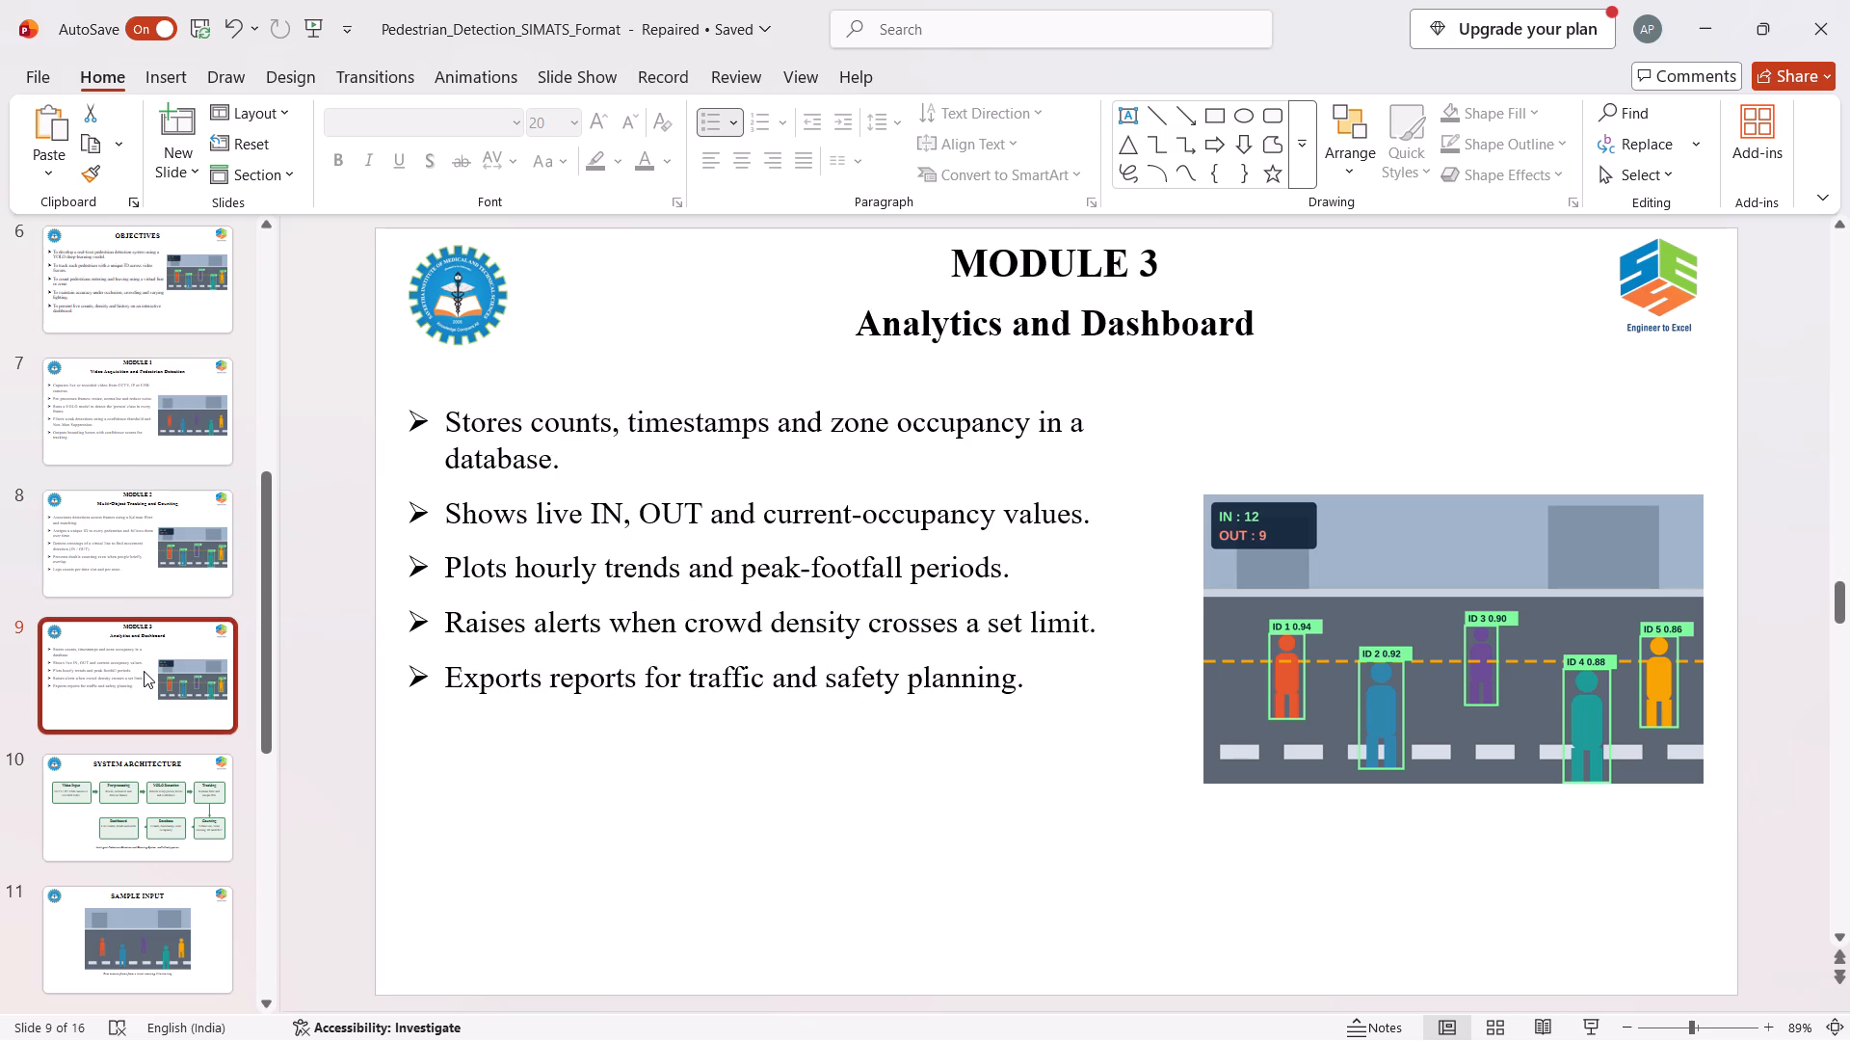
Move the bullet text box on the Module 3 slide slightly down and to the right, closer to the picture.
{"action": "left_click", "coordinate": [651, 590]}
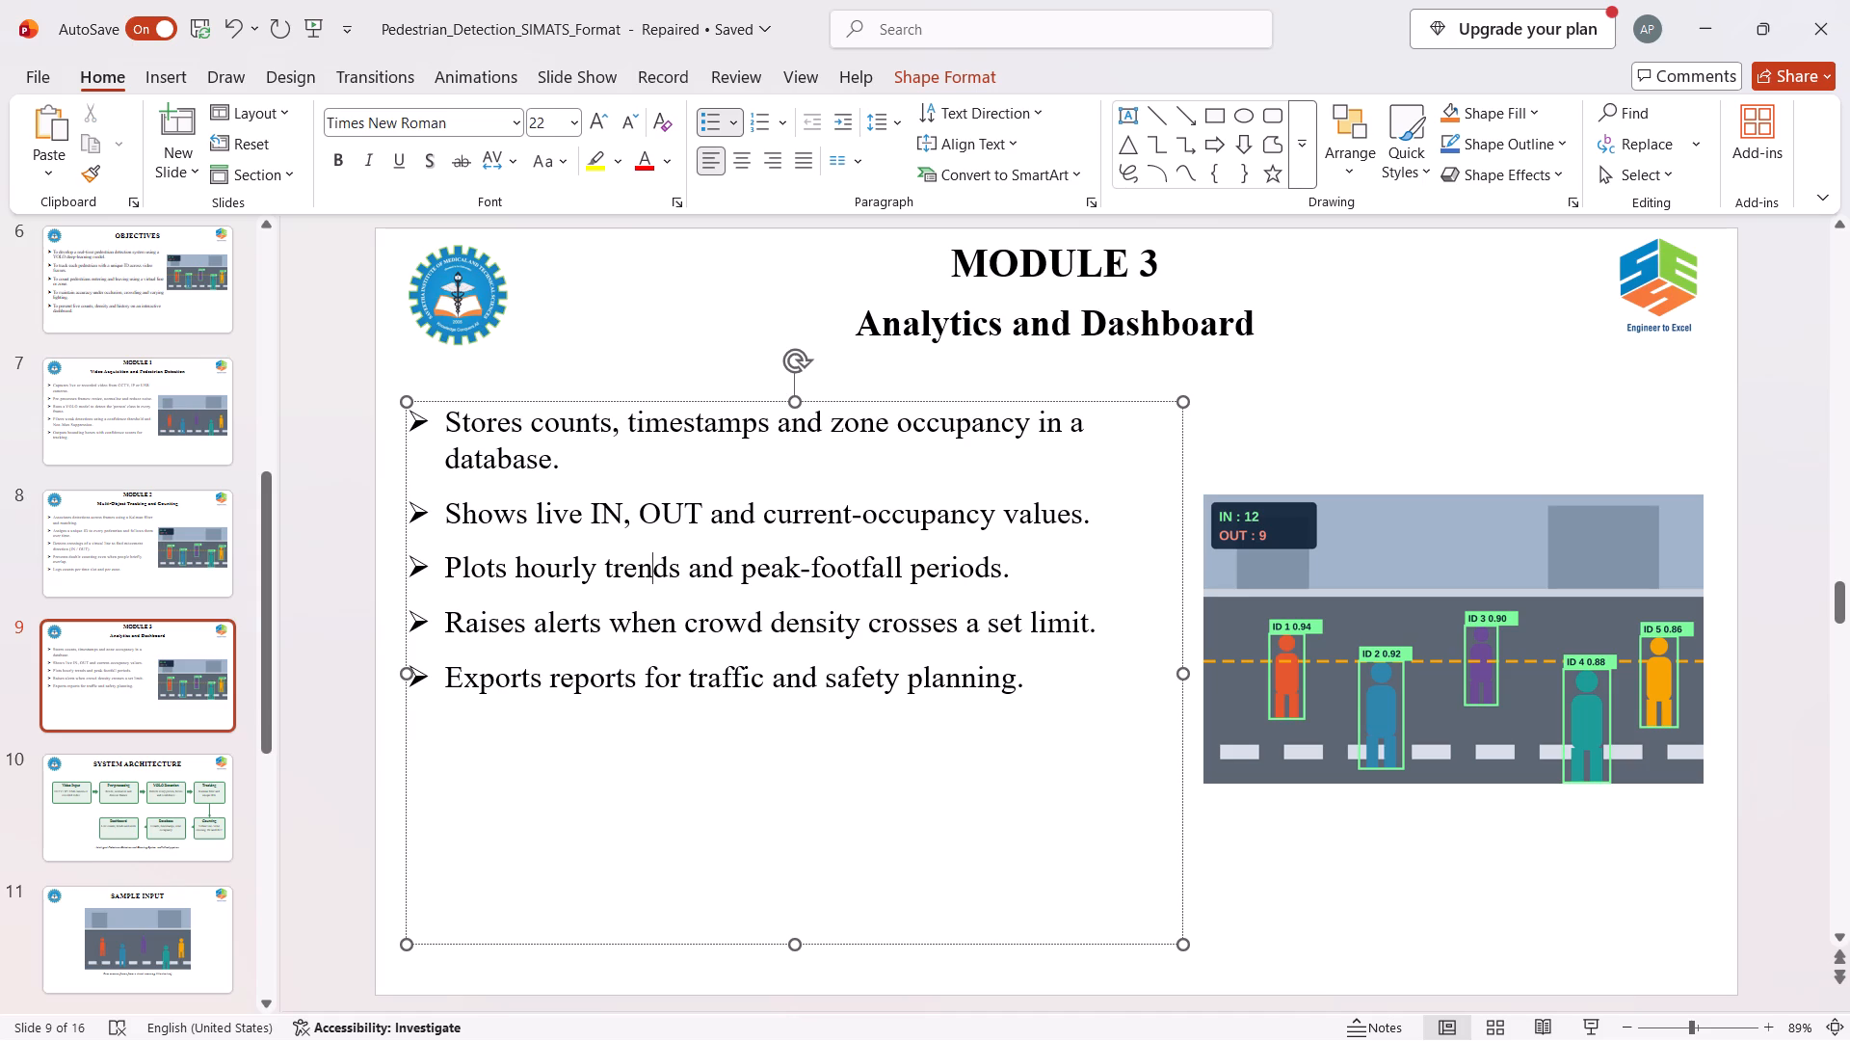
{"action": "left_click_drag", "start_coordinate": [786, 398], "coordinate": [830, 446]}
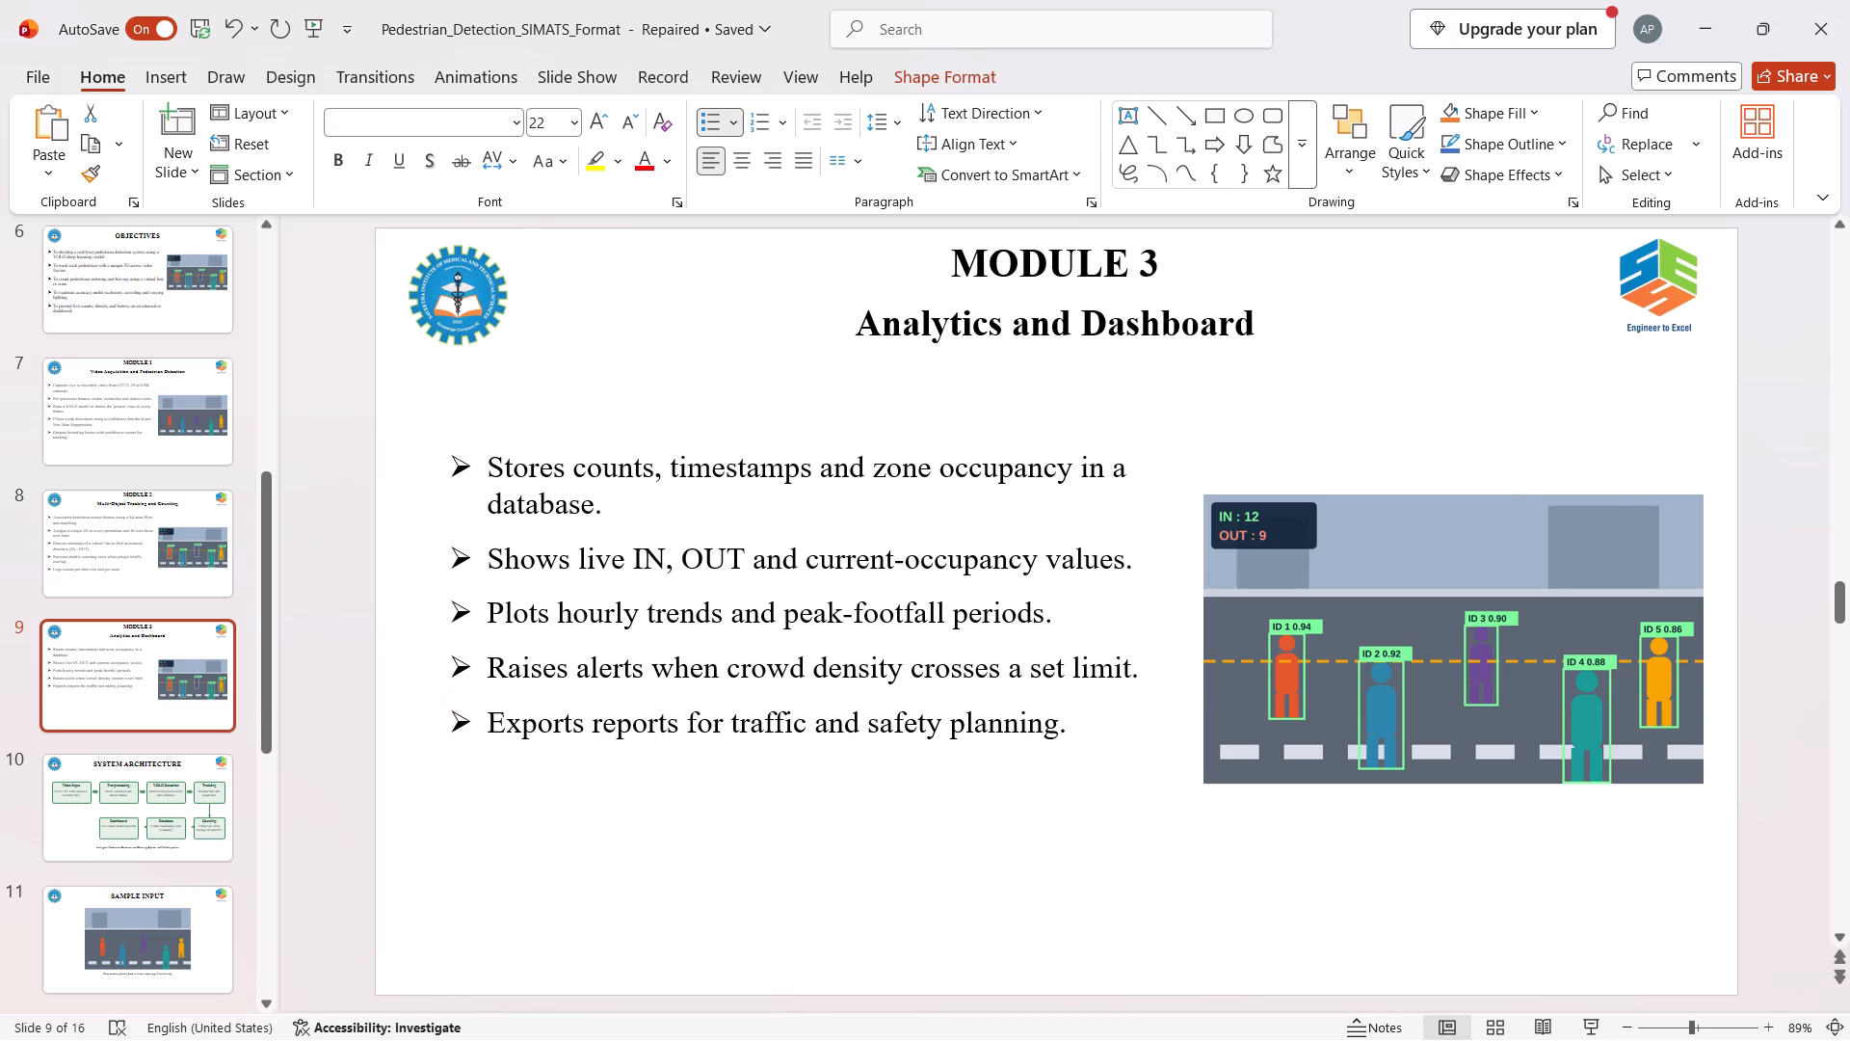
On the Module 3 slide, shift the bullet text box further down and right, and nudge the picture slightly up.
{"action": "left_click_drag", "start_coordinate": [830, 446], "coordinate": [851, 466]}
{"action": "left_click", "coordinate": [991, 410]}
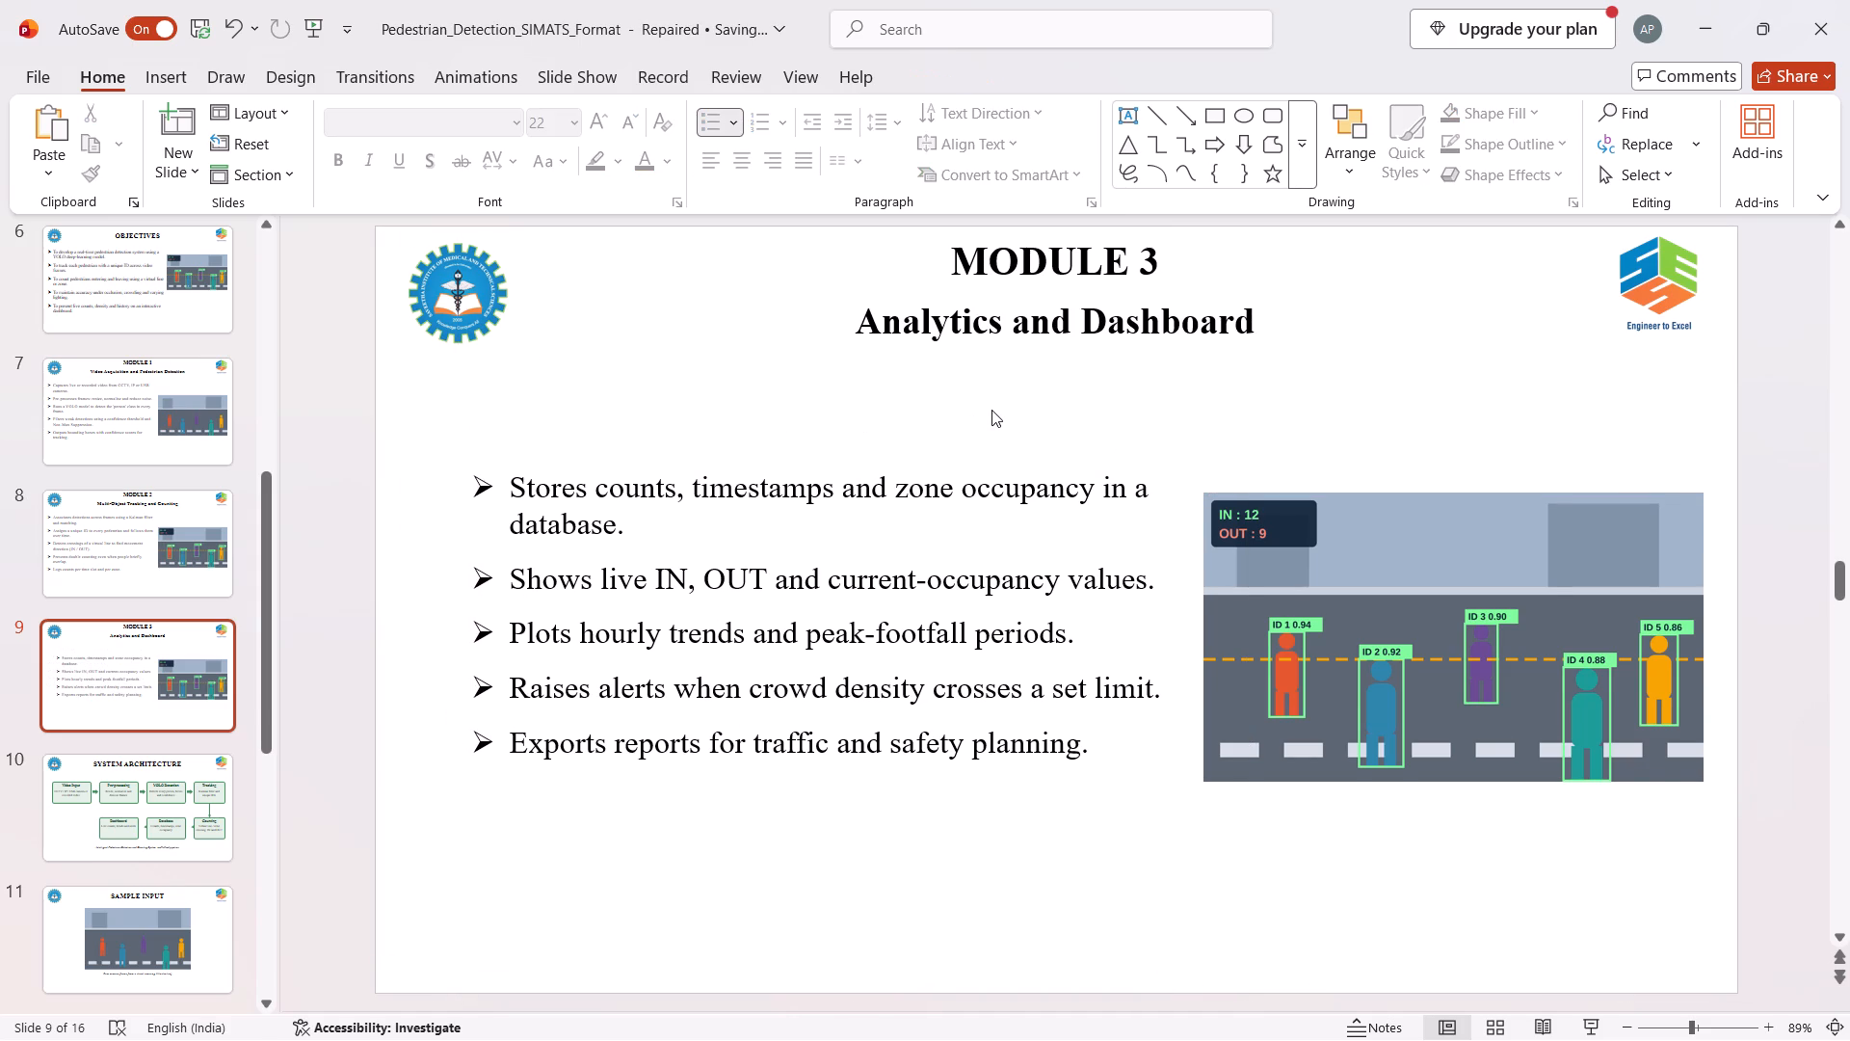
{"action": "left_click_drag", "start_coordinate": [1251, 560], "coordinate": [1252, 548]}
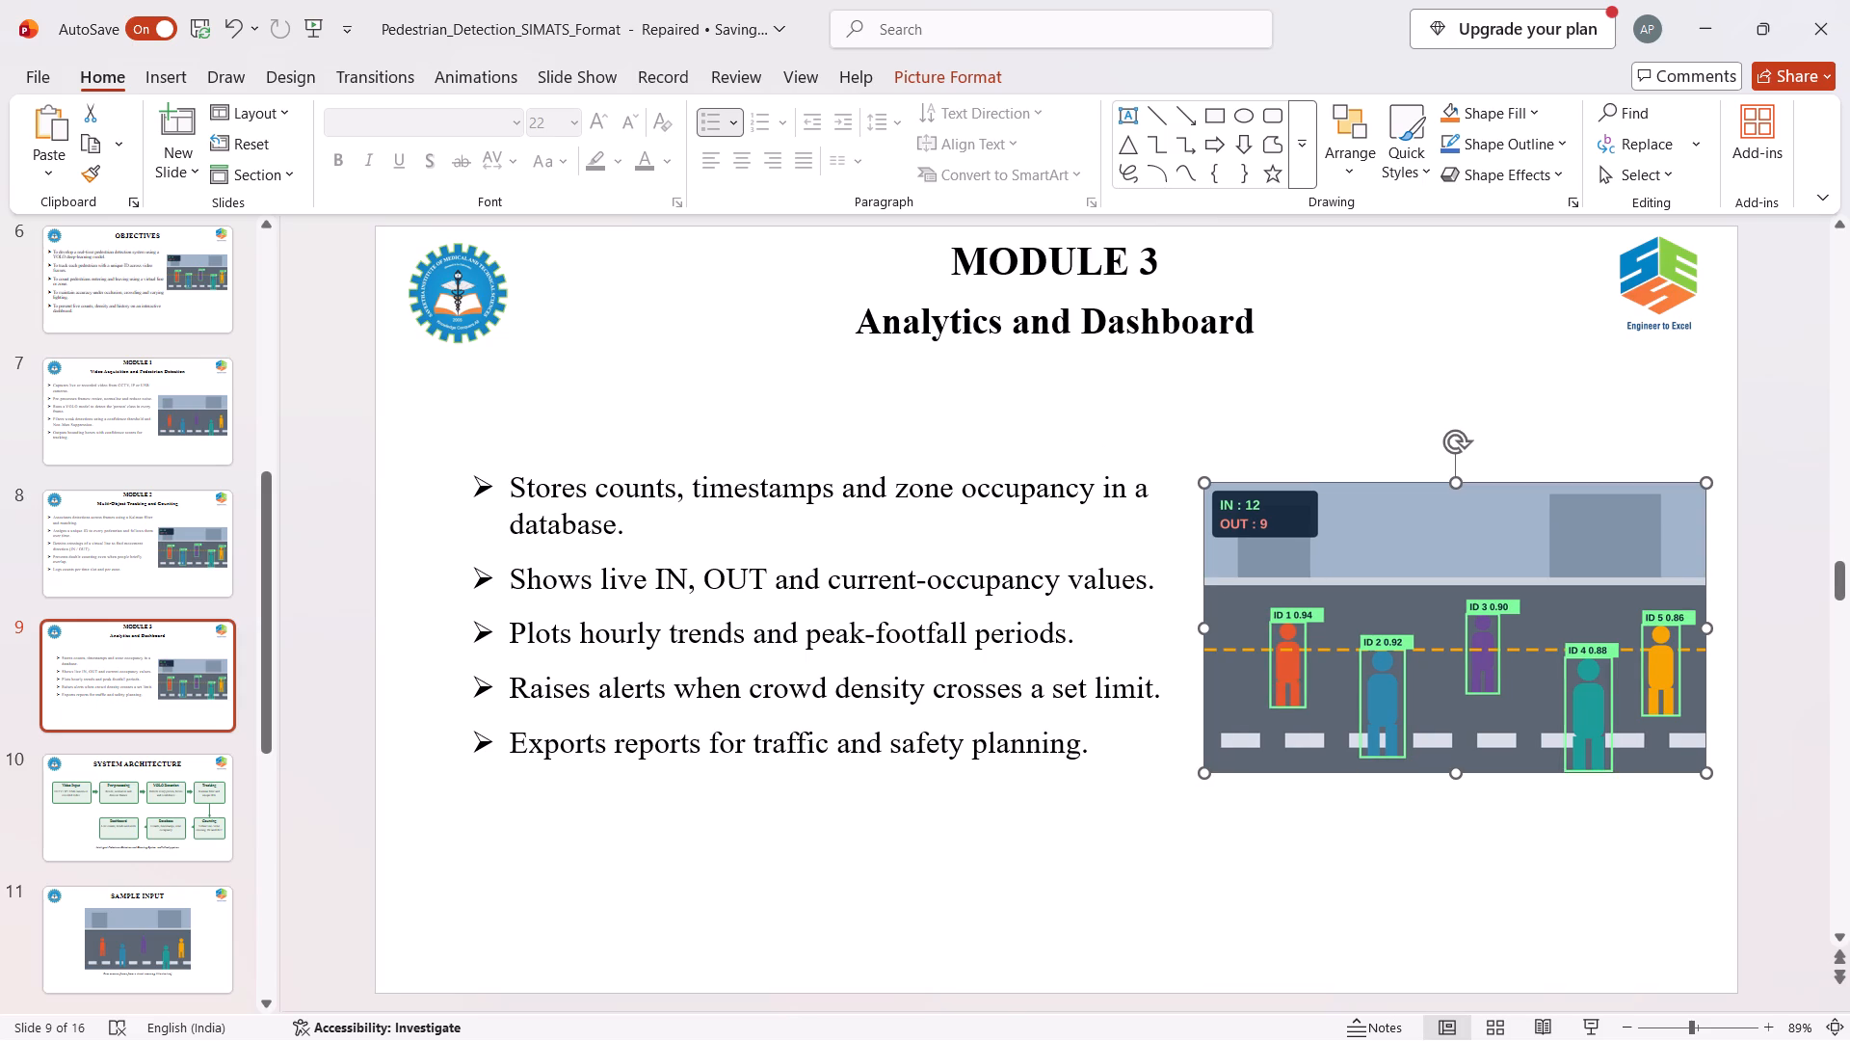
Move the bullet text box on the Module 2 slide slightly down and right, close to the picture's edge.
{"action": "left_click", "coordinate": [214, 539]}
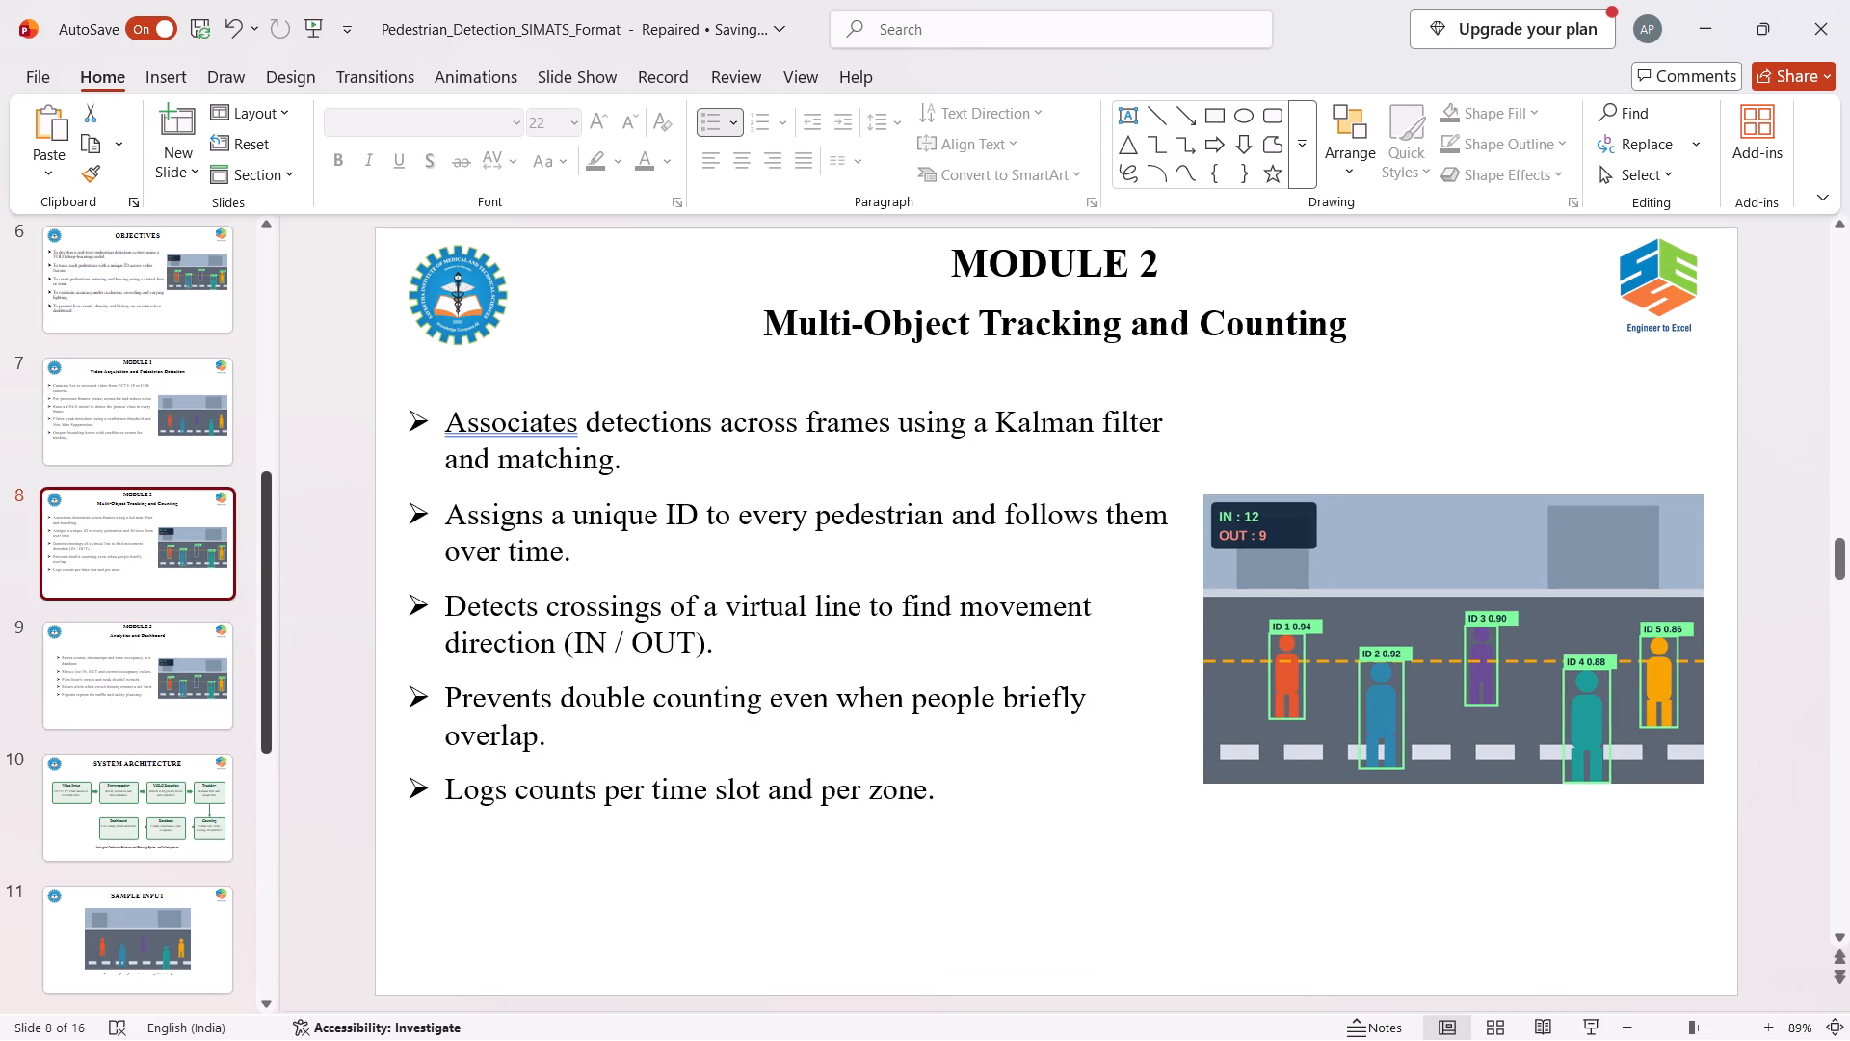
{"action": "left_click", "coordinate": [670, 589]}
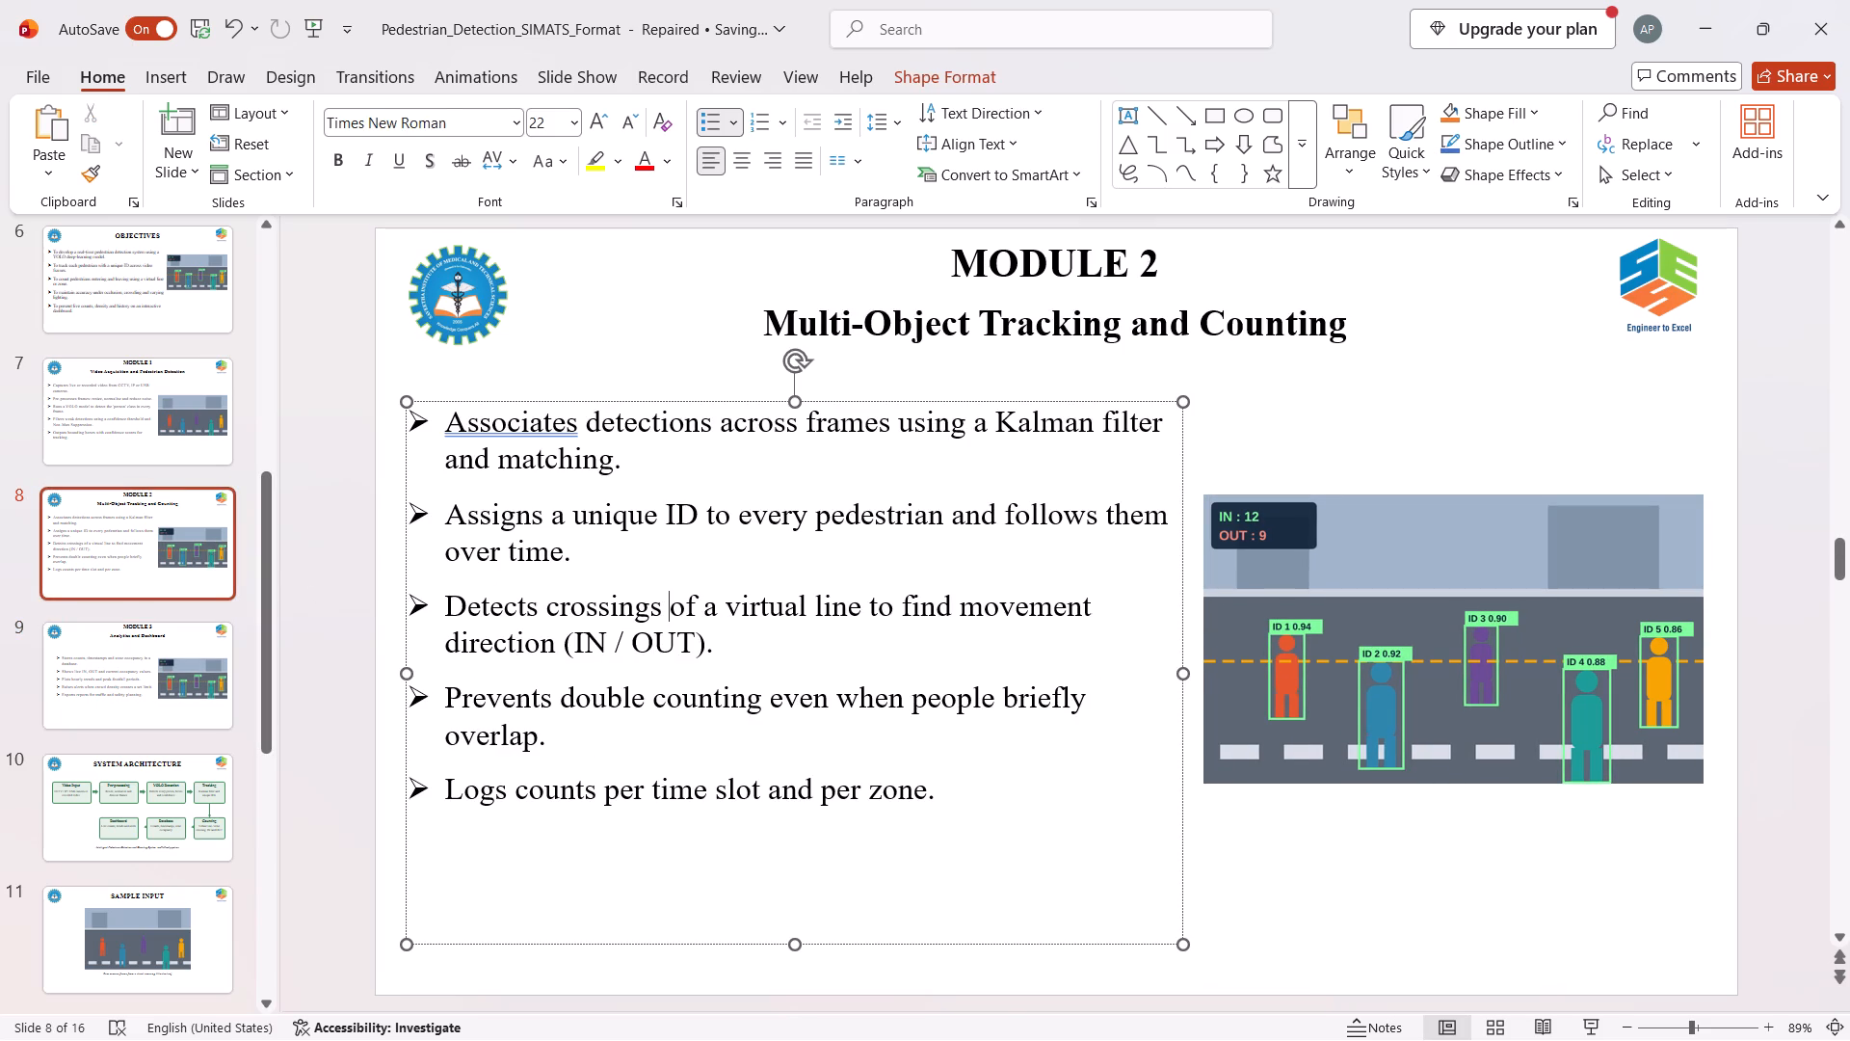
{"action": "left_click_drag", "start_coordinate": [734, 395], "coordinate": [766, 432]}
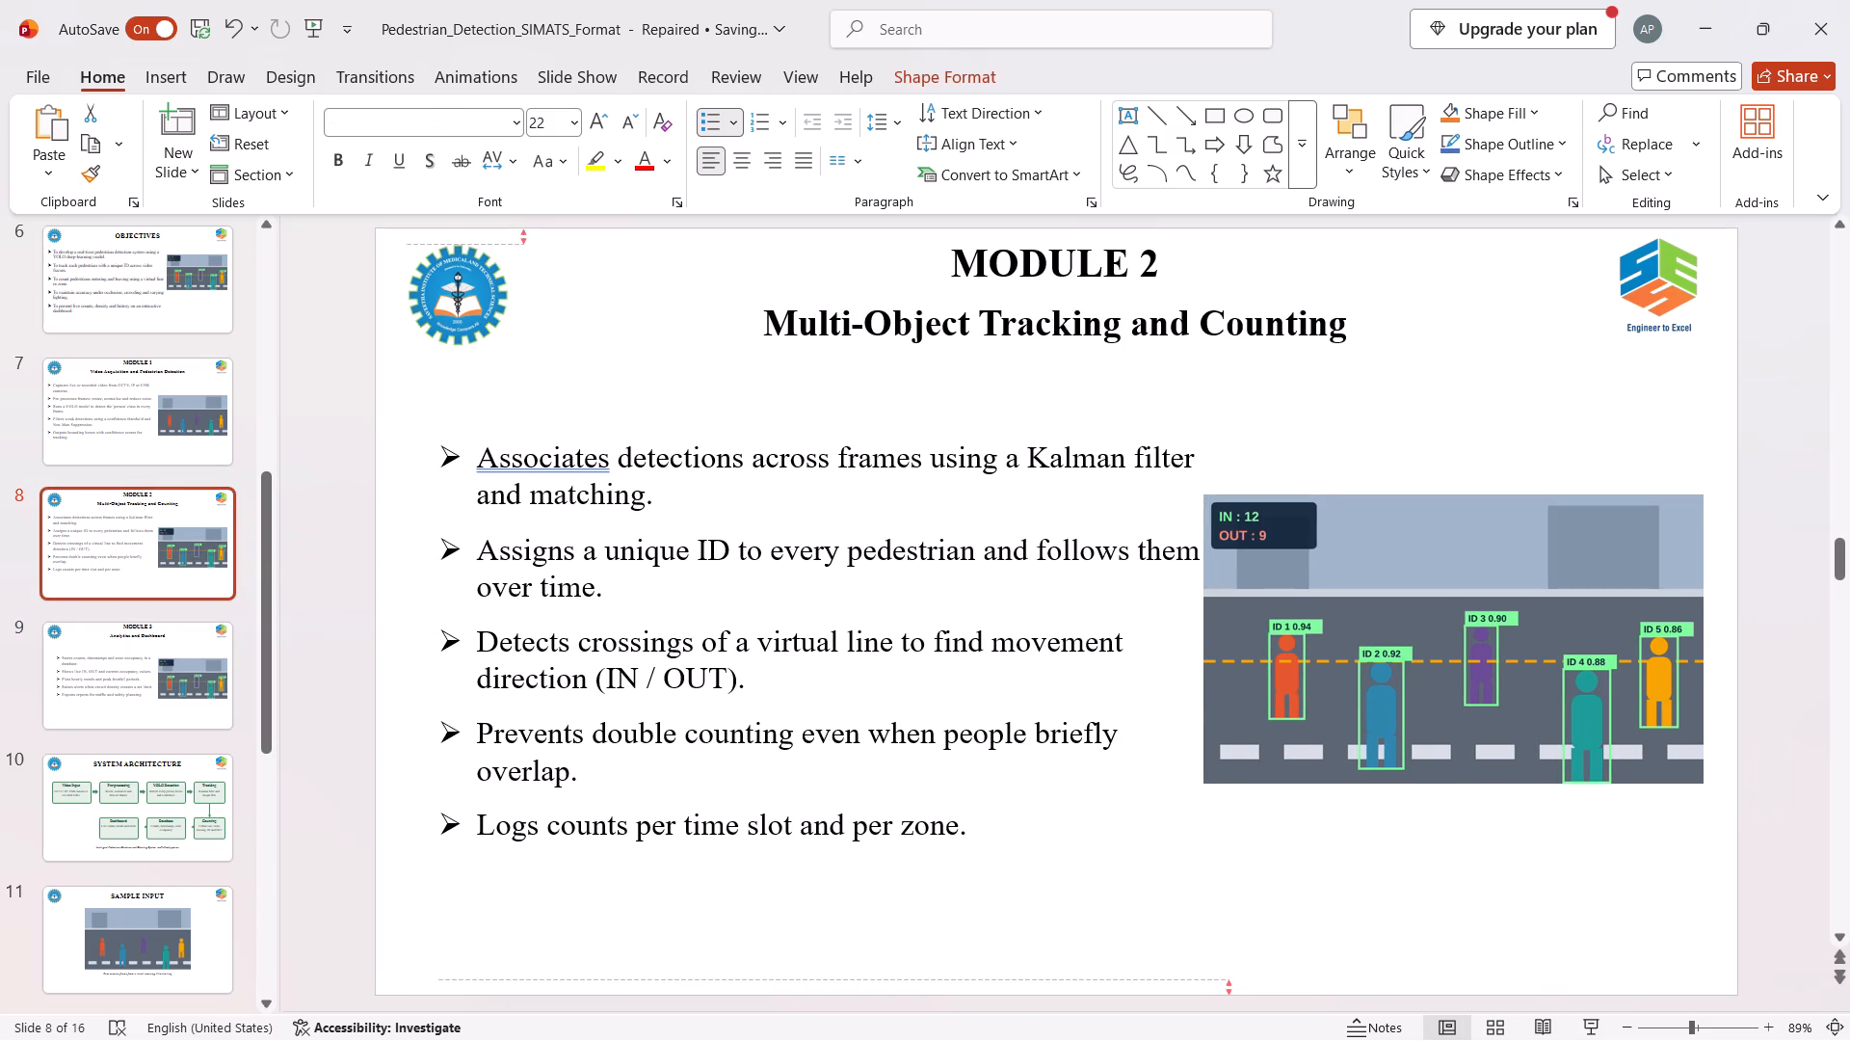
{"action": "left_click_drag", "start_coordinate": [766, 432], "coordinate": [765, 431]}
Move the bullet text box on the Module 1 slide slightly down and right, up to the picture's edge.
{"action": "left_click", "coordinate": [127, 358]}
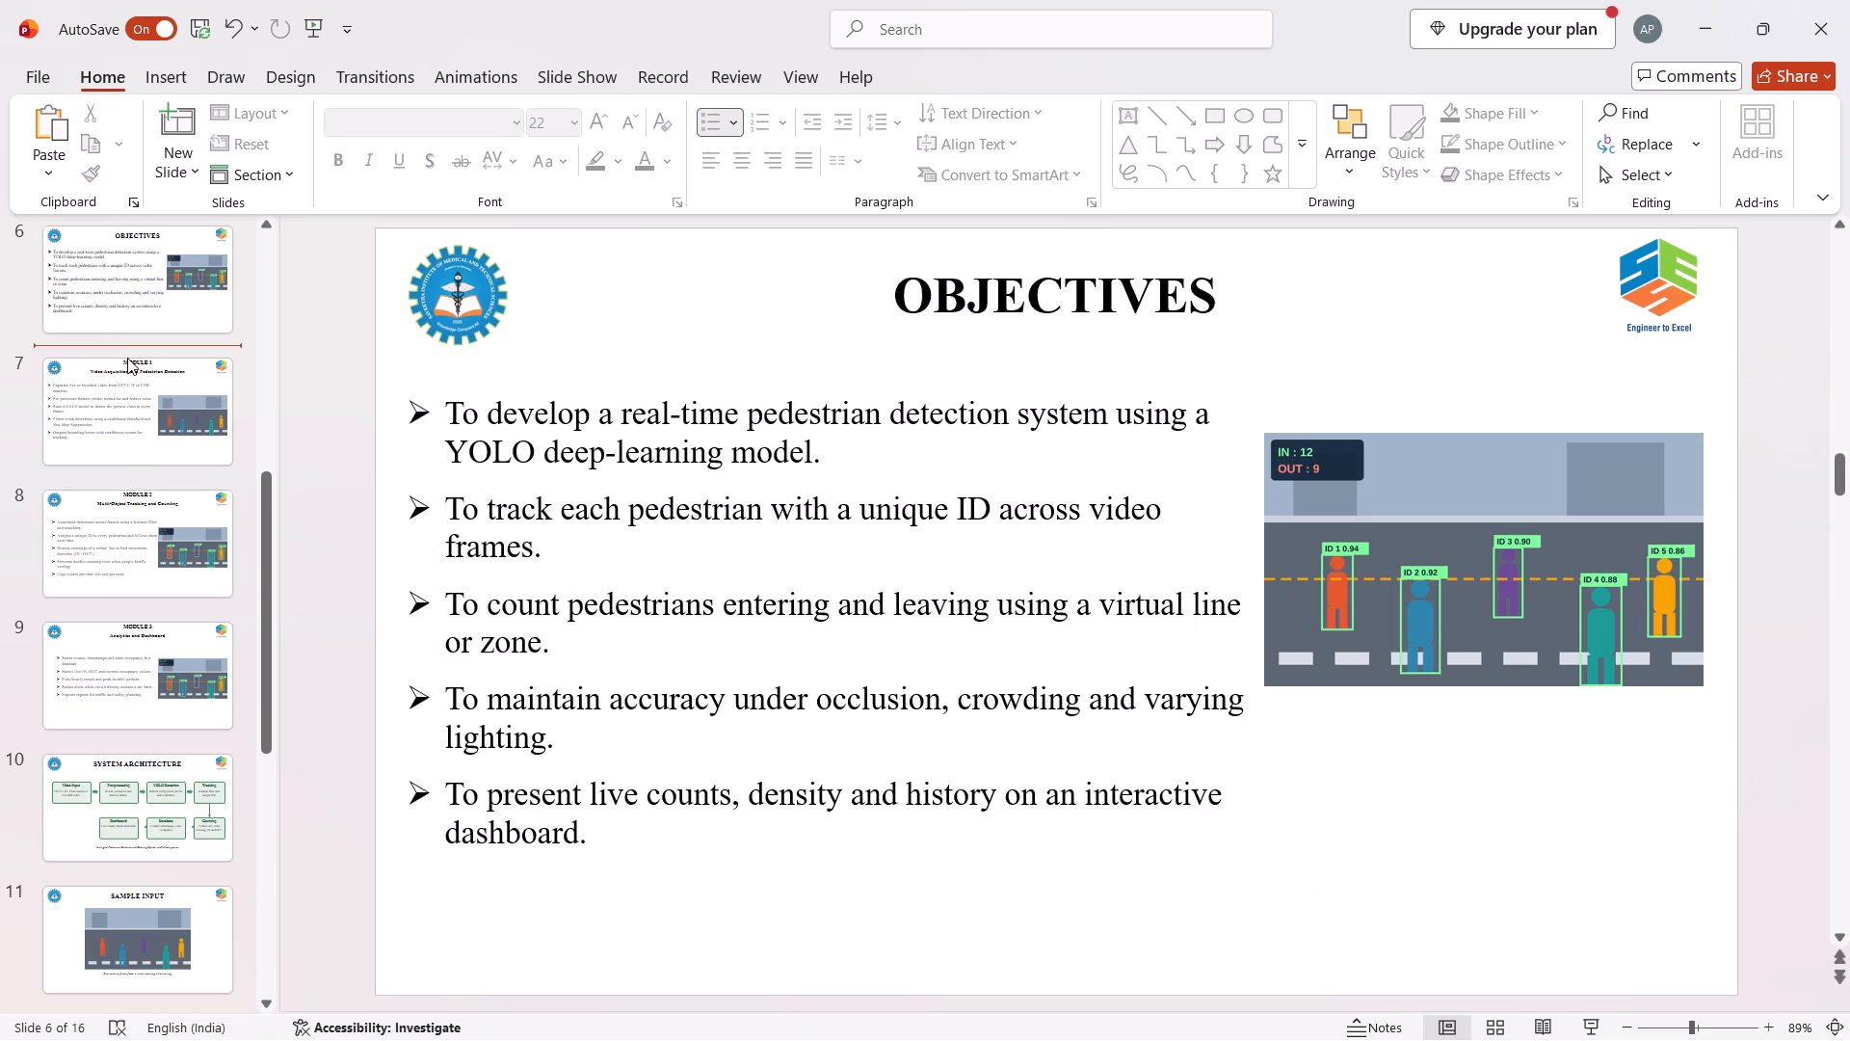
{"action": "left_click", "coordinate": [133, 369]}
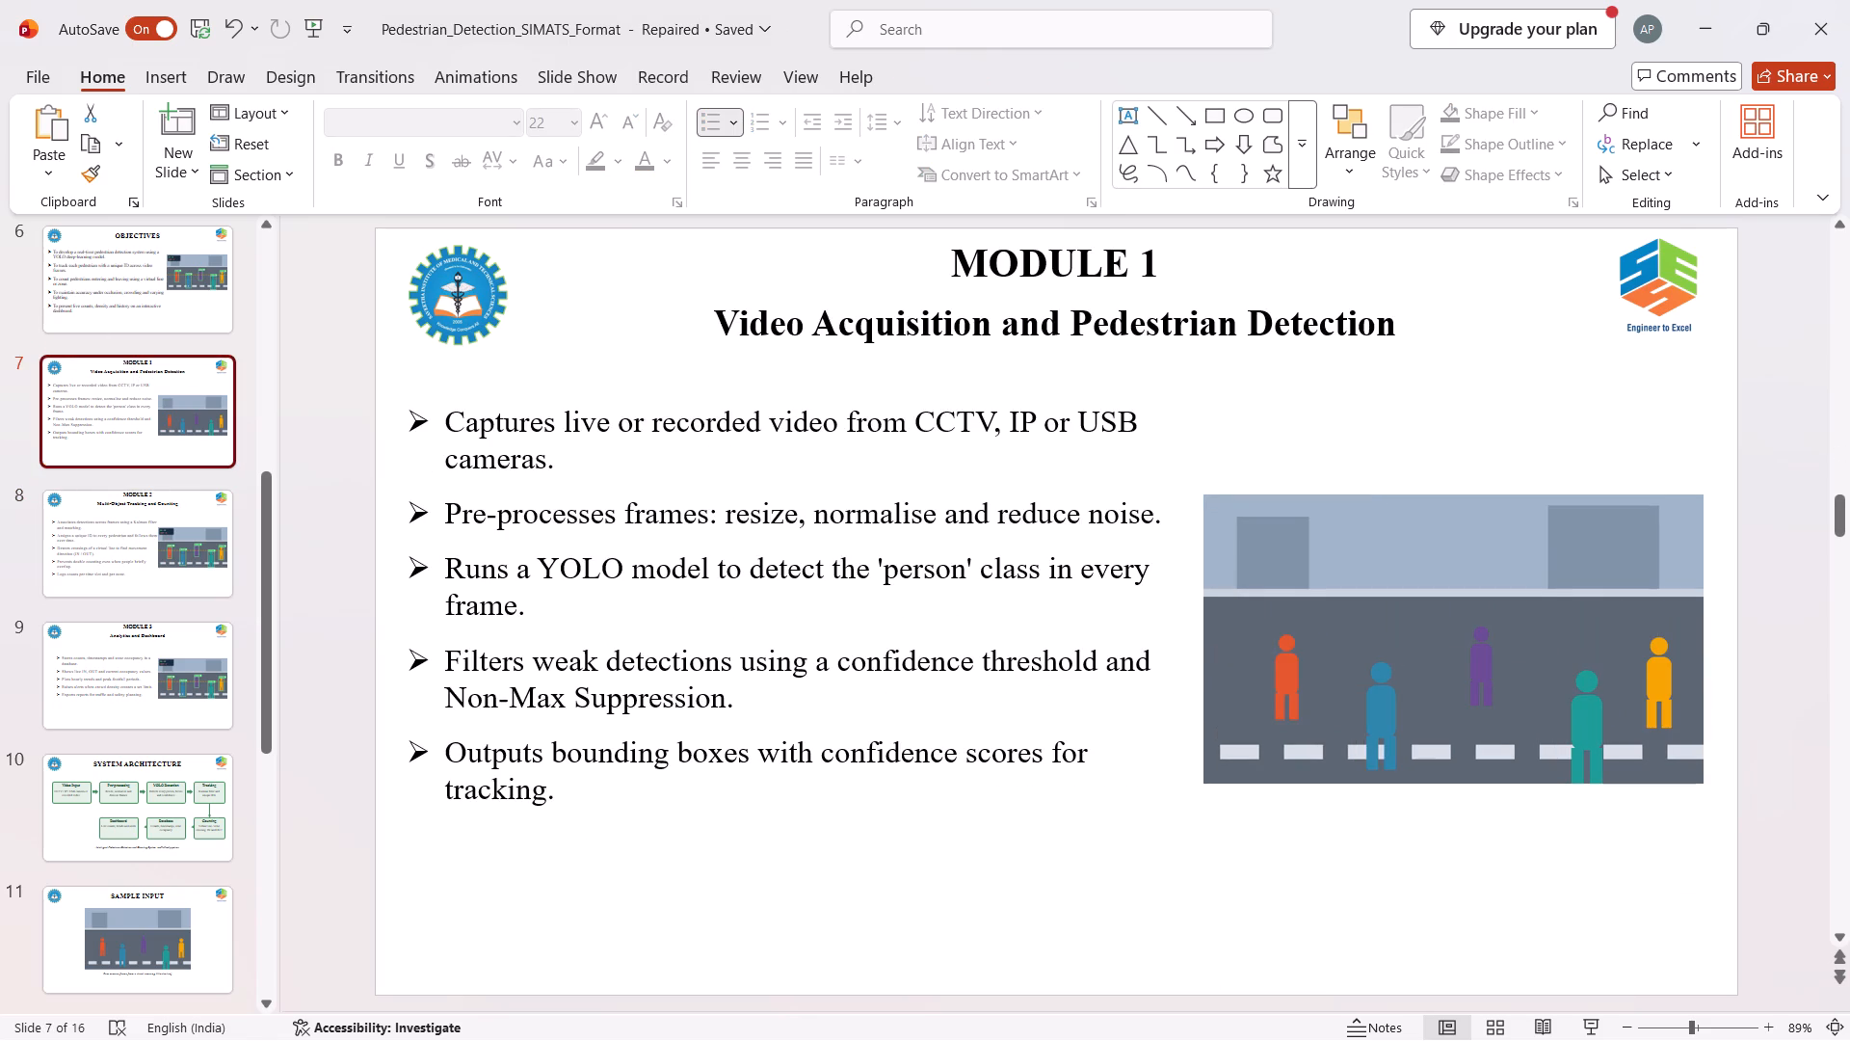
{"action": "left_click", "coordinate": [595, 517]}
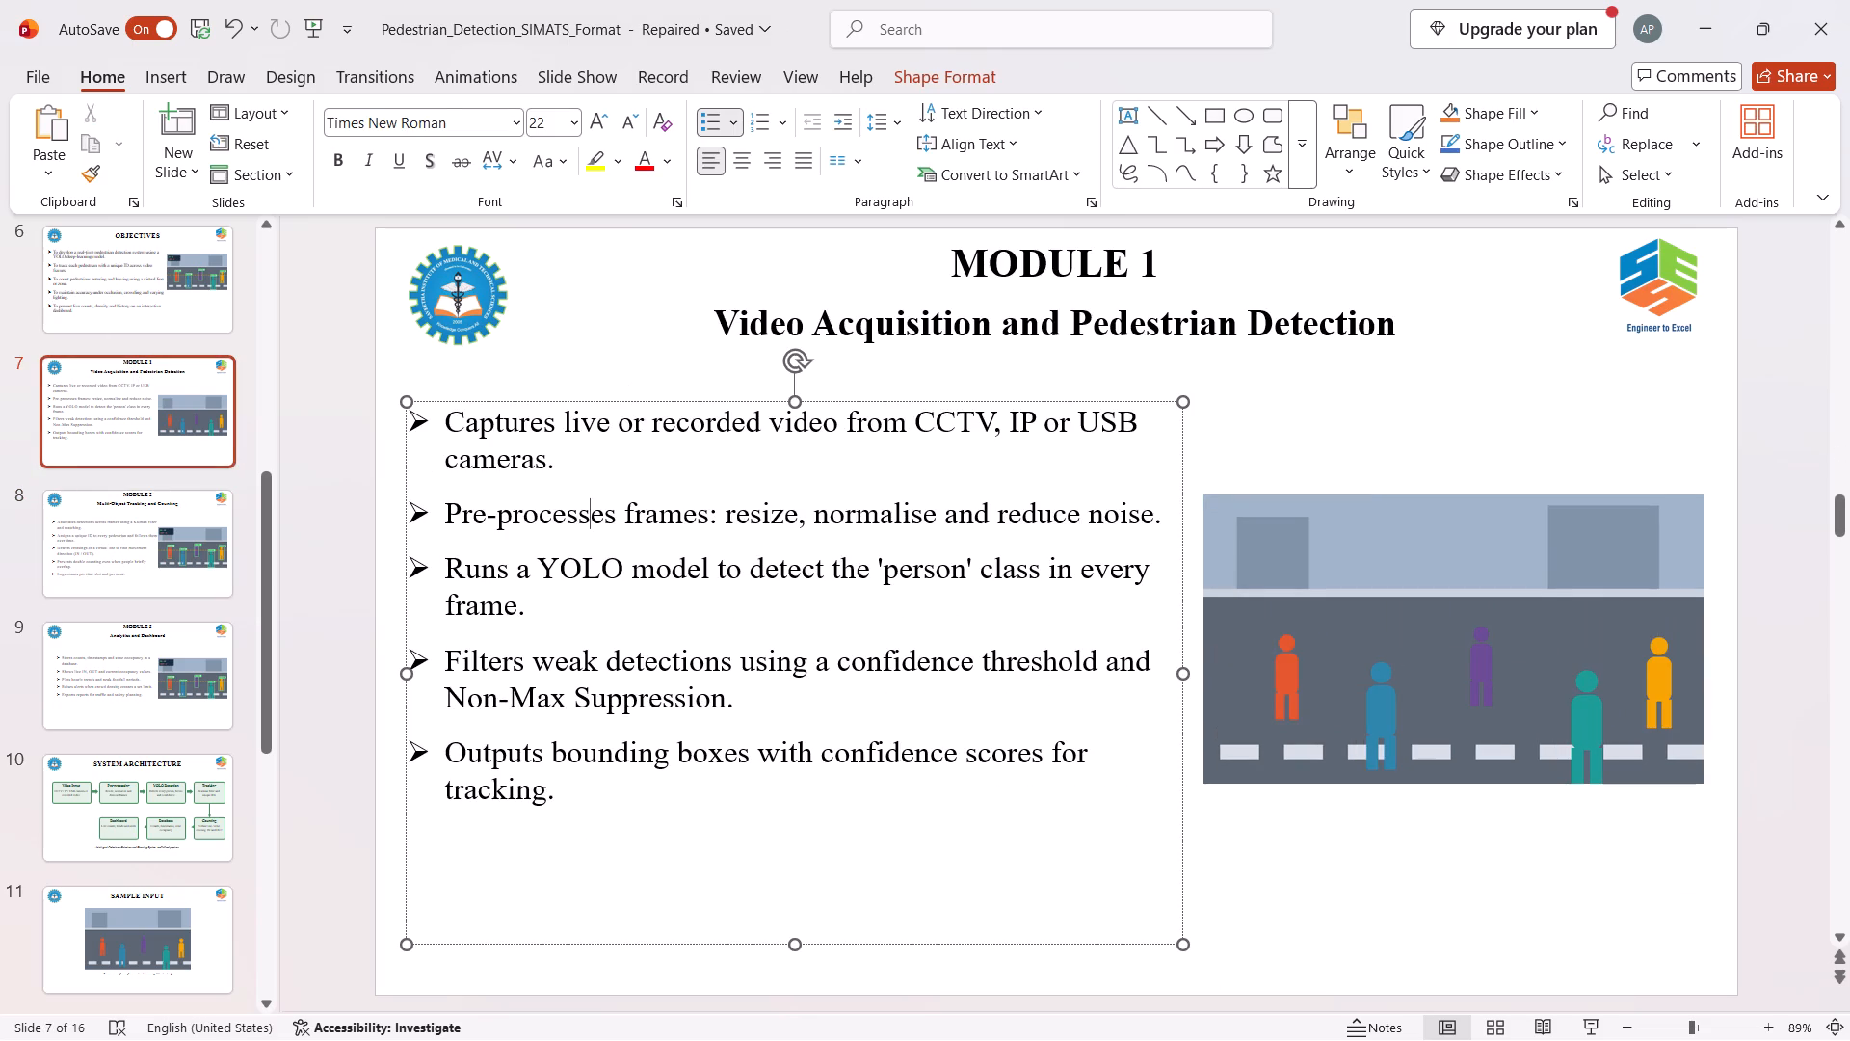
{"action": "left_click_drag", "start_coordinate": [630, 397], "coordinate": [652, 443]}
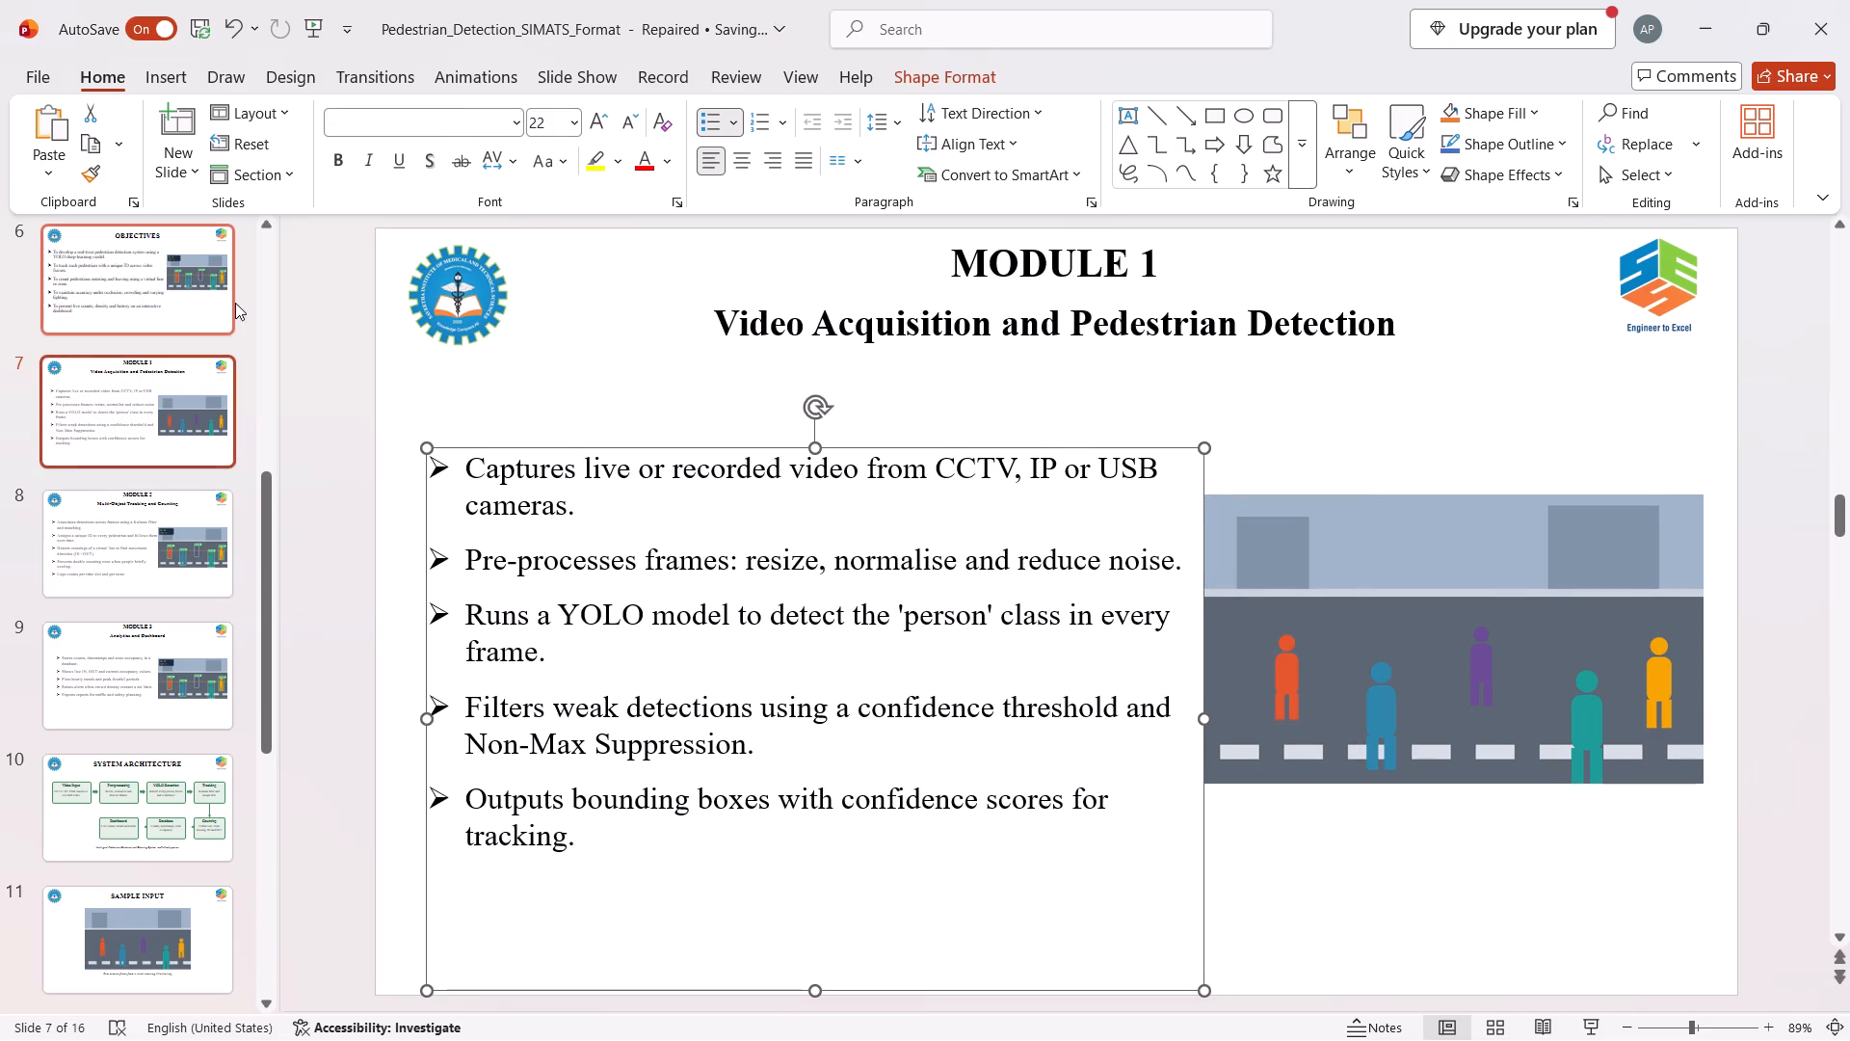
Delete the pedestrian picture from the Objectives slide.
{"action": "left_click", "coordinate": [176, 301]}
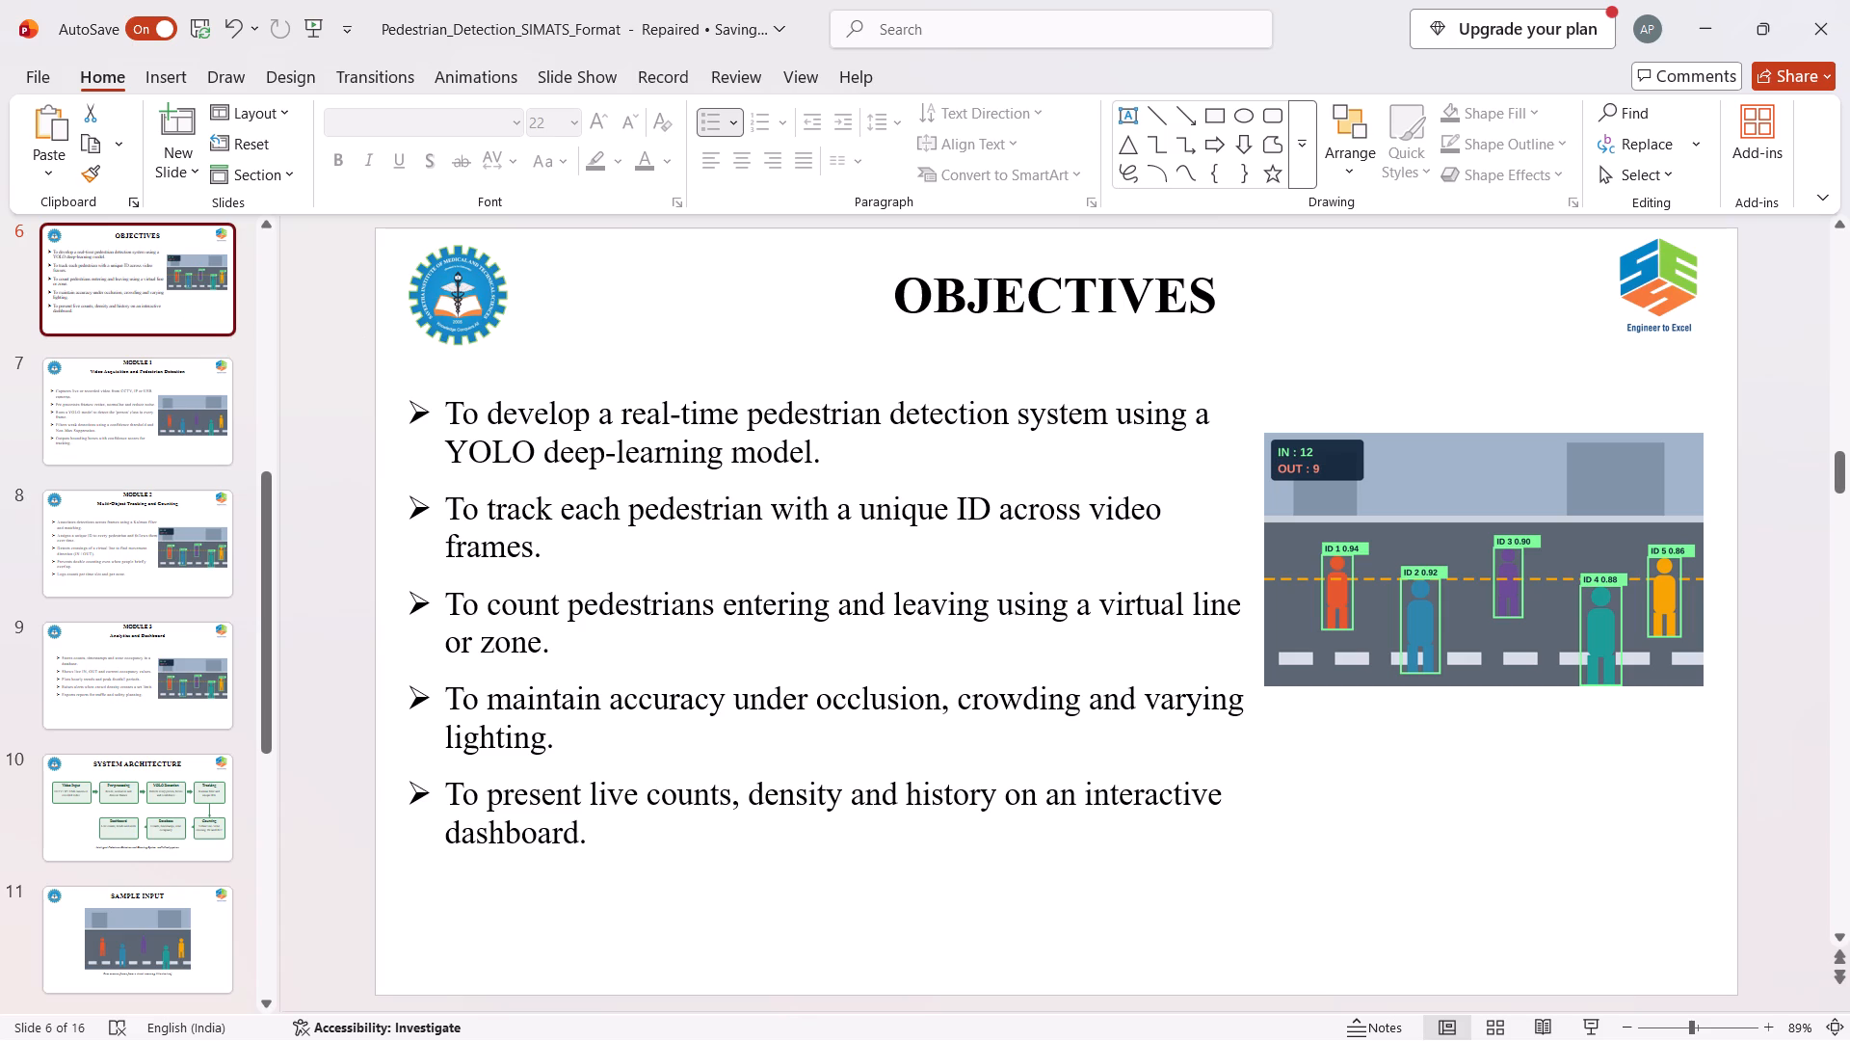
{"action": "left_click", "coordinate": [1317, 594]}
{"action": "key", "text": "BackSpace"}
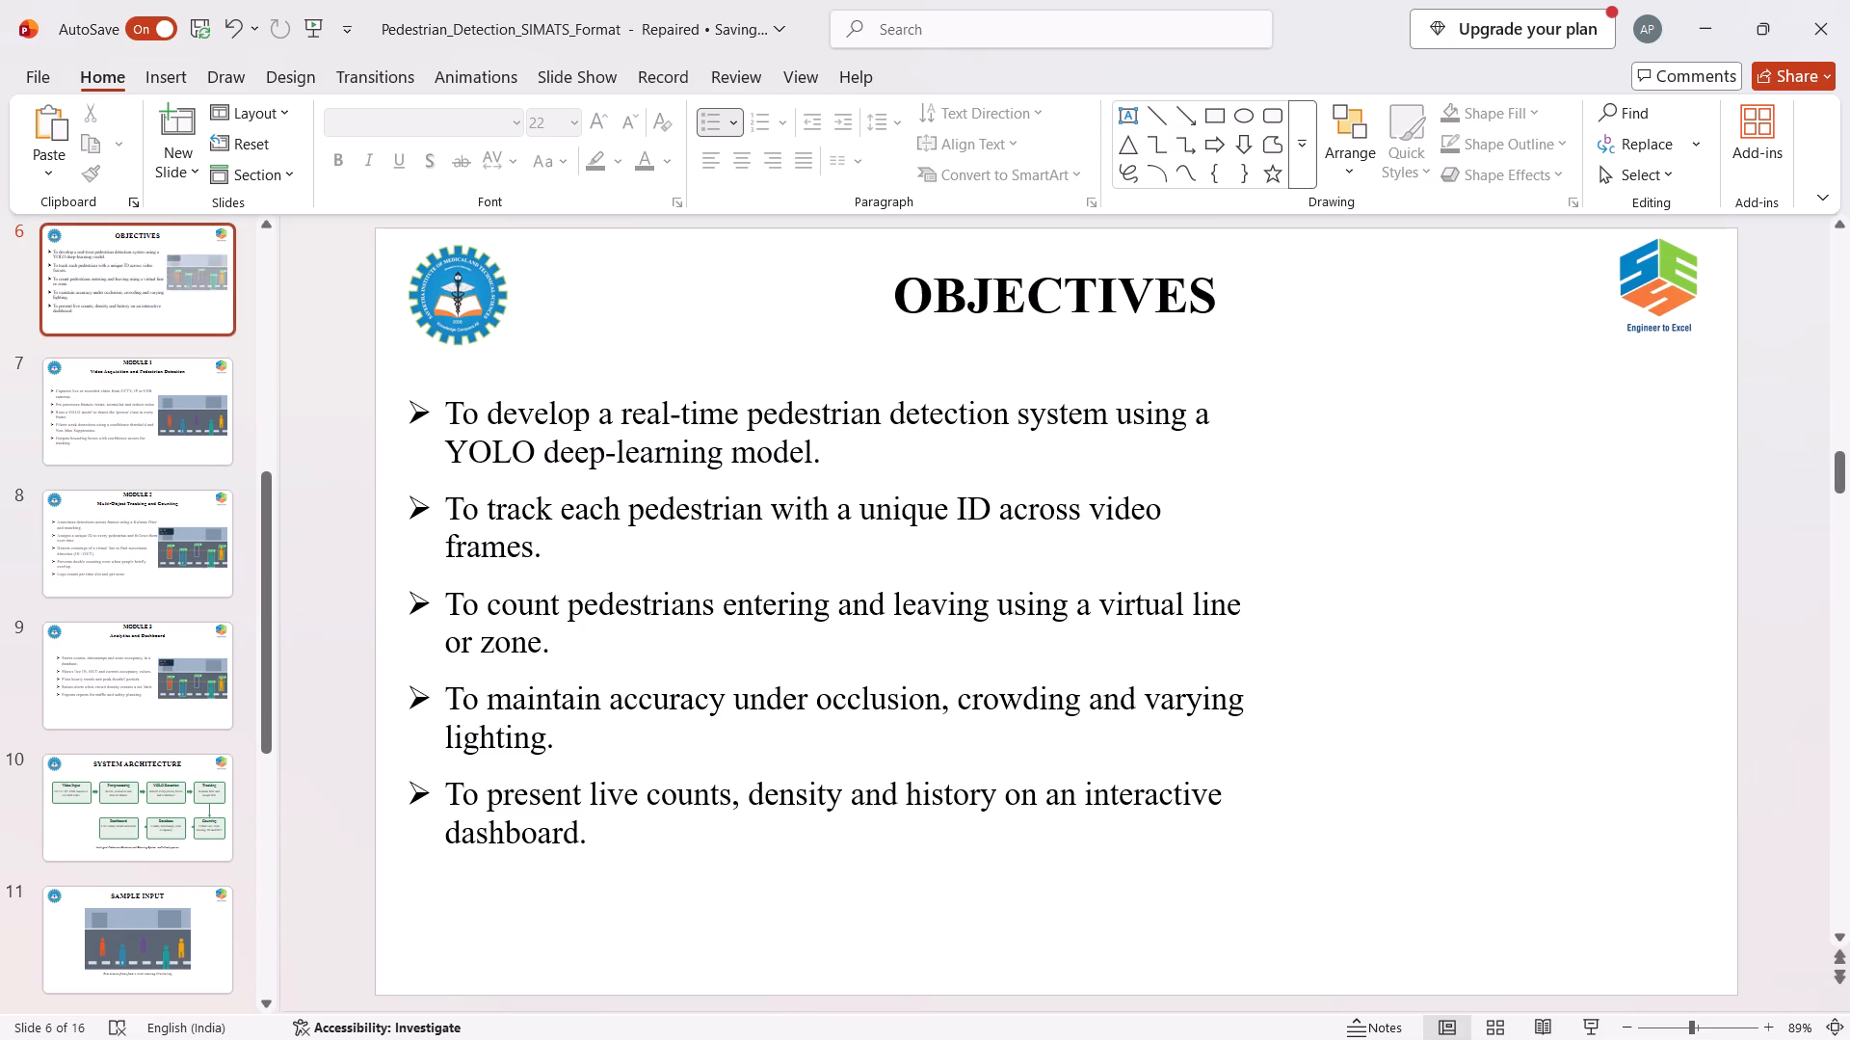
Widen the Objectives bullet text box across the slide, extending its right edge into the area beneath the SSE logo.
{"action": "left_click", "coordinate": [924, 715]}
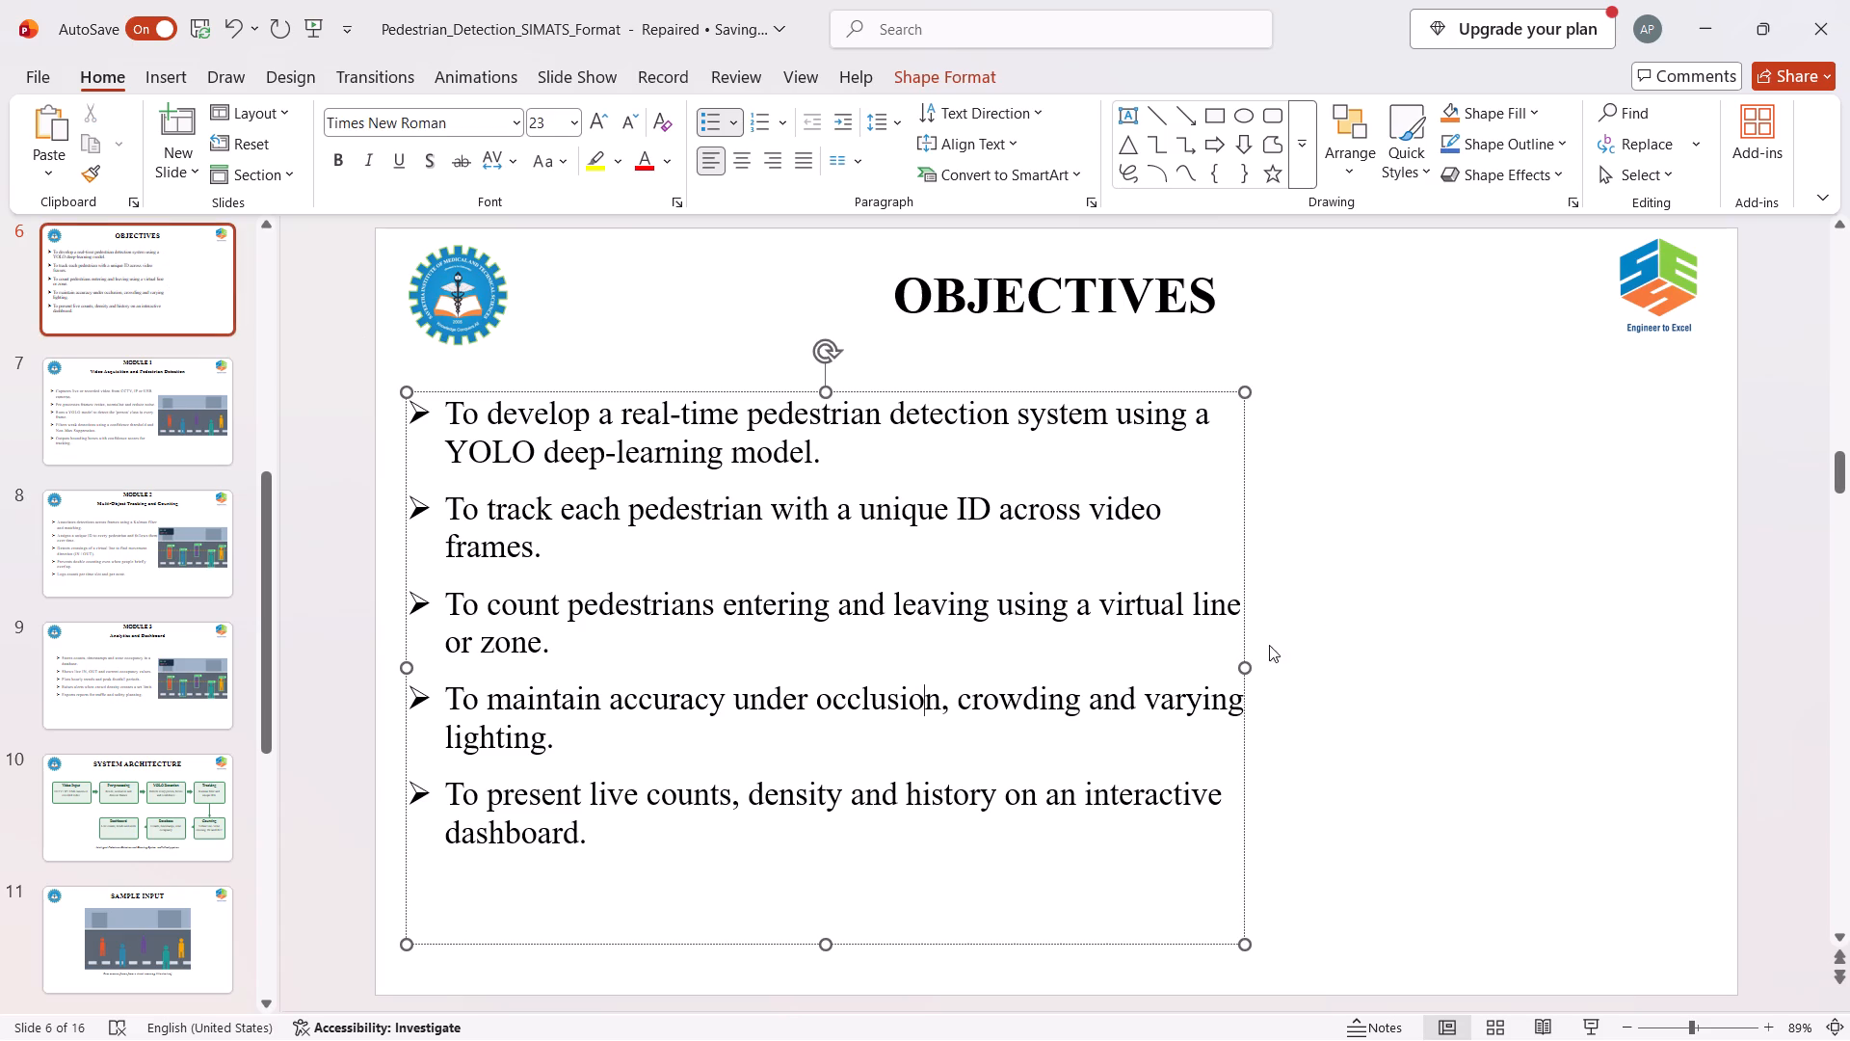
{"action": "left_click_drag", "start_coordinate": [1240, 664], "coordinate": [1478, 661]}
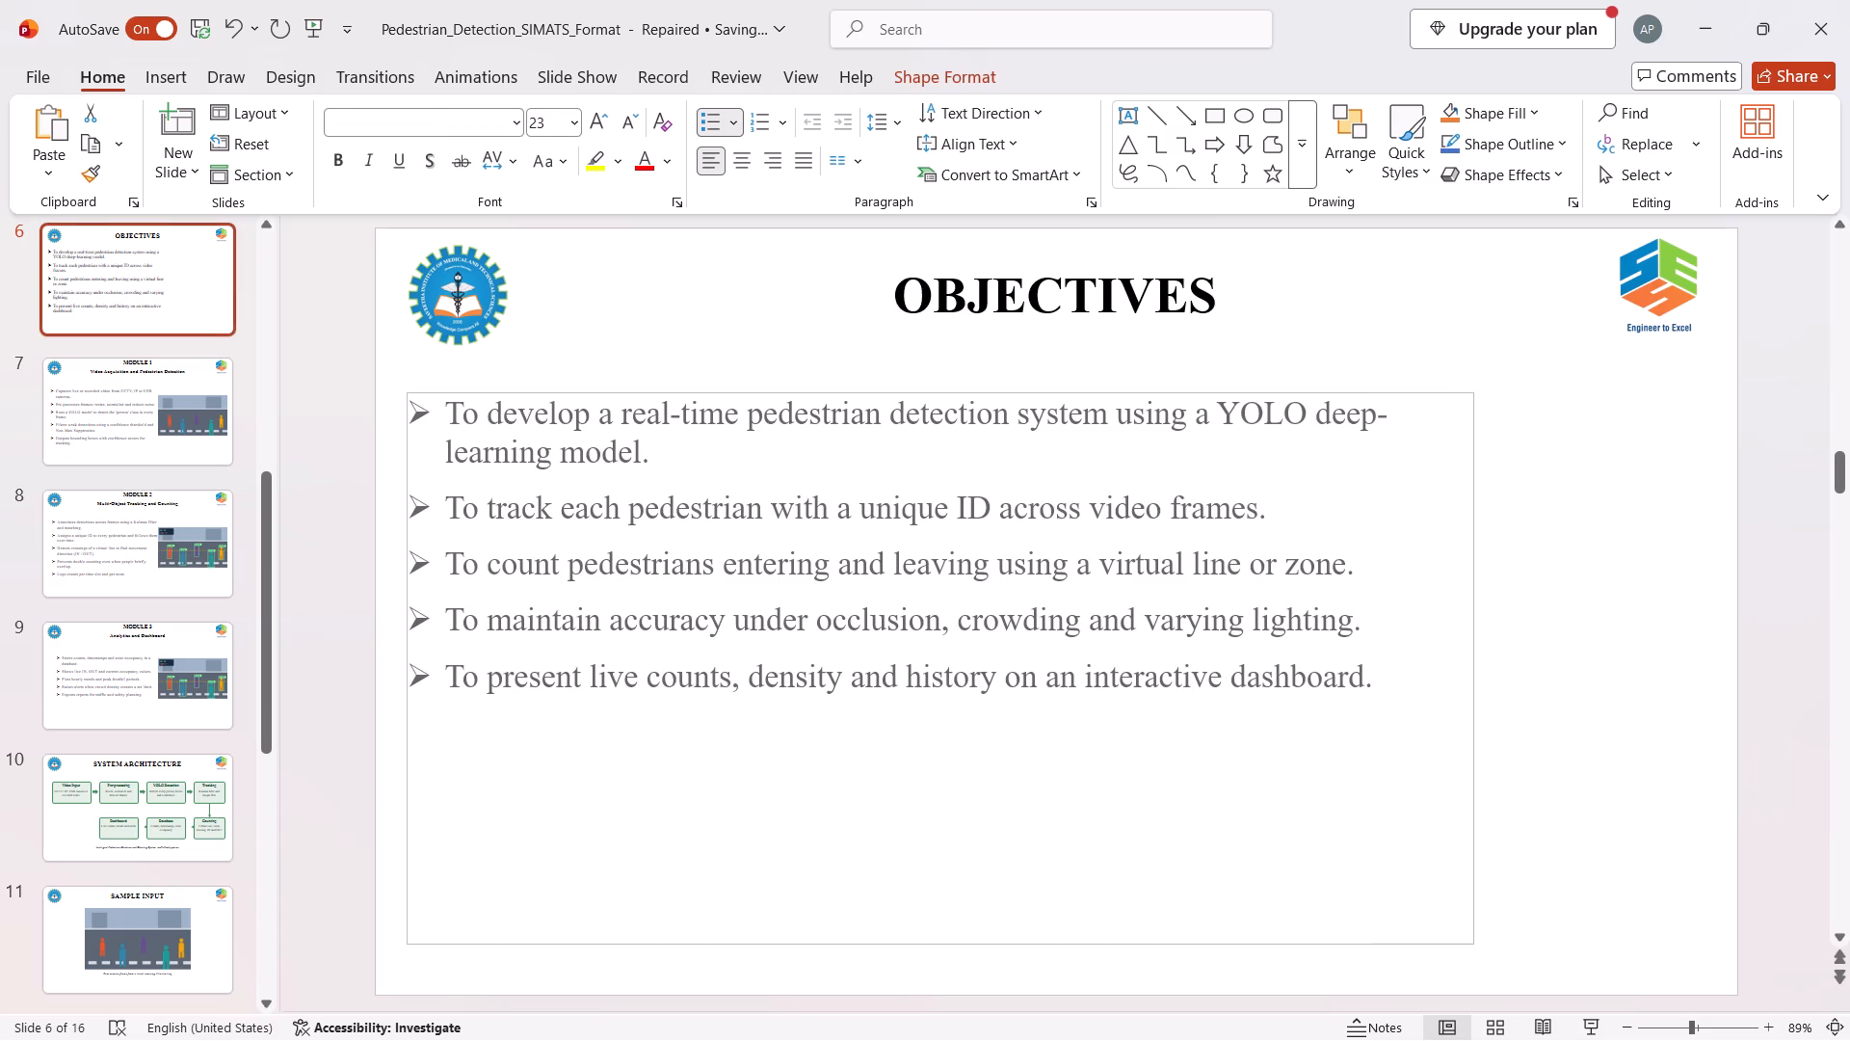
{"action": "left_click_drag", "start_coordinate": [1478, 661], "coordinate": [1575, 676]}
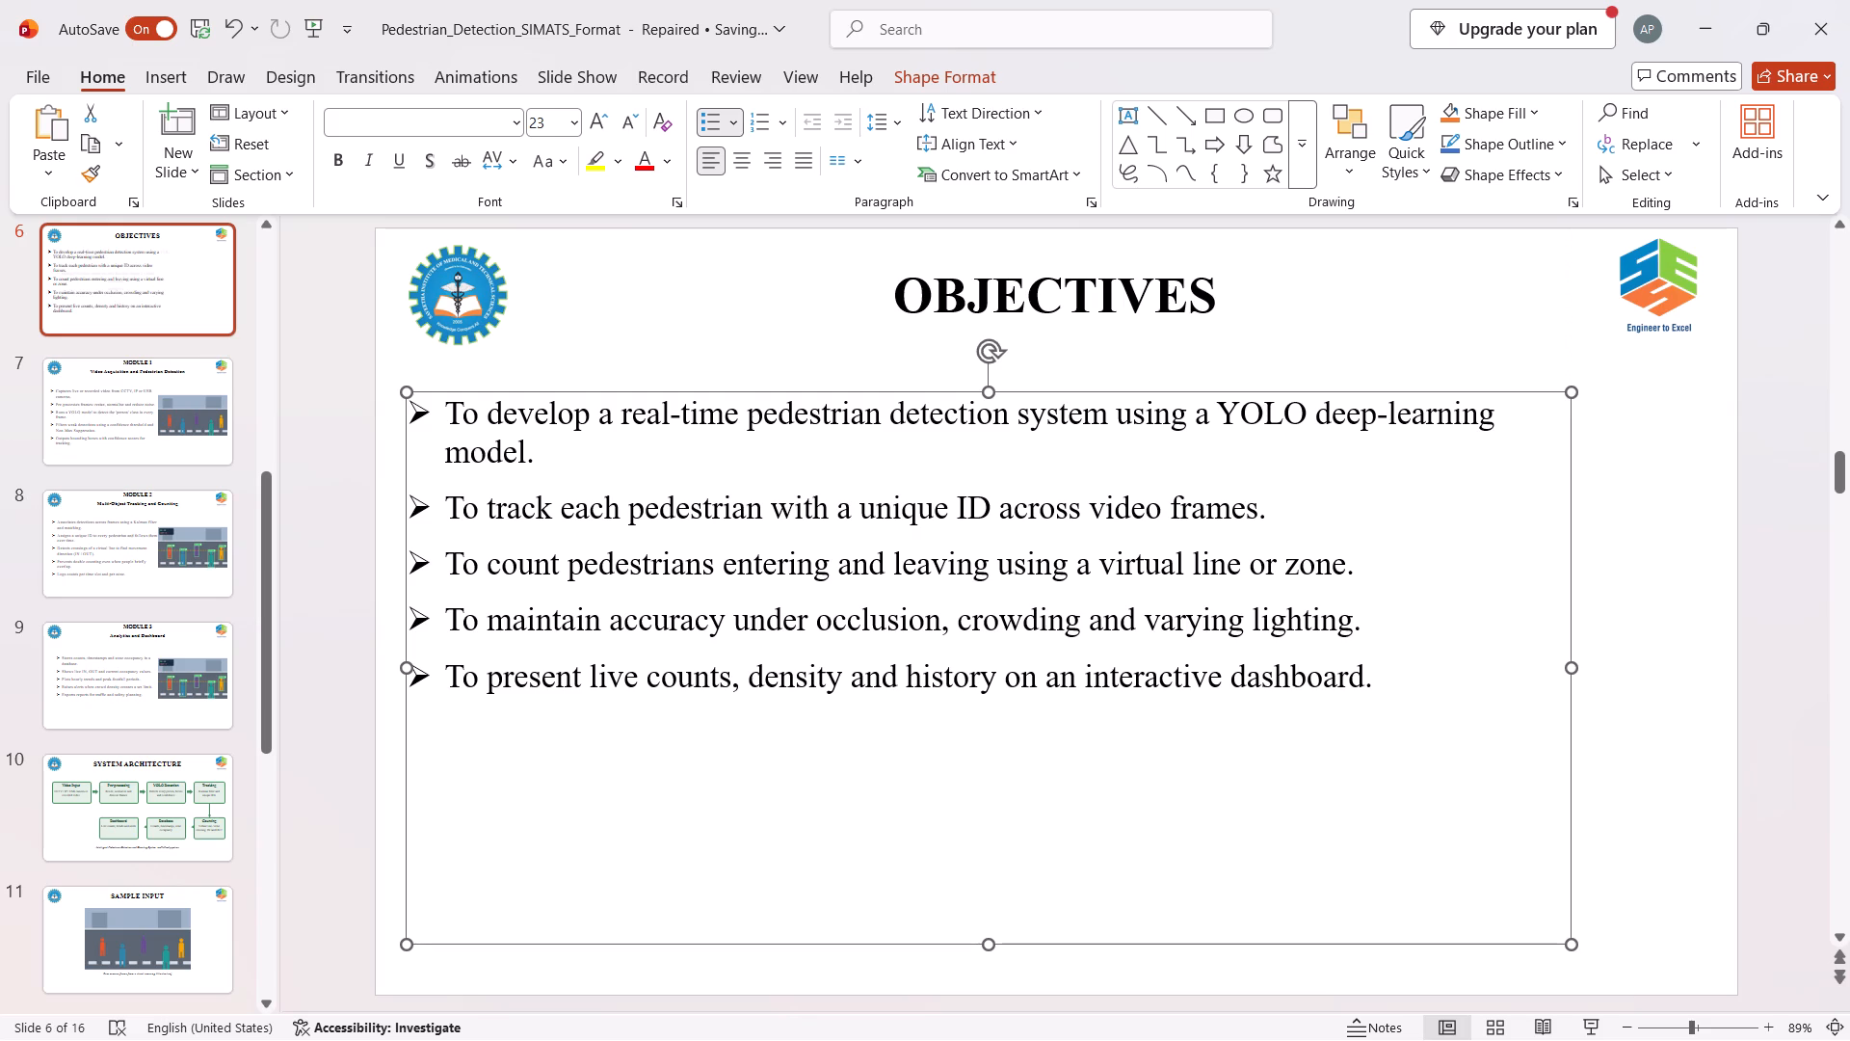
Insert a blank line between each pair of objectives from the second bullet to the fifth.
{"action": "left_click", "coordinate": [1318, 509]}
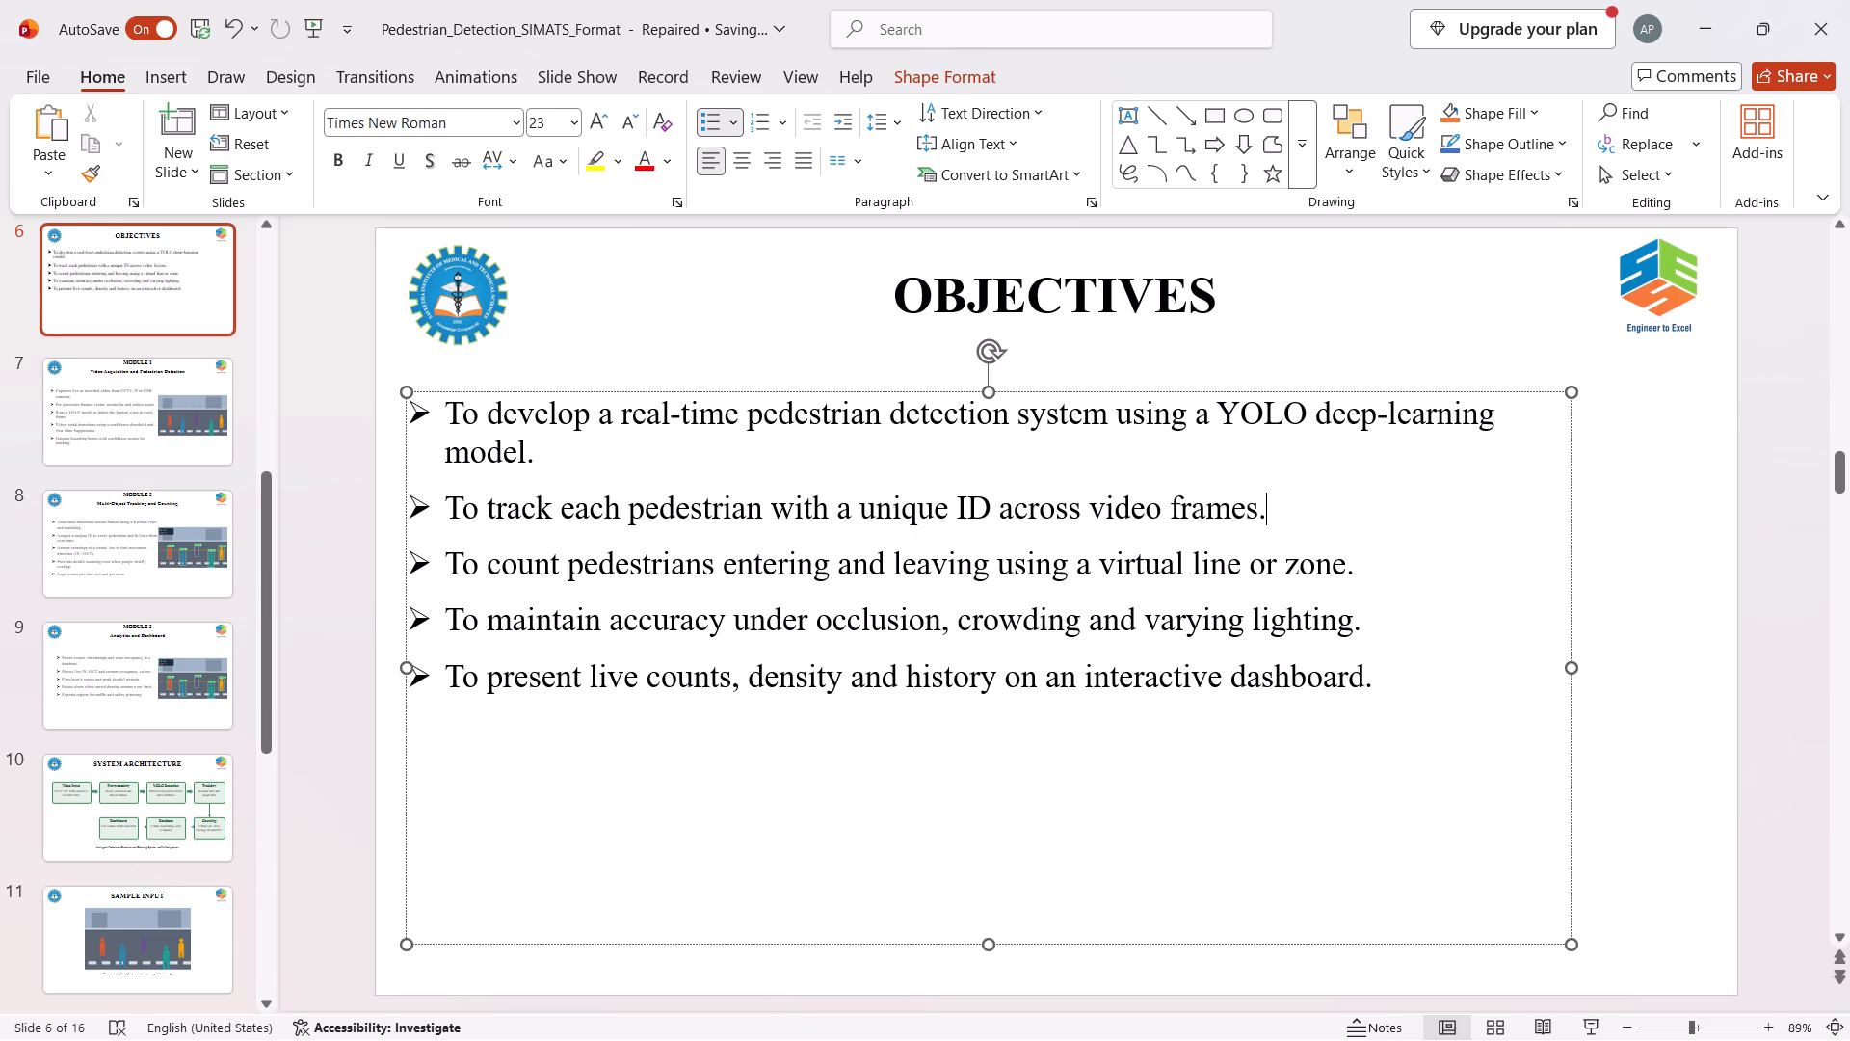
{"action": "key", "text": "Return"}
{"action": "key", "text": "Down"}
{"action": "key", "text": "Down"}
{"action": "key", "text": "Return"}
{"action": "key", "text": "Down"}
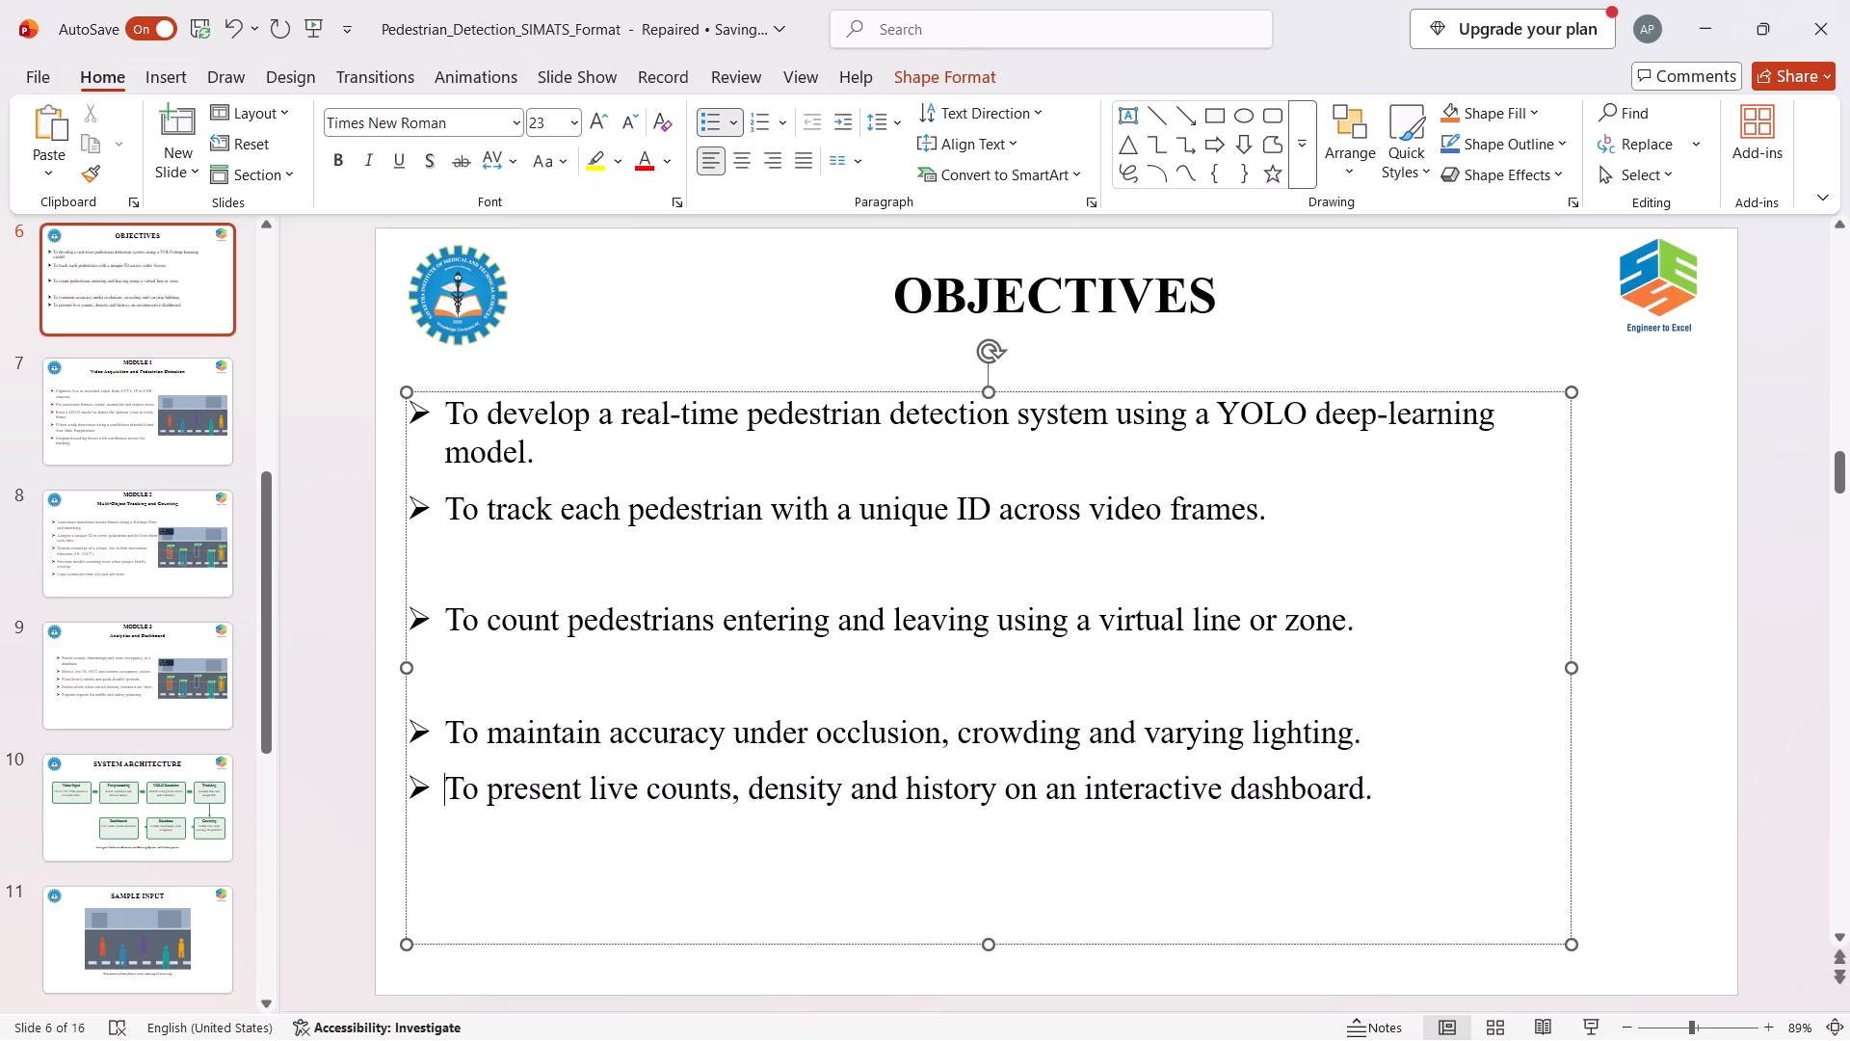
{"action": "key", "text": "Return"}
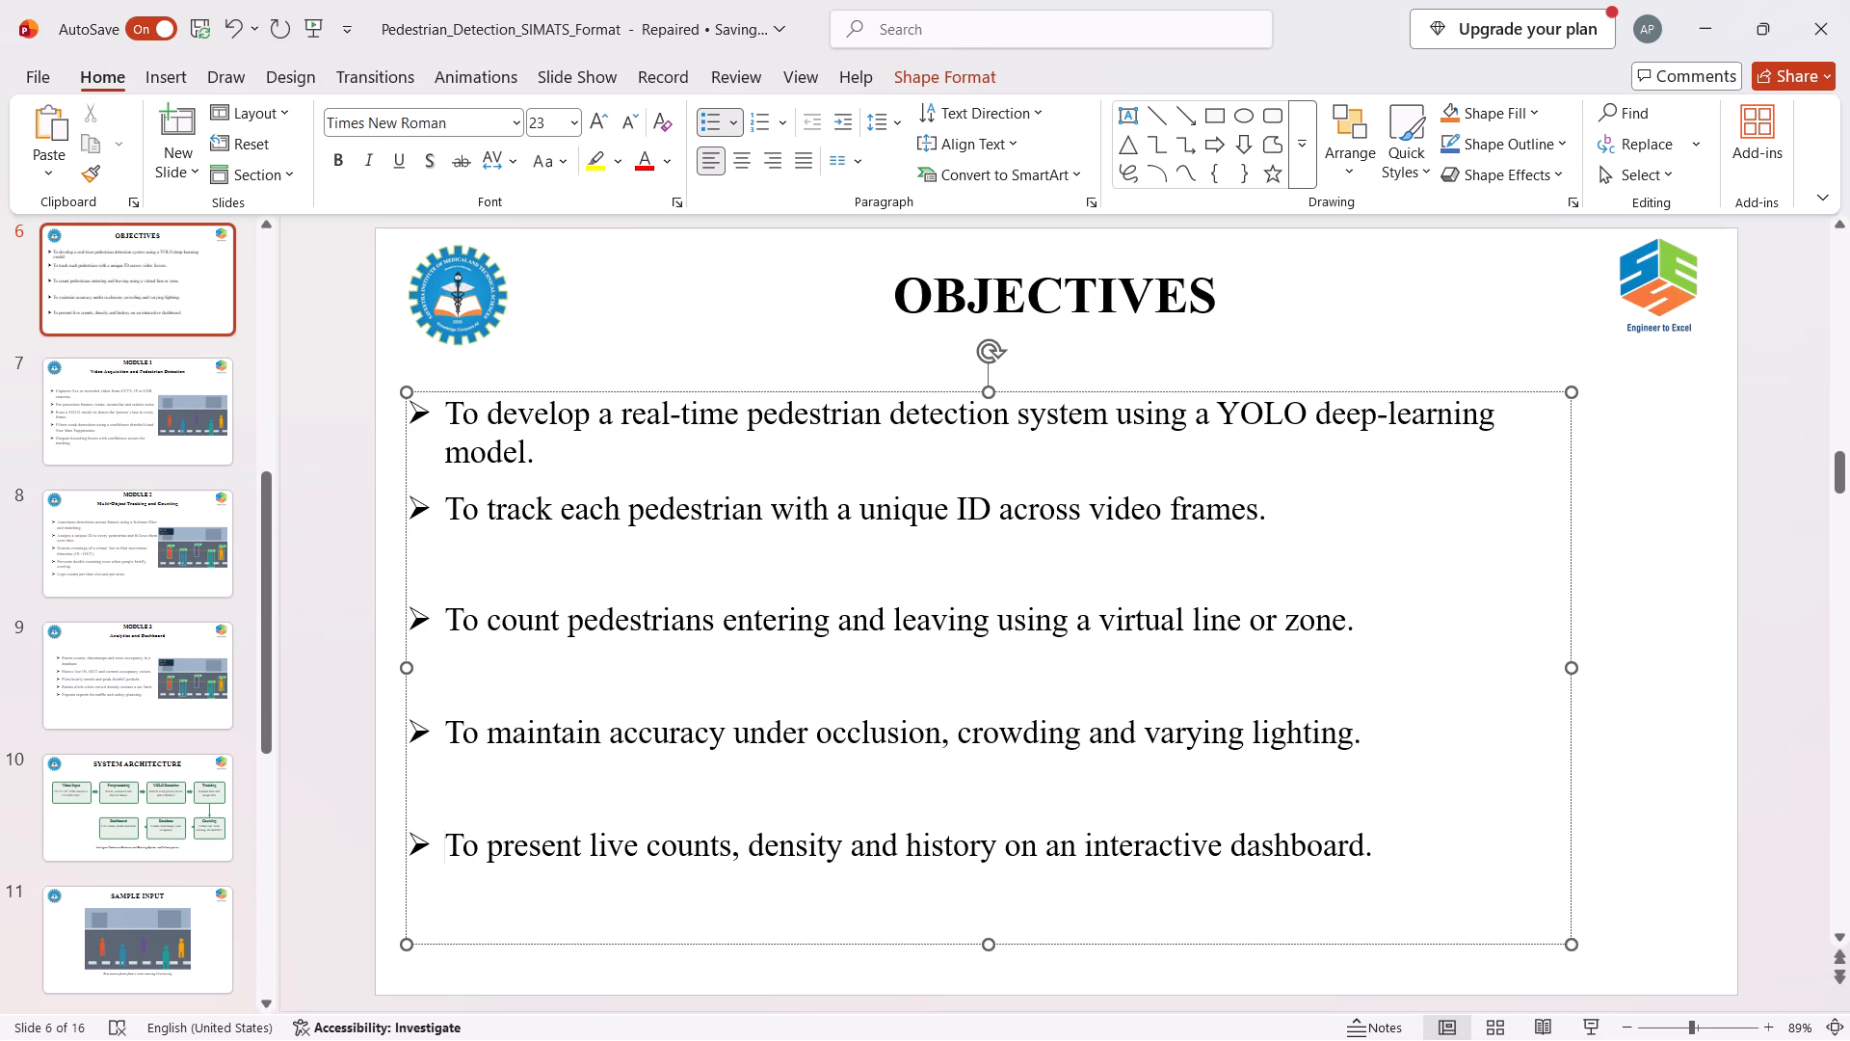
Move the Objectives bullet text box right and slightly down beneath the title.
{"action": "left_click_drag", "start_coordinate": [1088, 384], "coordinate": [1192, 405]}
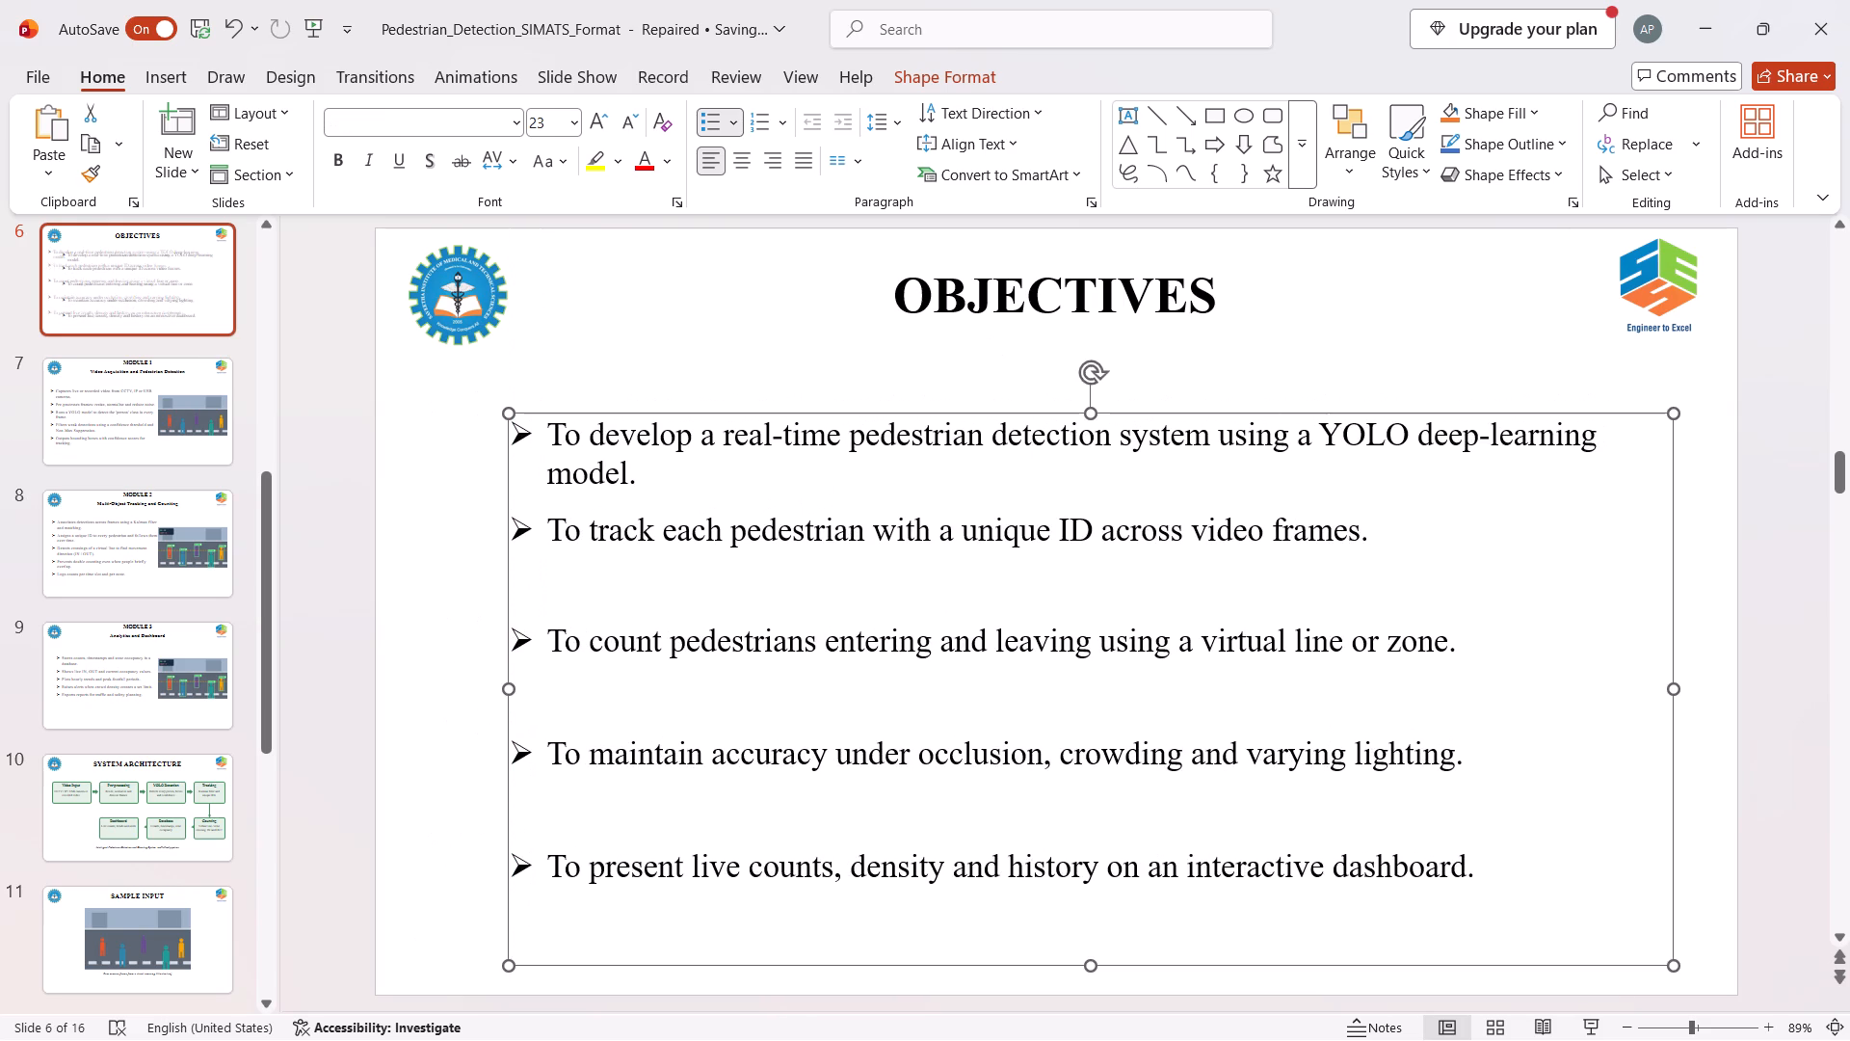
{"action": "left_click", "coordinate": [1469, 345]}
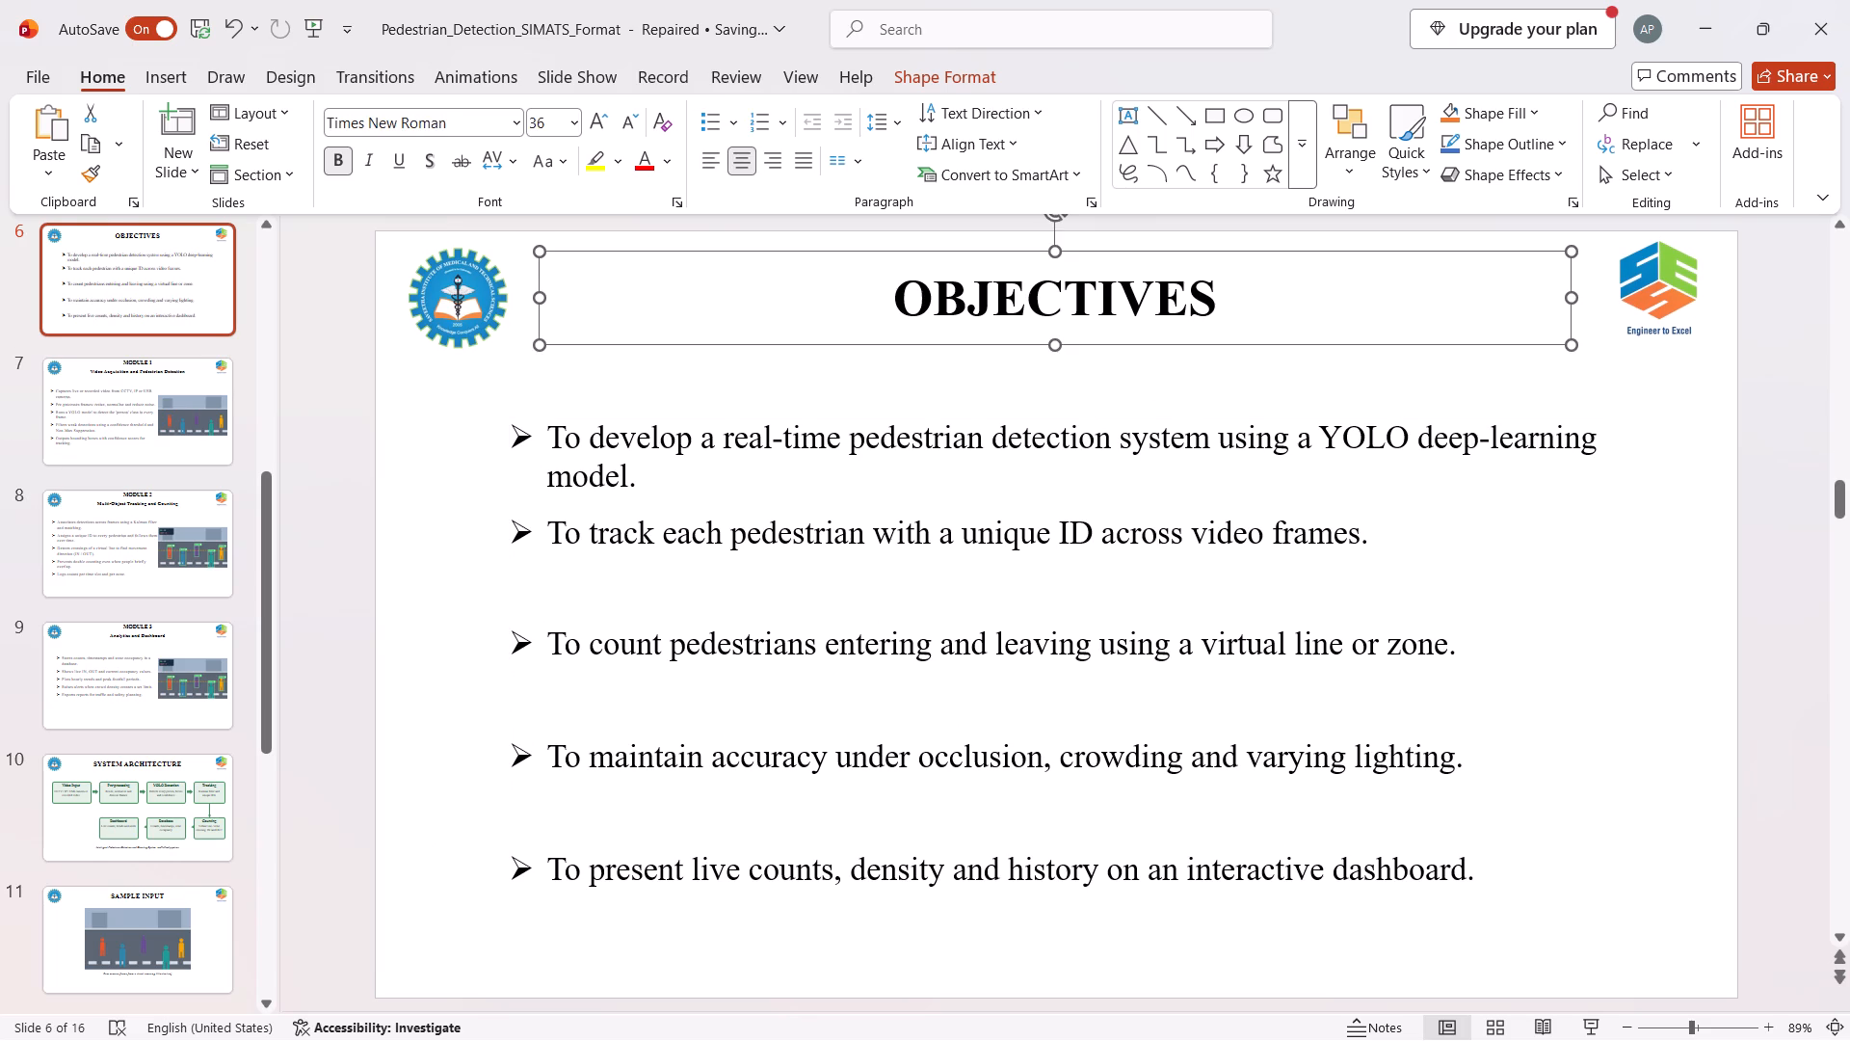
{"action": "left_click", "coordinate": [1730, 528]}
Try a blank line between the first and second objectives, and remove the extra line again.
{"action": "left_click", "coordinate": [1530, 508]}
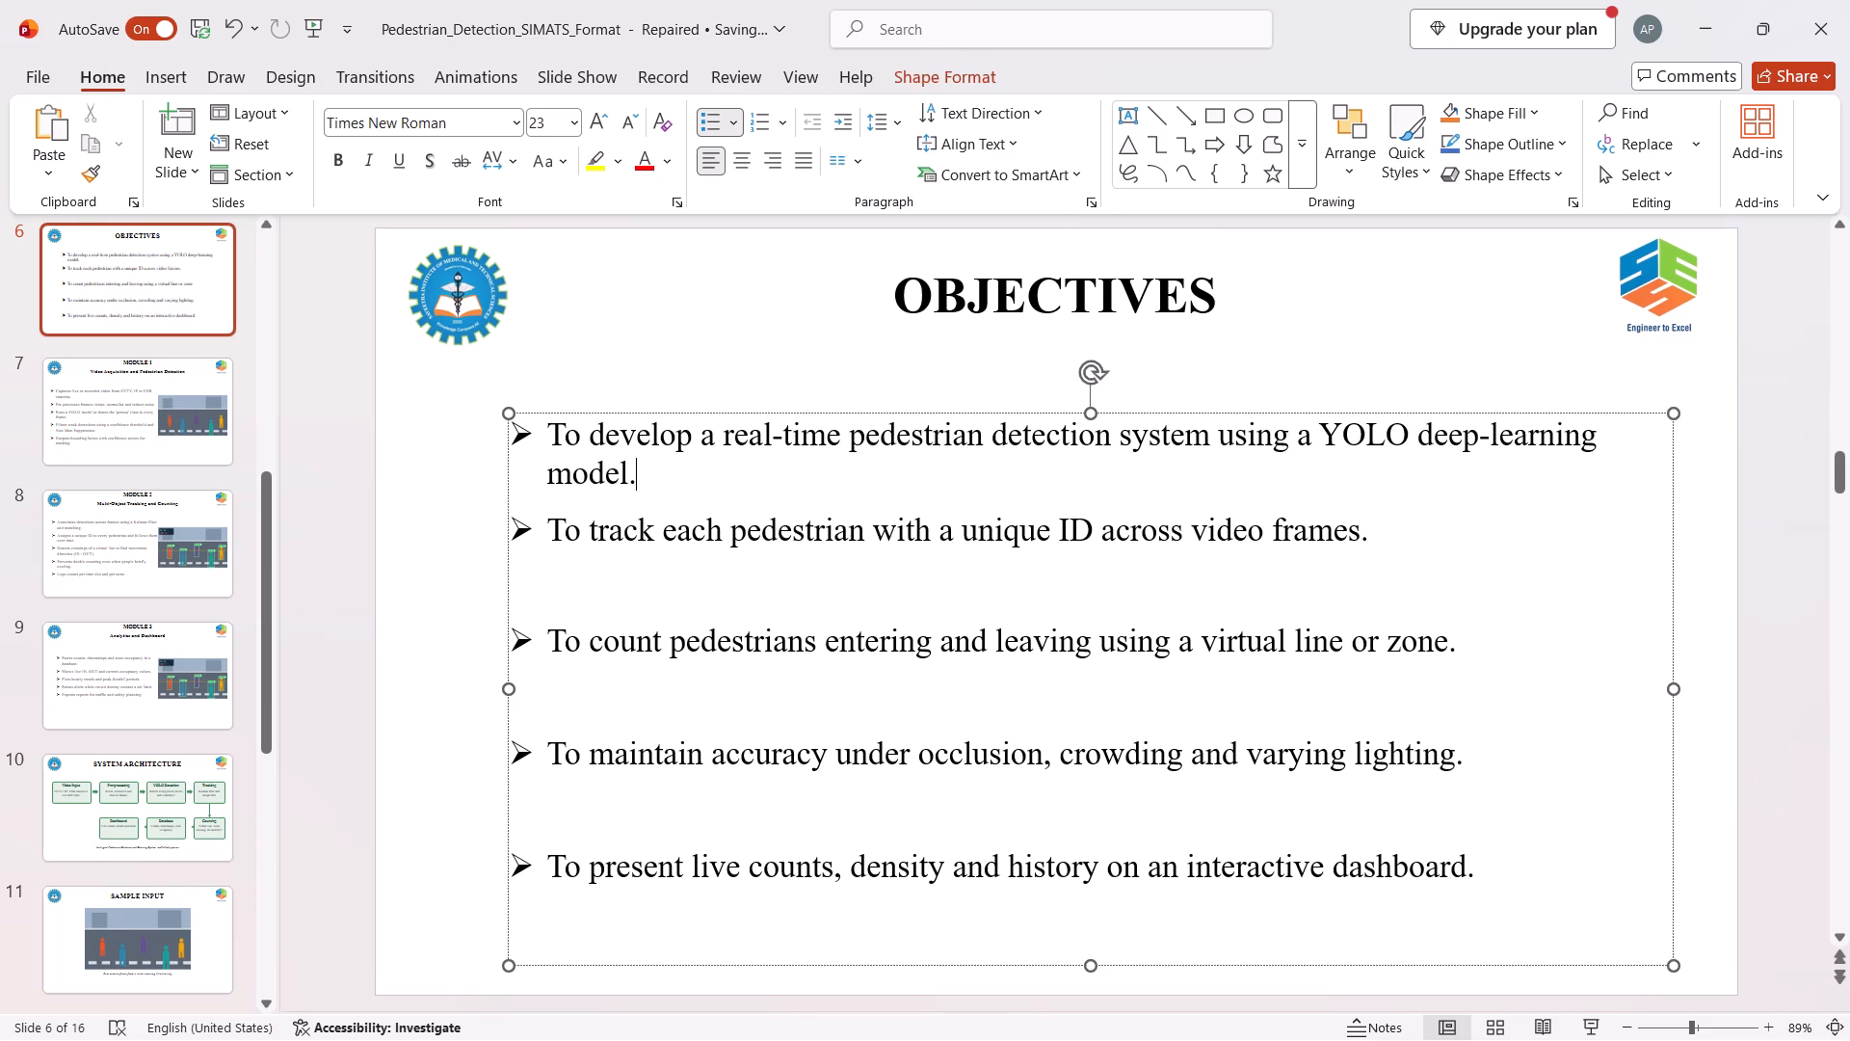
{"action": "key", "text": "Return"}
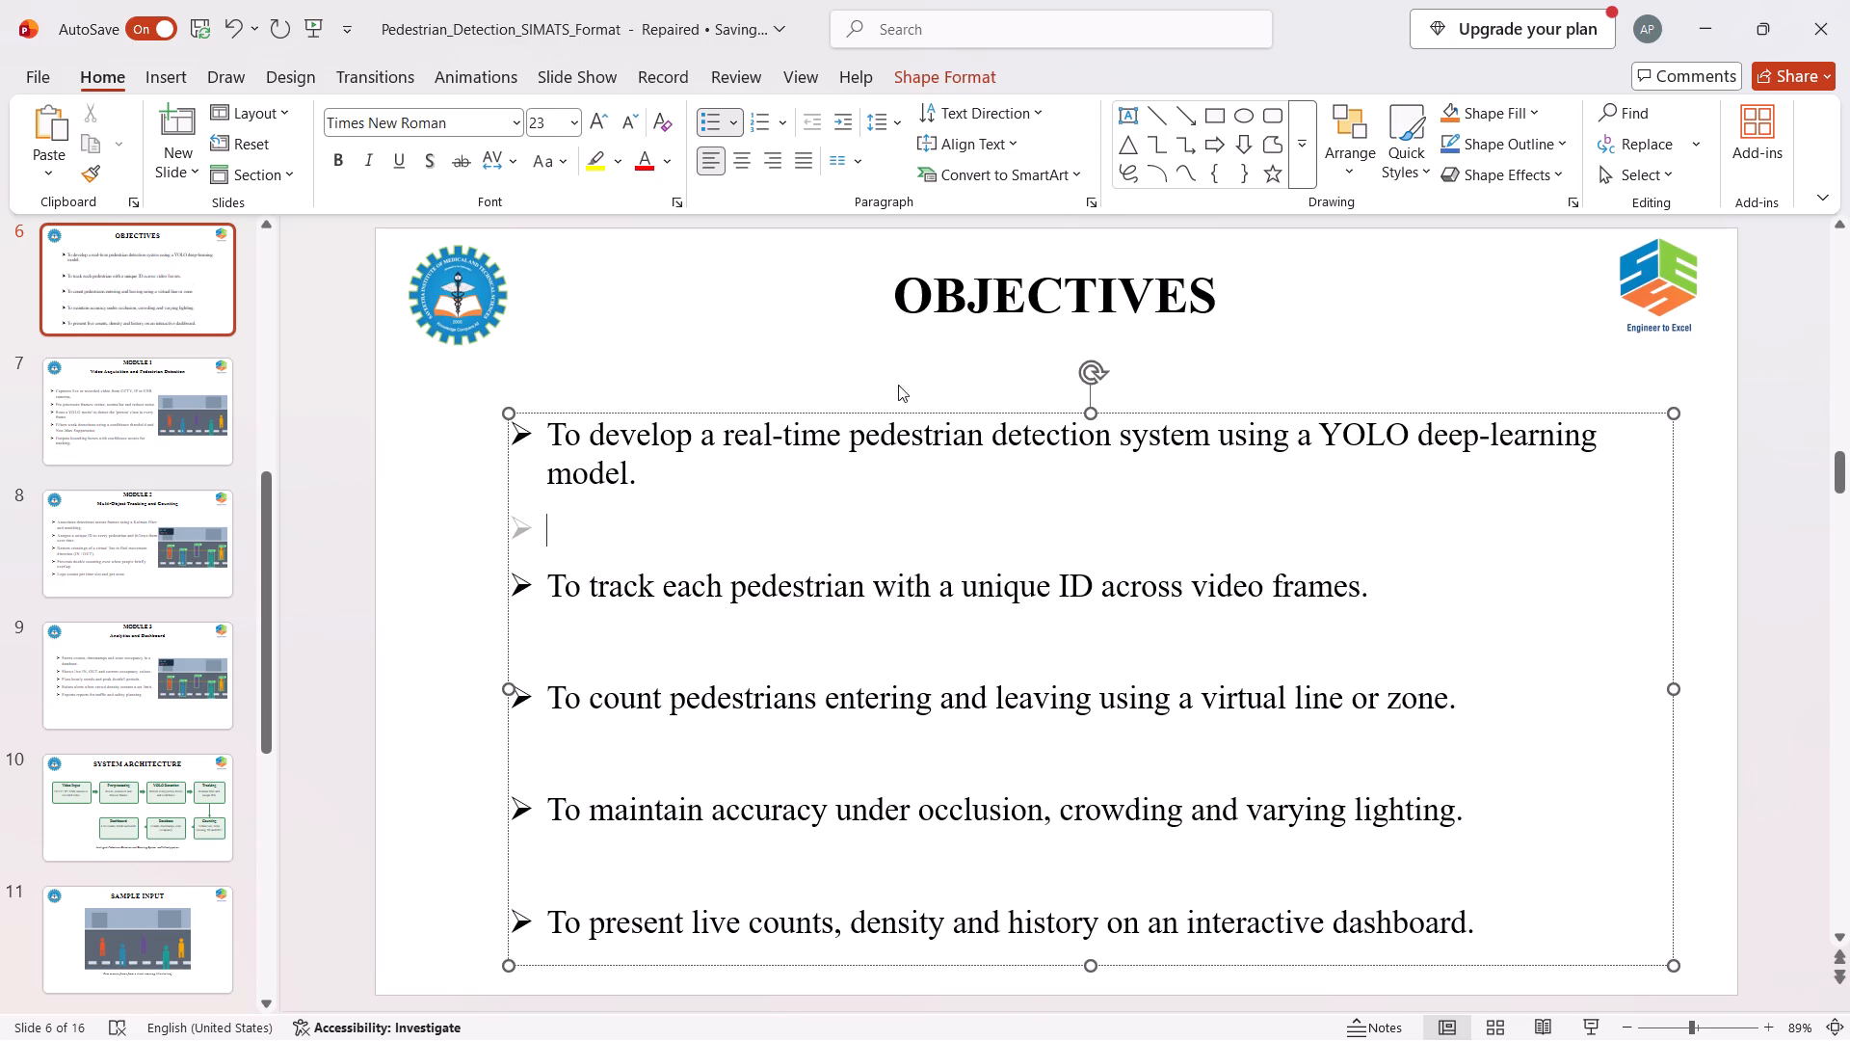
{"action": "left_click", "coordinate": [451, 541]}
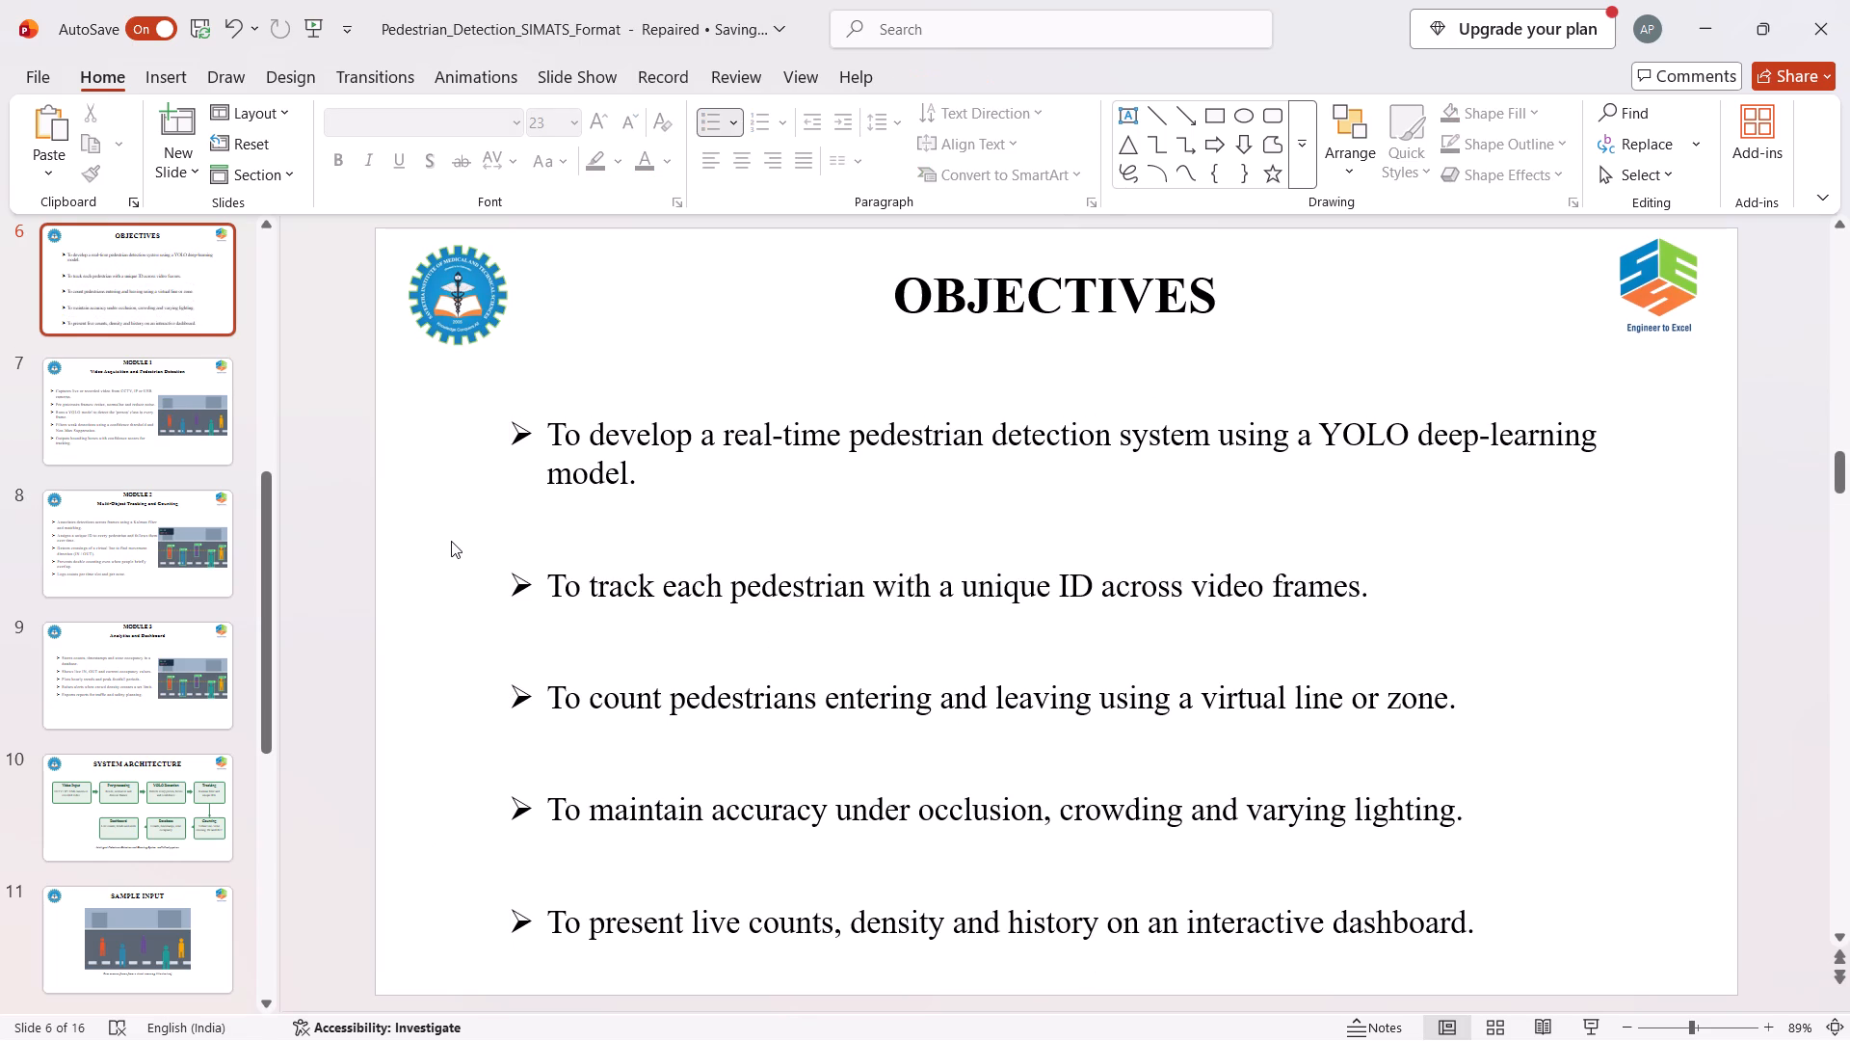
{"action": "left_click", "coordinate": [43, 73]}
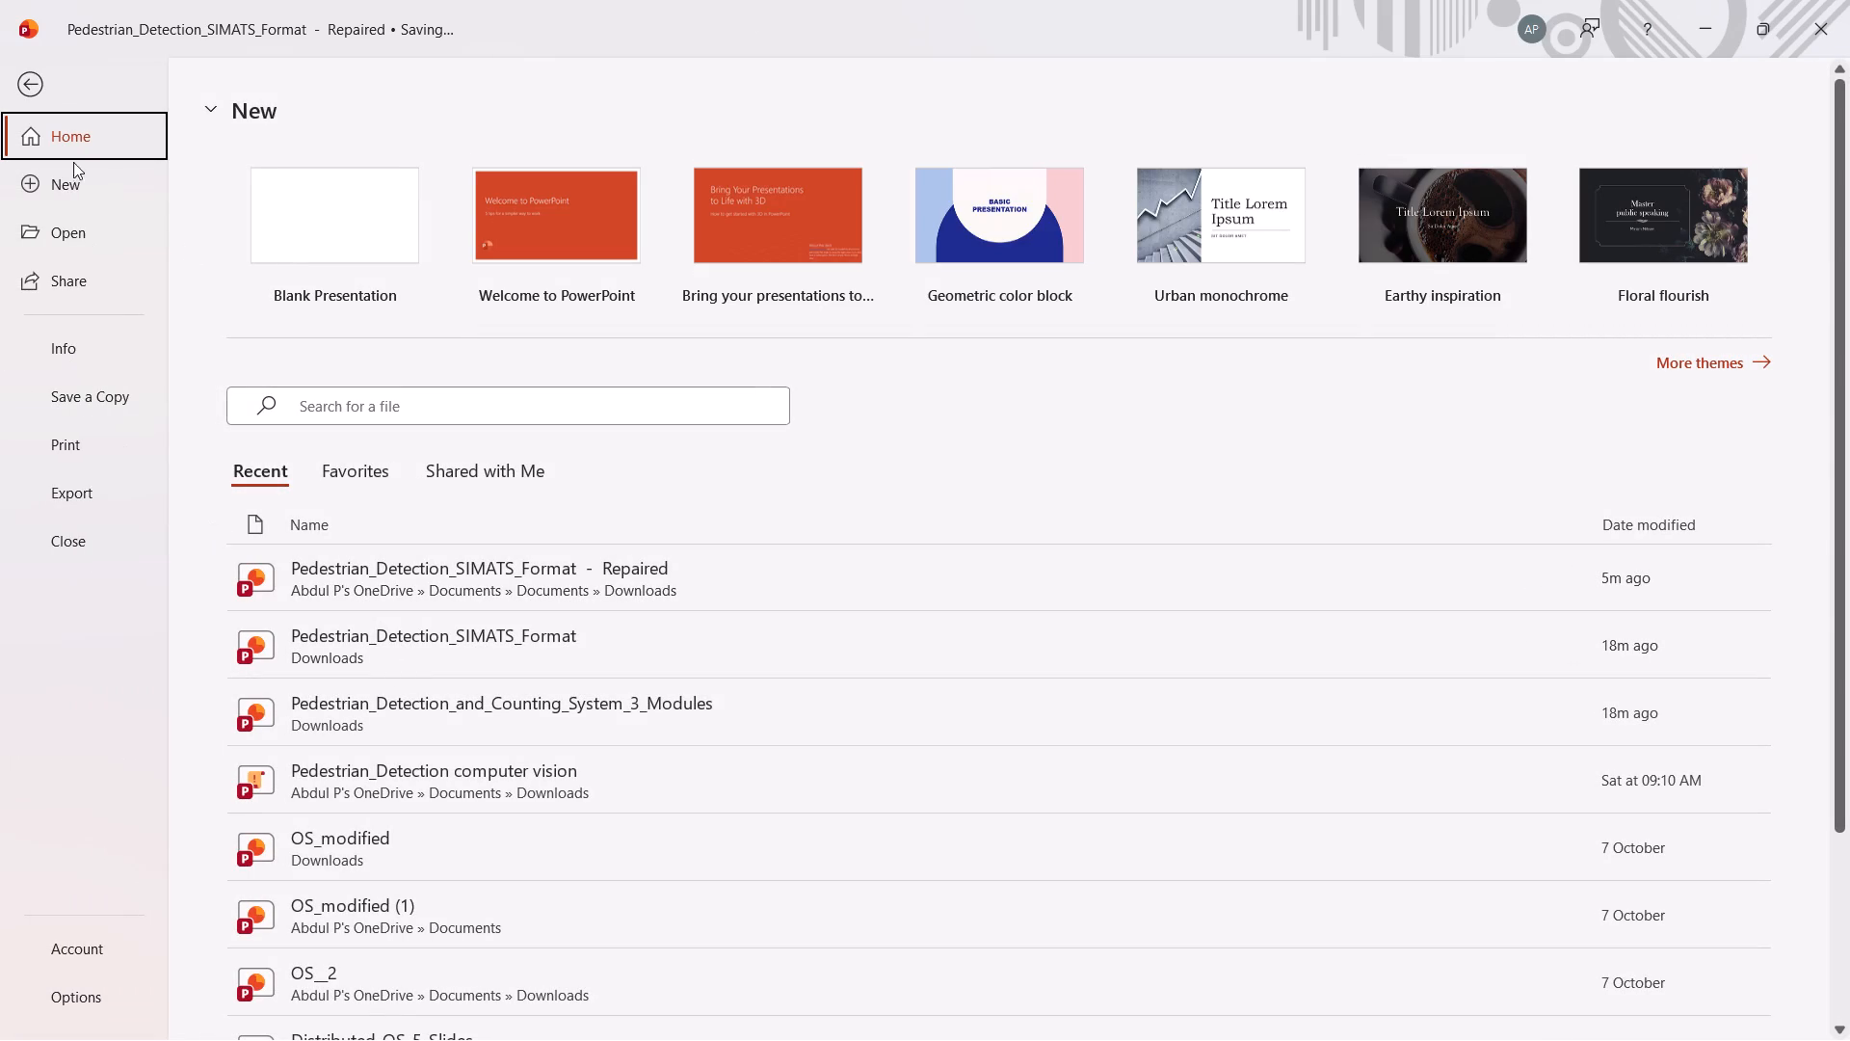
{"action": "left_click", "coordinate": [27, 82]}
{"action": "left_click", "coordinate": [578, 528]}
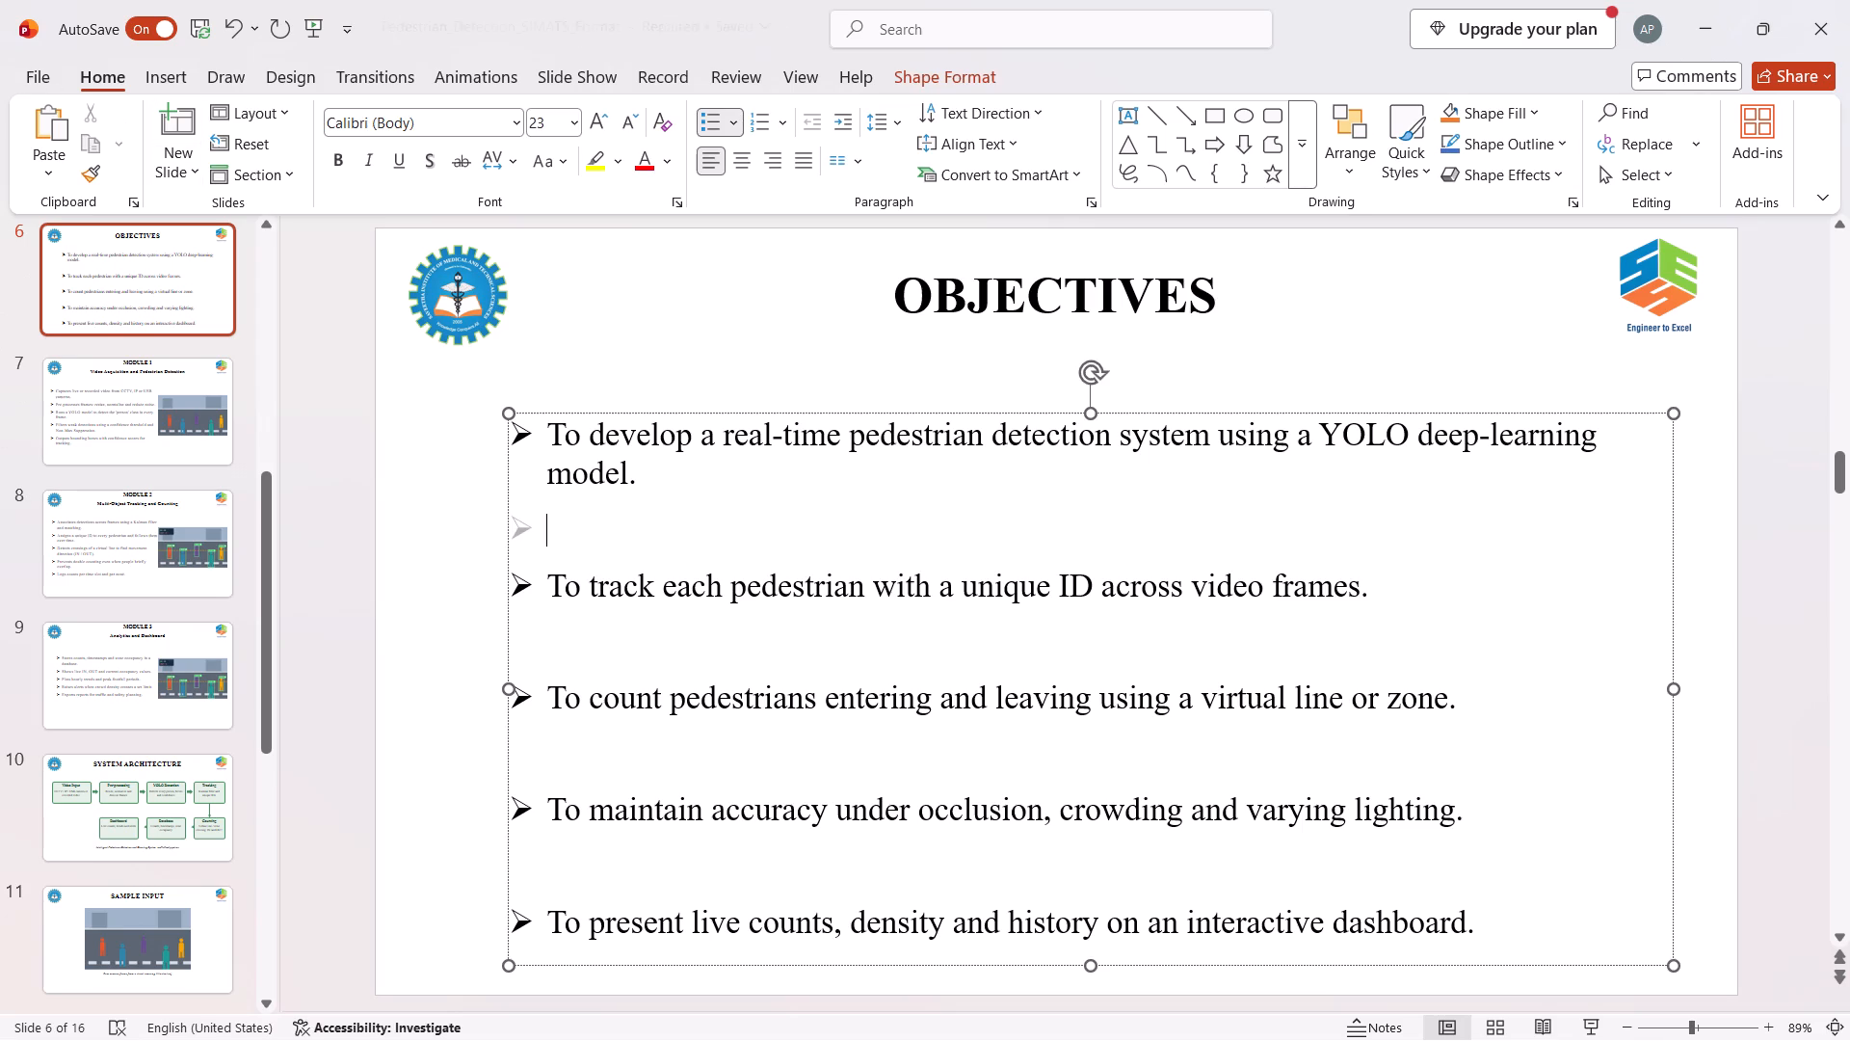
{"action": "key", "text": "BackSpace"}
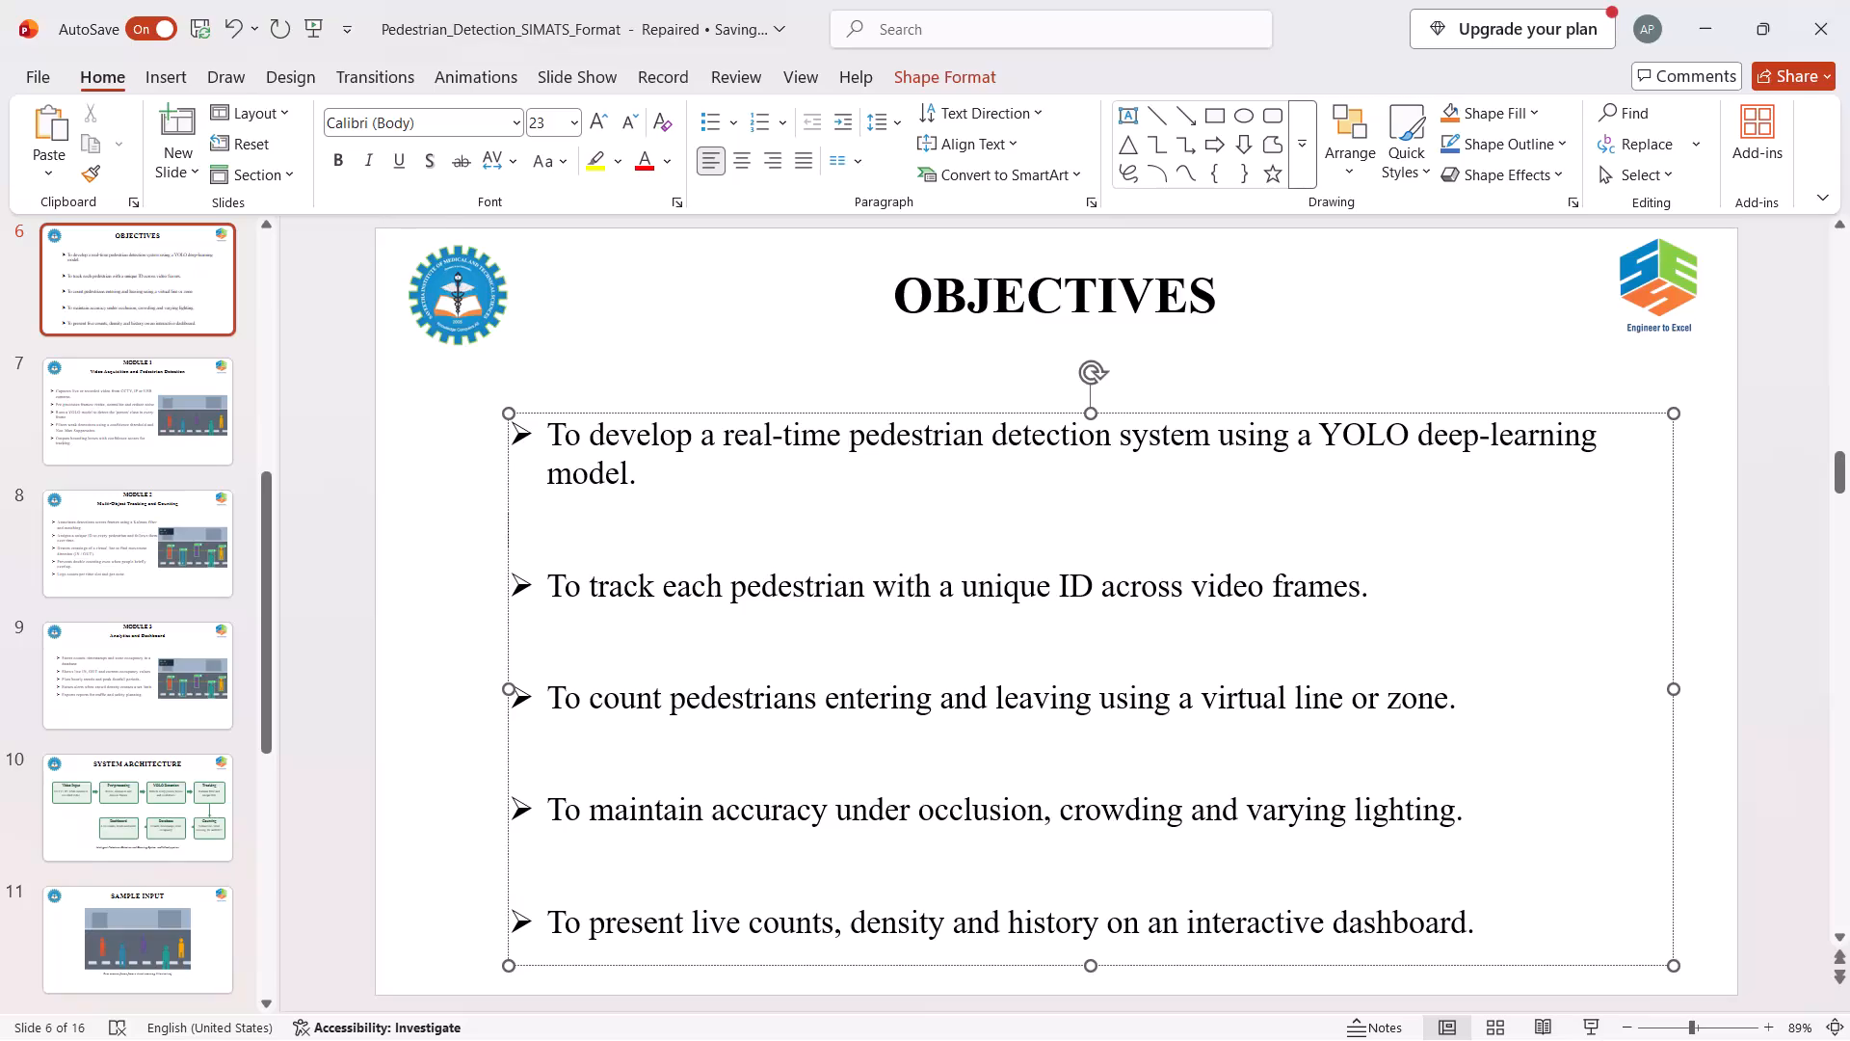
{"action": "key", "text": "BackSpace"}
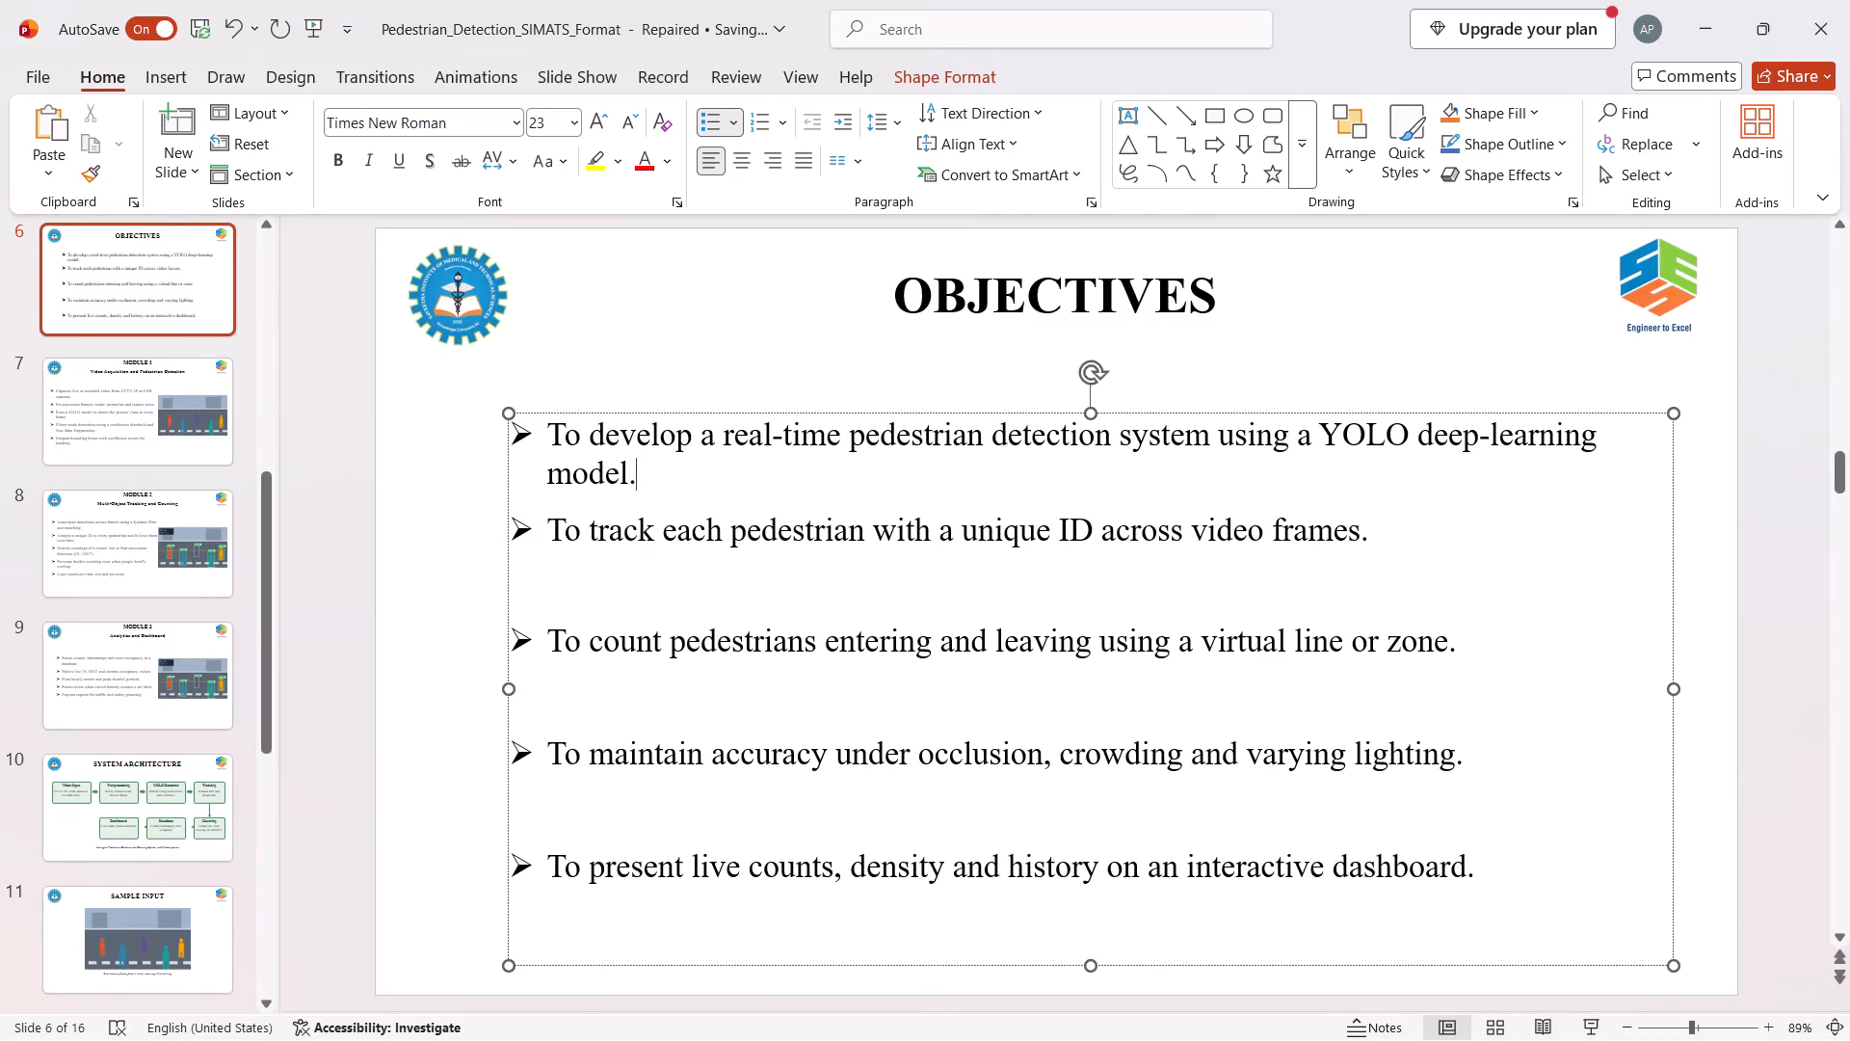
Save a copy of the presentation as TEAM 6 in the OneDrive Downloads folder.
{"action": "left_click", "coordinate": [43, 78]}
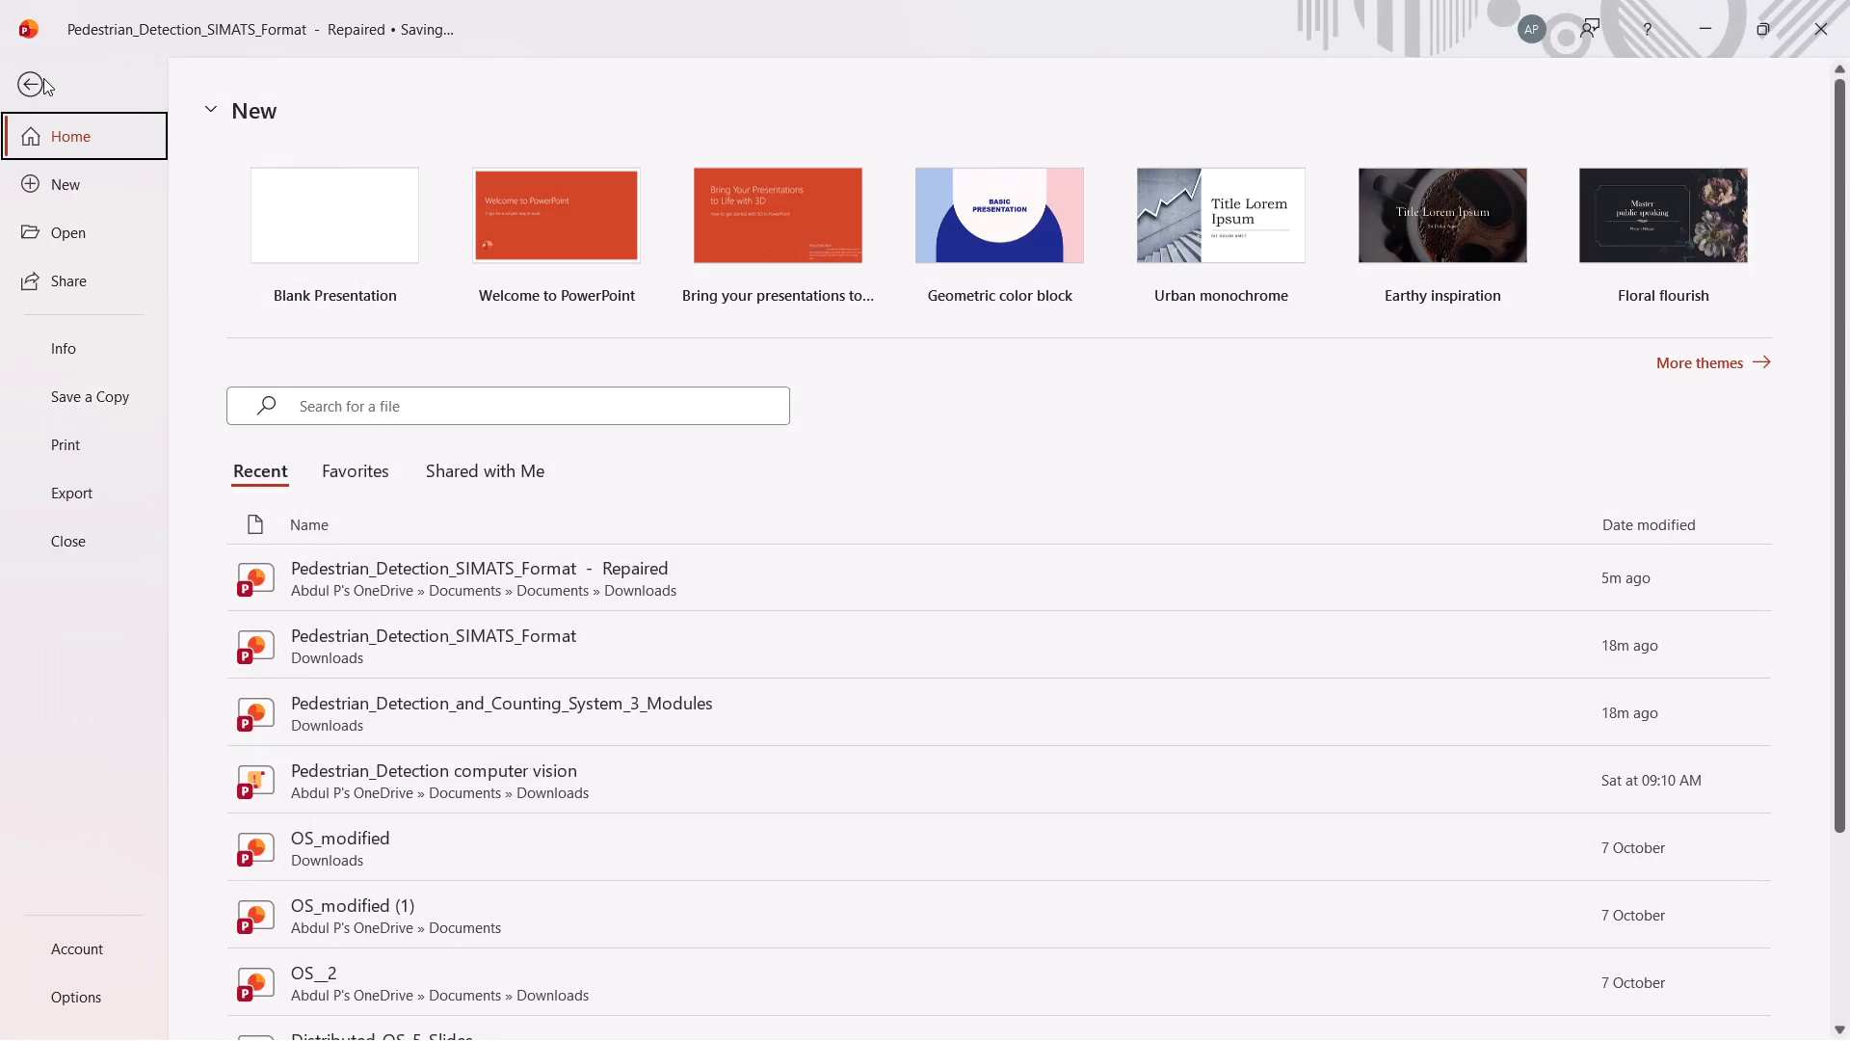
{"action": "left_click", "coordinate": [90, 392]}
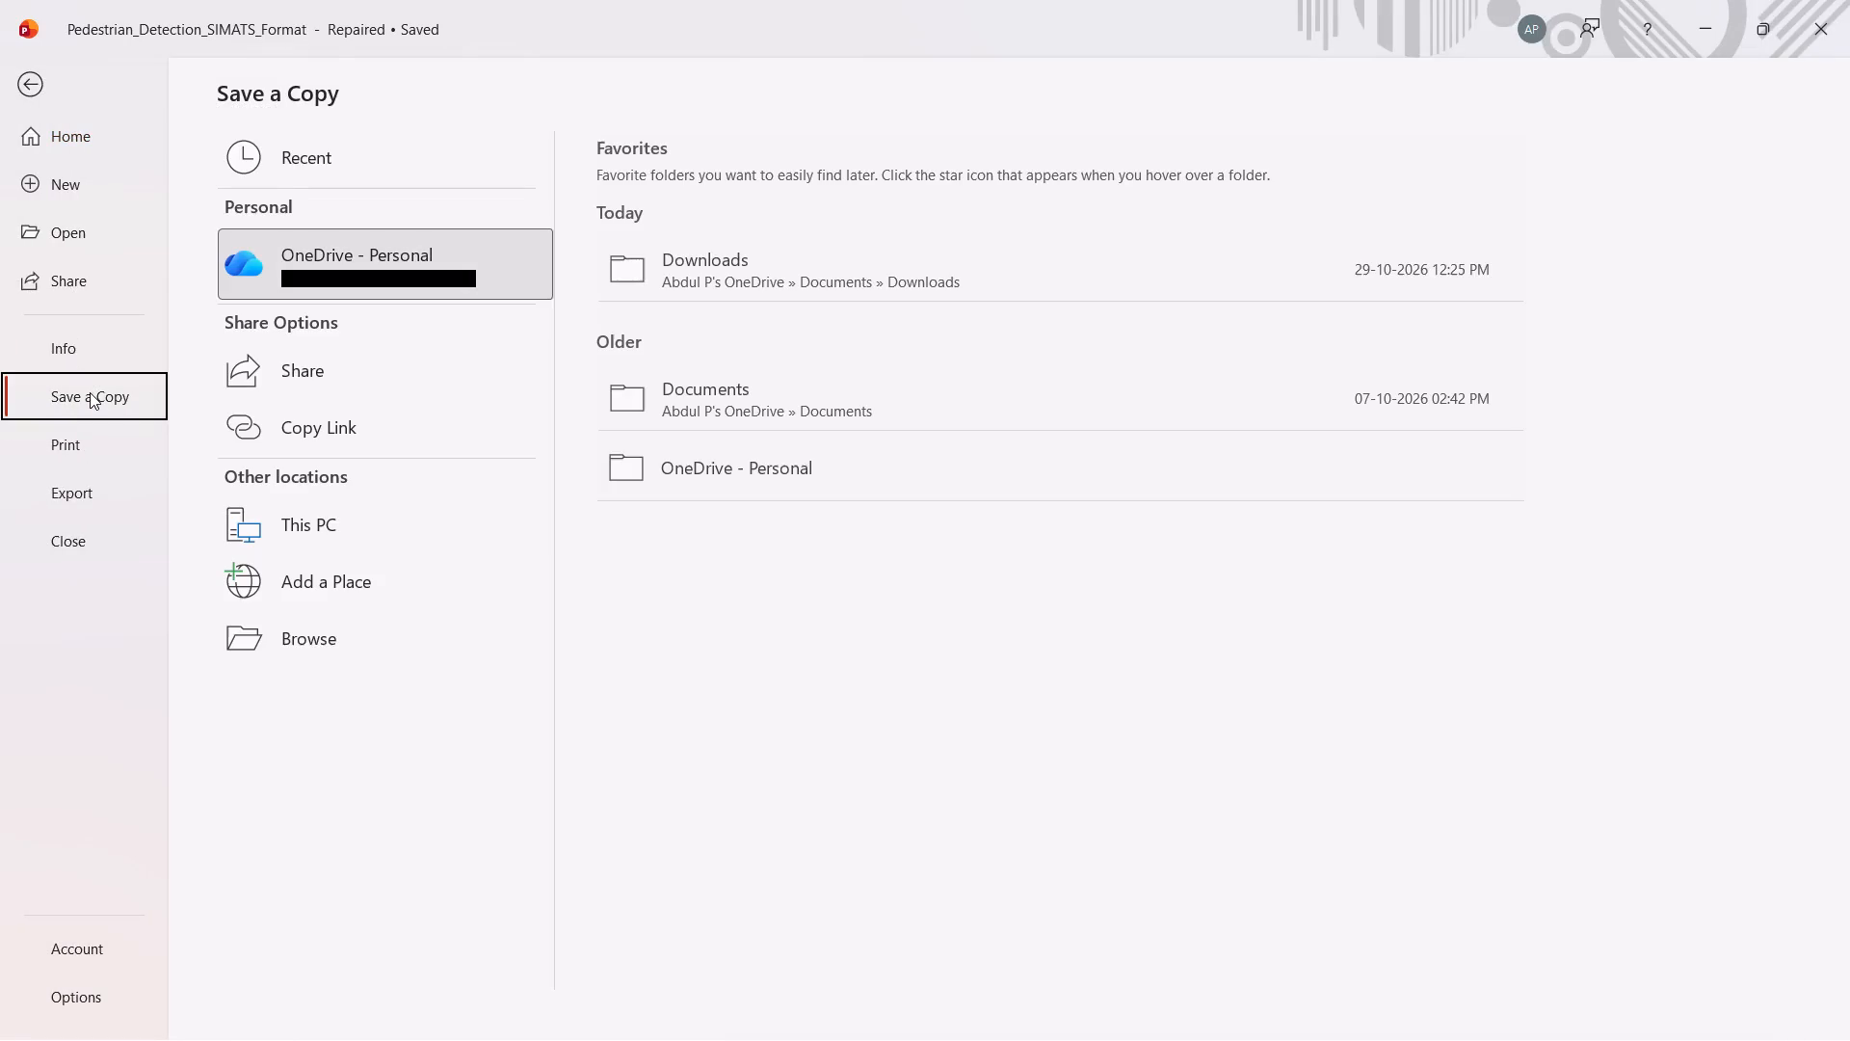
{"action": "left_click", "coordinate": [754, 280]}
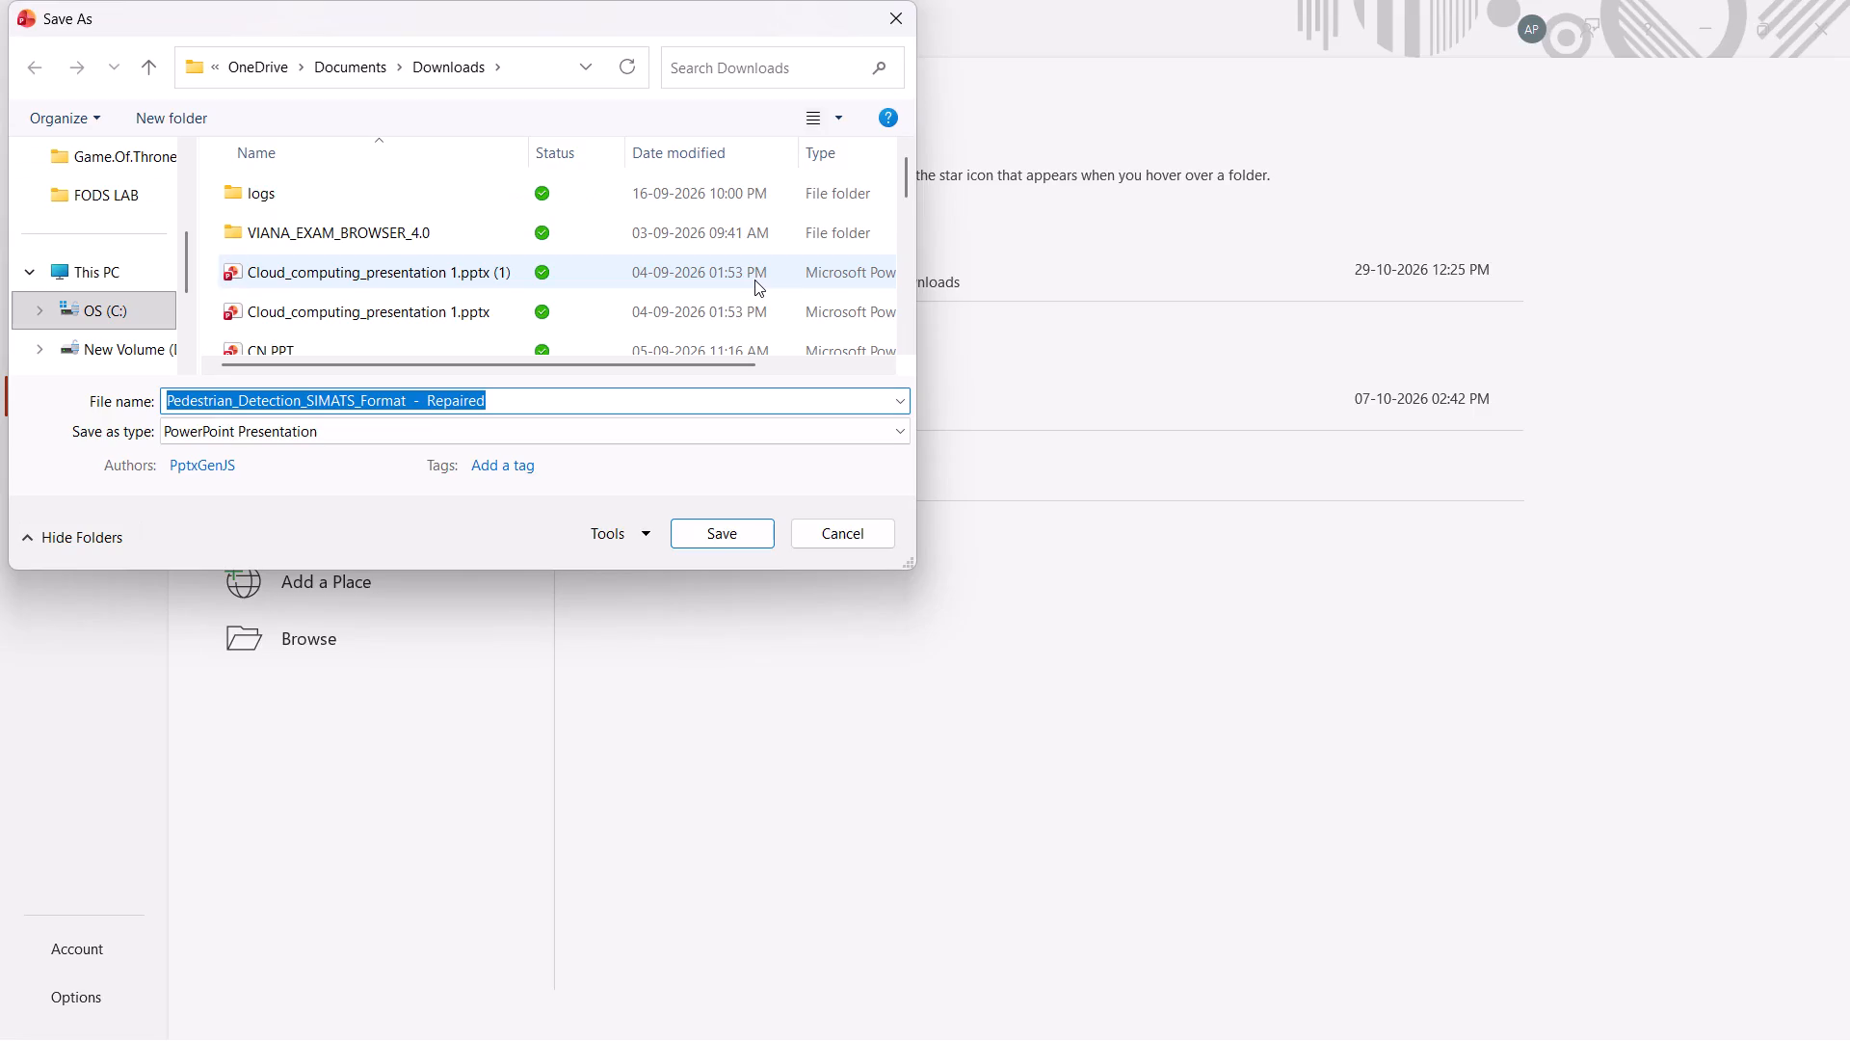
{"action": "key", "text": "BackSpace"}
{"action": "type", "text": "TEAM 6"}
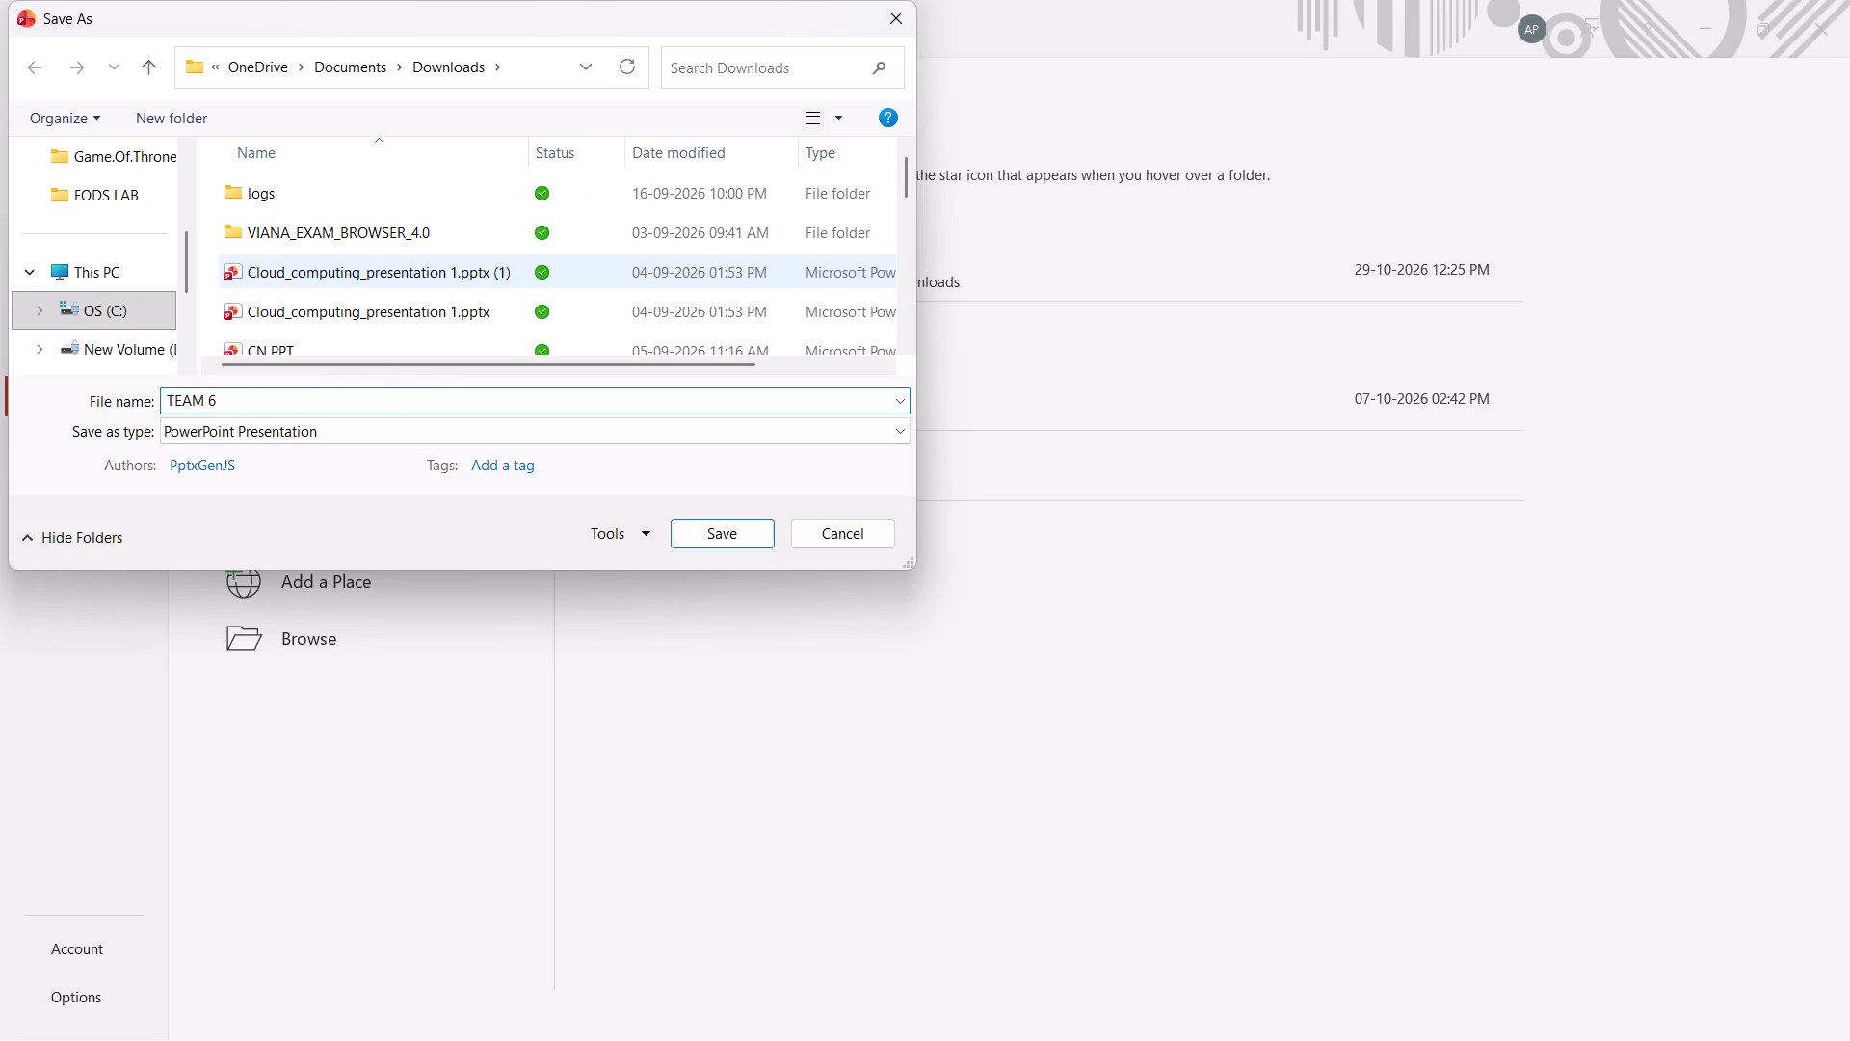
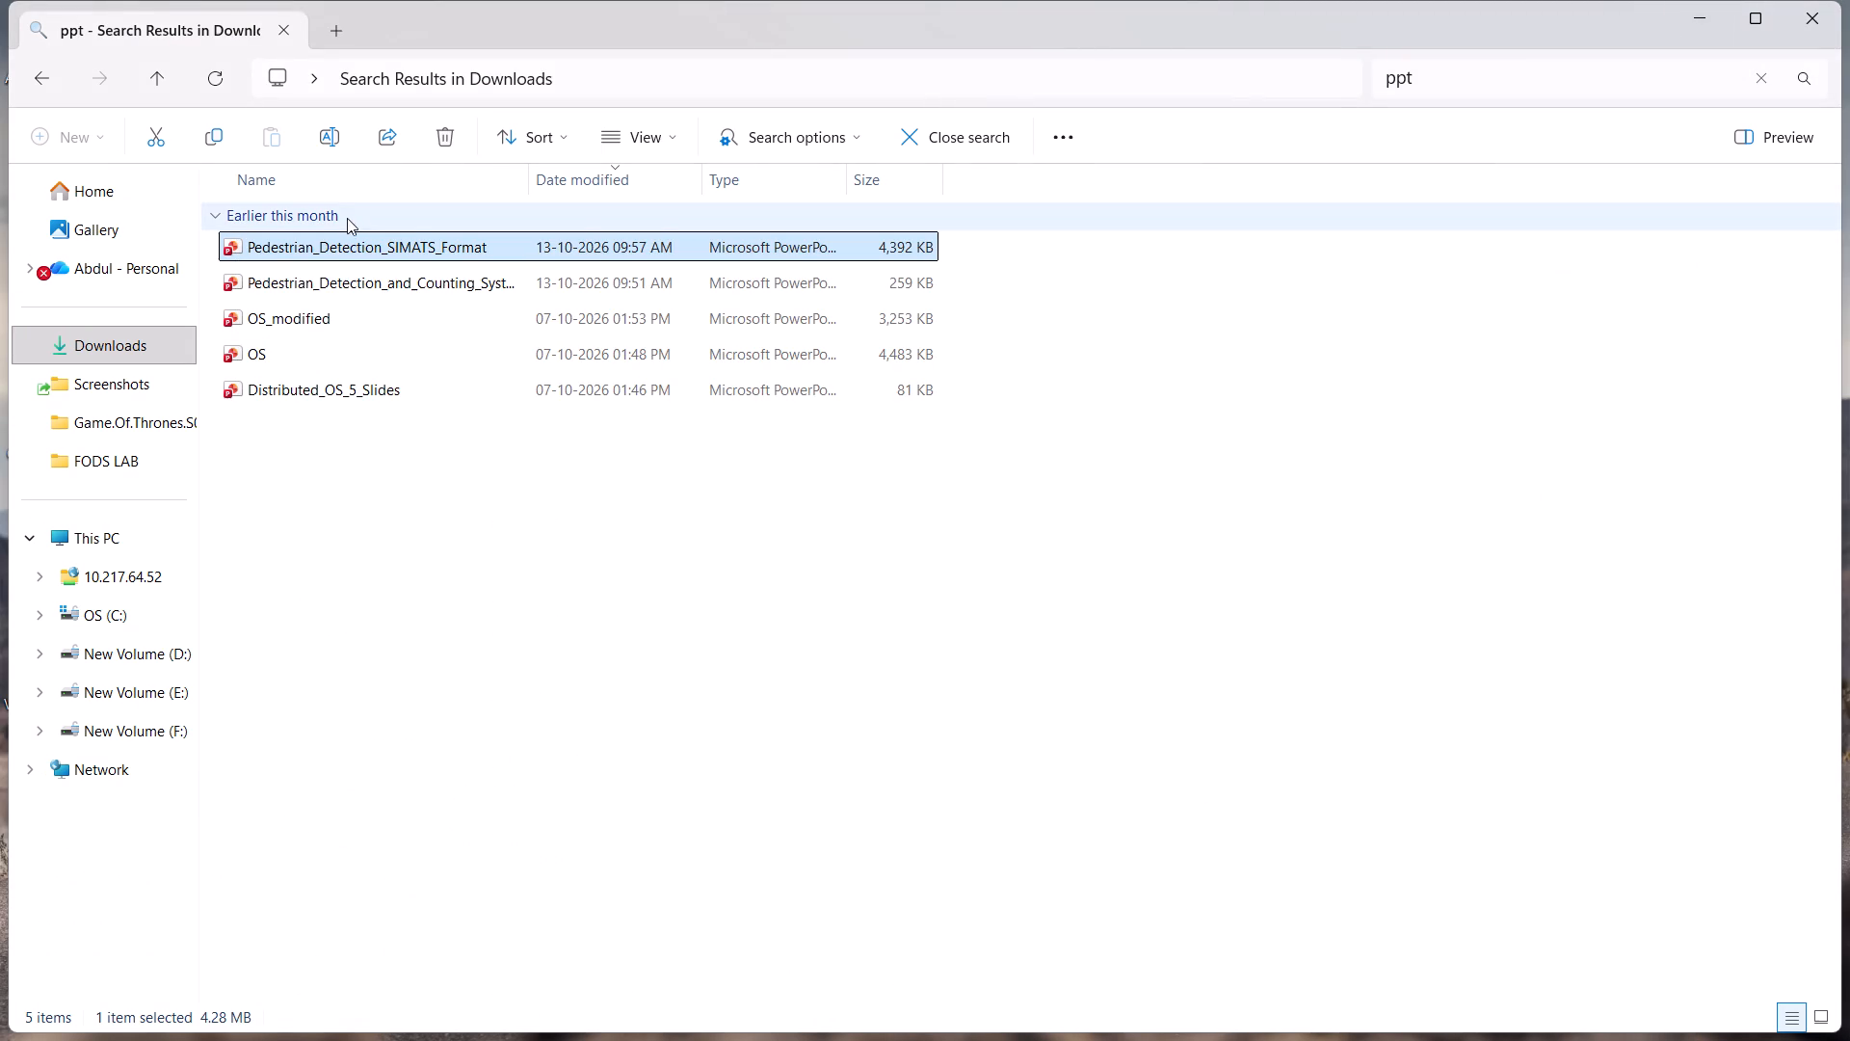
{"action": "left_click", "coordinate": [27, 84]}
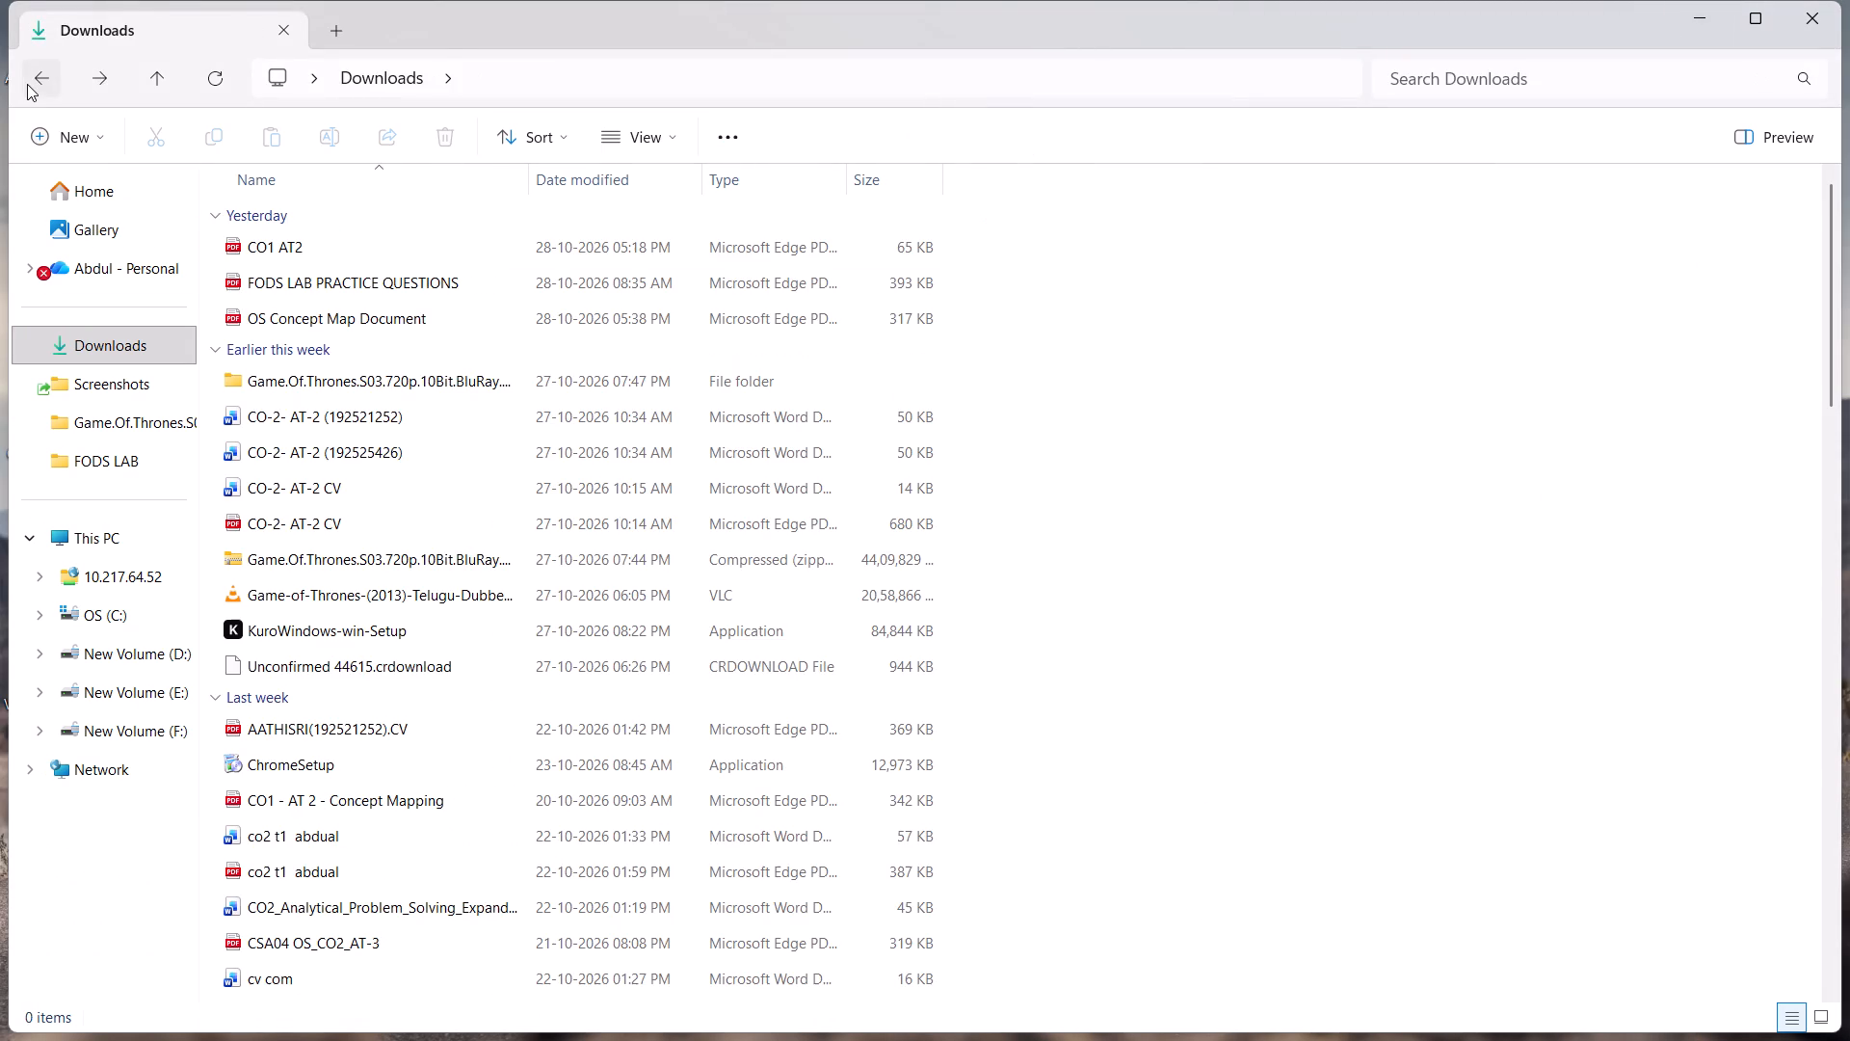
{"action": "scroll", "coordinate": [243, 253], "scroll_direction": "up", "scroll_amount": 6}
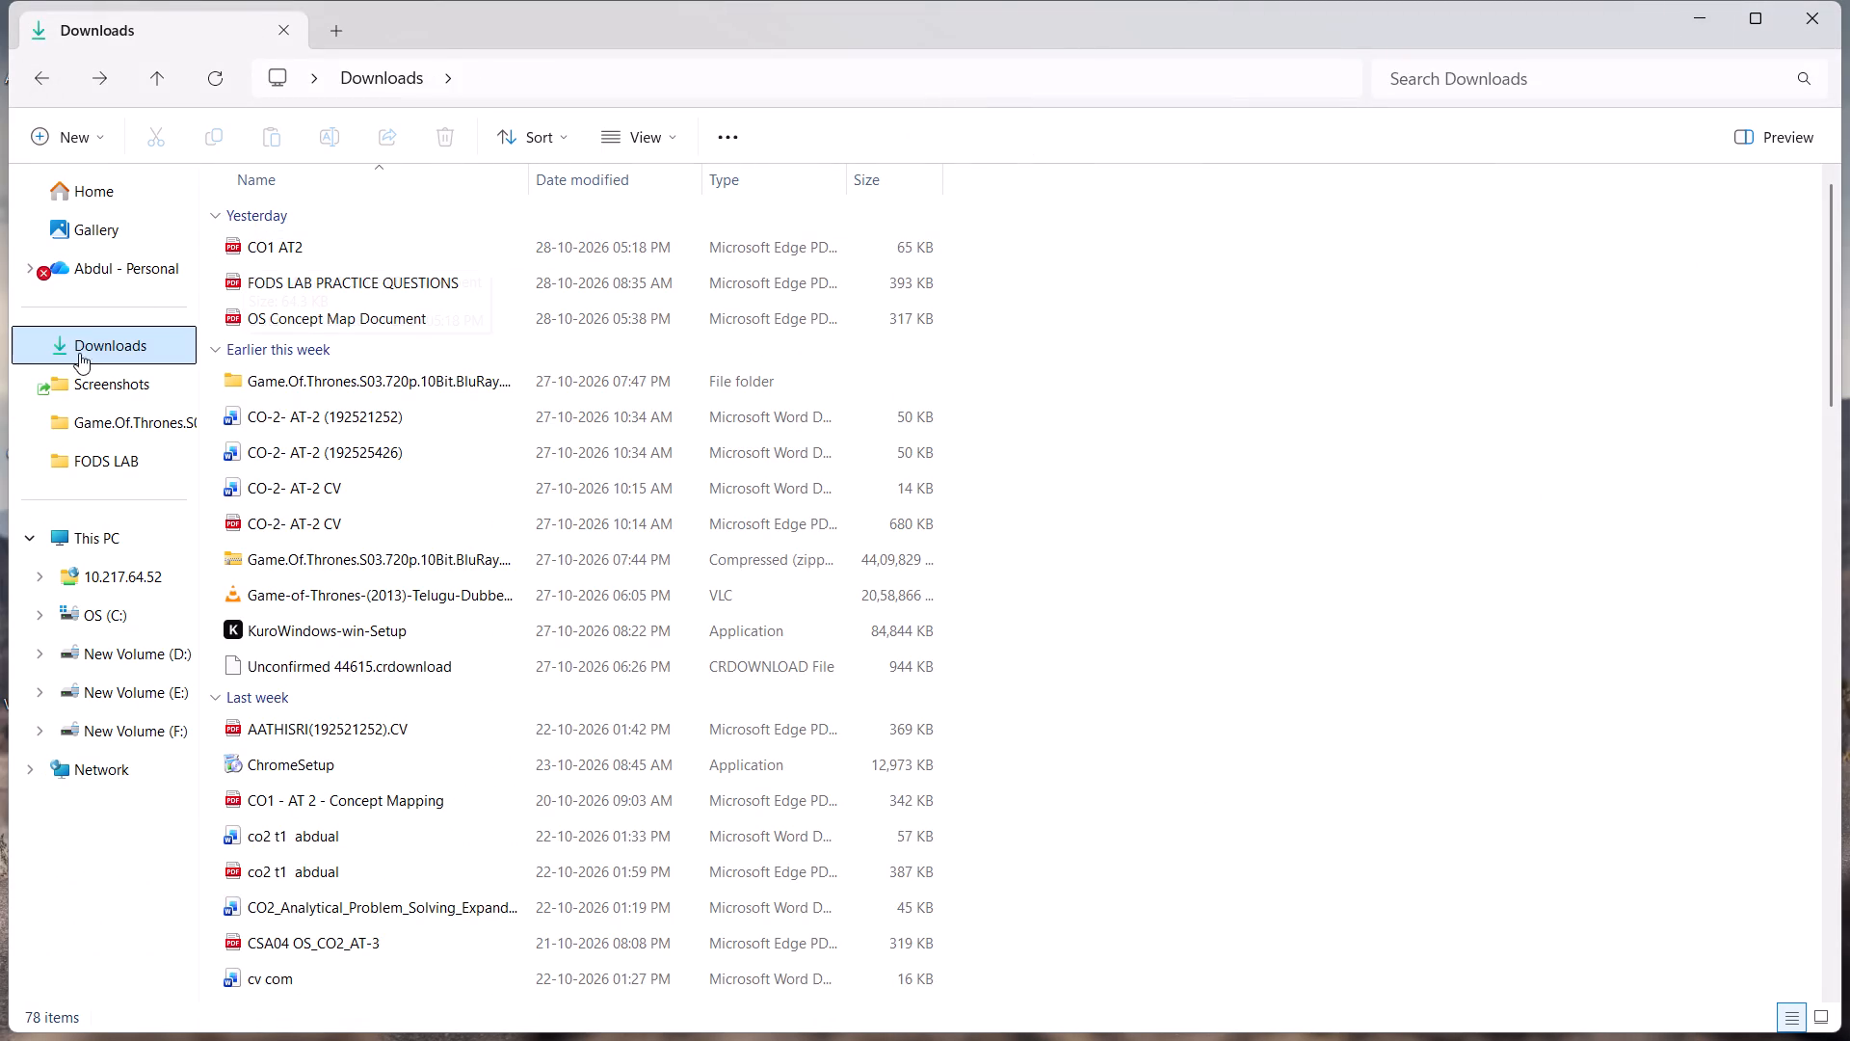
{"action": "double_click", "coordinate": [116, 182]}
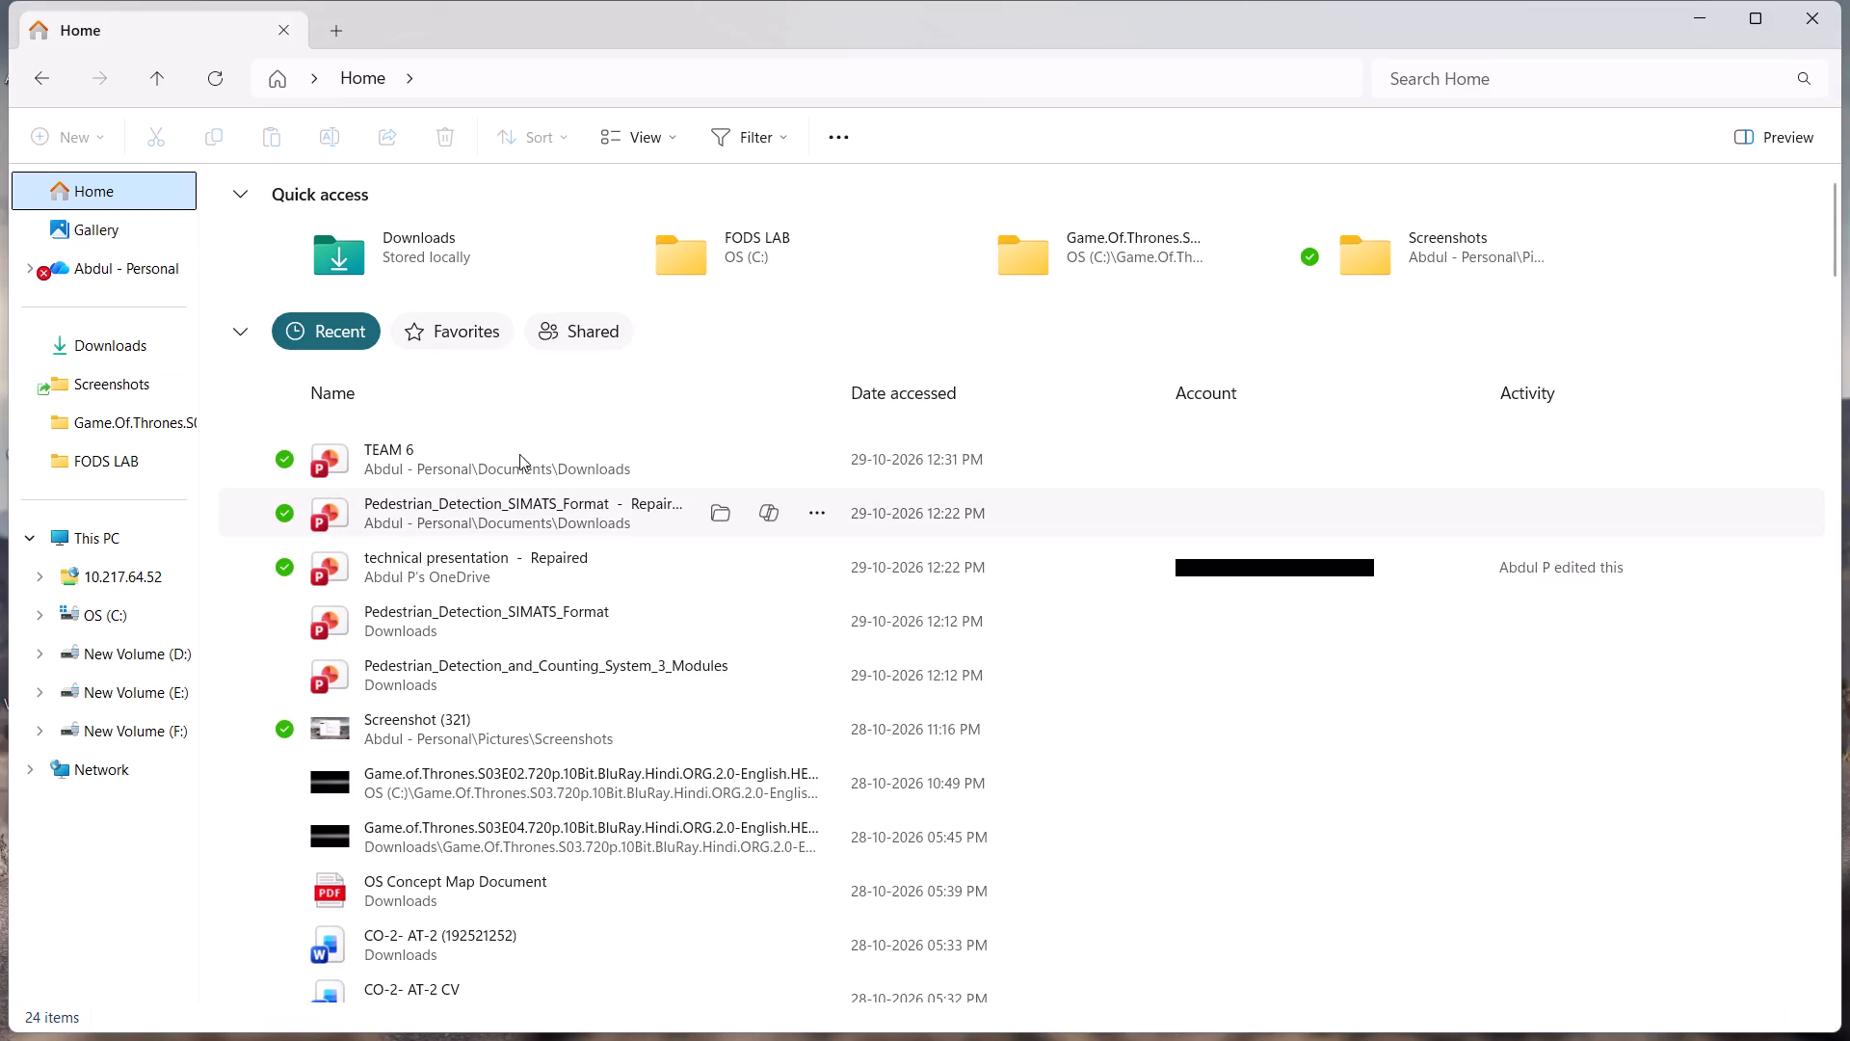
{"action": "double_click", "coordinate": [513, 451]}
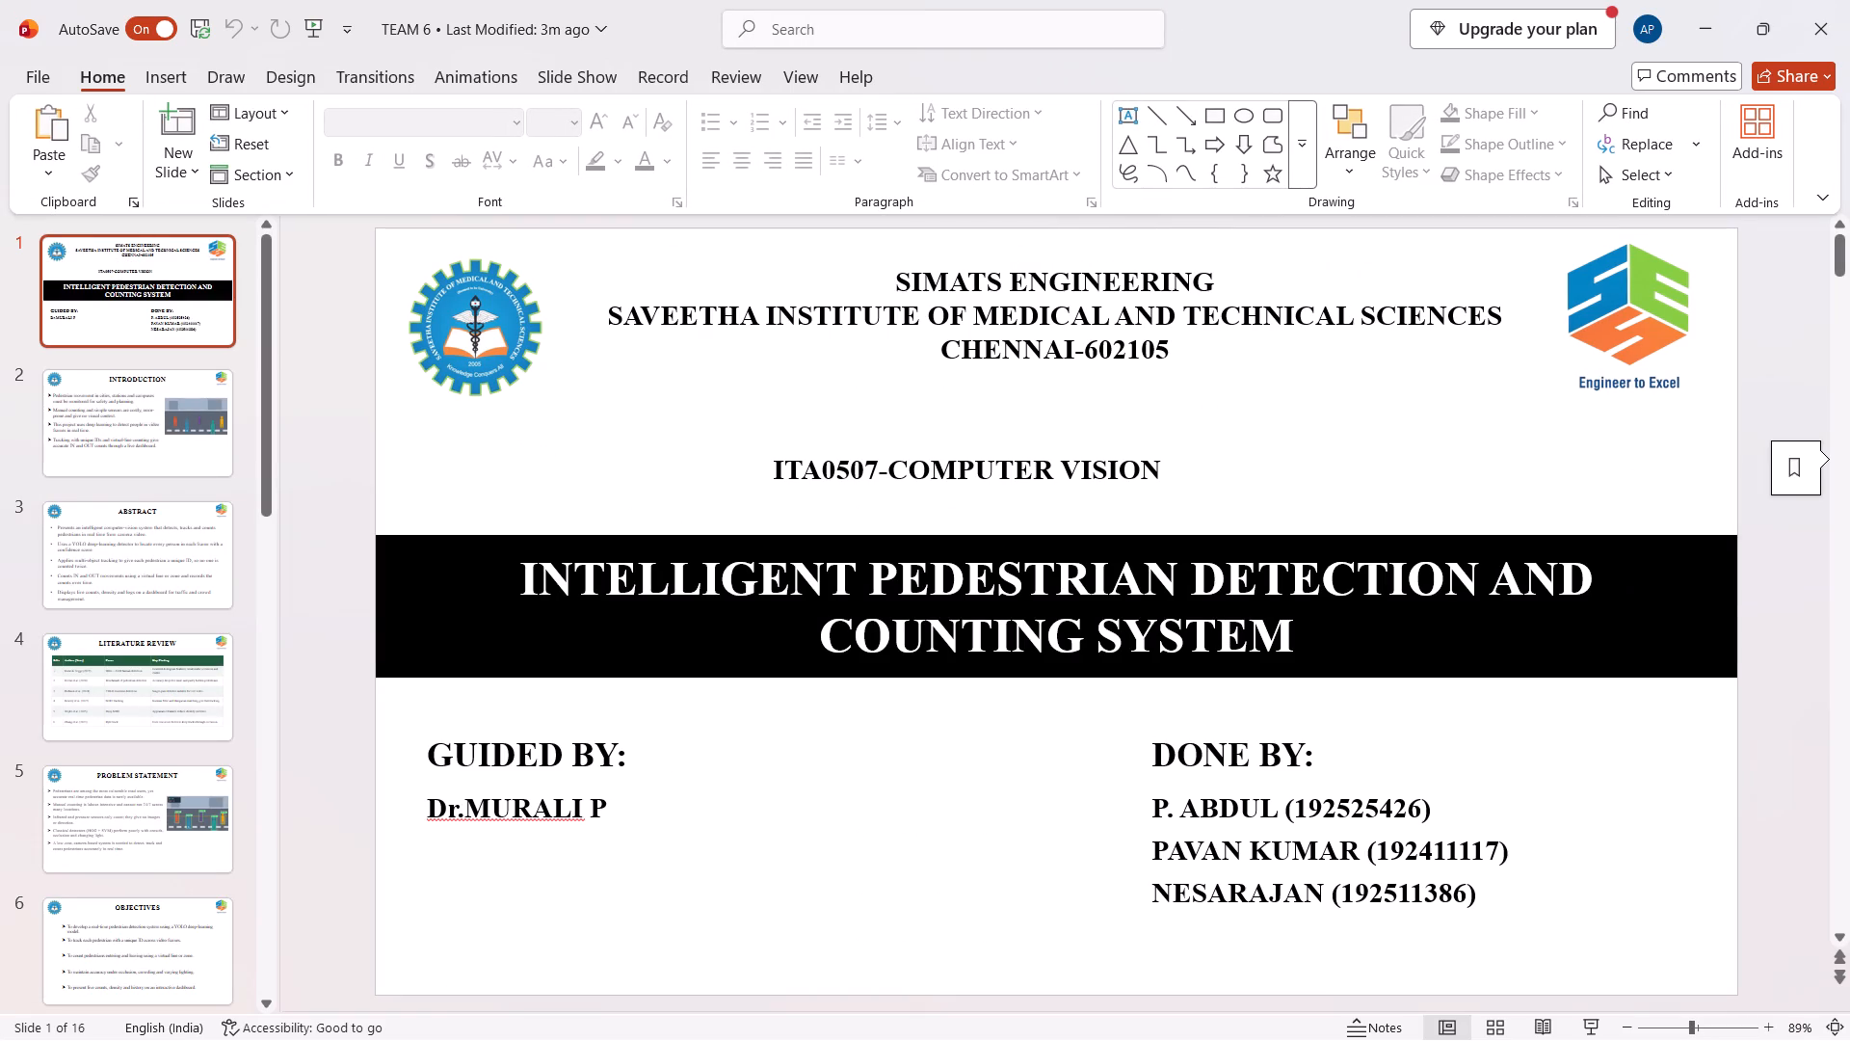
{"action": "left_click", "coordinate": [170, 440]}
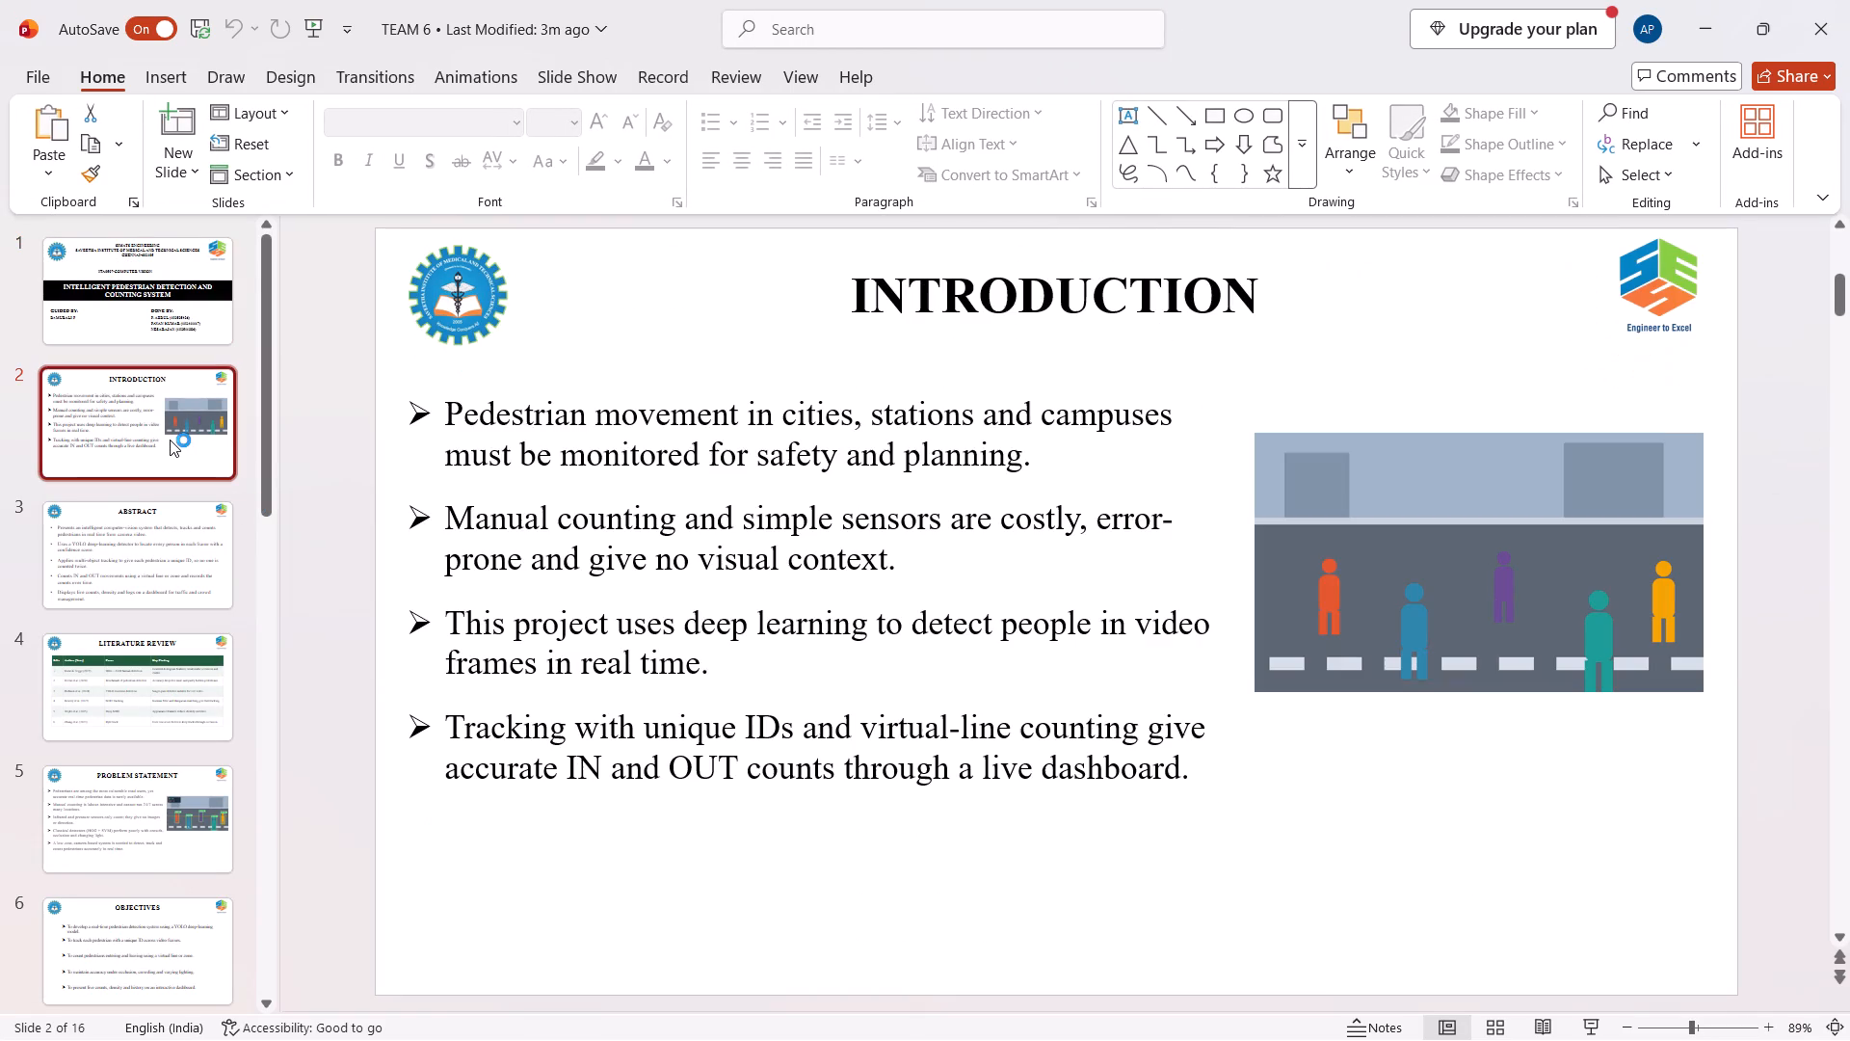
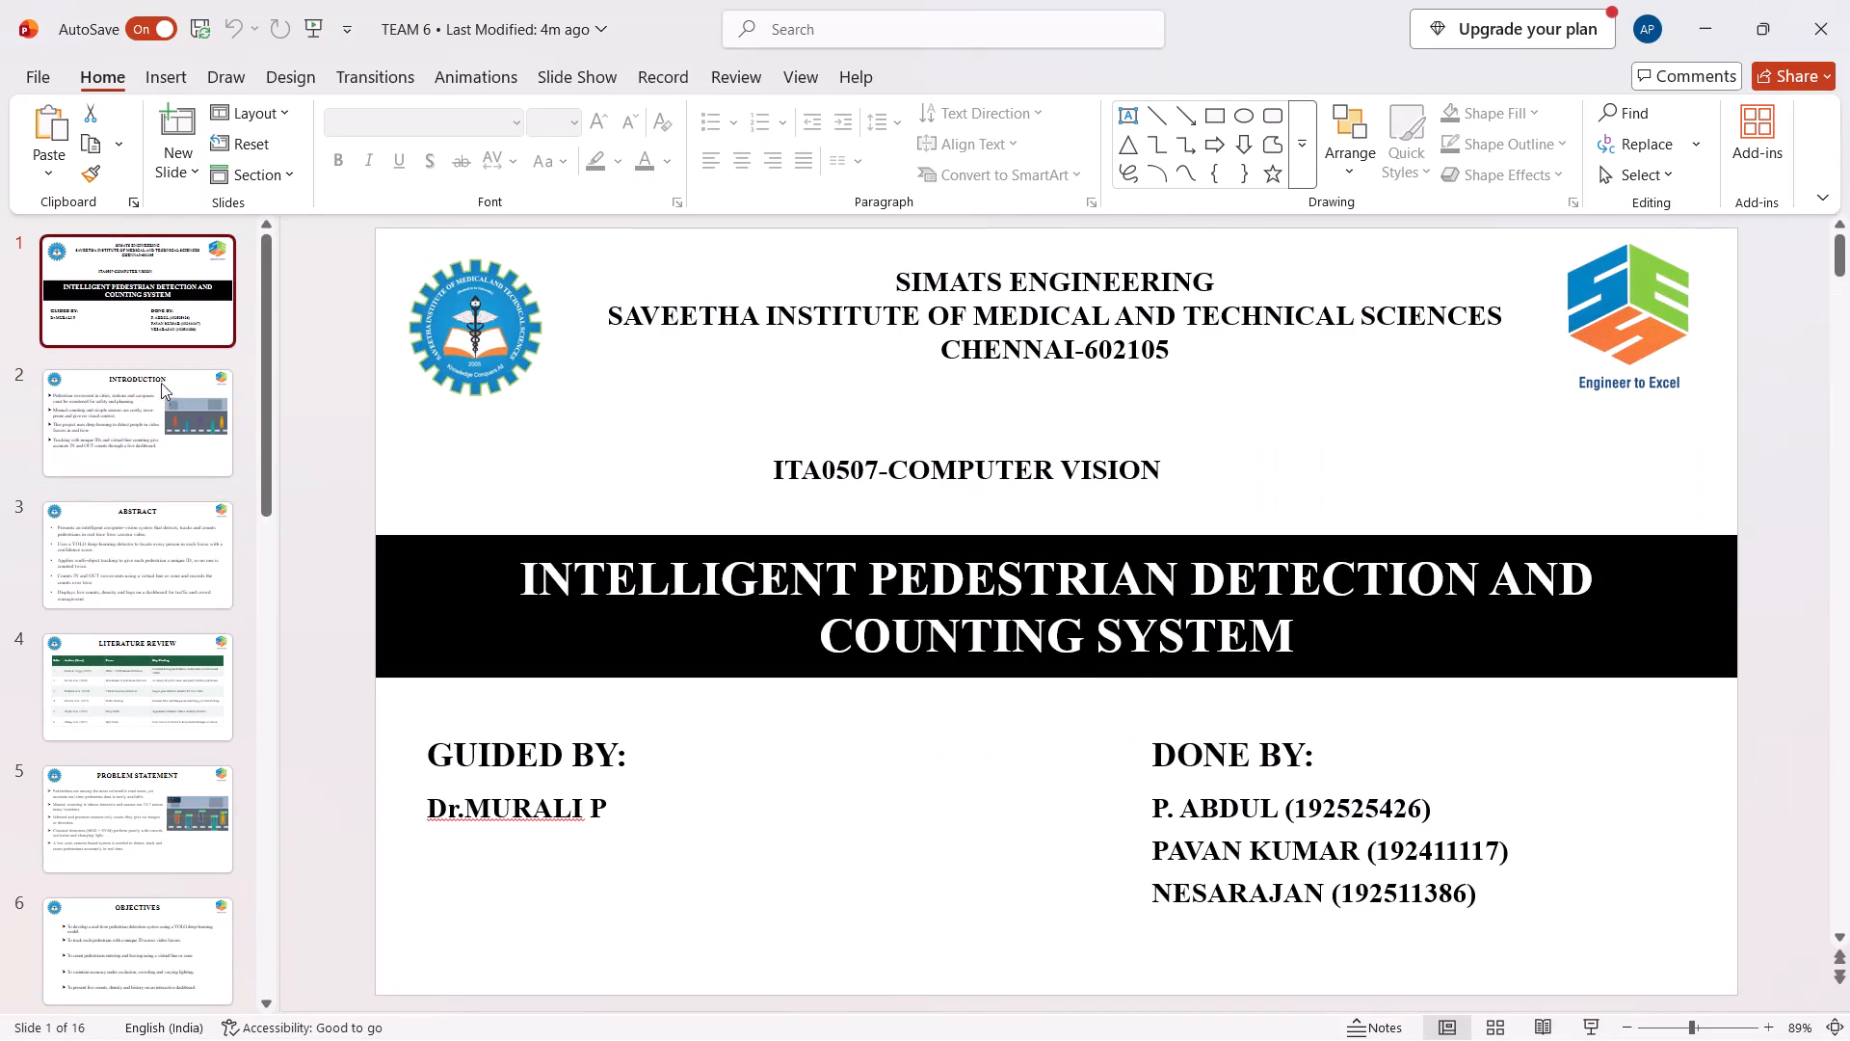
Review the Introduction, Abstract, Literature Review and Problem Statement slides, slides 2 to 5.
{"action": "left_click", "coordinate": [161, 398]}
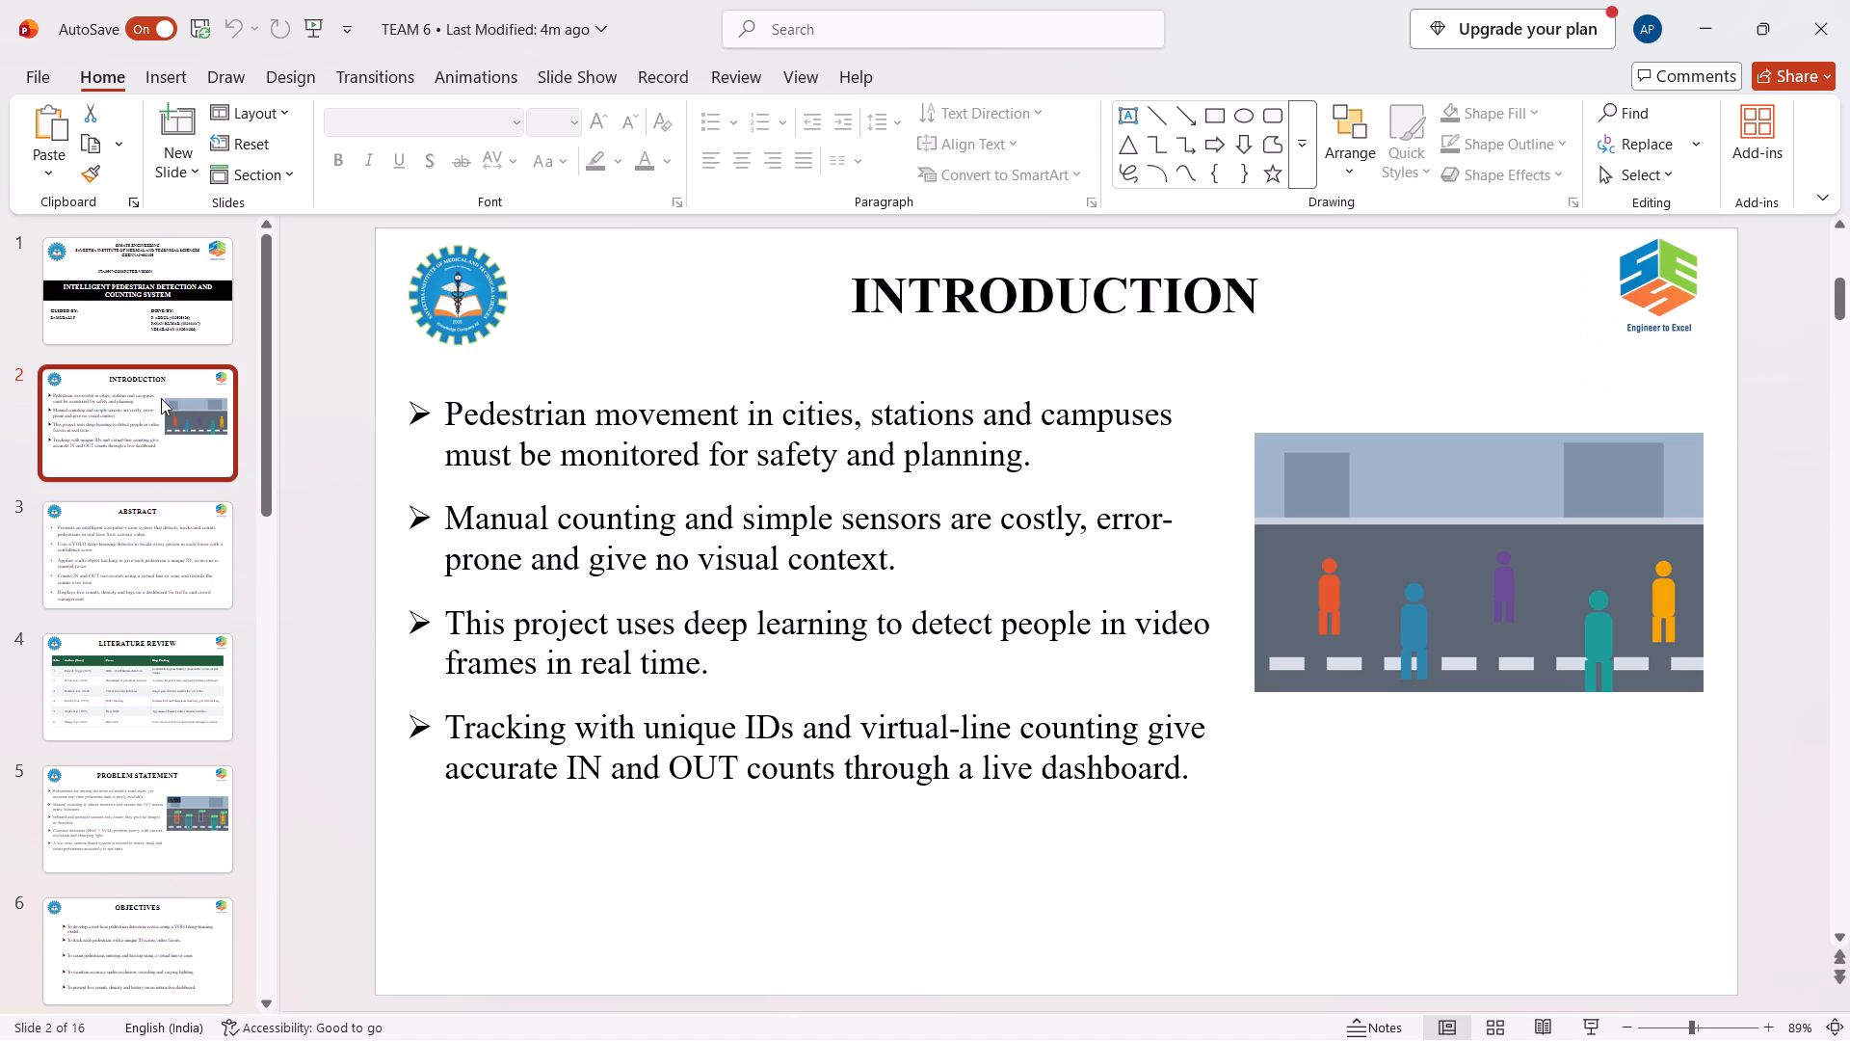
{"action": "left_click", "coordinate": [121, 437]}
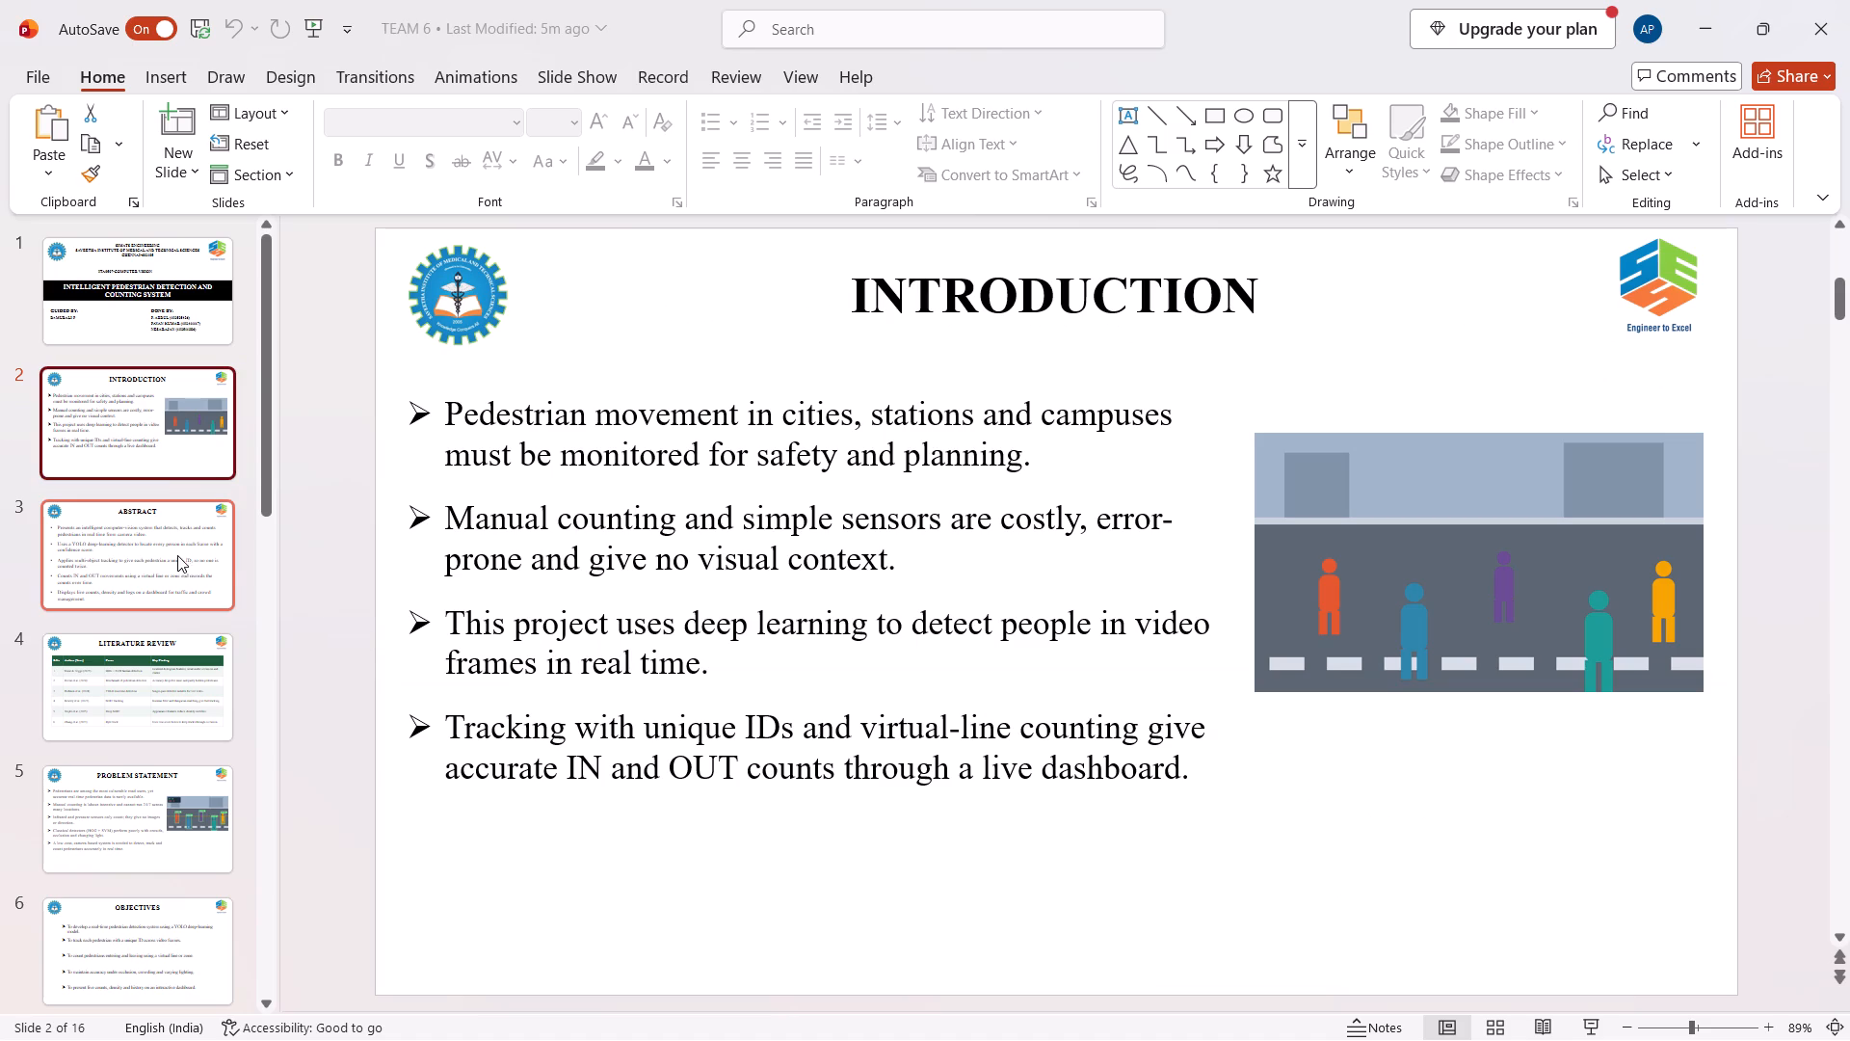
{"action": "left_click", "coordinate": [177, 551]}
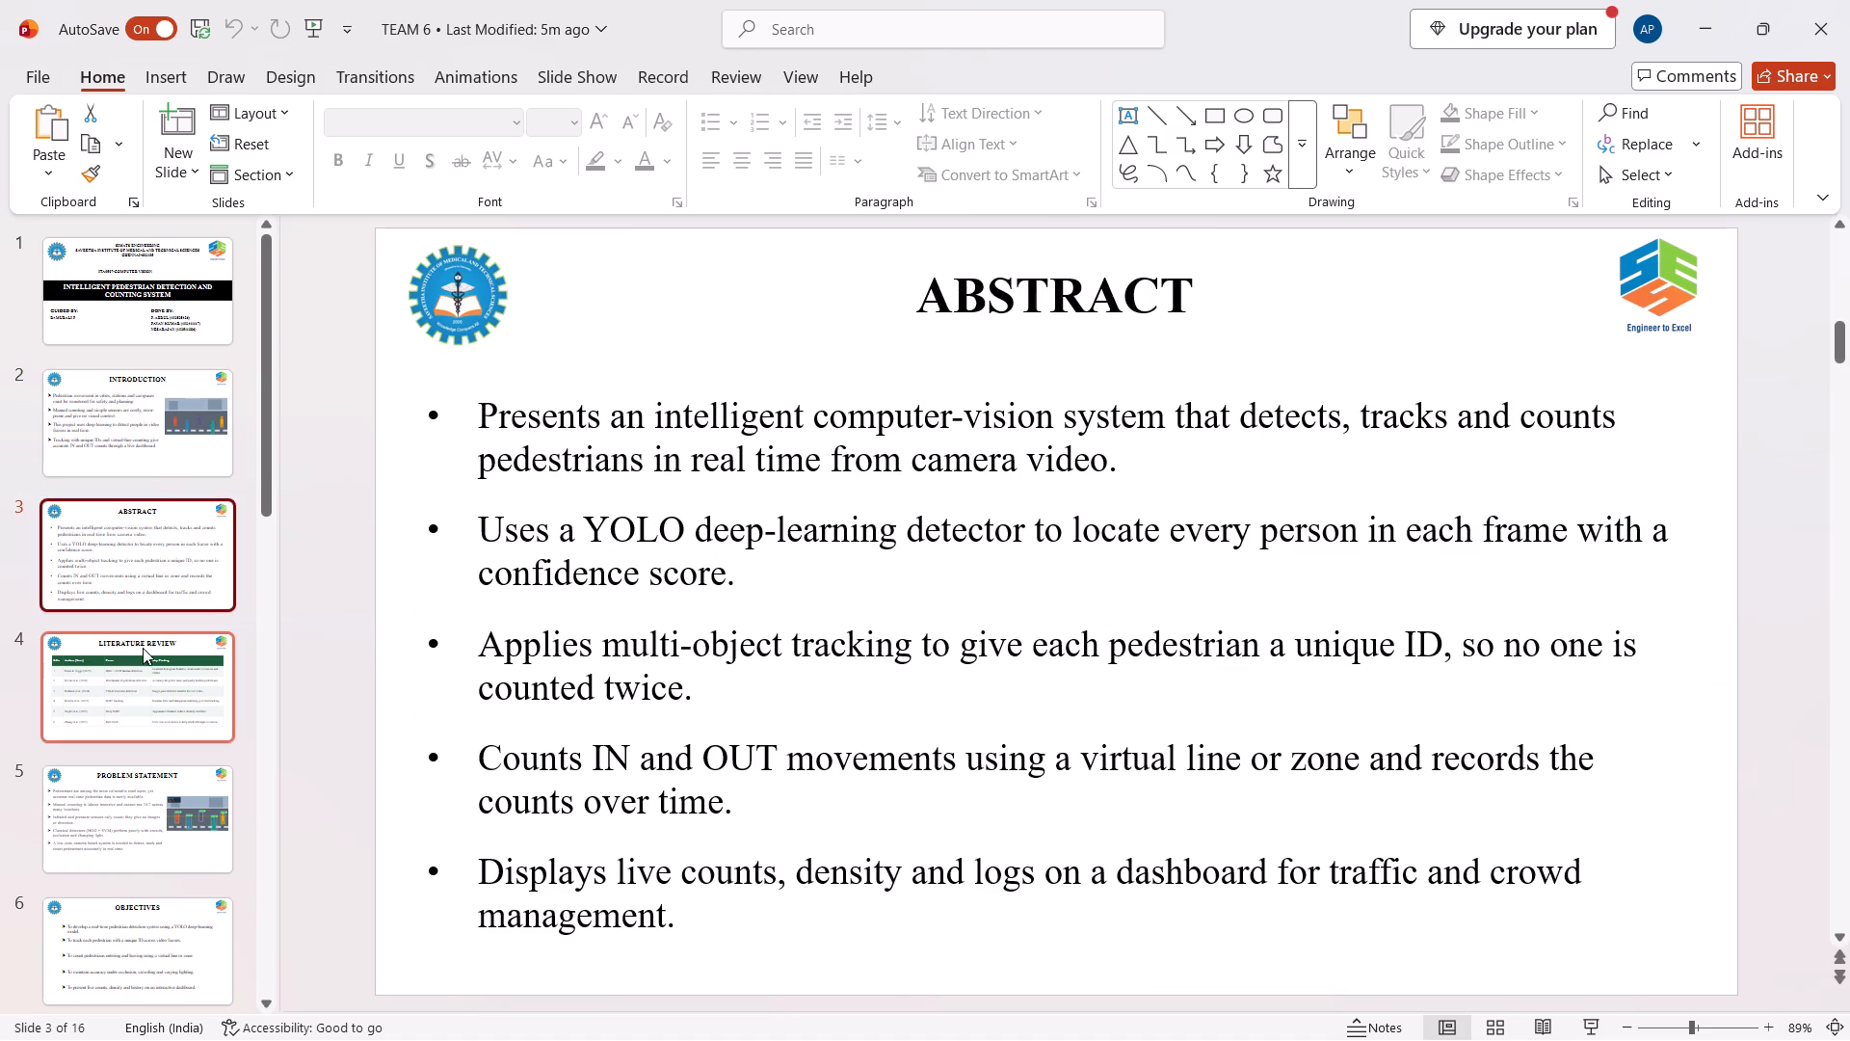
{"action": "left_click", "coordinate": [109, 739]}
{"action": "left_click", "coordinate": [174, 539]}
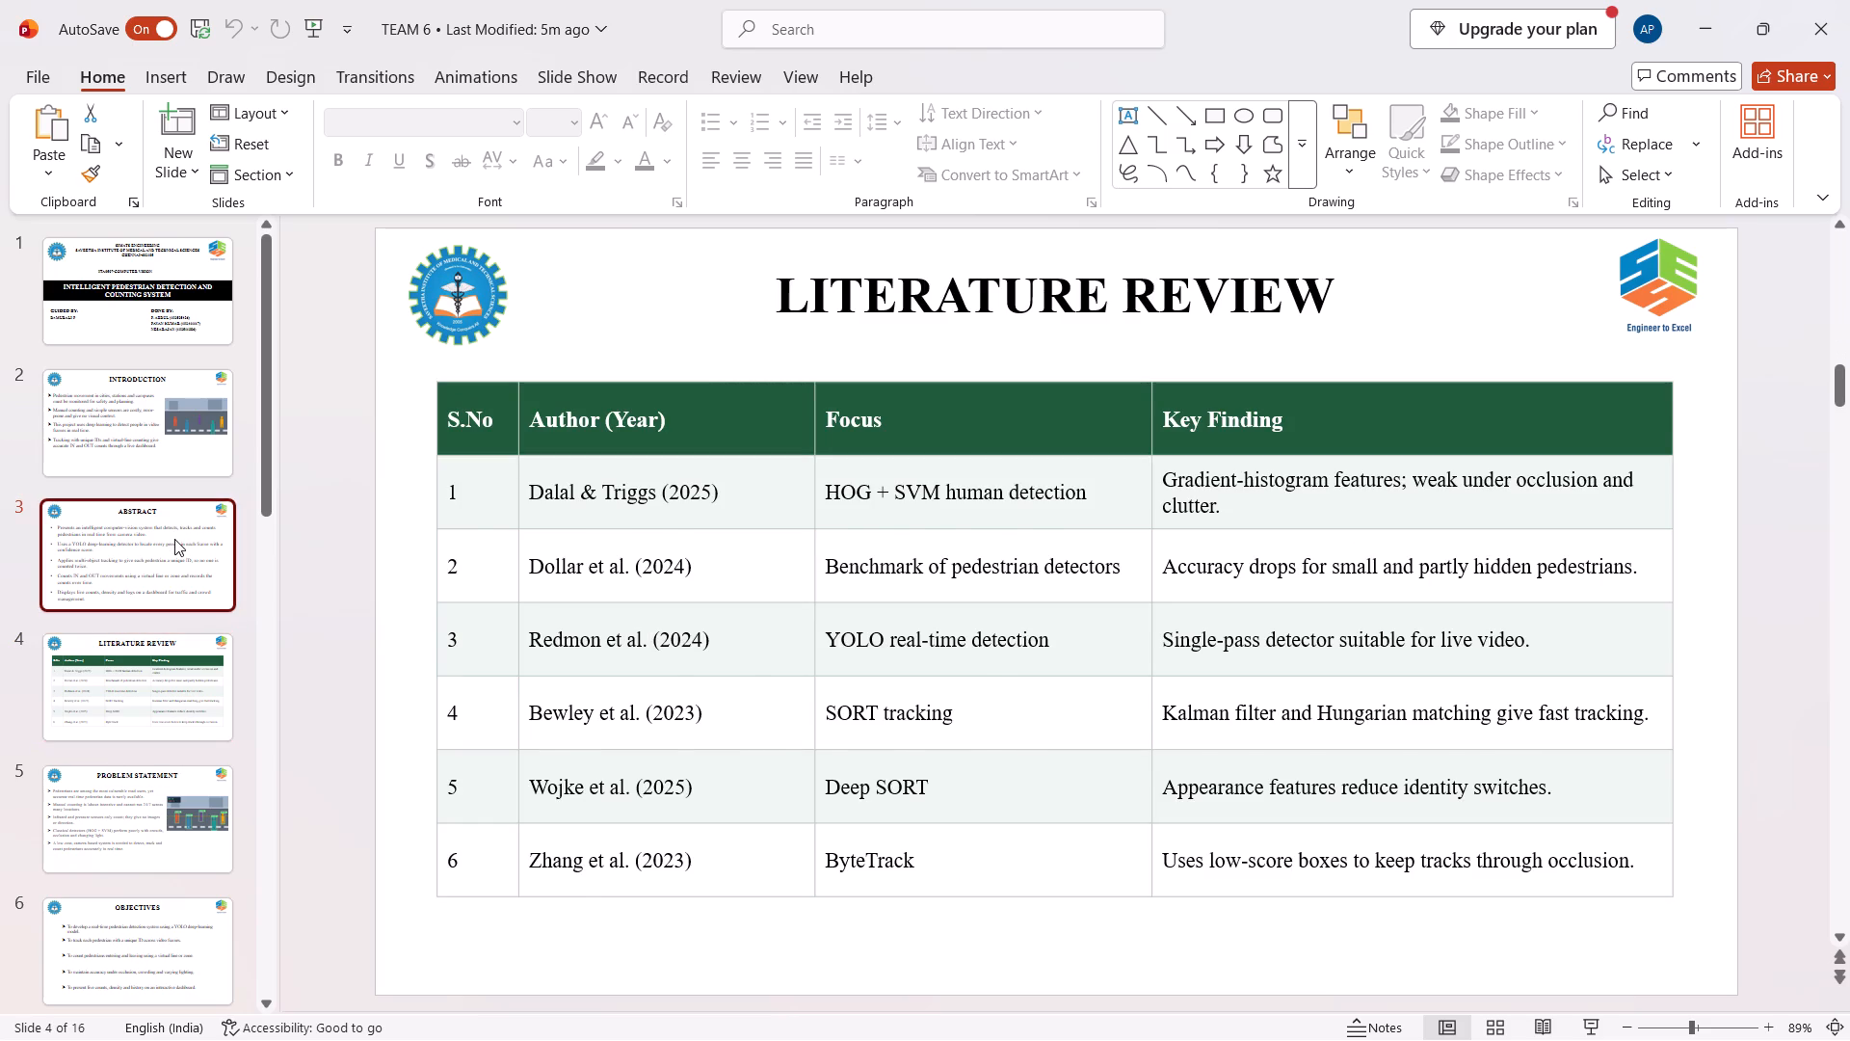
{"action": "left_click", "coordinate": [65, 662]}
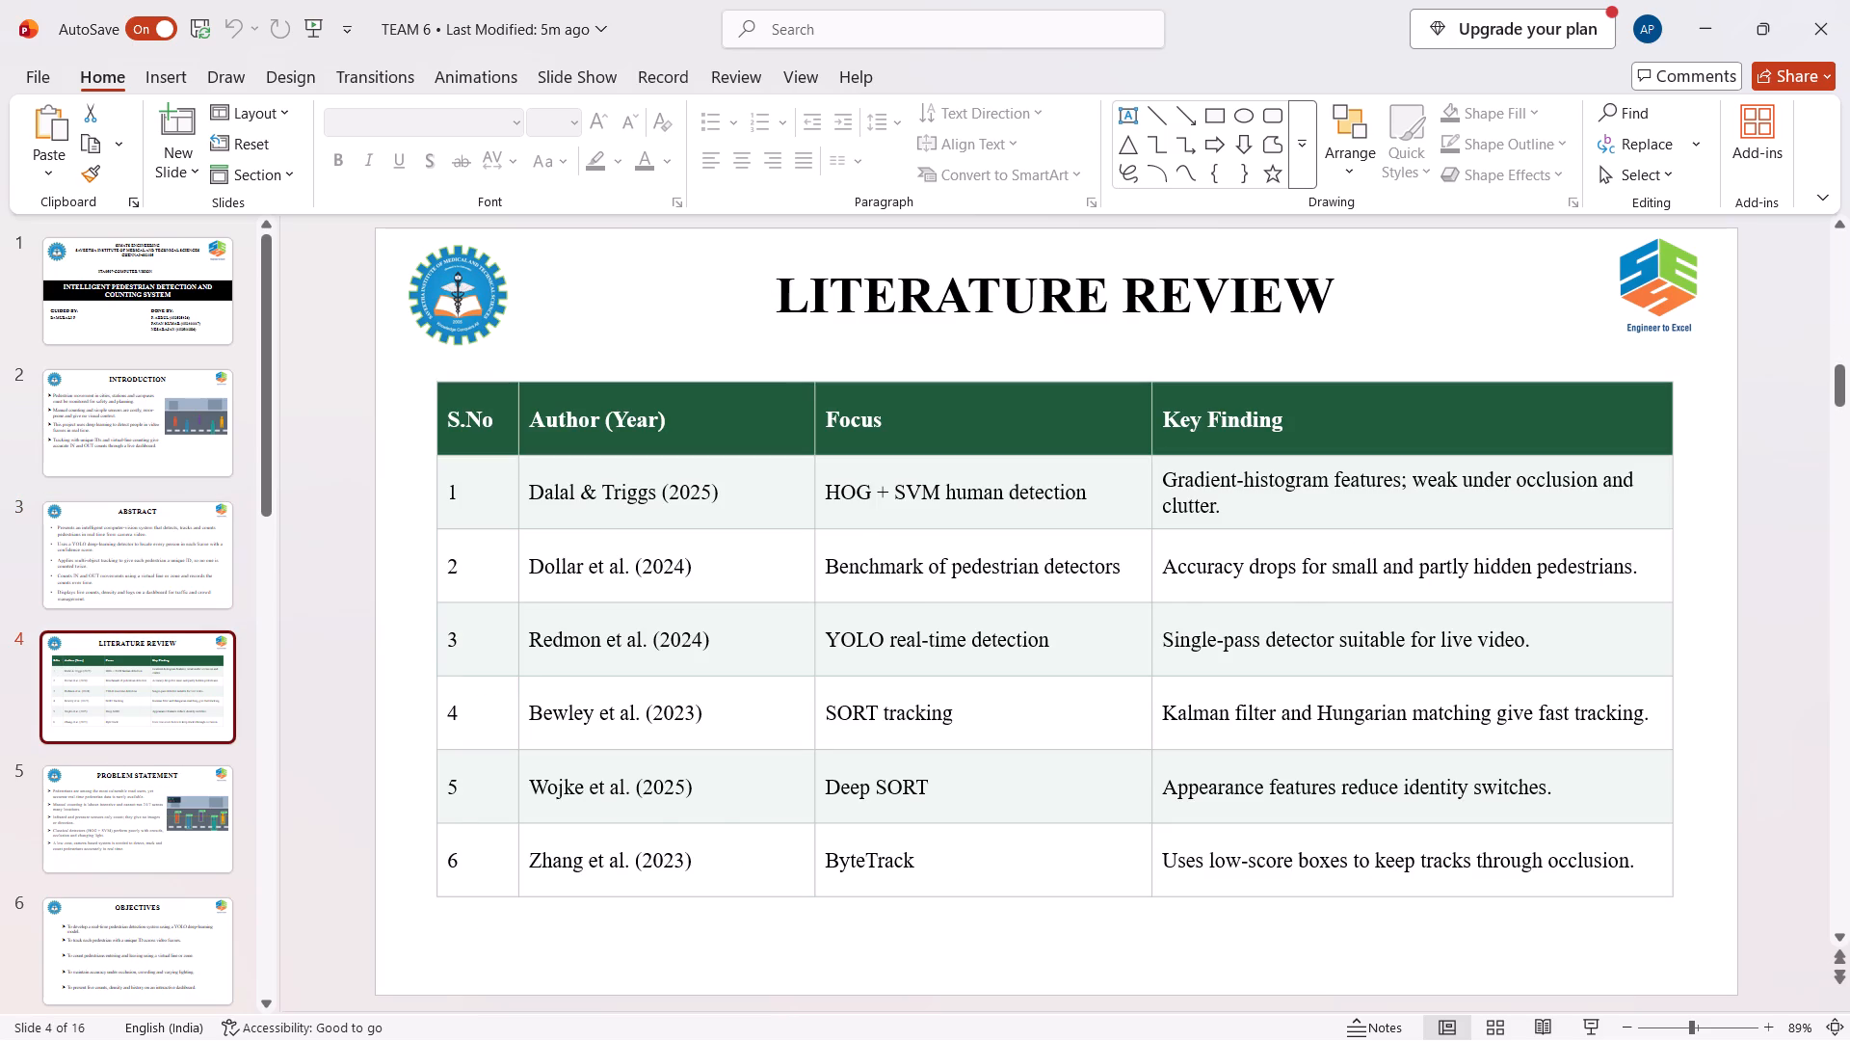
{"action": "key", "text": "Down"}
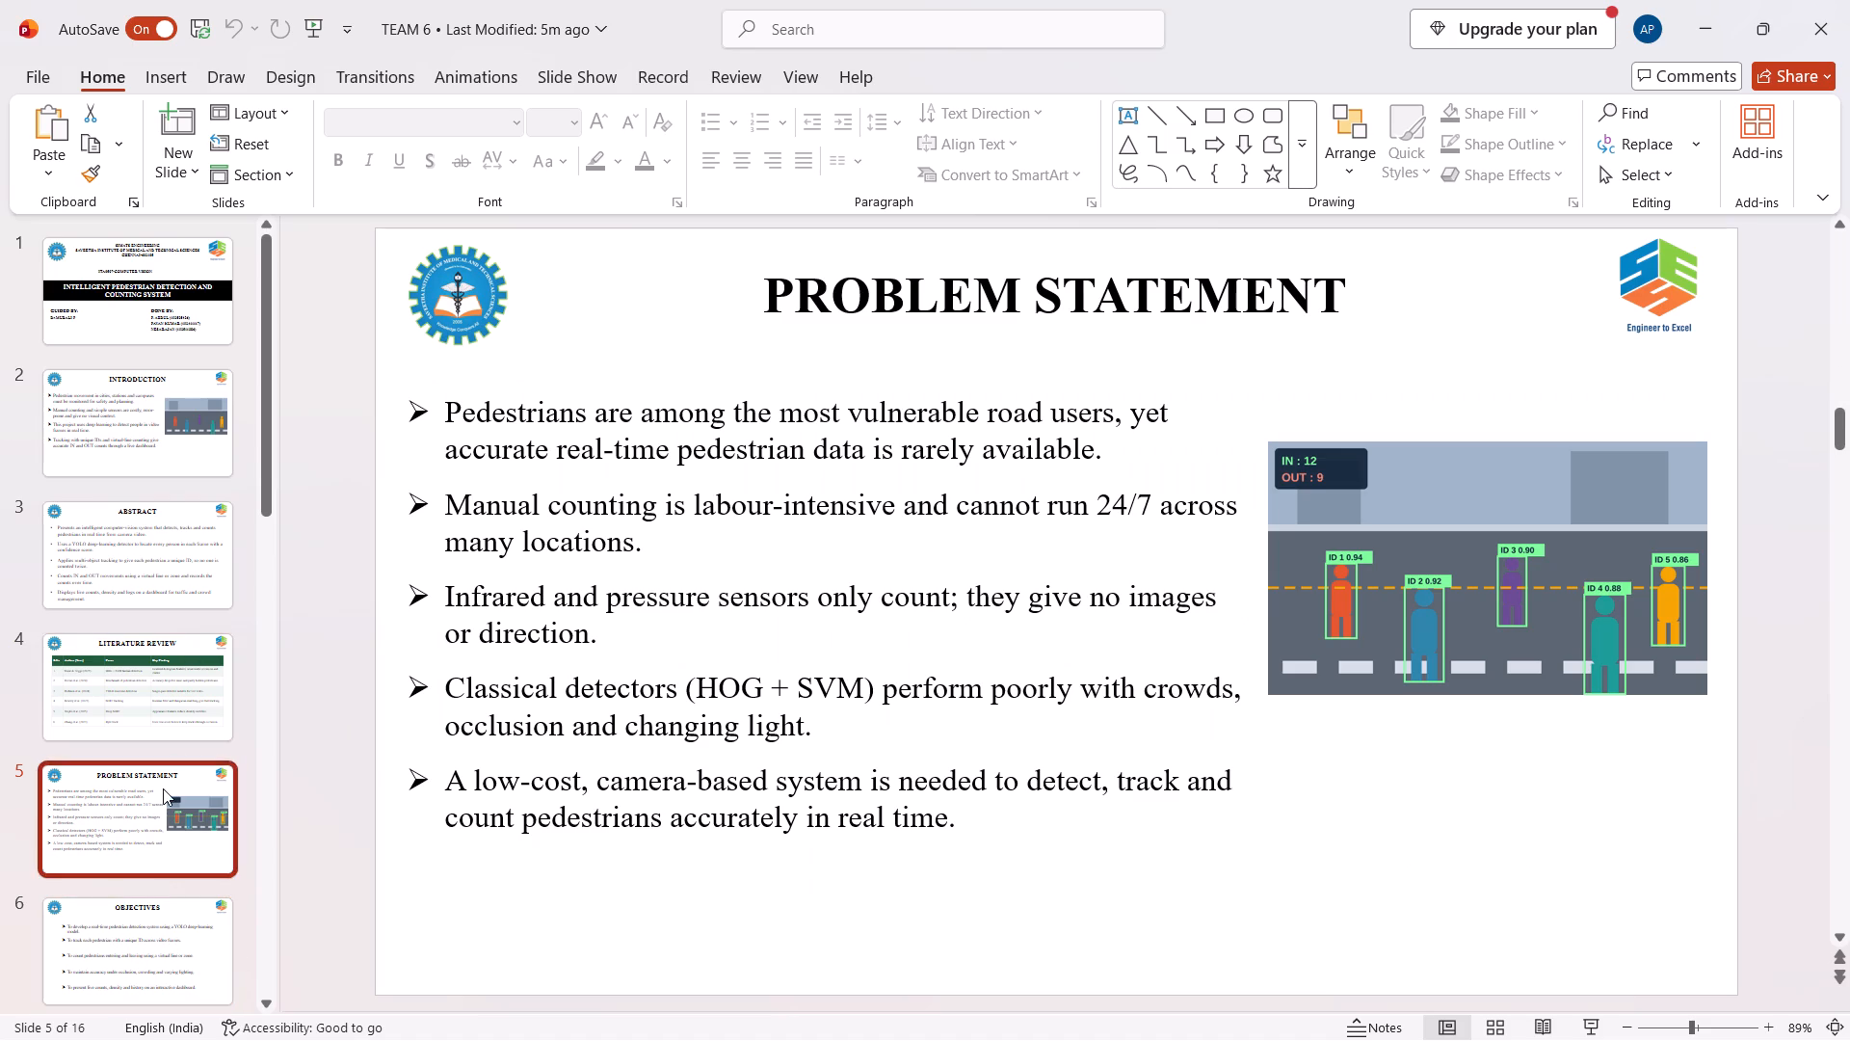
Review the Module 1, Module 2 and Module 3 slides, going back and forth through slides 7 to 9.
{"action": "scroll", "coordinate": [163, 788], "scroll_direction": "down", "scroll_amount": 1}
{"action": "left_click", "coordinate": [123, 515]}
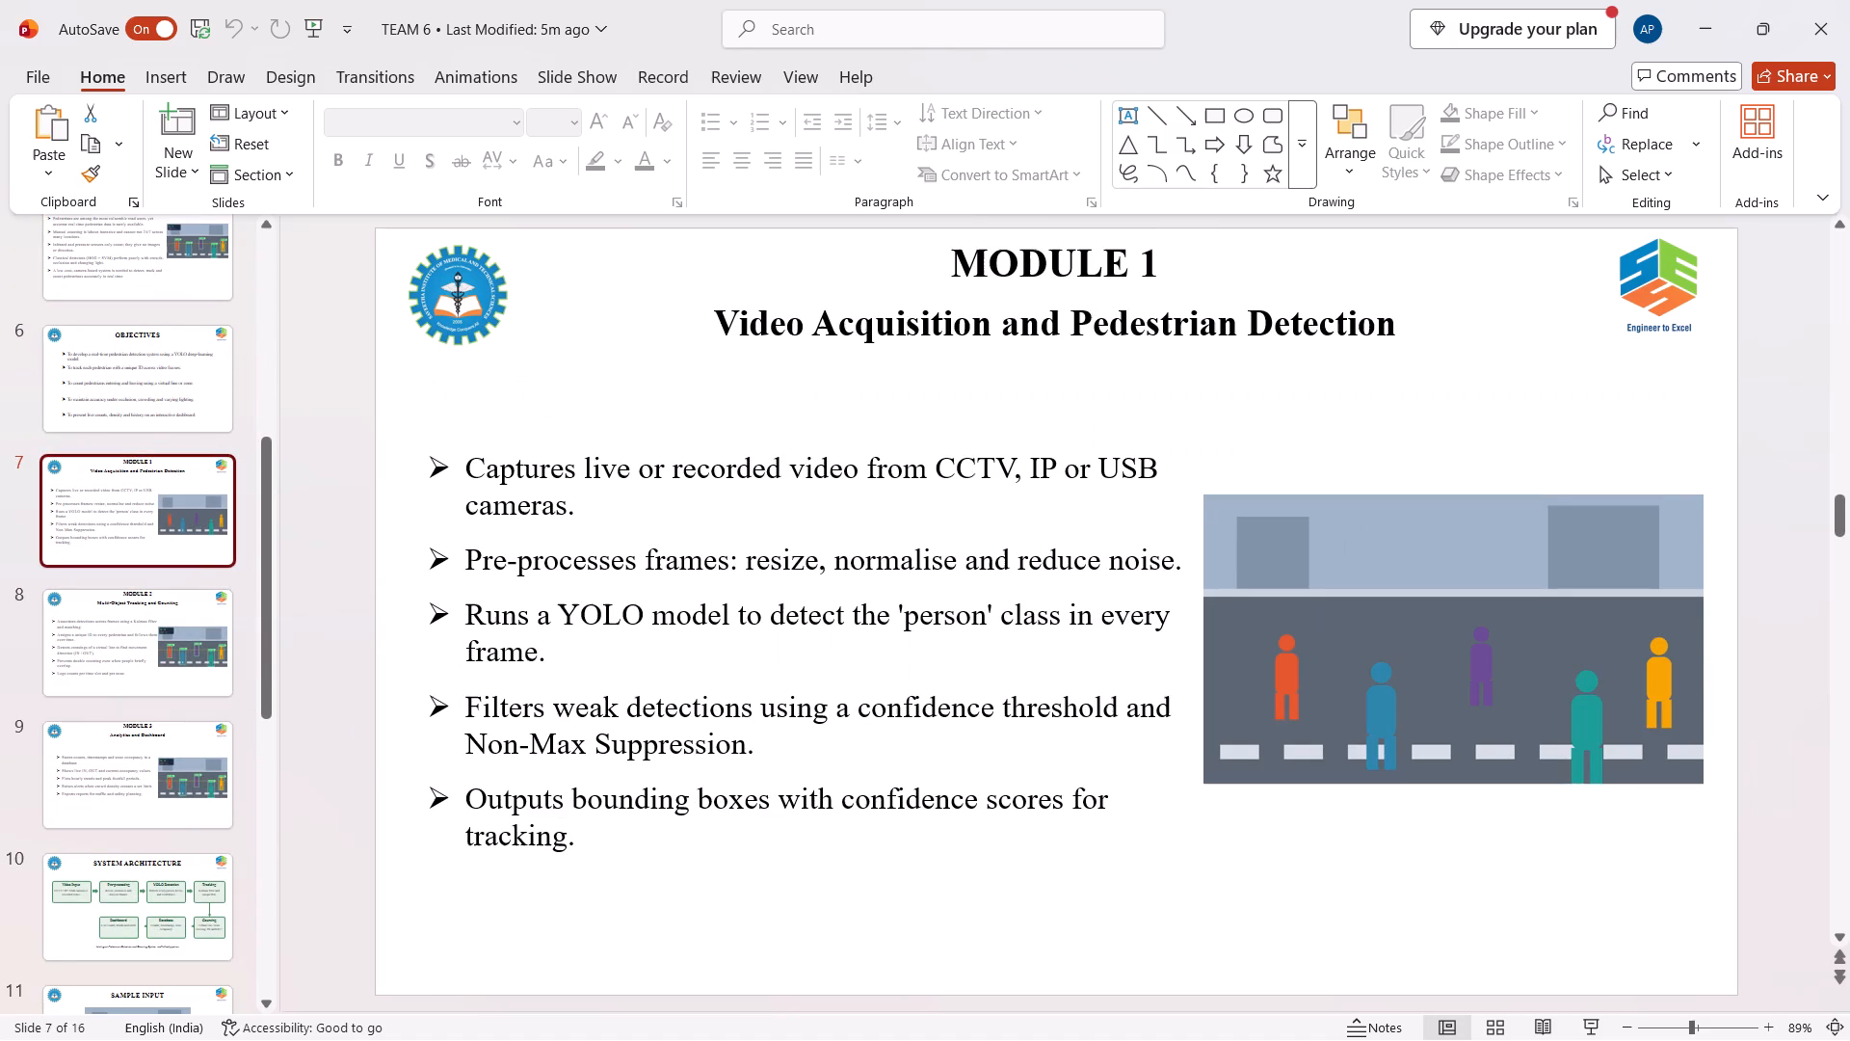
{"action": "key", "text": "Down"}
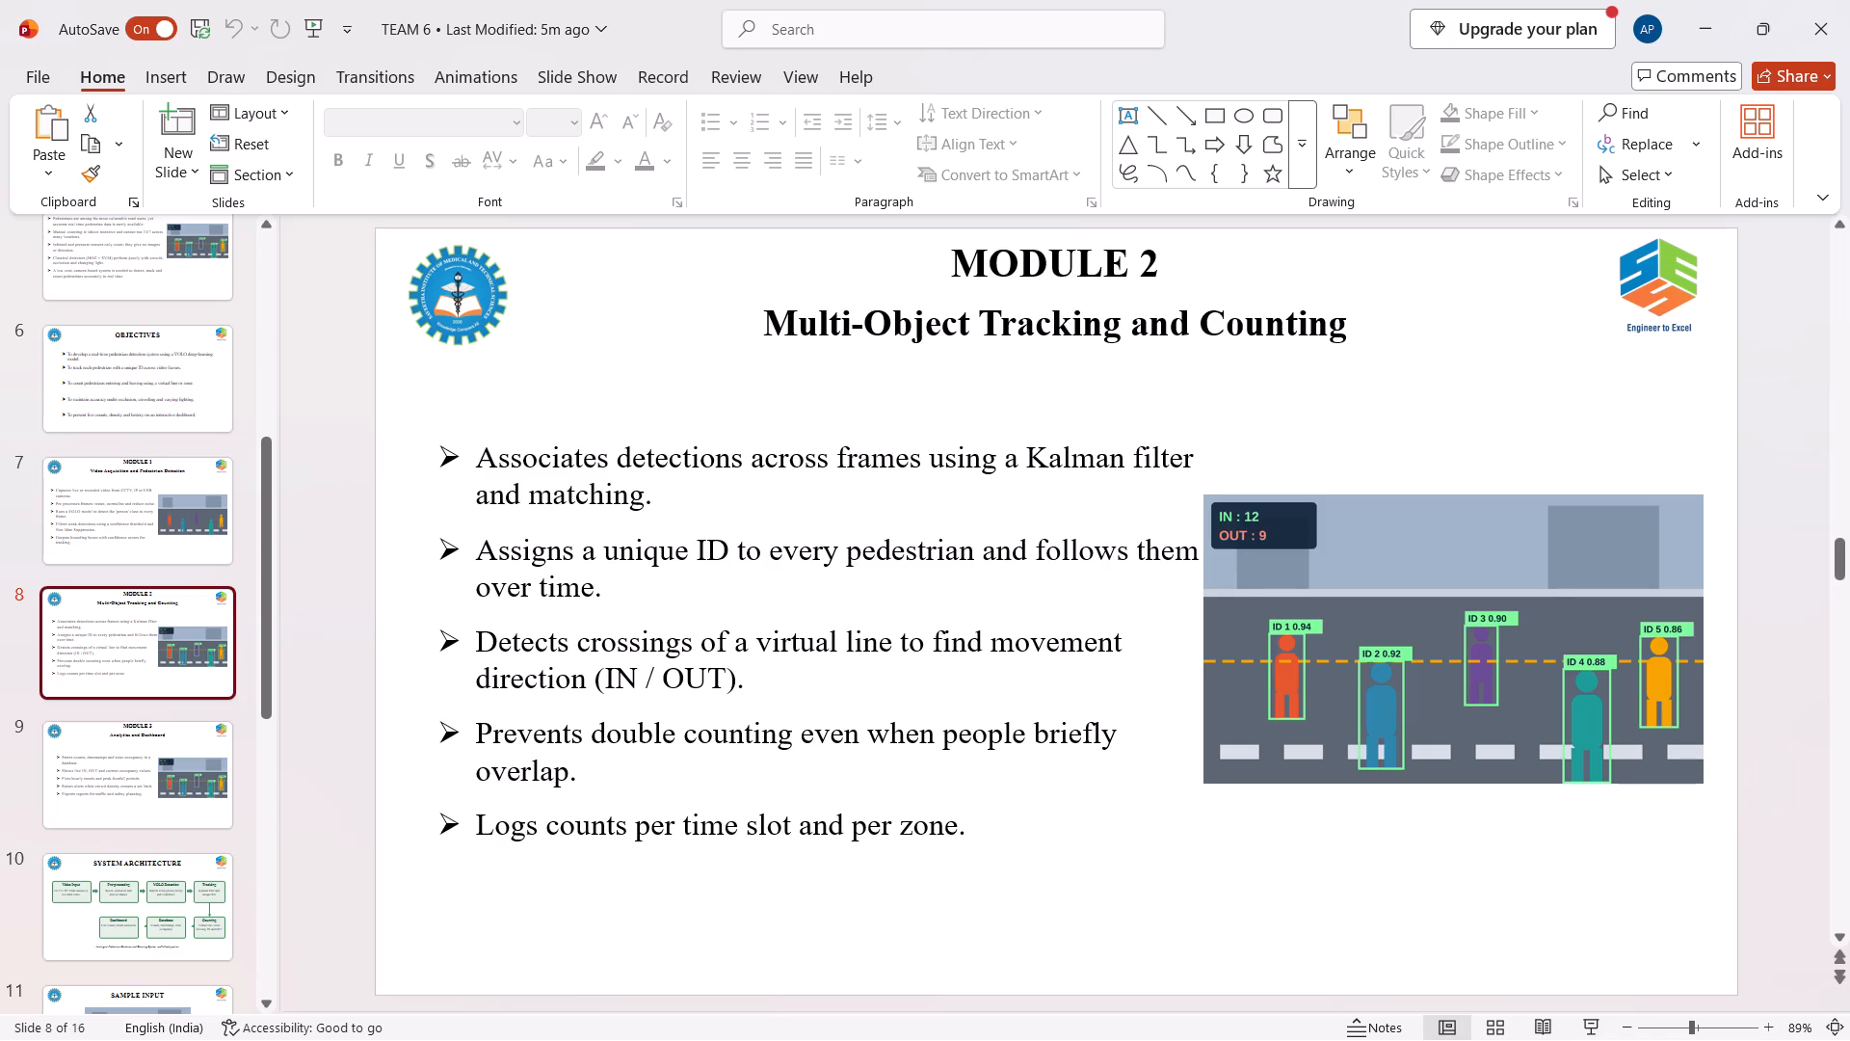
{"action": "key", "text": "Down"}
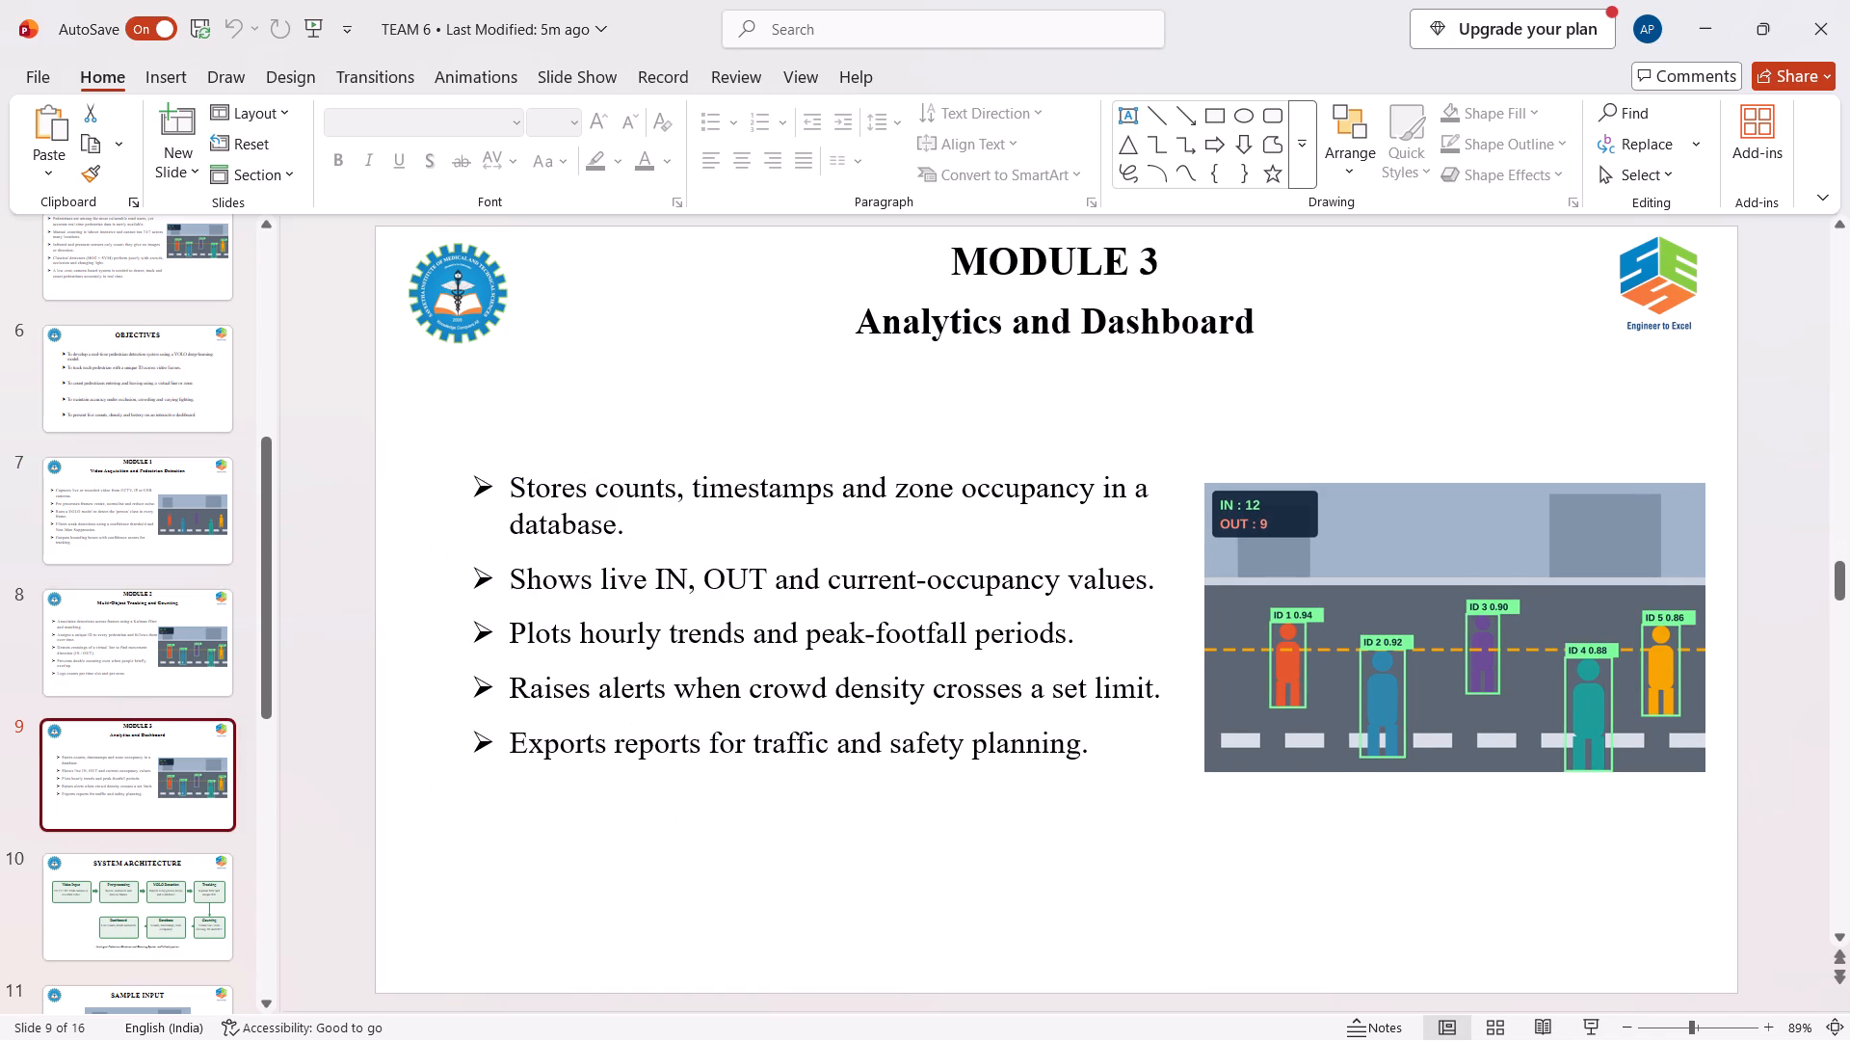
{"action": "key", "text": "Up"}
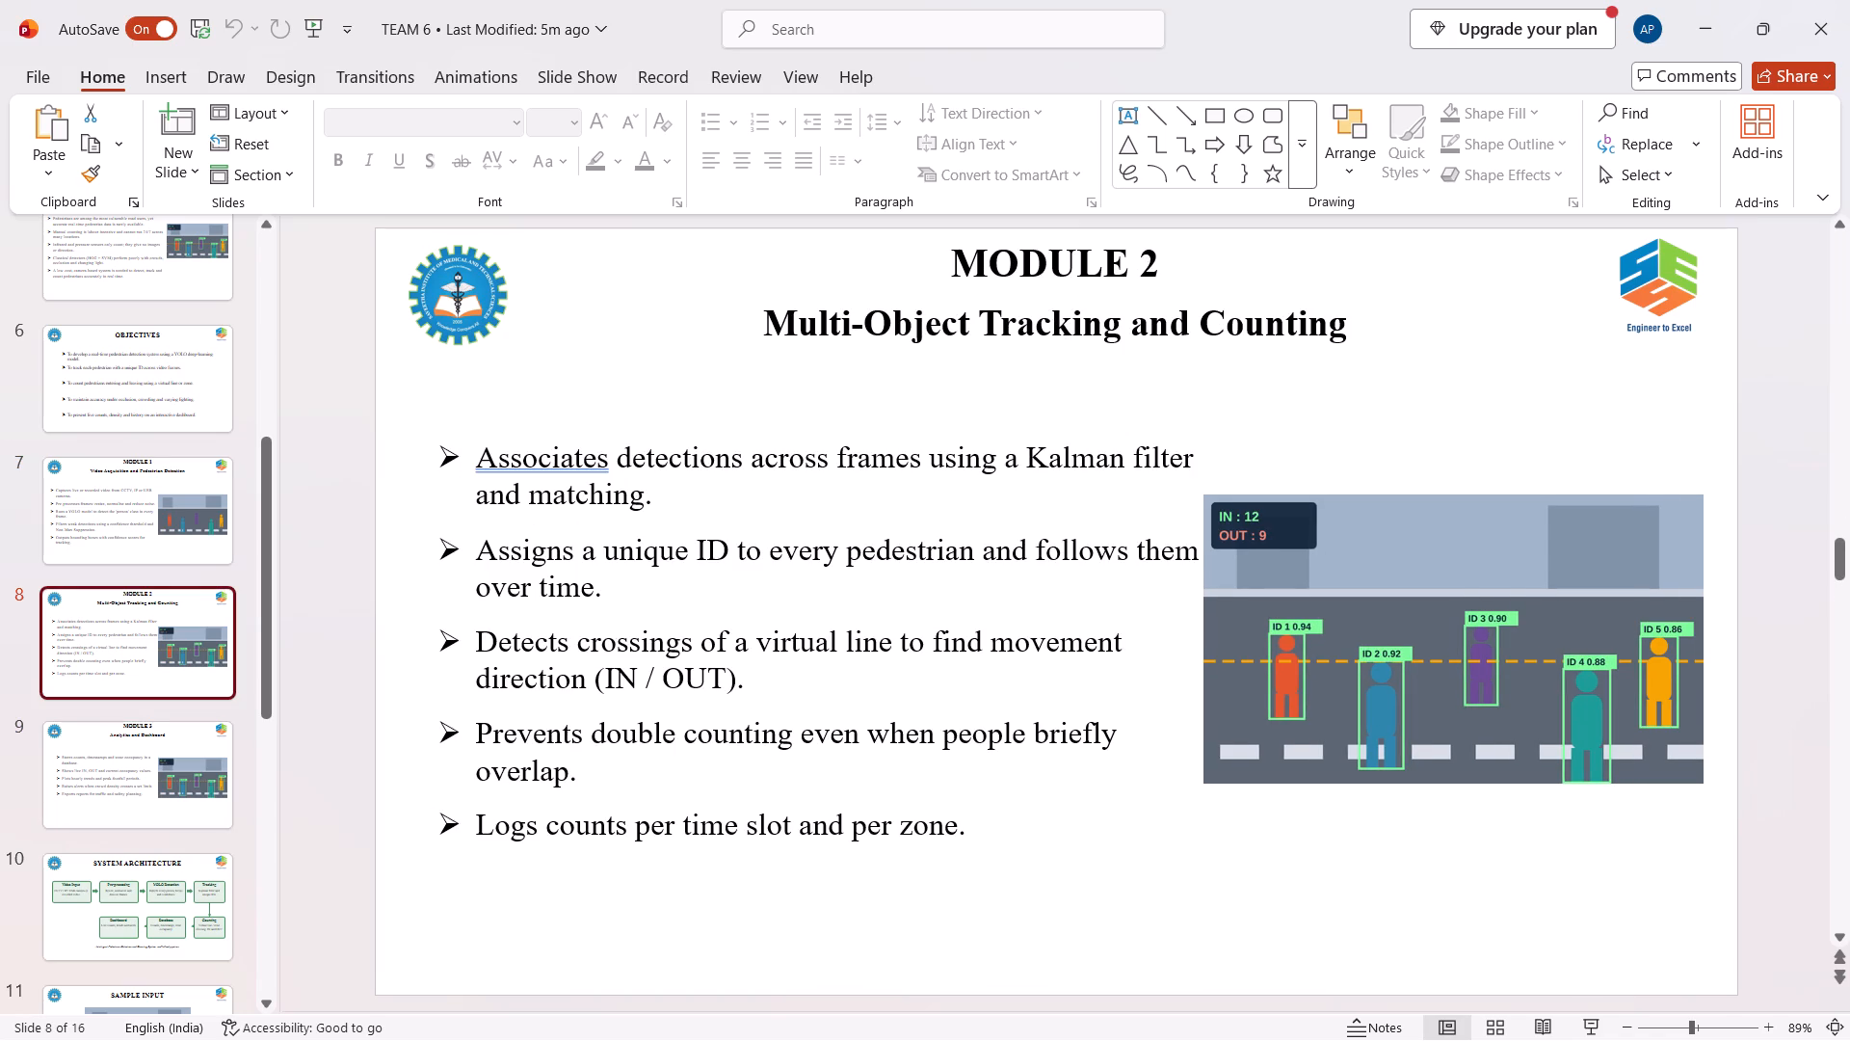
{"action": "left_click", "coordinate": [151, 755]}
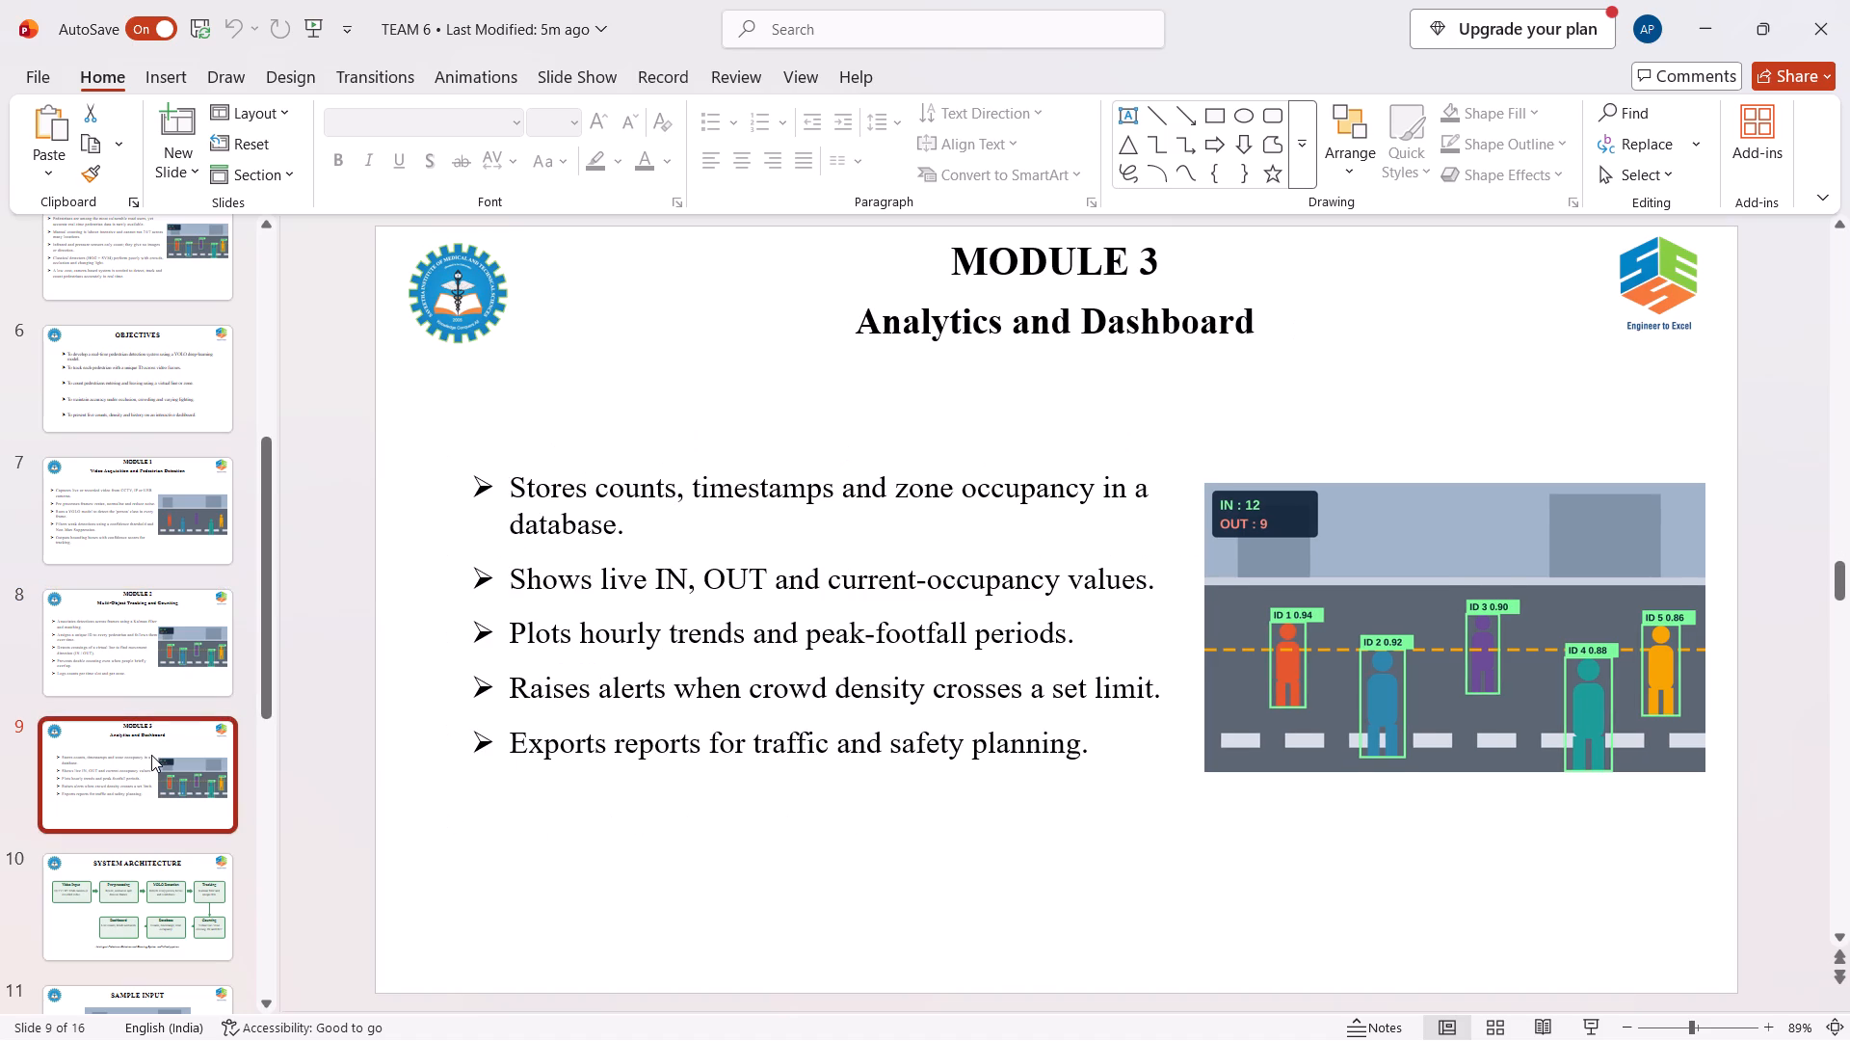
{"action": "left_click", "coordinate": [151, 508]}
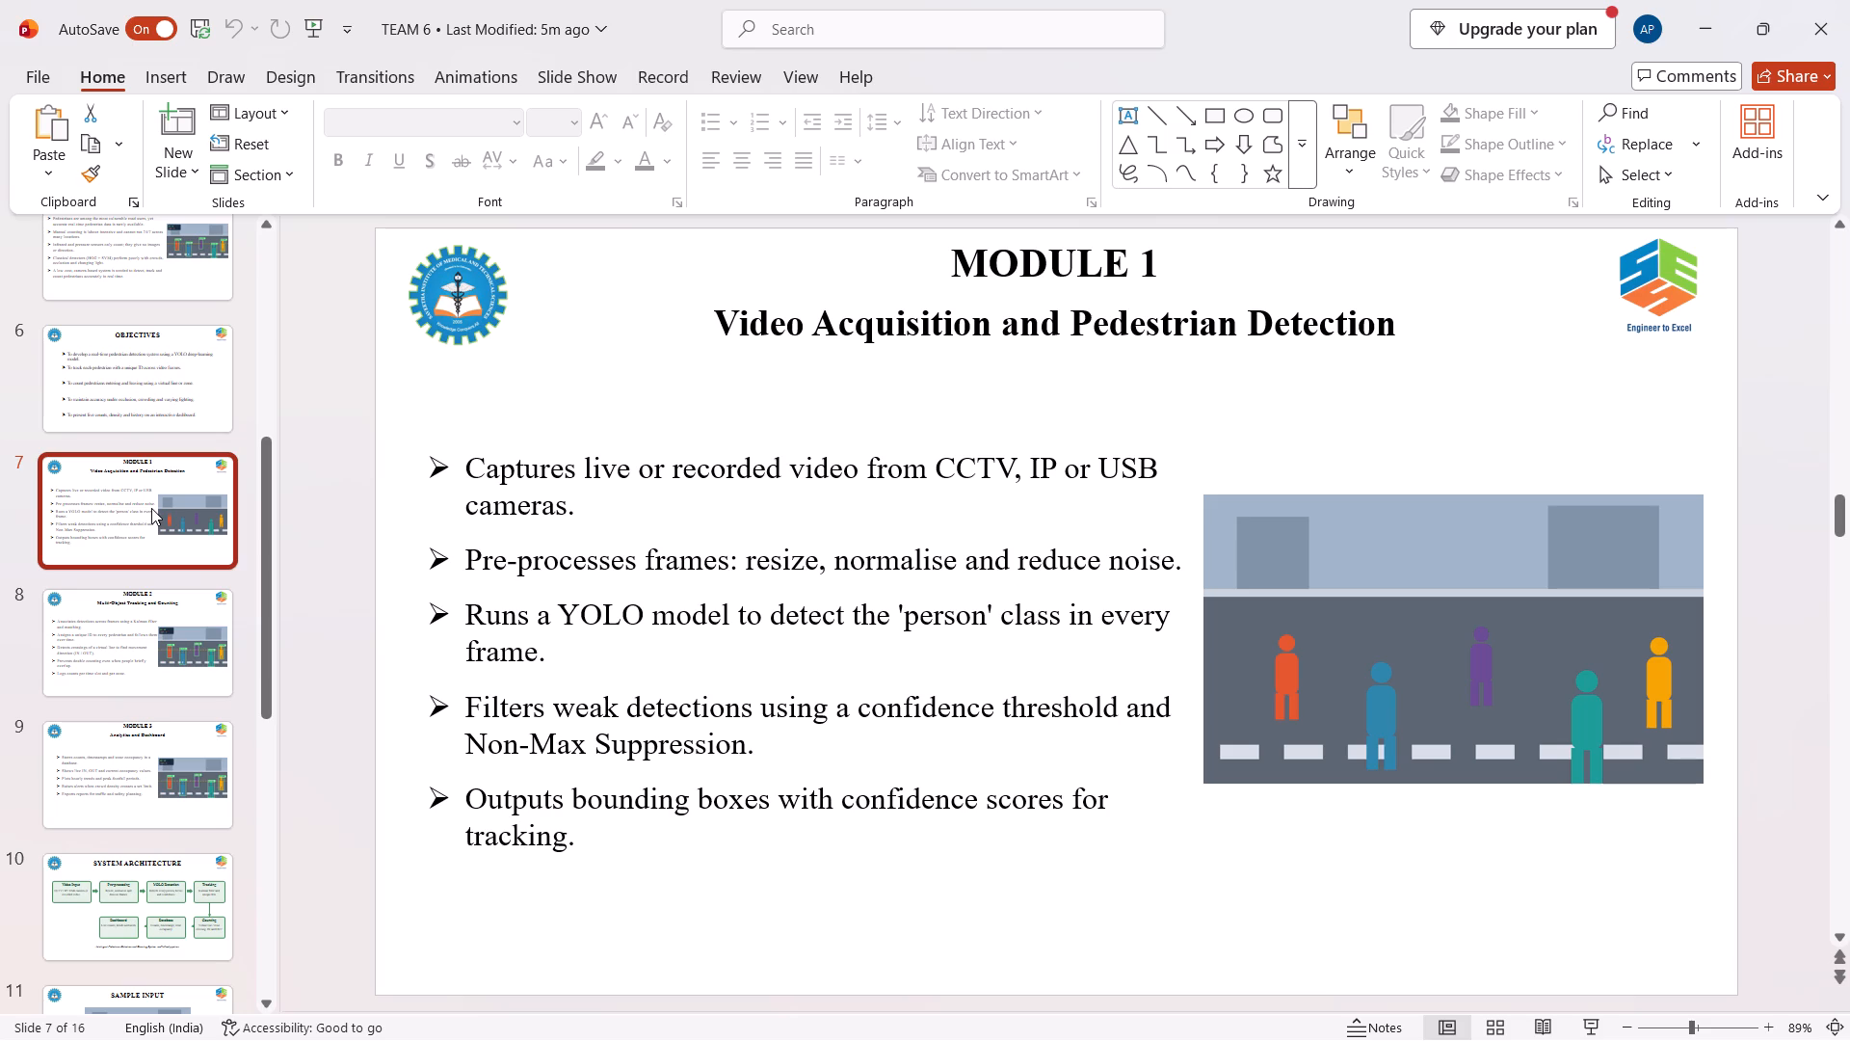
{"action": "left_click", "coordinate": [151, 623]}
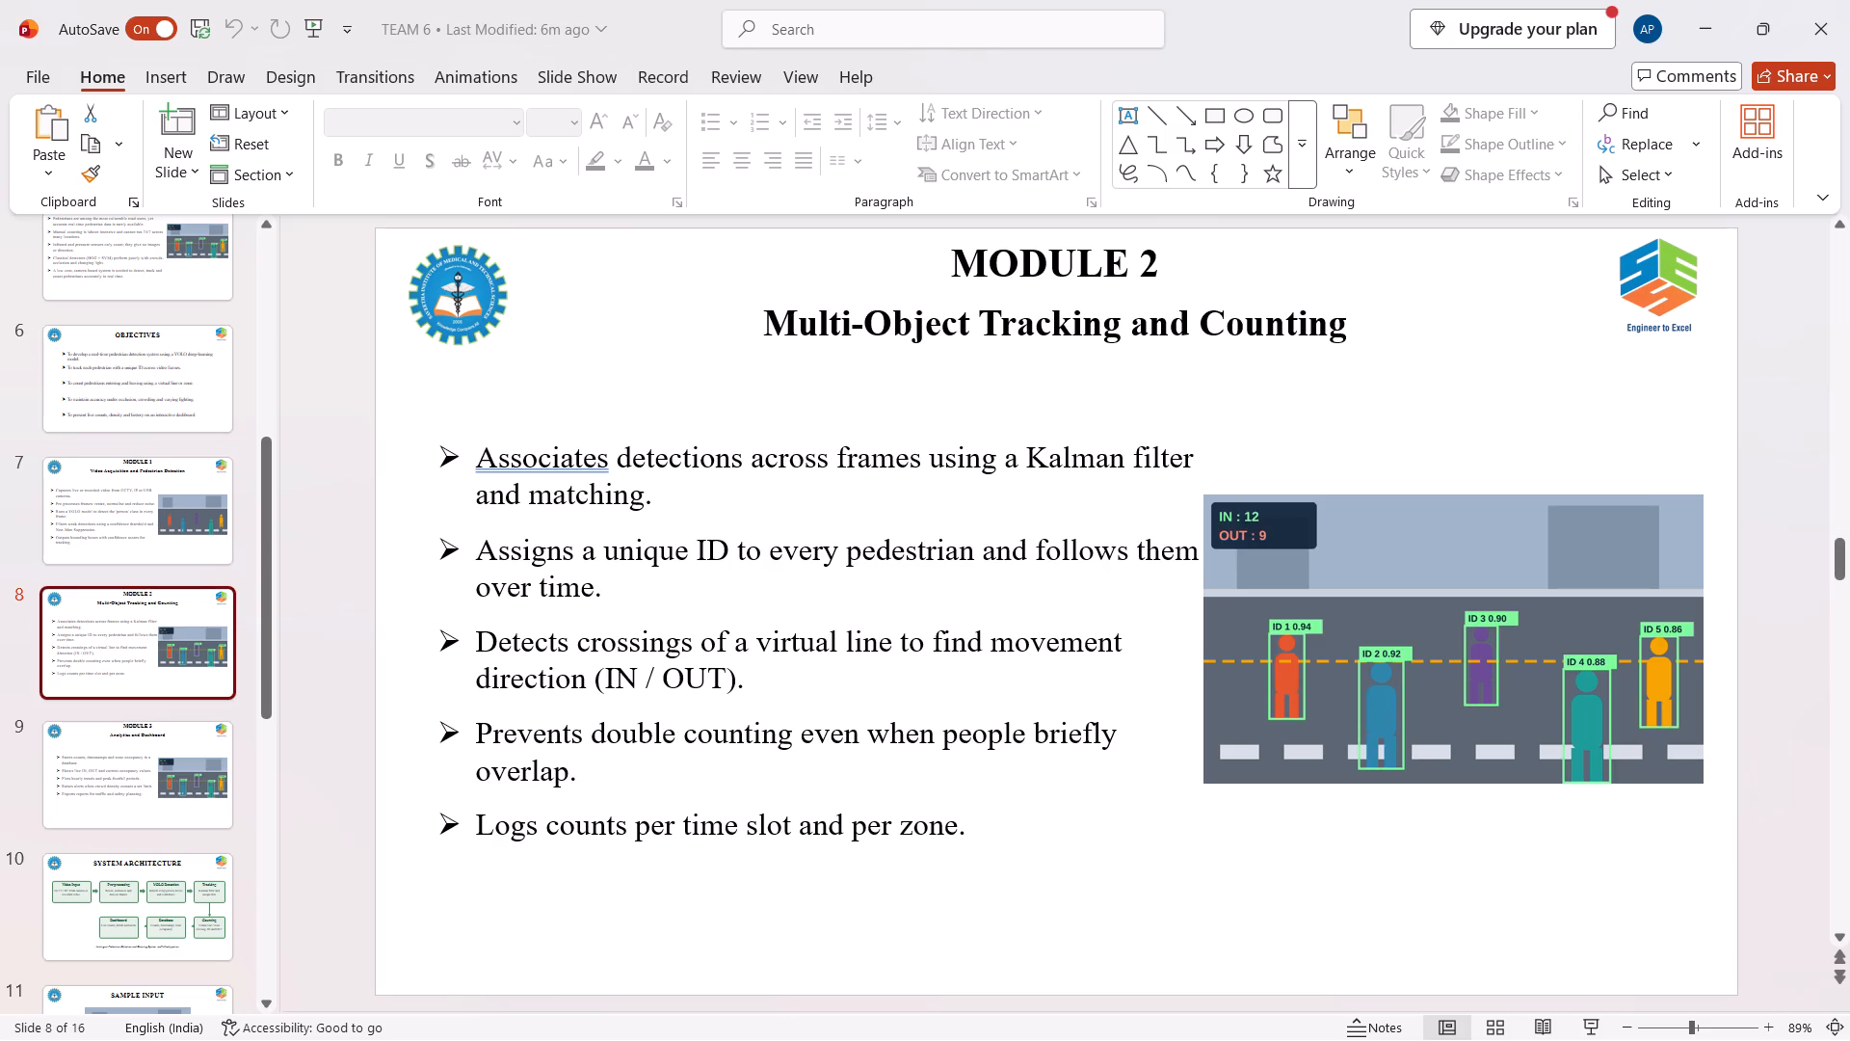
{"action": "left_click", "coordinate": [145, 748]}
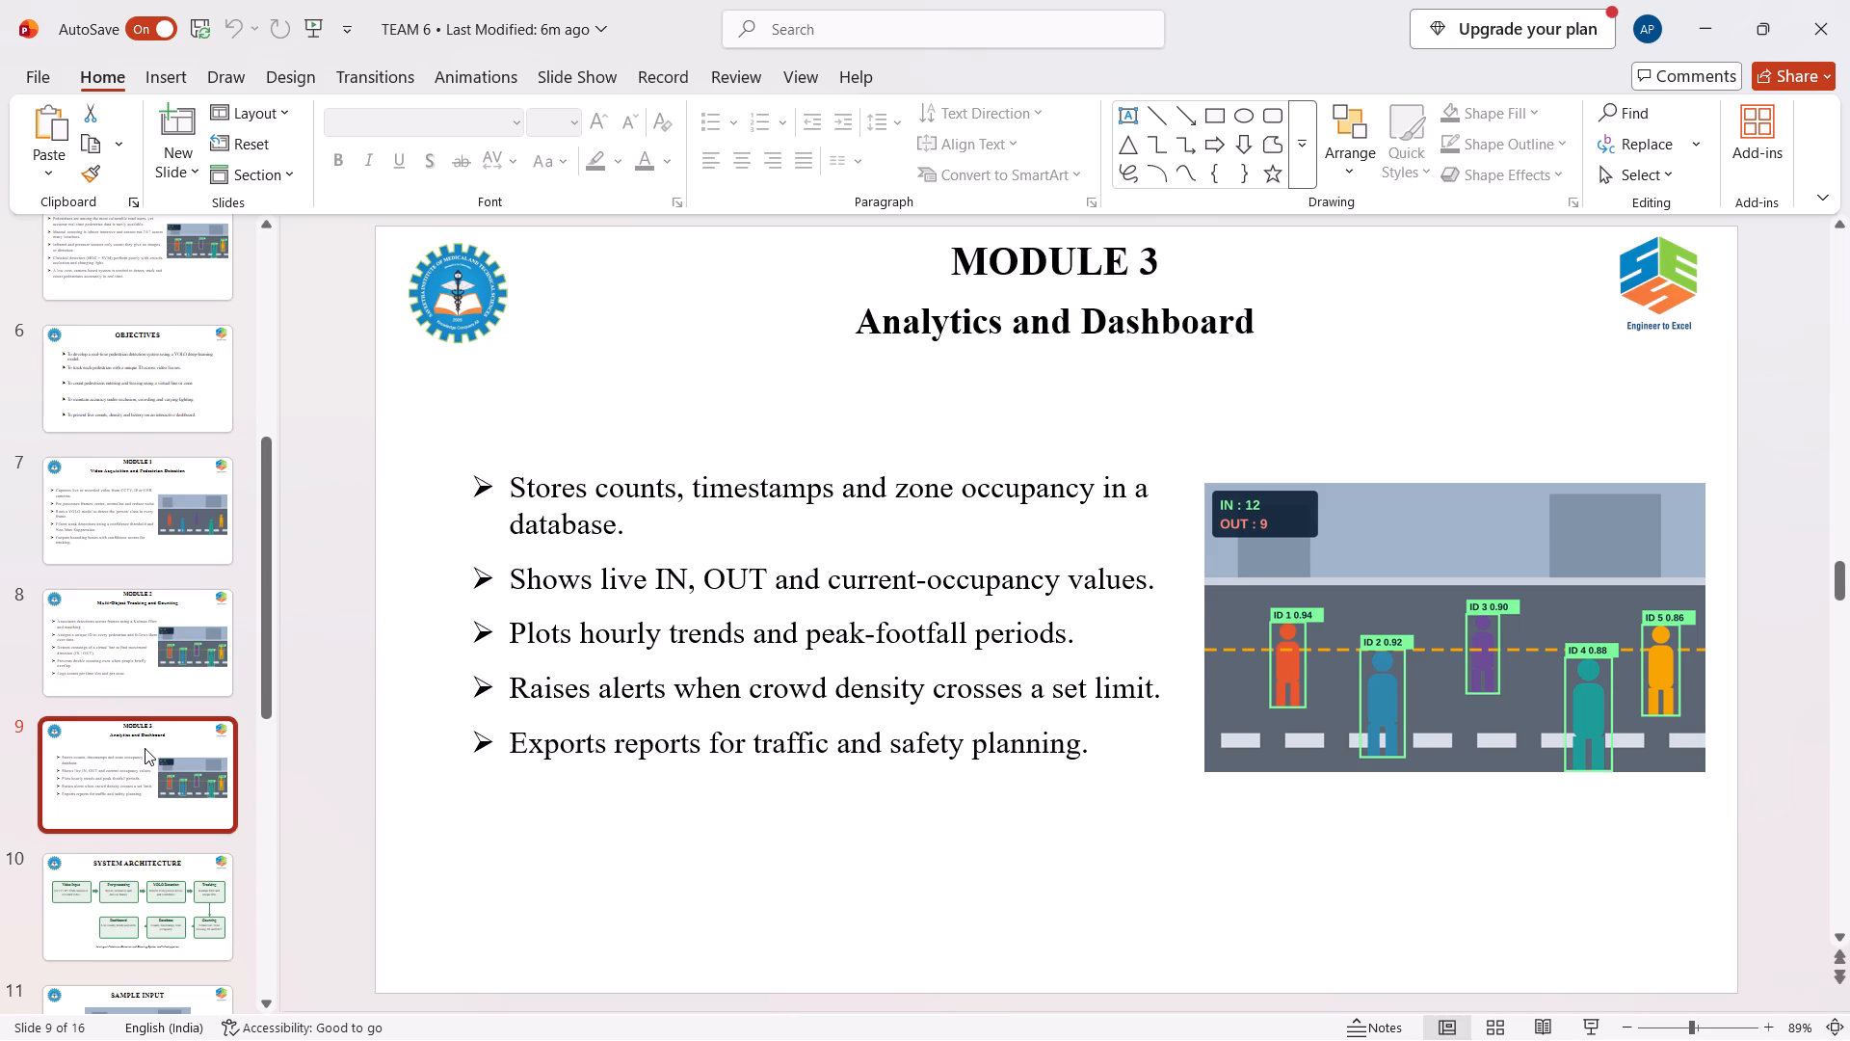
Examine the System Architecture slide, revisiting the Module 3 and Module 2 slides before returning to its pipeline diagram.
{"action": "scroll", "coordinate": [145, 748], "scroll_direction": "right", "scroll_amount": 1}
{"action": "left_click", "coordinate": [130, 370]}
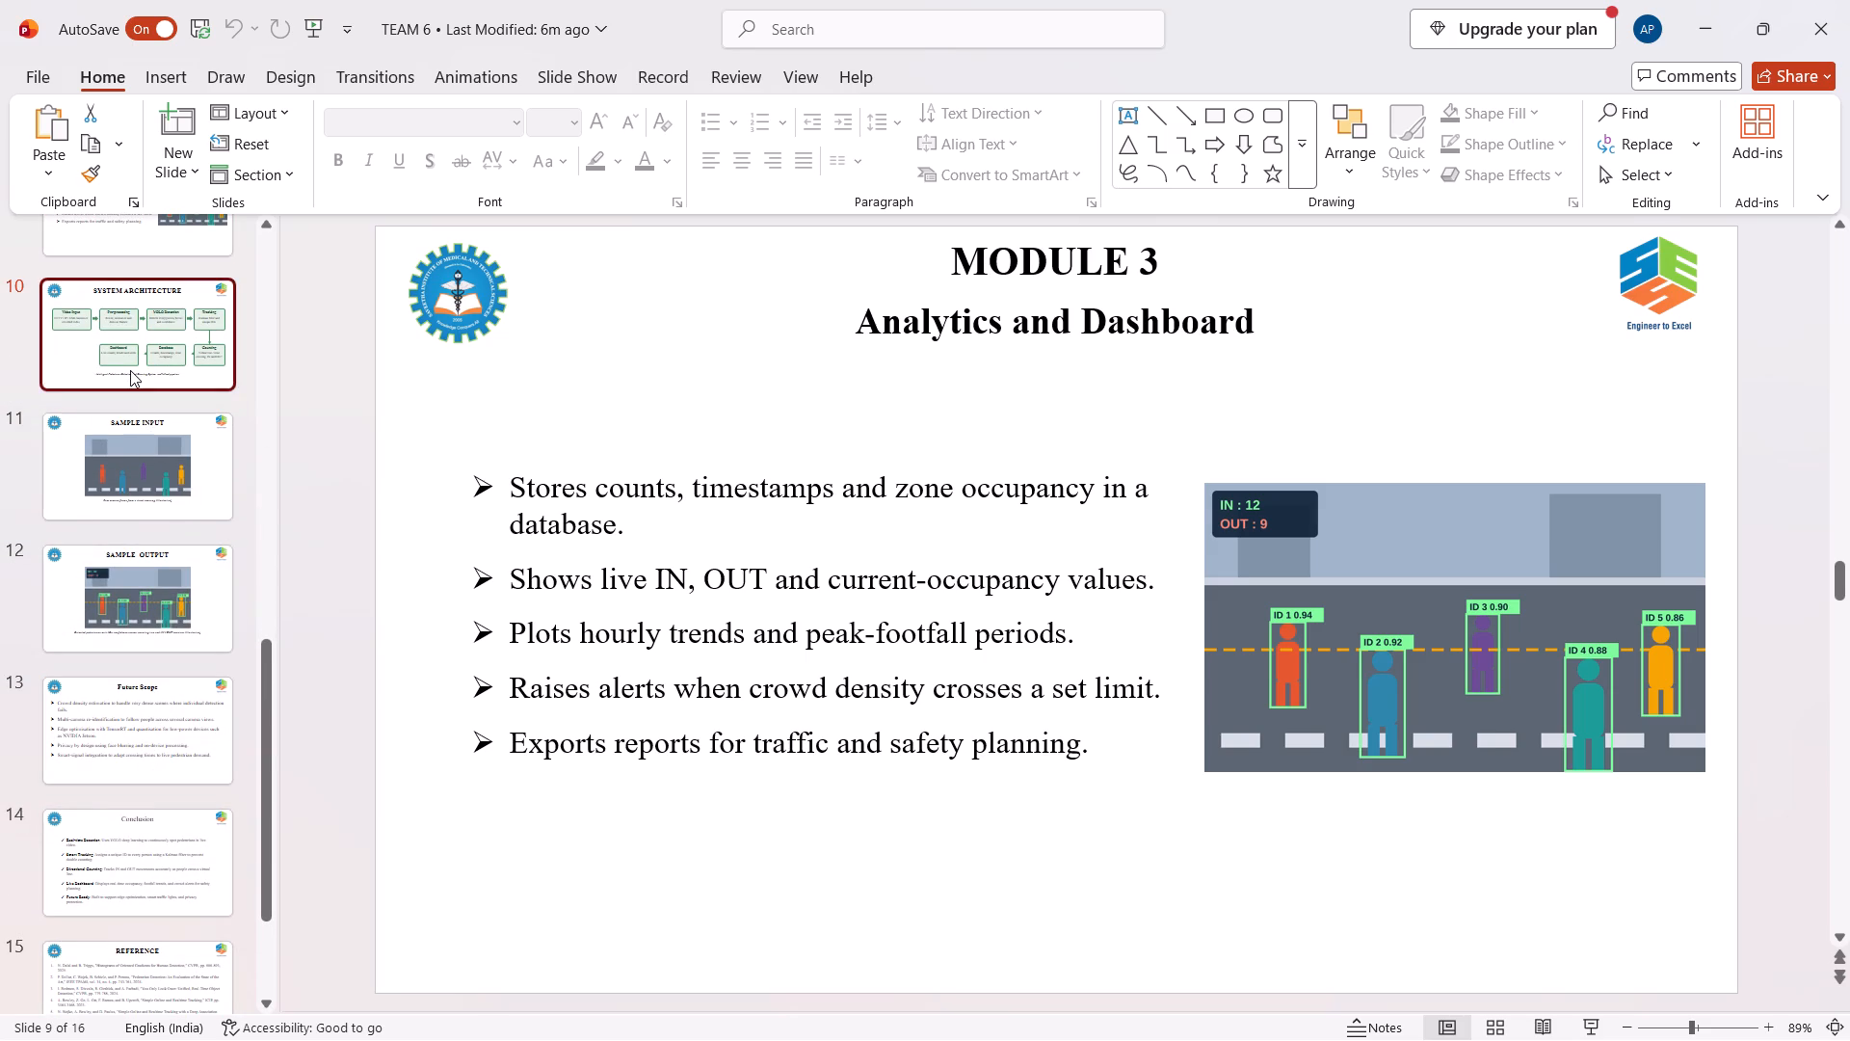
{"action": "scroll", "coordinate": [130, 370], "scroll_direction": "up", "scroll_amount": 1}
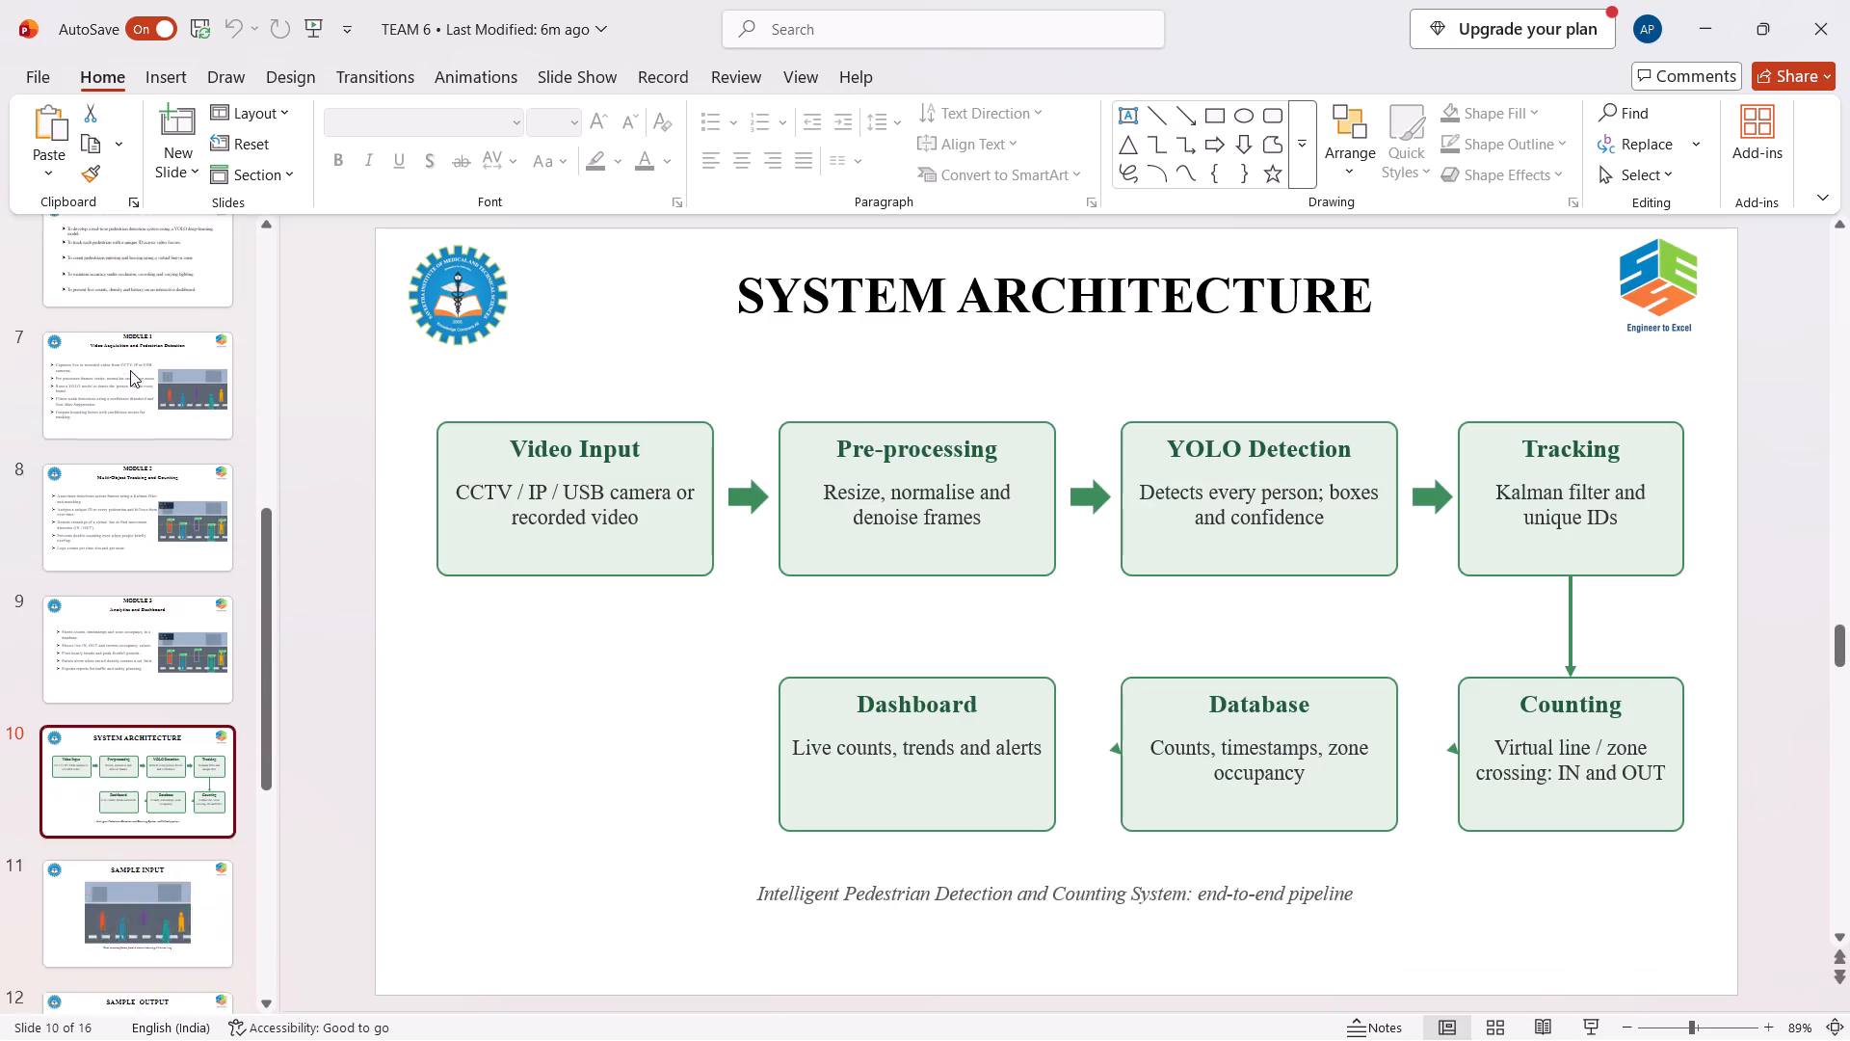
{"action": "scroll", "coordinate": [130, 370], "scroll_direction": "up", "scroll_amount": 1}
{"action": "left_click", "coordinate": [105, 794]}
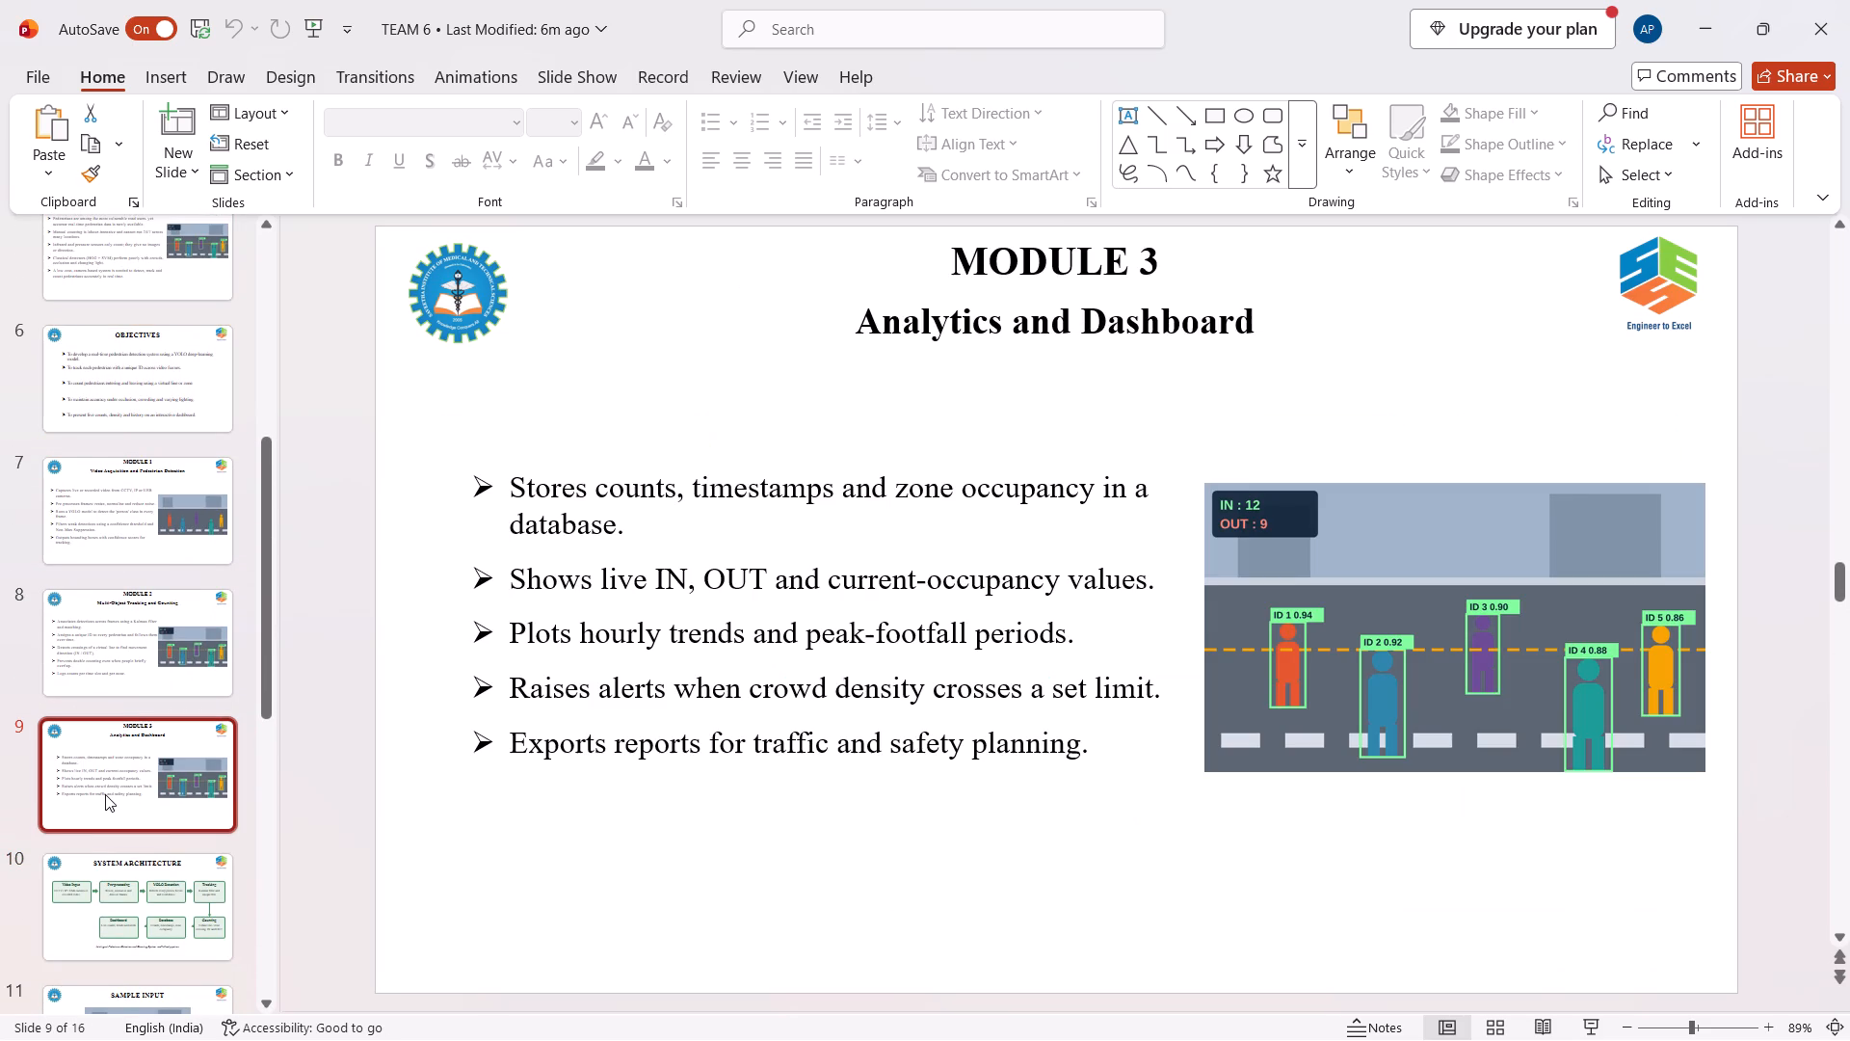
{"action": "left_click", "coordinate": [115, 654]}
{"action": "scroll", "coordinate": [115, 654], "scroll_direction": "right", "scroll_amount": 1}
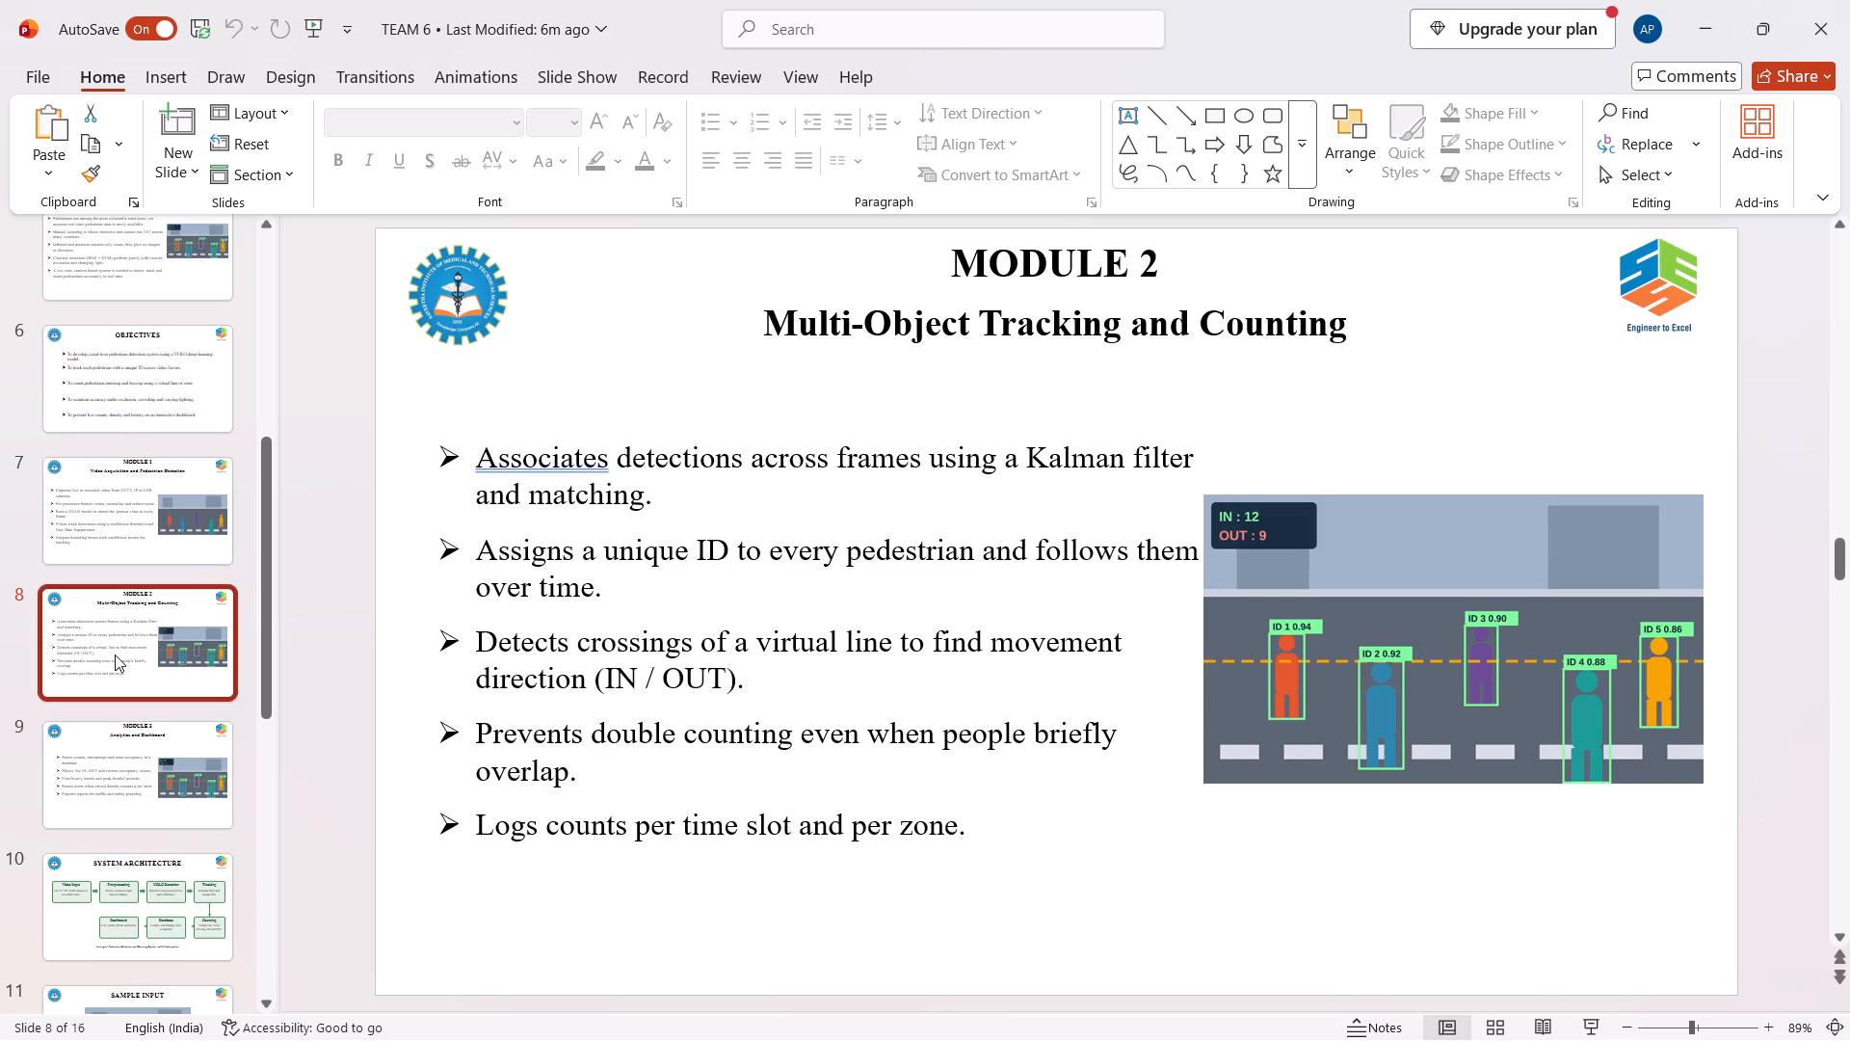
{"action": "scroll", "coordinate": [115, 654], "scroll_direction": "right", "scroll_amount": 1}
{"action": "left_click", "coordinate": [129, 897]}
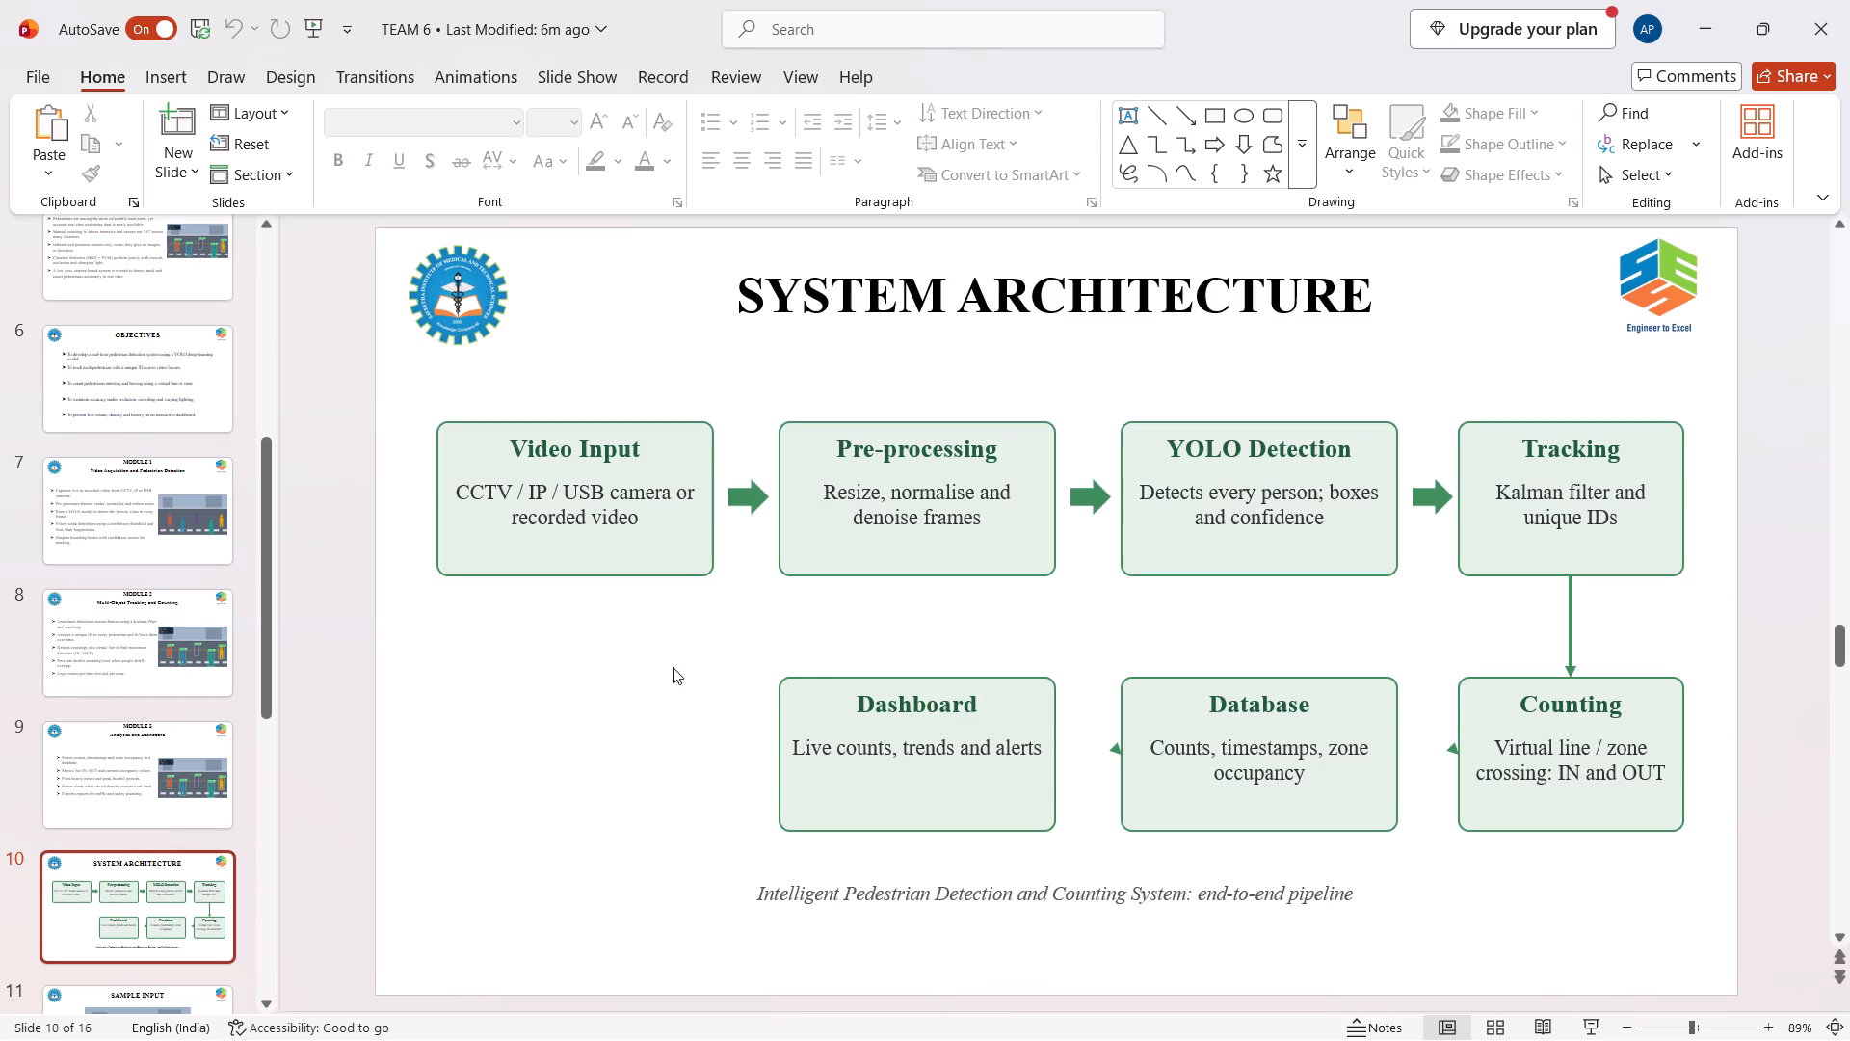
Review the Sample Input, Sample Output, Future Scope and Conclusion slides, and skim the deck's thumbnails from the title to Thank You.
{"action": "scroll", "coordinate": [291, 736], "scroll_direction": "down", "scroll_amount": 1}
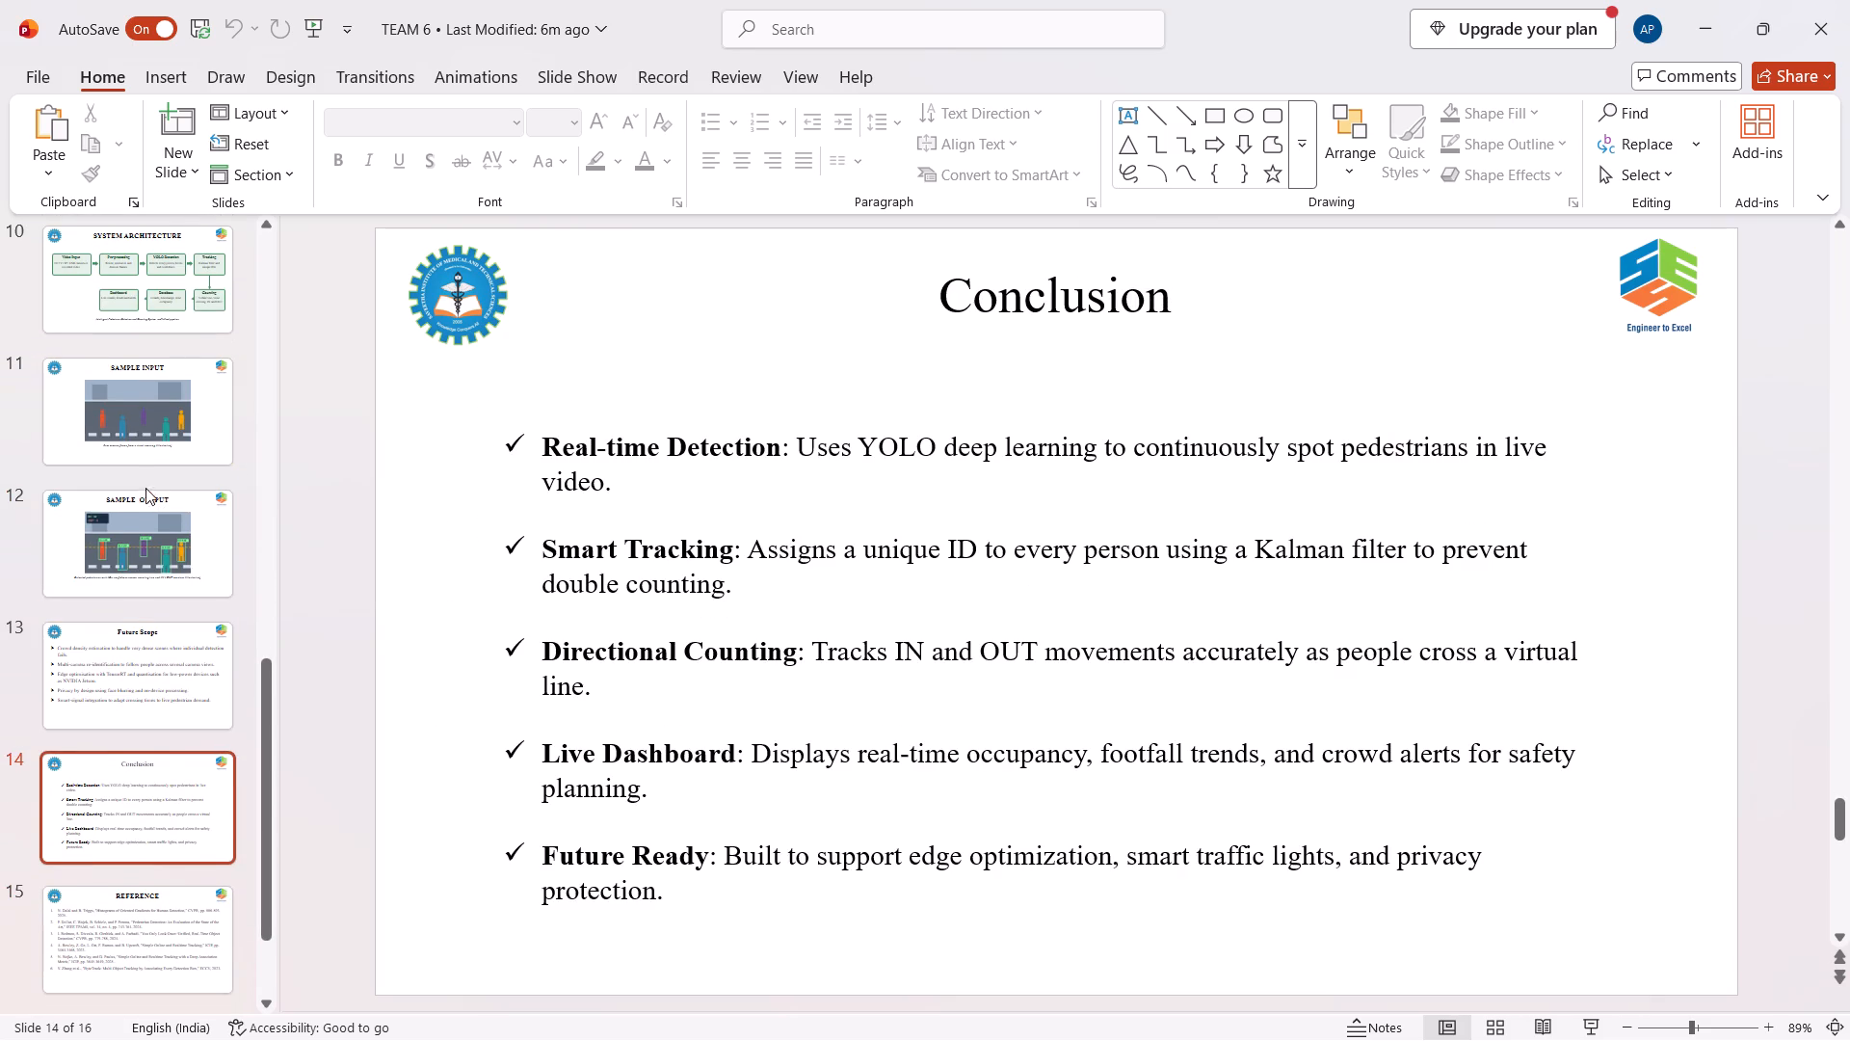
{"action": "left_click", "coordinate": [153, 450]}
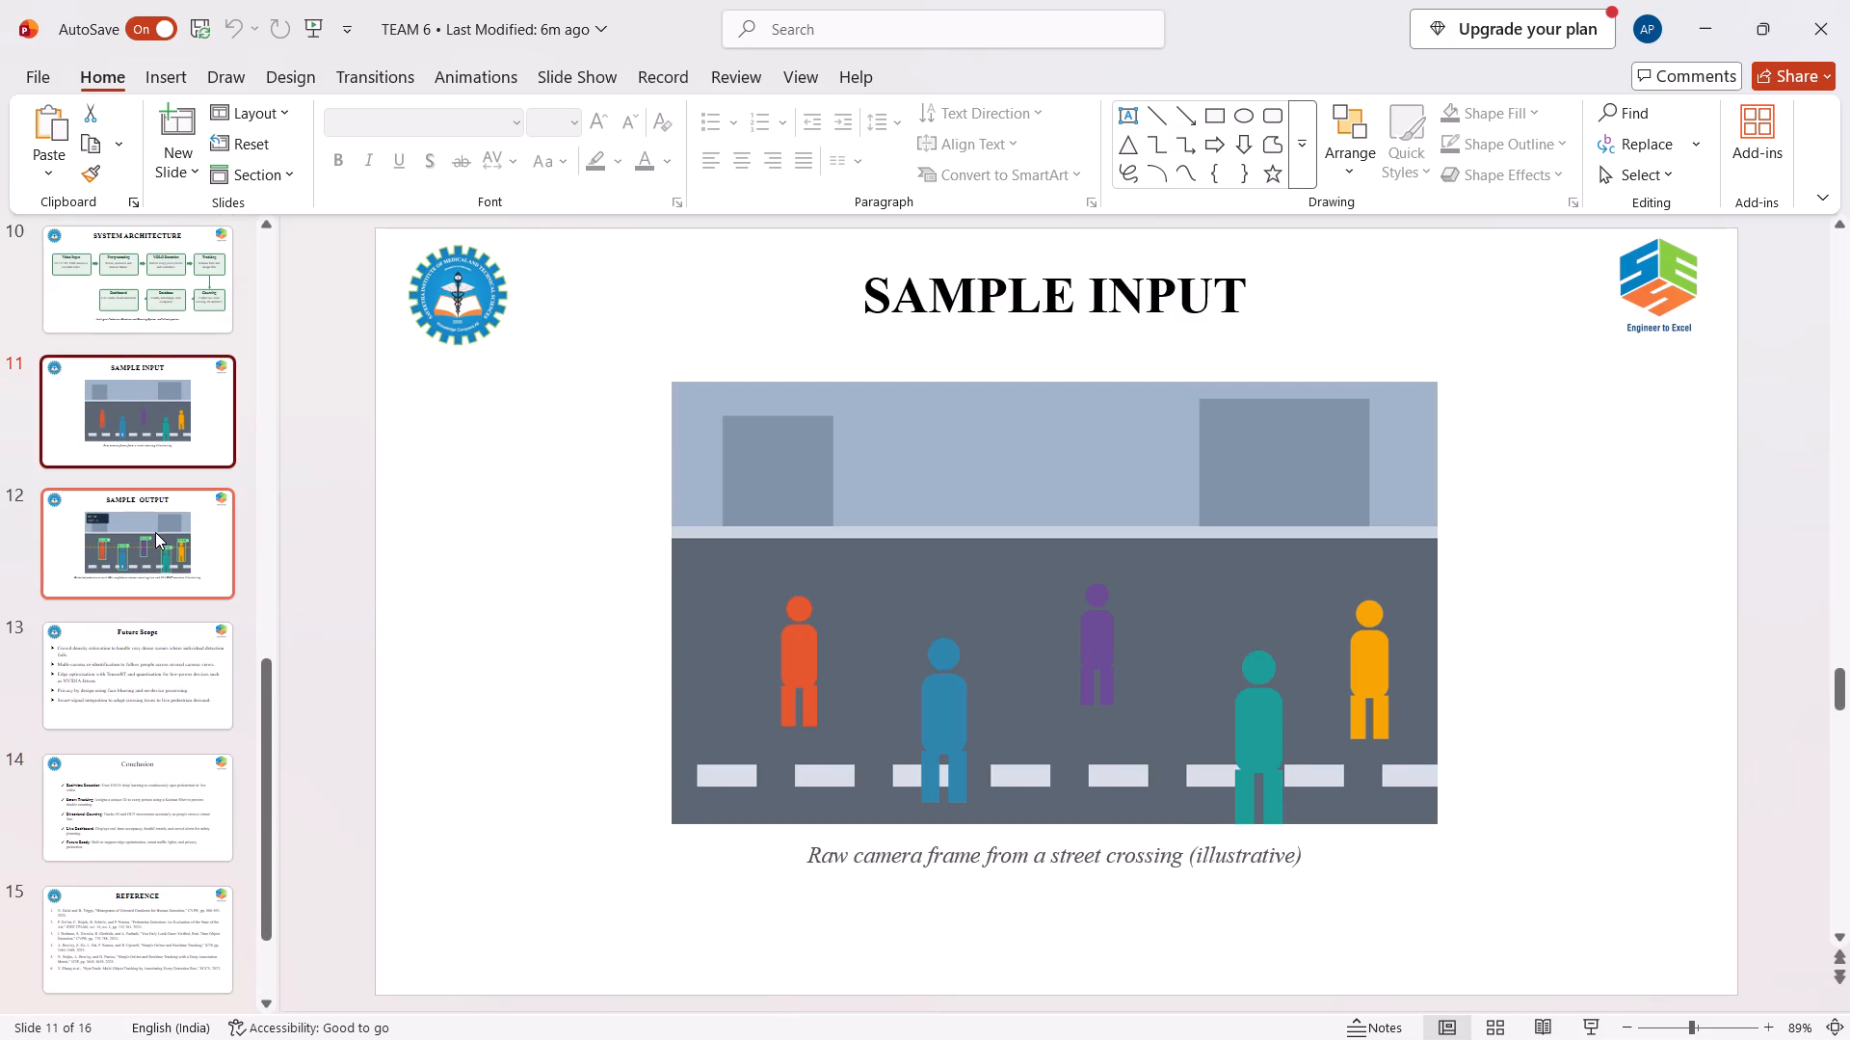
{"action": "left_click", "coordinate": [155, 531]}
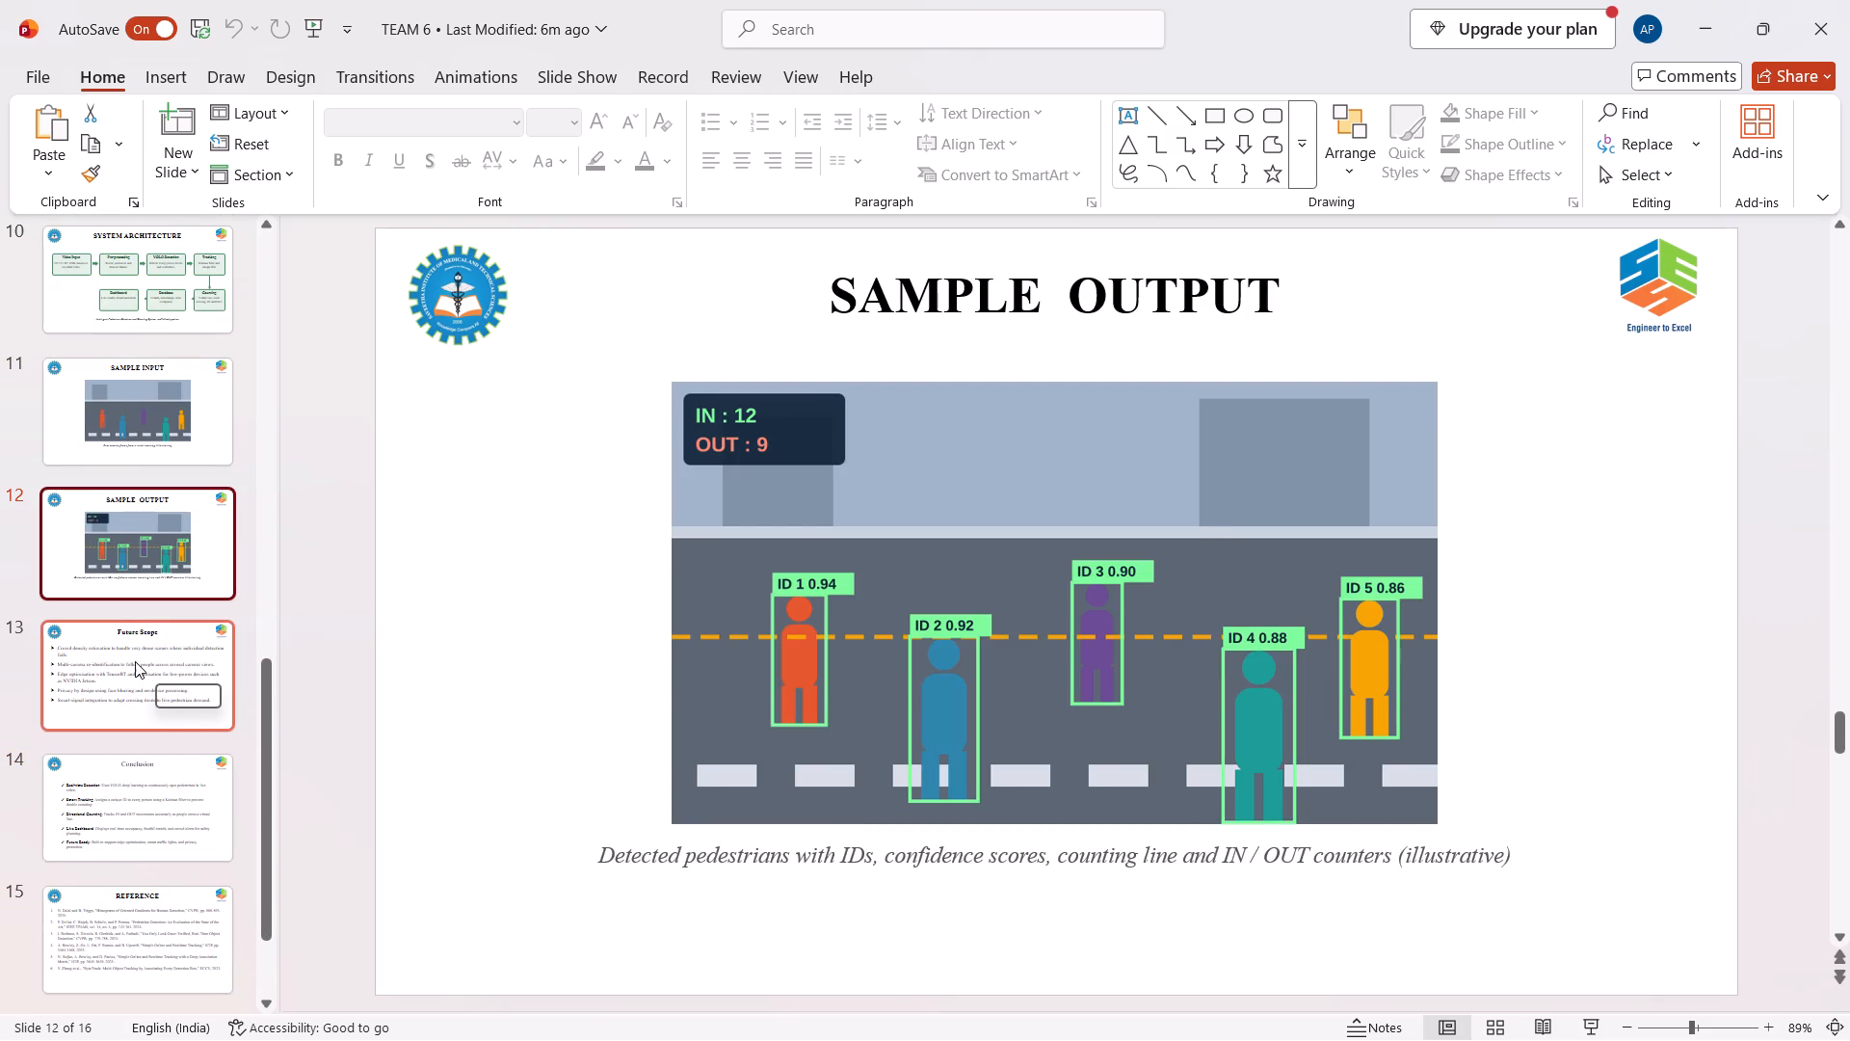
{"action": "left_click", "coordinate": [135, 661]}
{"action": "left_click", "coordinate": [159, 772]}
{"action": "scroll", "coordinate": [159, 772], "scroll_direction": "up", "scroll_amount": 3}
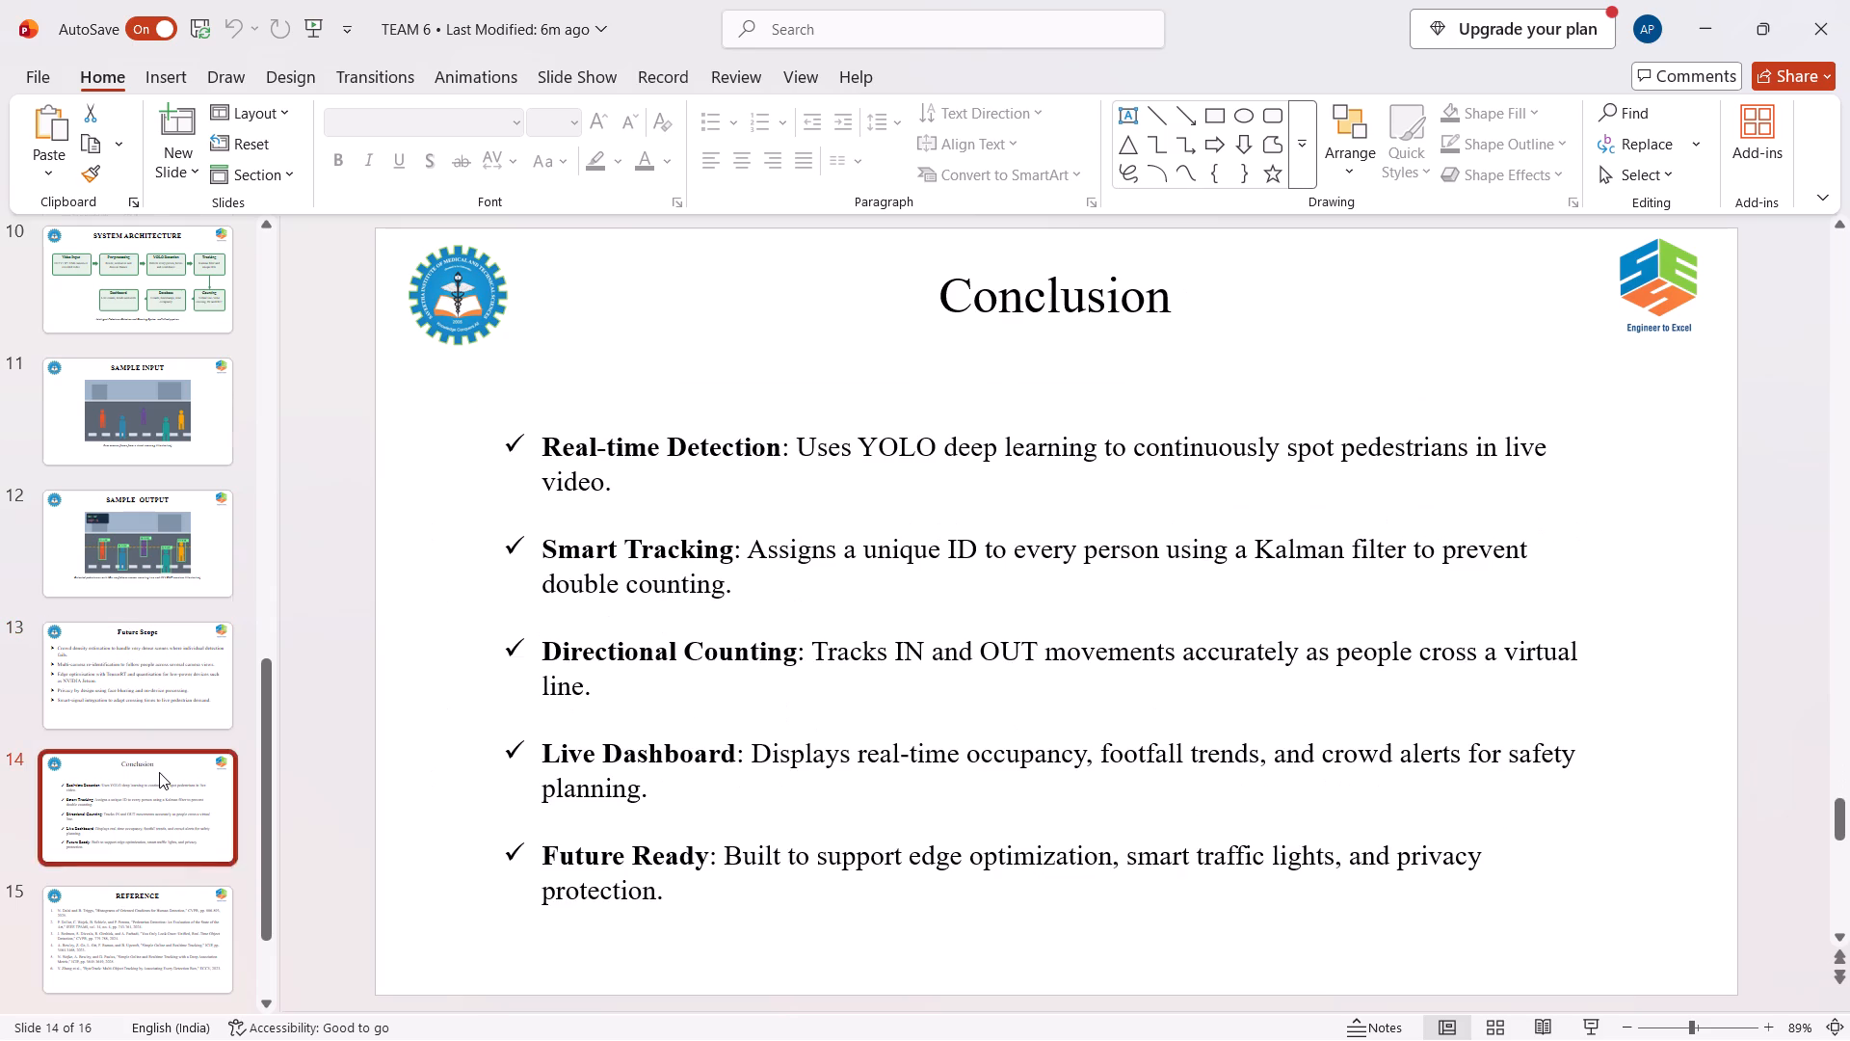
{"action": "scroll", "coordinate": [159, 772], "scroll_direction": "up", "scroll_amount": 9}
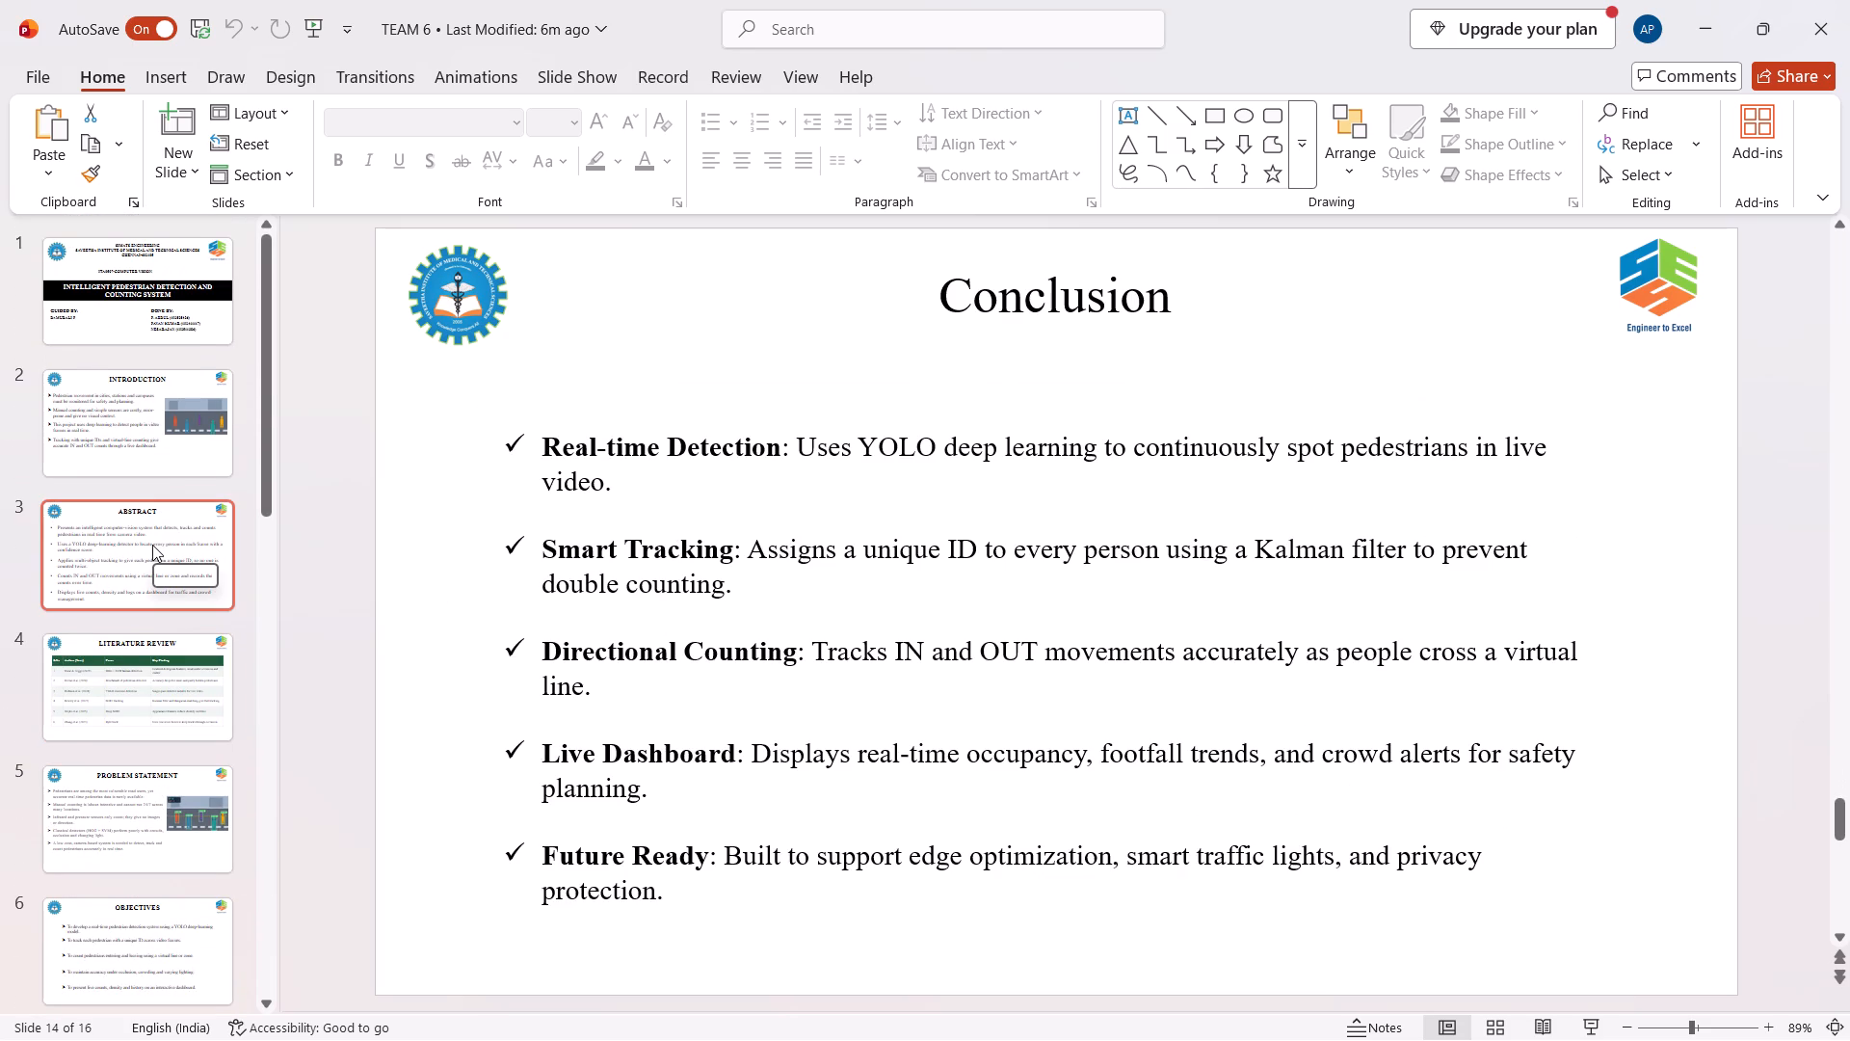
{"action": "scroll", "coordinate": [152, 545], "scroll_direction": "down", "scroll_amount": 20}
{"action": "scroll", "coordinate": [152, 545], "scroll_direction": "down", "scroll_amount": 5}
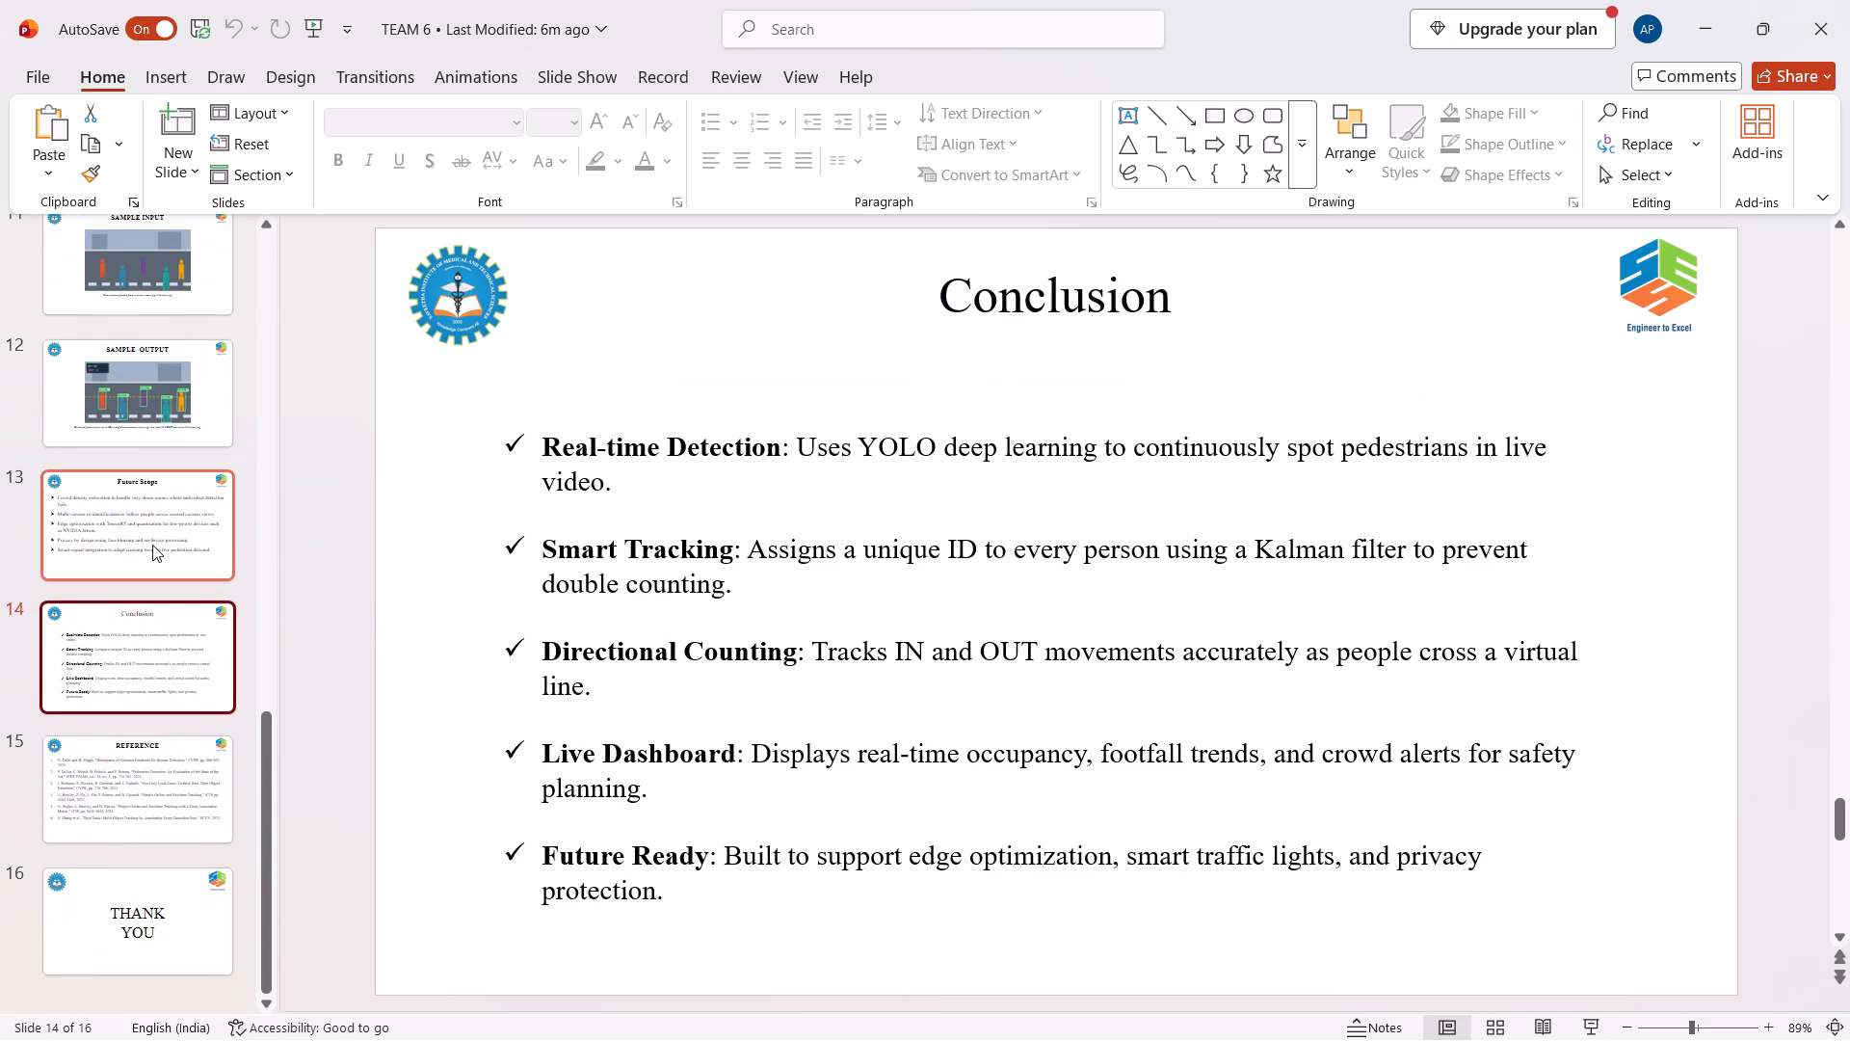
{"action": "scroll", "coordinate": [152, 545], "scroll_direction": "down", "scroll_amount": 4}
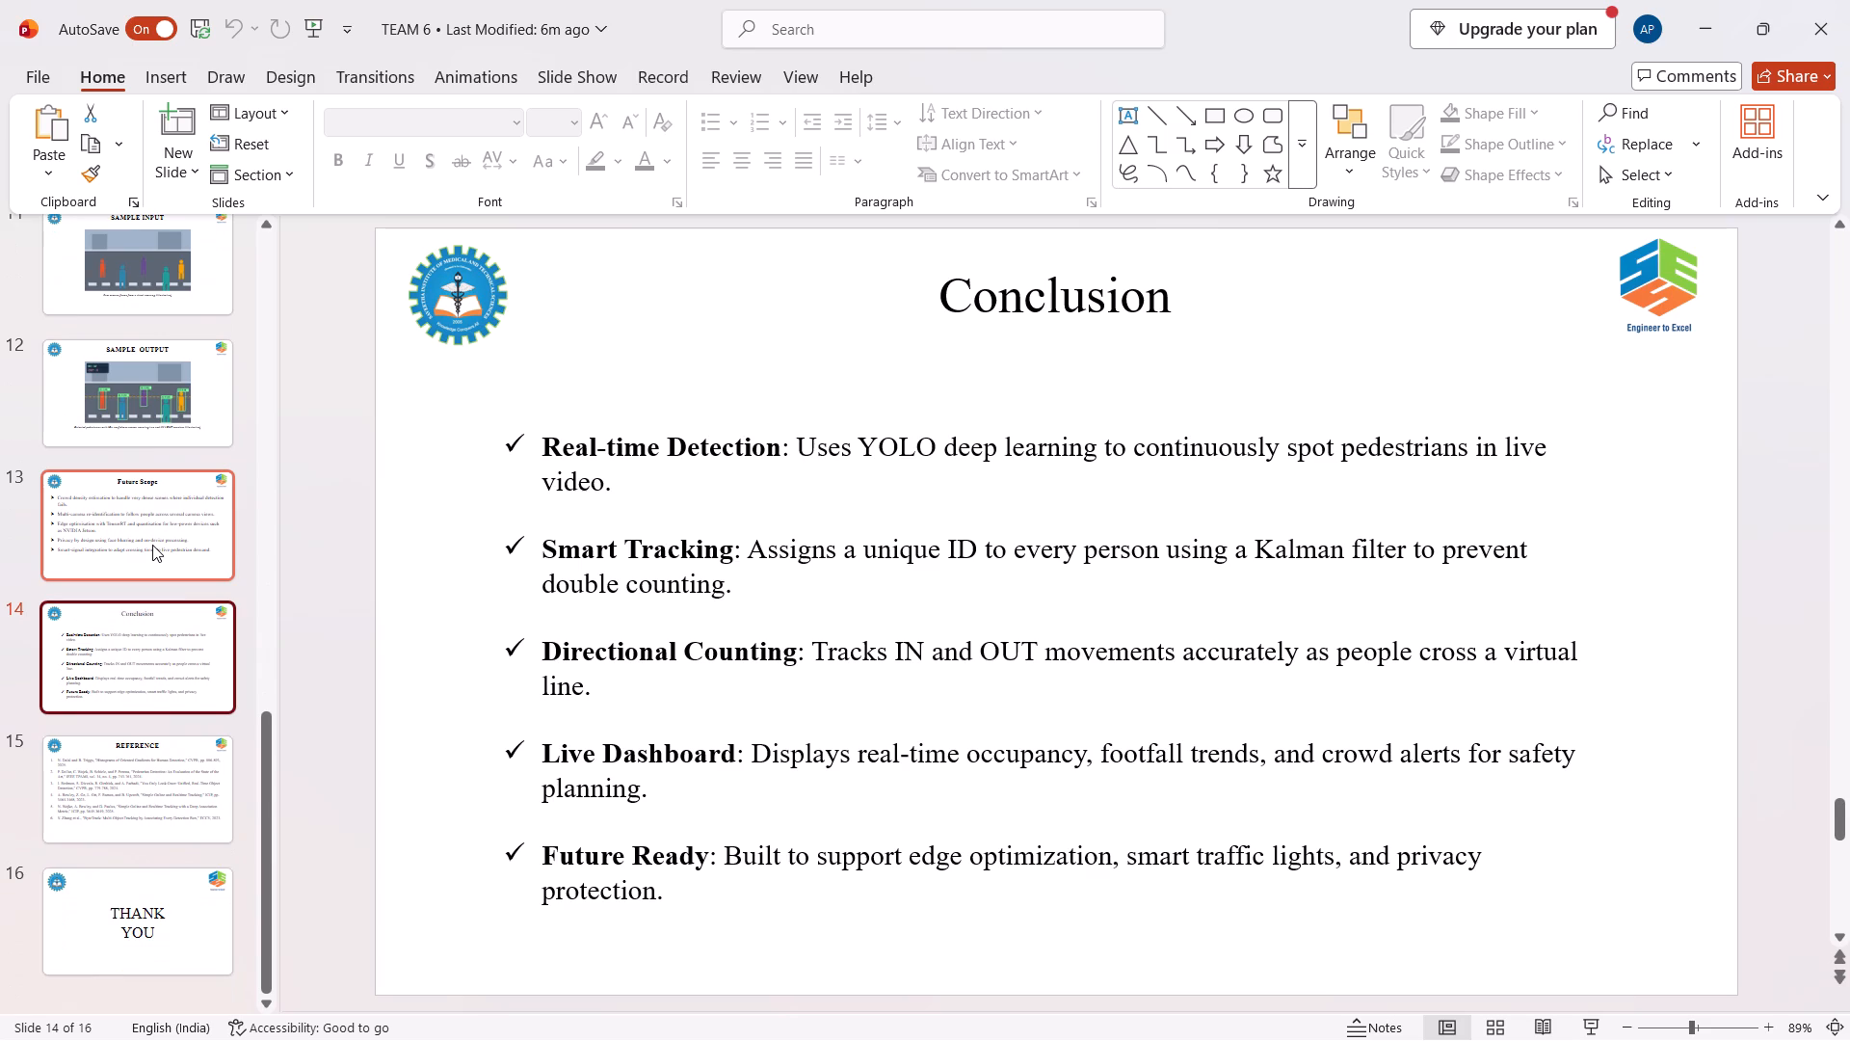
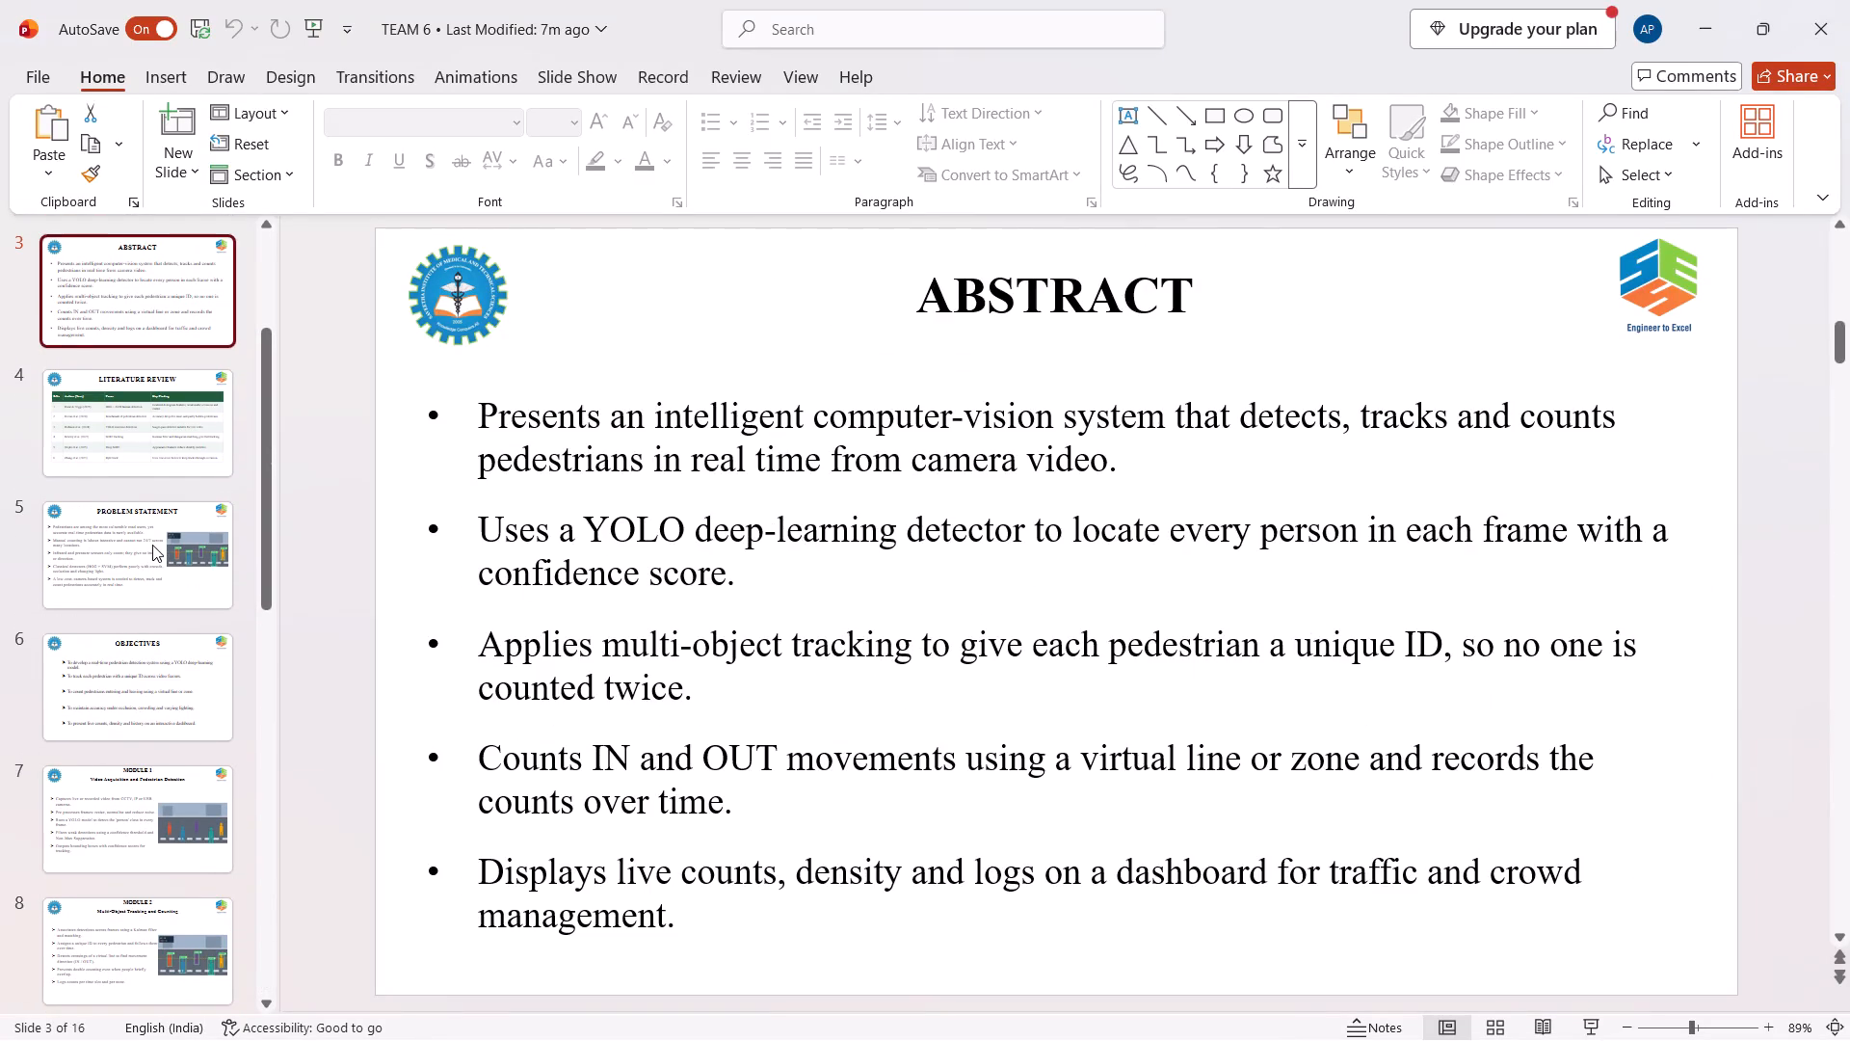
Review the opening slides again, from Introduction and Abstract through Literature Review and Problem Statement to Objectives.
{"action": "key", "text": "Down"}
{"action": "key", "text": "Up"}
{"action": "key", "text": "Up"}
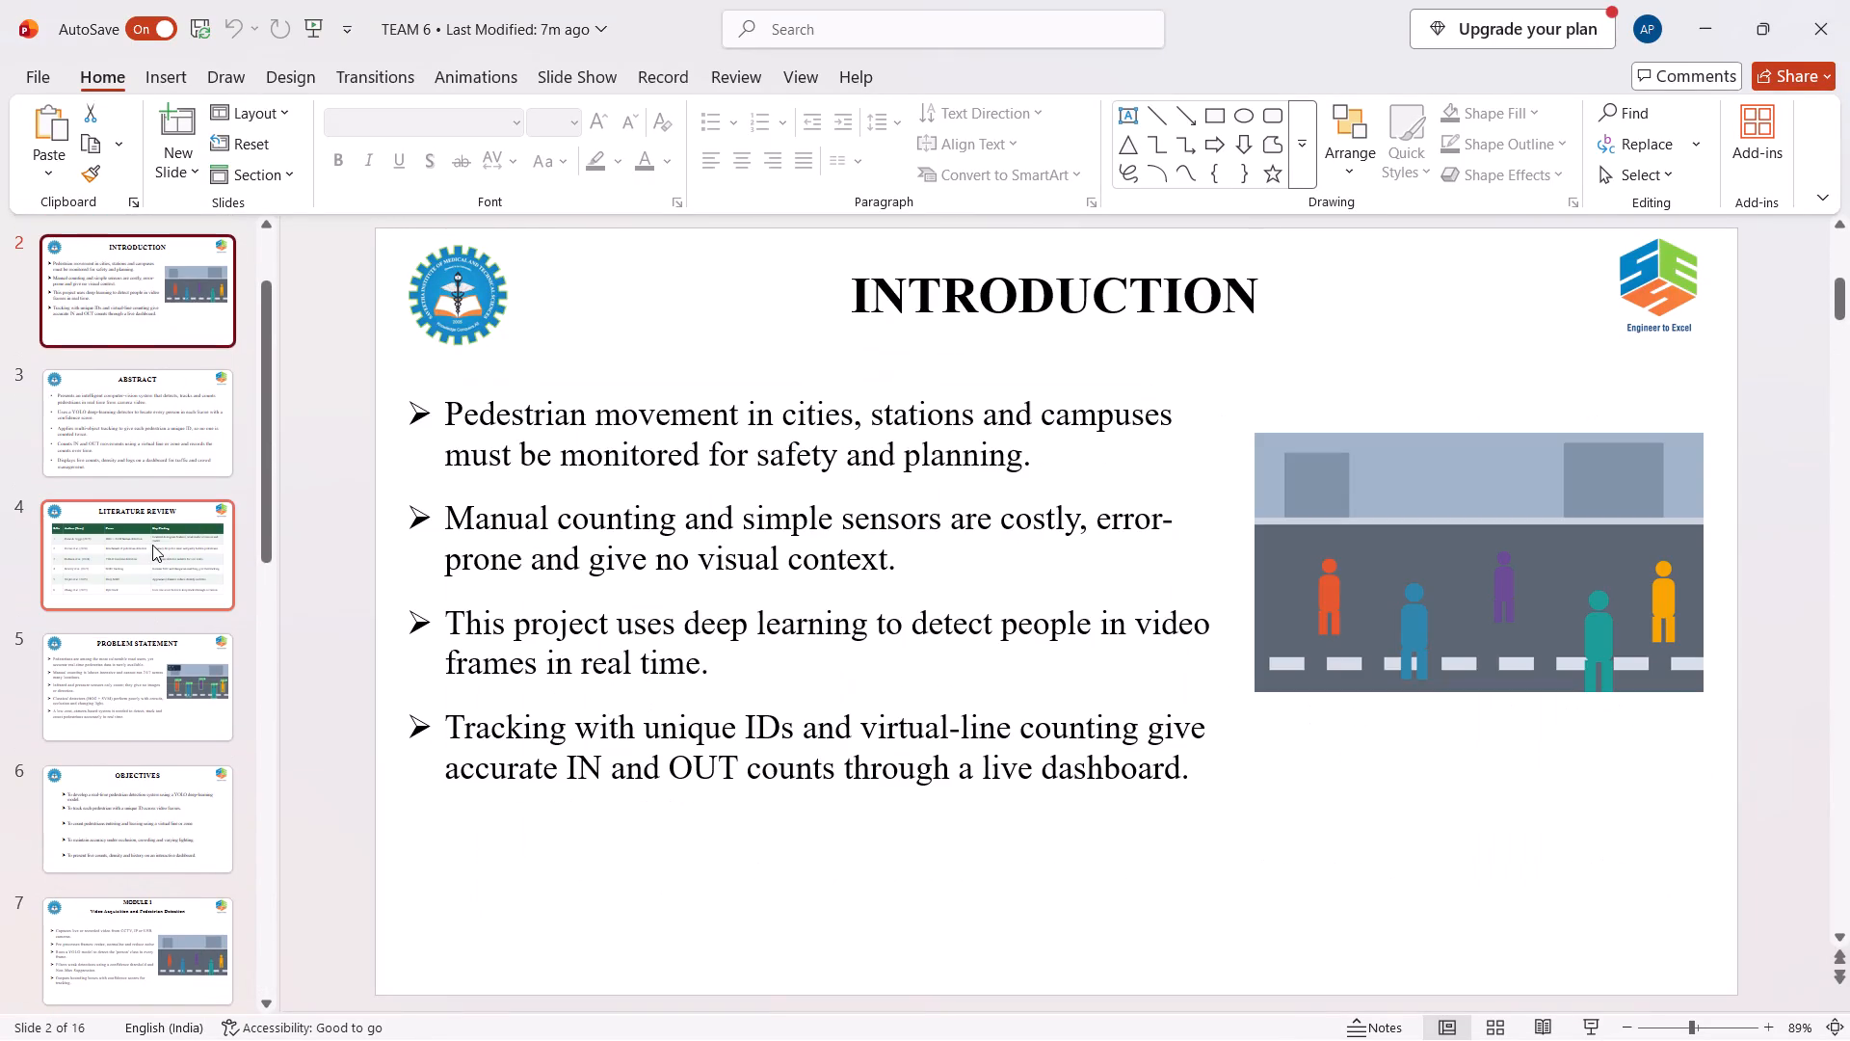
{"action": "key", "text": "Up"}
{"action": "key", "text": "Down"}
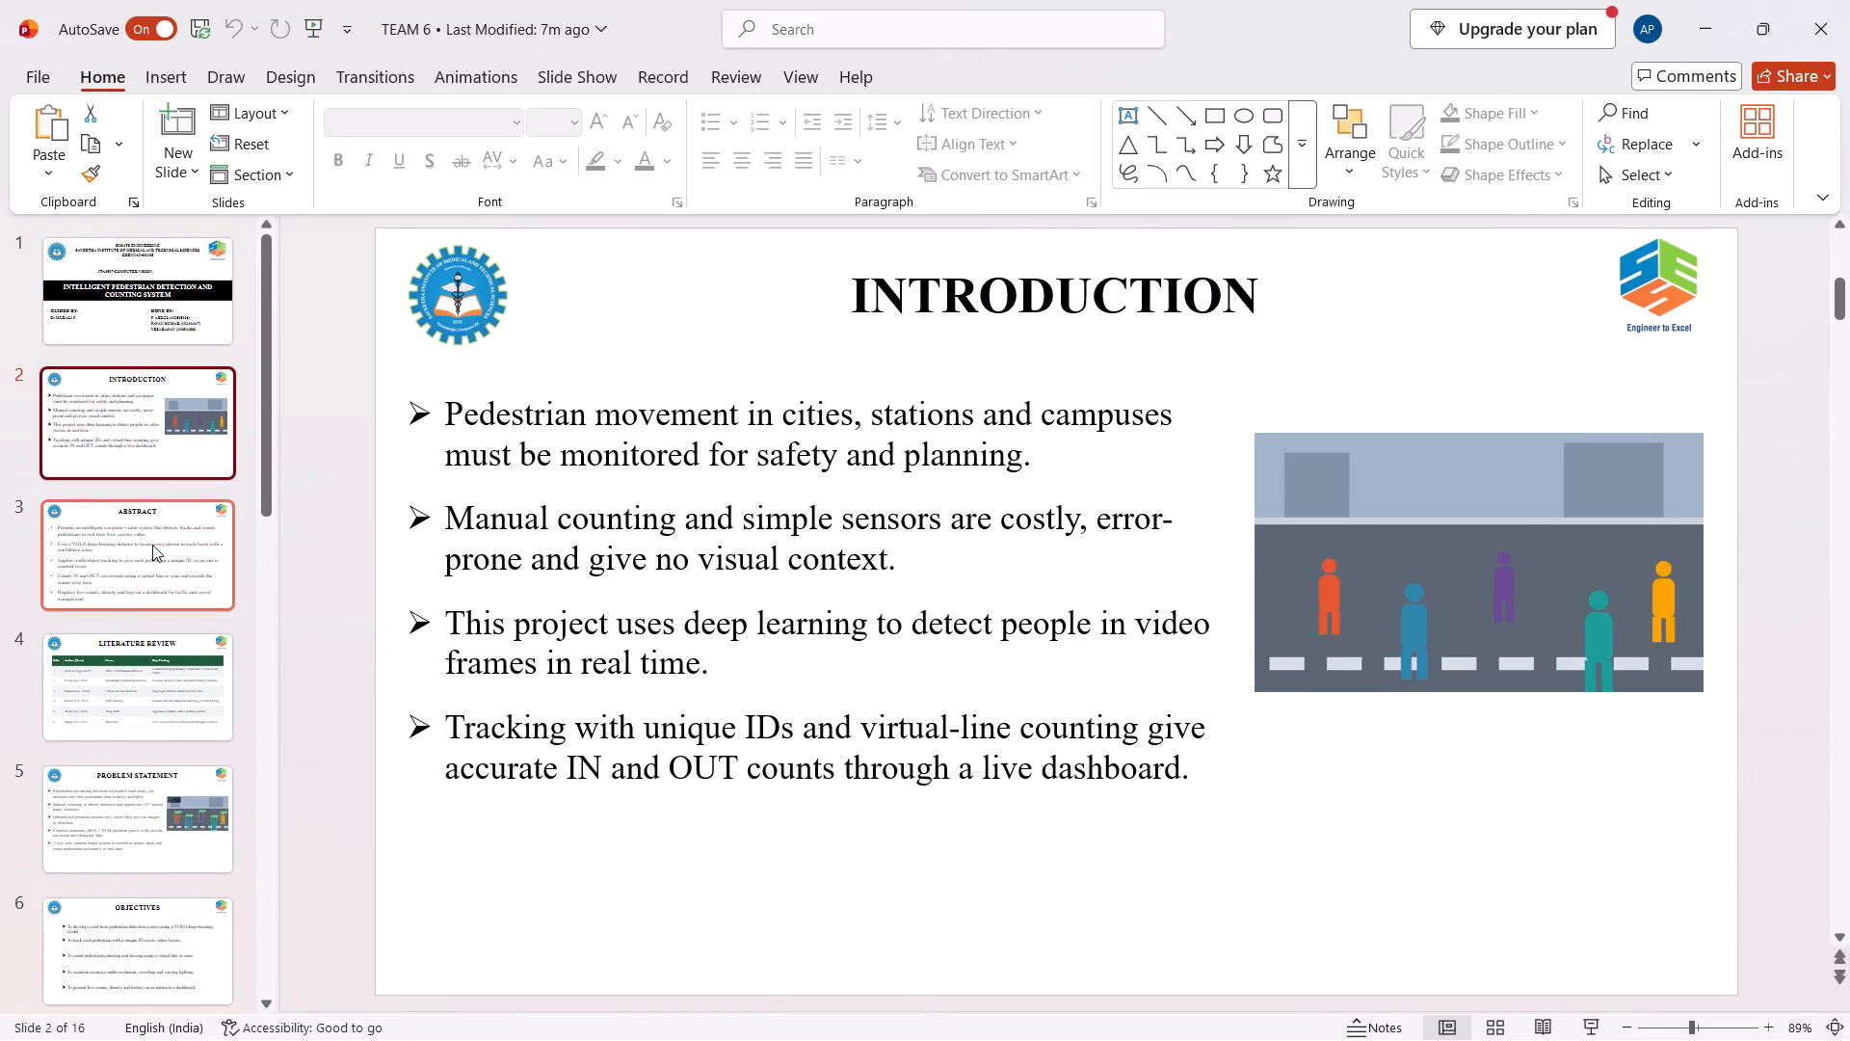
{"action": "key", "text": "Down"}
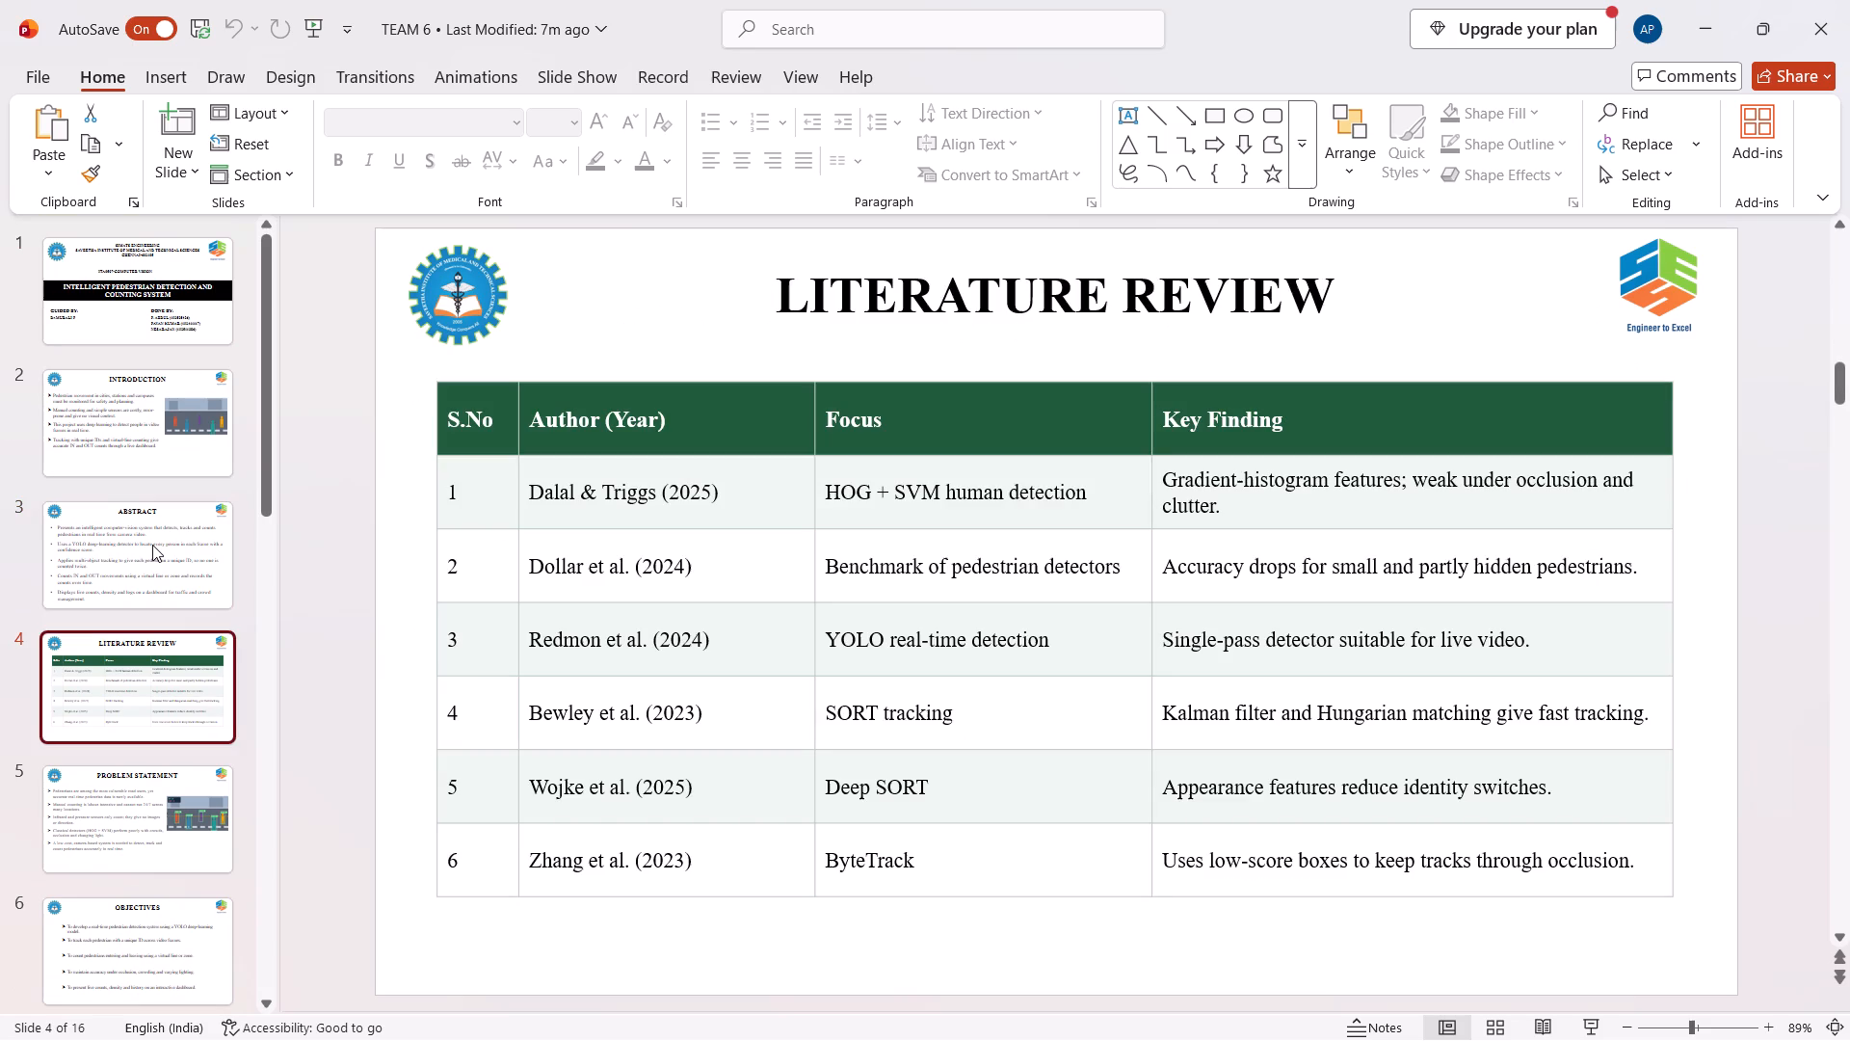
{"action": "key", "text": "Down"}
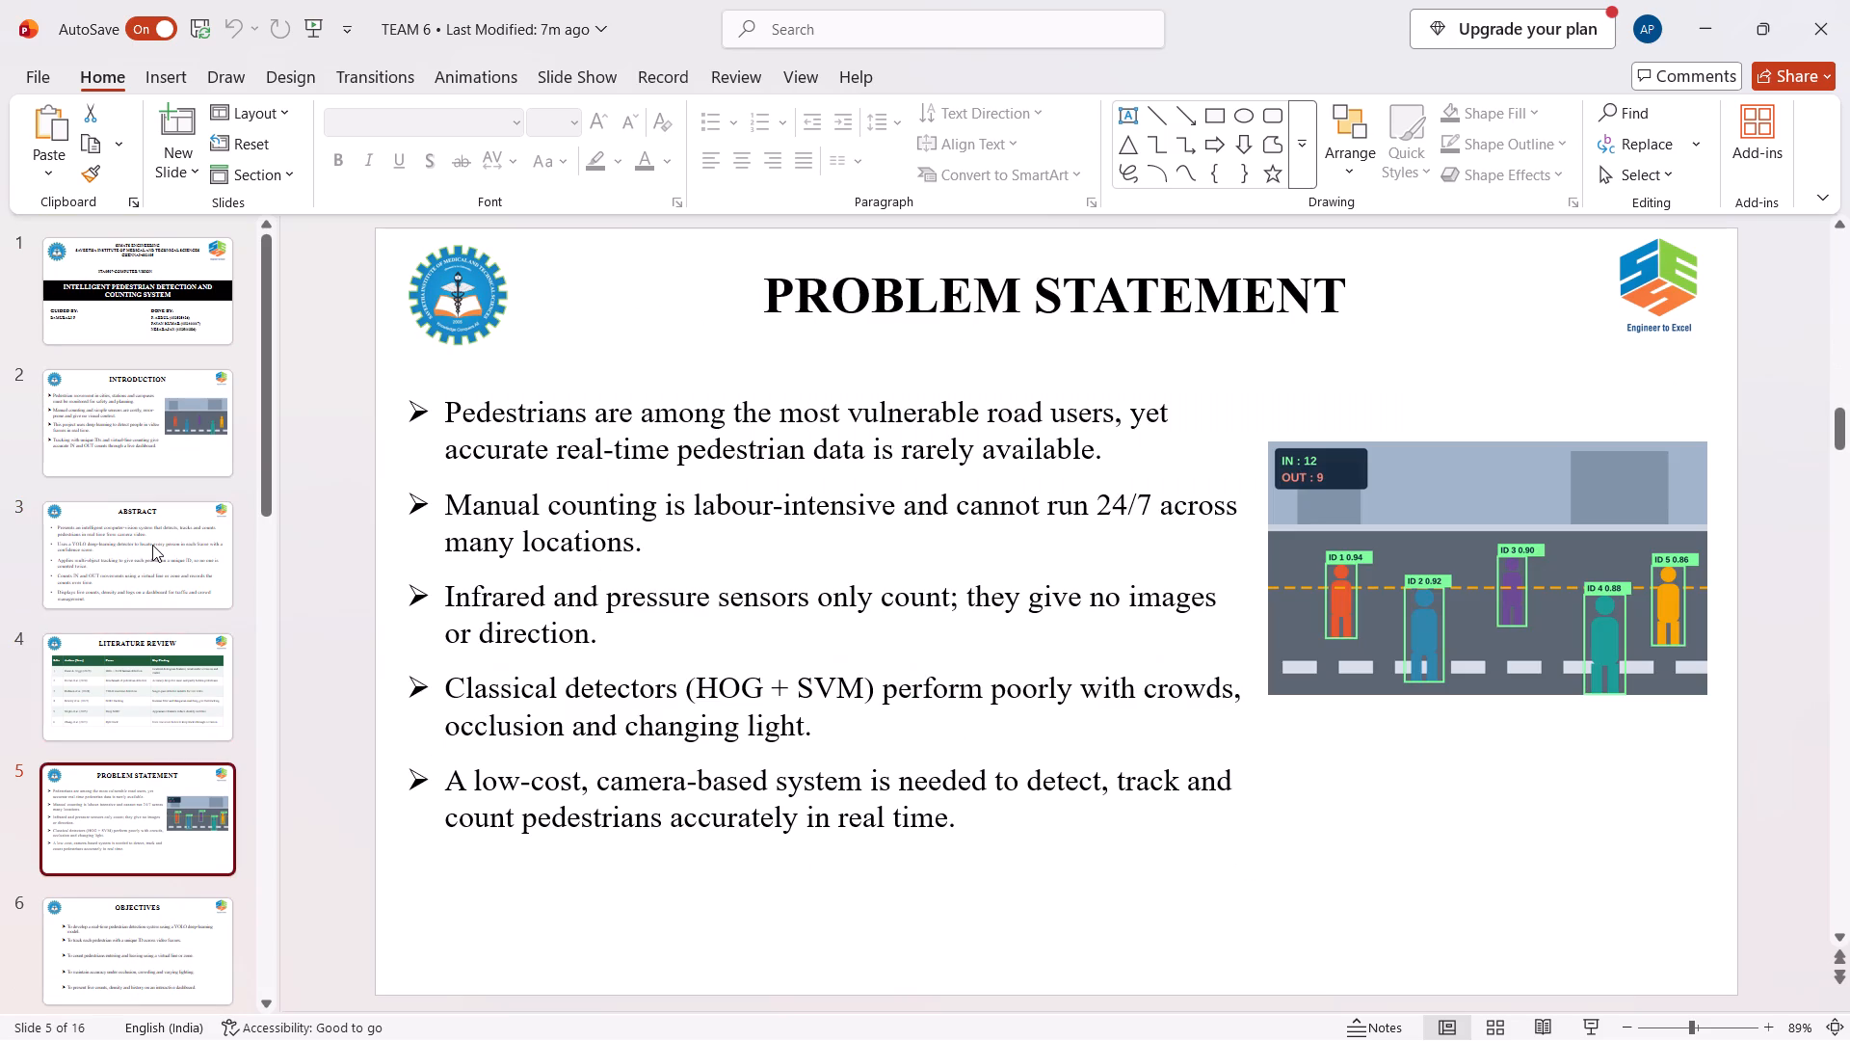
{"action": "key", "text": "Down"}
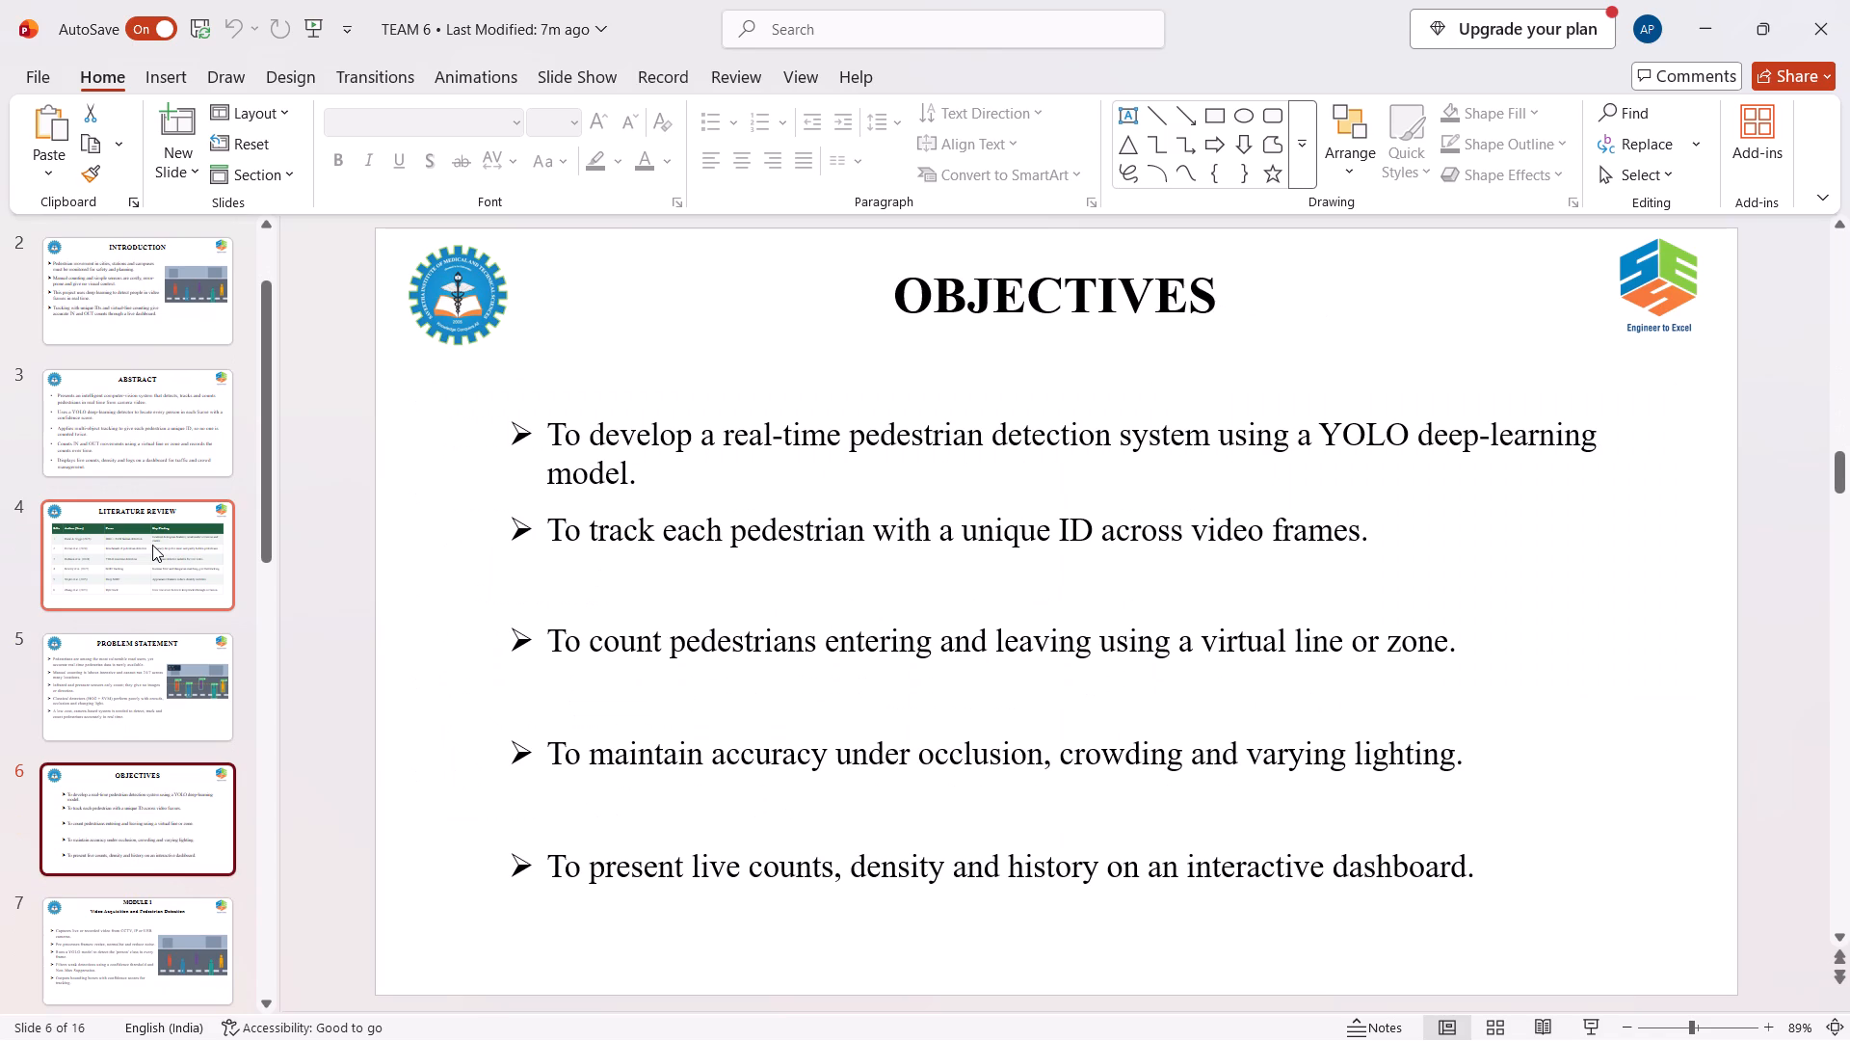
Review slides 1 to 6 from the title slide to Objectives, rechecking the Literature Review table before the Problem Statement.
{"action": "scroll", "coordinate": [201, 473], "scroll_direction": "up", "scroll_amount": 1}
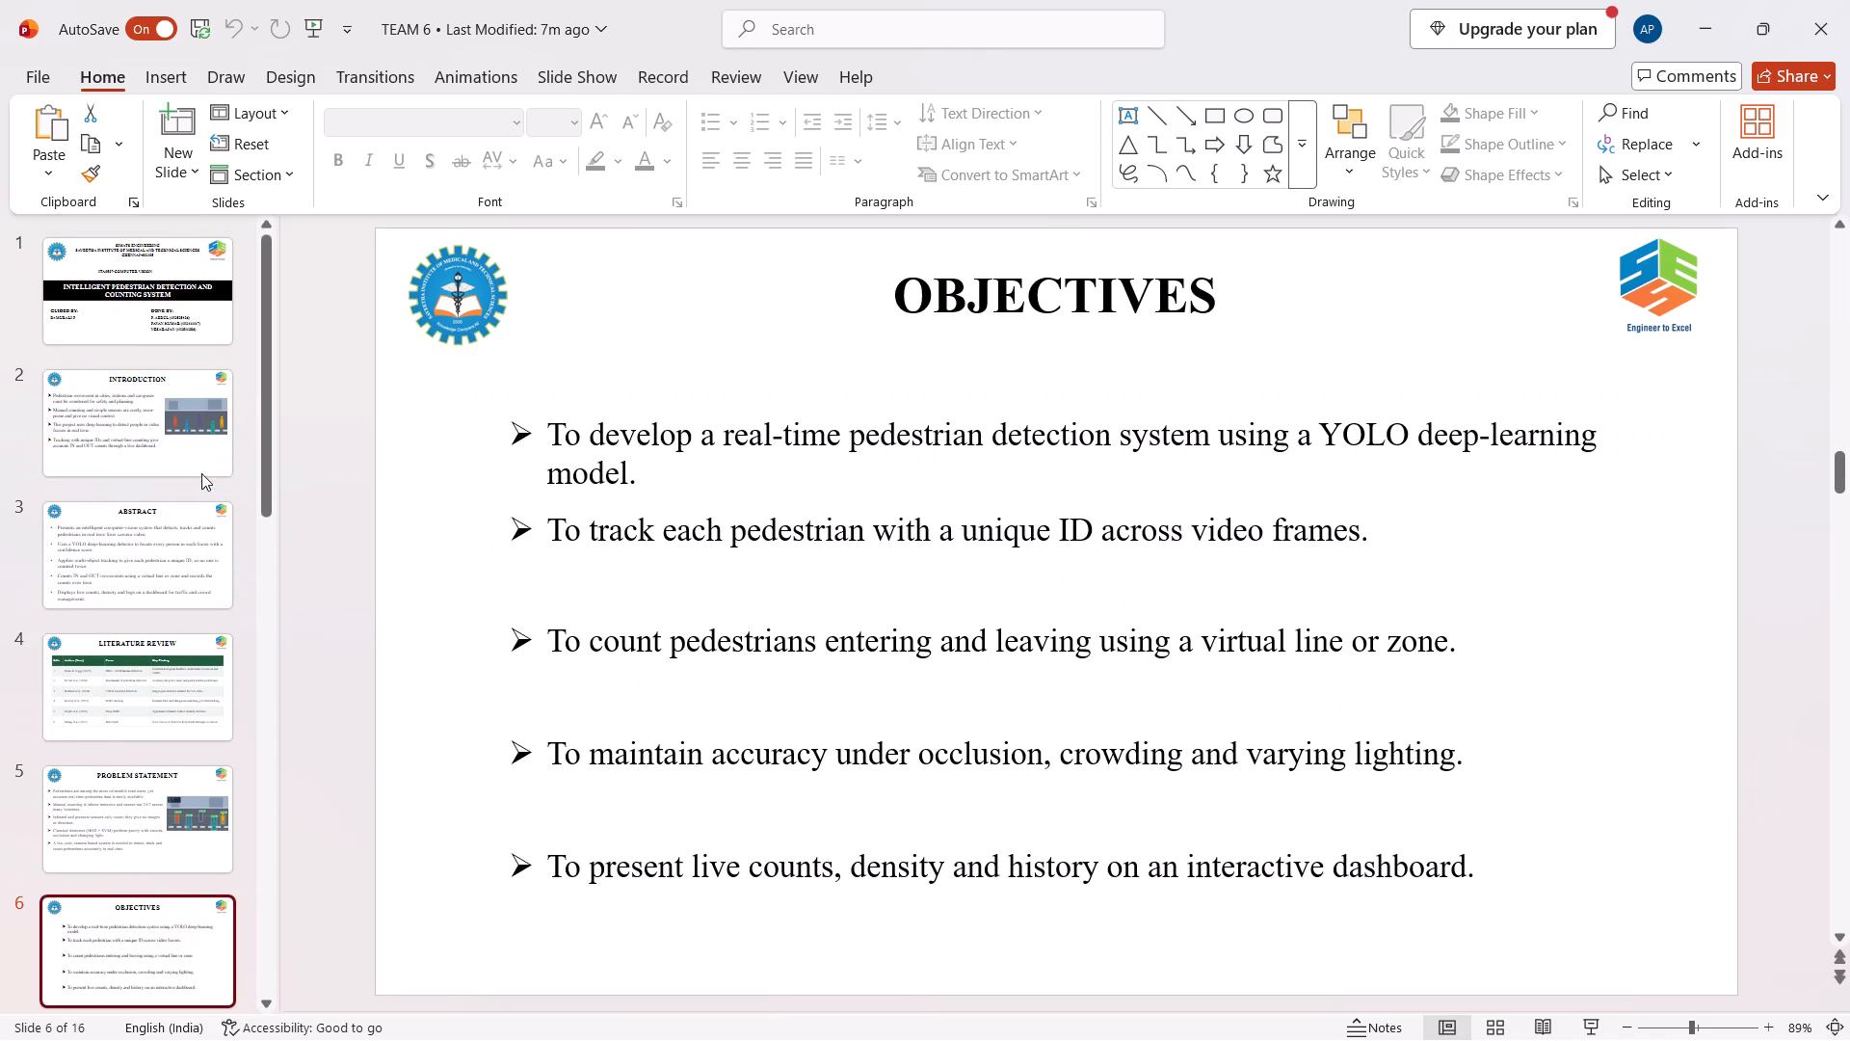
{"action": "left_click", "coordinate": [113, 280]}
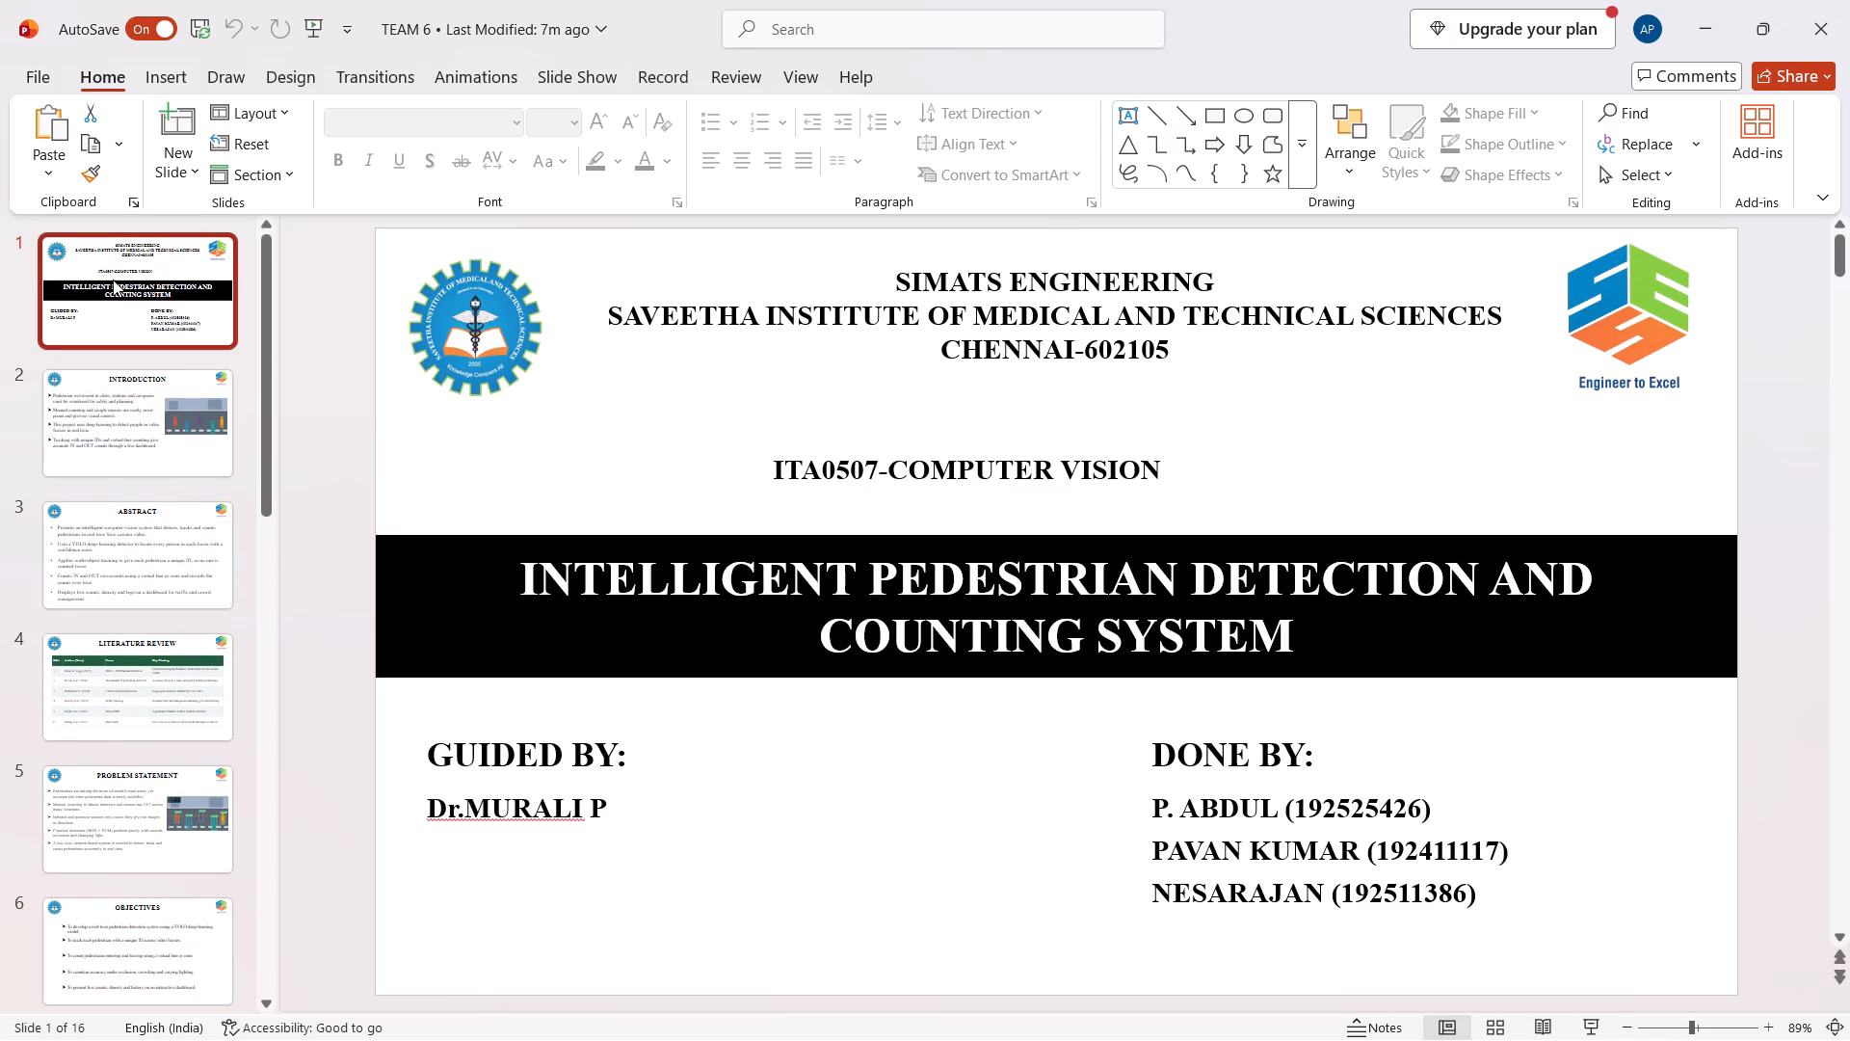
{"action": "left_click", "coordinate": [155, 423]}
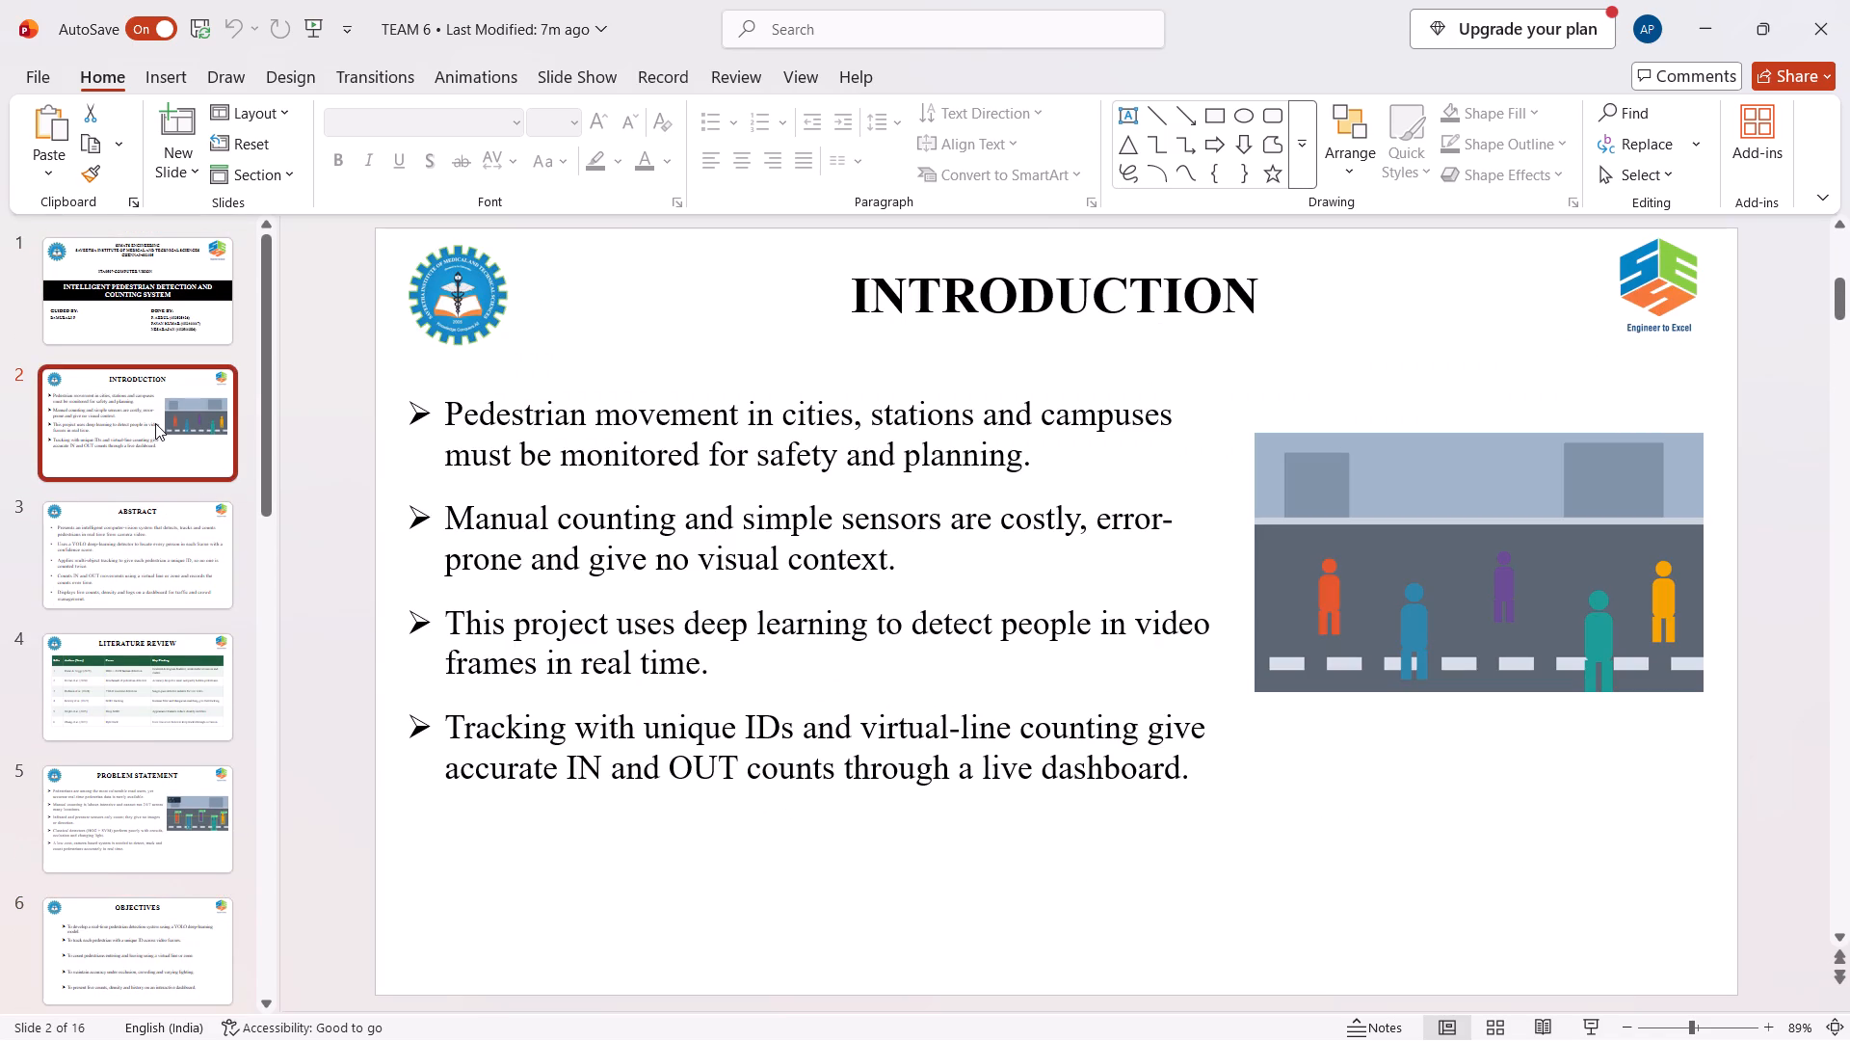
{"action": "left_click", "coordinate": [102, 570]}
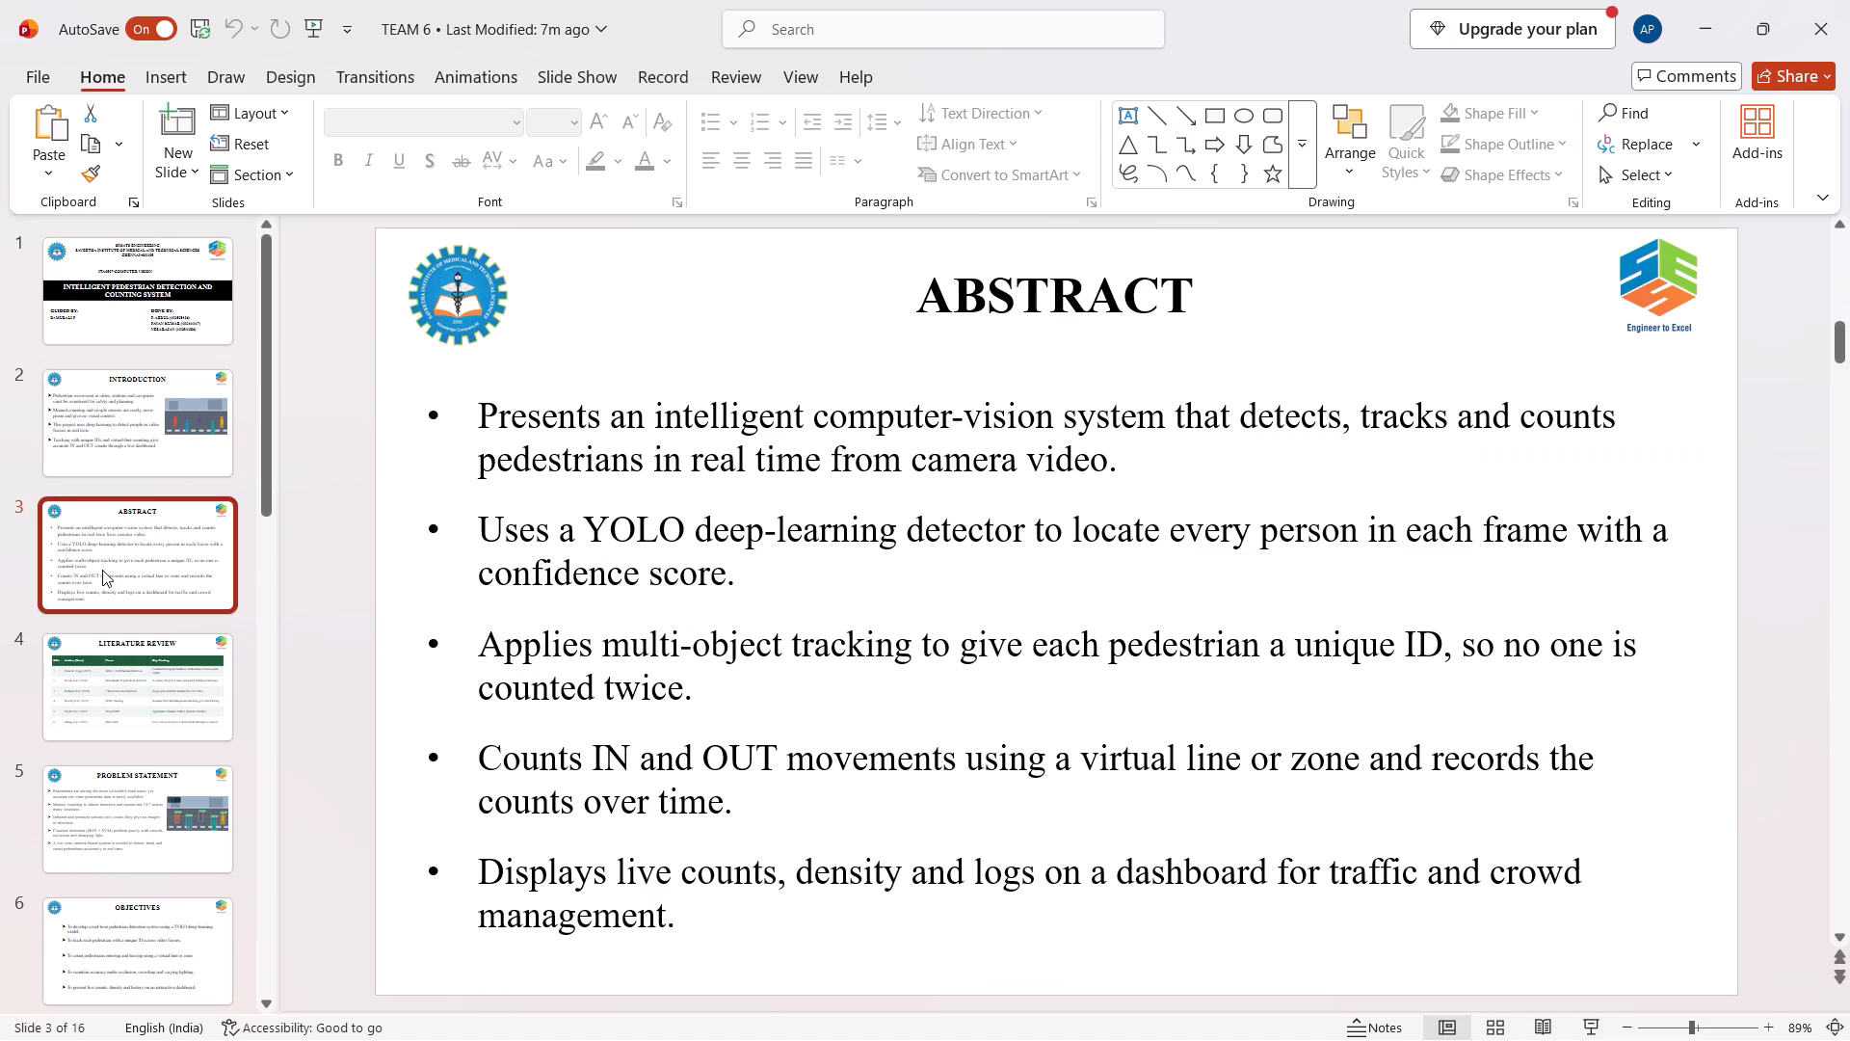
{"action": "left_click", "coordinate": [133, 660]}
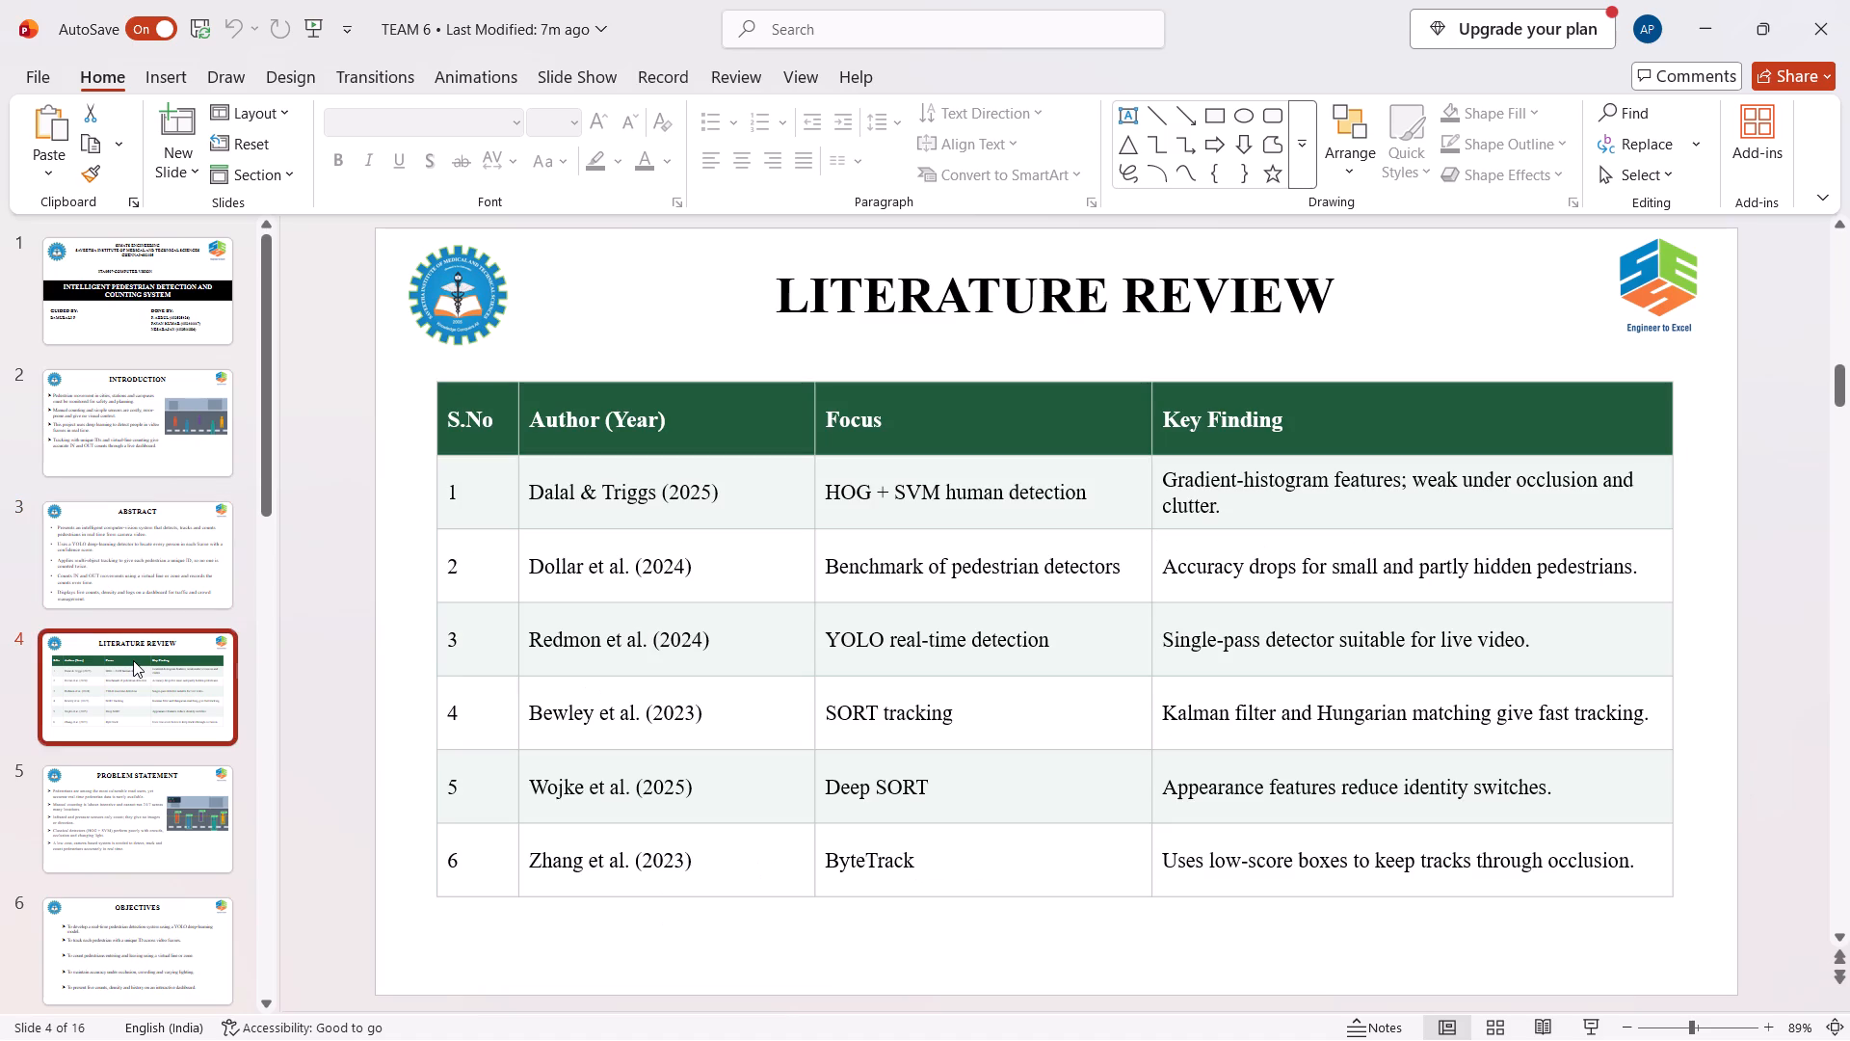
{"action": "left_click", "coordinate": [125, 795]}
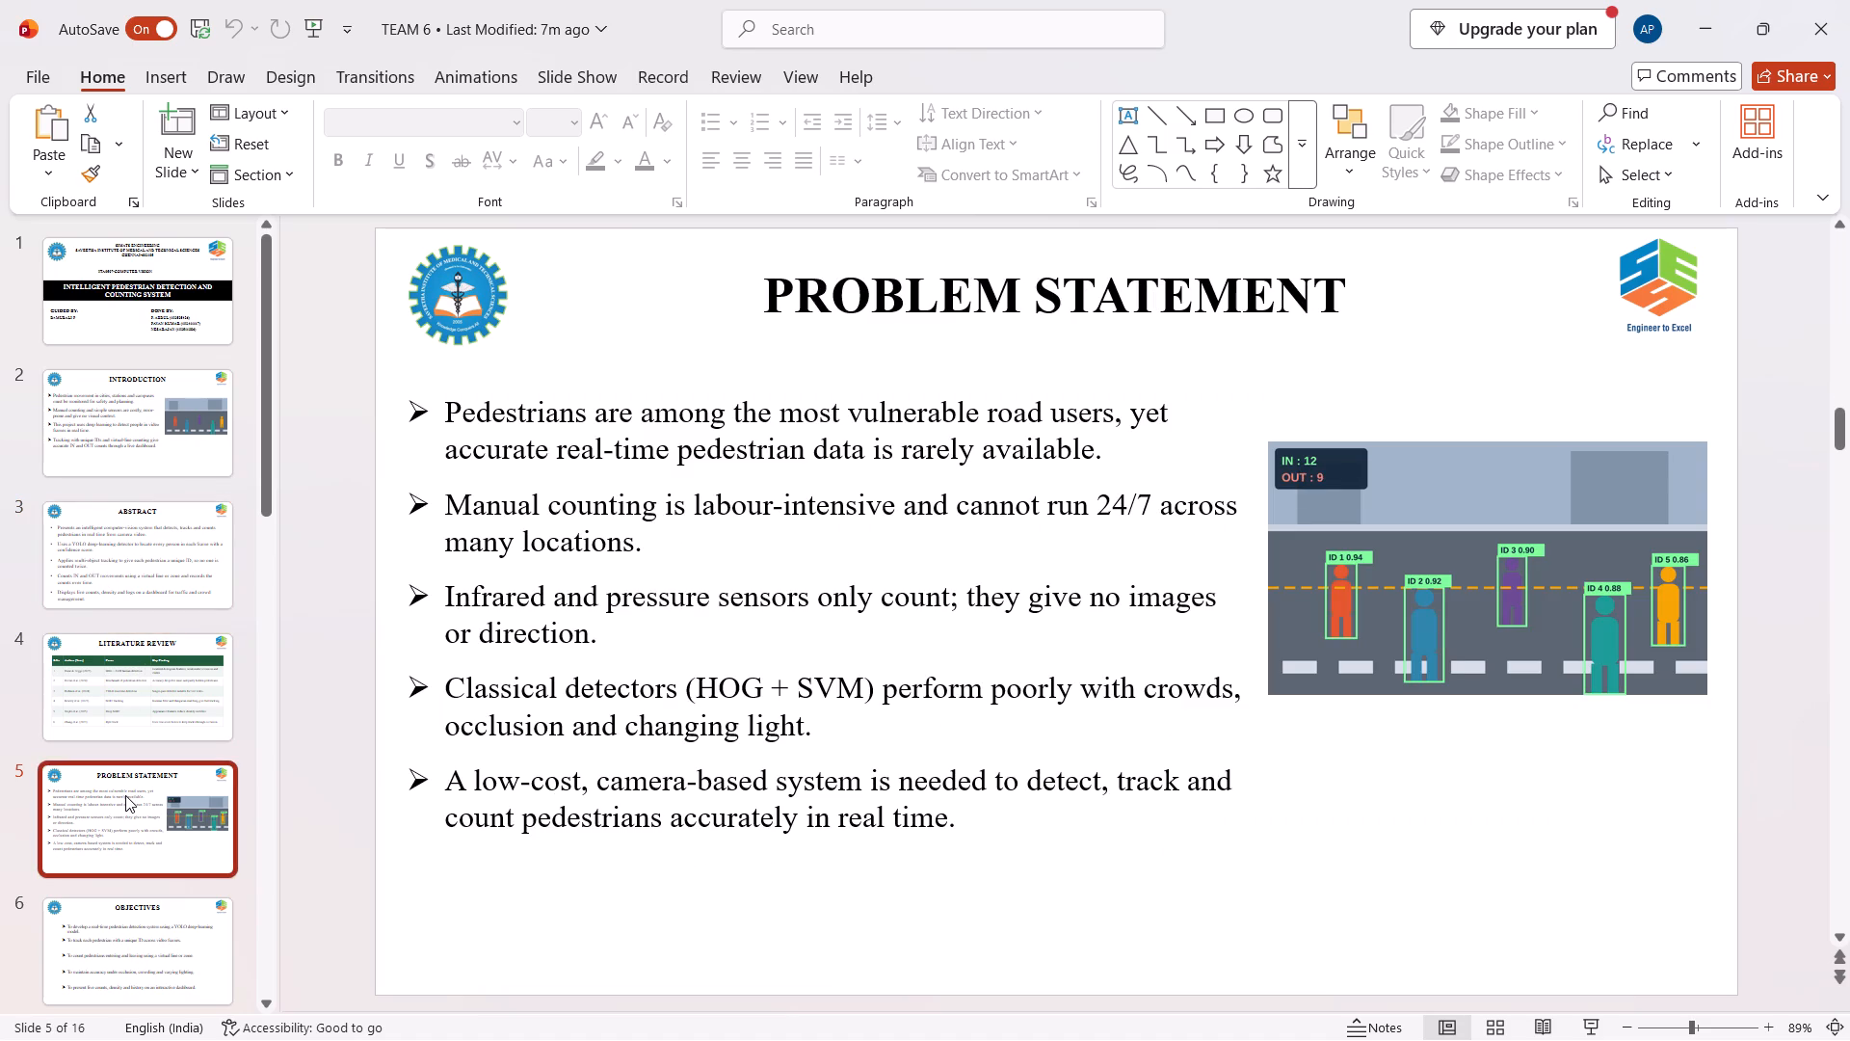
{"action": "left_click", "coordinate": [102, 689]}
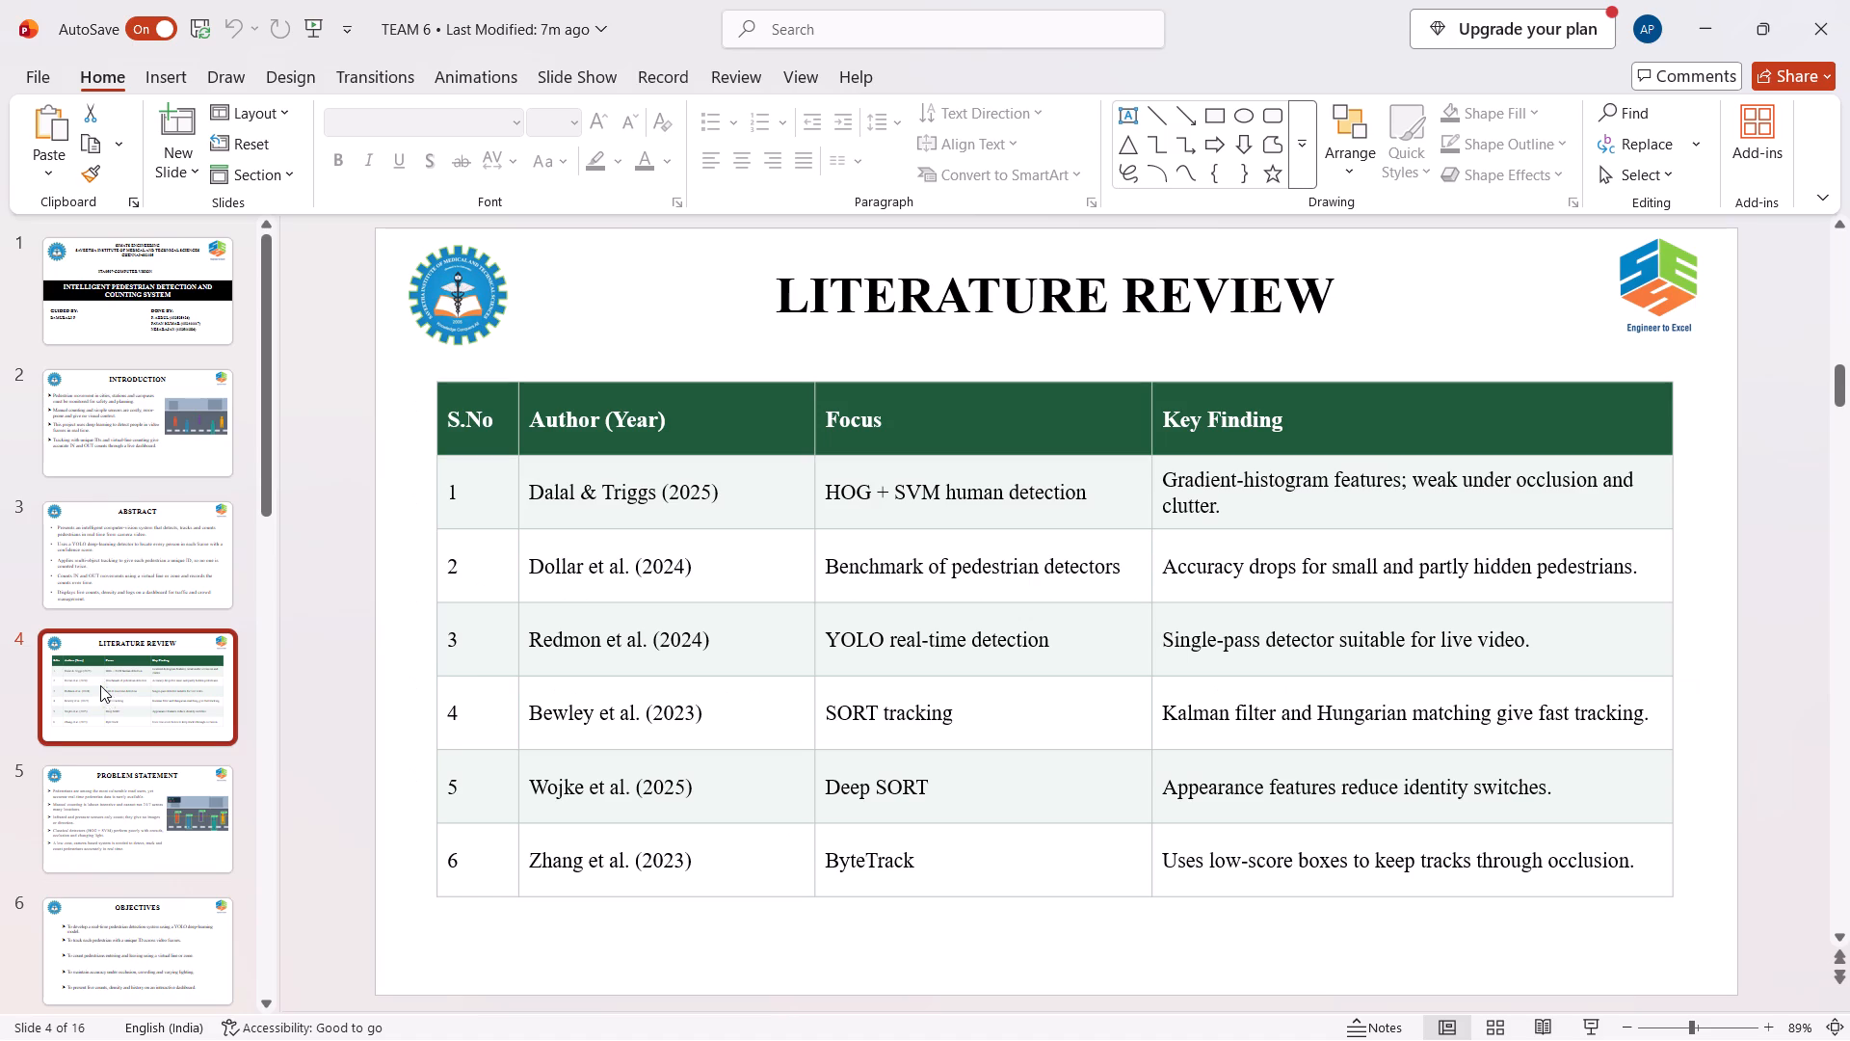
{"action": "left_click", "coordinate": [71, 668]}
{"action": "left_click", "coordinate": [145, 797]}
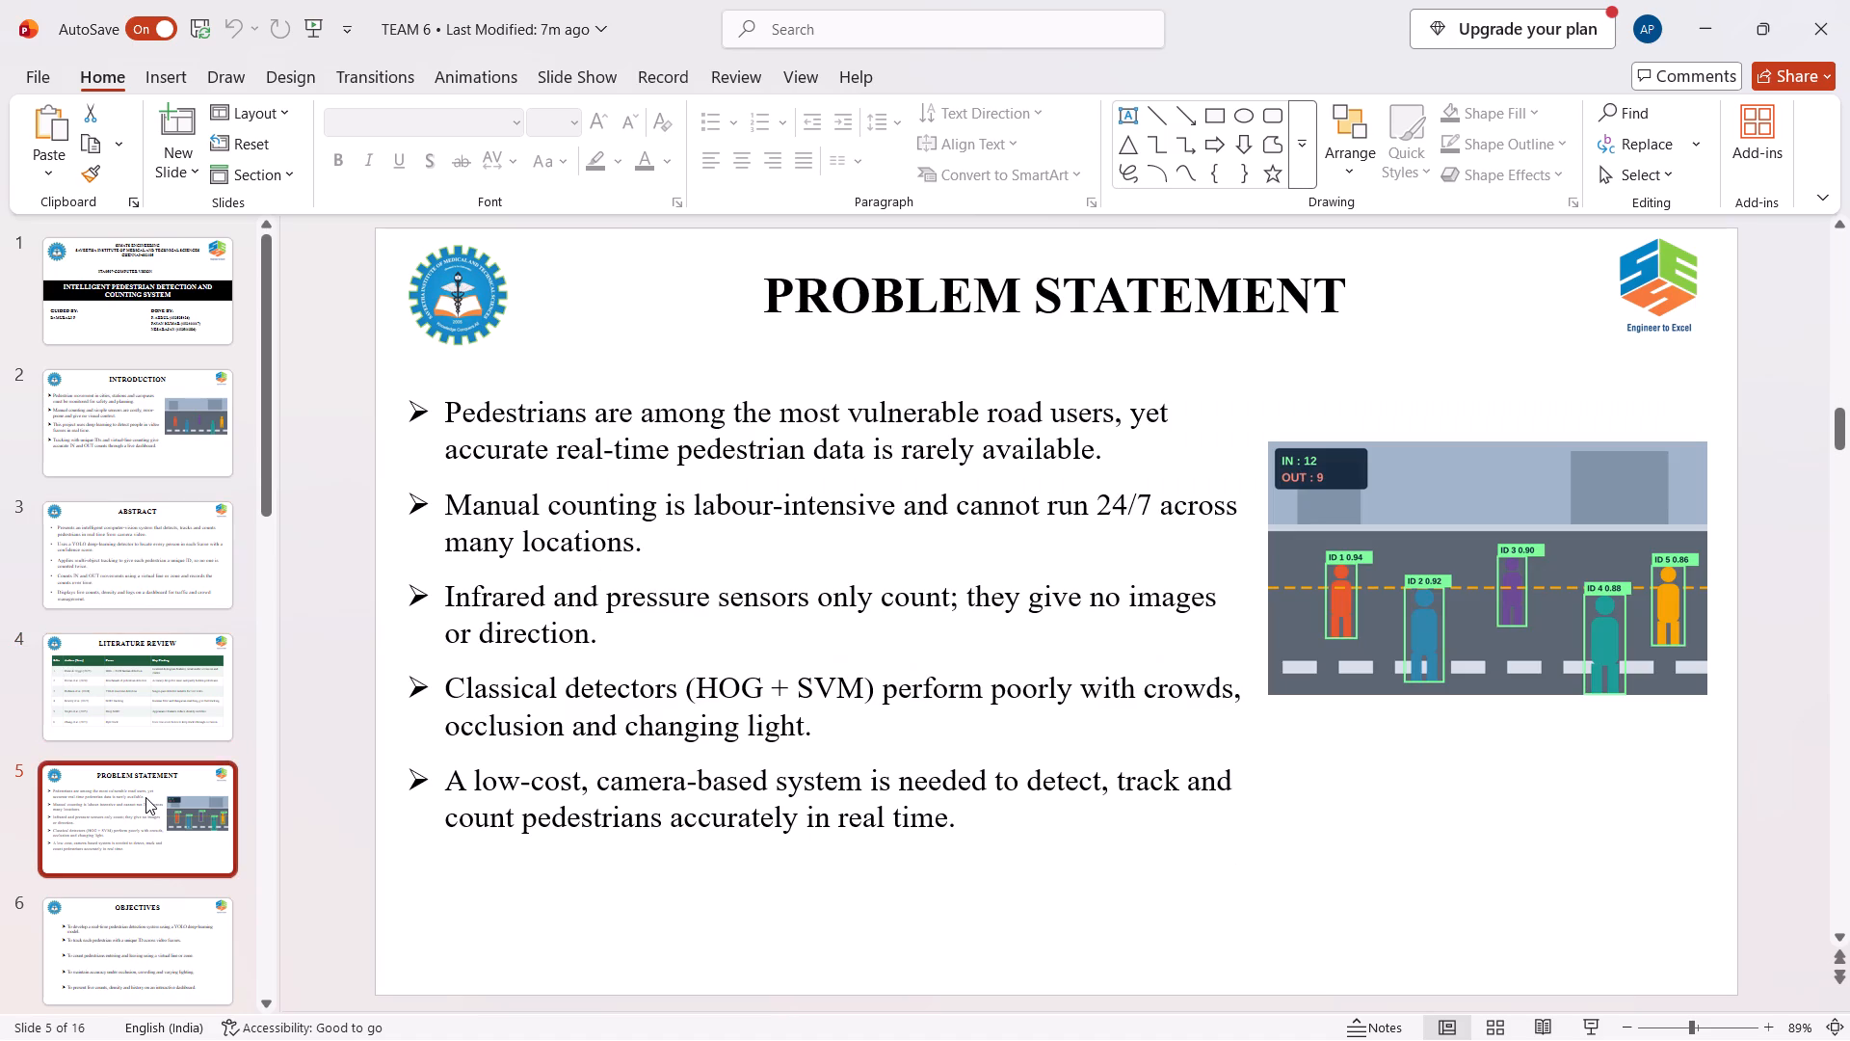
{"action": "left_click", "coordinate": [140, 952]}
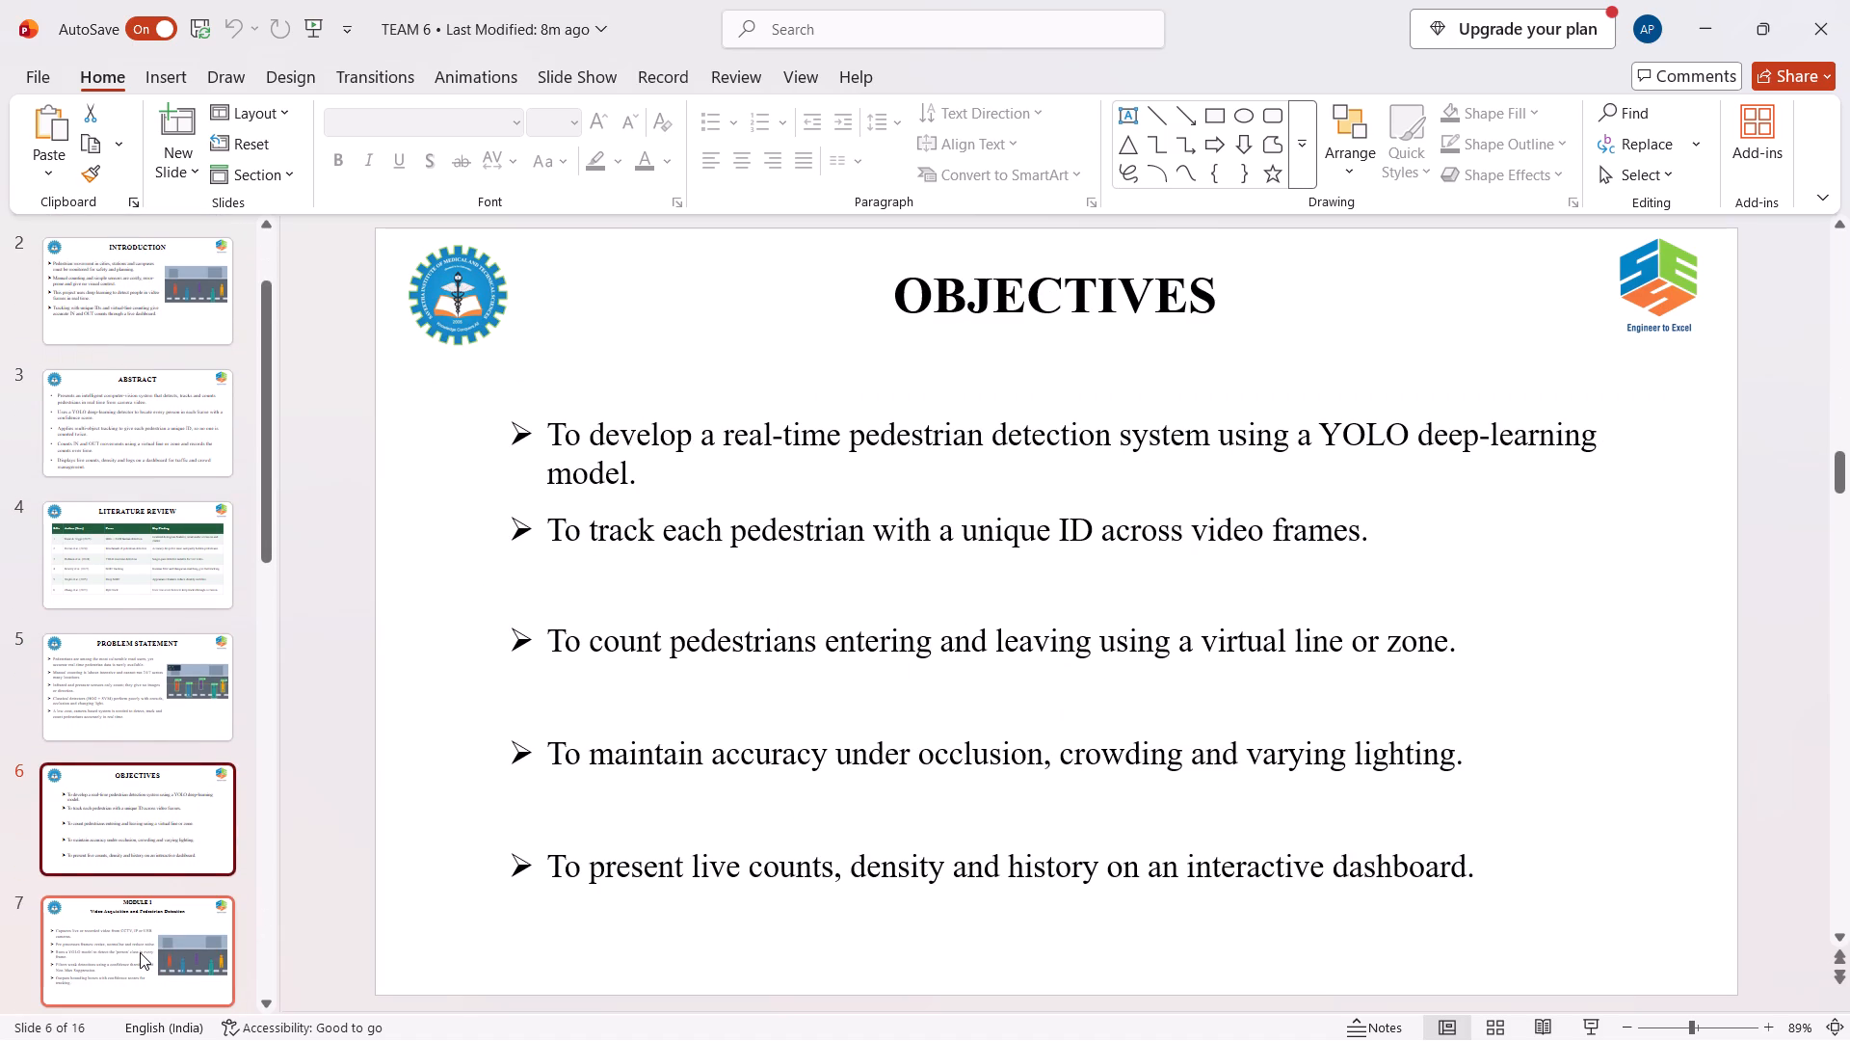
Review the Module 1, Module 2 and Module 3 slides and examine the pipeline diagram on the System Architecture slide.
{"action": "left_click", "coordinate": [135, 950]}
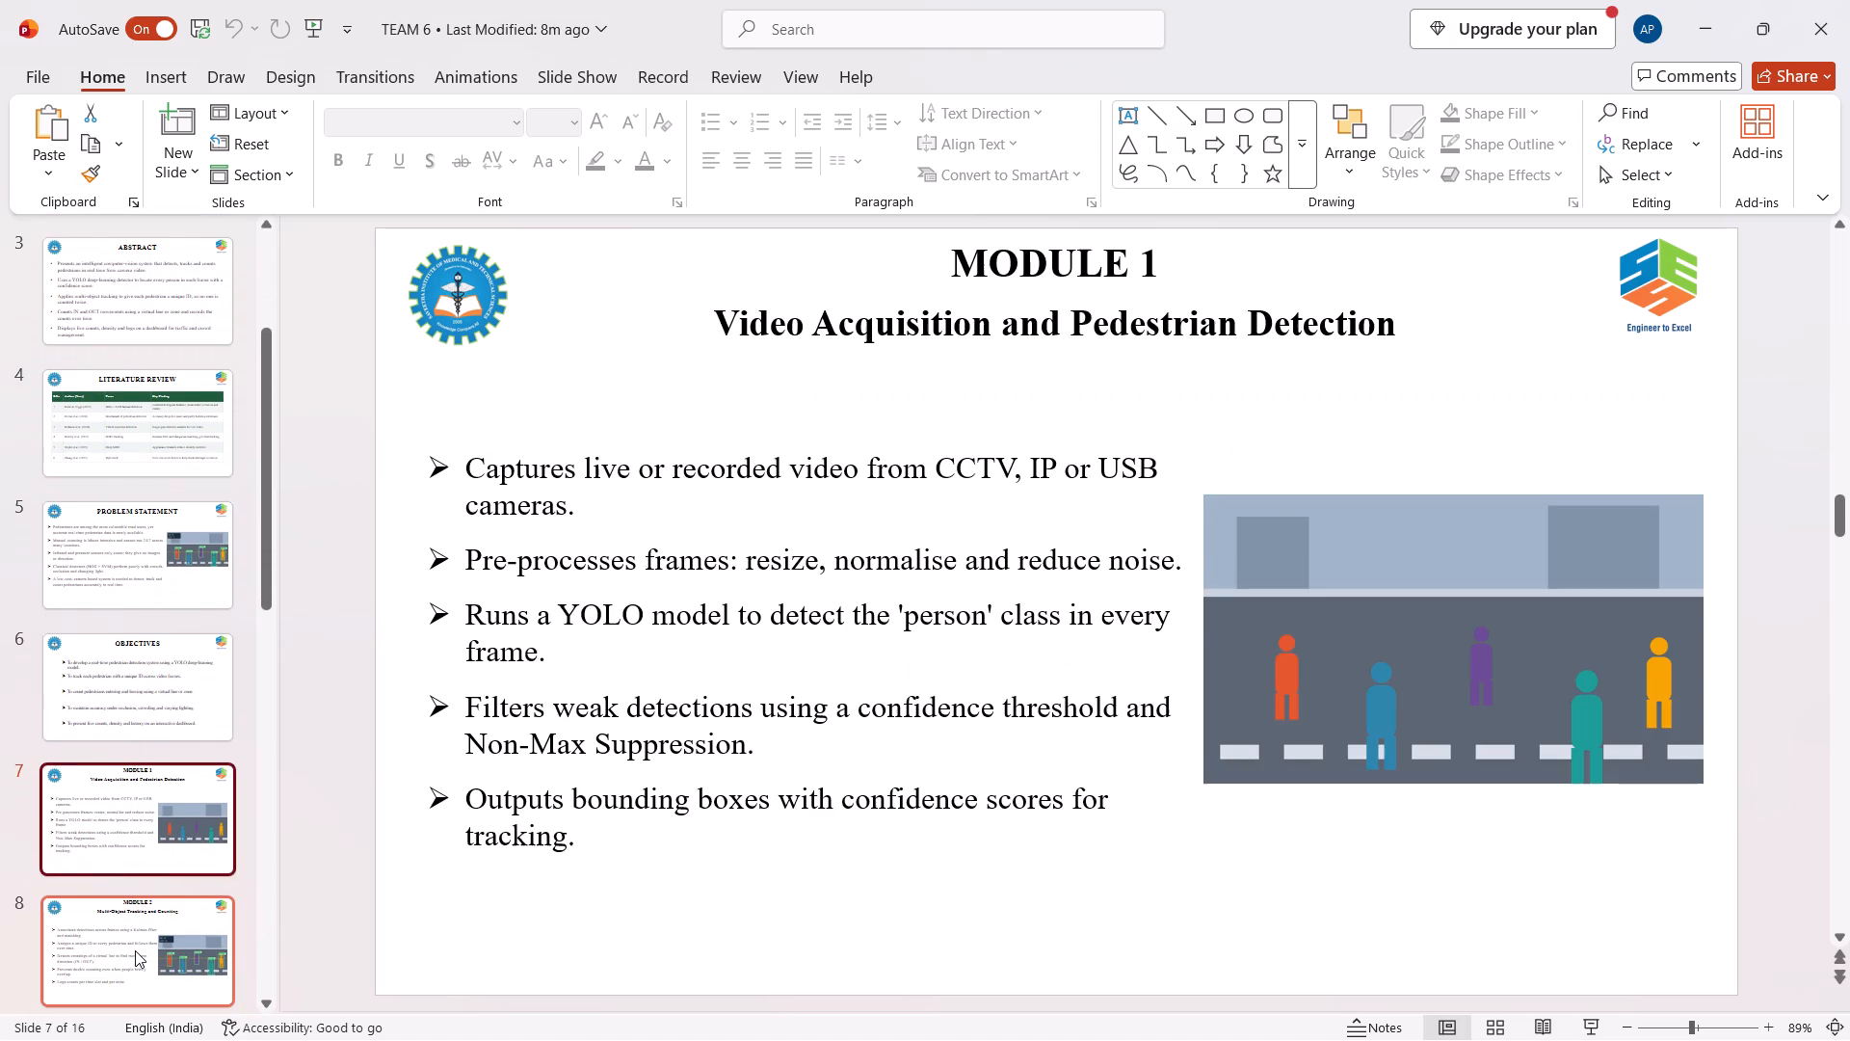
{"action": "left_click", "coordinate": [135, 950]}
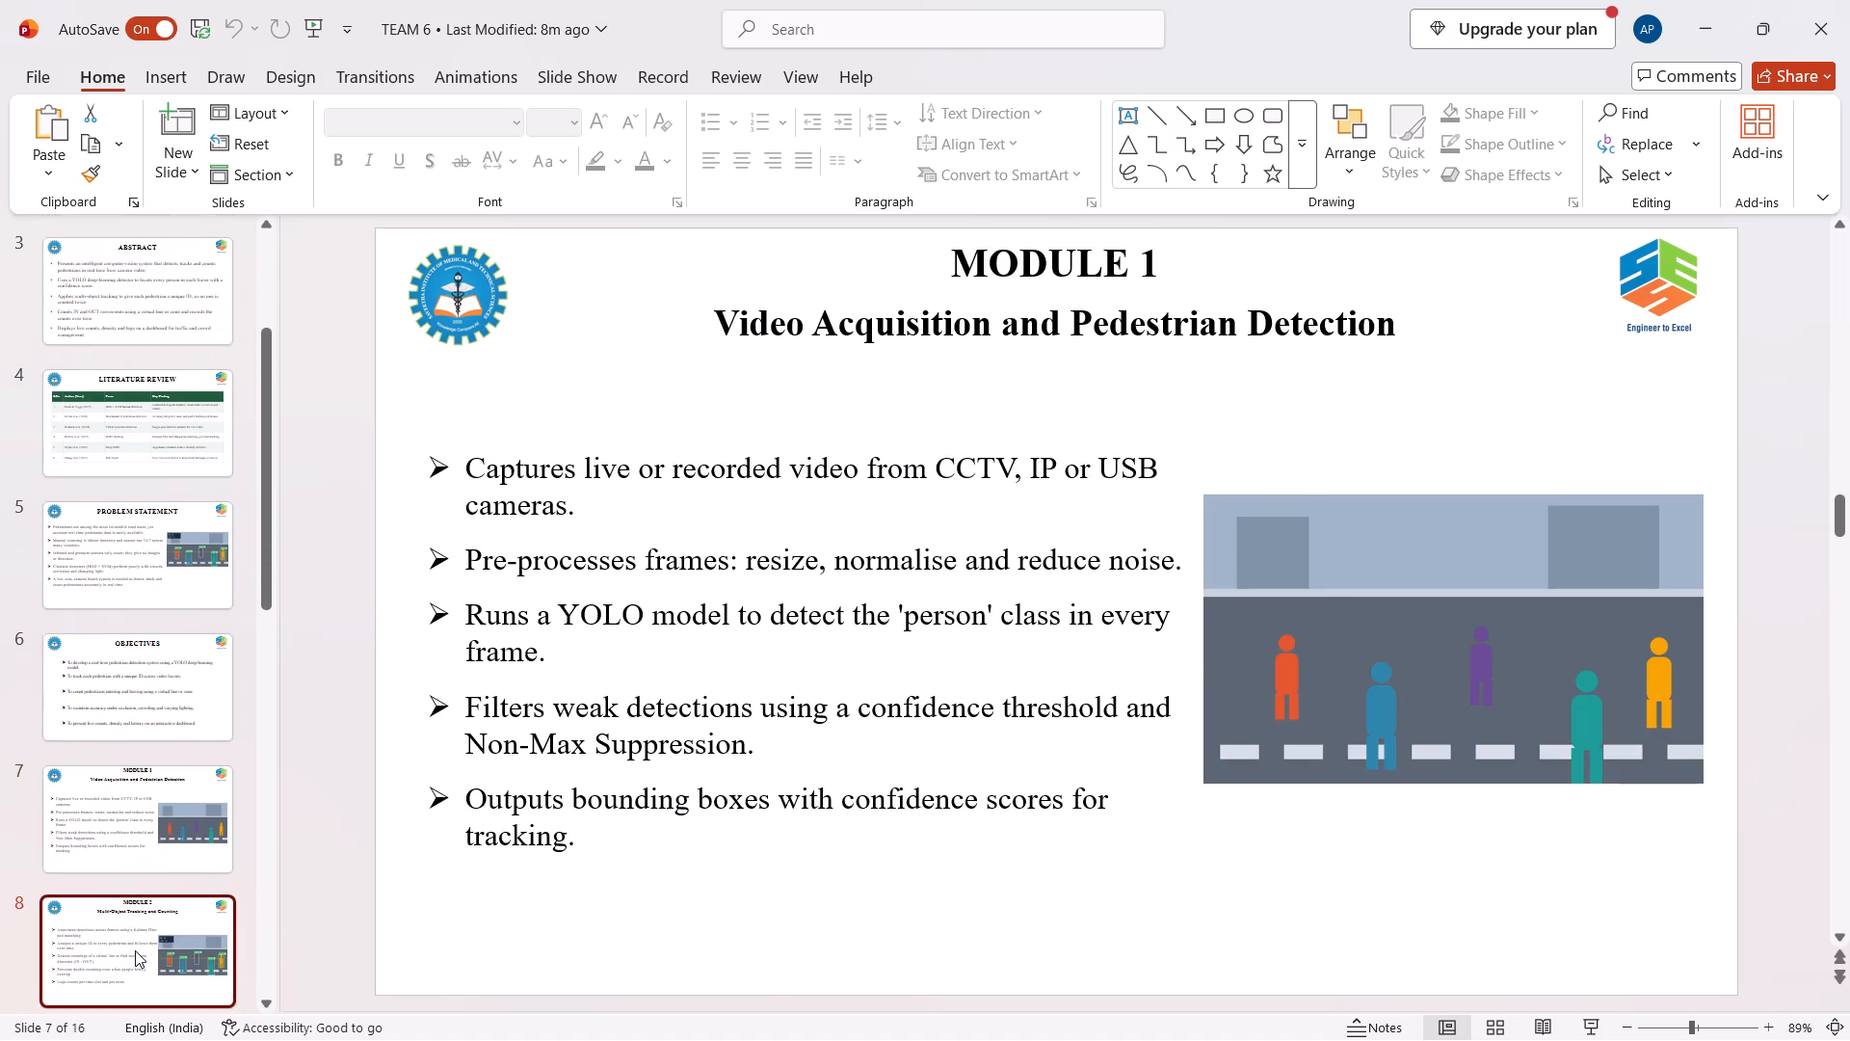
{"action": "left_click", "coordinate": [135, 950]}
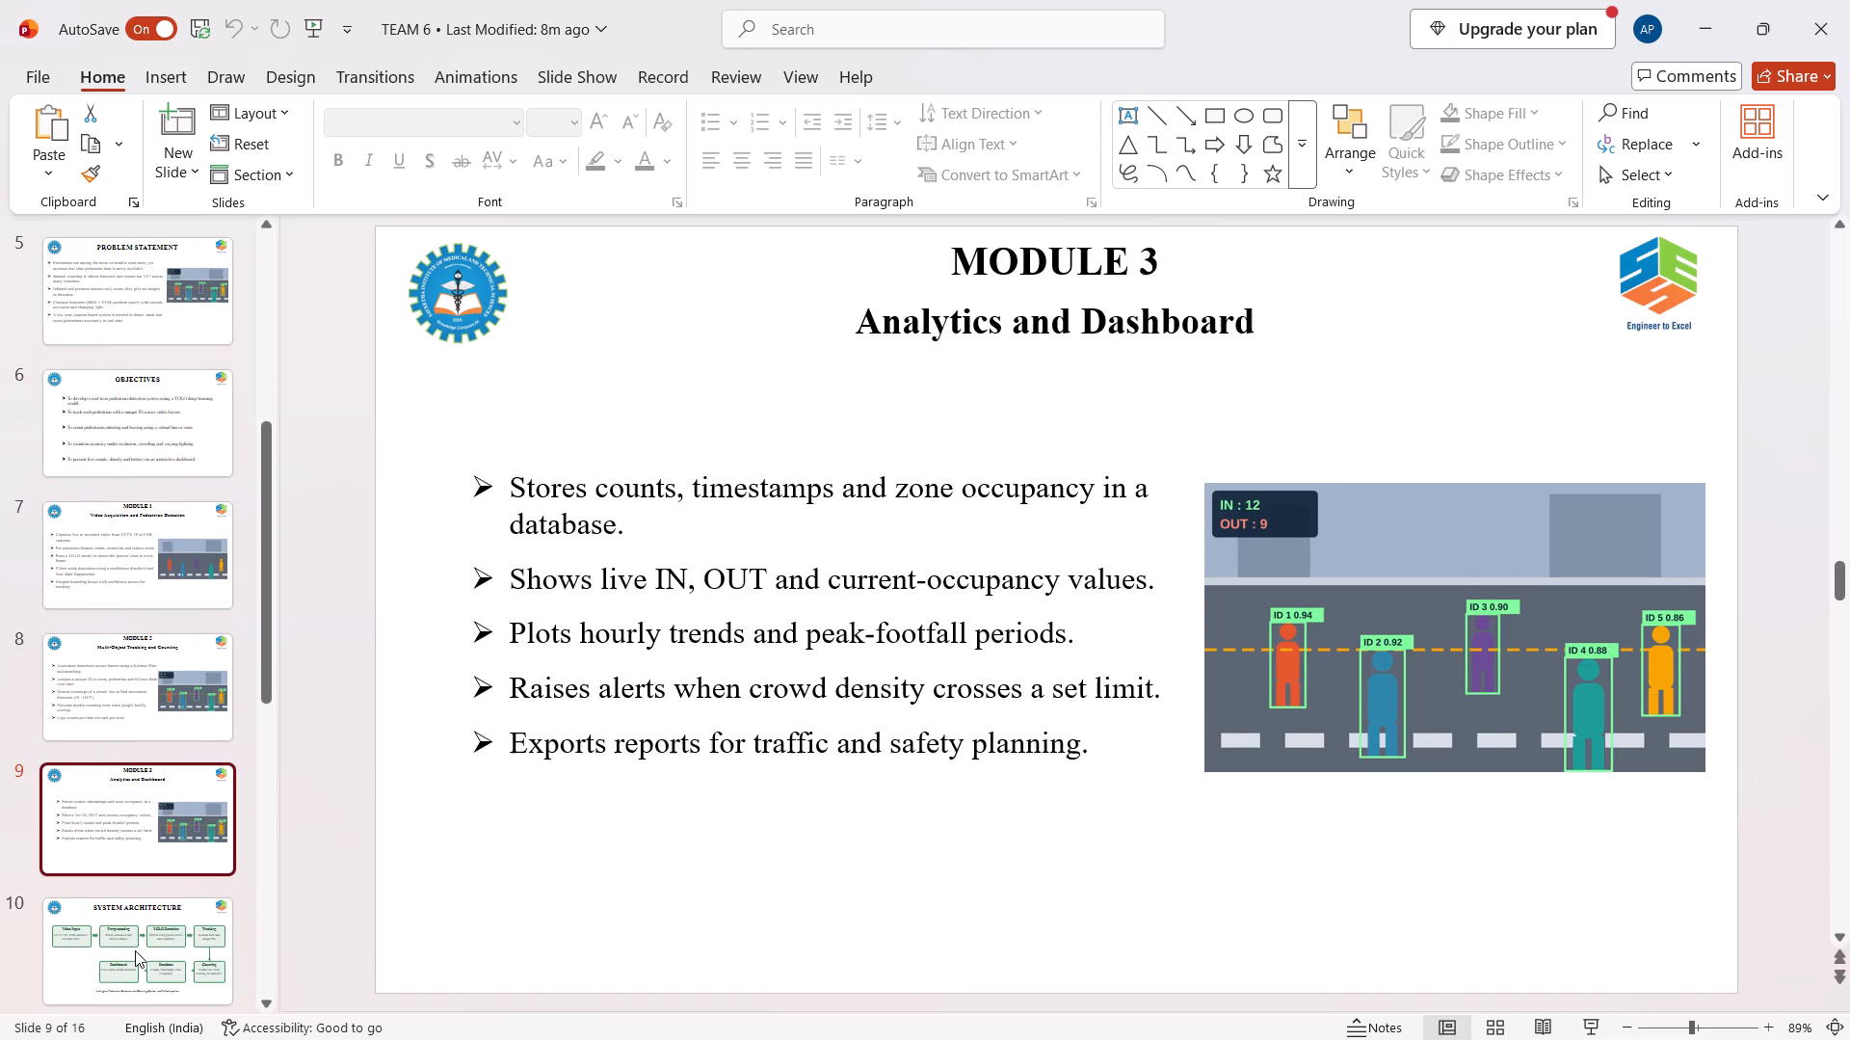
{"action": "left_click", "coordinate": [135, 950]}
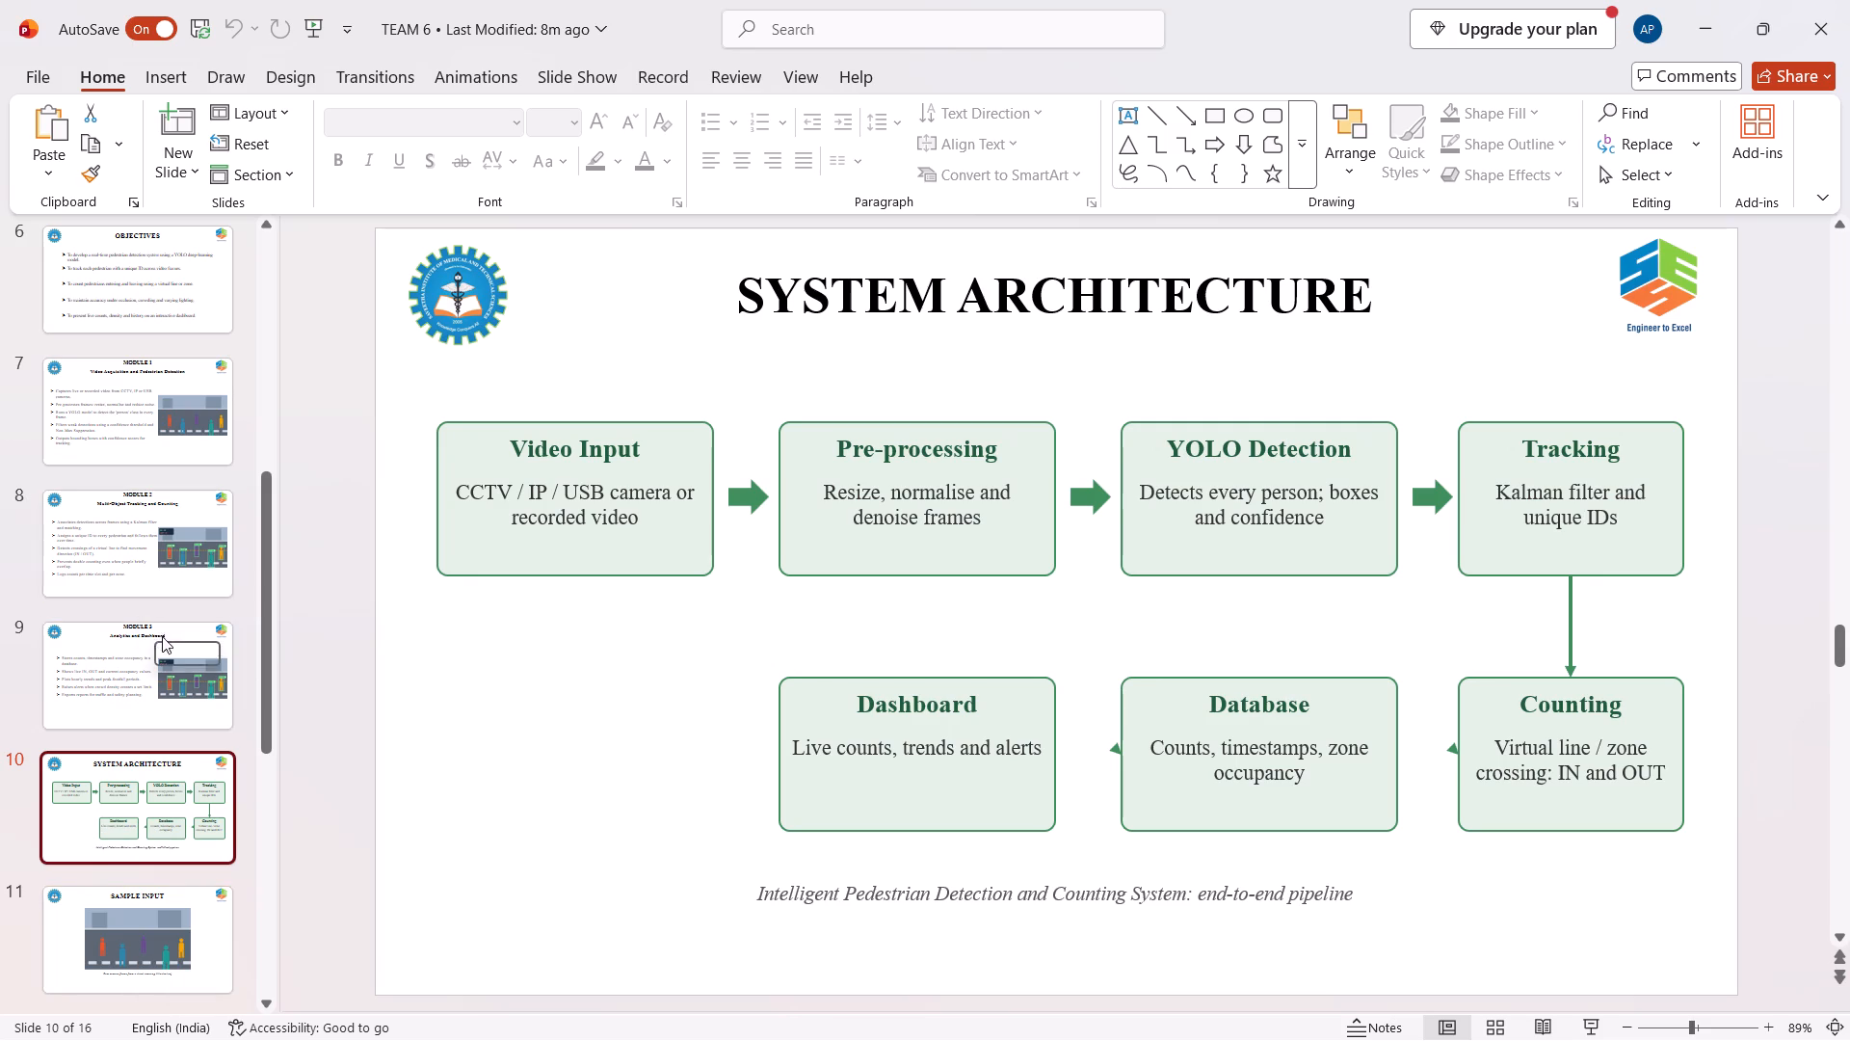
{"action": "left_click", "coordinate": [147, 665]}
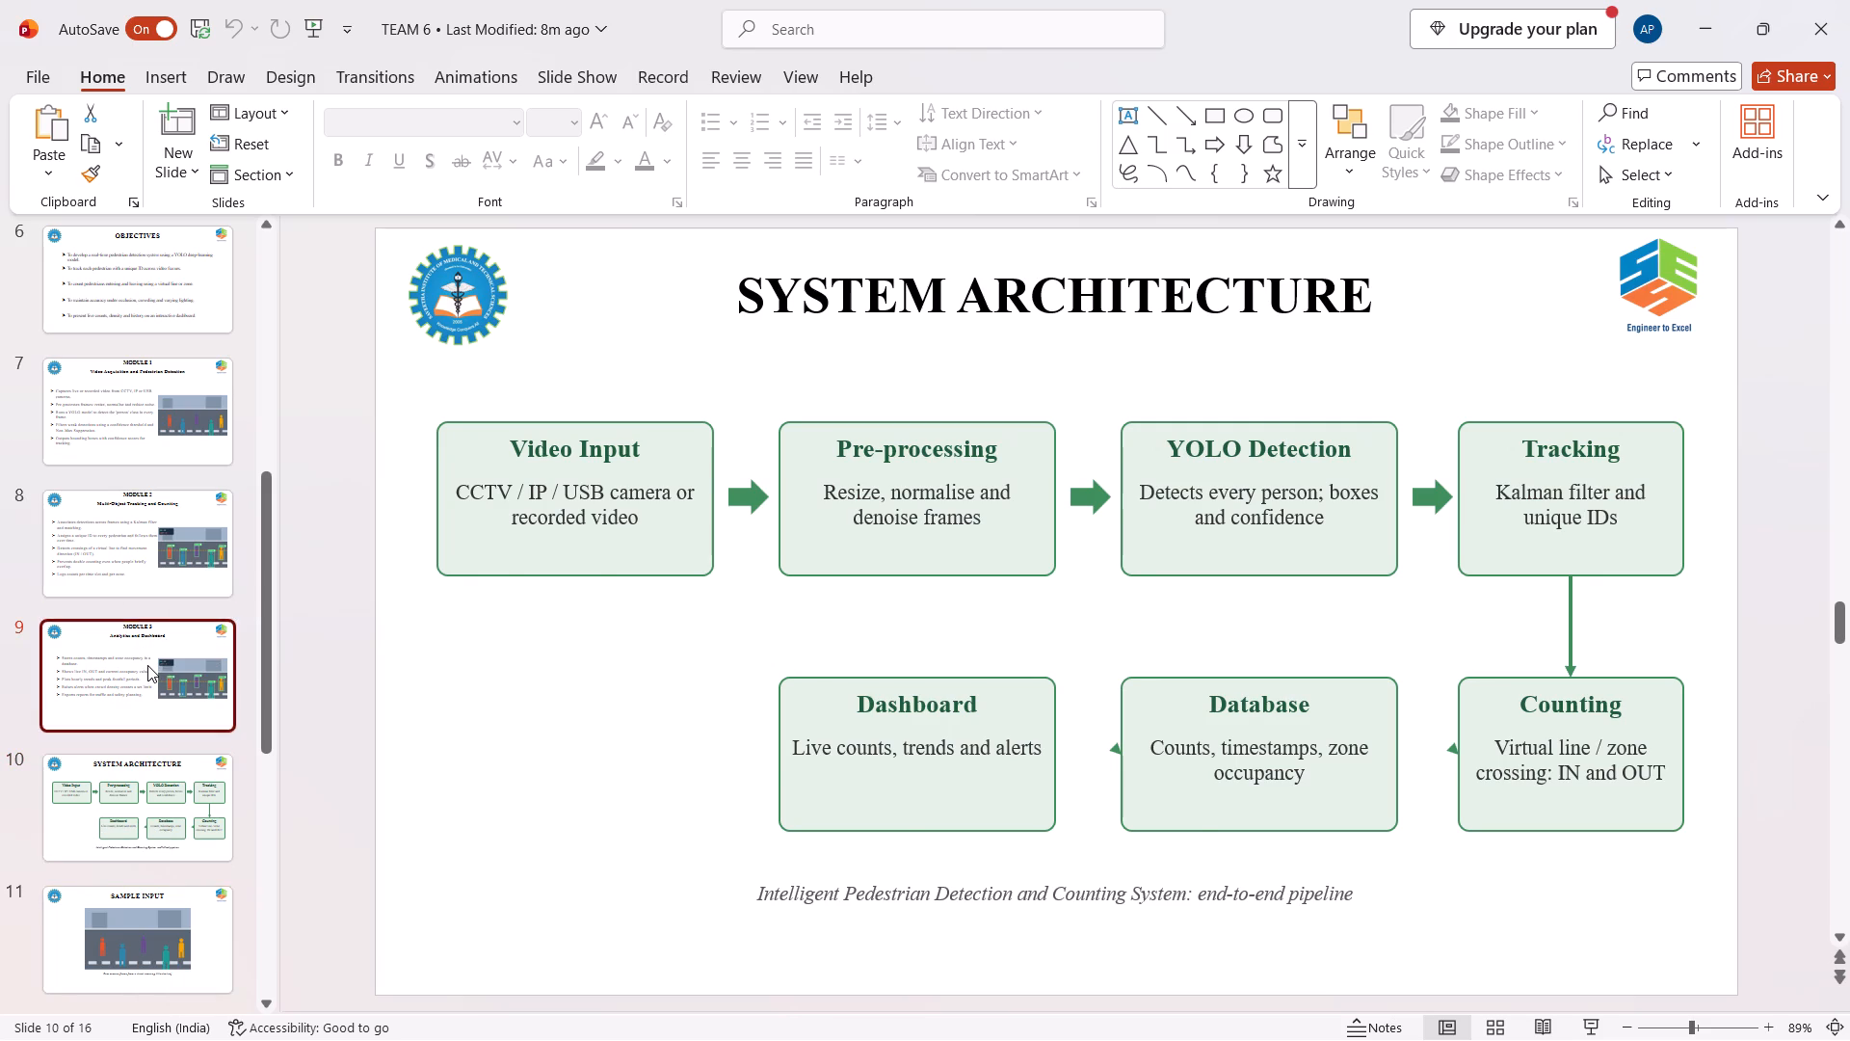
{"action": "left_click", "coordinate": [185, 790]}
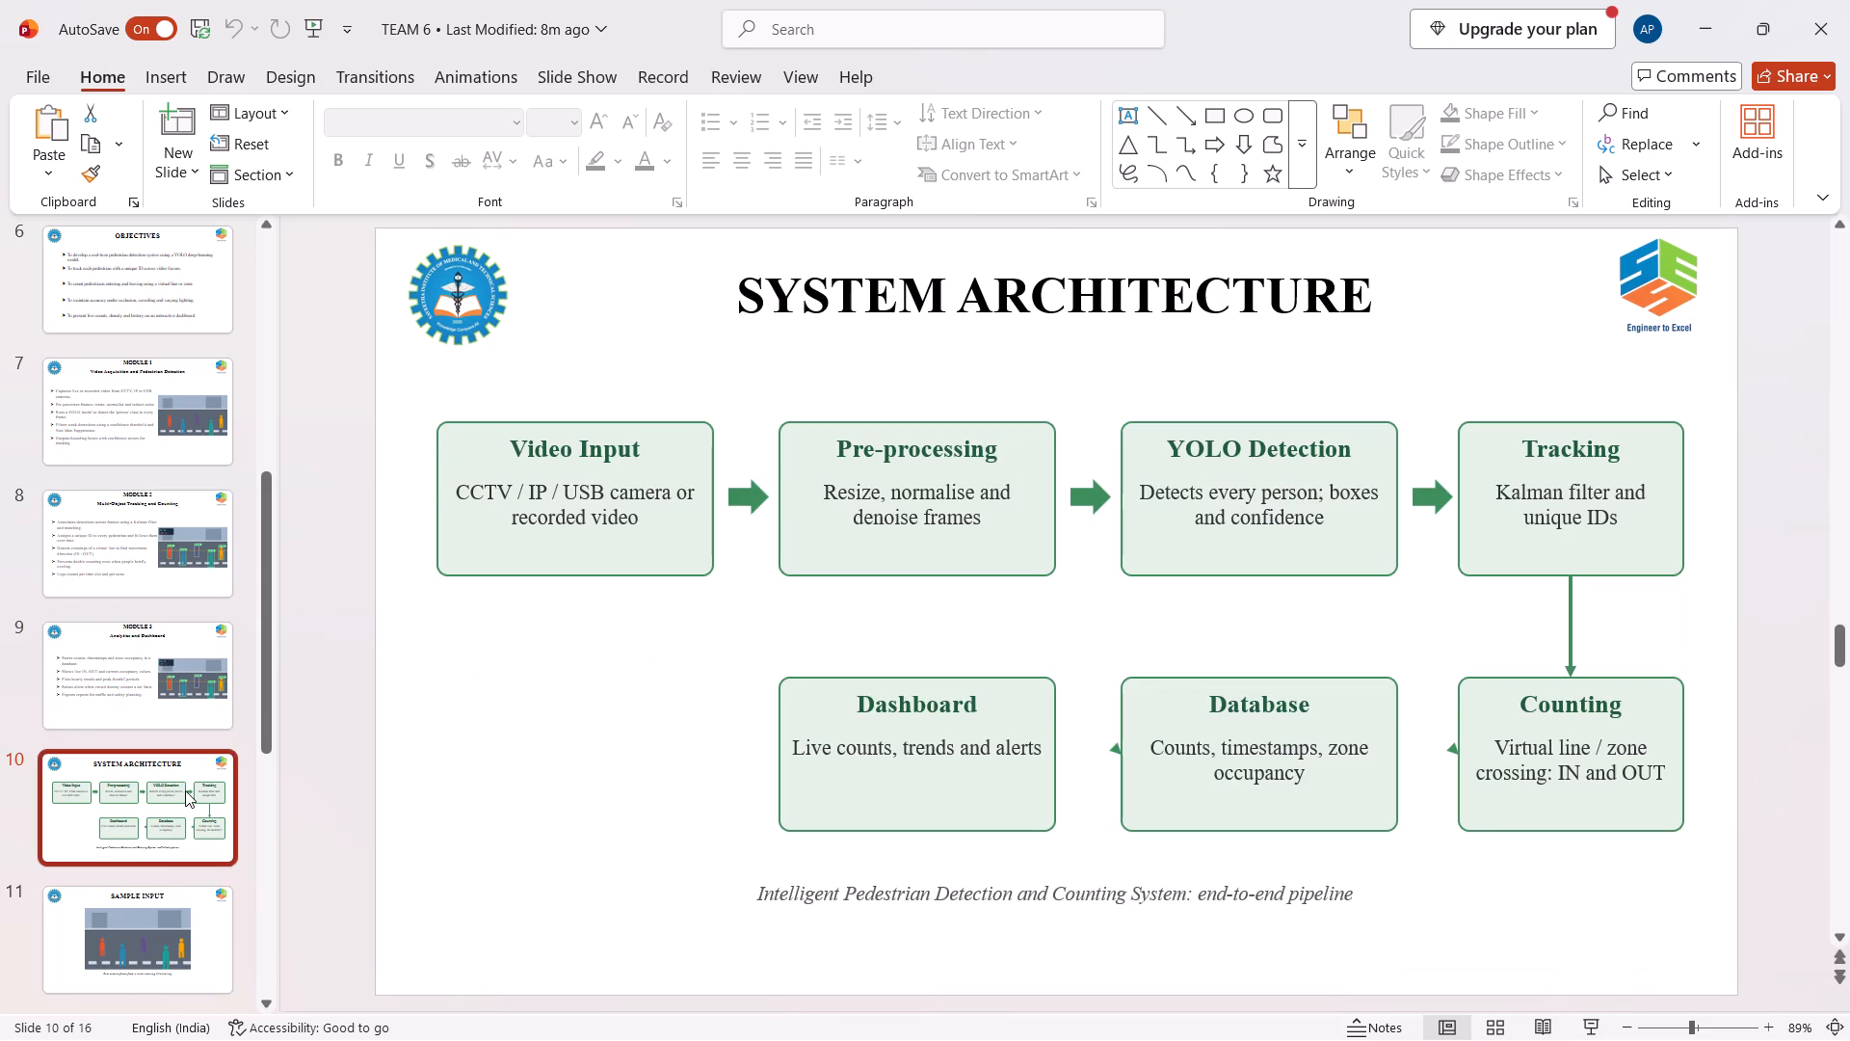
{"action": "scroll", "coordinate": [185, 790], "scroll_direction": "down", "scroll_amount": 1}
{"action": "scroll", "coordinate": [185, 790], "scroll_direction": "up", "scroll_amount": 1}
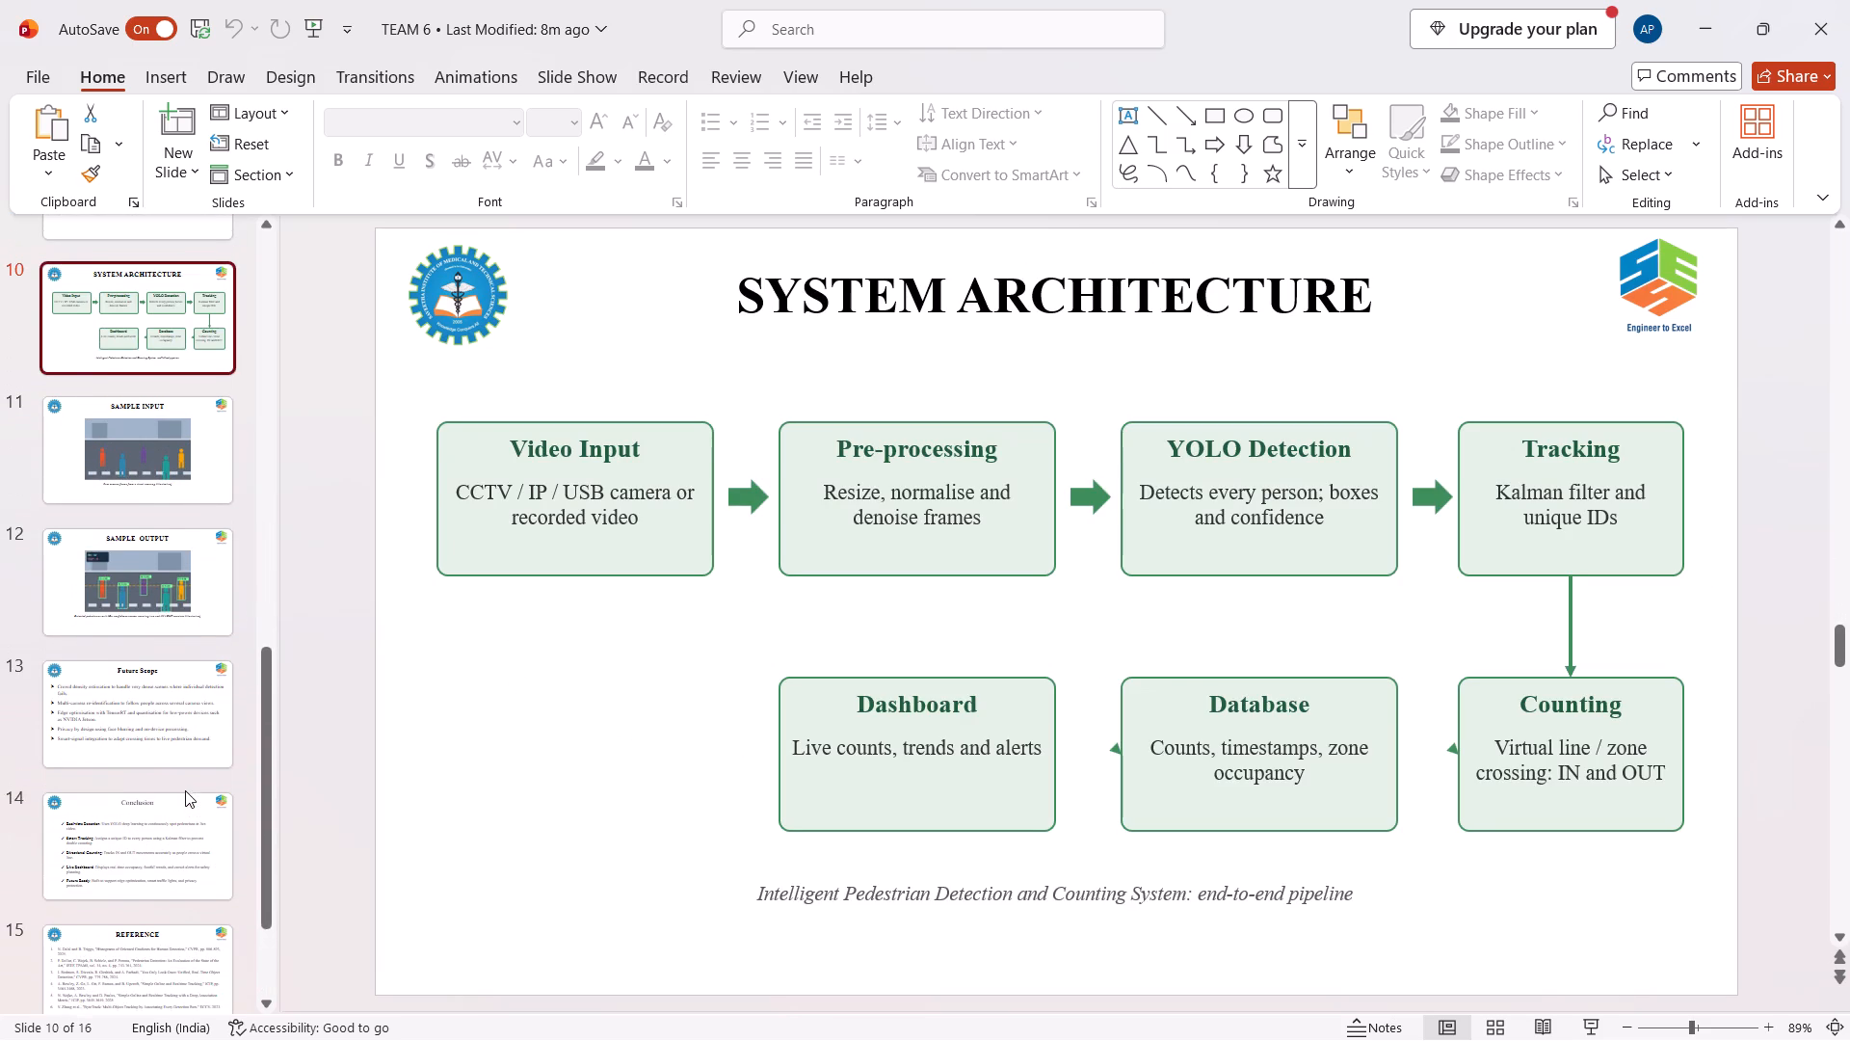
{"action": "scroll", "coordinate": [185, 790], "scroll_direction": "up", "scroll_amount": 1}
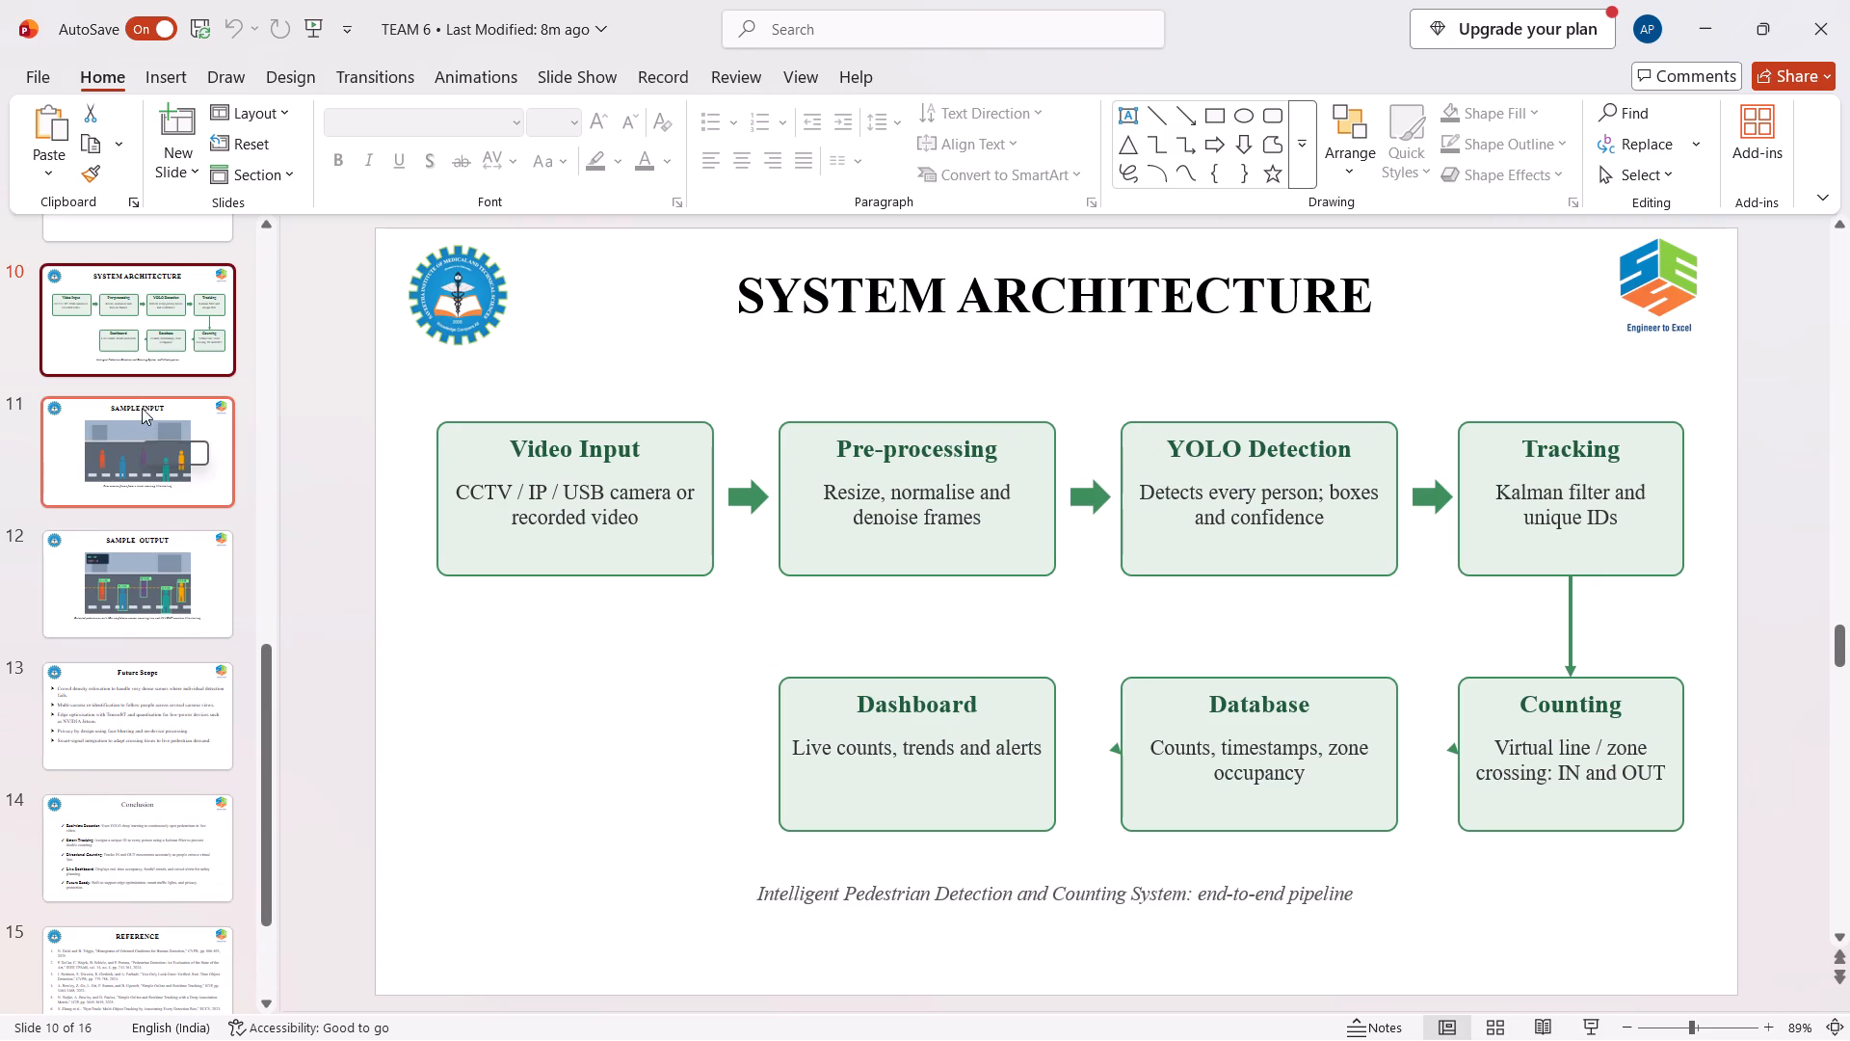
{"action": "left_click", "coordinate": [172, 306]}
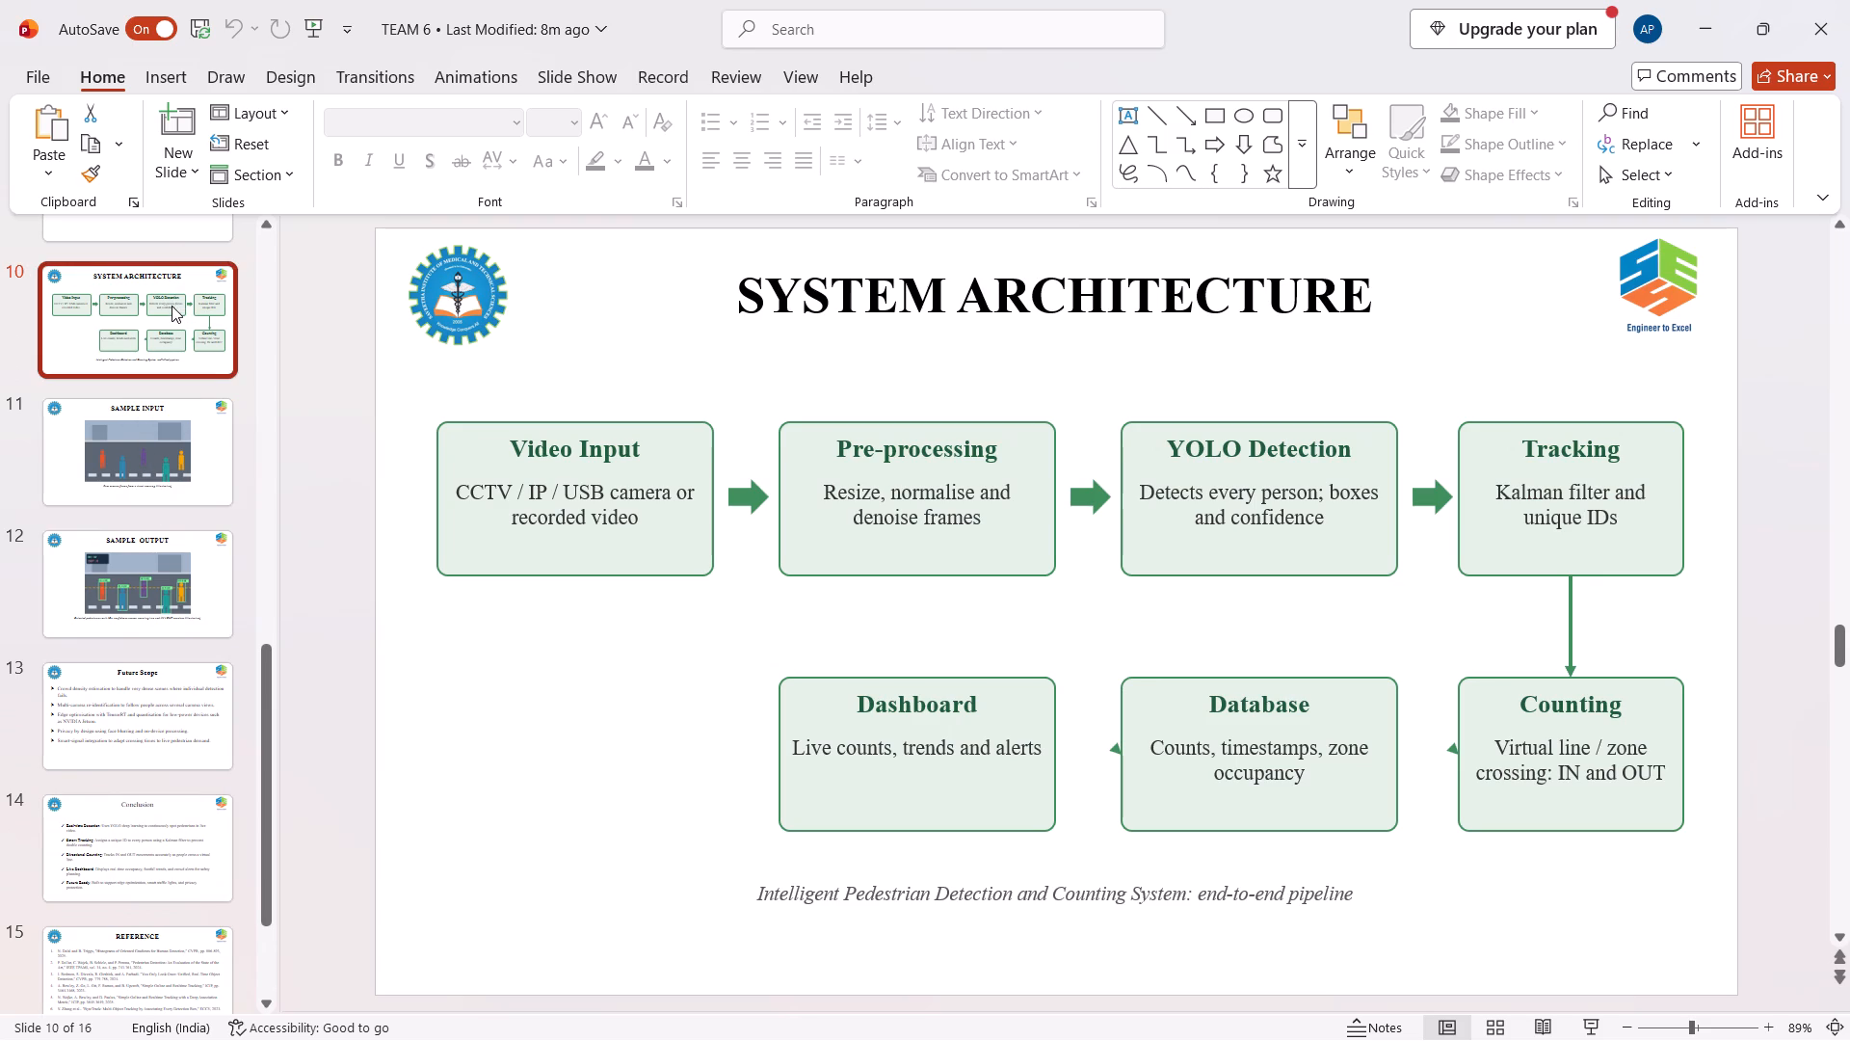
Review the Sample Input, Sample Output, Future Scope and Conclusion slides, revisiting System Architecture along the way.
{"action": "left_click", "coordinate": [173, 433]}
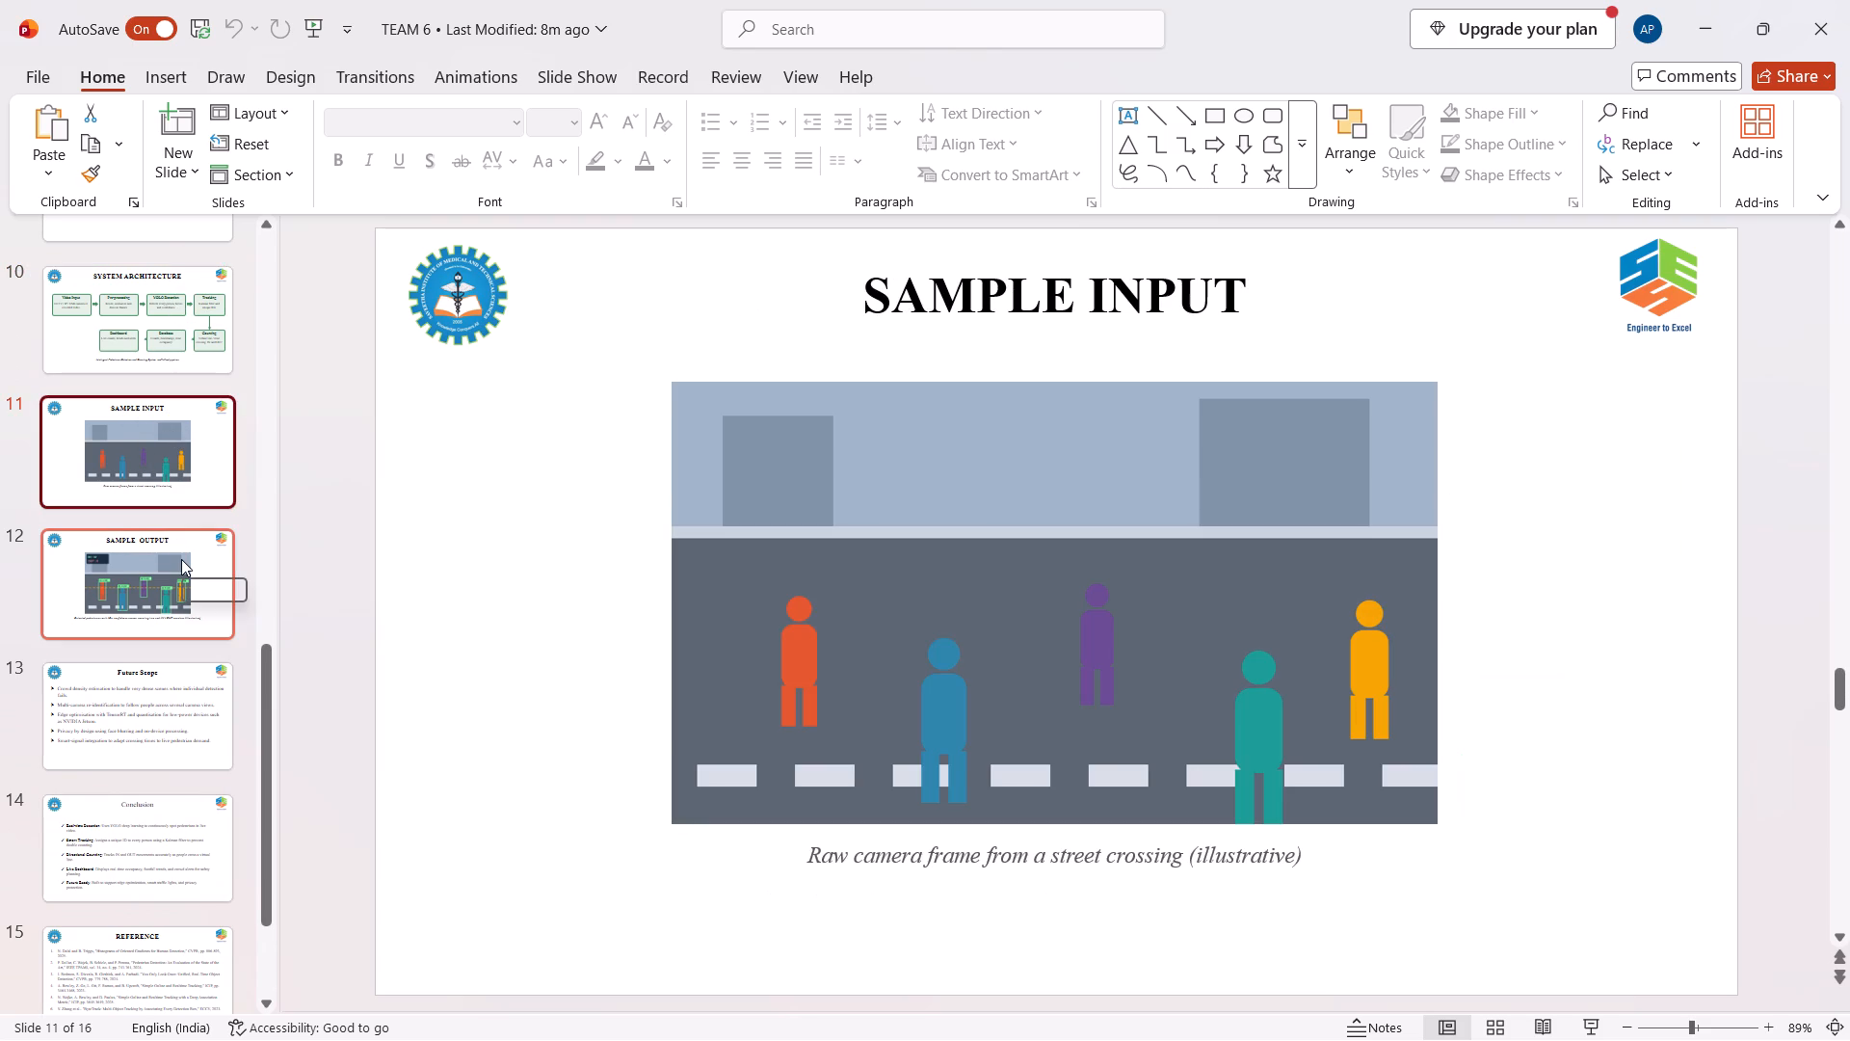
{"action": "left_click", "coordinate": [169, 701]}
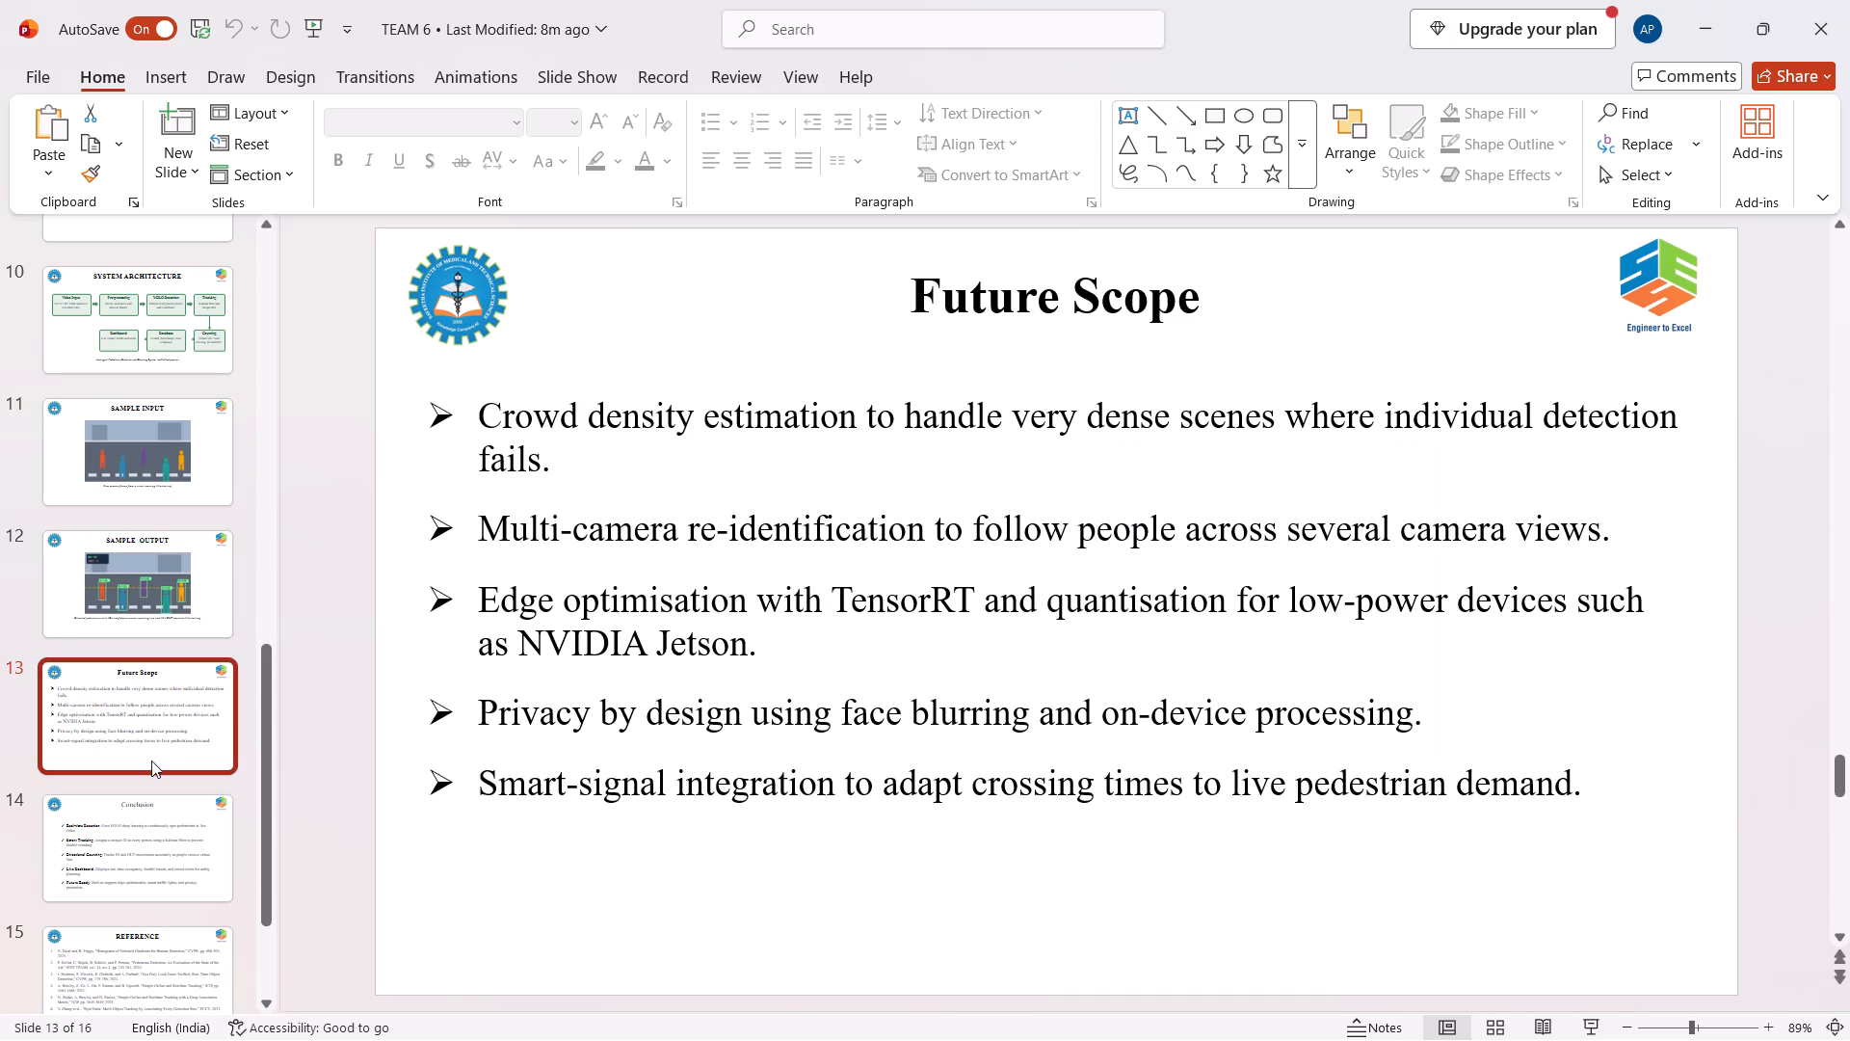
{"action": "left_click", "coordinate": [158, 841]}
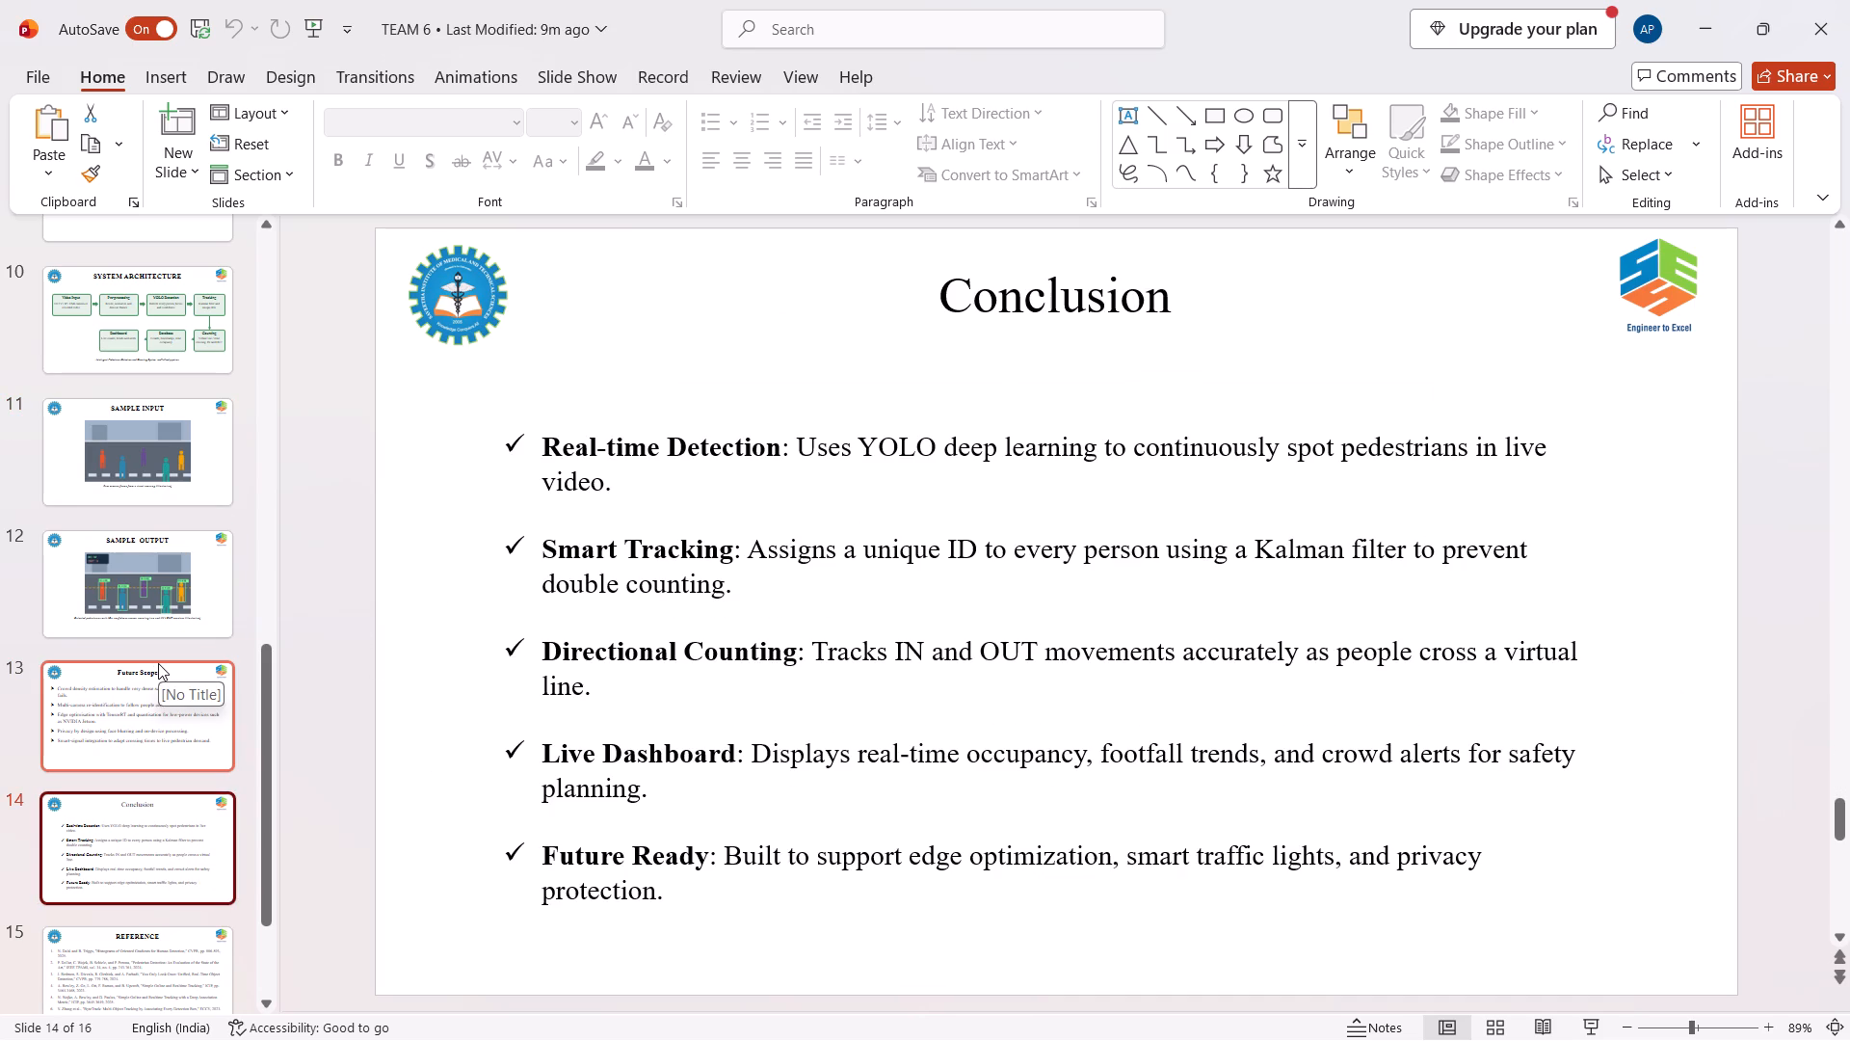
{"action": "left_click", "coordinate": [146, 283]}
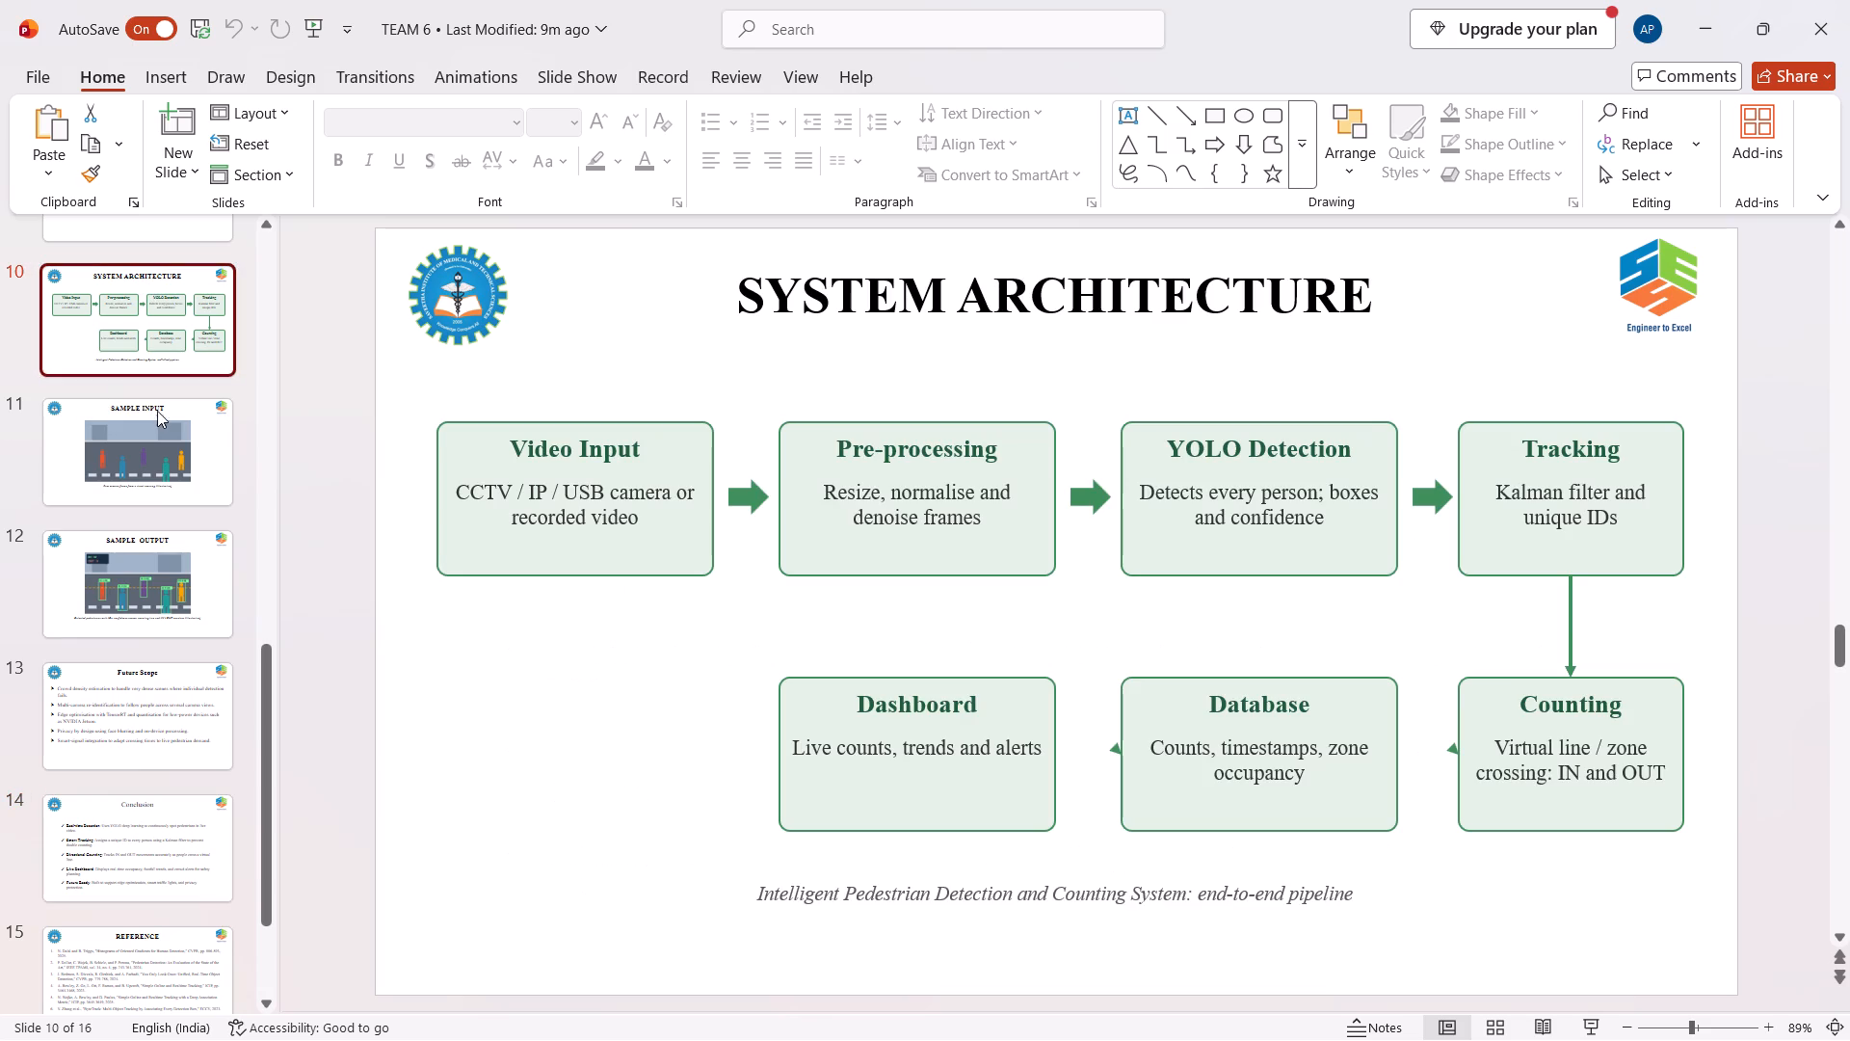
{"action": "left_click", "coordinate": [157, 415]}
{"action": "left_click", "coordinate": [158, 560]}
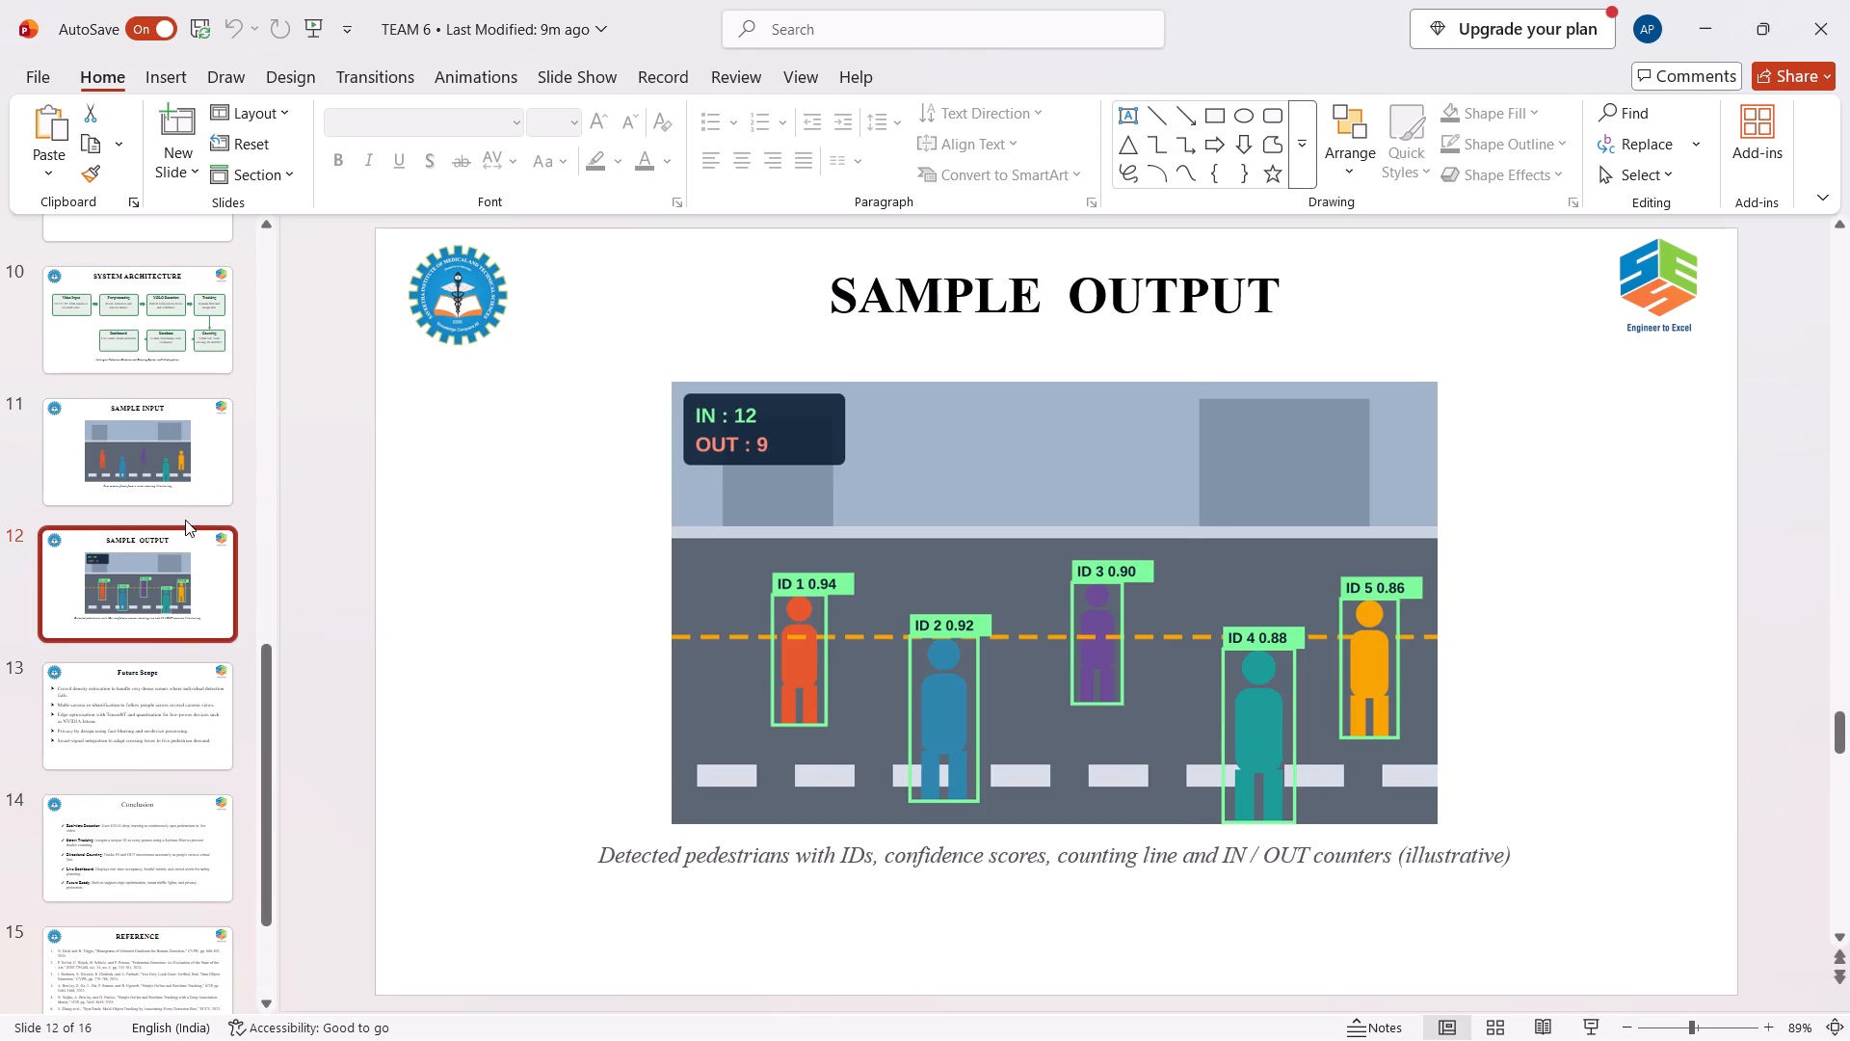
{"action": "left_click", "coordinate": [195, 707]}
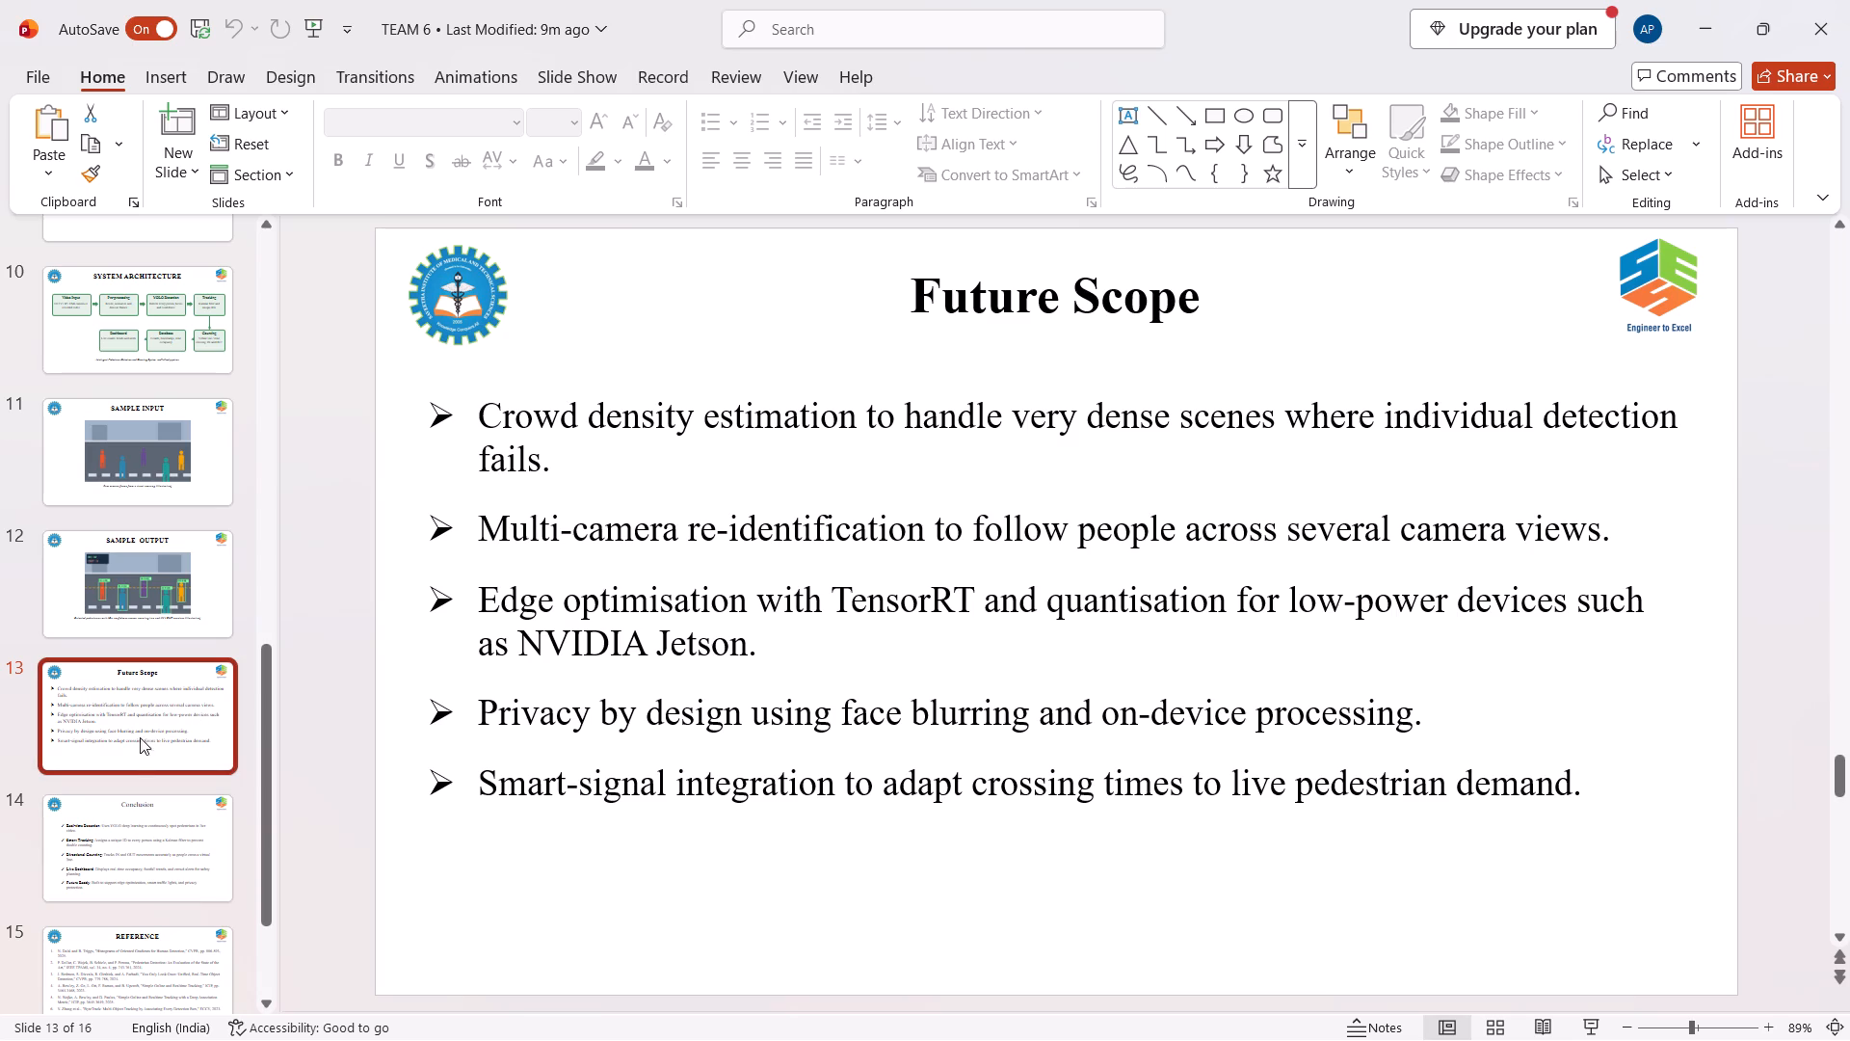
{"action": "left_click", "coordinate": [182, 839]}
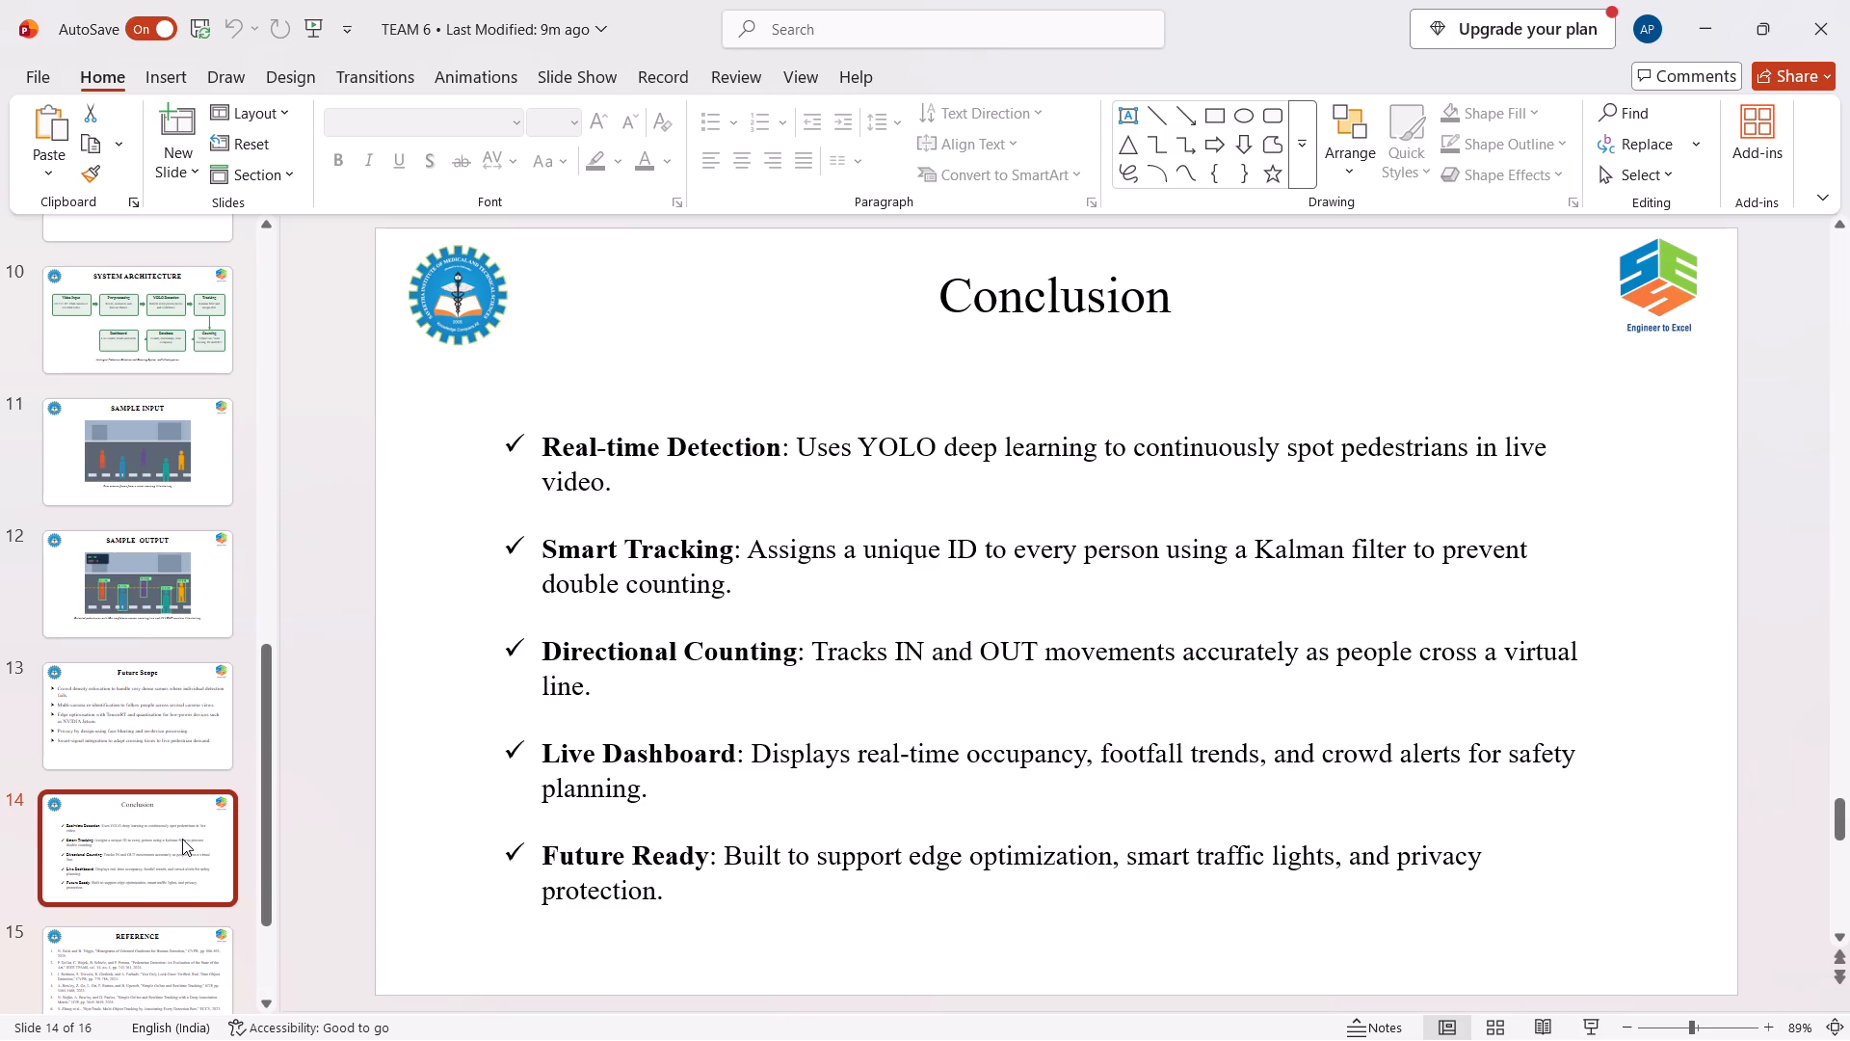
Go back to the title slide and review the opening slides through Abstract, Literature Review and Problem Statement to Objectives.
{"action": "key", "text": "Up"}
{"action": "key", "text": "Up"}
{"action": "key", "text": "Up"}
{"action": "key", "text": "Up"}
{"action": "key", "text": "Up"}
{"action": "key", "text": "Up"}
{"action": "key", "text": "Up"}
{"action": "key", "text": "Up"}
{"action": "key", "text": "Up"}
{"action": "key", "text": "Up"}
{"action": "key", "text": "Up"}
{"action": "key", "text": "Up"}
{"action": "key", "text": "Up"}
{"action": "key", "text": "Up"}
{"action": "key", "text": "Up"}
{"action": "key", "text": "Up"}
{"action": "key", "text": "Up"}
{"action": "key", "text": "Up"}
{"action": "key", "text": "Up"}
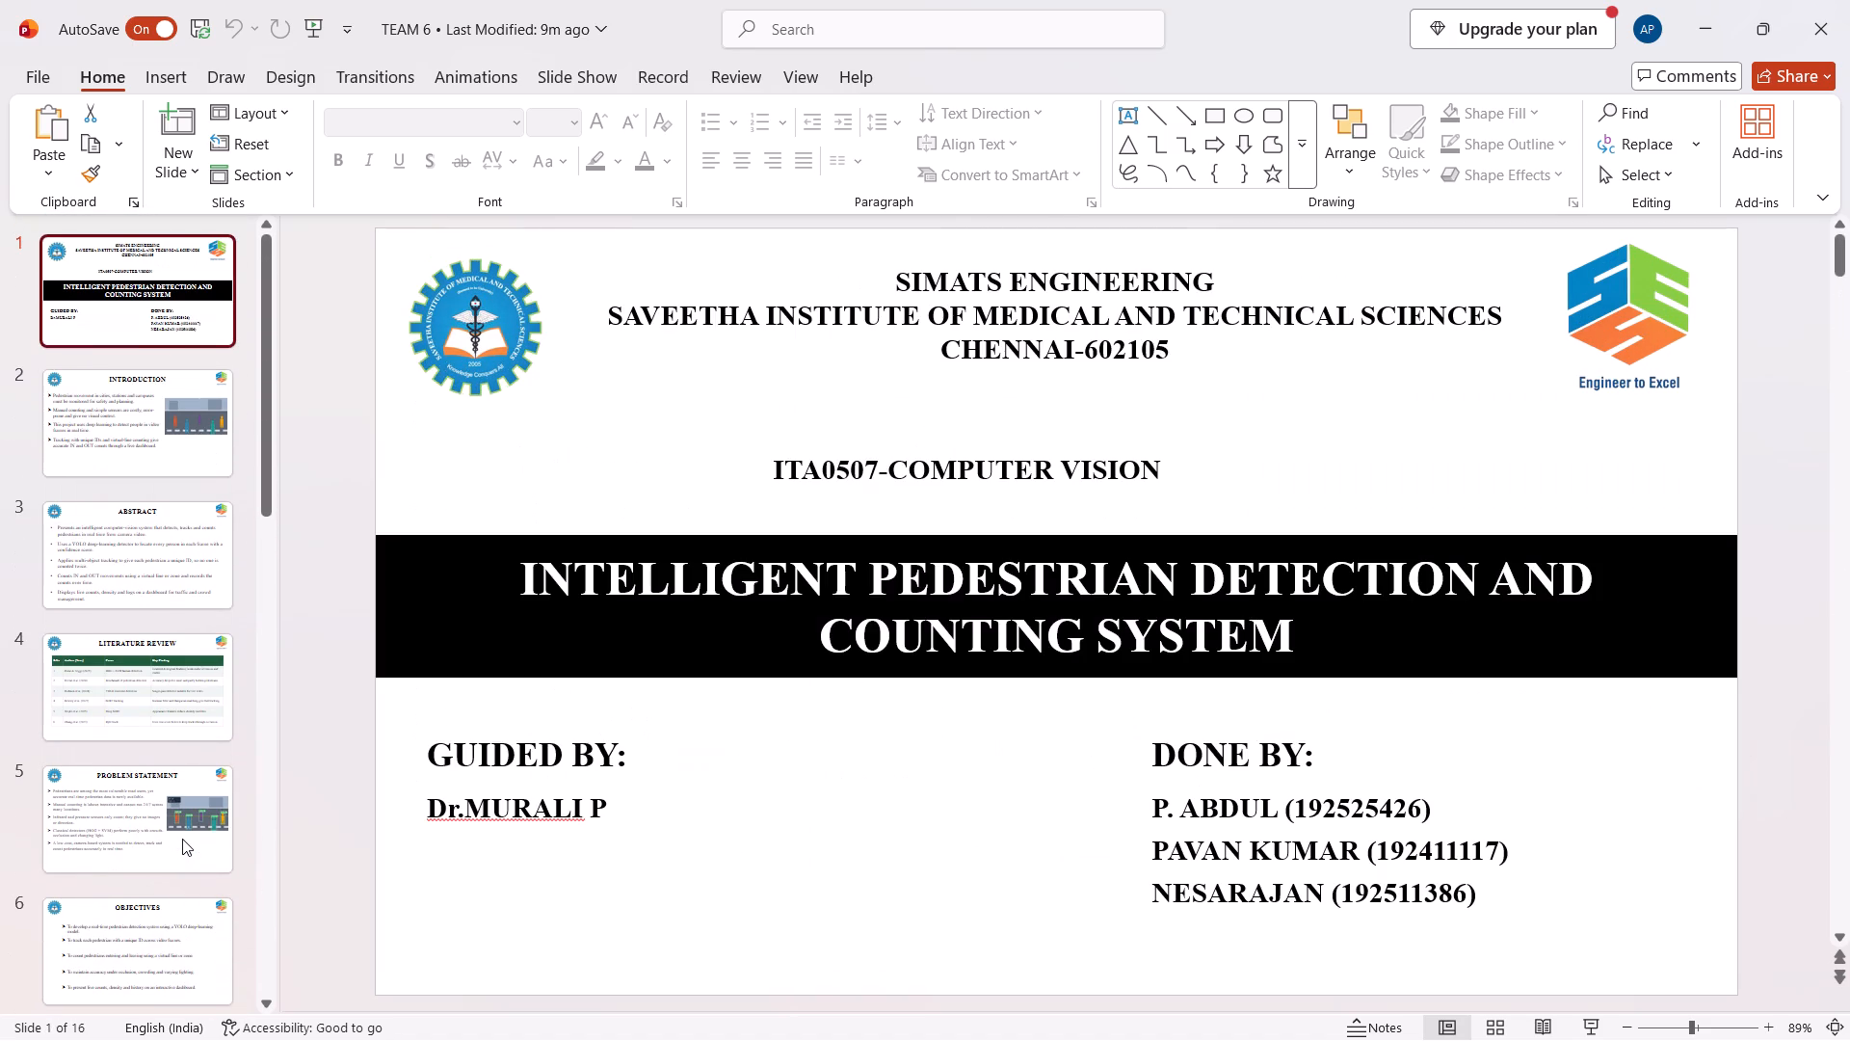
{"action": "key", "text": "Down"}
{"action": "key", "text": "Down"}
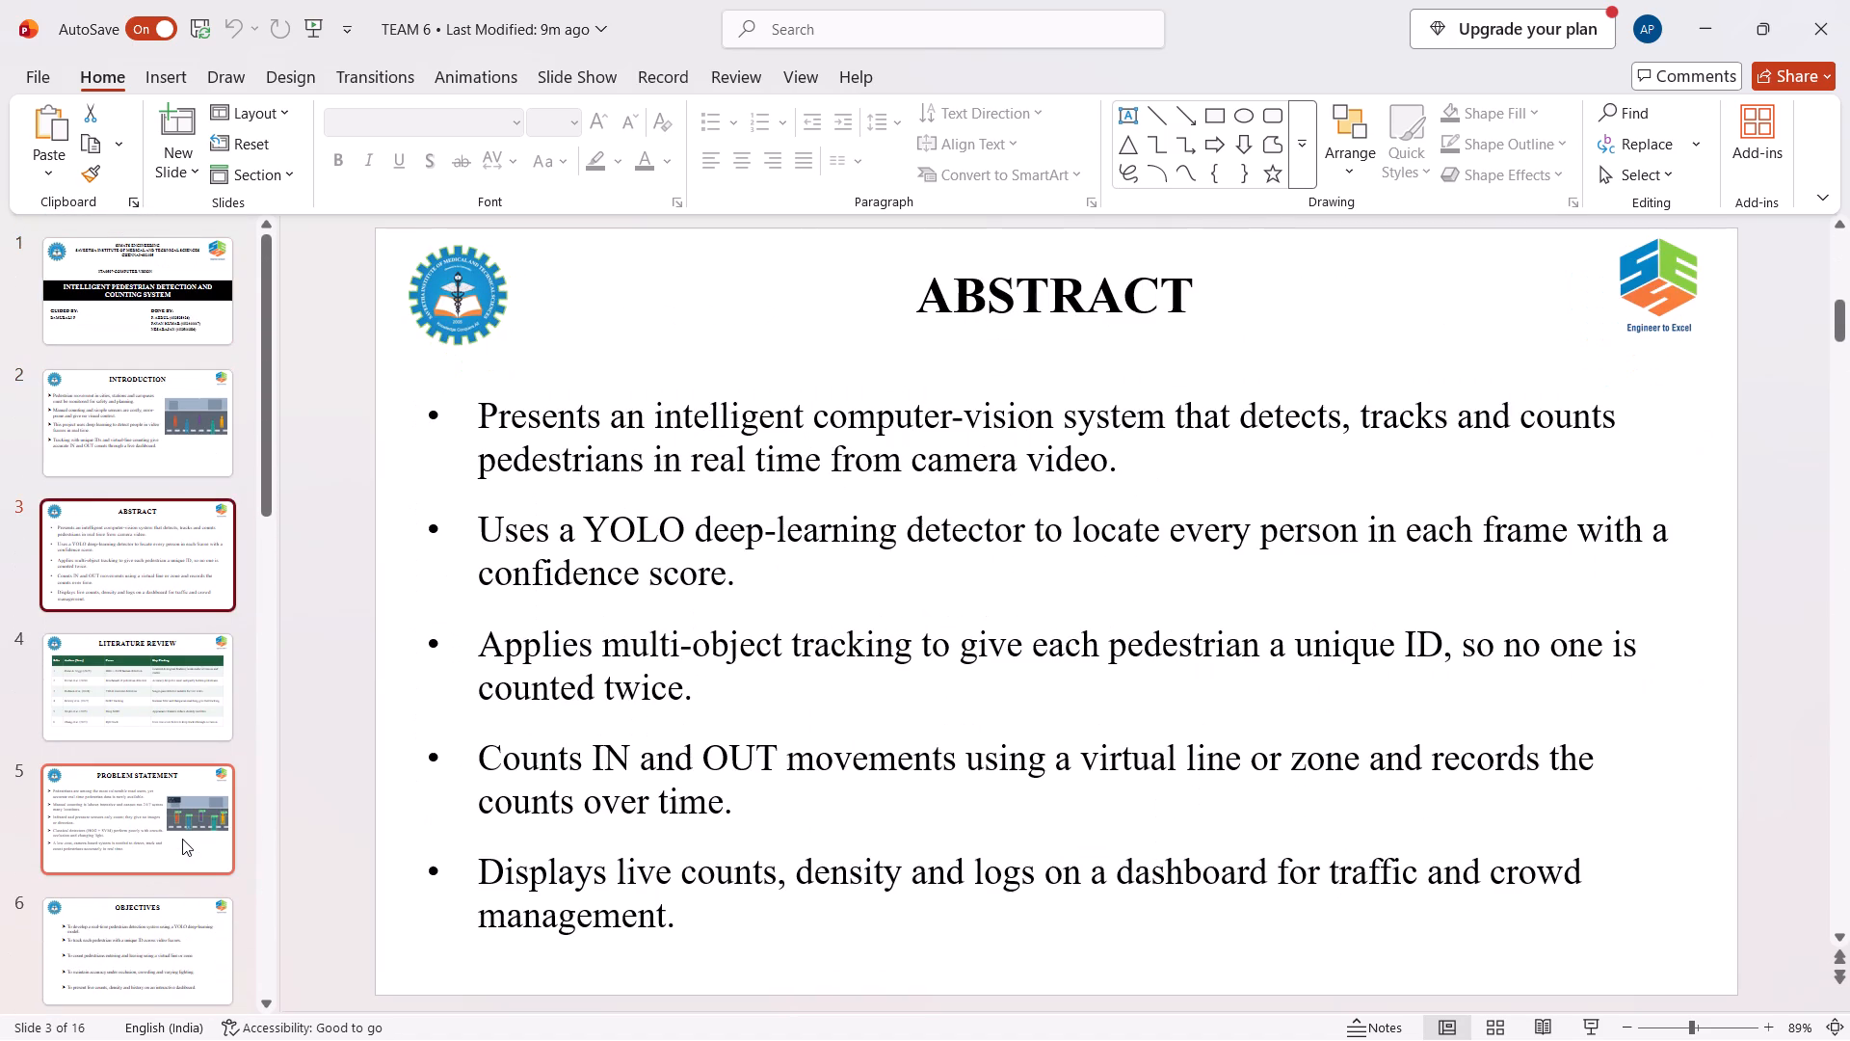
{"action": "key", "text": "Down"}
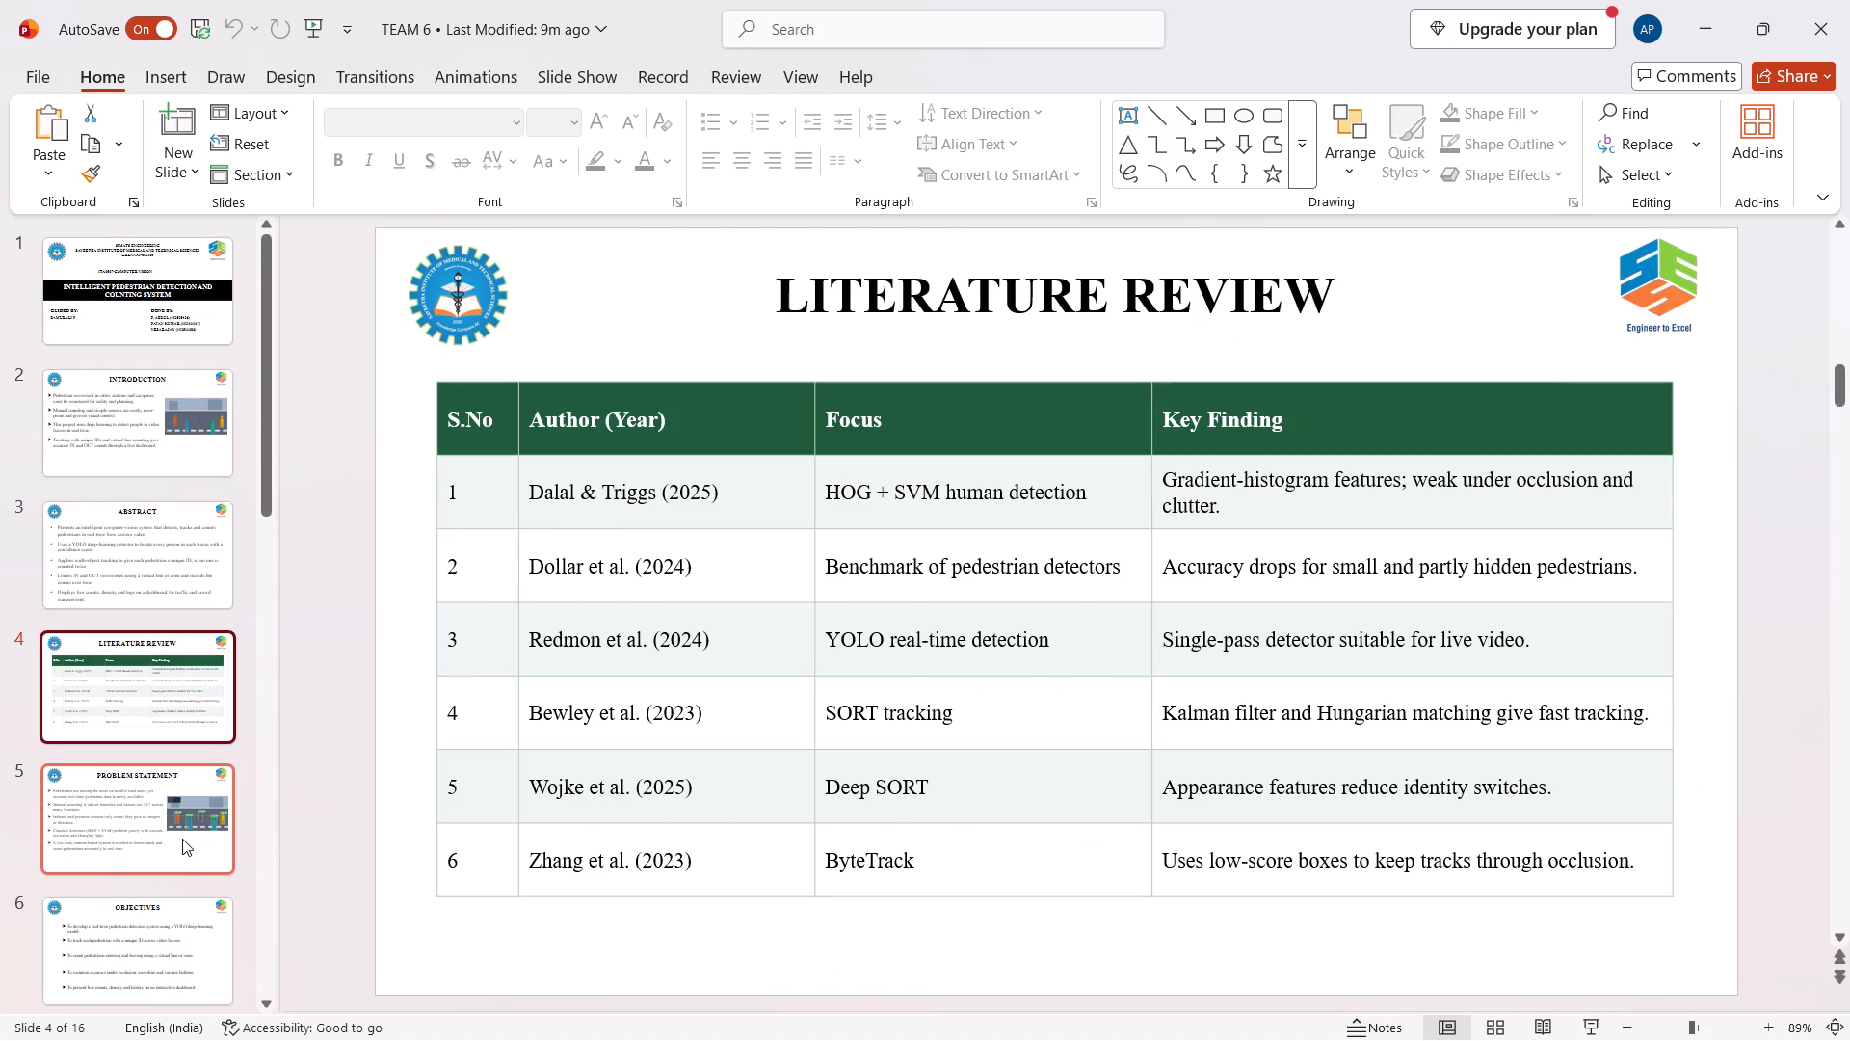
{"action": "key", "text": "Down"}
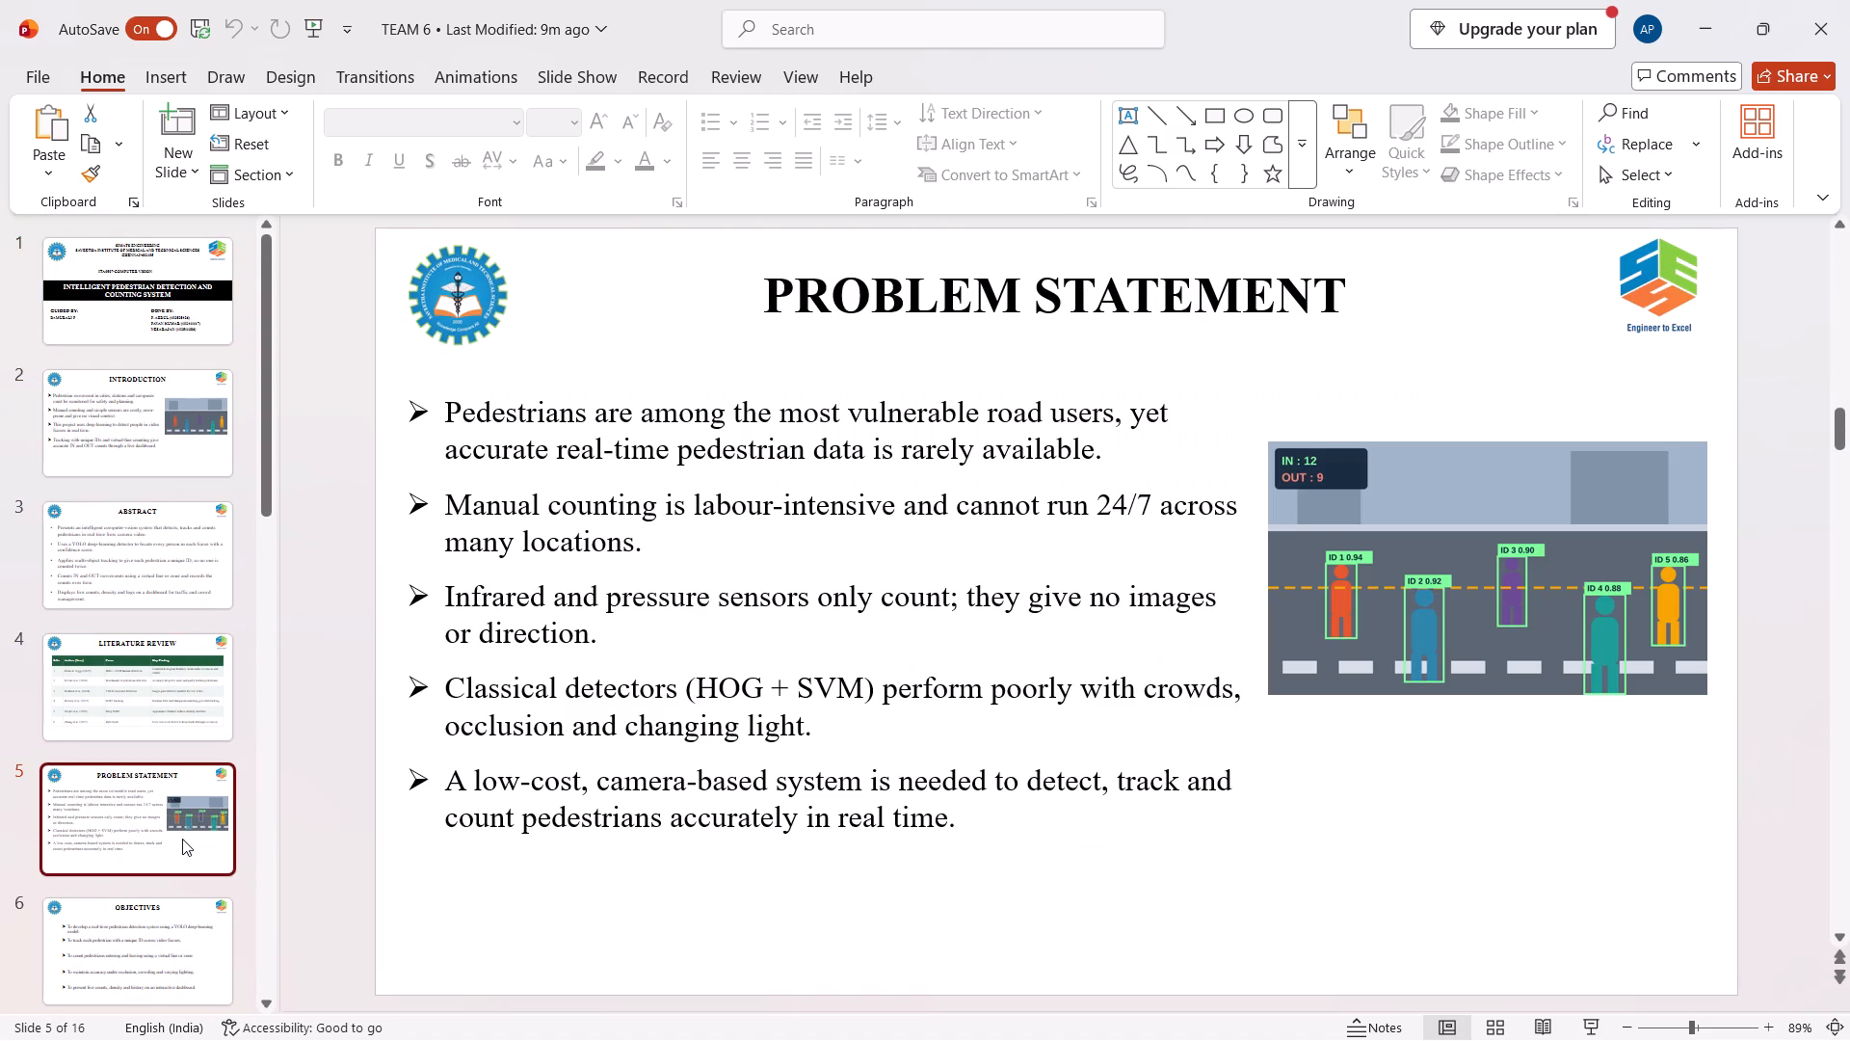
{"action": "key", "text": "Down"}
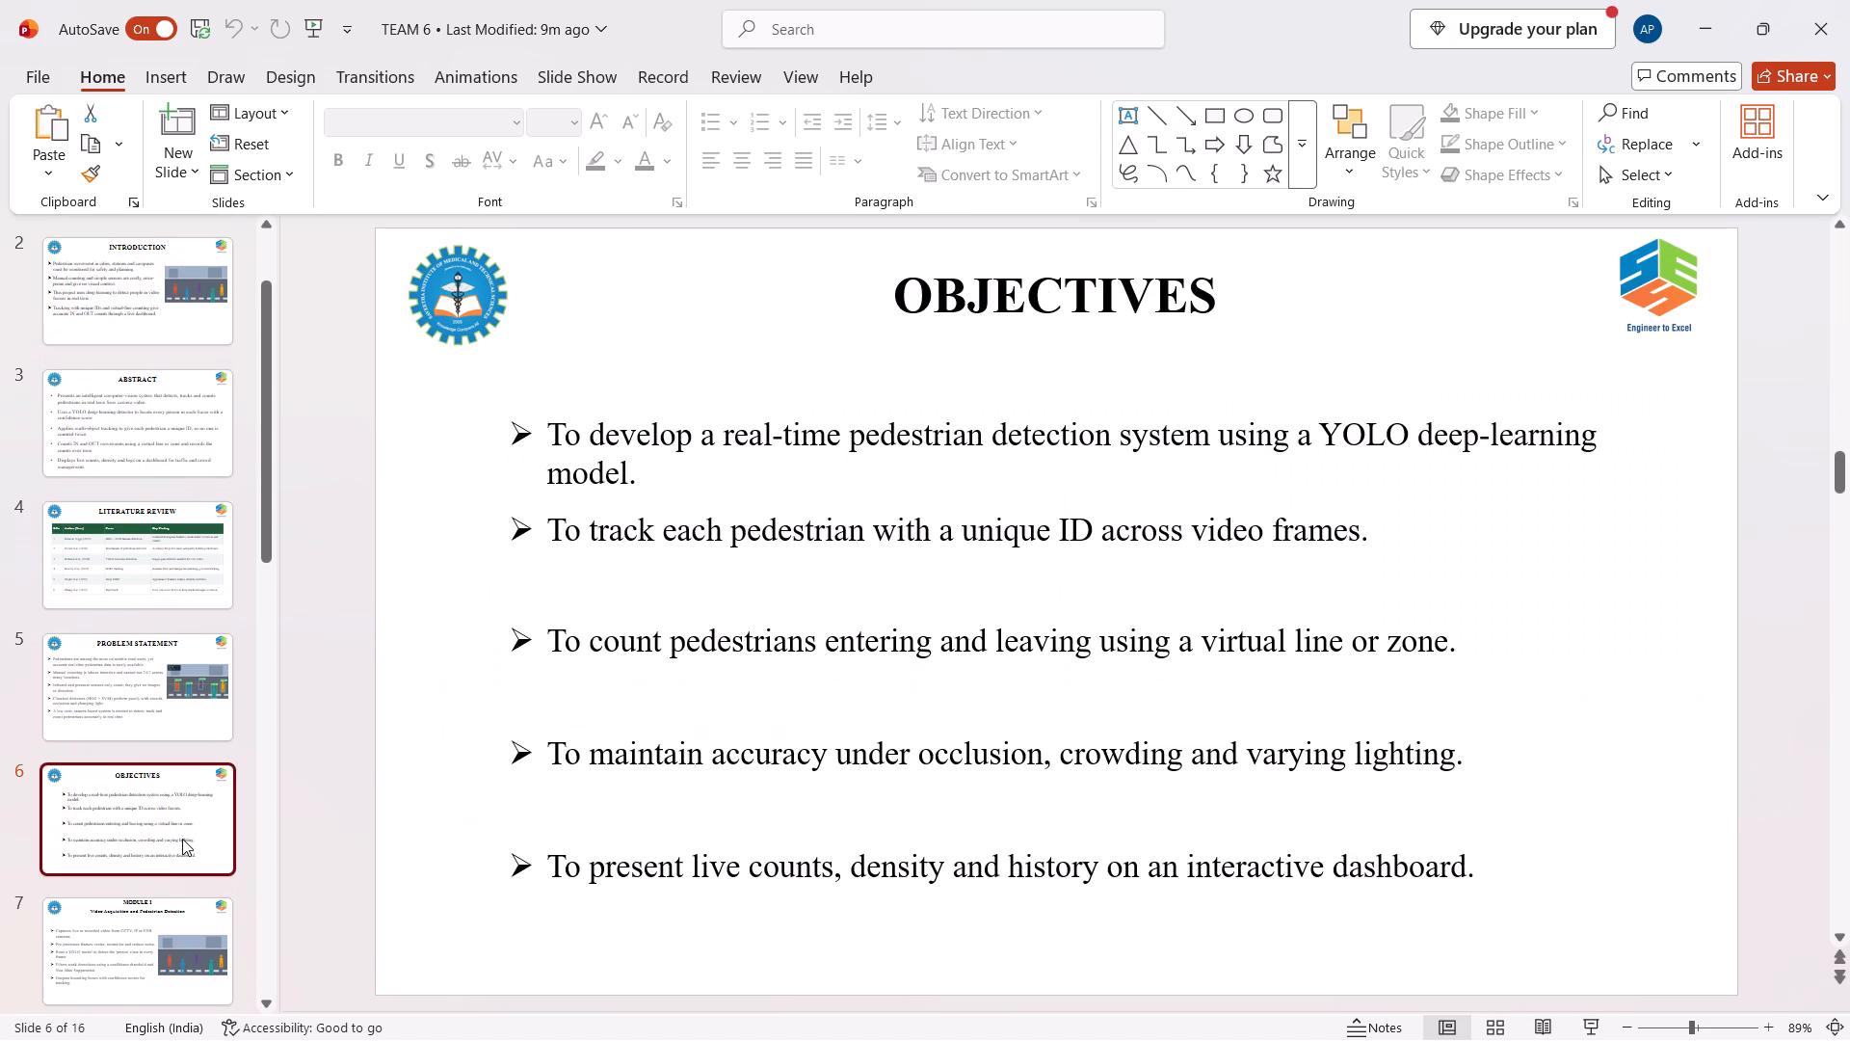
Review the module, System Architecture, Sample Input and Output, Future Scope, Conclusion and Reference slides through to the closing Thank You slide.
{"action": "key", "text": "Down"}
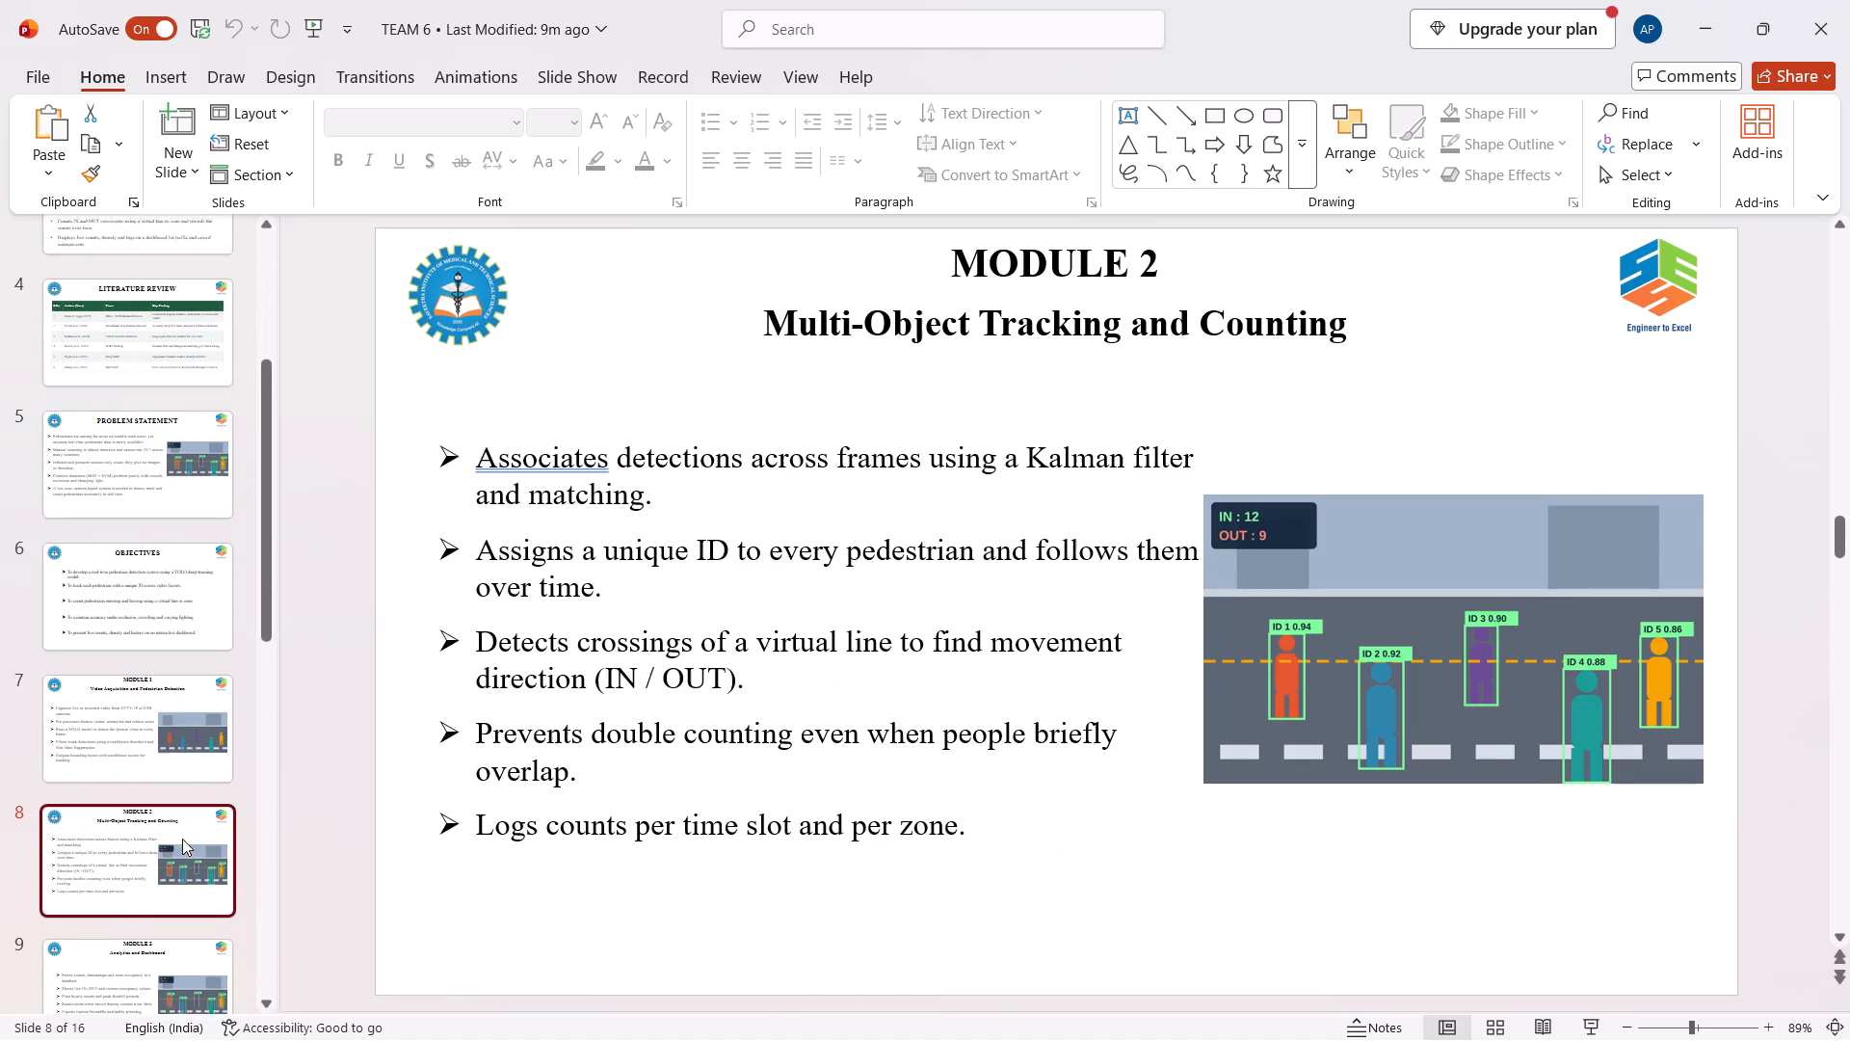
{"action": "key", "text": "Down"}
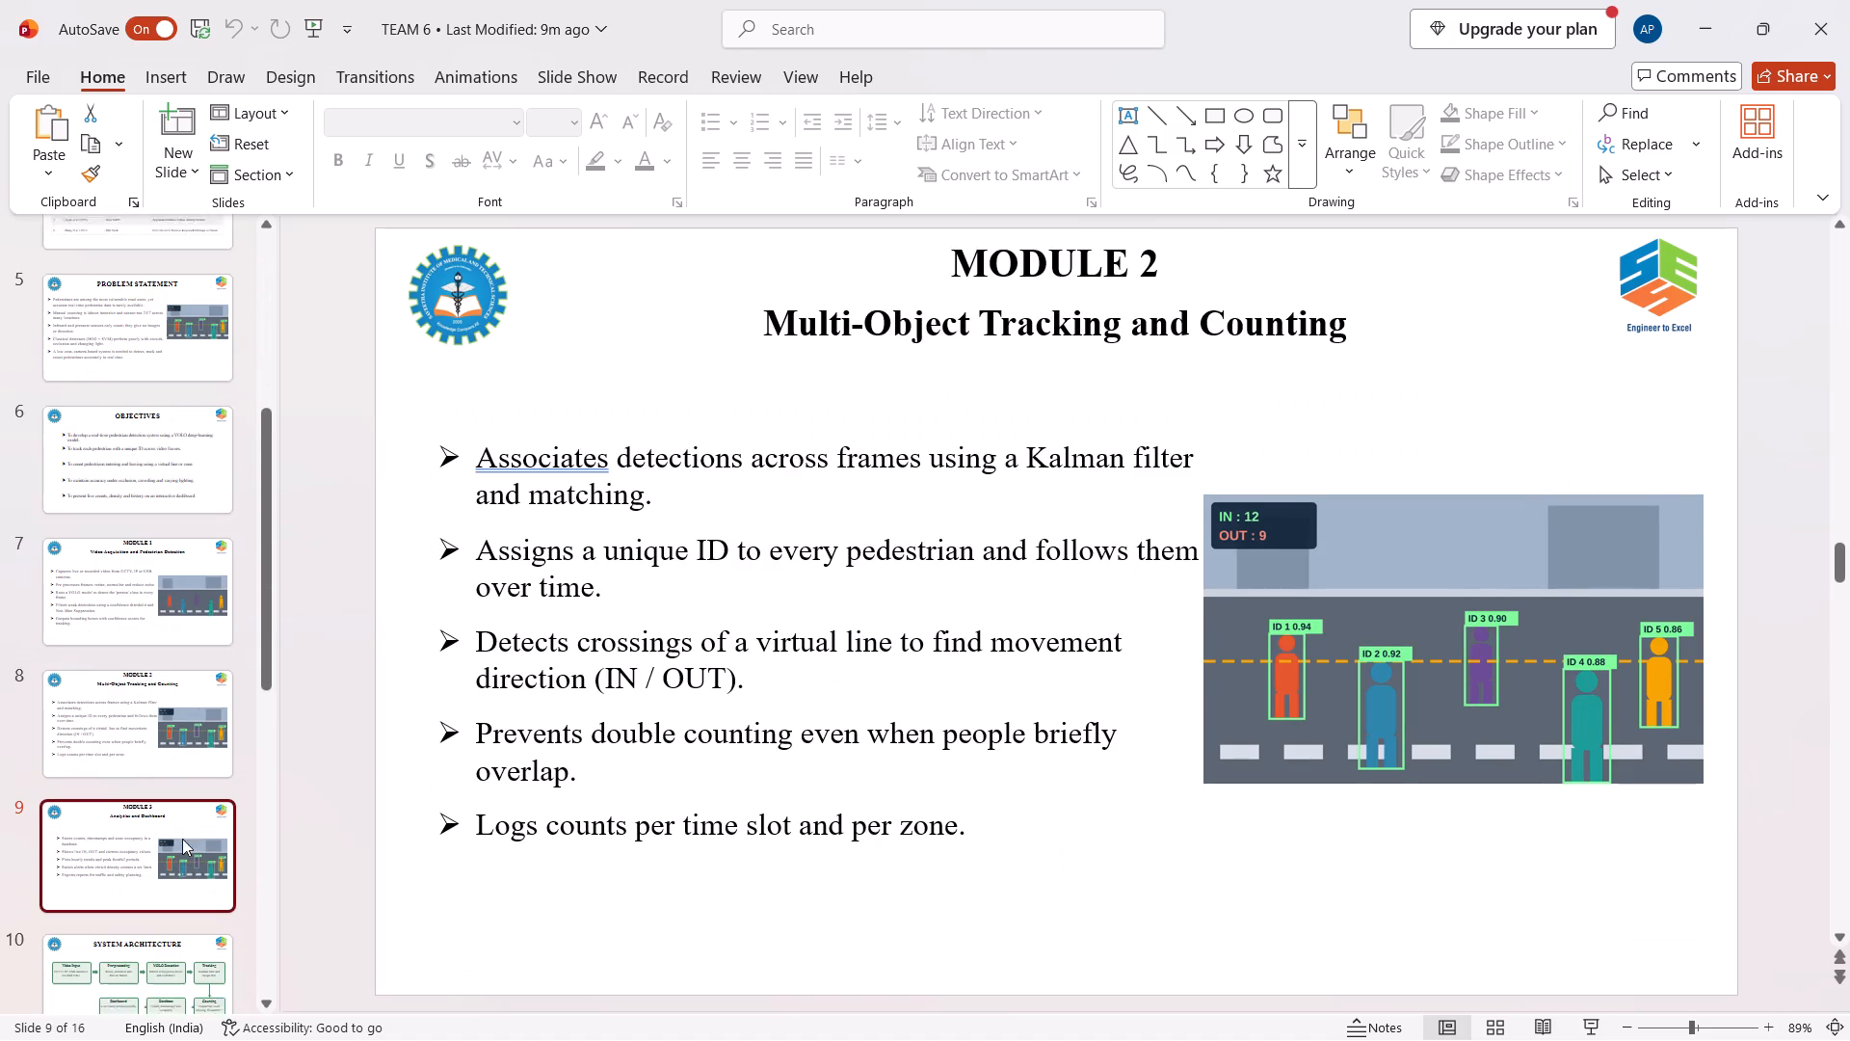
{"action": "key", "text": "Down"}
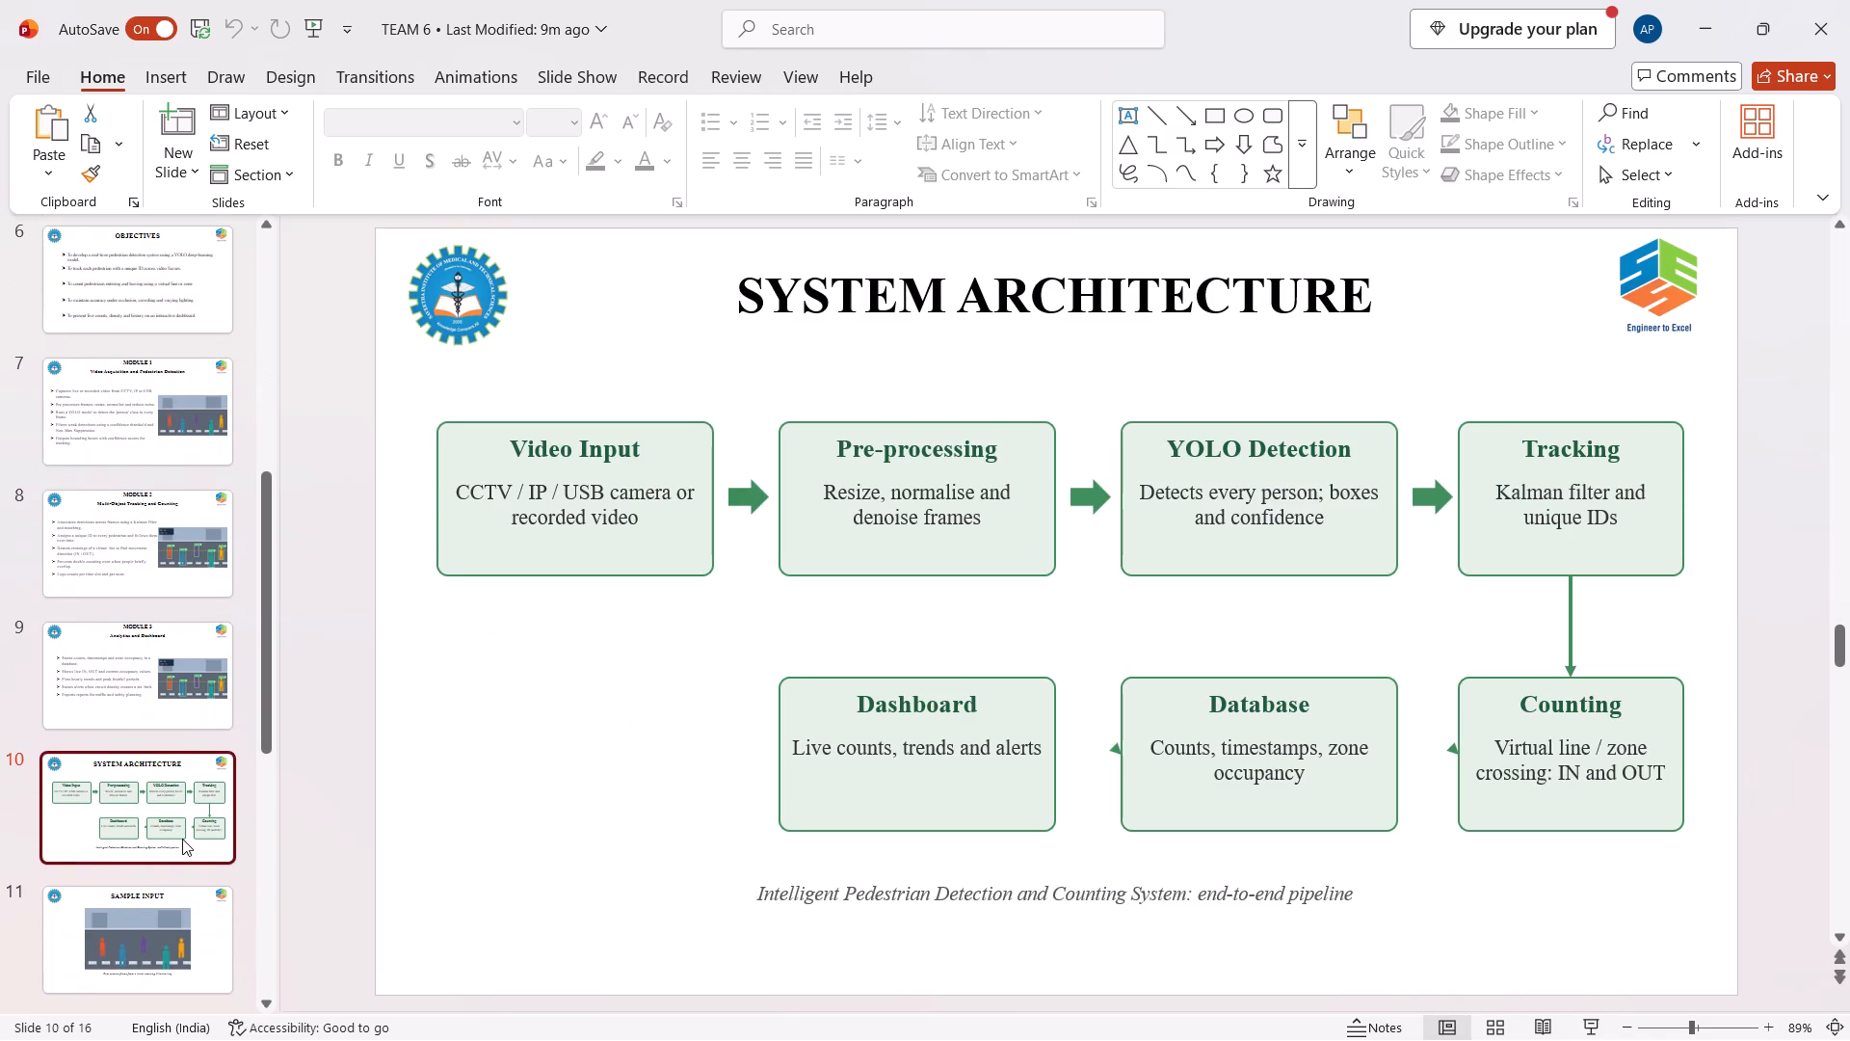
{"action": "key", "text": "Down"}
{"action": "key", "text": "Down"}
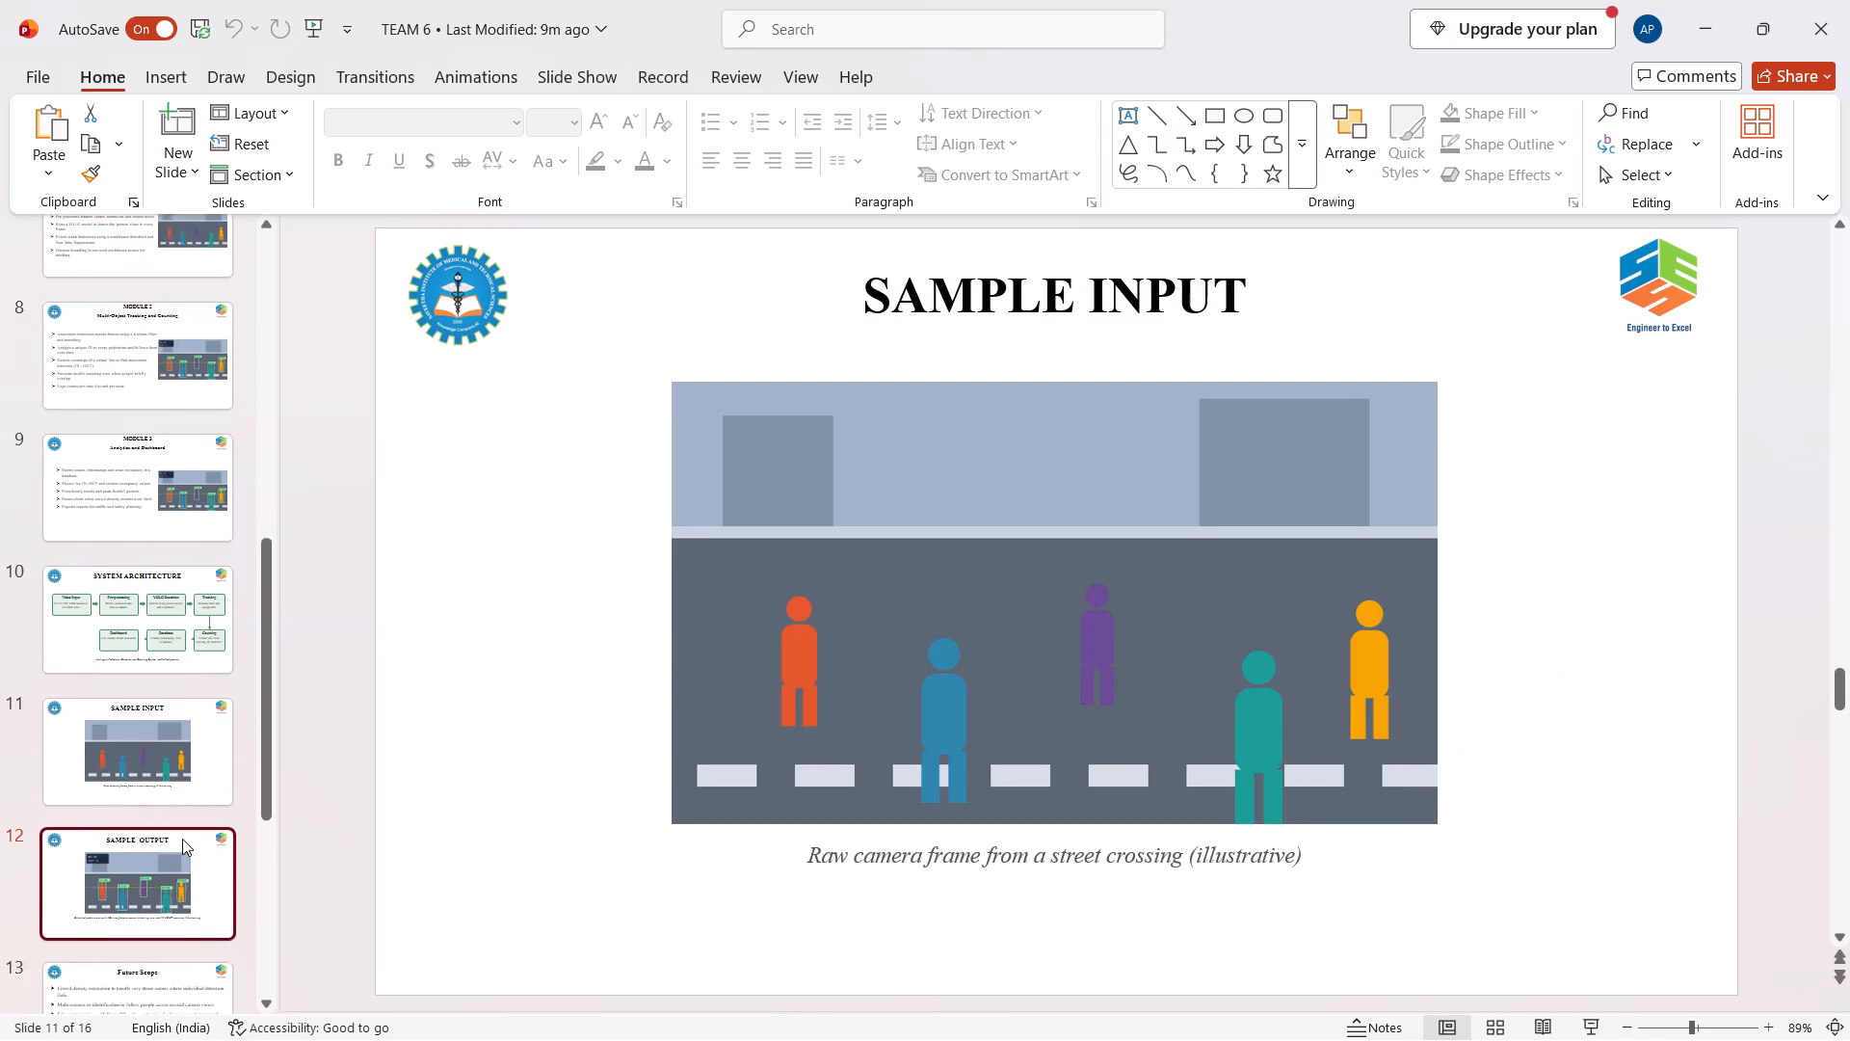
{"action": "key", "text": "Down"}
{"action": "key", "text": "Down"}
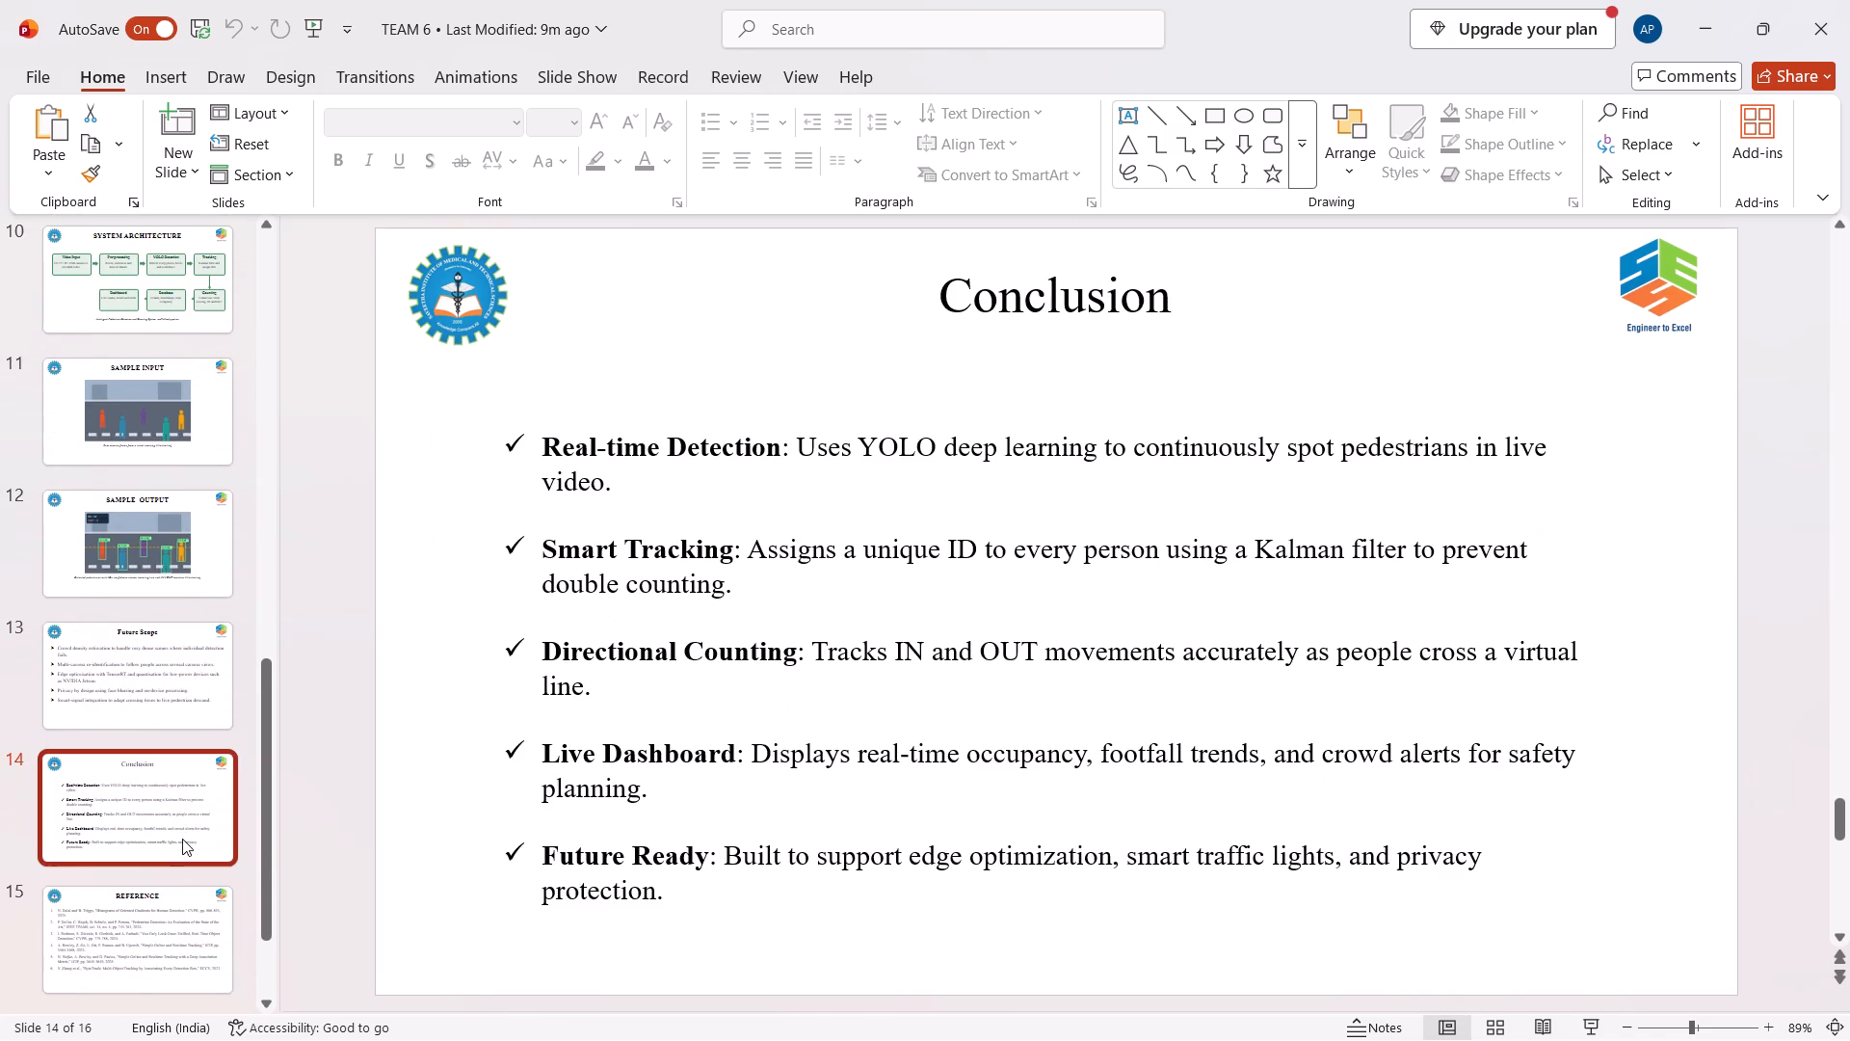
{"action": "key", "text": "Up"}
{"action": "key", "text": "Down"}
{"action": "key", "text": "Down"}
{"action": "key", "text": "Down"}
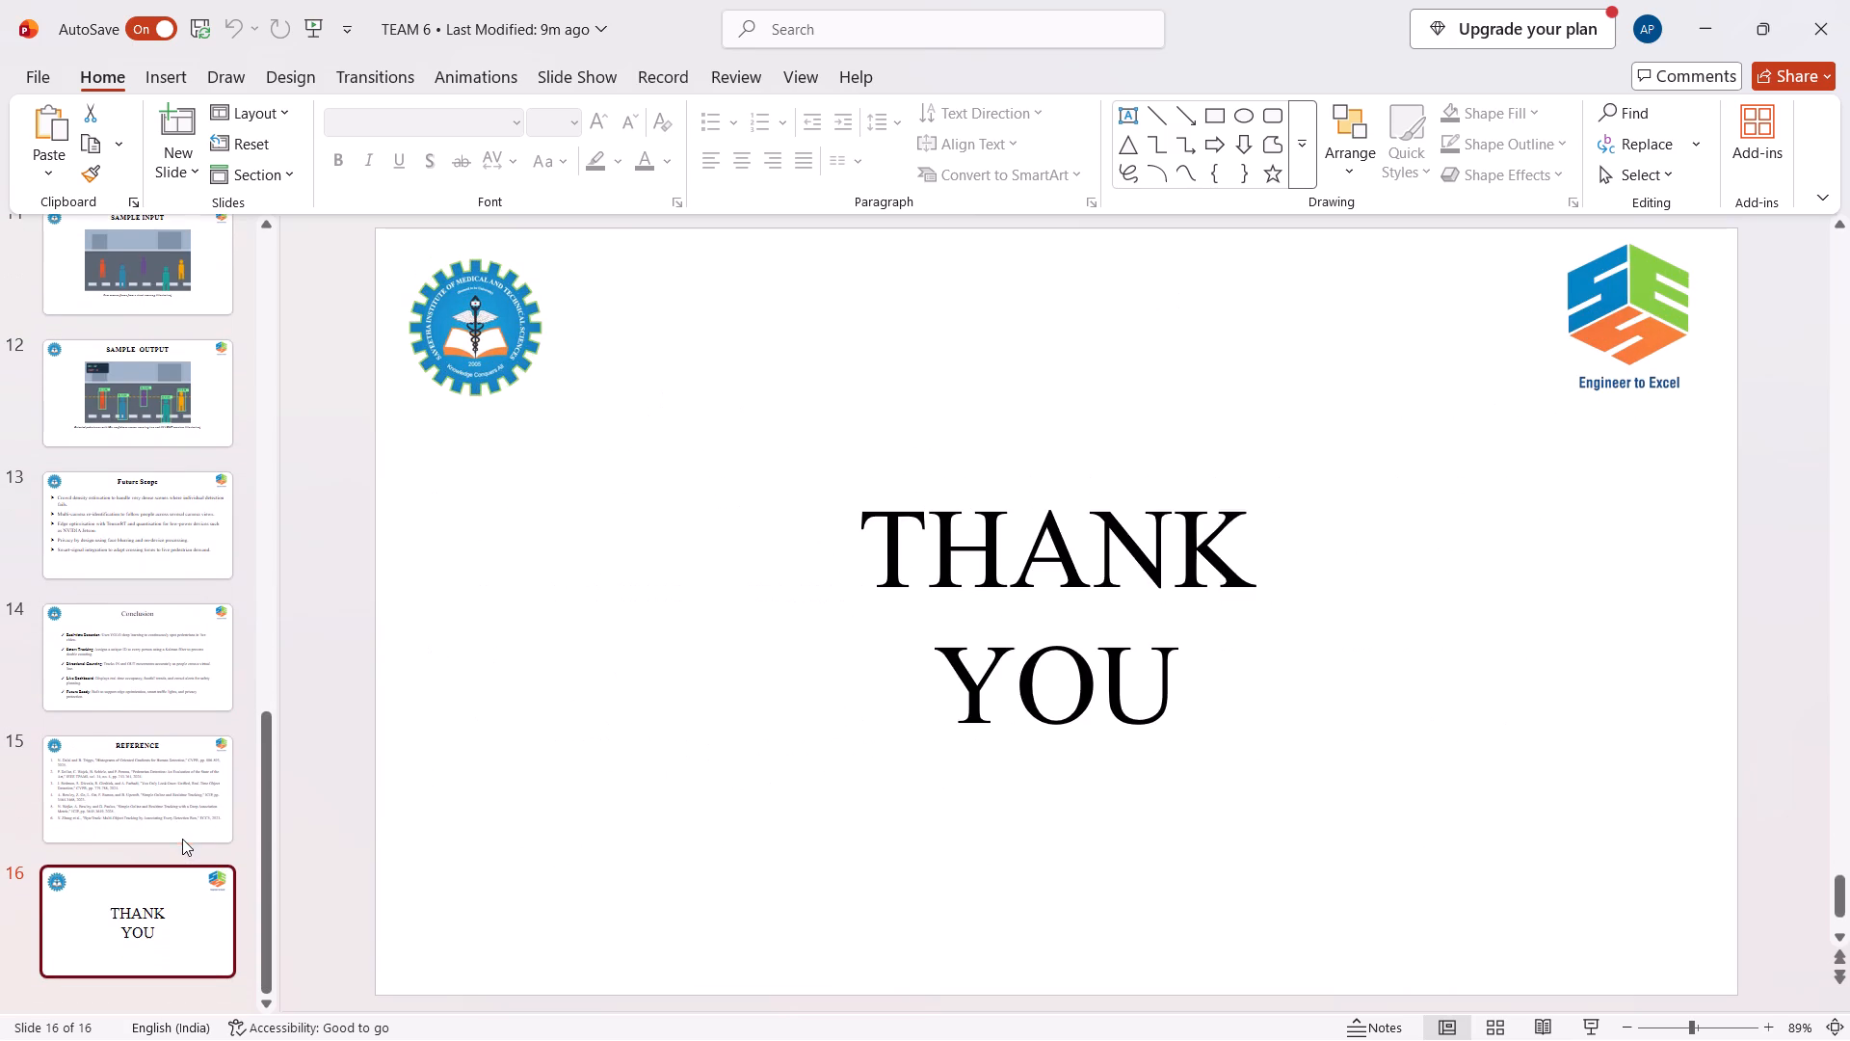
{"action": "key", "text": "Down"}
Page back through the deck from the Thank You slide to the title slide, rechecking Literature Review and Abstract.
{"action": "key", "text": "Up"}
{"action": "key", "text": "Up"}
{"action": "key", "text": "Up"}
{"action": "key", "text": "Up"}
{"action": "key", "text": "Up"}
{"action": "key", "text": "Up"}
{"action": "key", "text": "Up"}
{"action": "key", "text": "Up"}
{"action": "key", "text": "Up"}
{"action": "key", "text": "Up"}
{"action": "key", "text": "Up"}
{"action": "key", "text": "Up"}
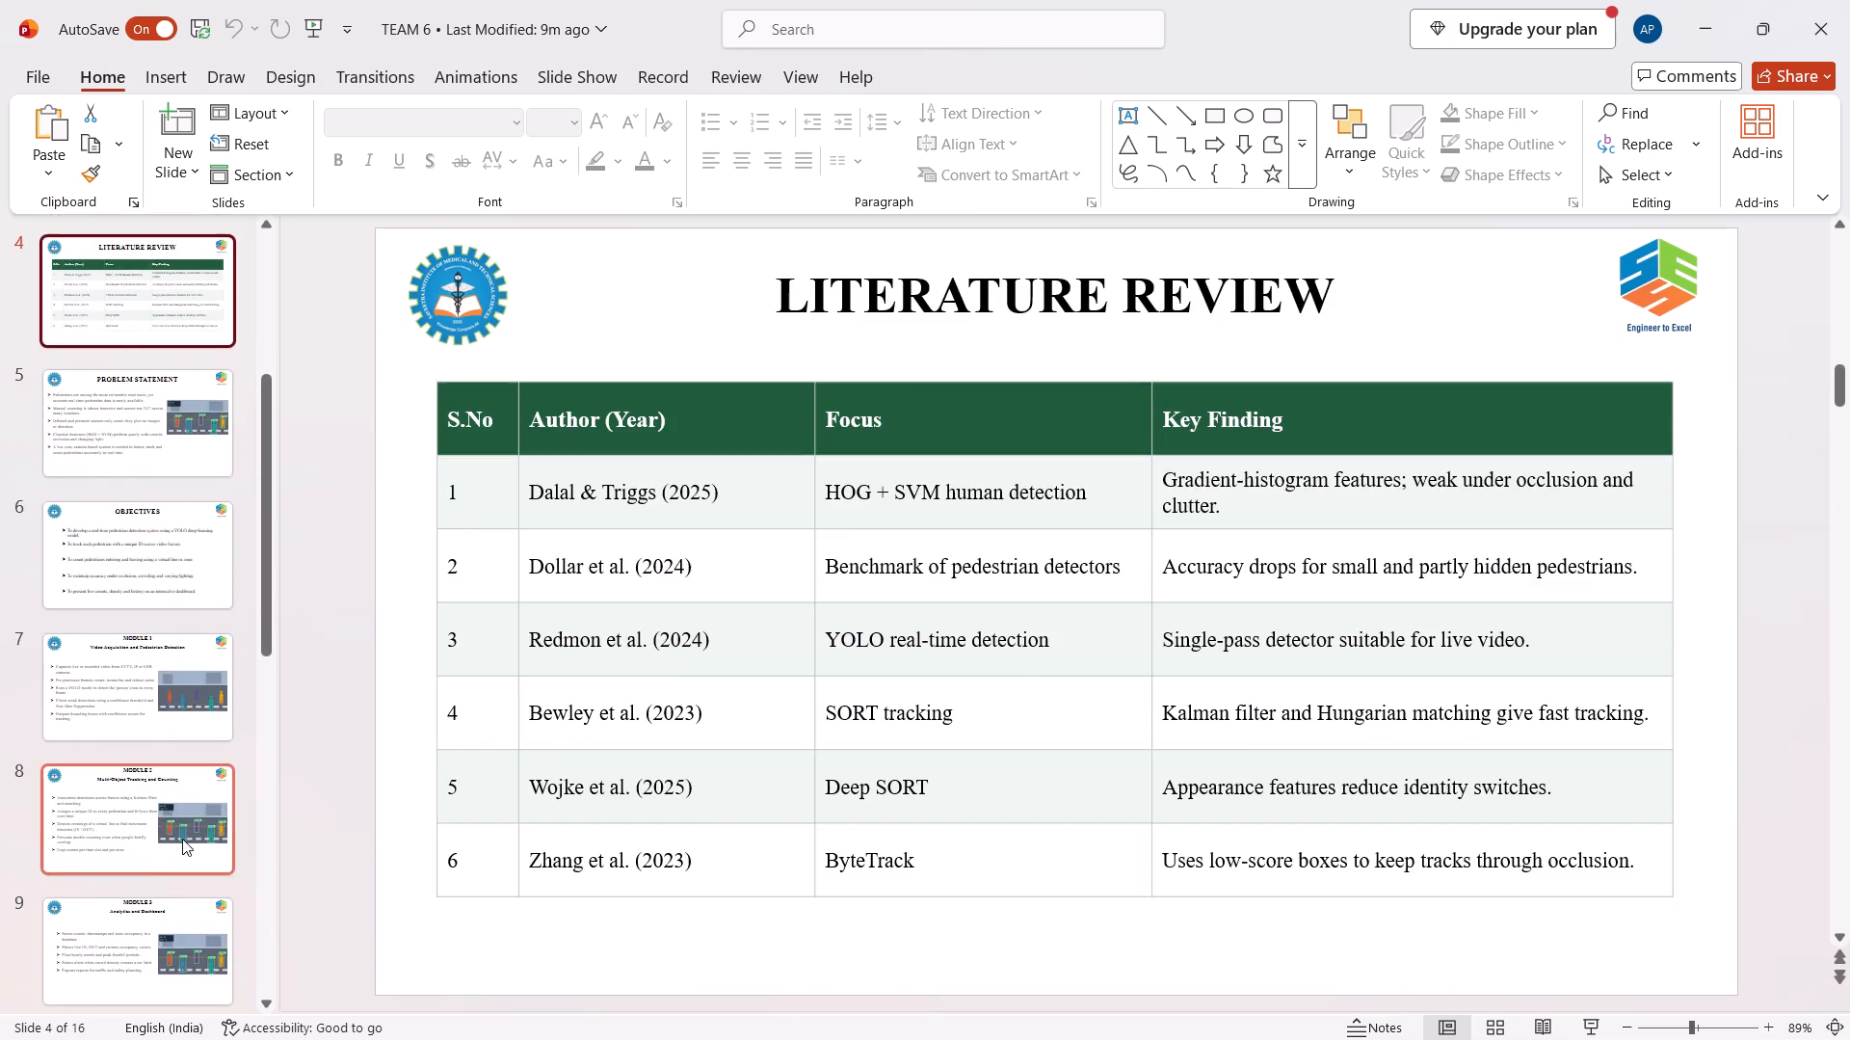
{"action": "key", "text": "Up"}
{"action": "key", "text": "Down"}
{"action": "key", "text": "Up"}
{"action": "key", "text": "Up"}
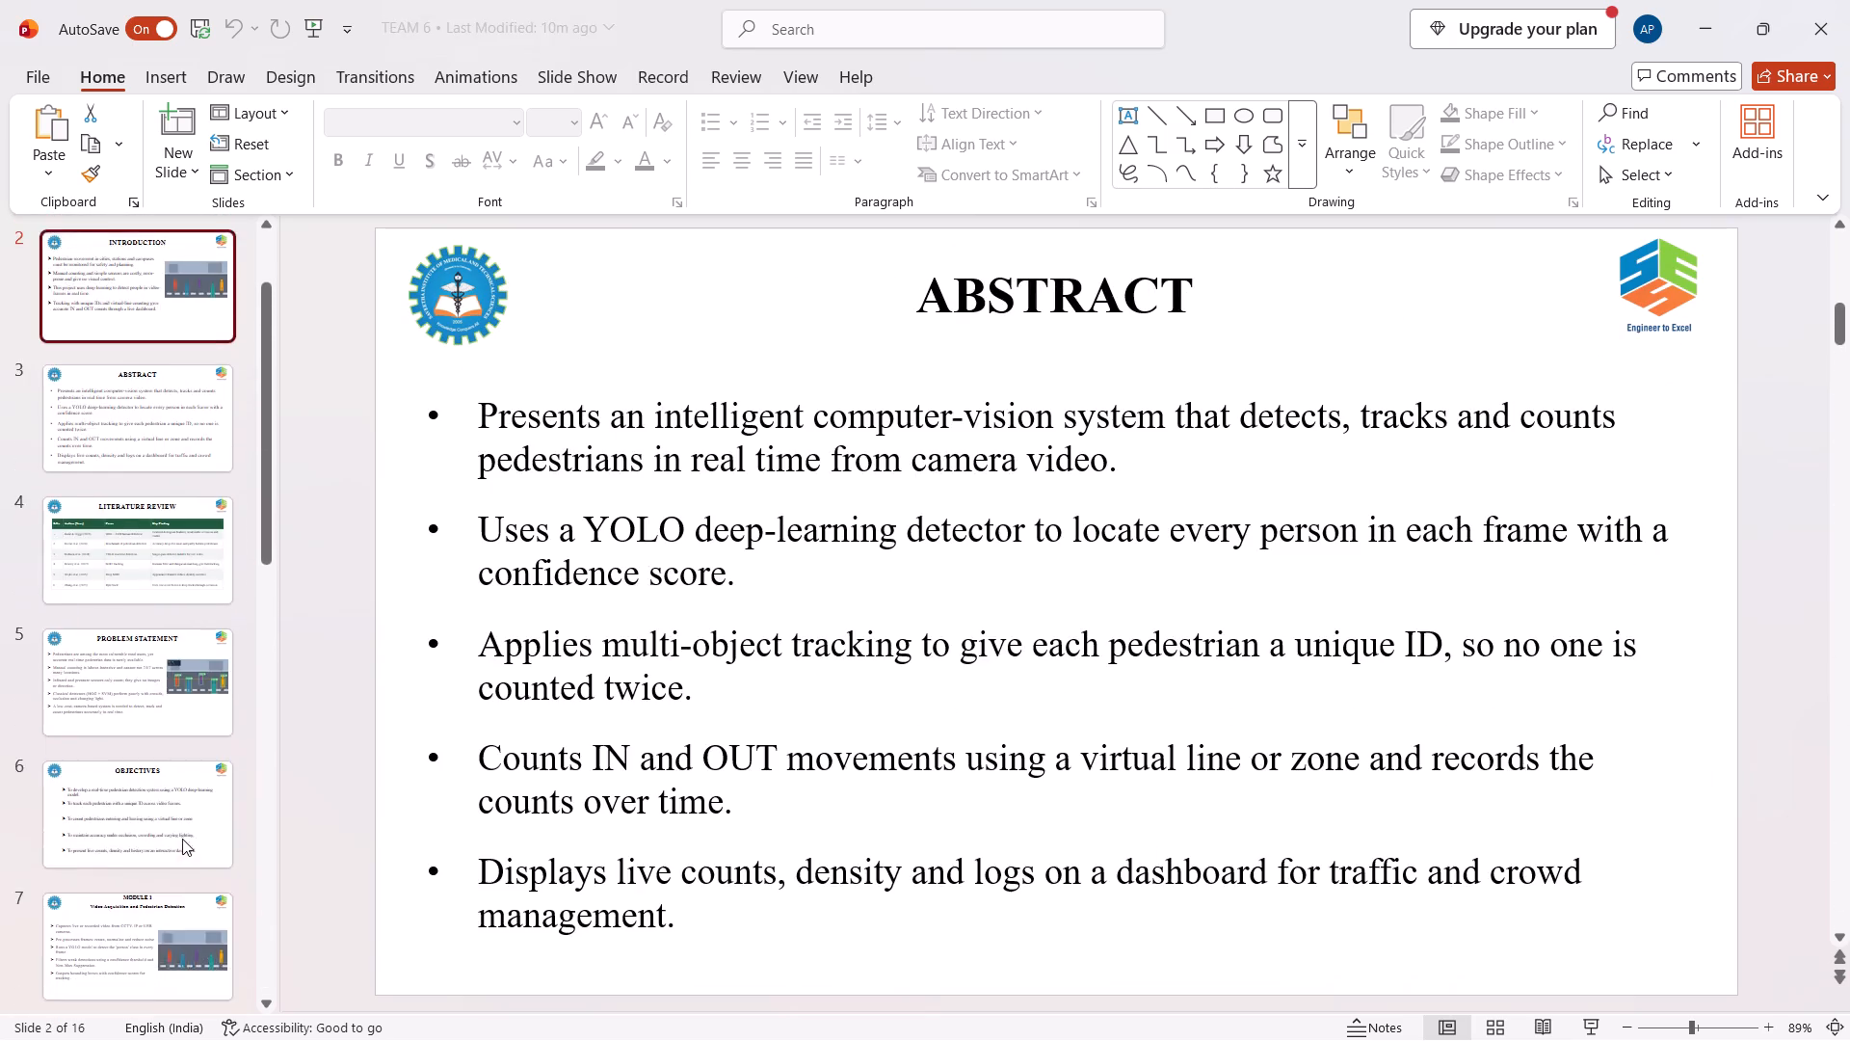
{"action": "key", "text": "Up"}
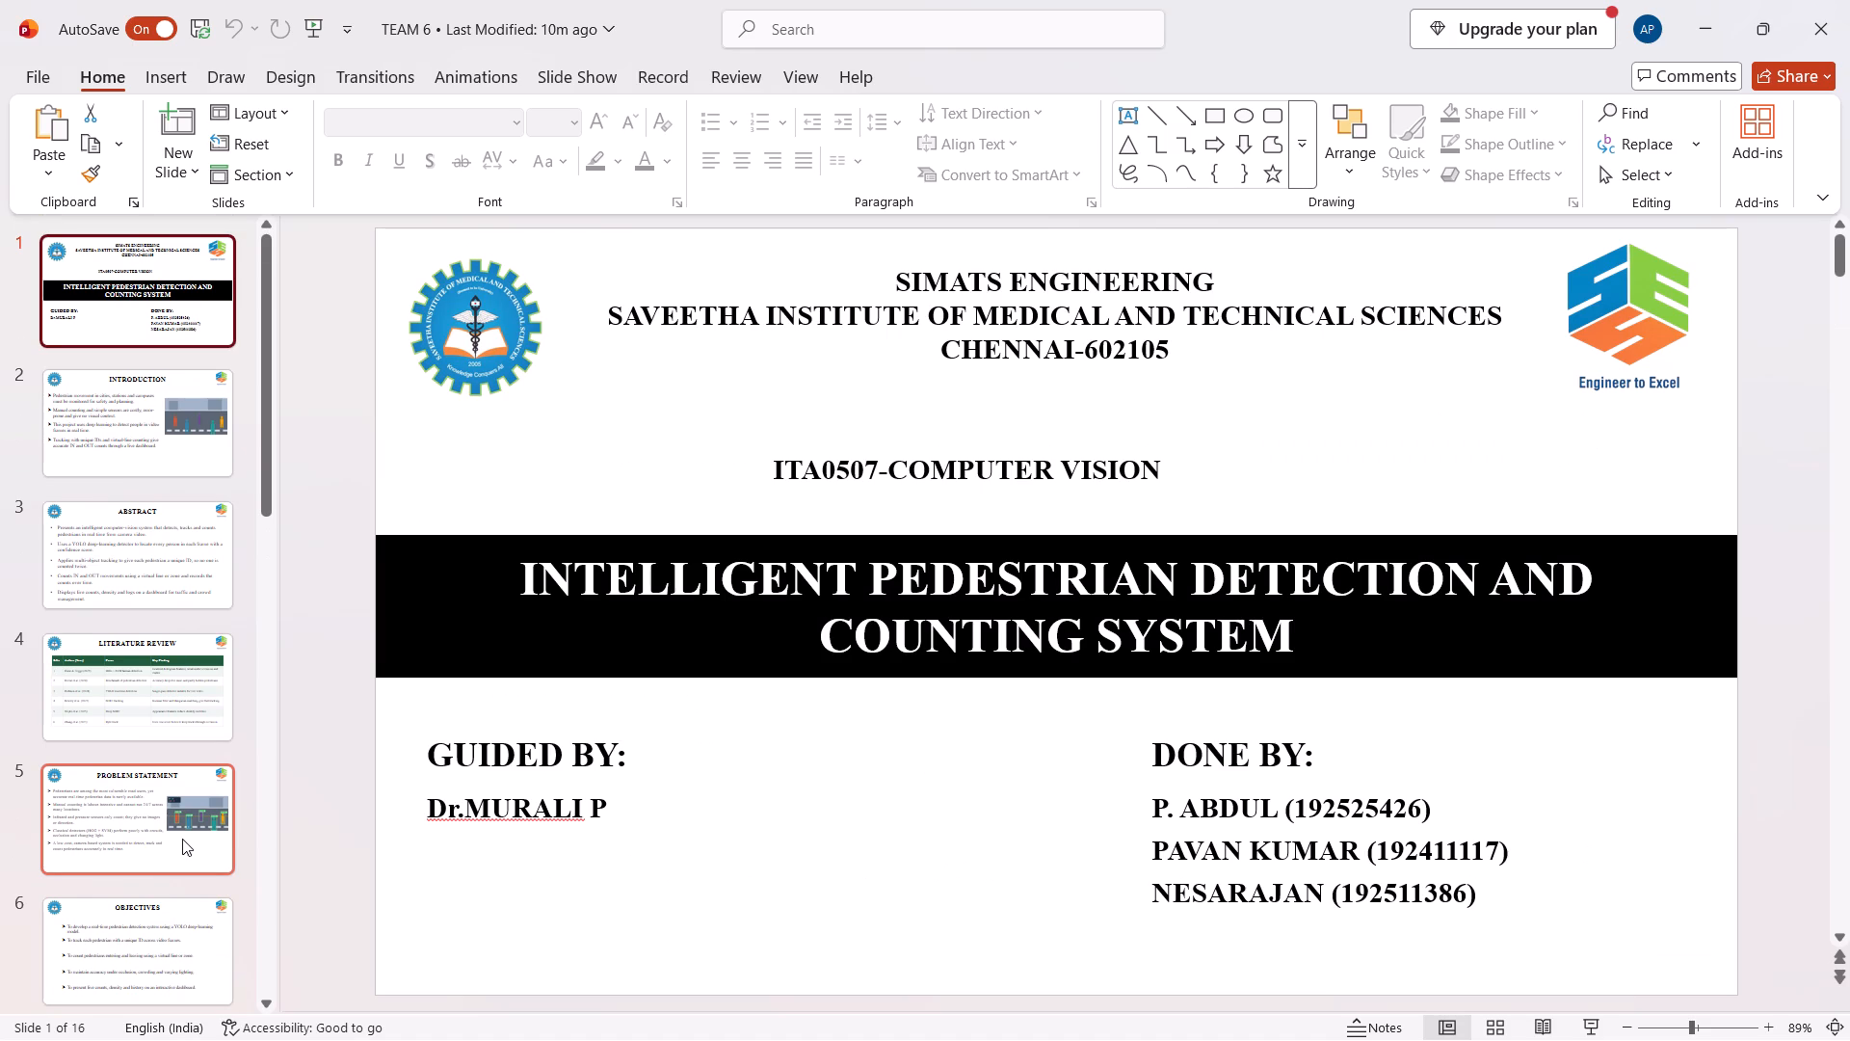
Examine the Reference, Conclusion and Future Scope slides near the end of the deck.
{"action": "scroll", "coordinate": [182, 839], "scroll_direction": "right", "scroll_amount": 9}
{"action": "left_click", "coordinate": [129, 780]}
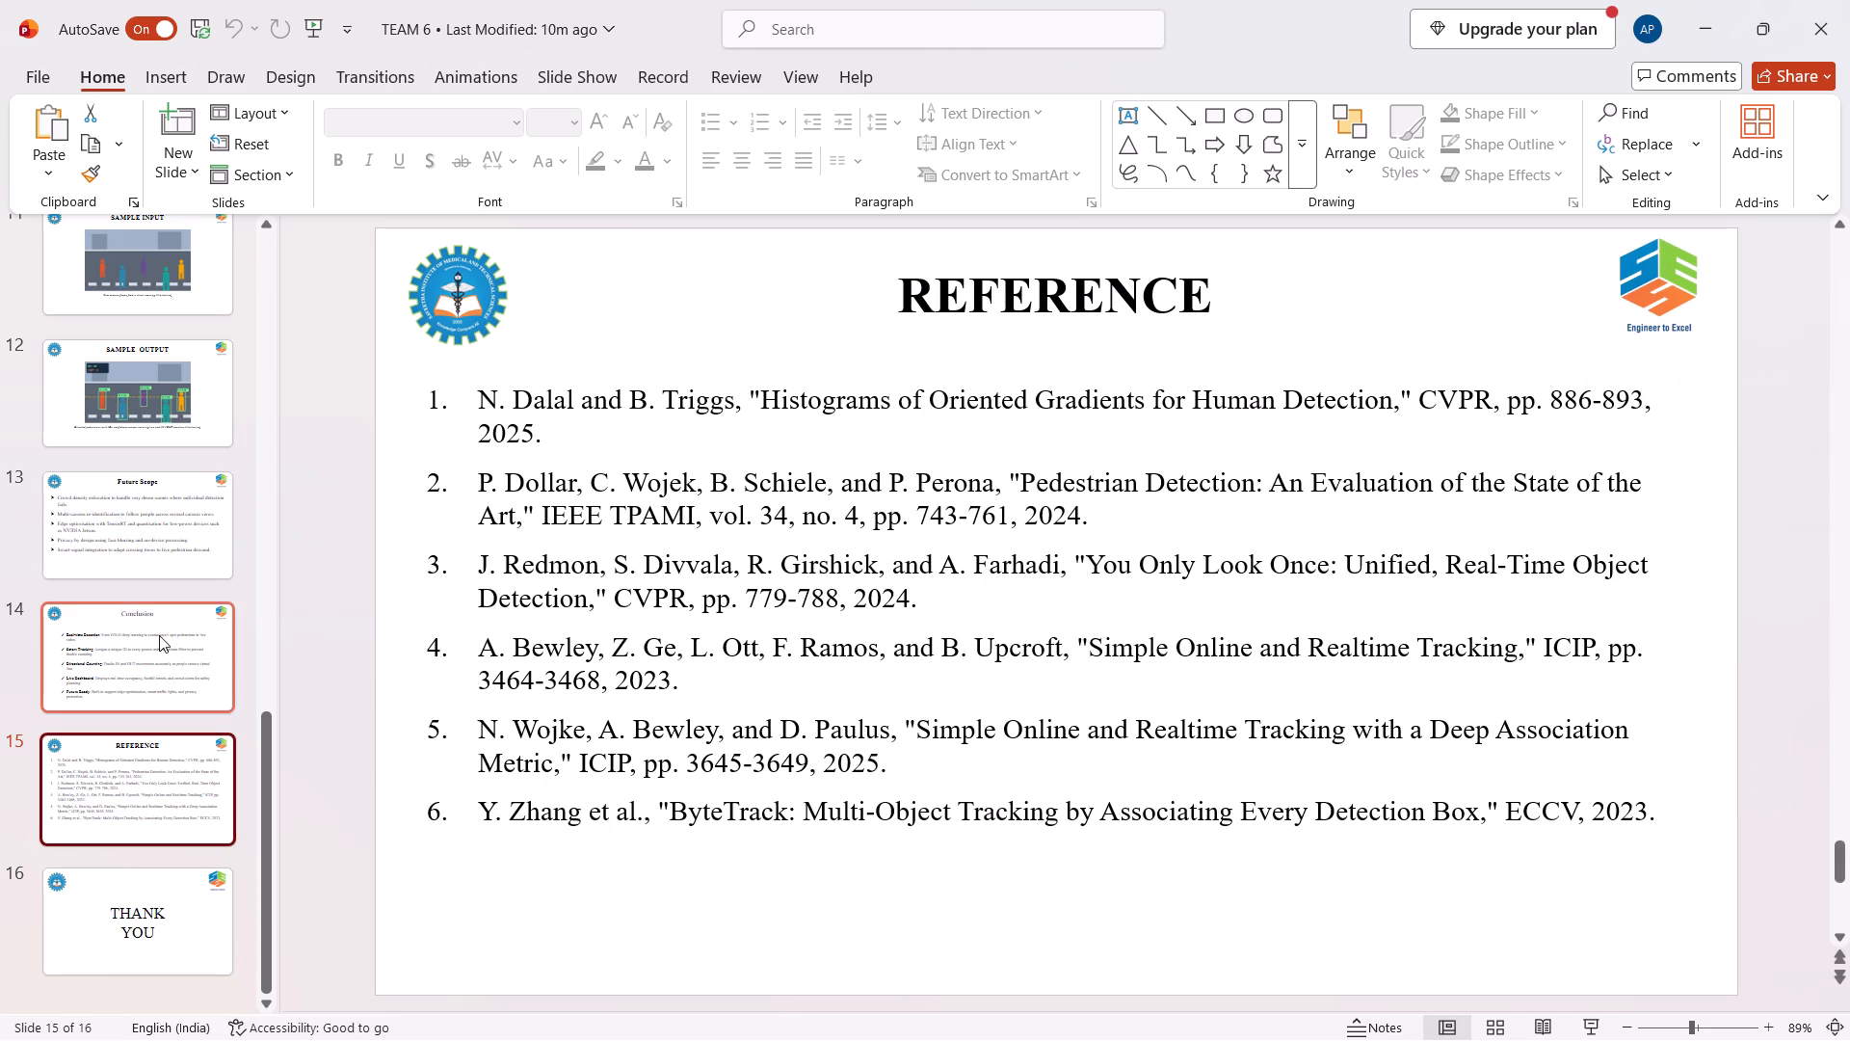
{"action": "left_click", "coordinate": [135, 530]}
{"action": "left_click", "coordinate": [145, 619]}
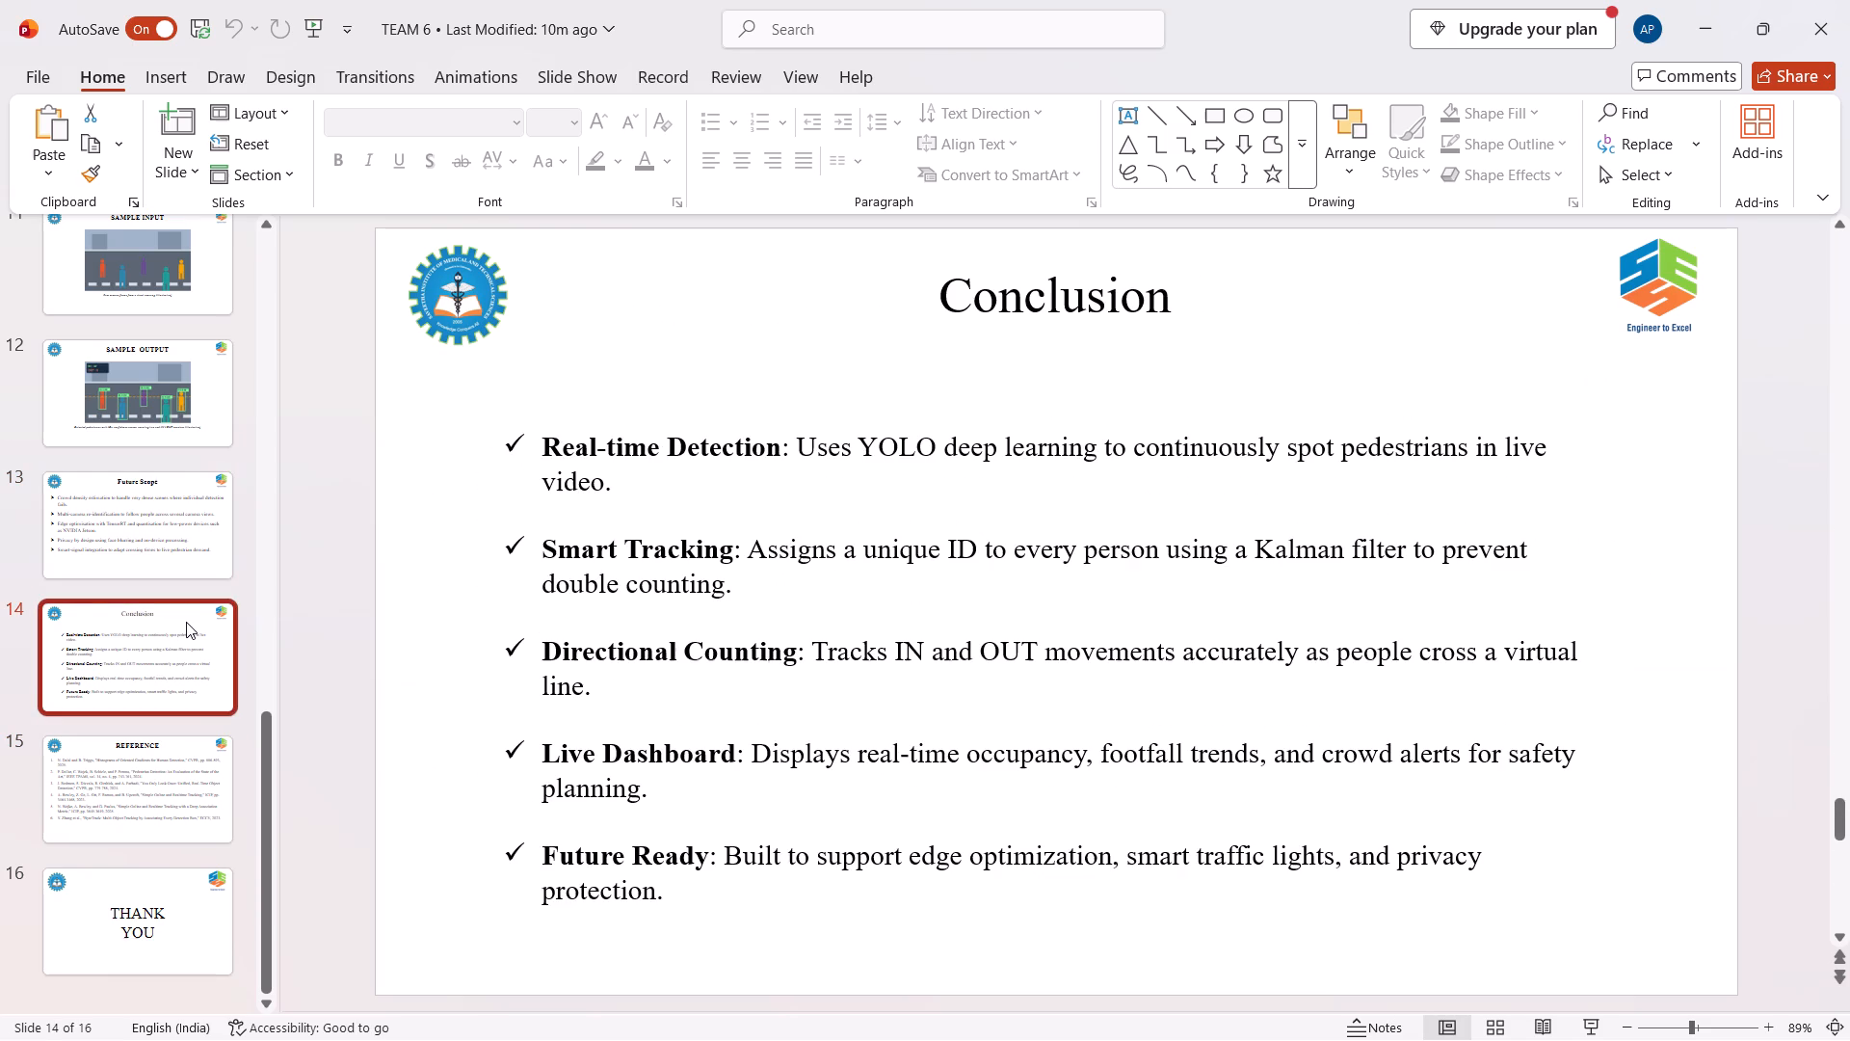
{"action": "left_click", "coordinate": [186, 623]}
{"action": "left_click", "coordinate": [144, 504]}
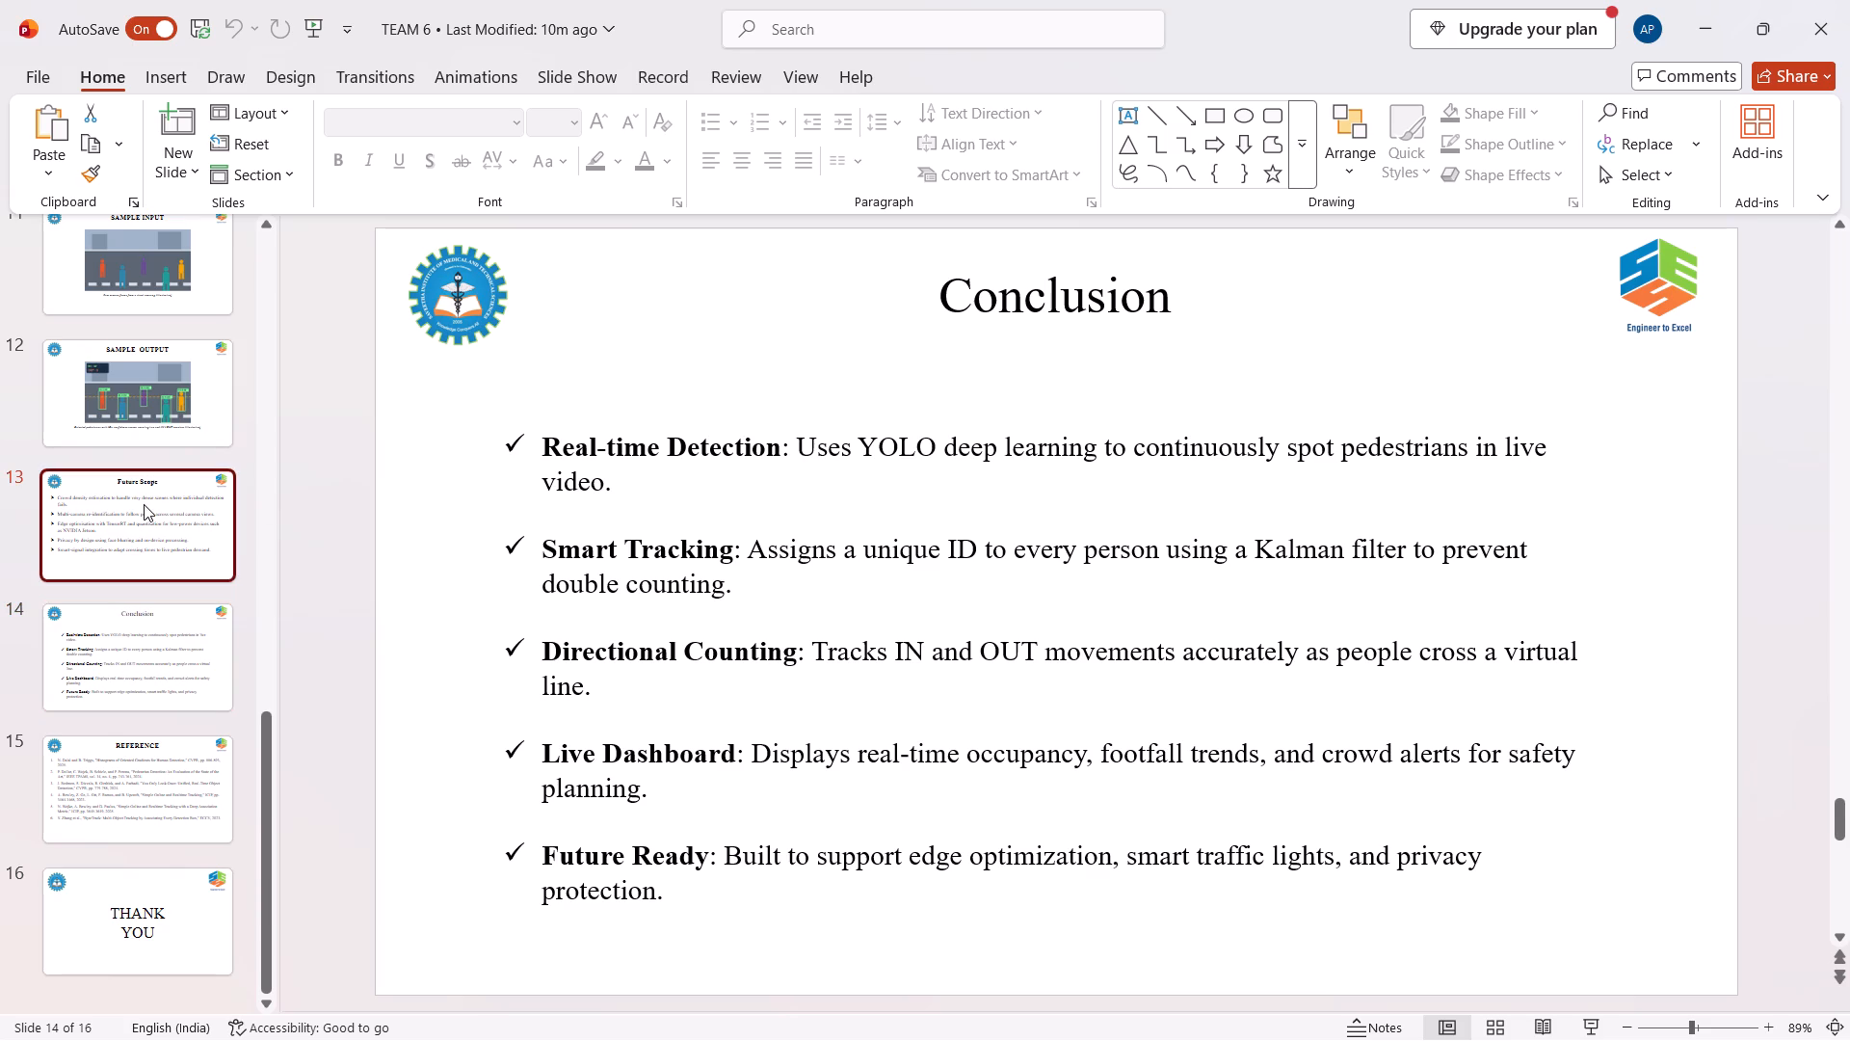
Go back to the early slides and examine Objectives and Abstract.
{"action": "scroll", "coordinate": [144, 504], "scroll_direction": "up", "scroll_amount": 10}
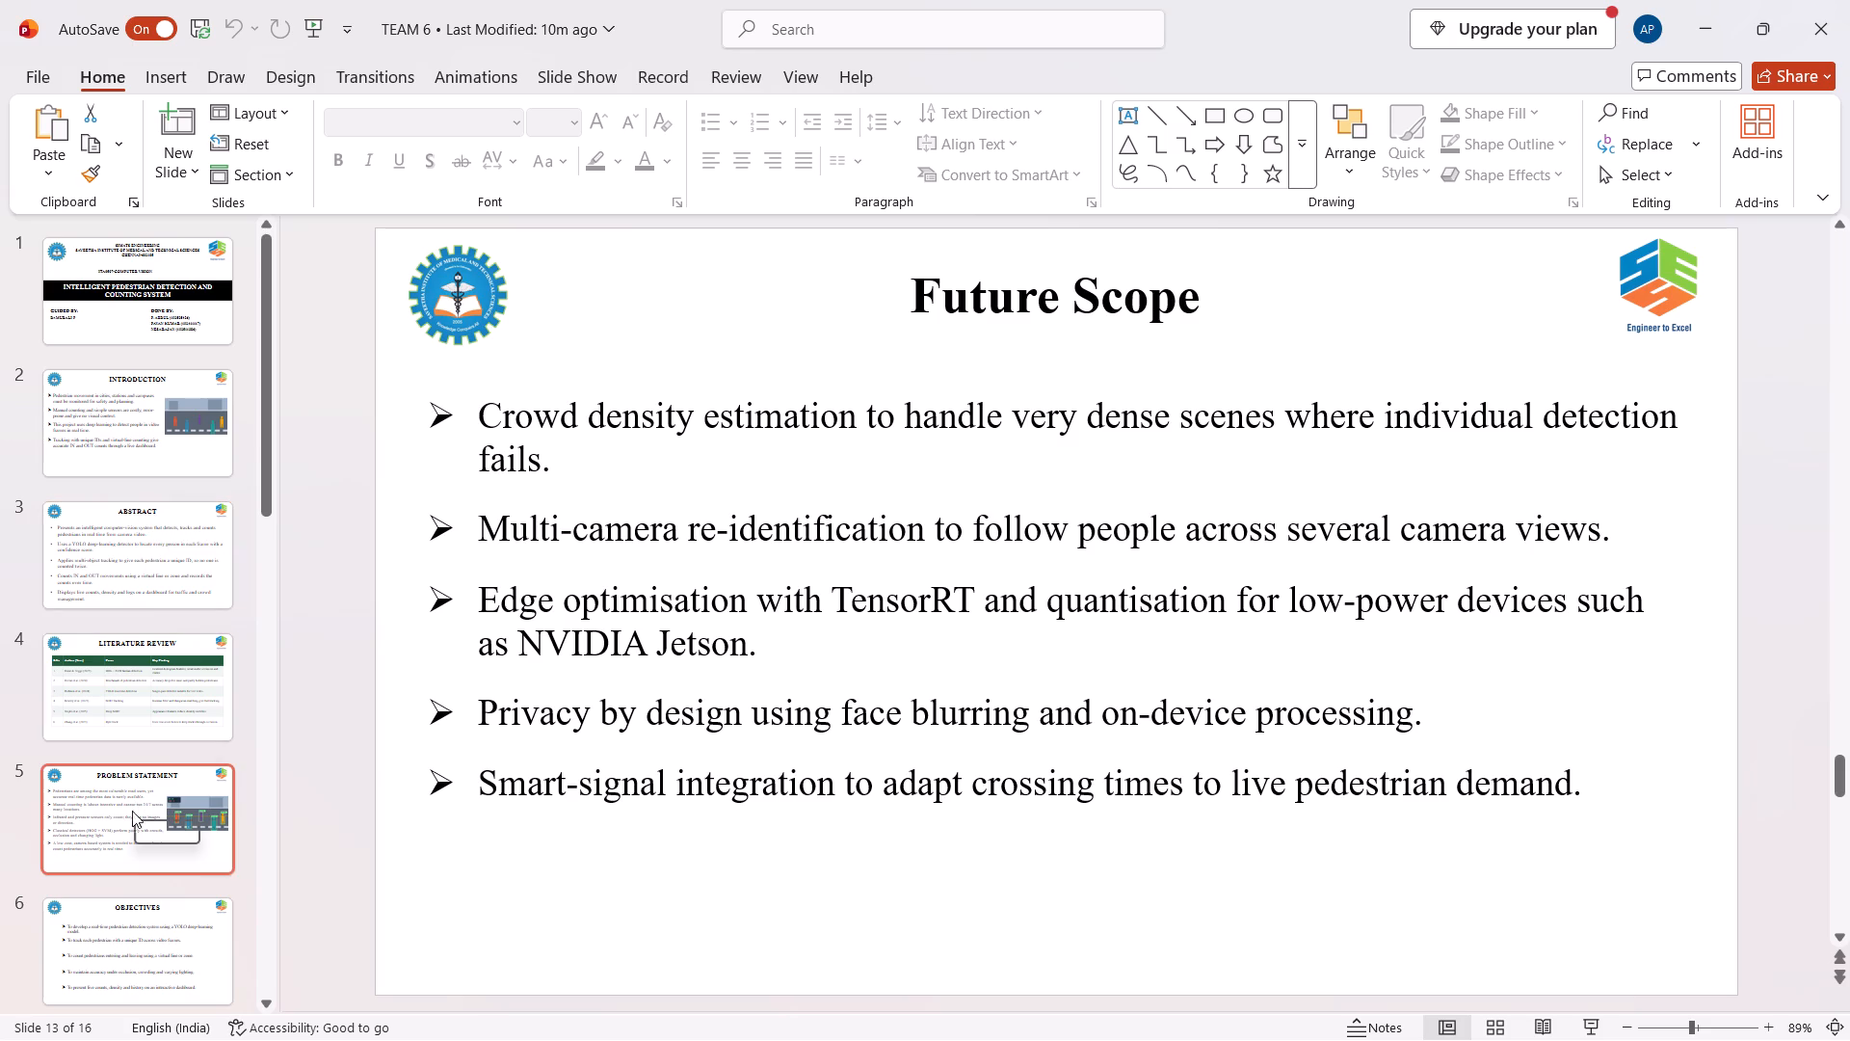
{"action": "left_click", "coordinate": [132, 915]}
{"action": "scroll", "coordinate": [132, 915], "scroll_direction": "up", "scroll_amount": 6}
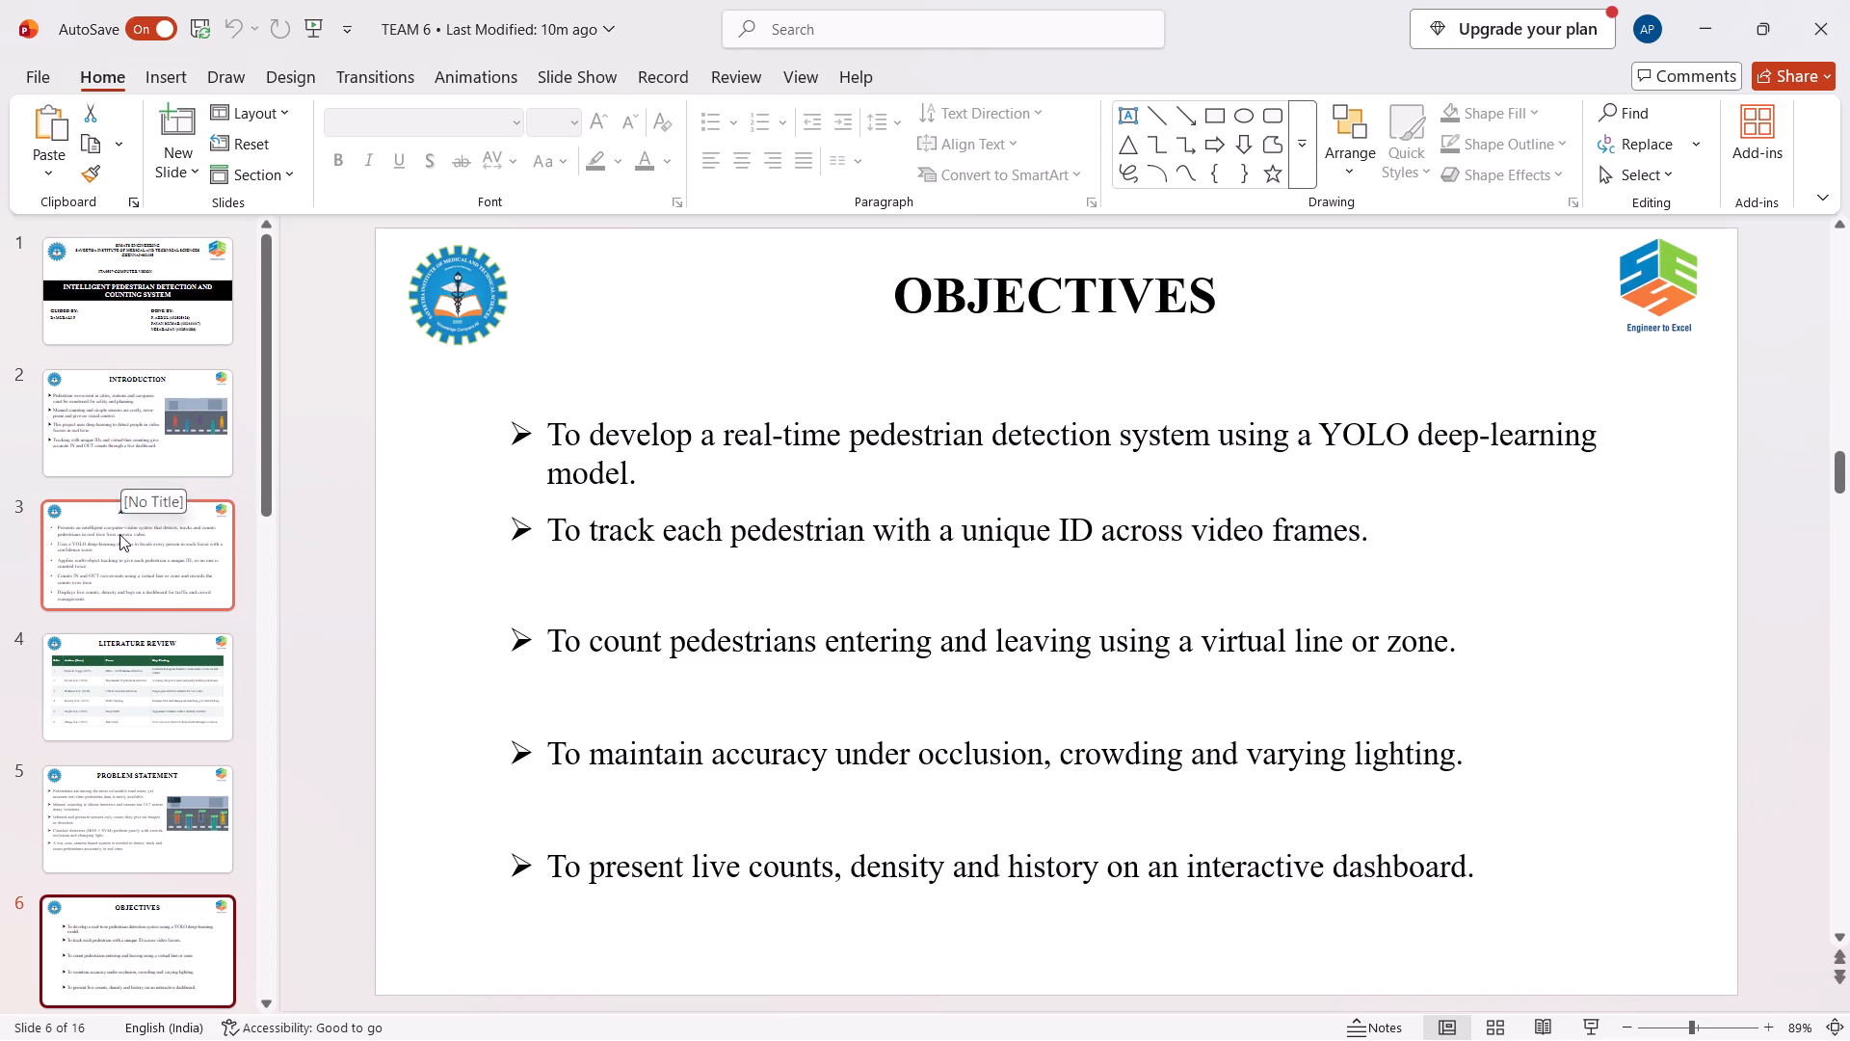
{"action": "left_click", "coordinate": [121, 552]}
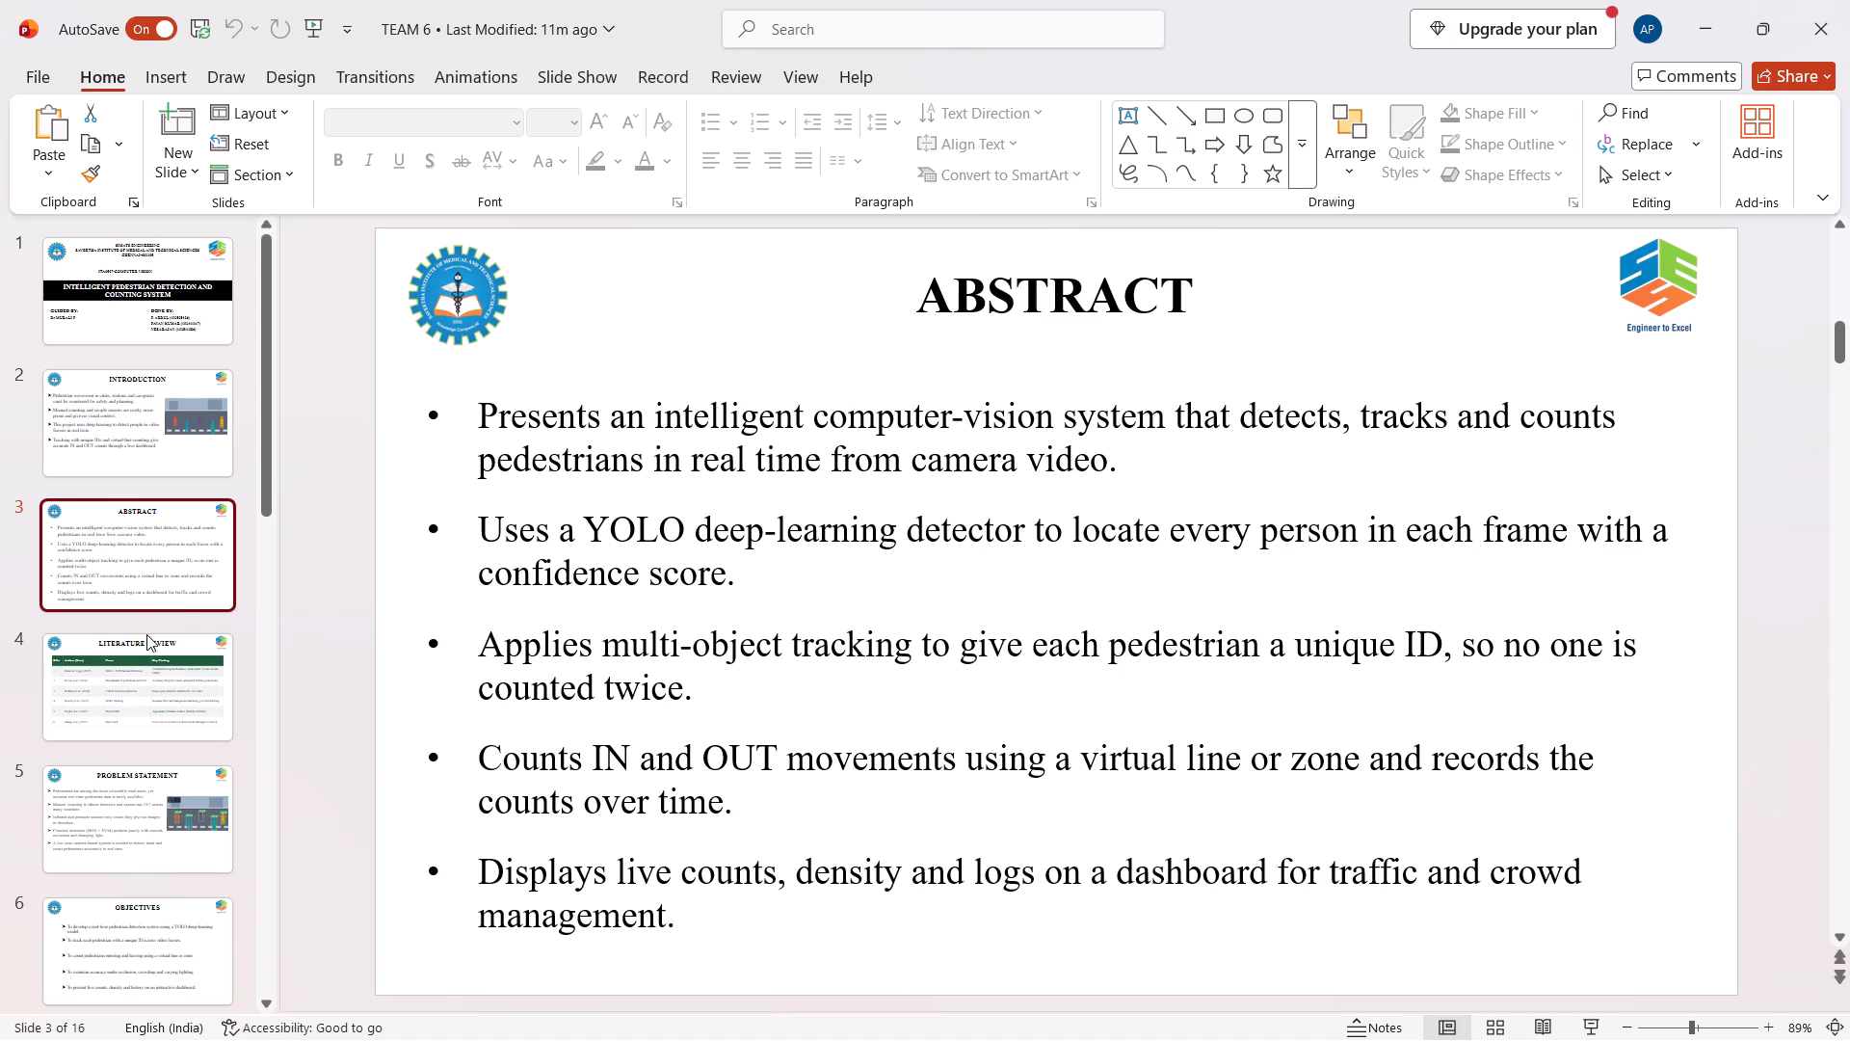
Look over the slide thumbnails from Abstract towards Reference and back to the start, keeping the Abstract slide open.
{"action": "scroll", "coordinate": [146, 664], "scroll_direction": "right", "scroll_amount": 1}
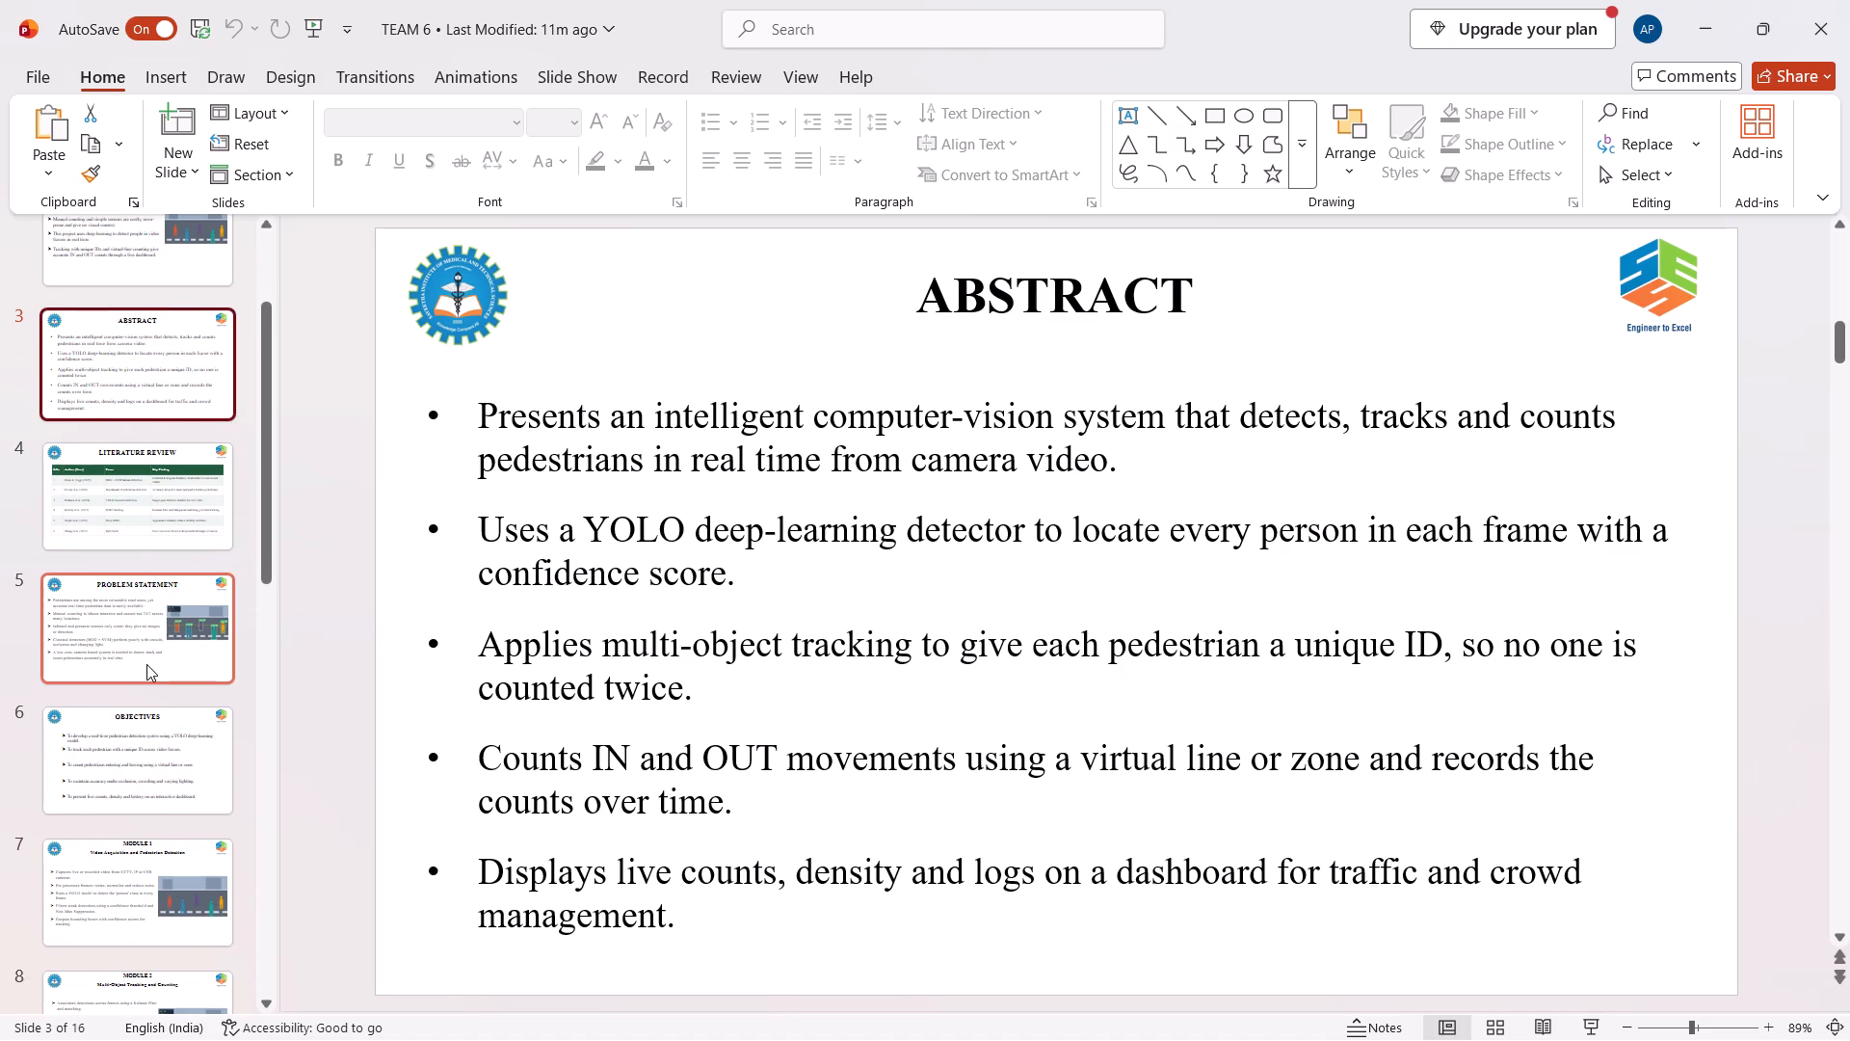
{"action": "scroll", "coordinate": [146, 664], "scroll_direction": "right", "scroll_amount": 5}
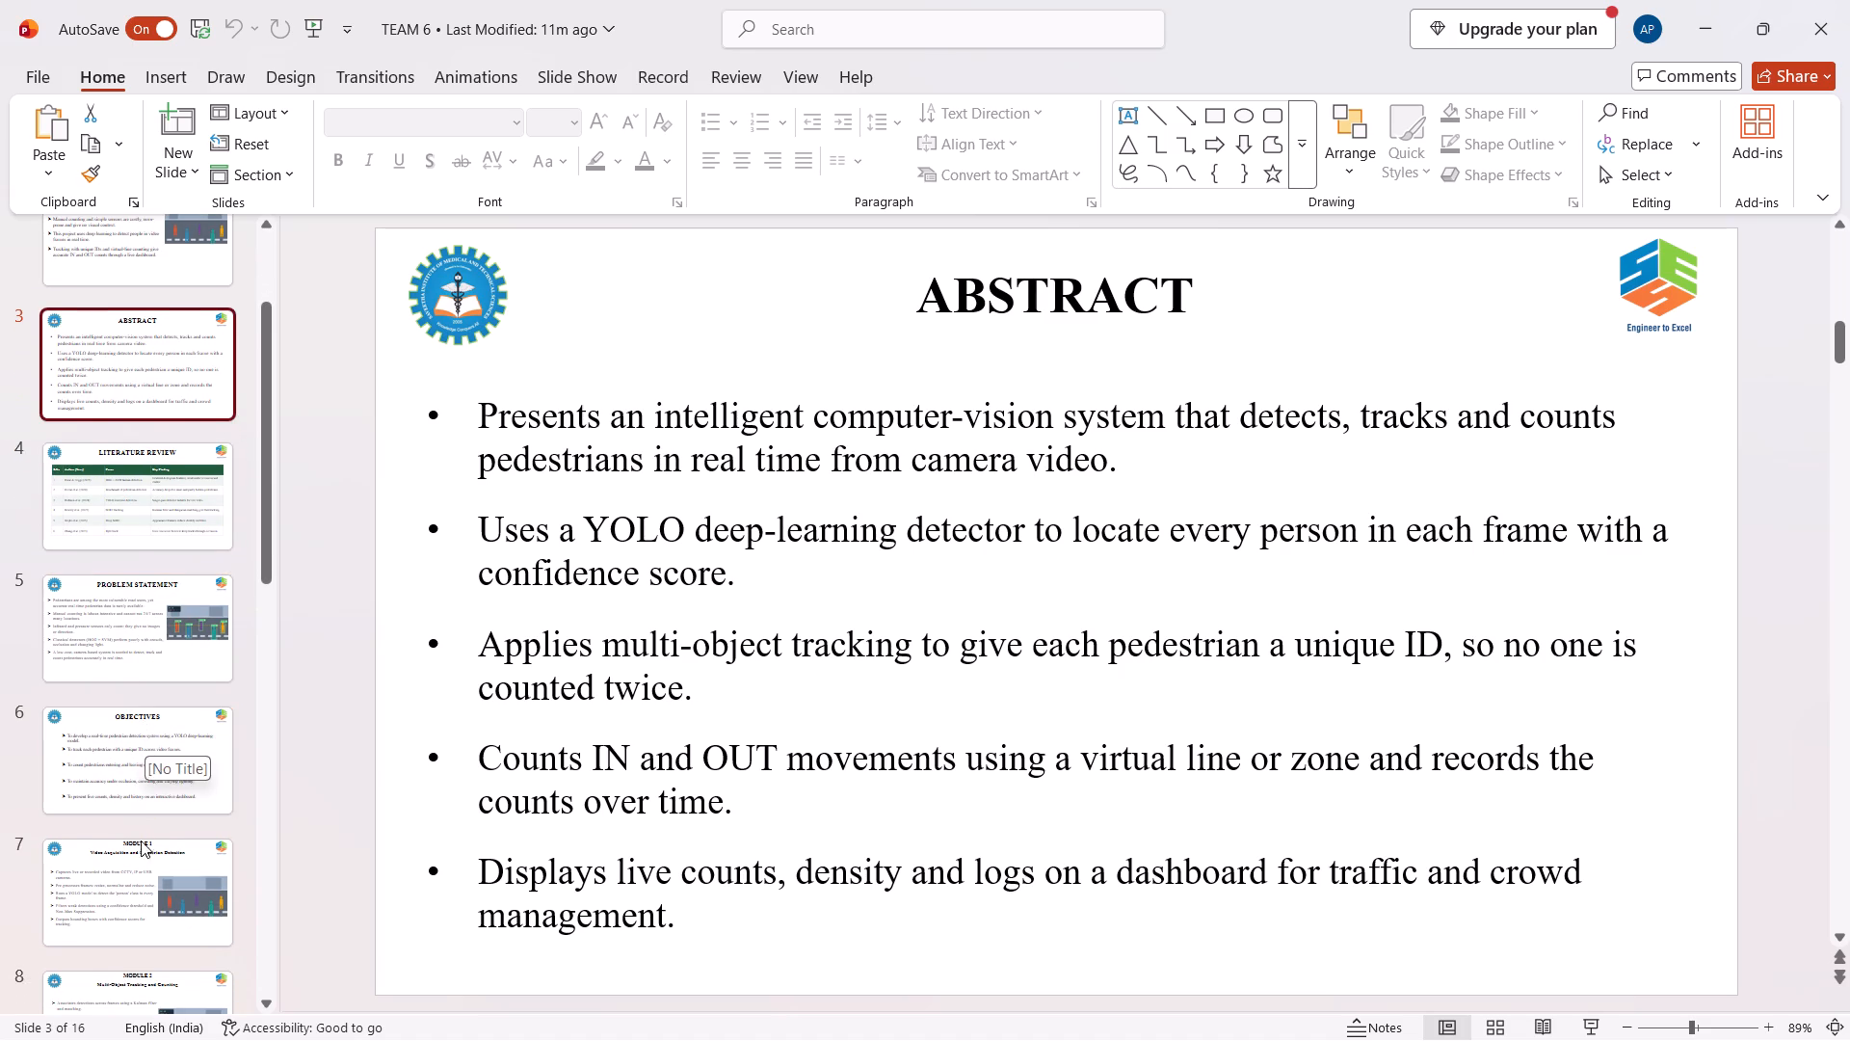
{"action": "scroll", "coordinate": [136, 909], "scroll_direction": "down", "scroll_amount": 1}
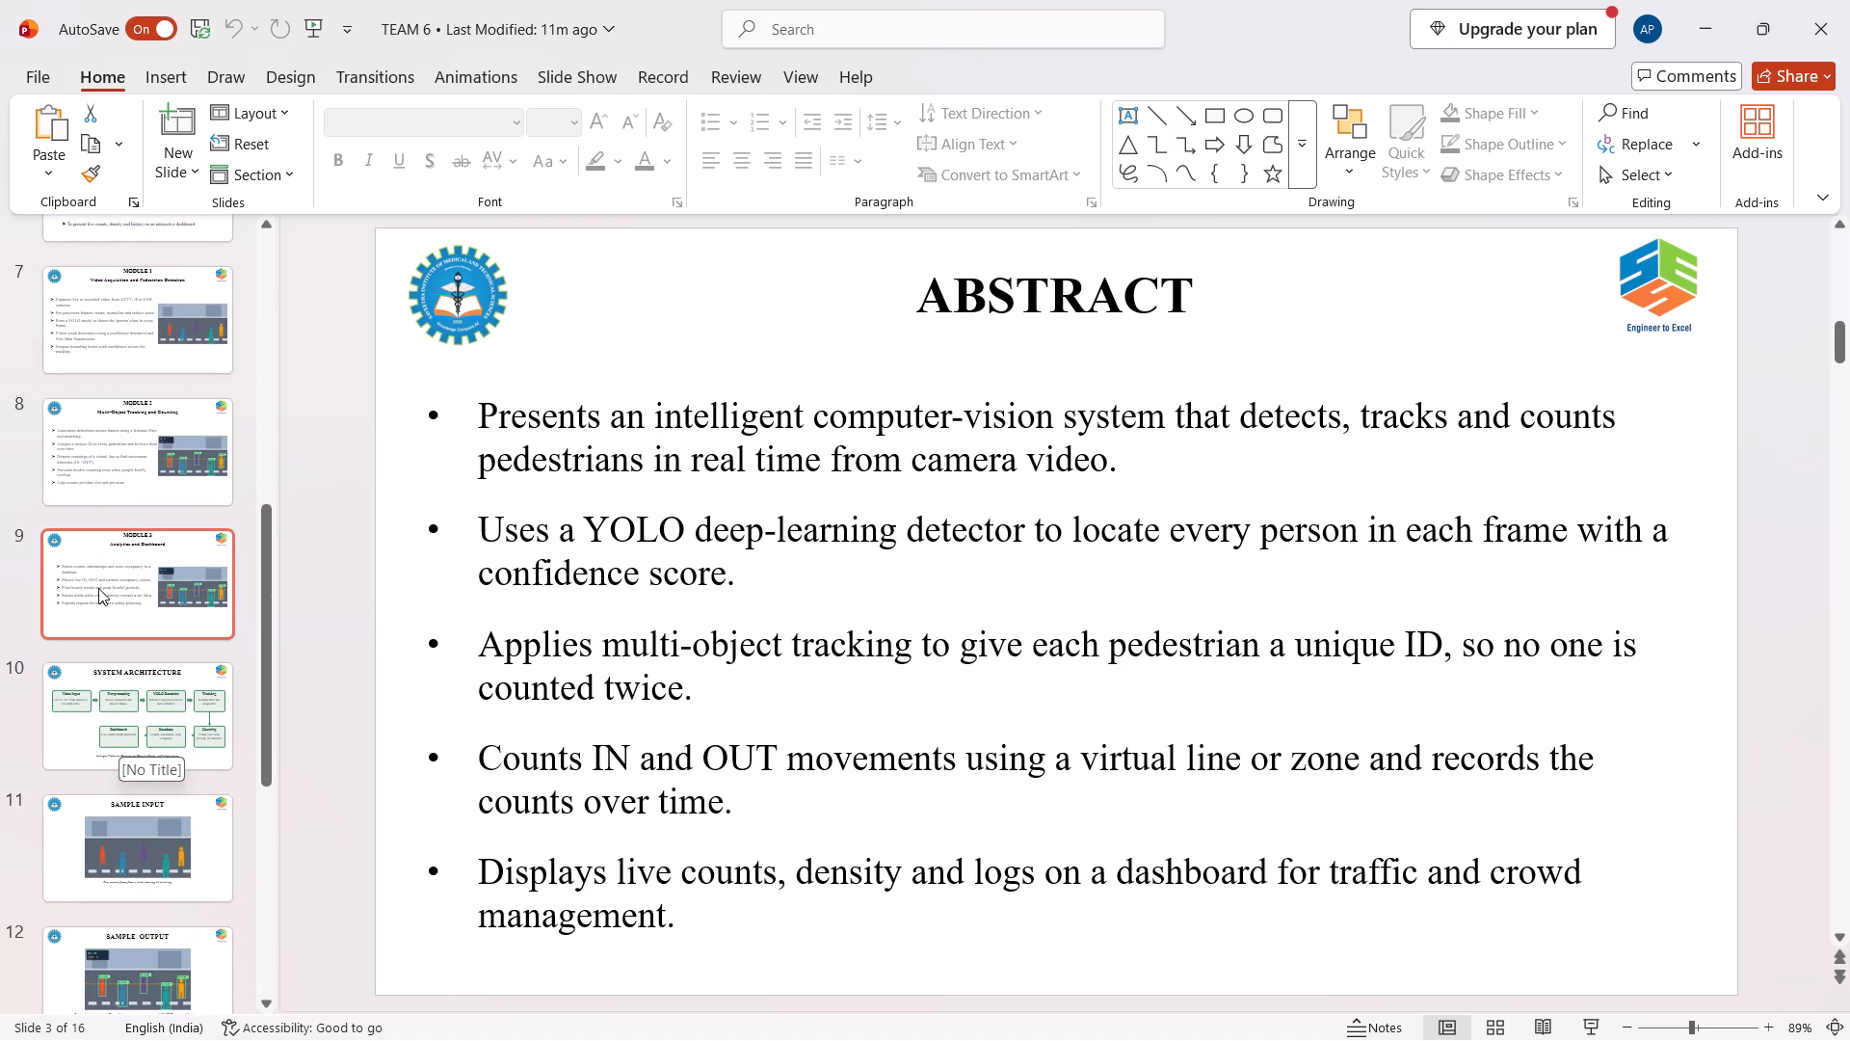
{"action": "scroll", "coordinate": [98, 588], "scroll_direction": "right", "scroll_amount": 2}
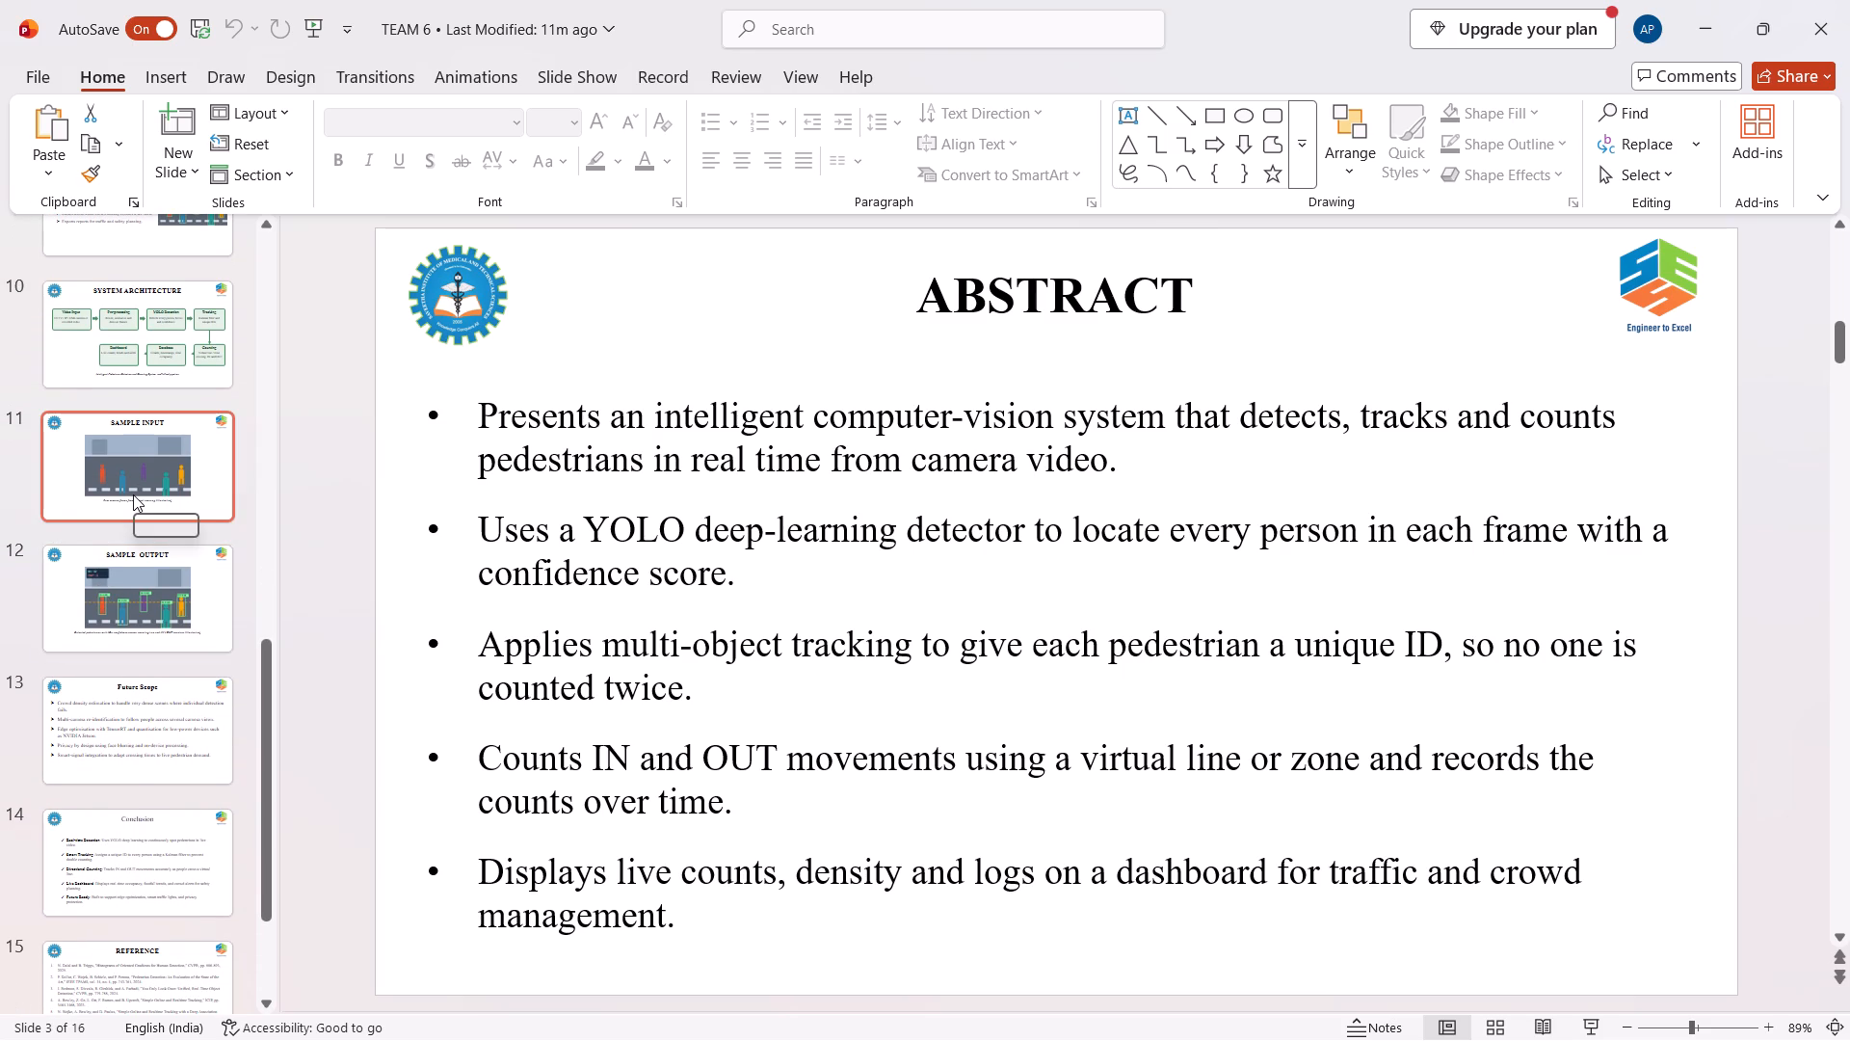
{"action": "scroll", "coordinate": [133, 494], "scroll_direction": "right", "scroll_amount": 1}
{"action": "scroll", "coordinate": [133, 494], "scroll_direction": "up", "scroll_amount": 7}
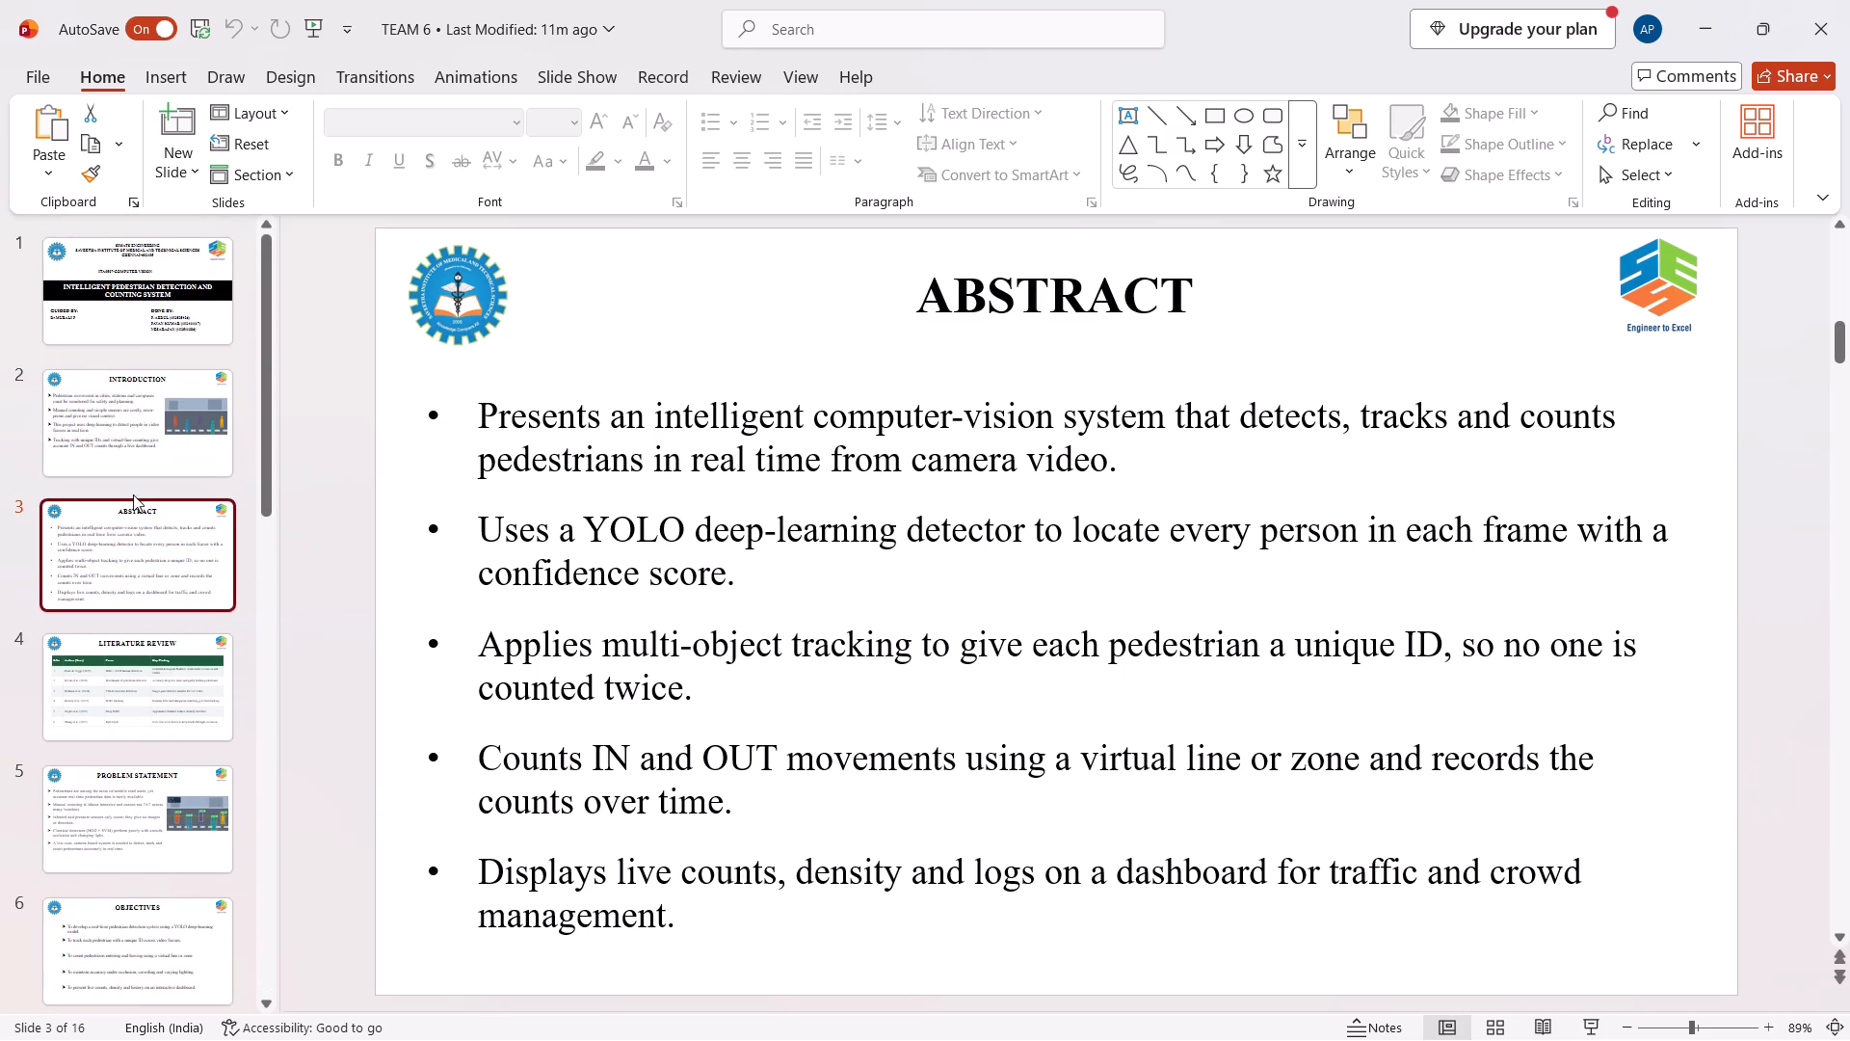
{"action": "scroll", "coordinate": [133, 494], "scroll_direction": "up", "scroll_amount": 8}
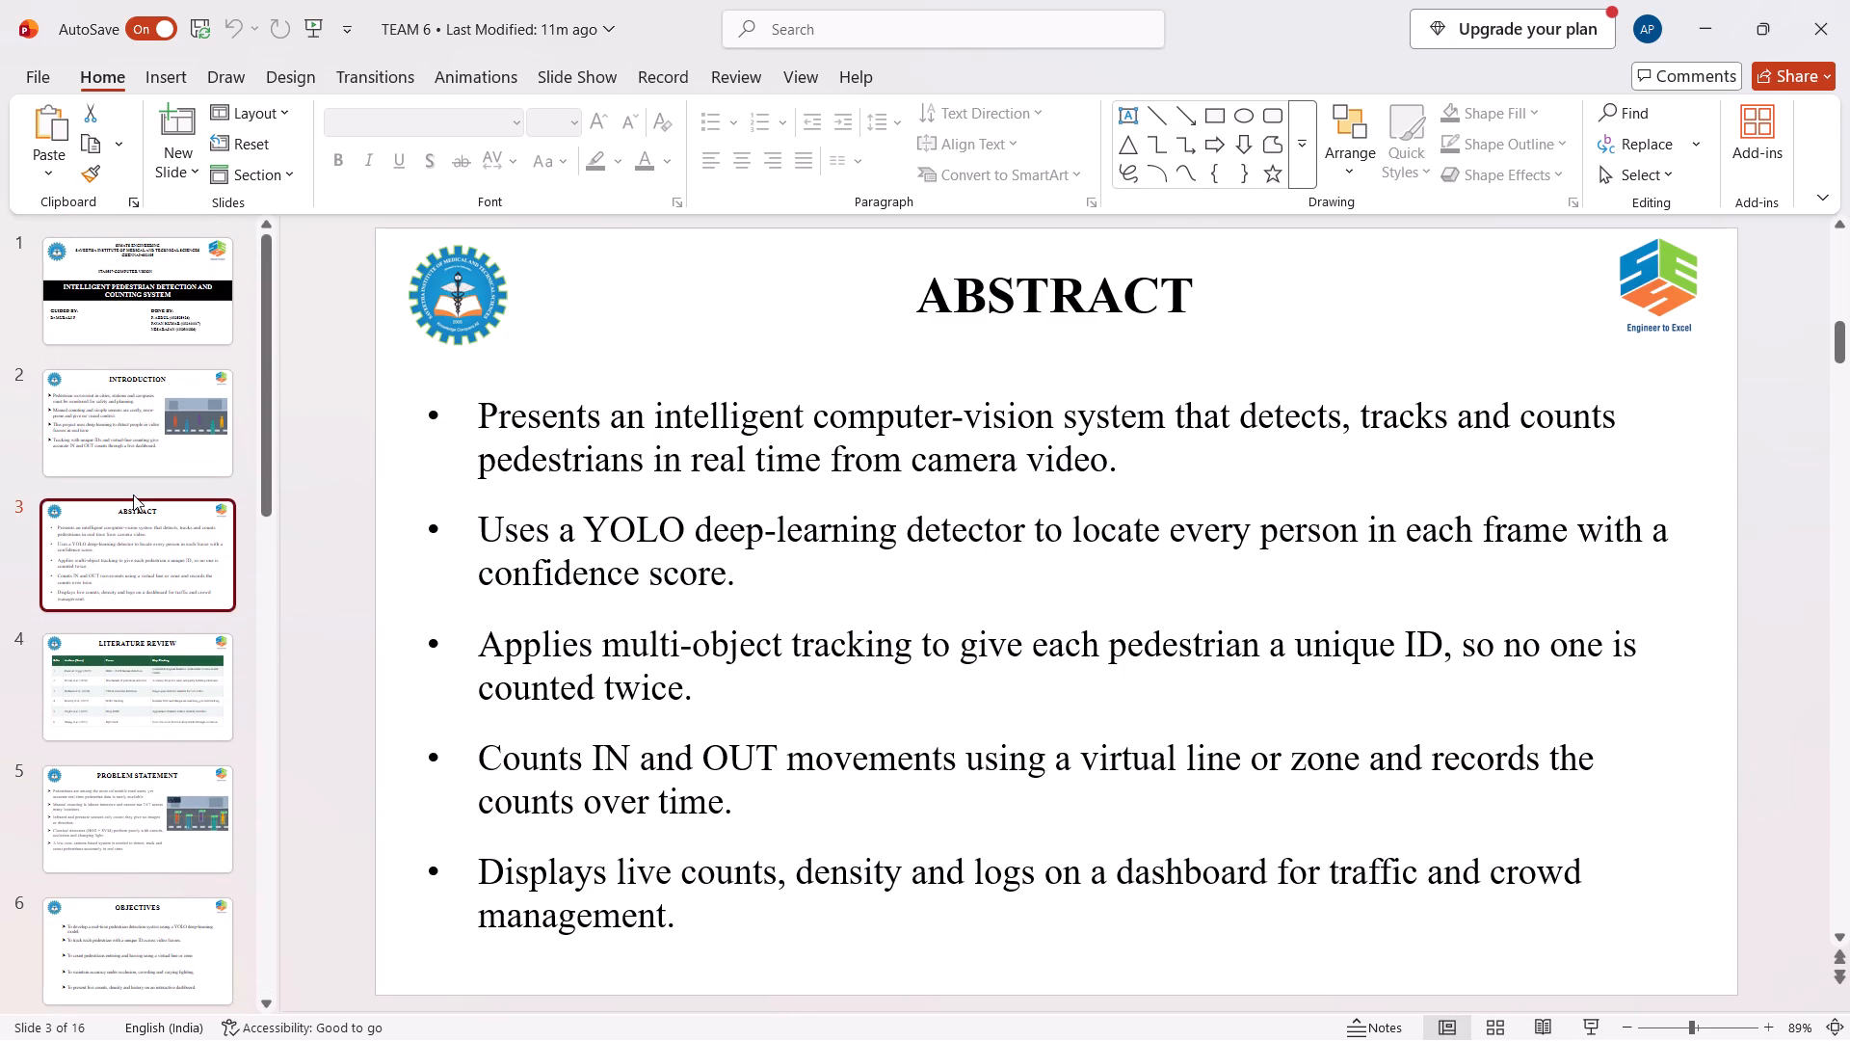
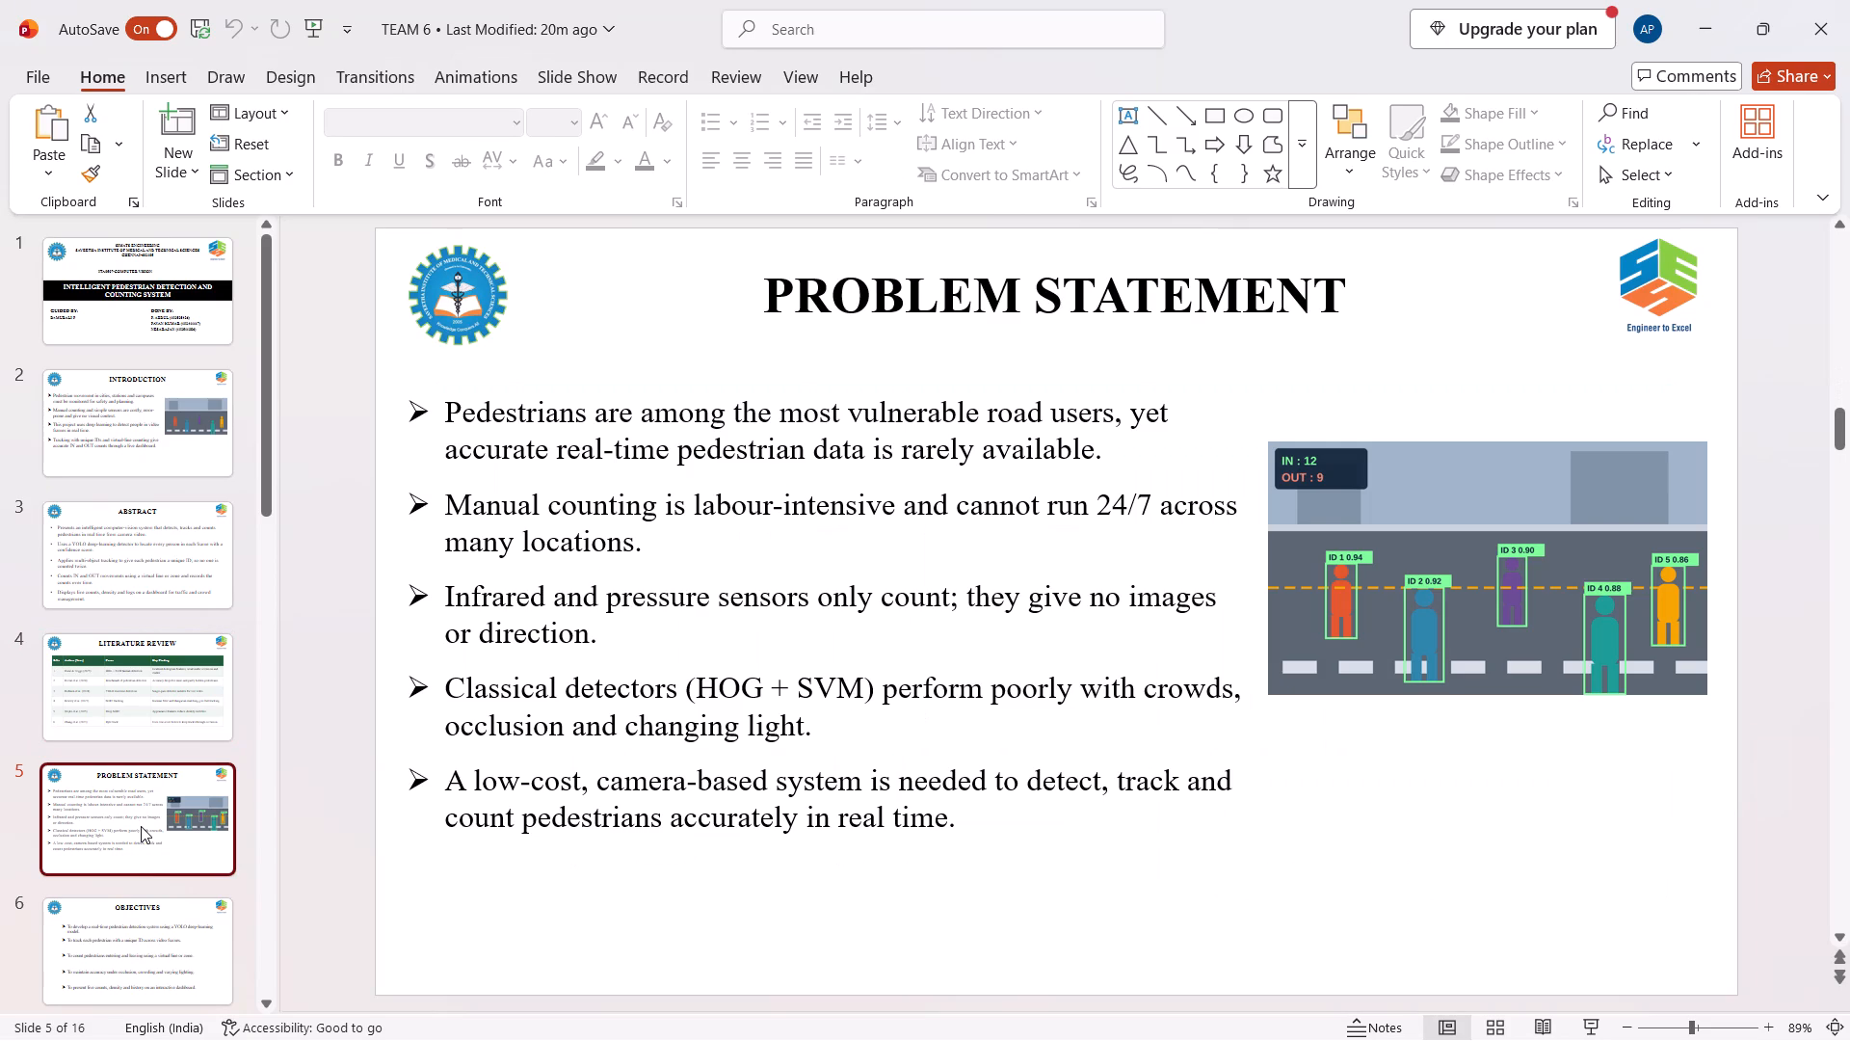
Go back through the deck from the Problem Statement slide to the Introduction slide for review.
{"action": "key", "text": "Up"}
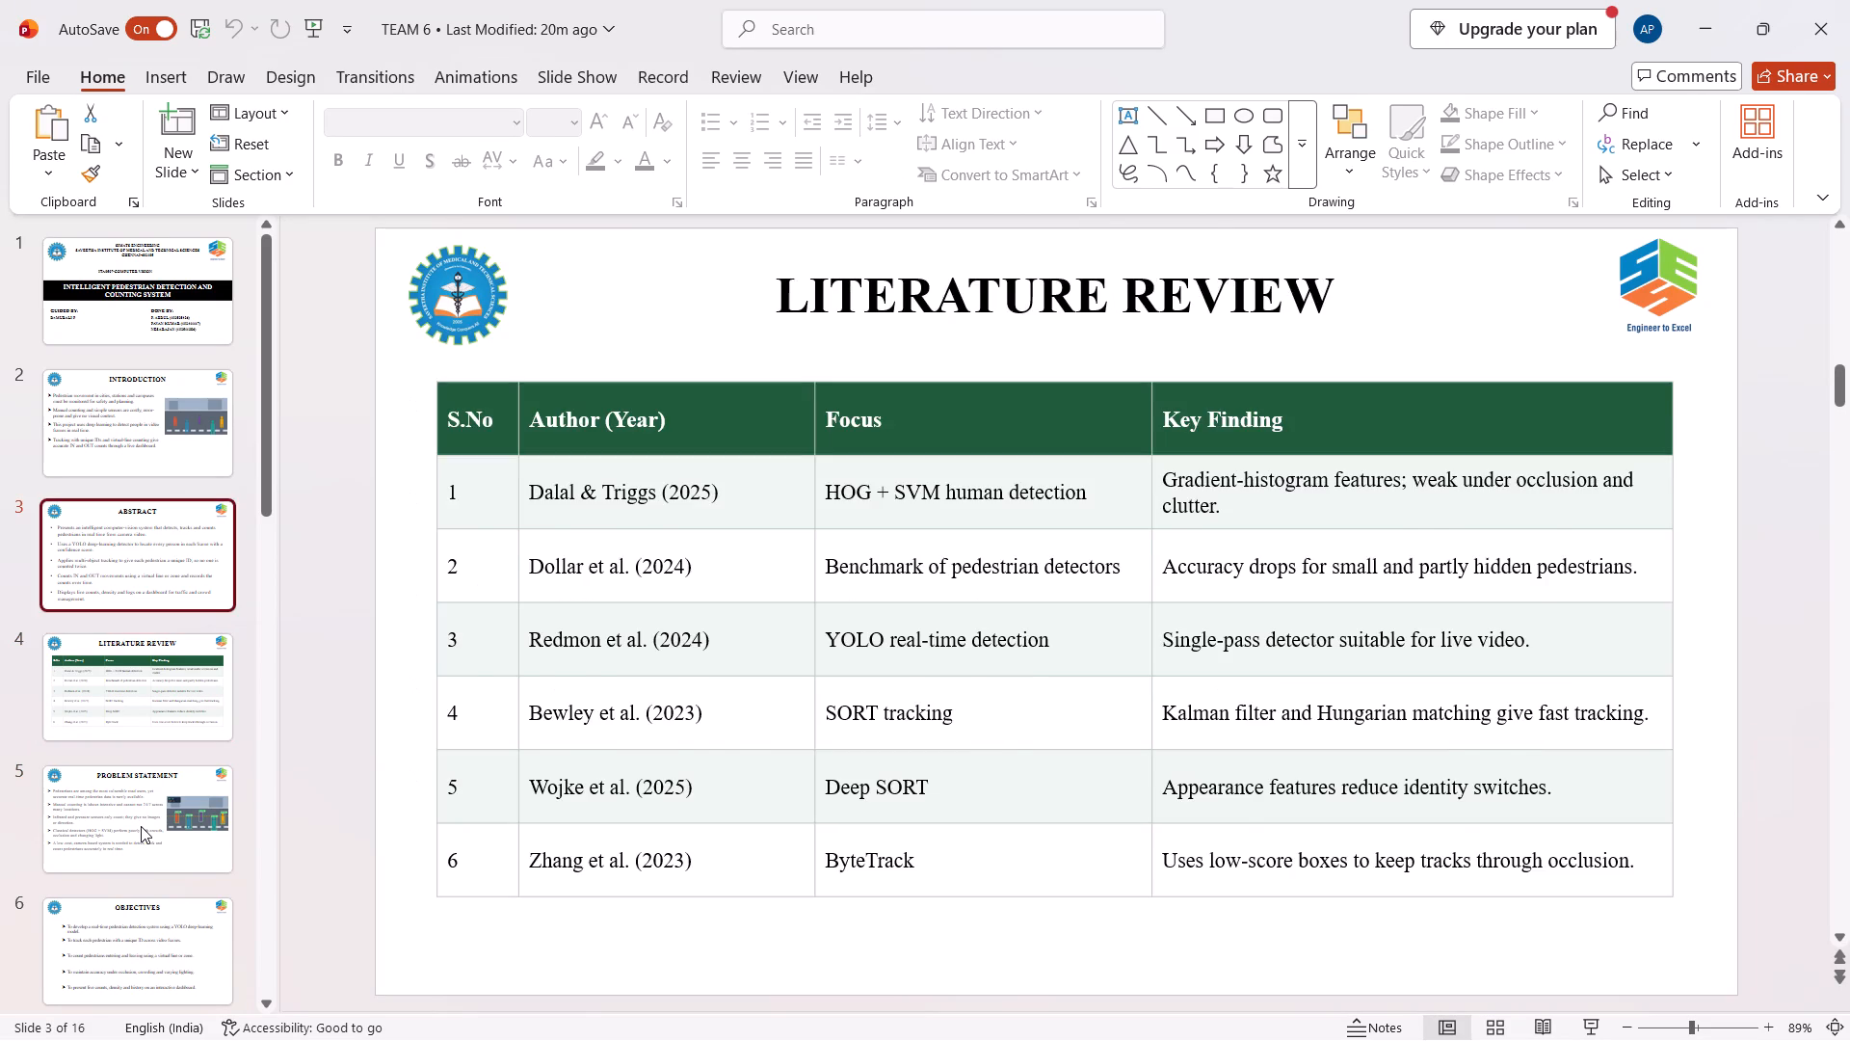
{"action": "key", "text": "Up"}
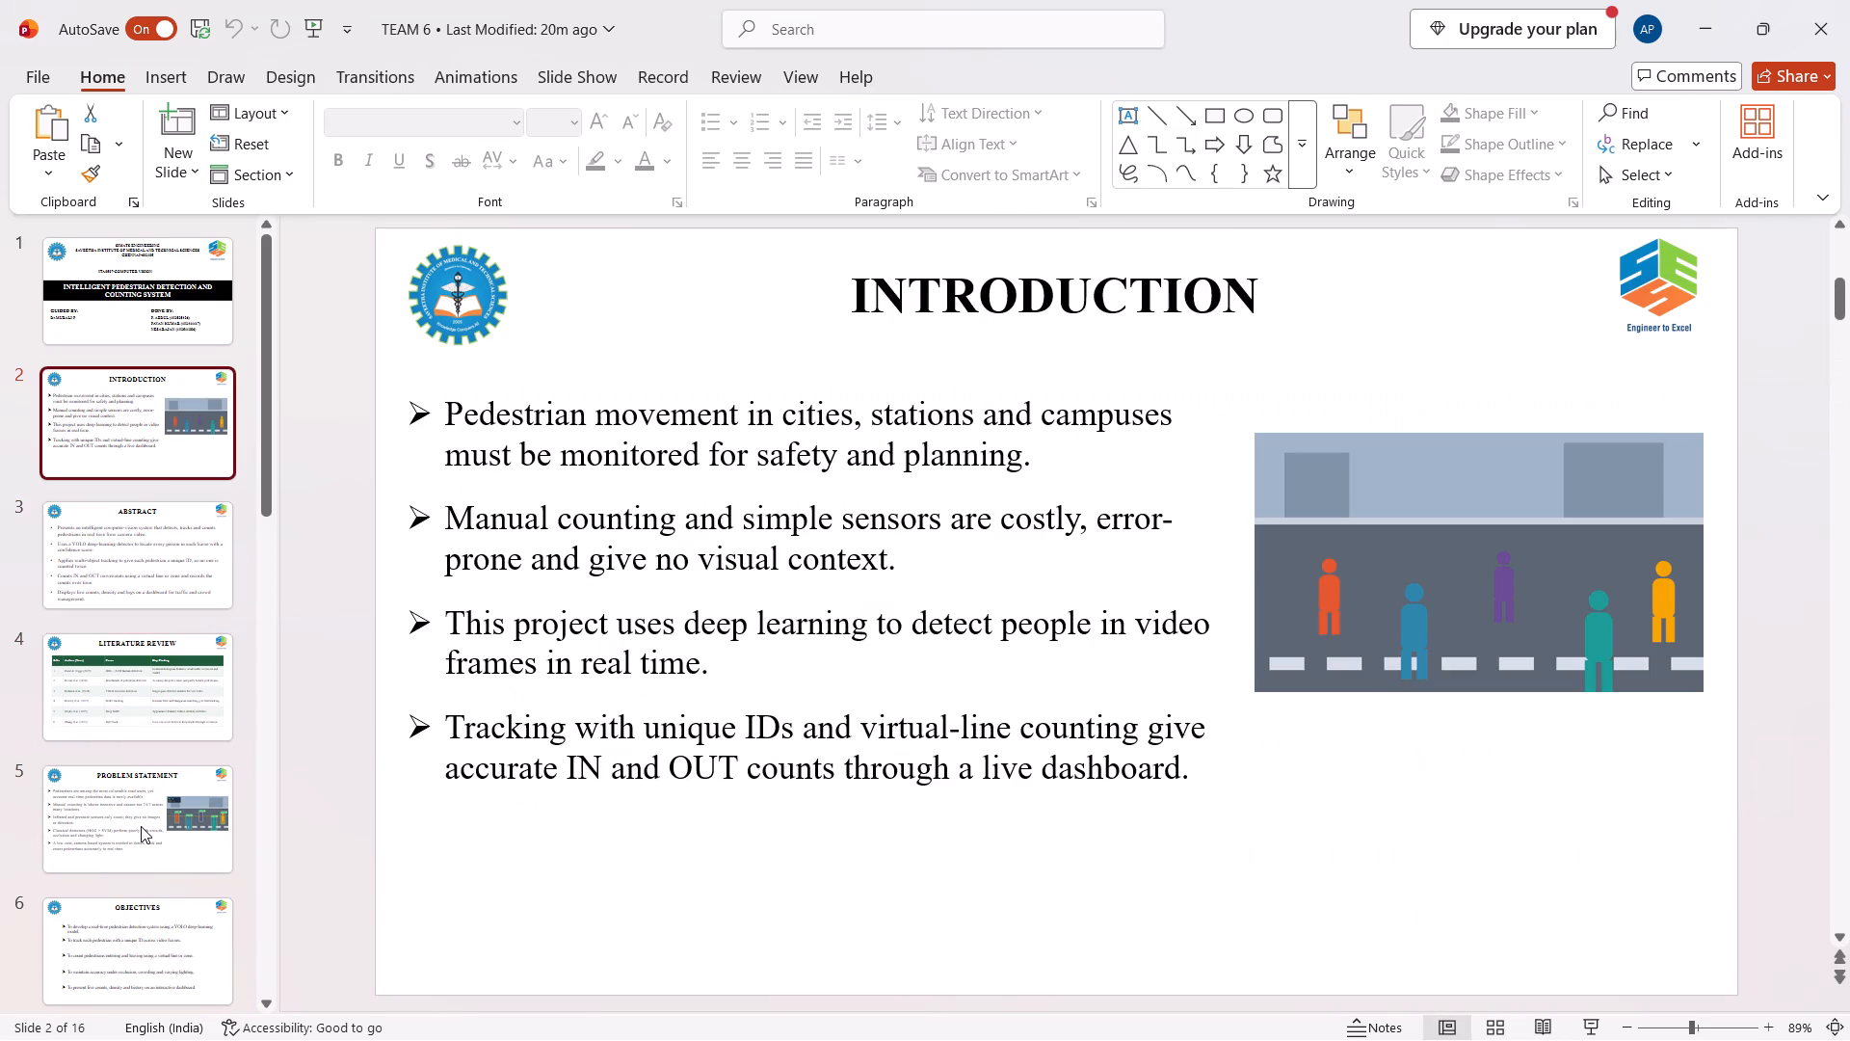
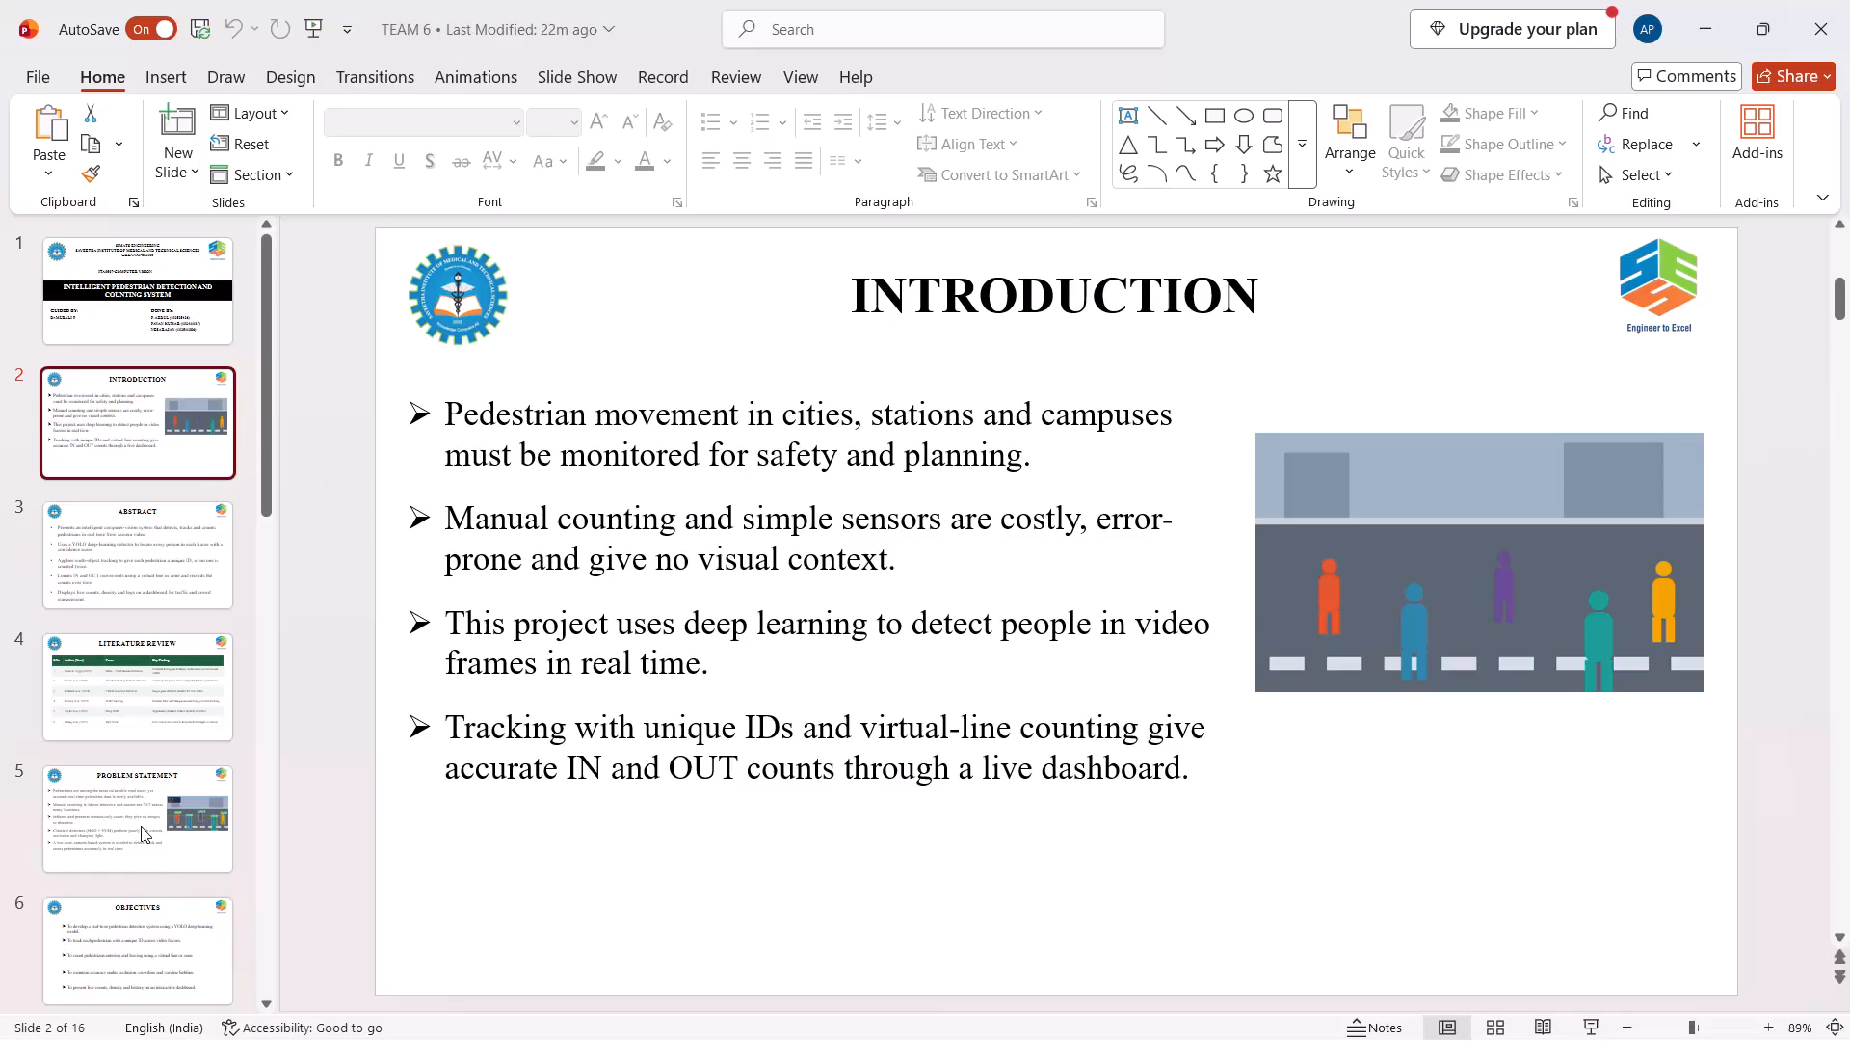
Review the slides in order from the Introduction through Literature Review and Objectives to the Module 2 tracking and counting slide.
{"action": "key", "text": "Down"}
{"action": "key", "text": "Down"}
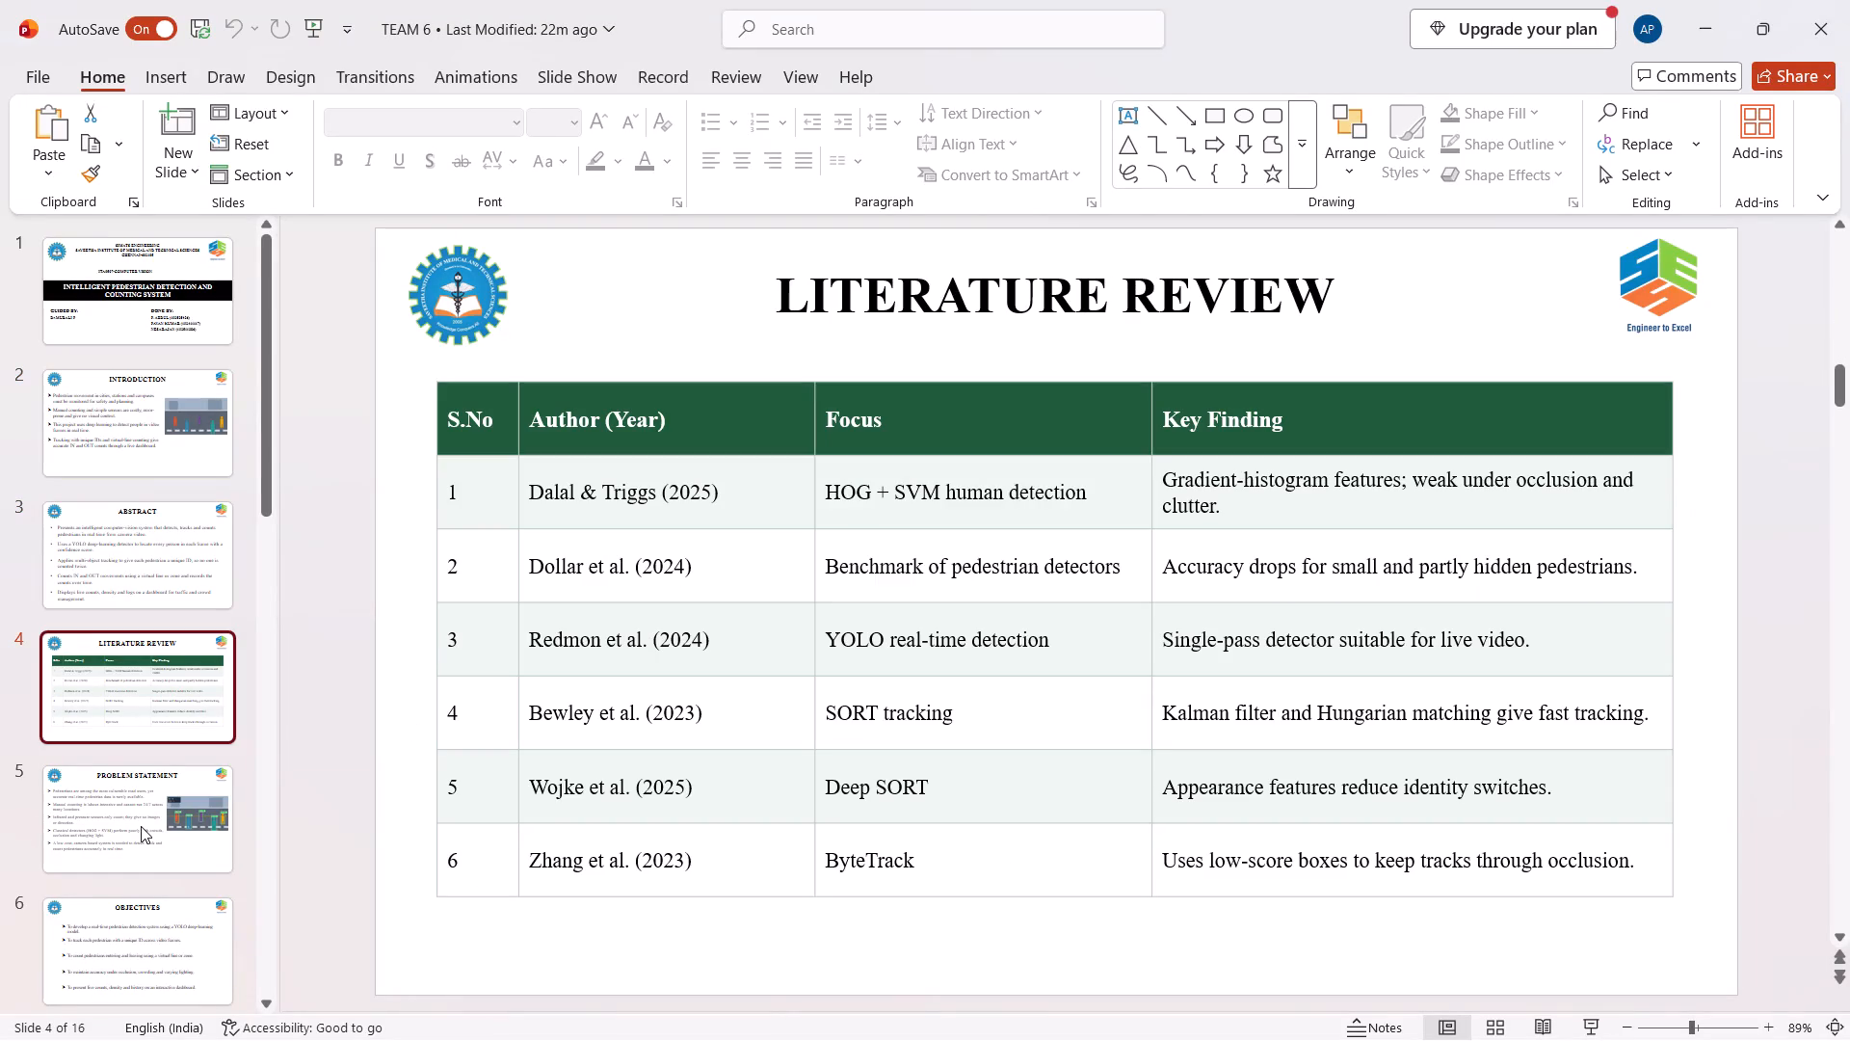
{"action": "key", "text": "Down"}
{"action": "key", "text": "Down"}
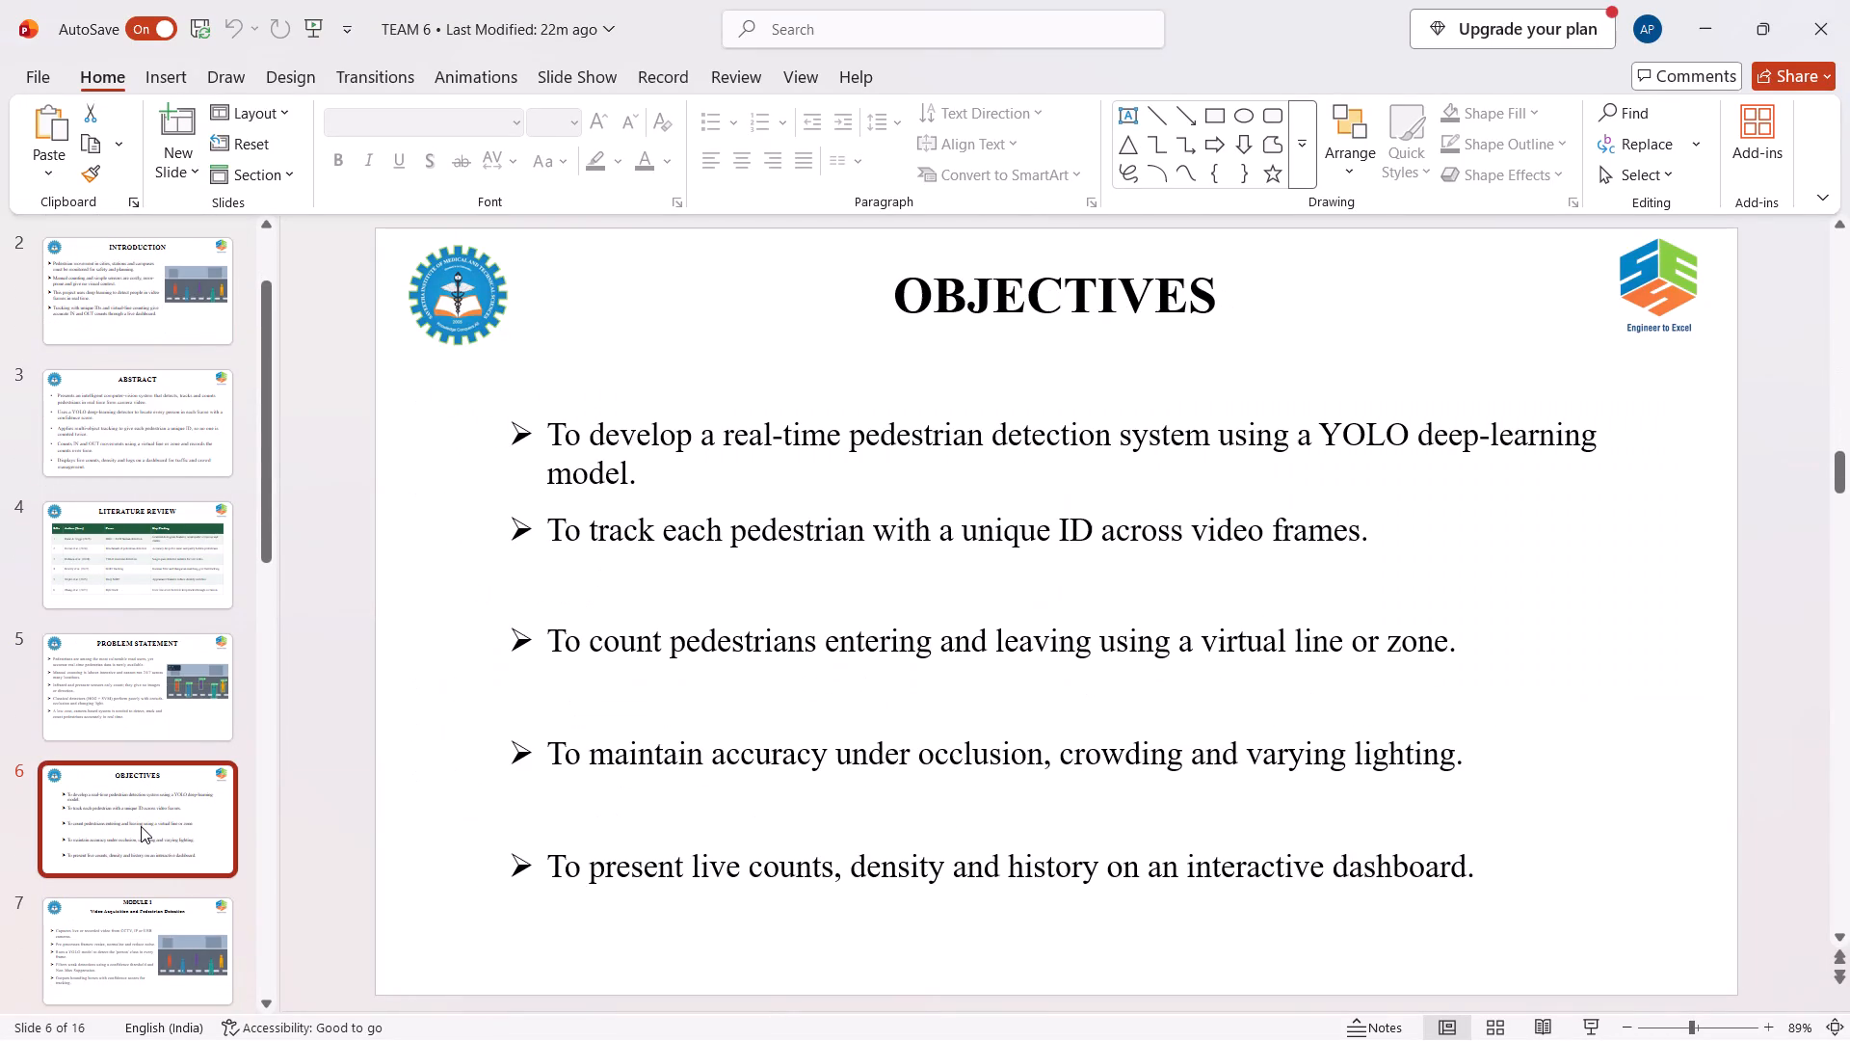
{"action": "key", "text": "Down"}
{"action": "key", "text": "Down"}
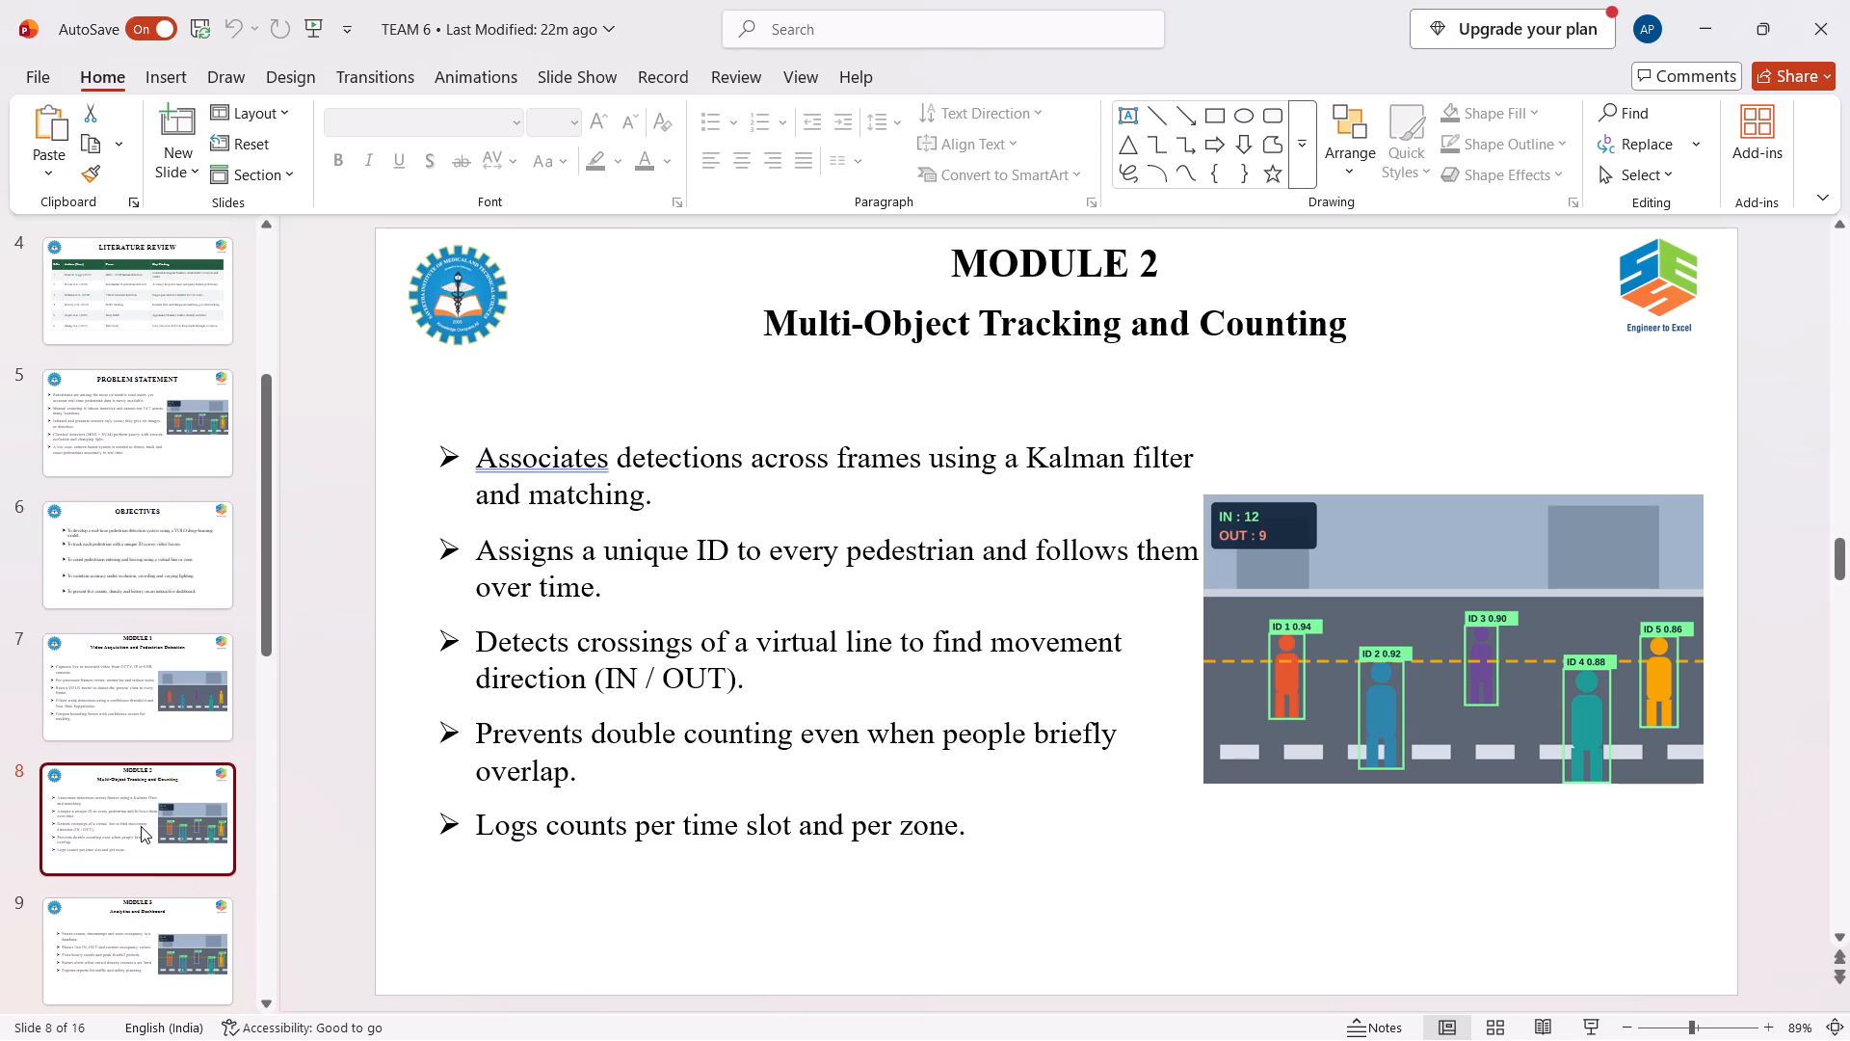
Go back through the deck from the Module 2 slide to the title slide.
{"action": "key", "text": "Up"}
{"action": "key", "text": "Up"}
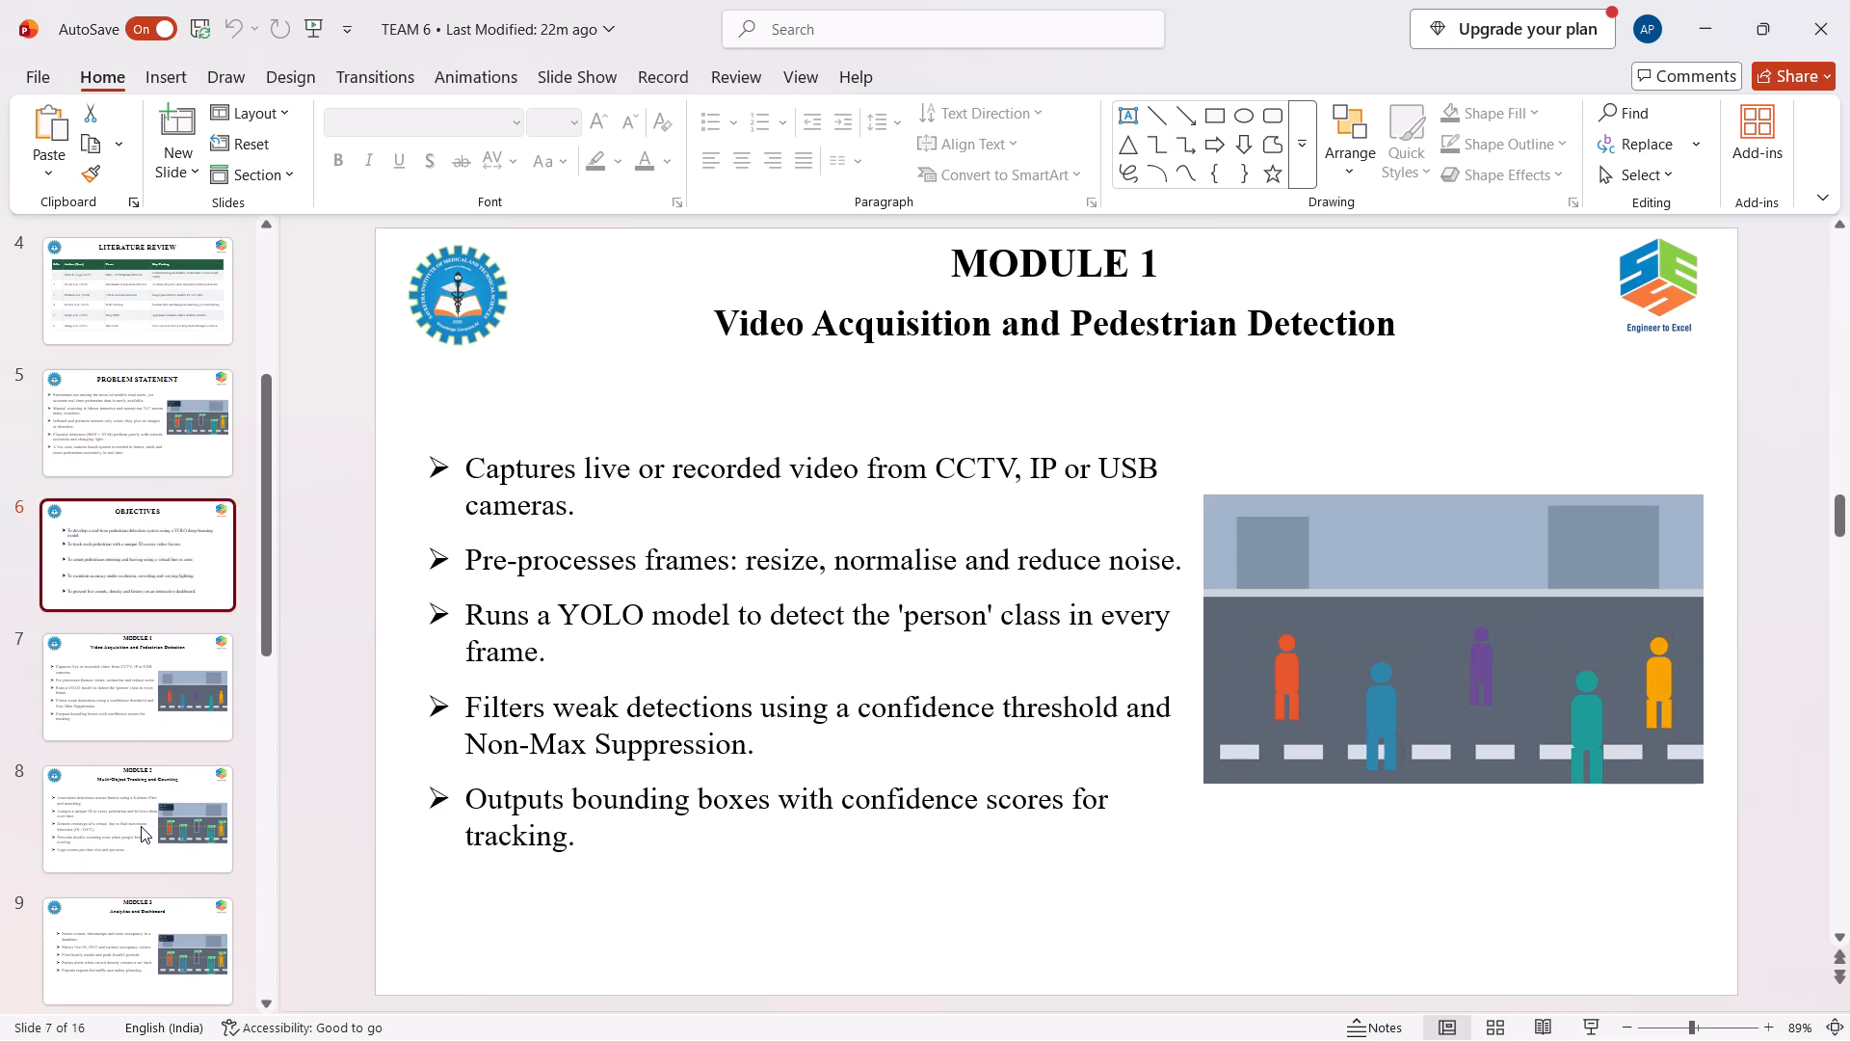
{"action": "key", "text": "Up"}
{"action": "key", "text": "Up"}
{"action": "key", "text": "Up"}
{"action": "key", "text": "Up"}
{"action": "key", "text": "Up"}
{"action": "key", "text": "Up"}
{"action": "key", "text": "Up"}
{"action": "key", "text": "Up"}
{"action": "key", "text": "Up"}
{"action": "key", "text": "Up"}
{"action": "key", "text": "Up"}
{"action": "key", "text": "Up"}
{"action": "key", "text": "Up"}
{"action": "key", "text": "Up"}
{"action": "key", "text": "Up"}
{"action": "key", "text": "Up"}
{"action": "key", "text": "Up"}
{"action": "key", "text": "Up"}
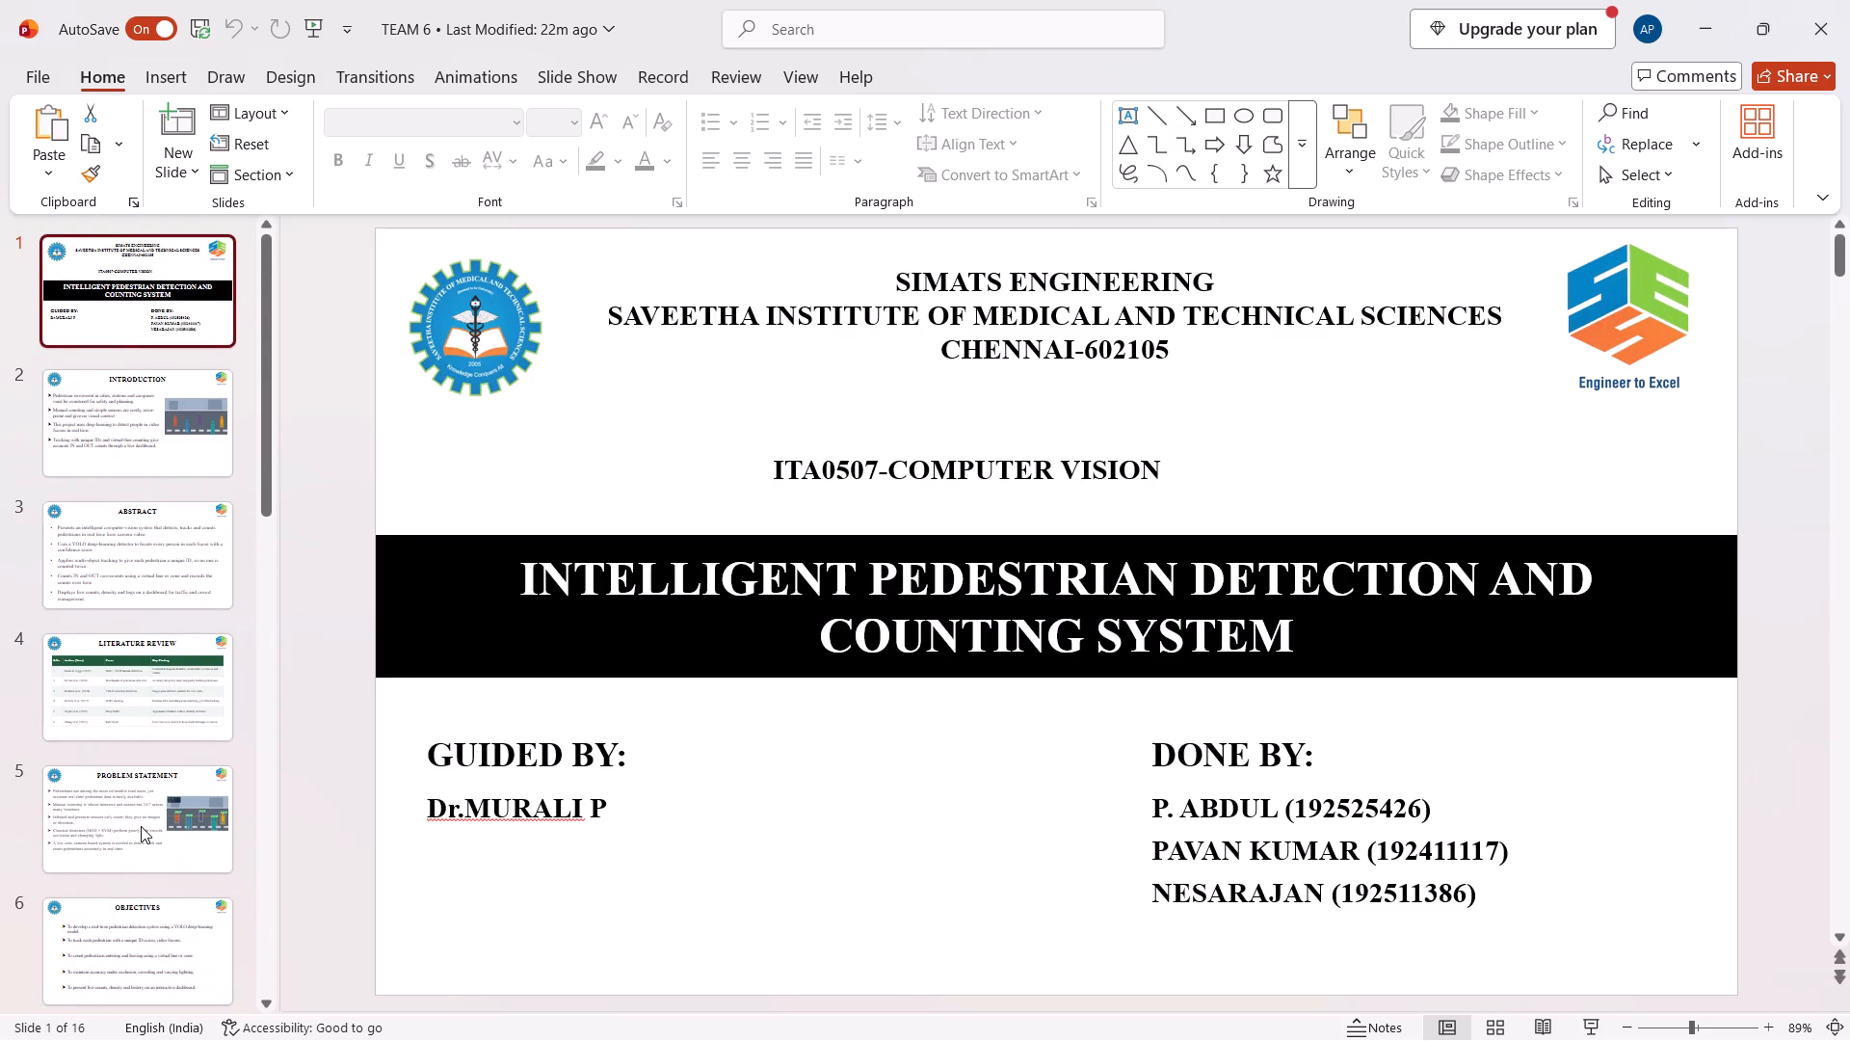
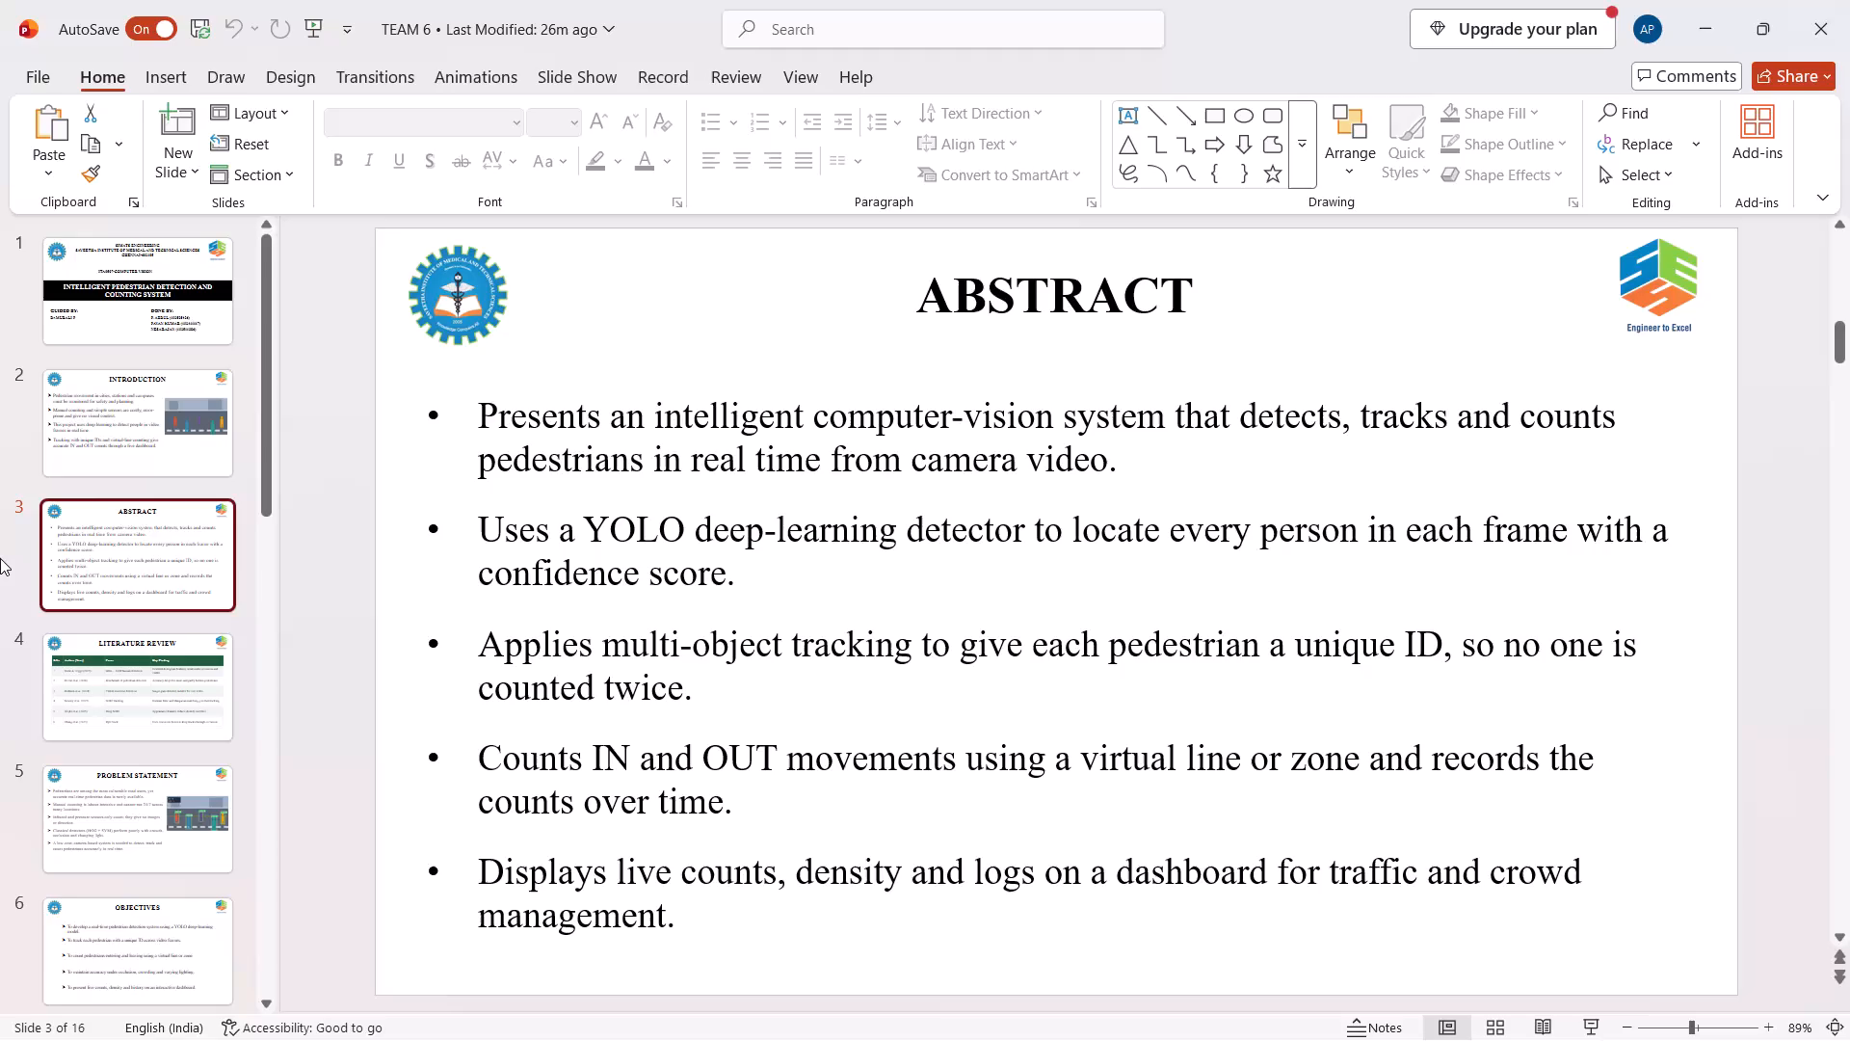
Review the slides from Abstract through Problem Statement and Objectives to Module 2, returning to the Module 1 Video Acquisition and Pedestrian Detection slide.
{"action": "key", "text": "Down"}
{"action": "key", "text": "Down"}
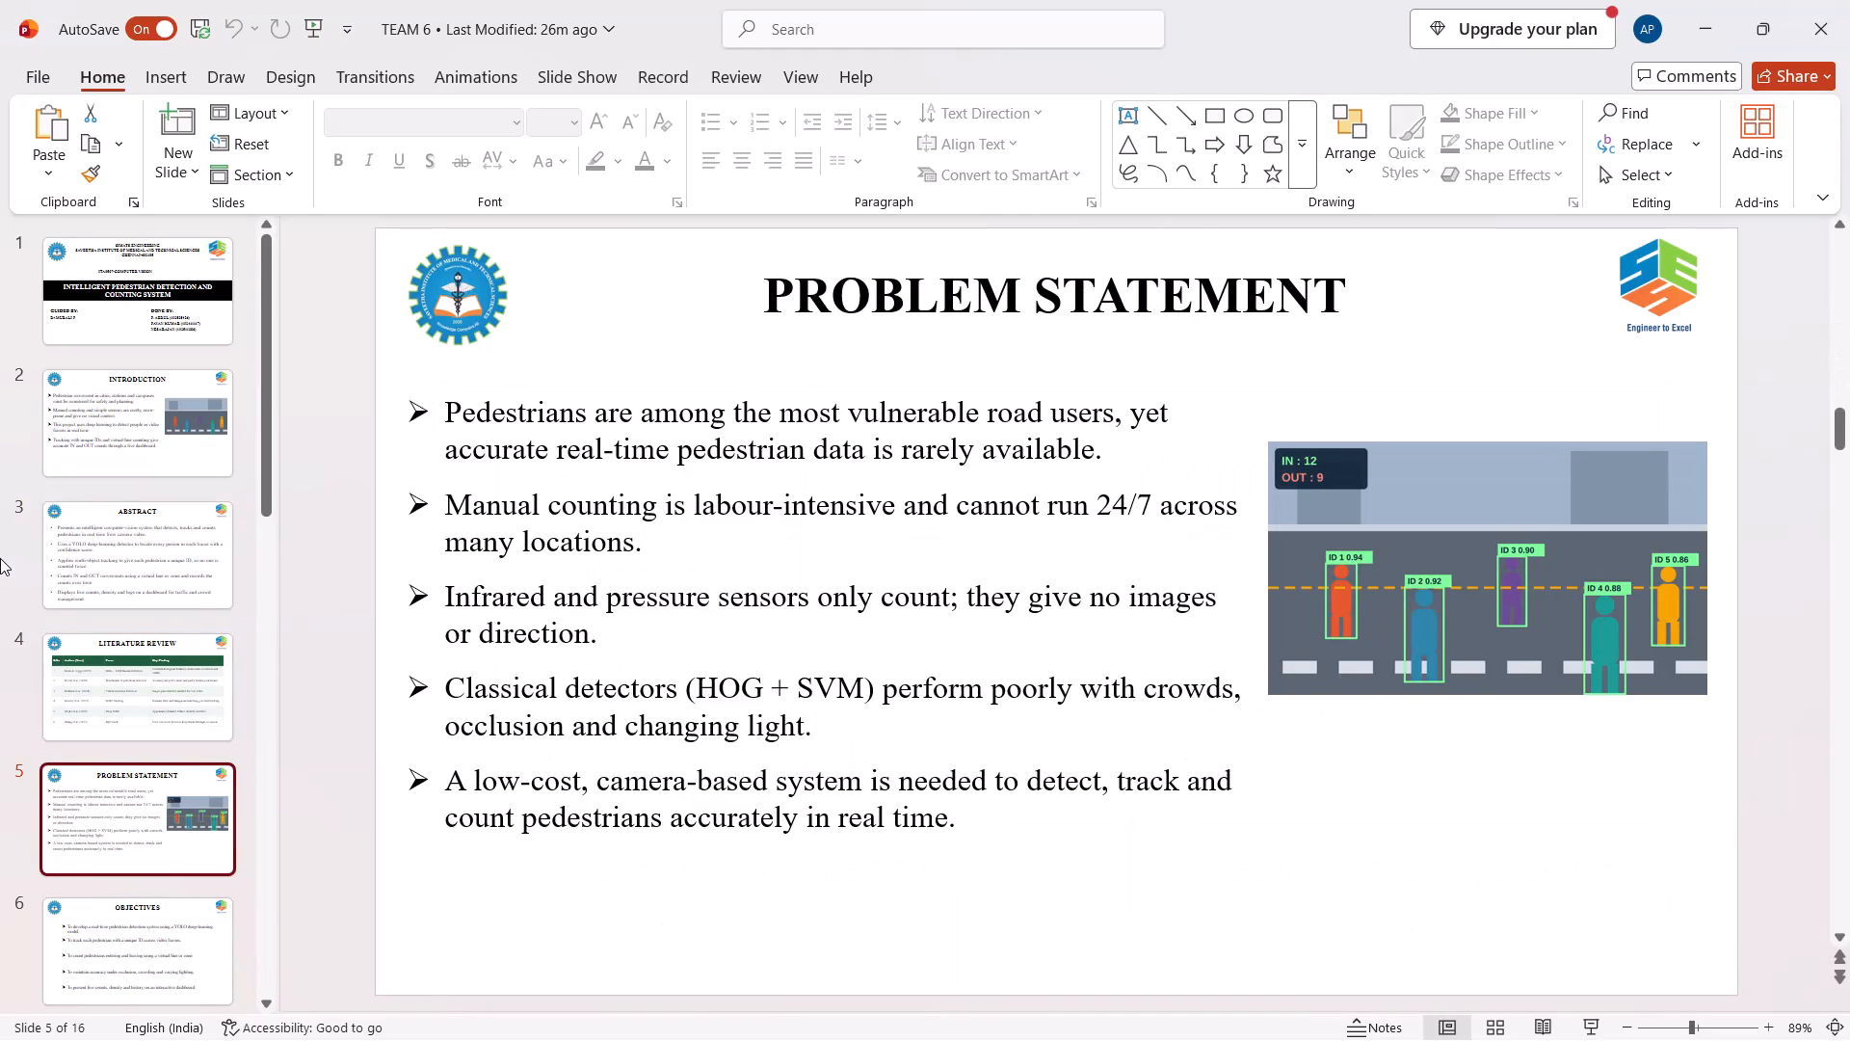
{"action": "key", "text": "Down"}
{"action": "key", "text": "Down"}
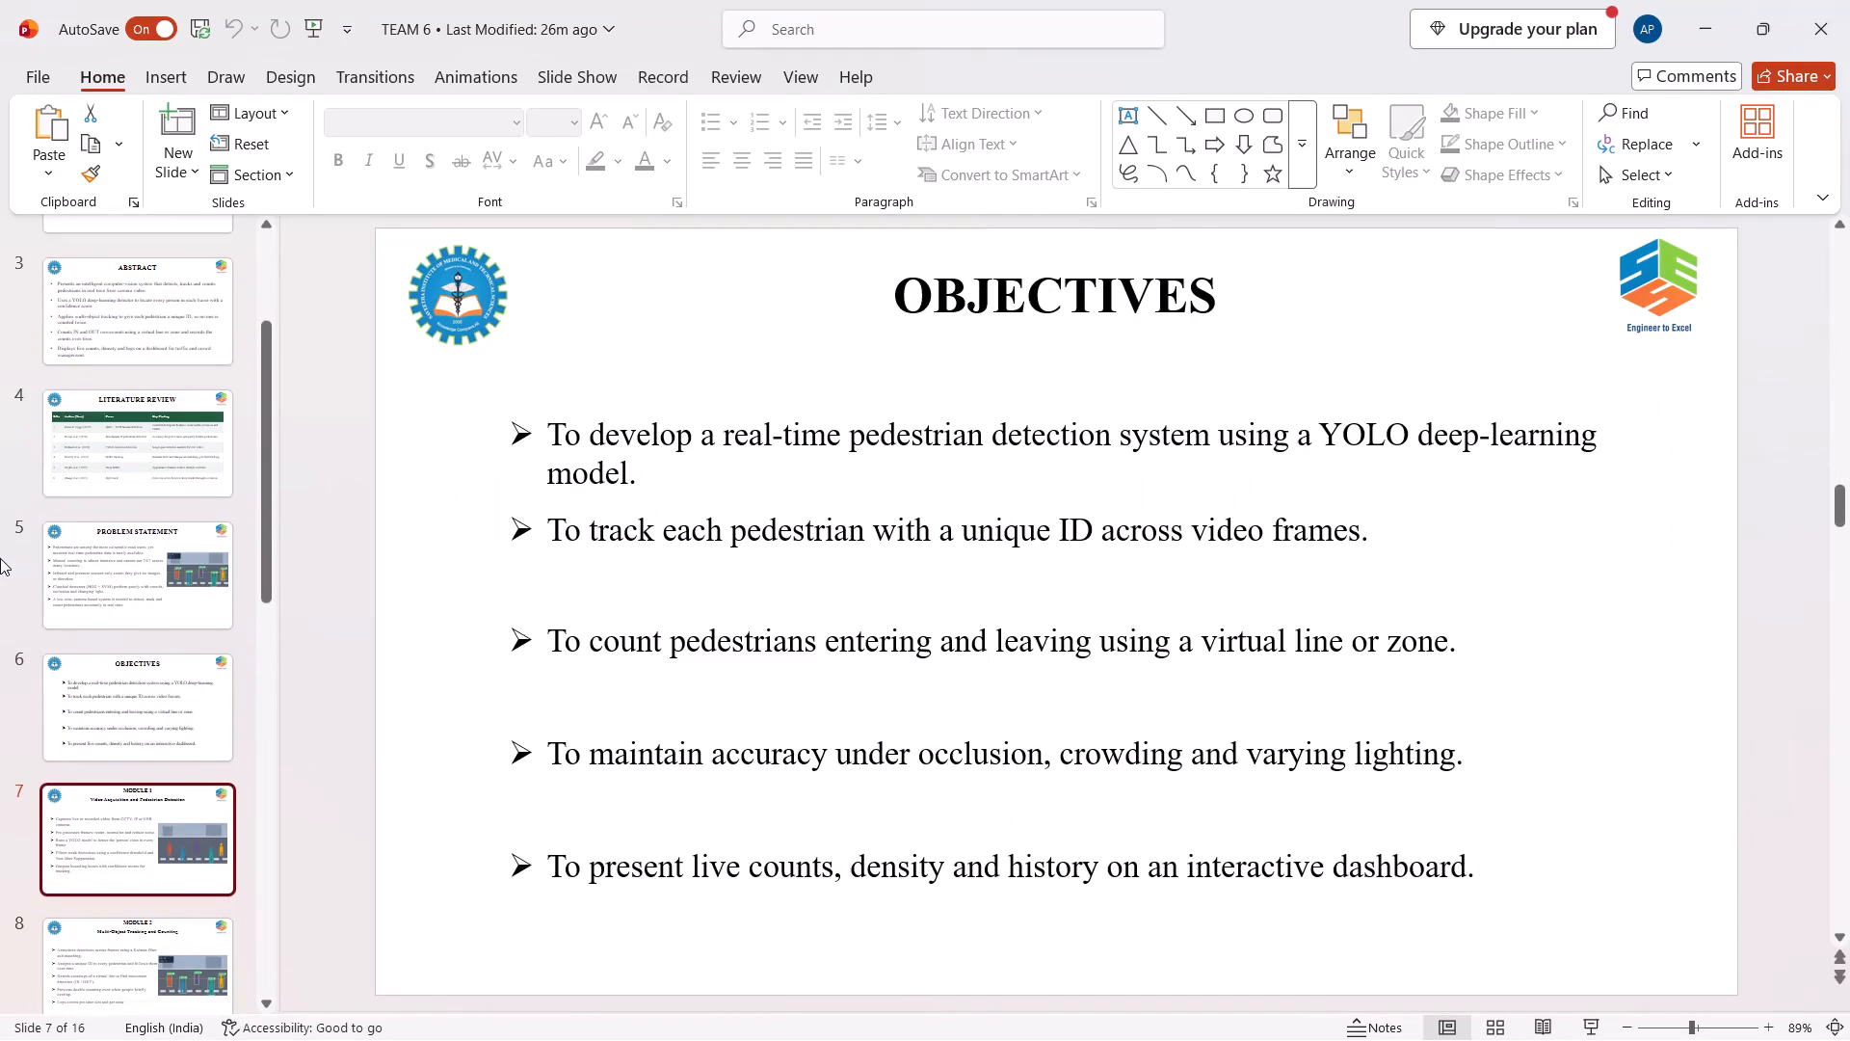
{"action": "key", "text": "Down"}
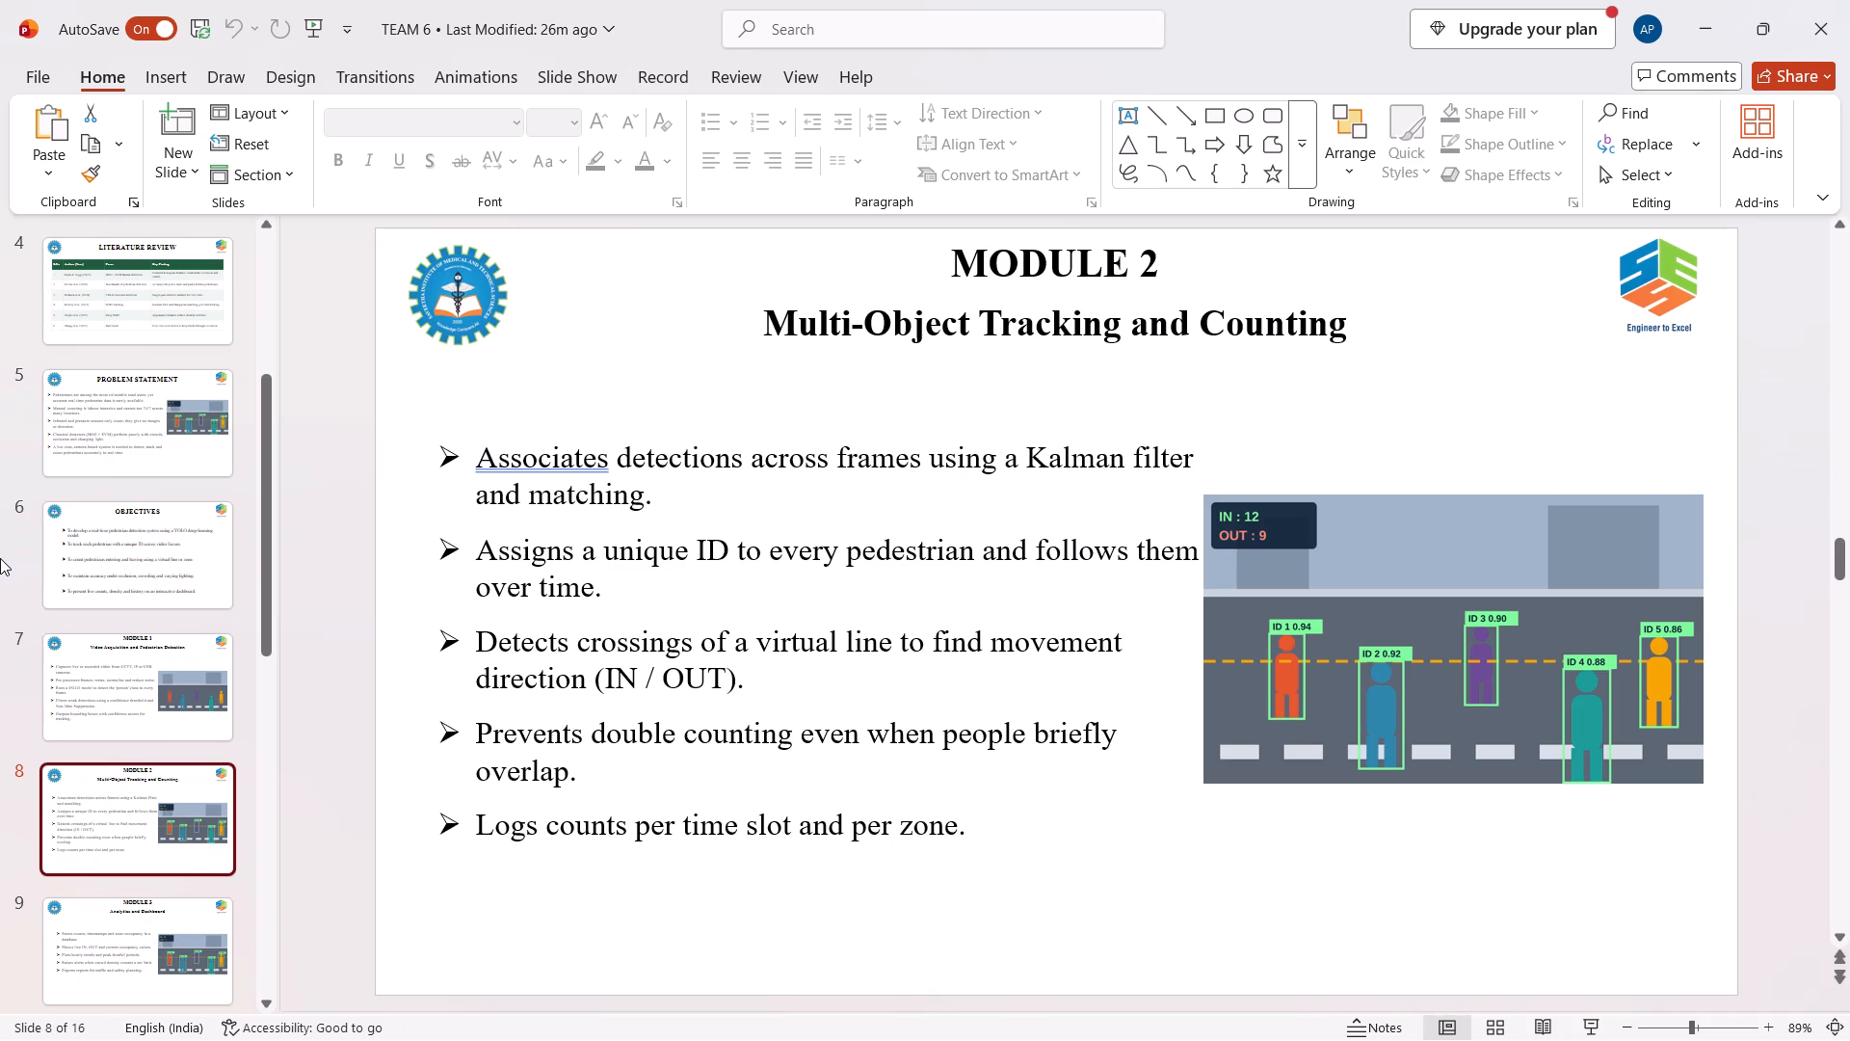
{"action": "key", "text": "Up"}
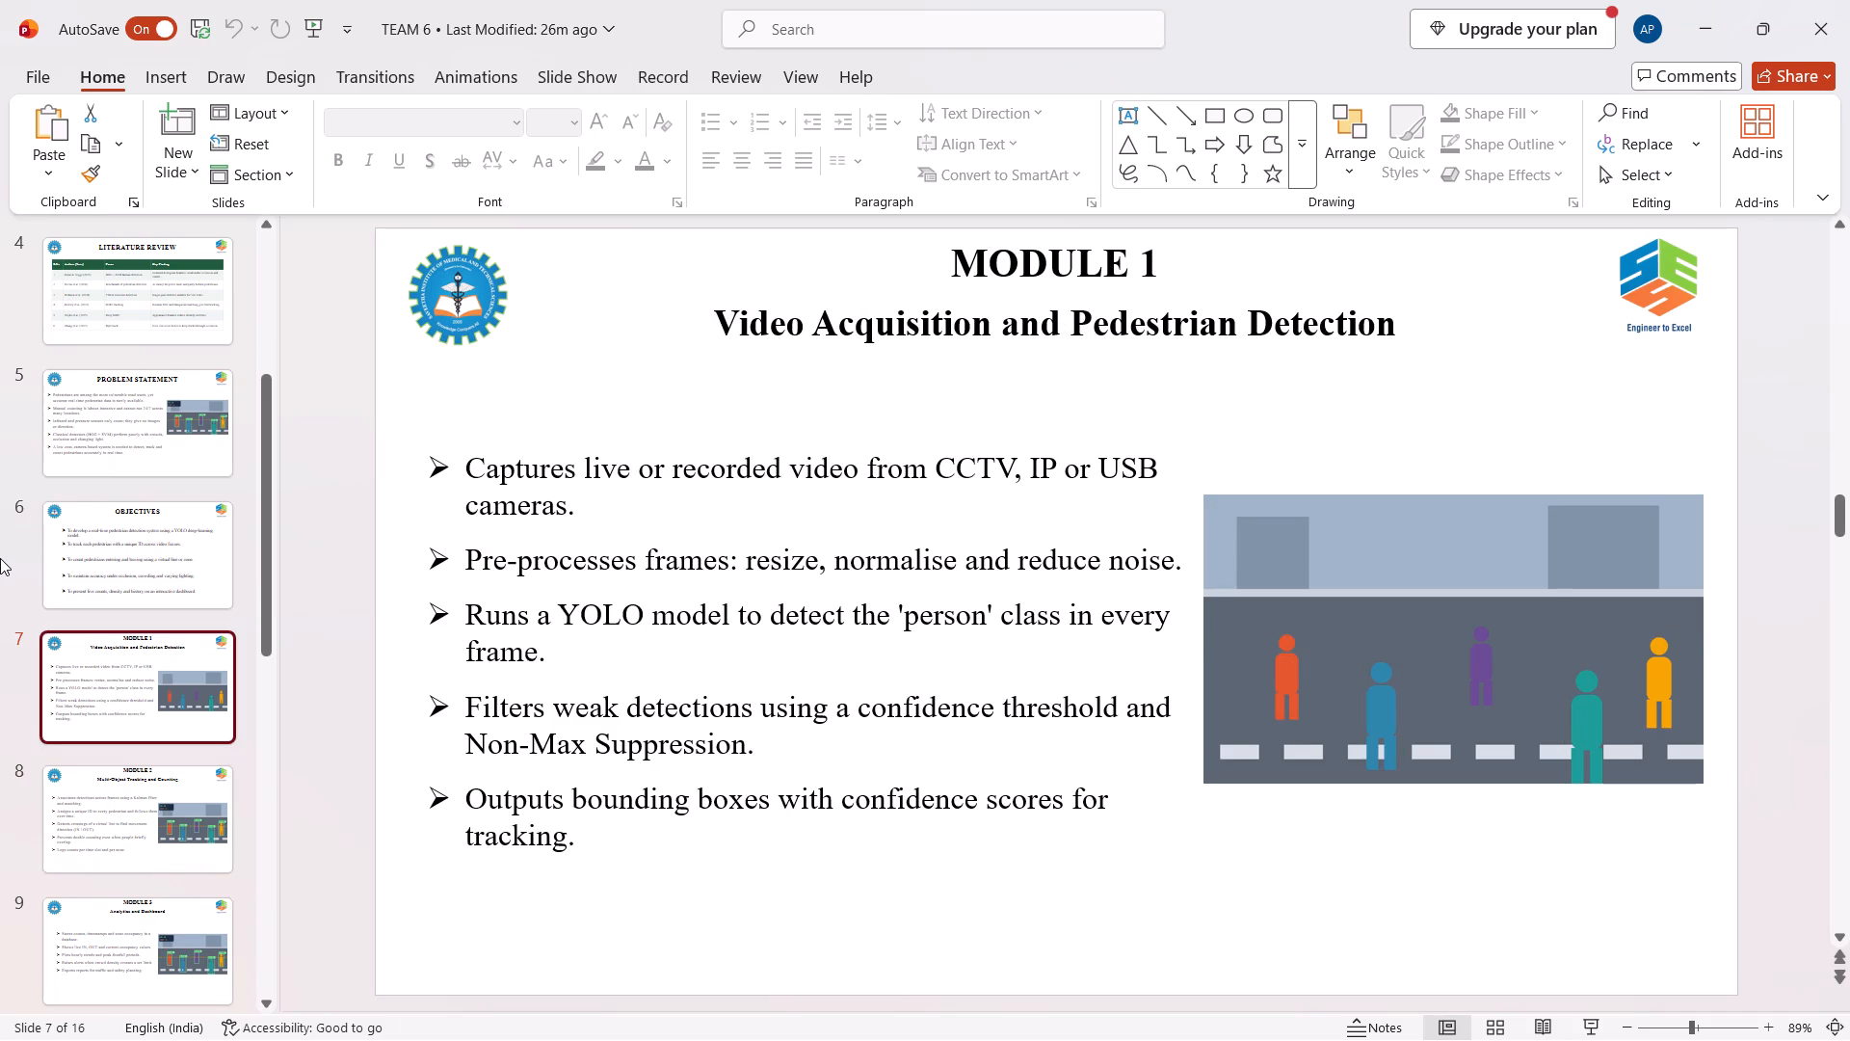
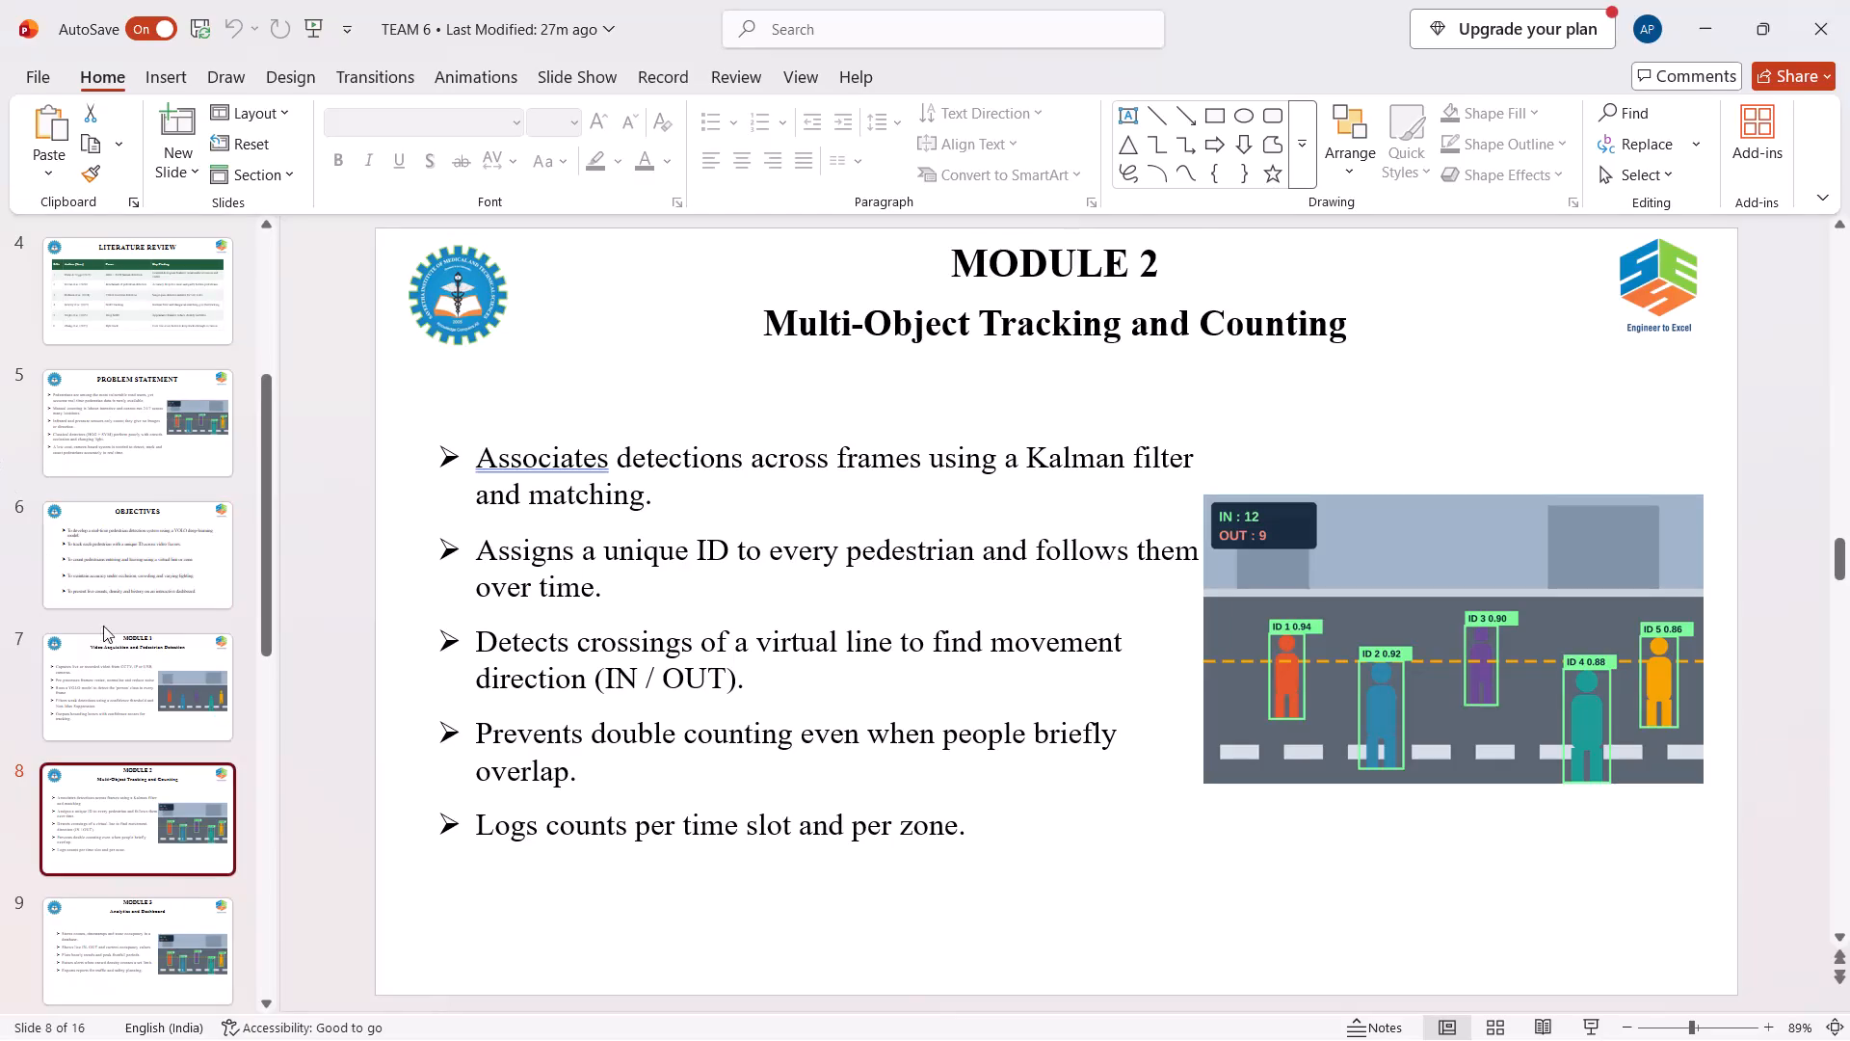
{"action": "left_click", "coordinate": [128, 677]}
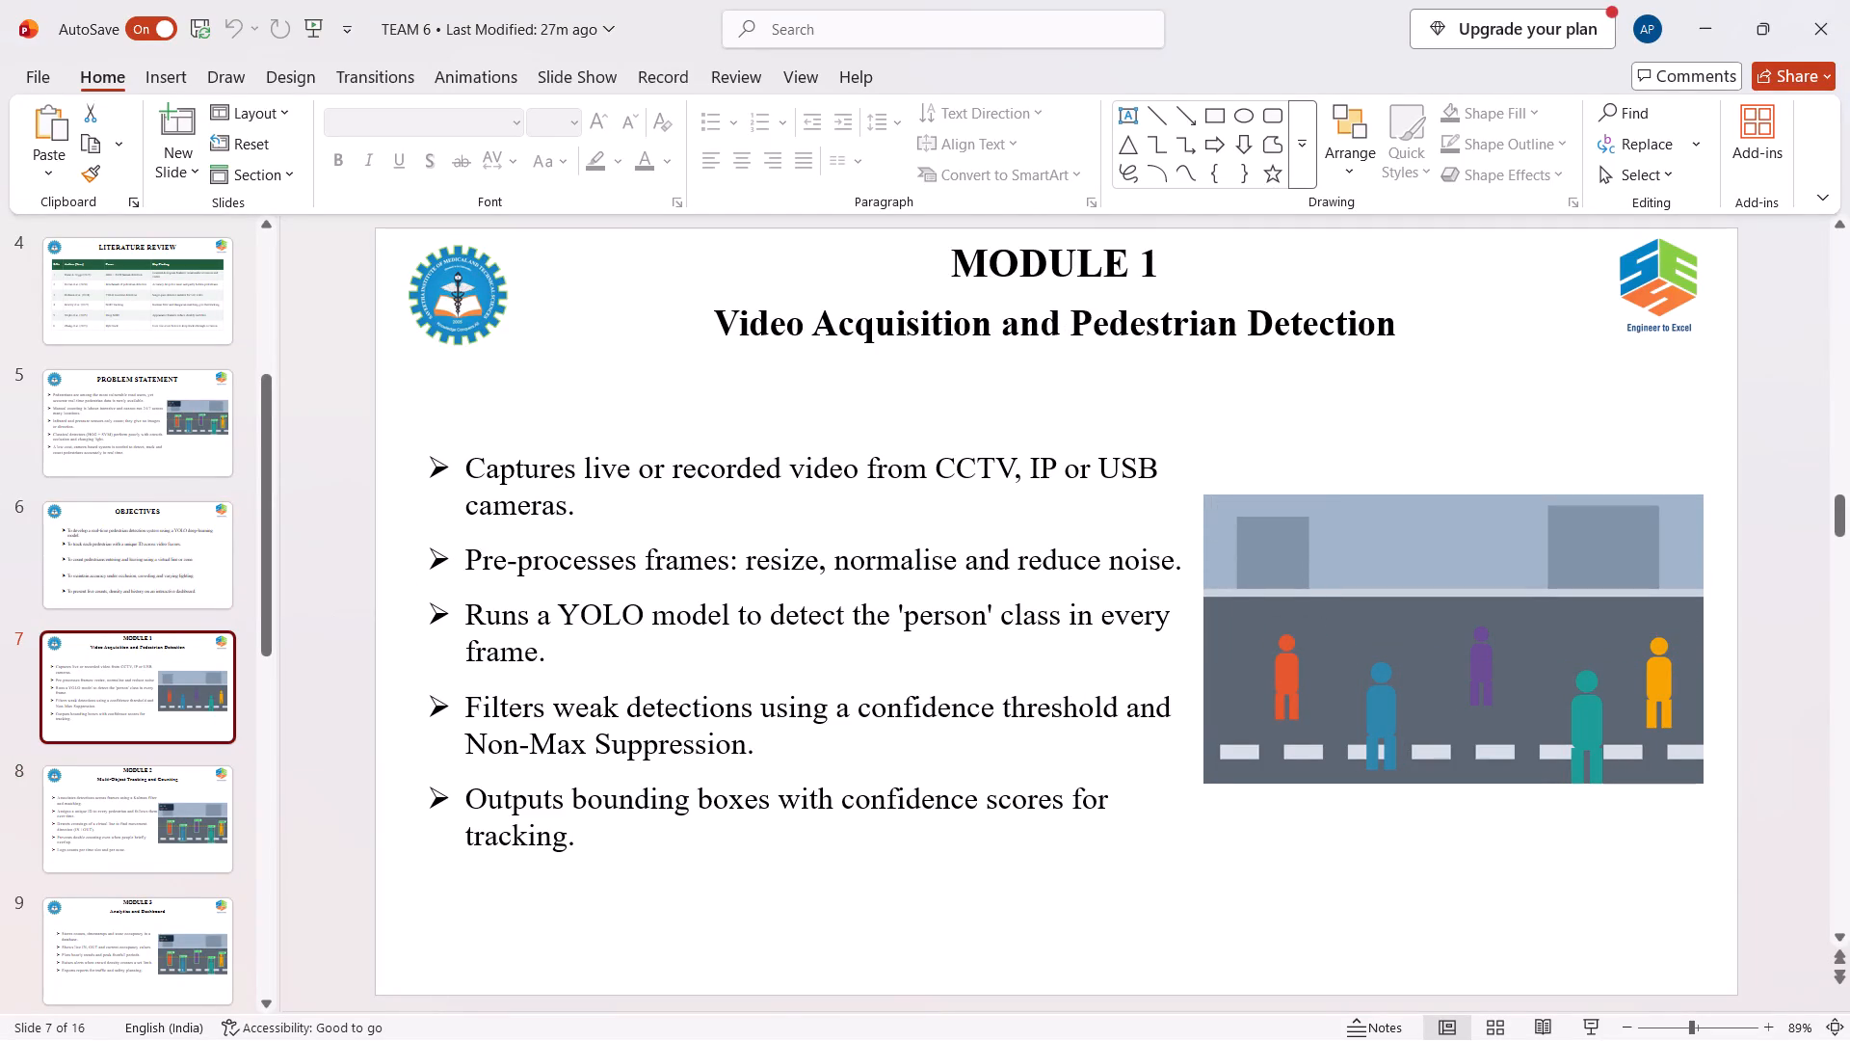
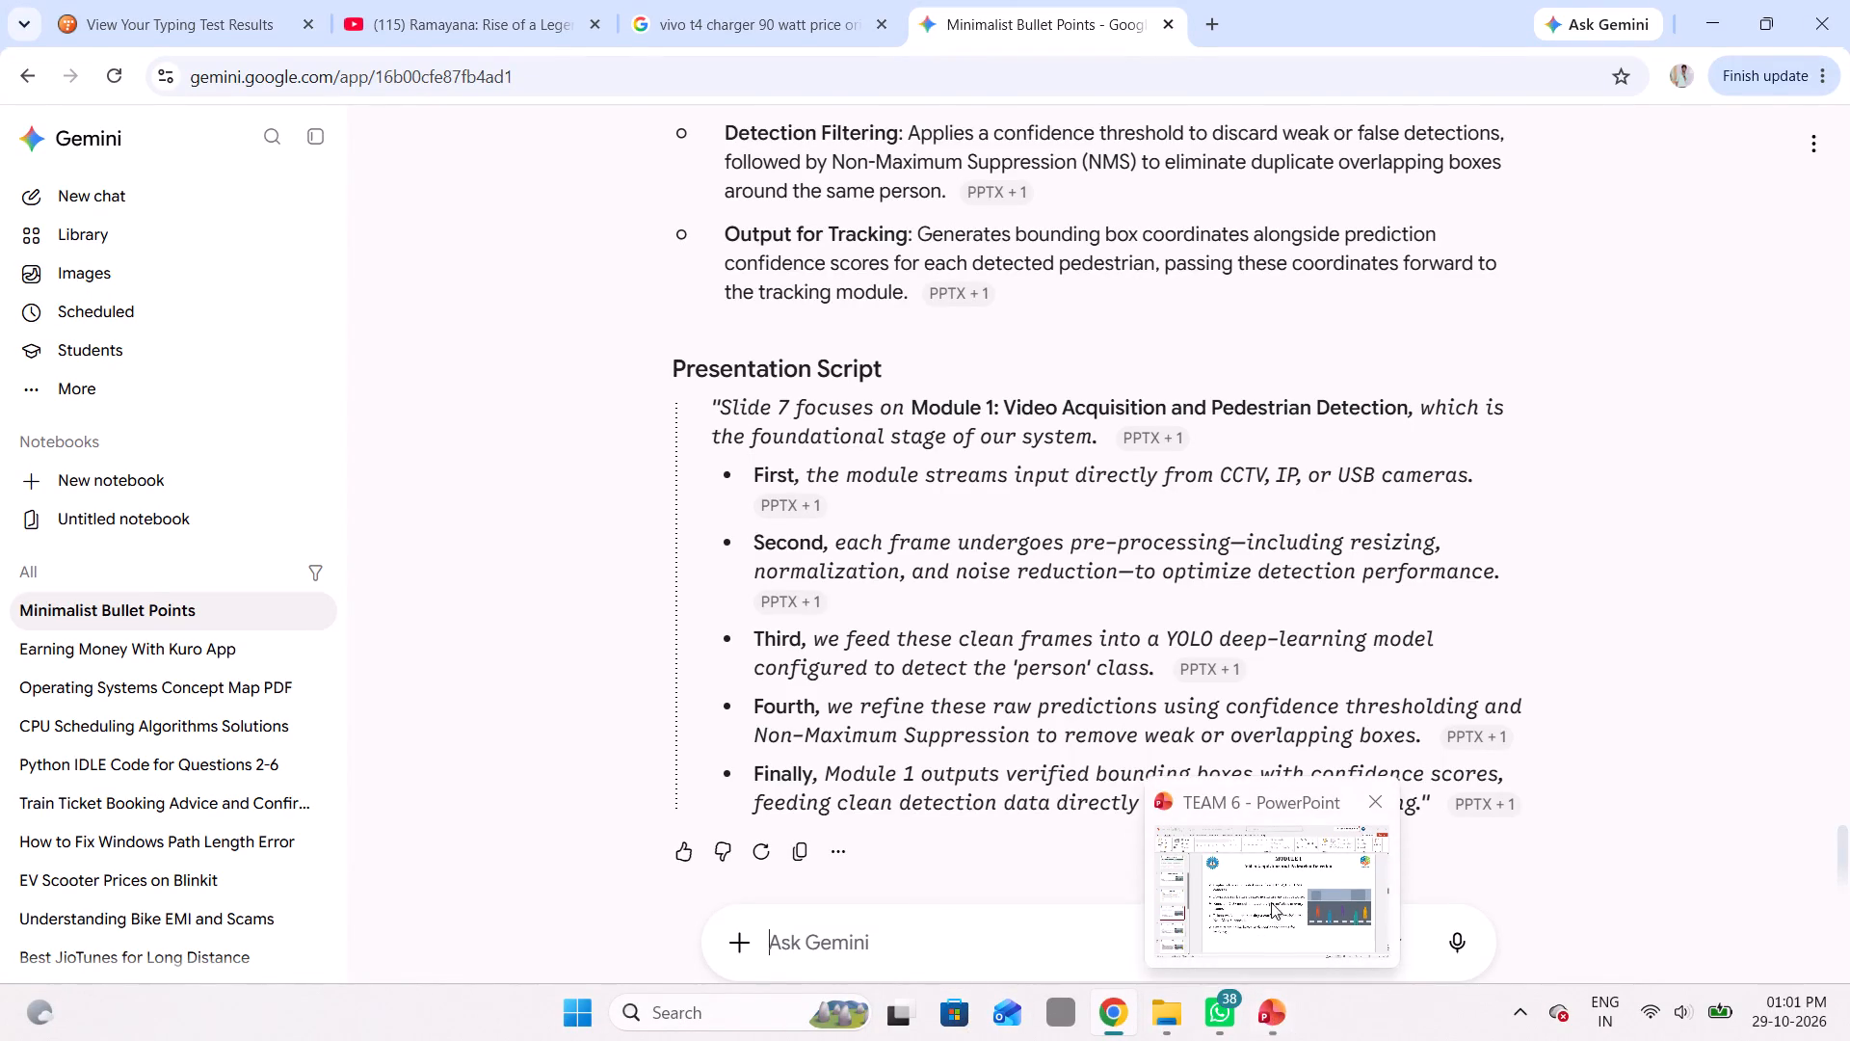
Switch back to the TEAM 6 deck in PowerPoint to continue with its module slides.
{"action": "left_click", "coordinate": [1271, 904]}
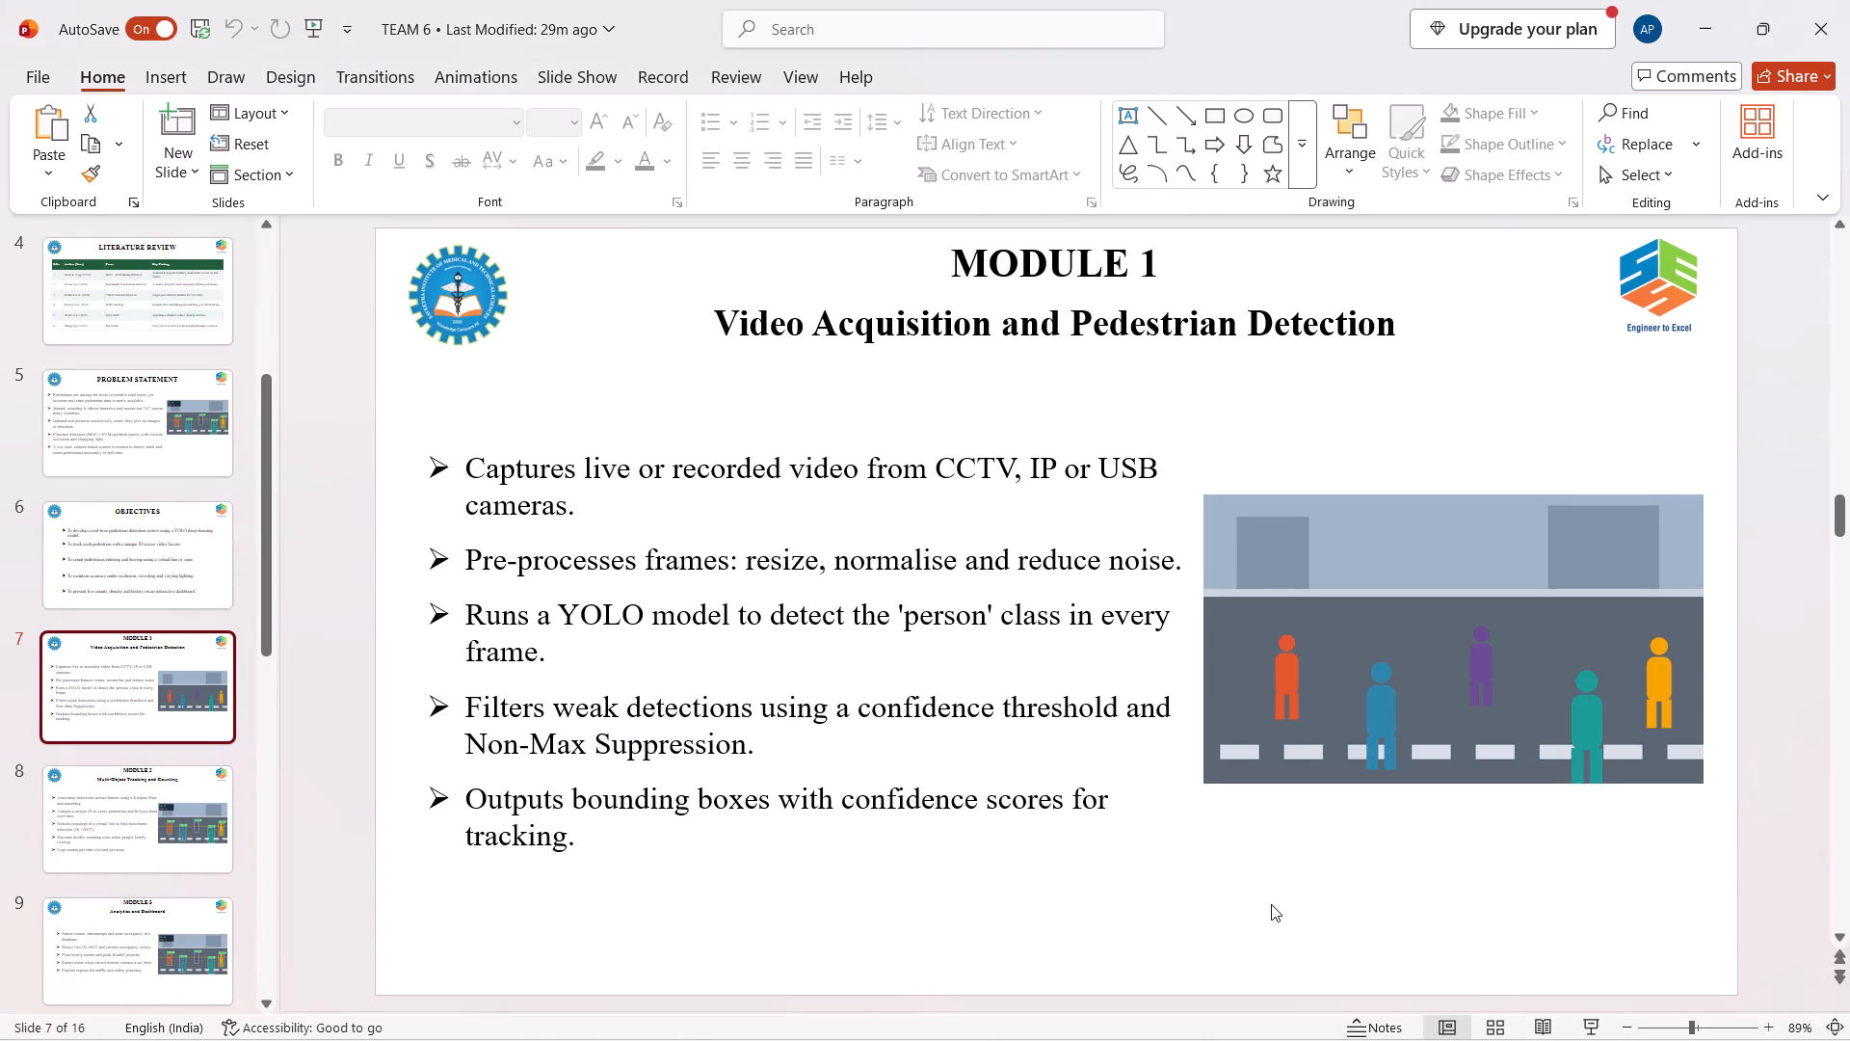
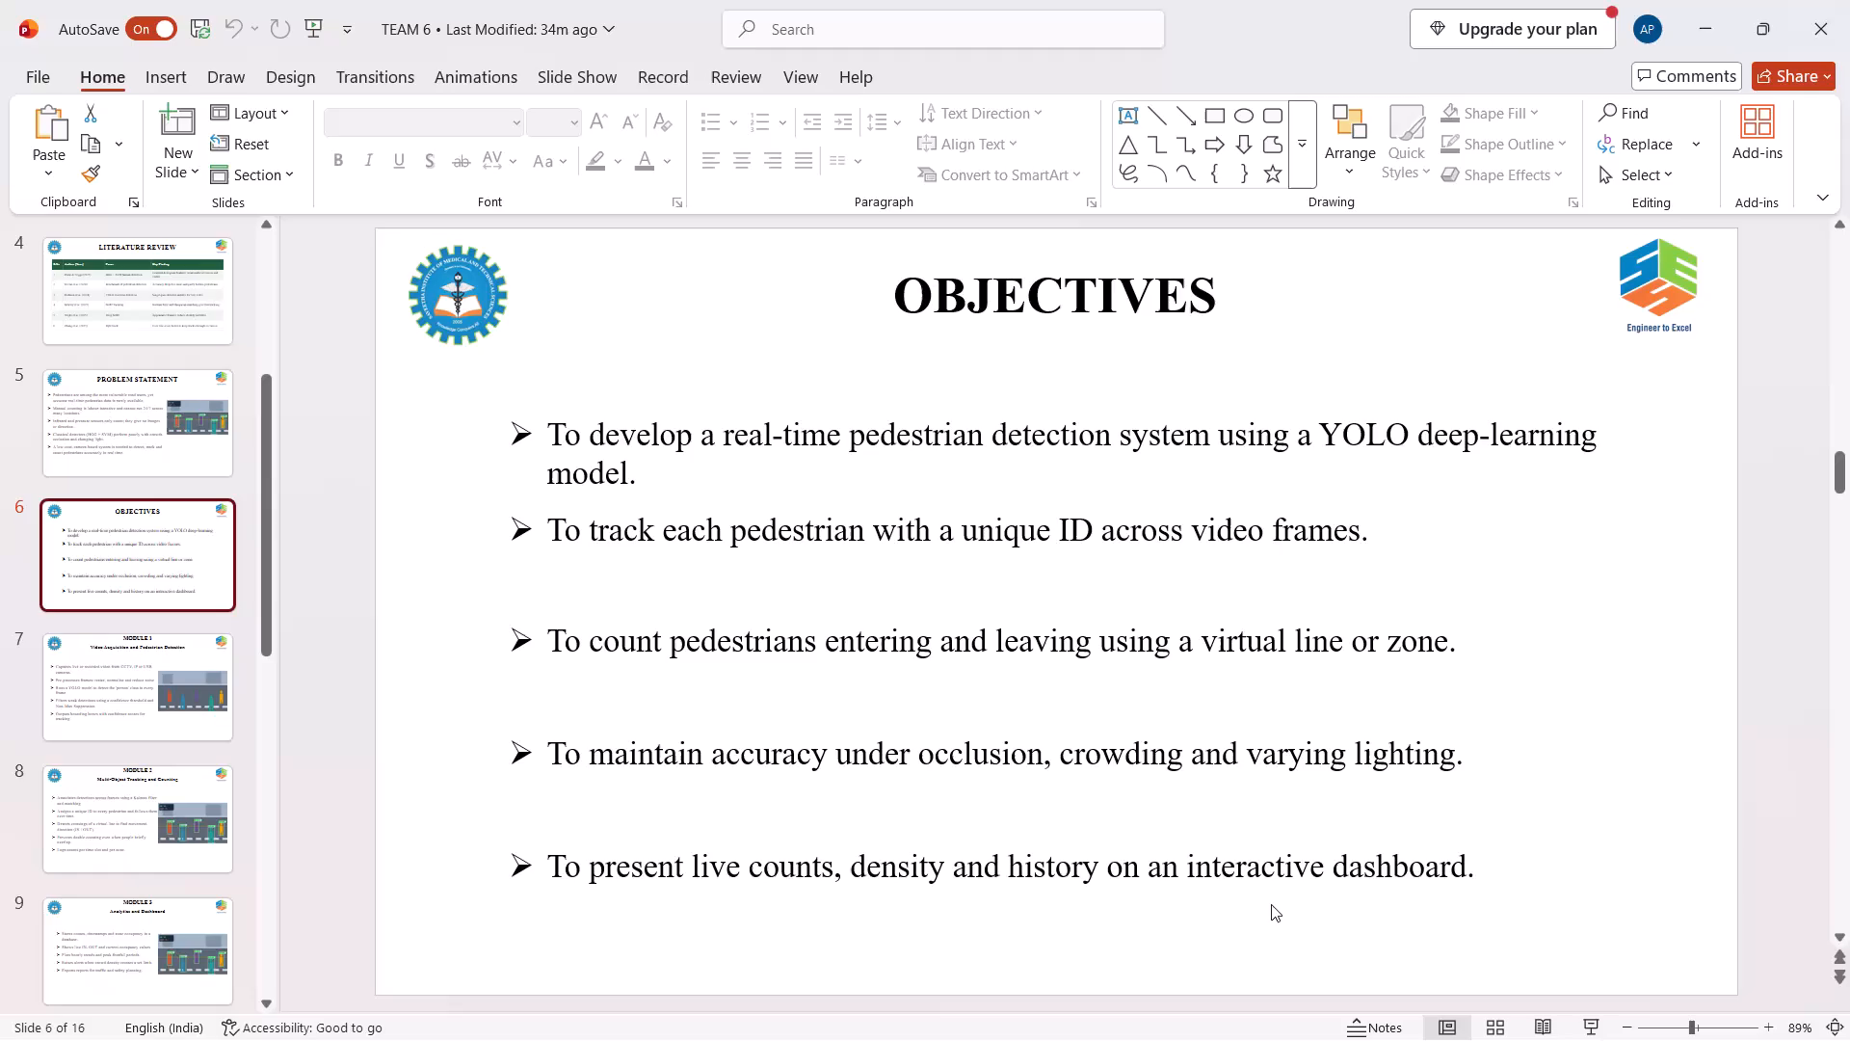
Go back to the Introduction slide and review the deck from there through the Abstract to the Literature Review slide.
{"action": "key", "text": "Up"}
{"action": "key", "text": "Up"}
{"action": "key", "text": "Up"}
{"action": "key", "text": "Up"}
{"action": "key", "text": "Down"}
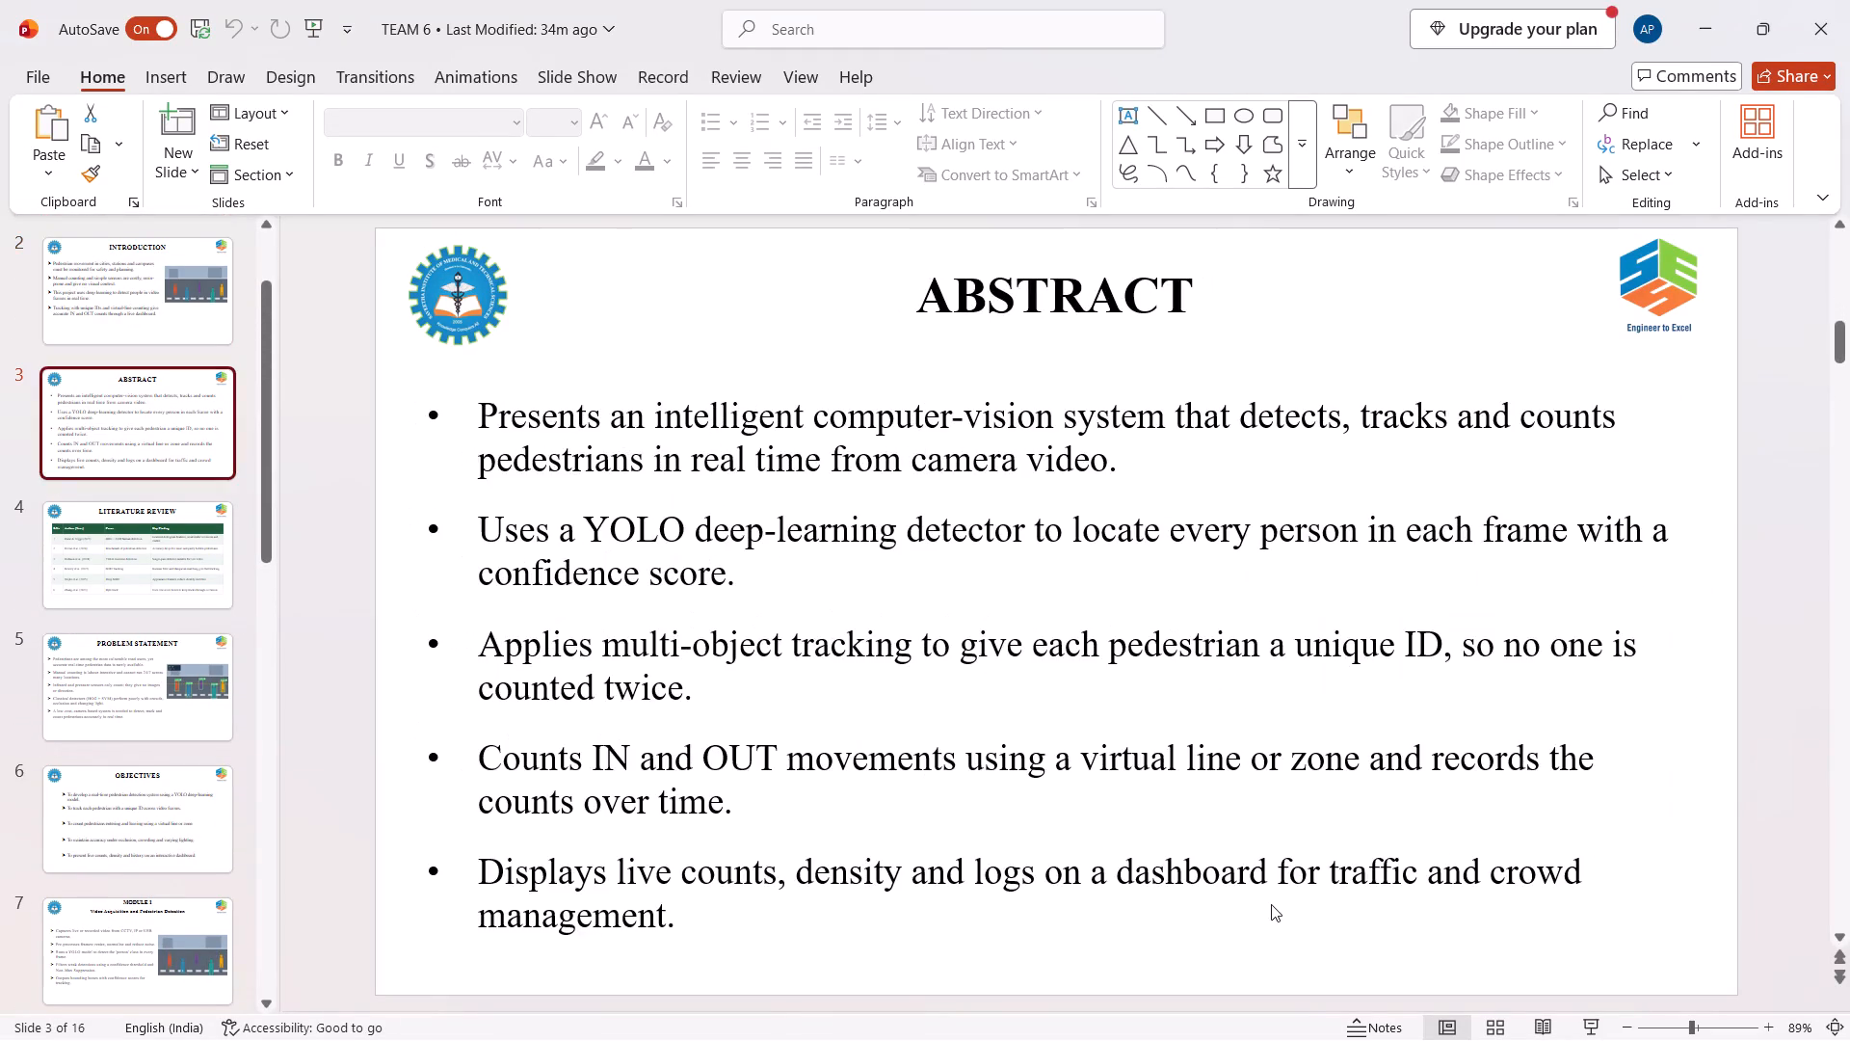
{"action": "key", "text": "Down"}
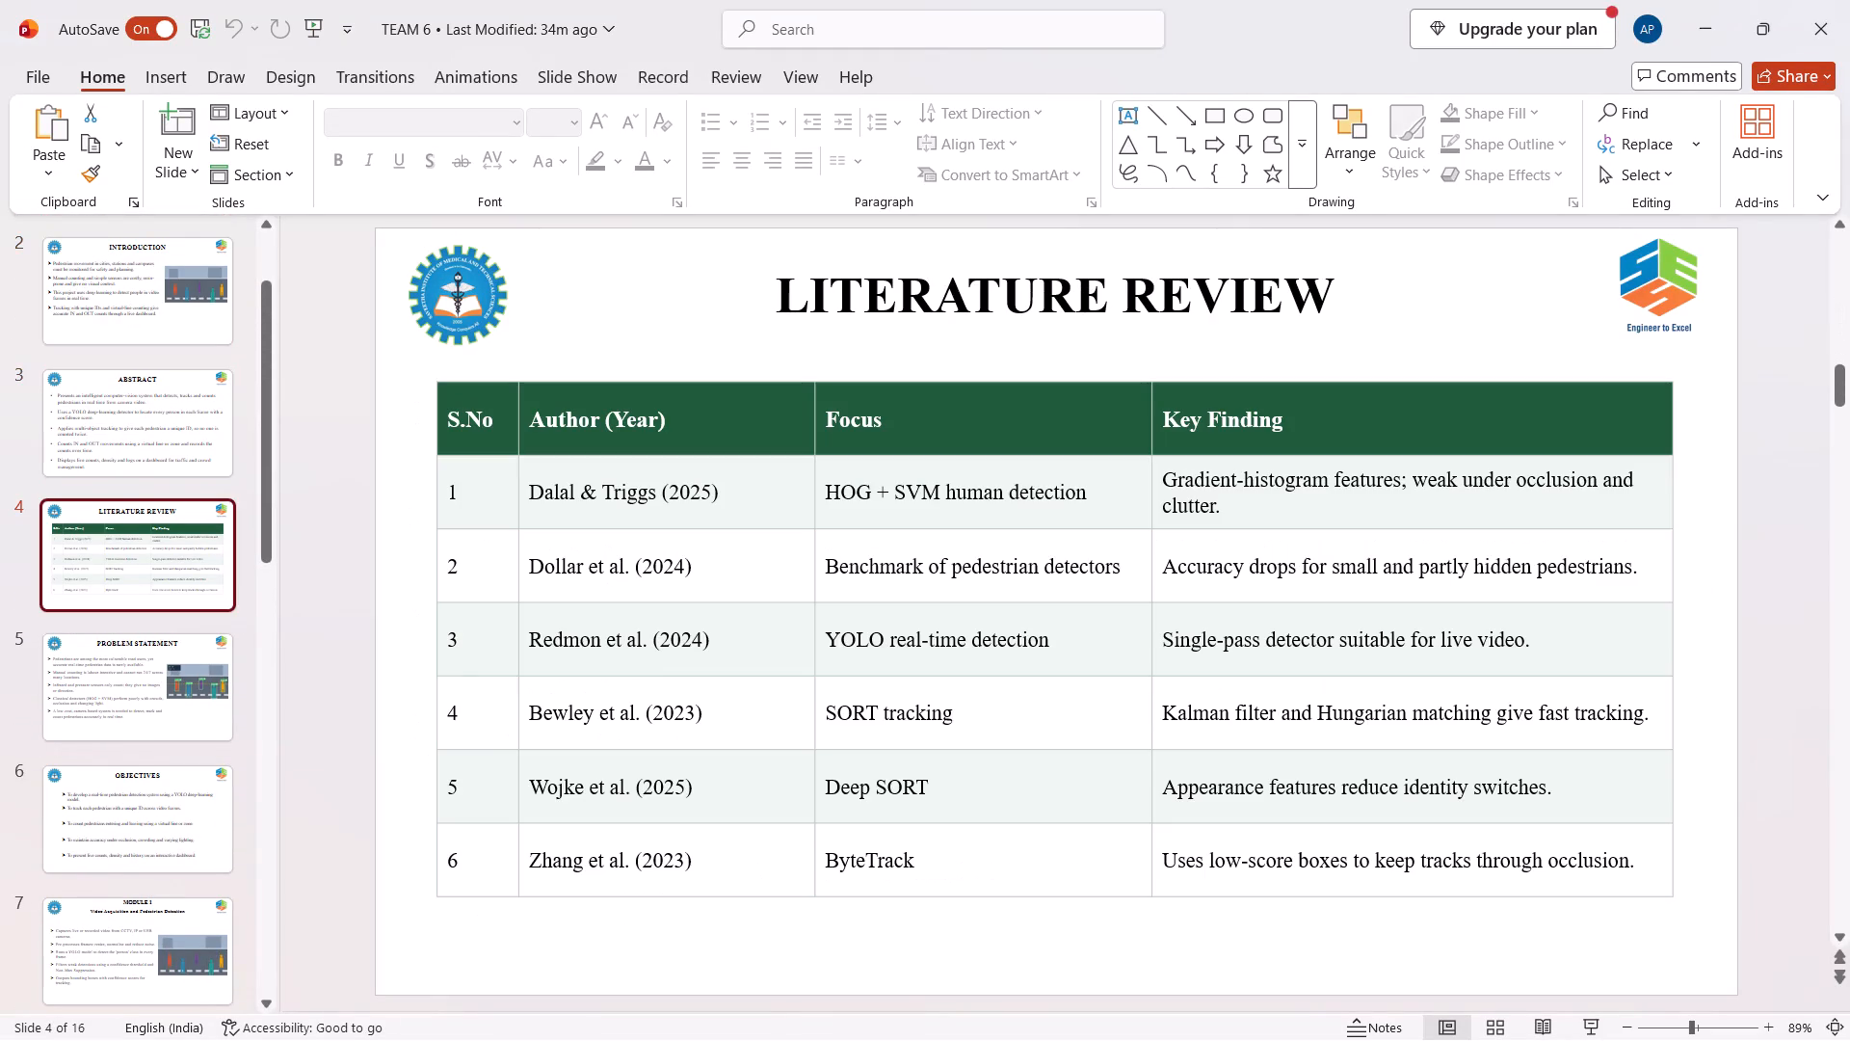
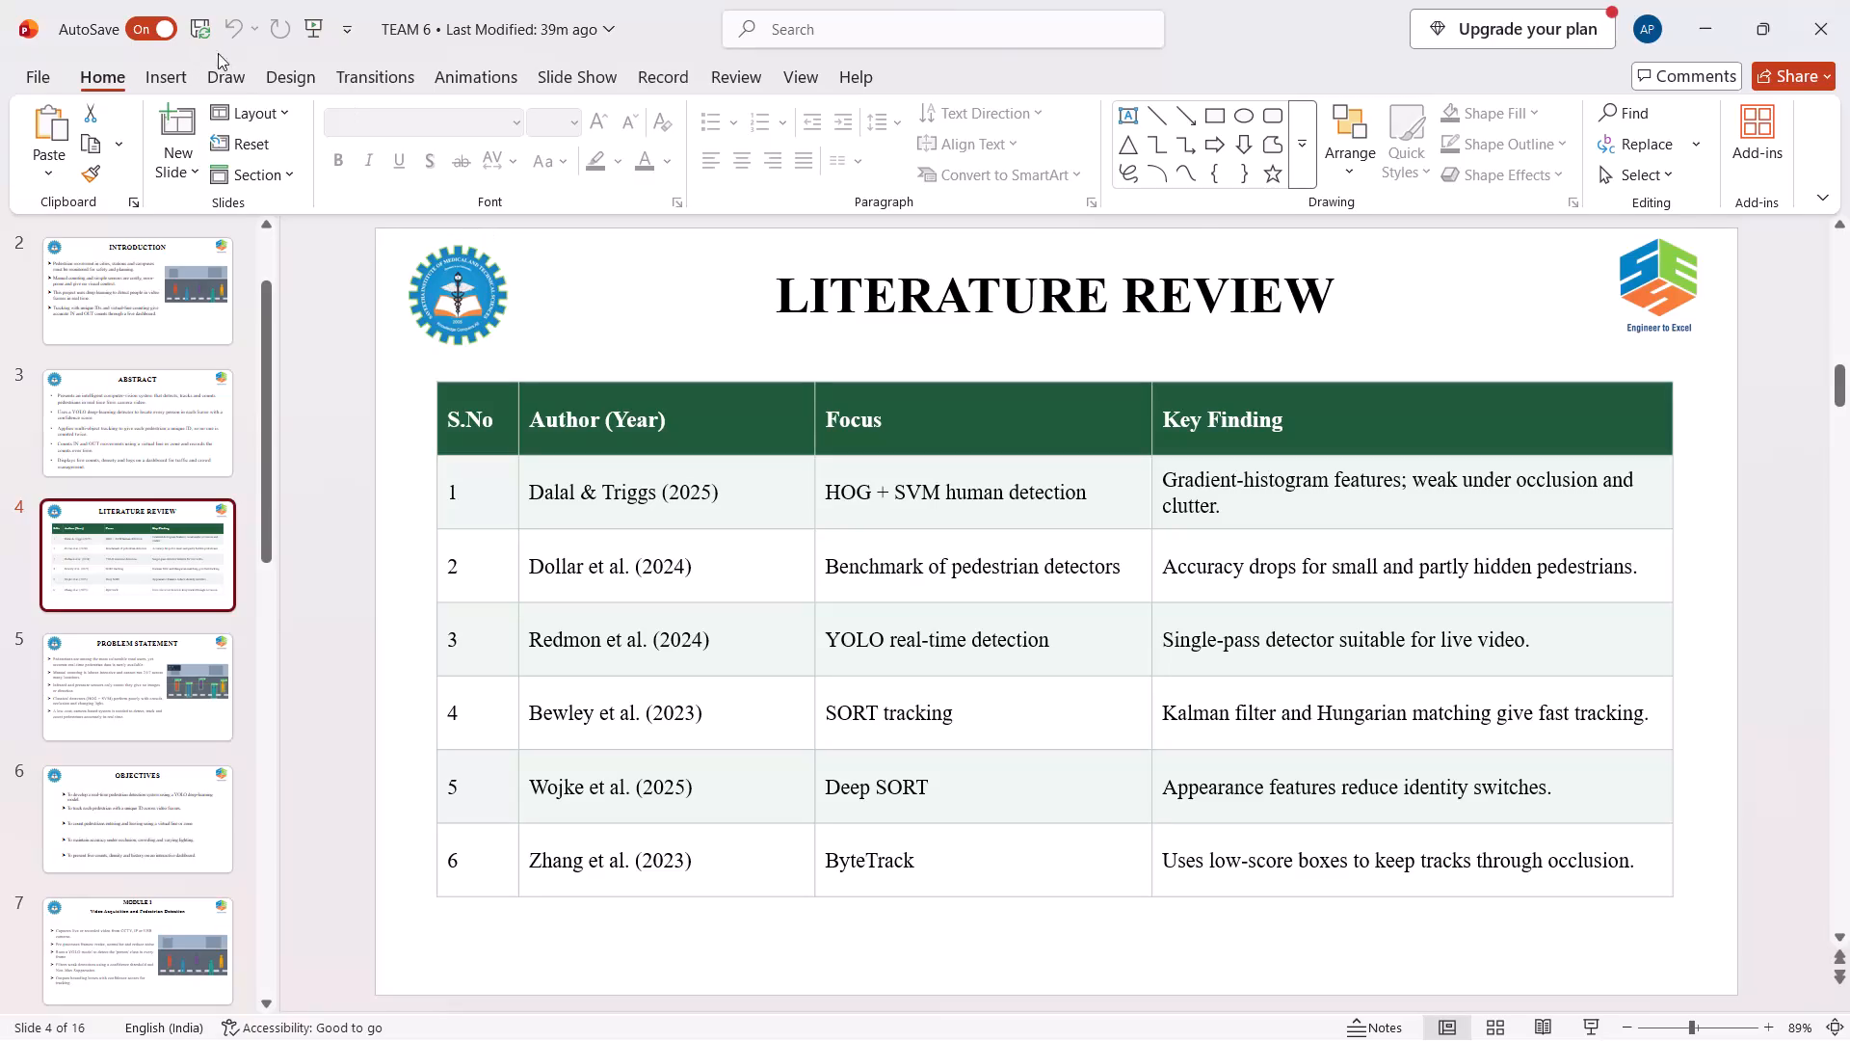
Apply the Curtains transition to the Introduction slide.
{"action": "left_click", "coordinate": [368, 86]}
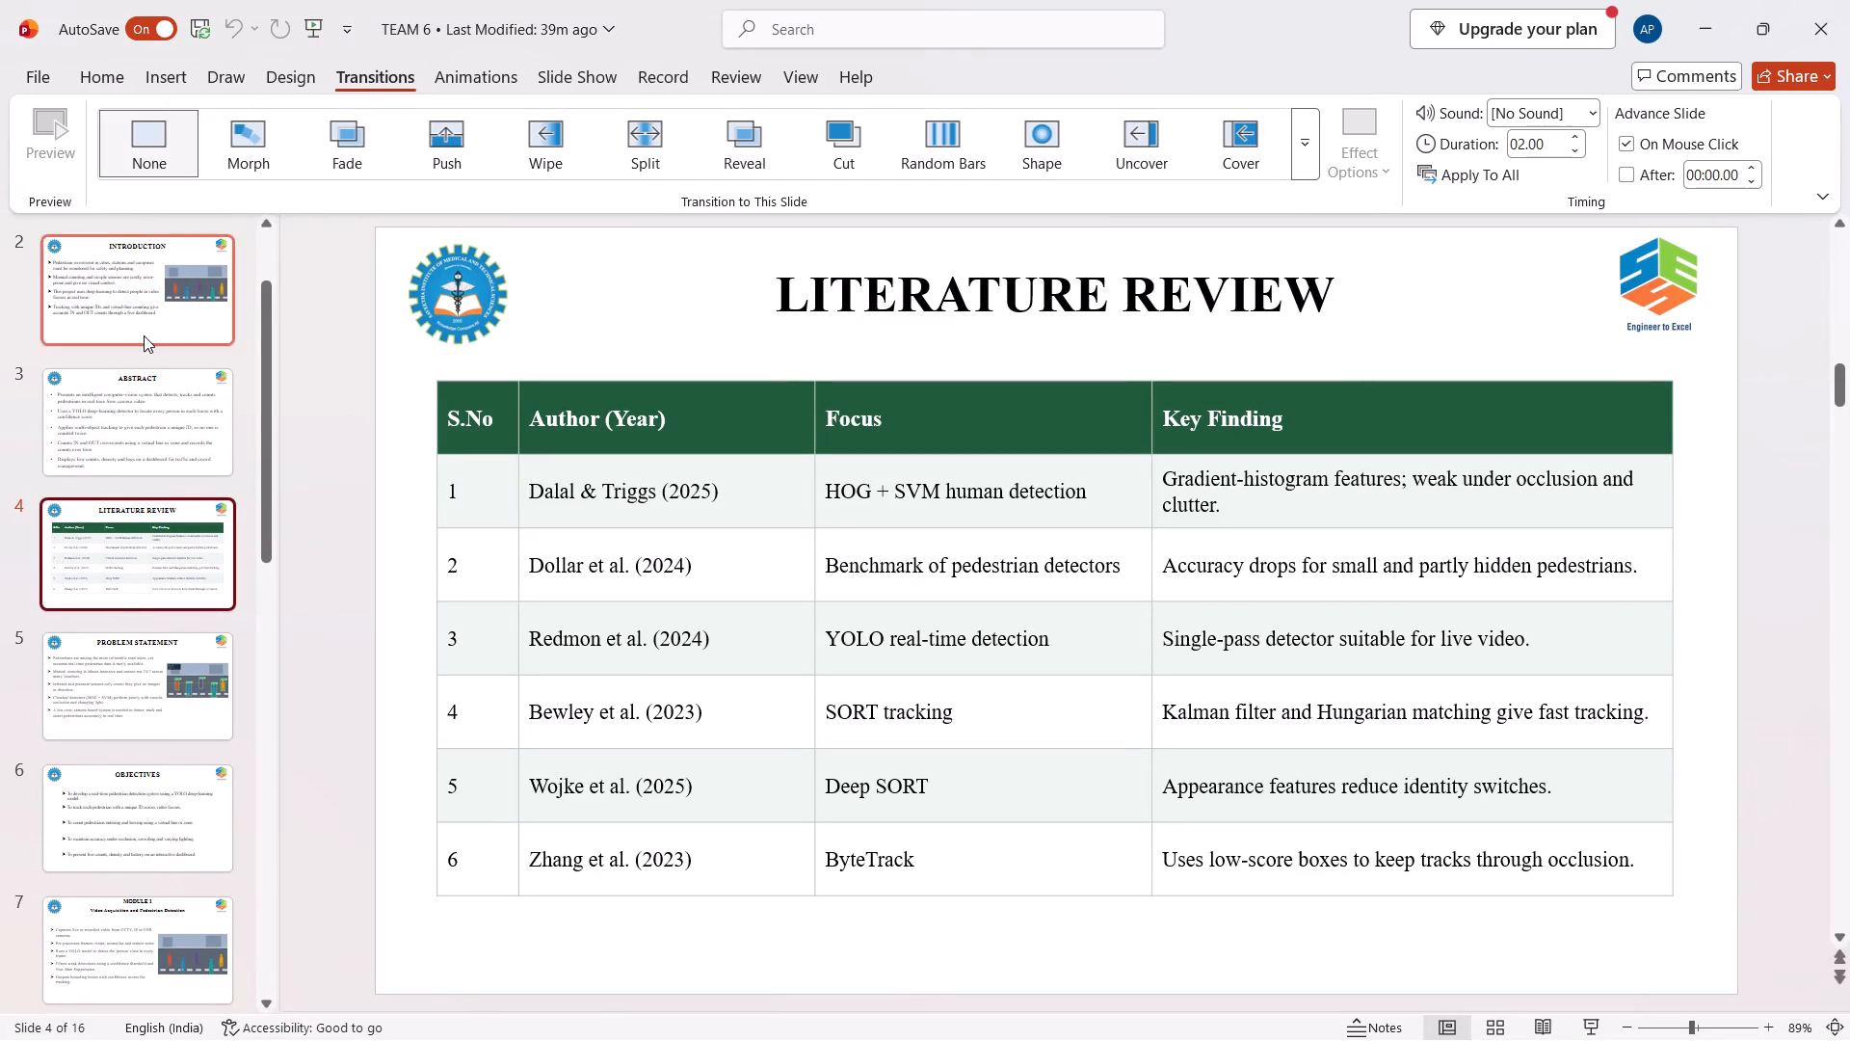
{"action": "scroll", "coordinate": [143, 305], "scroll_direction": "up", "scroll_amount": 20}
{"action": "scroll", "coordinate": [143, 305], "scroll_direction": "up", "scroll_amount": 5}
{"action": "left_click", "coordinate": [143, 305]}
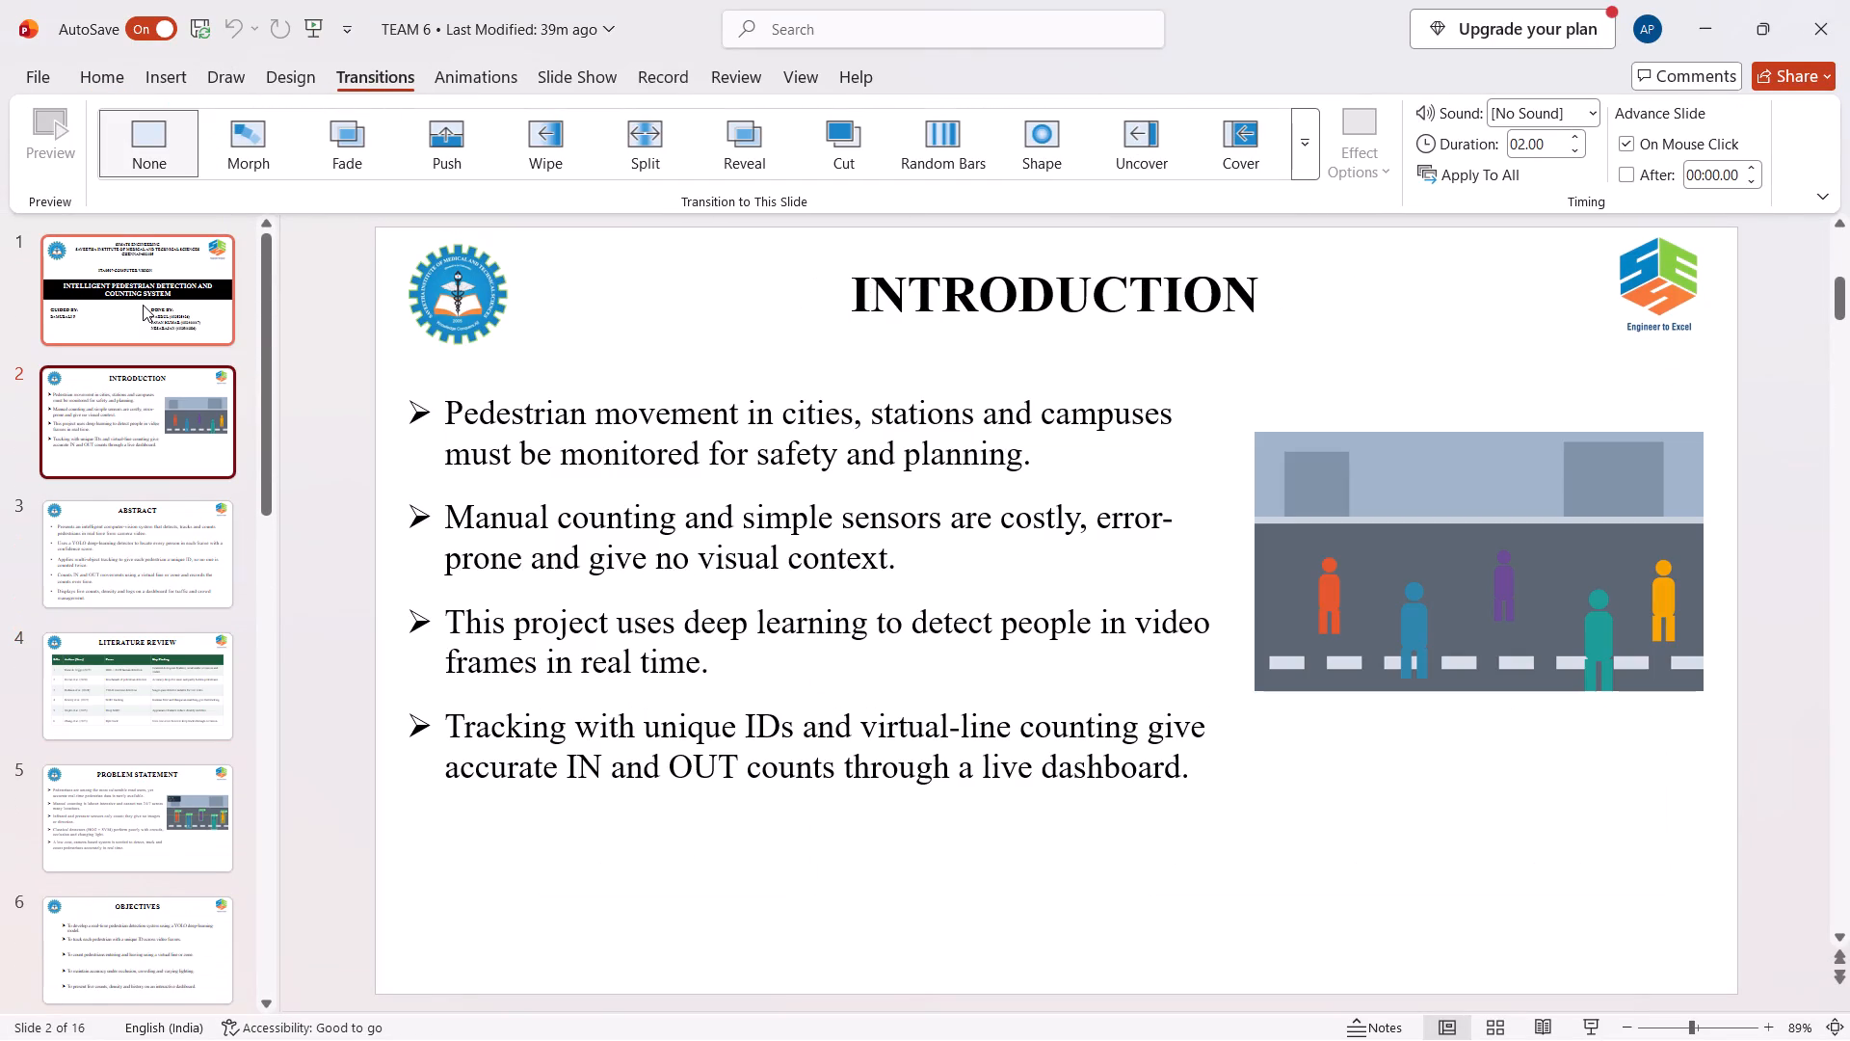
{"action": "left_click", "coordinate": [1310, 131]}
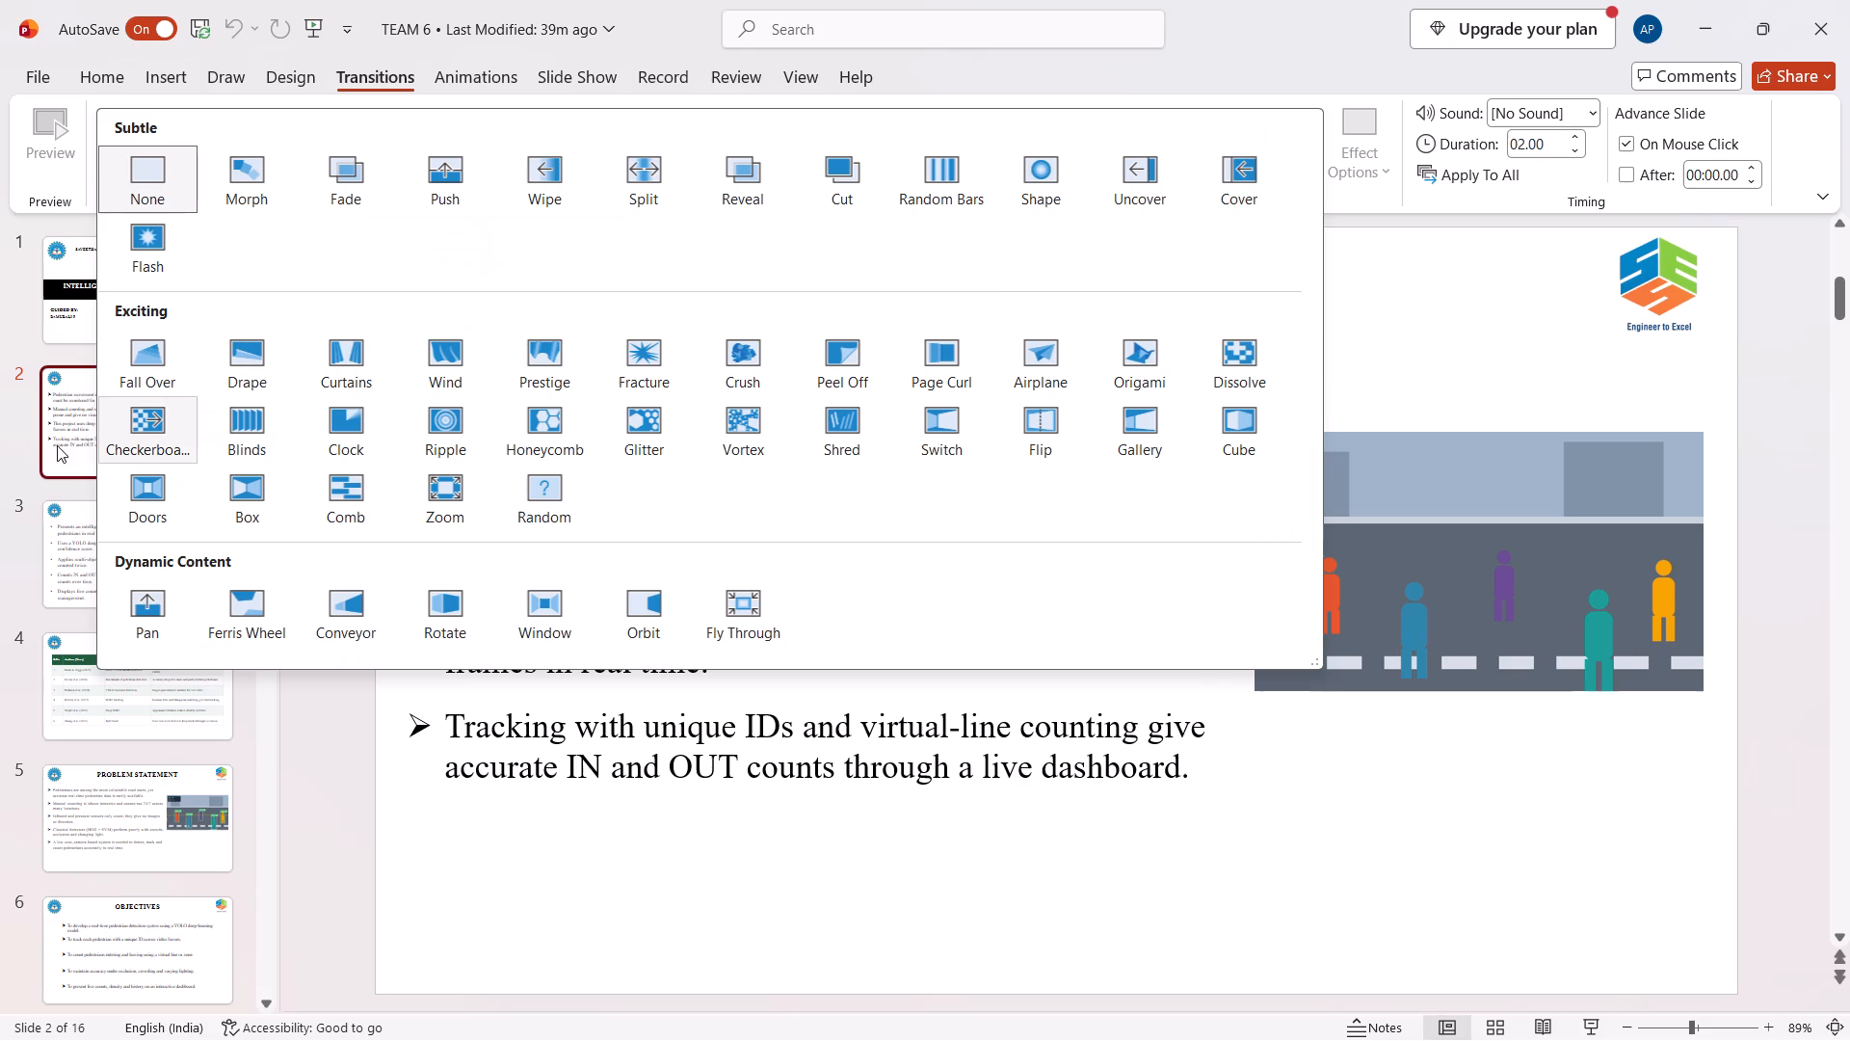
{"action": "left_click", "coordinate": [330, 356]}
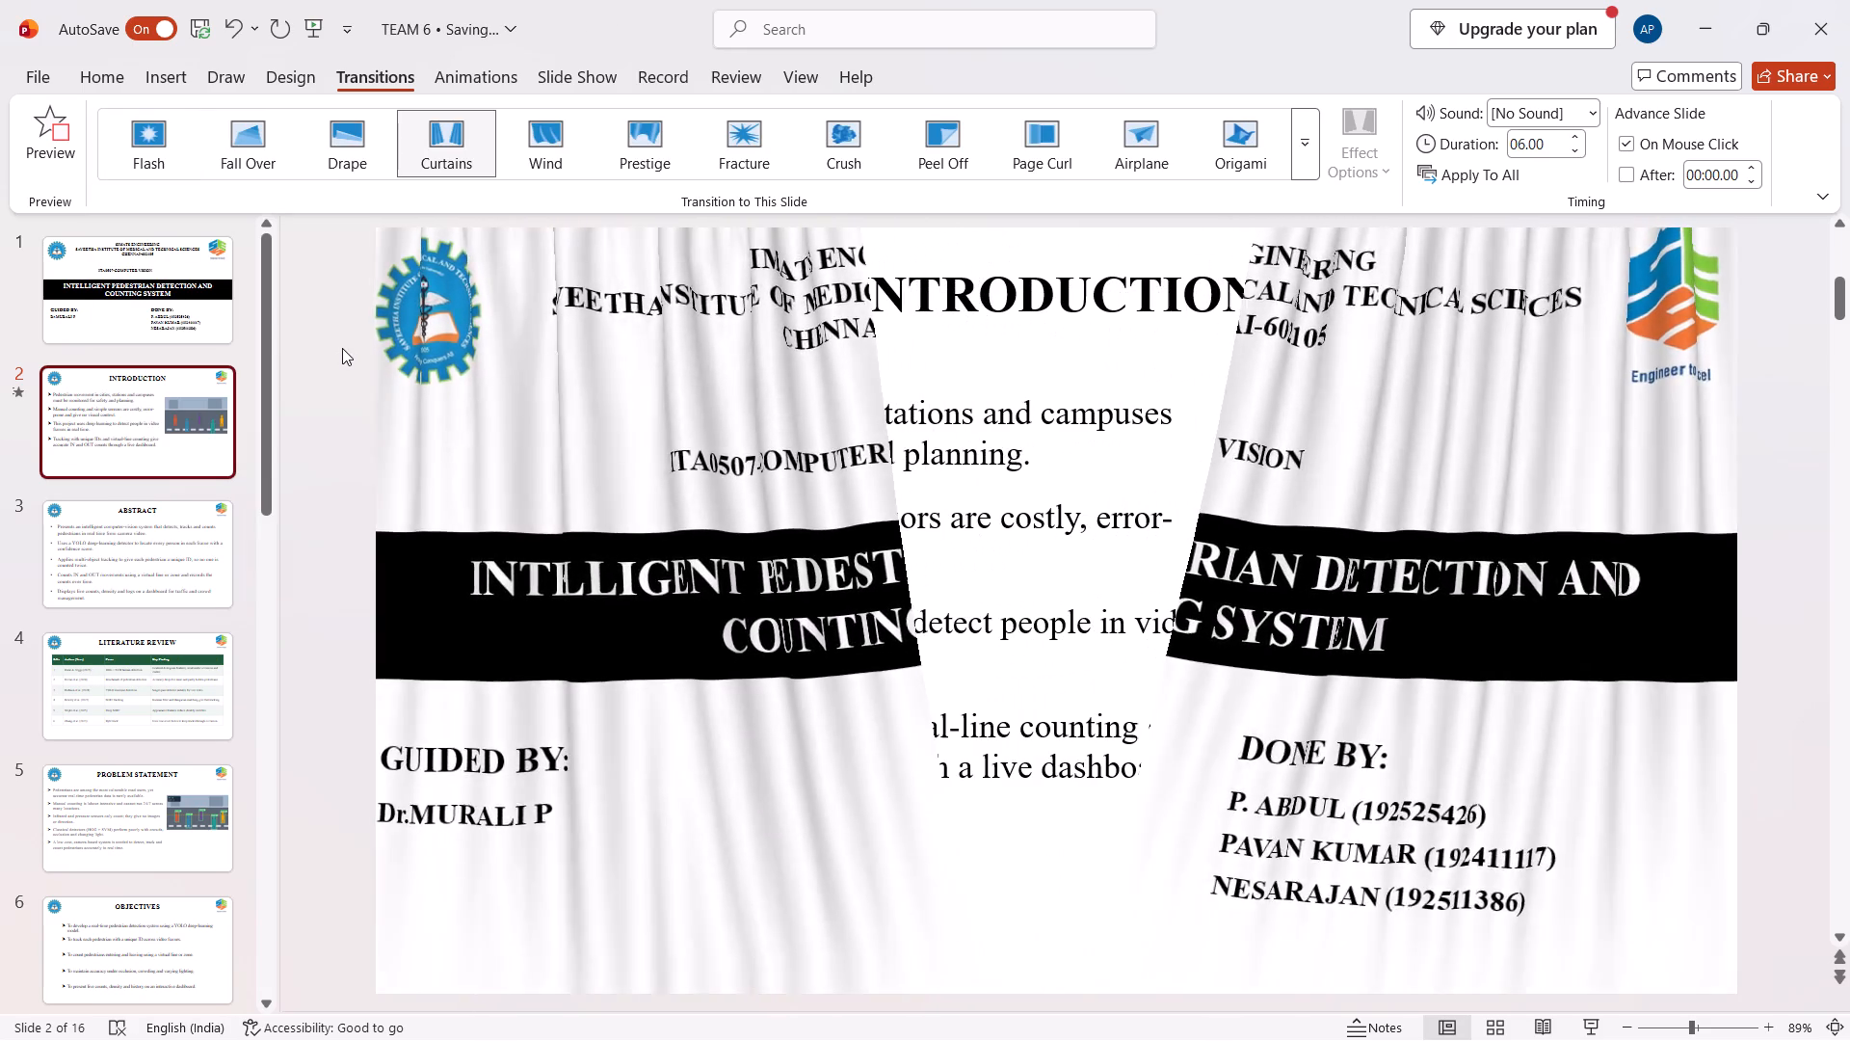
Apply the Curtains transition to the title slide, Intelligent Pedestrian Detection and Counting System.
{"action": "left_click", "coordinate": [89, 286]}
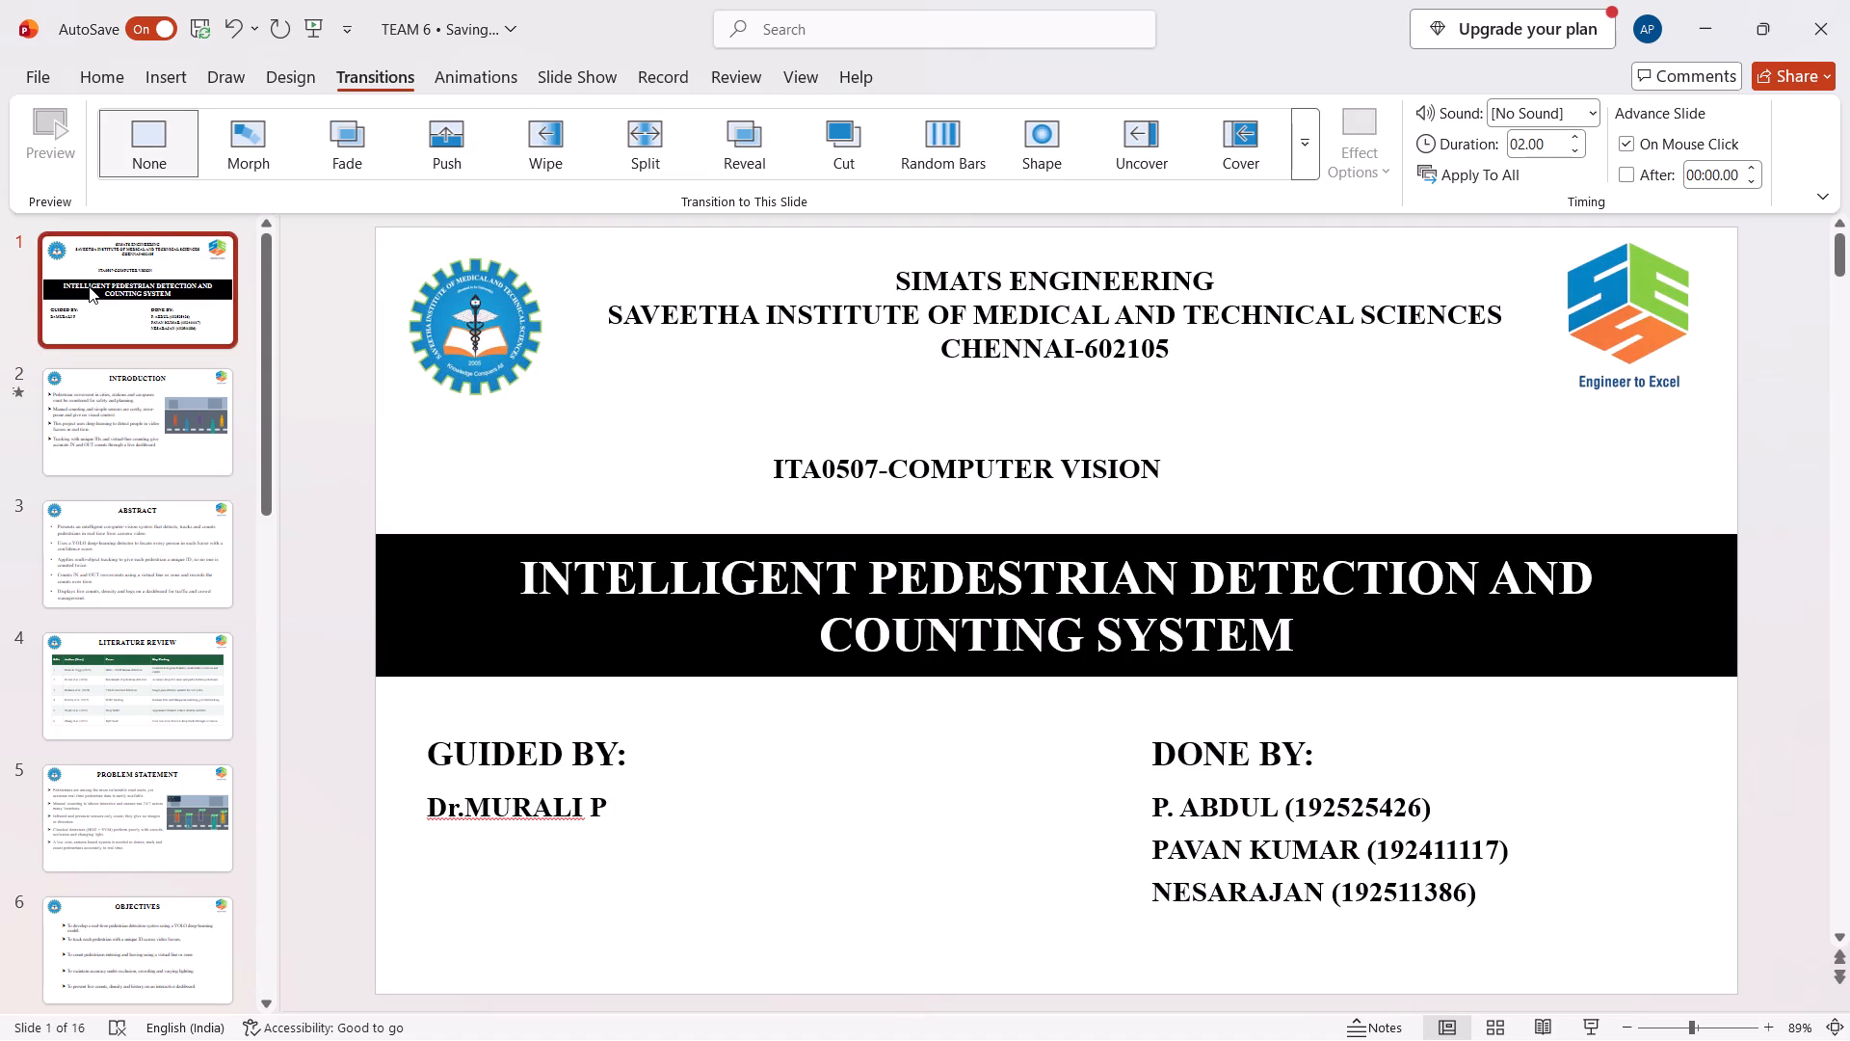
{"action": "left_click", "coordinate": [1299, 157]}
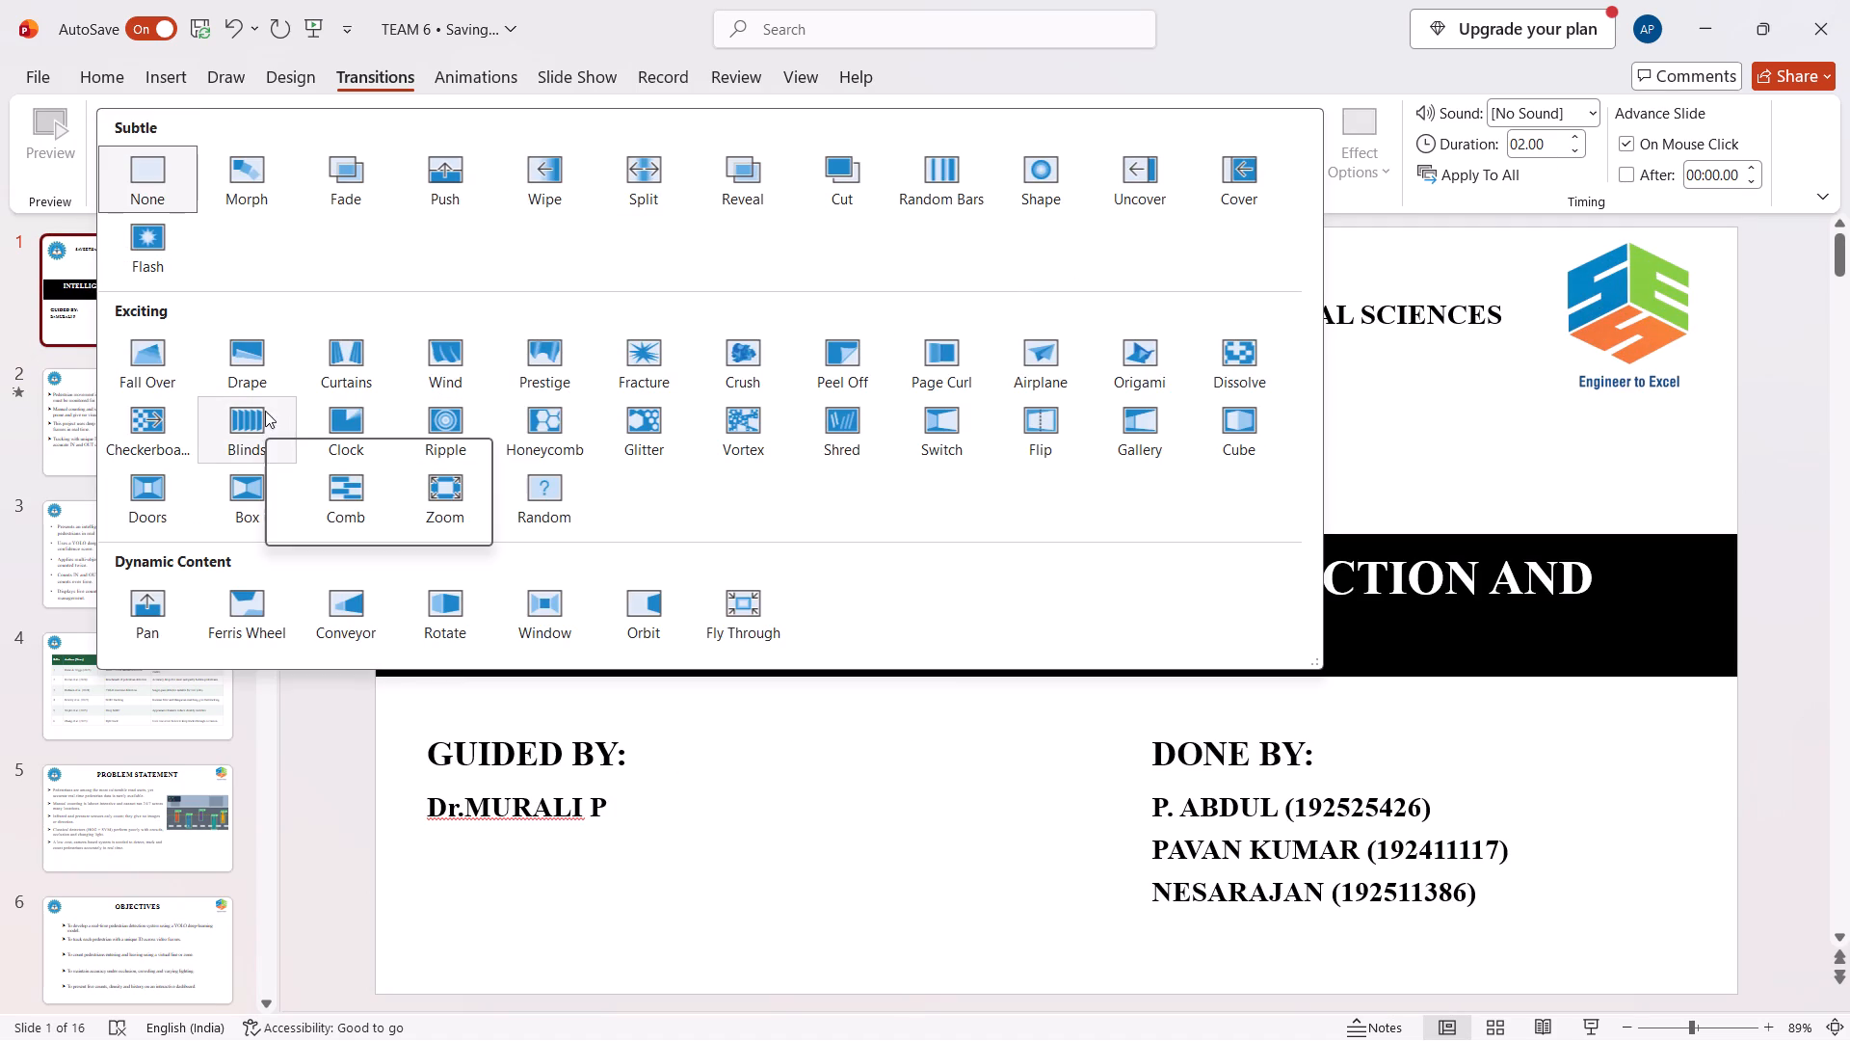
{"action": "left_click", "coordinate": [309, 375]}
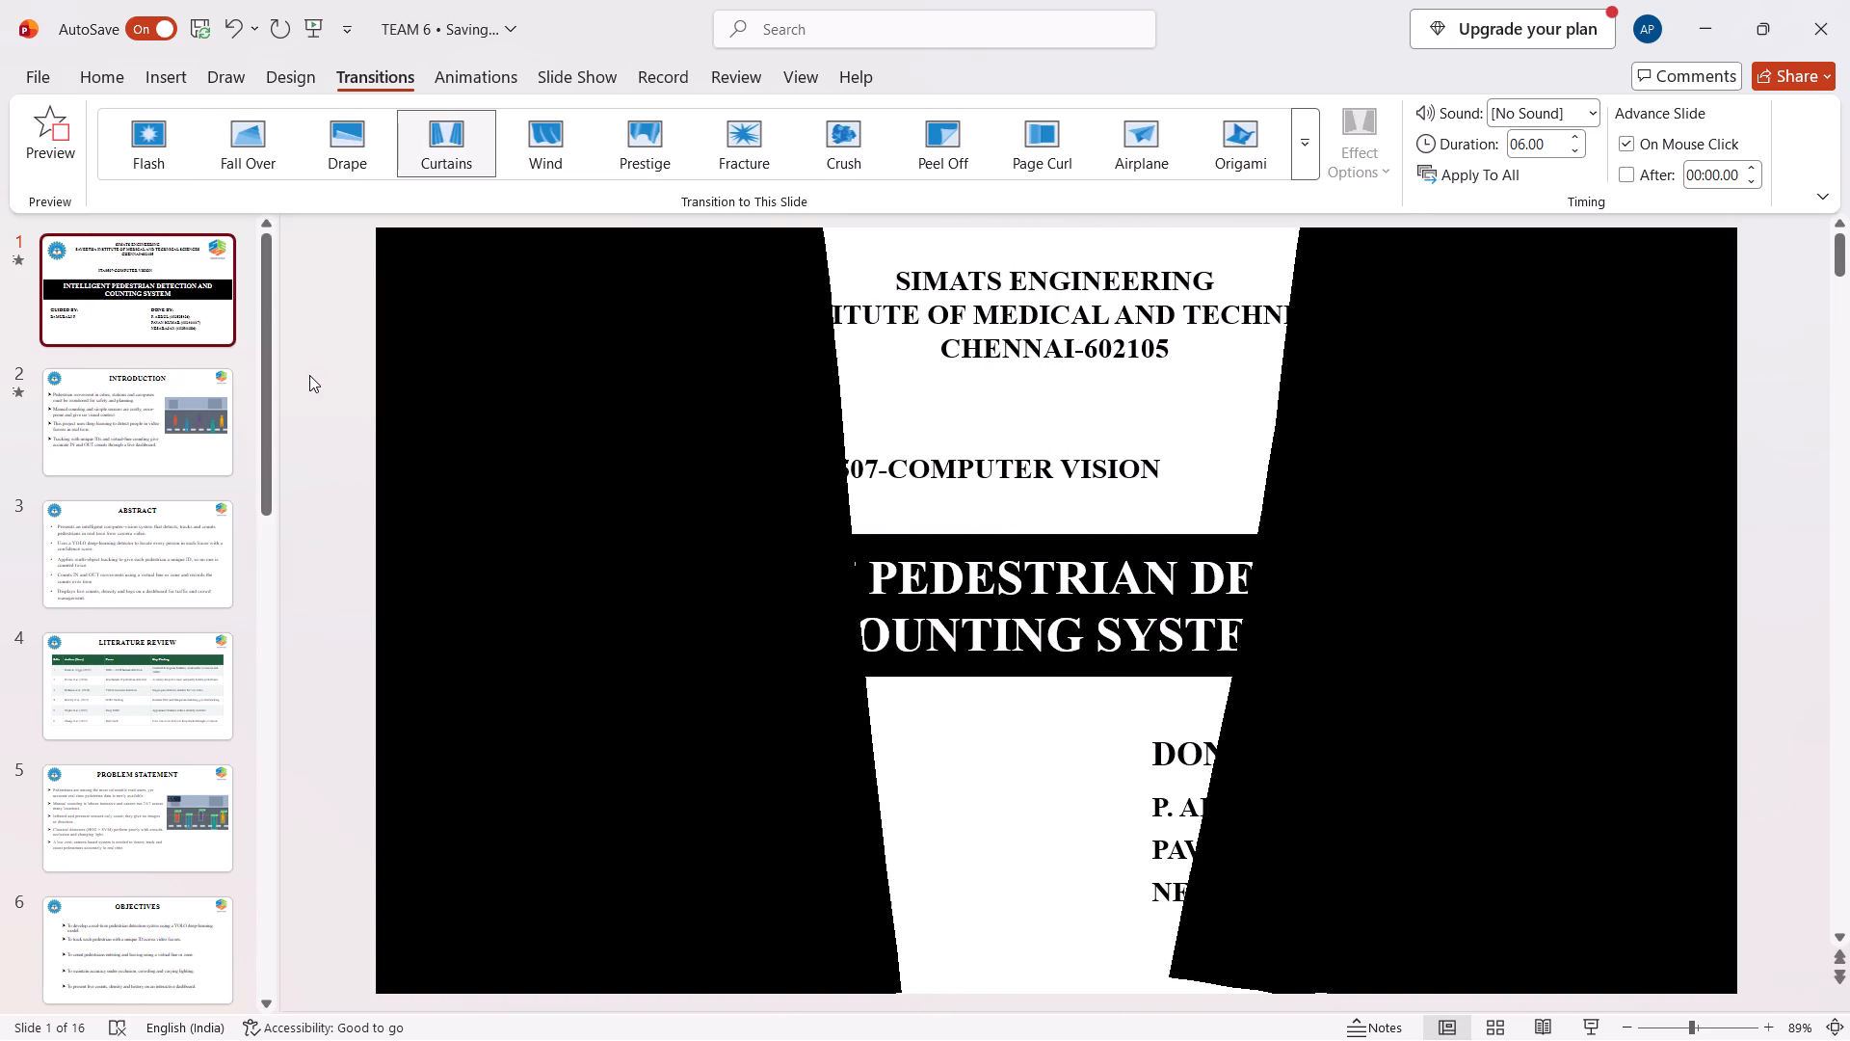
{"action": "left_click", "coordinate": [60, 476]}
{"action": "left_click", "coordinate": [88, 326]}
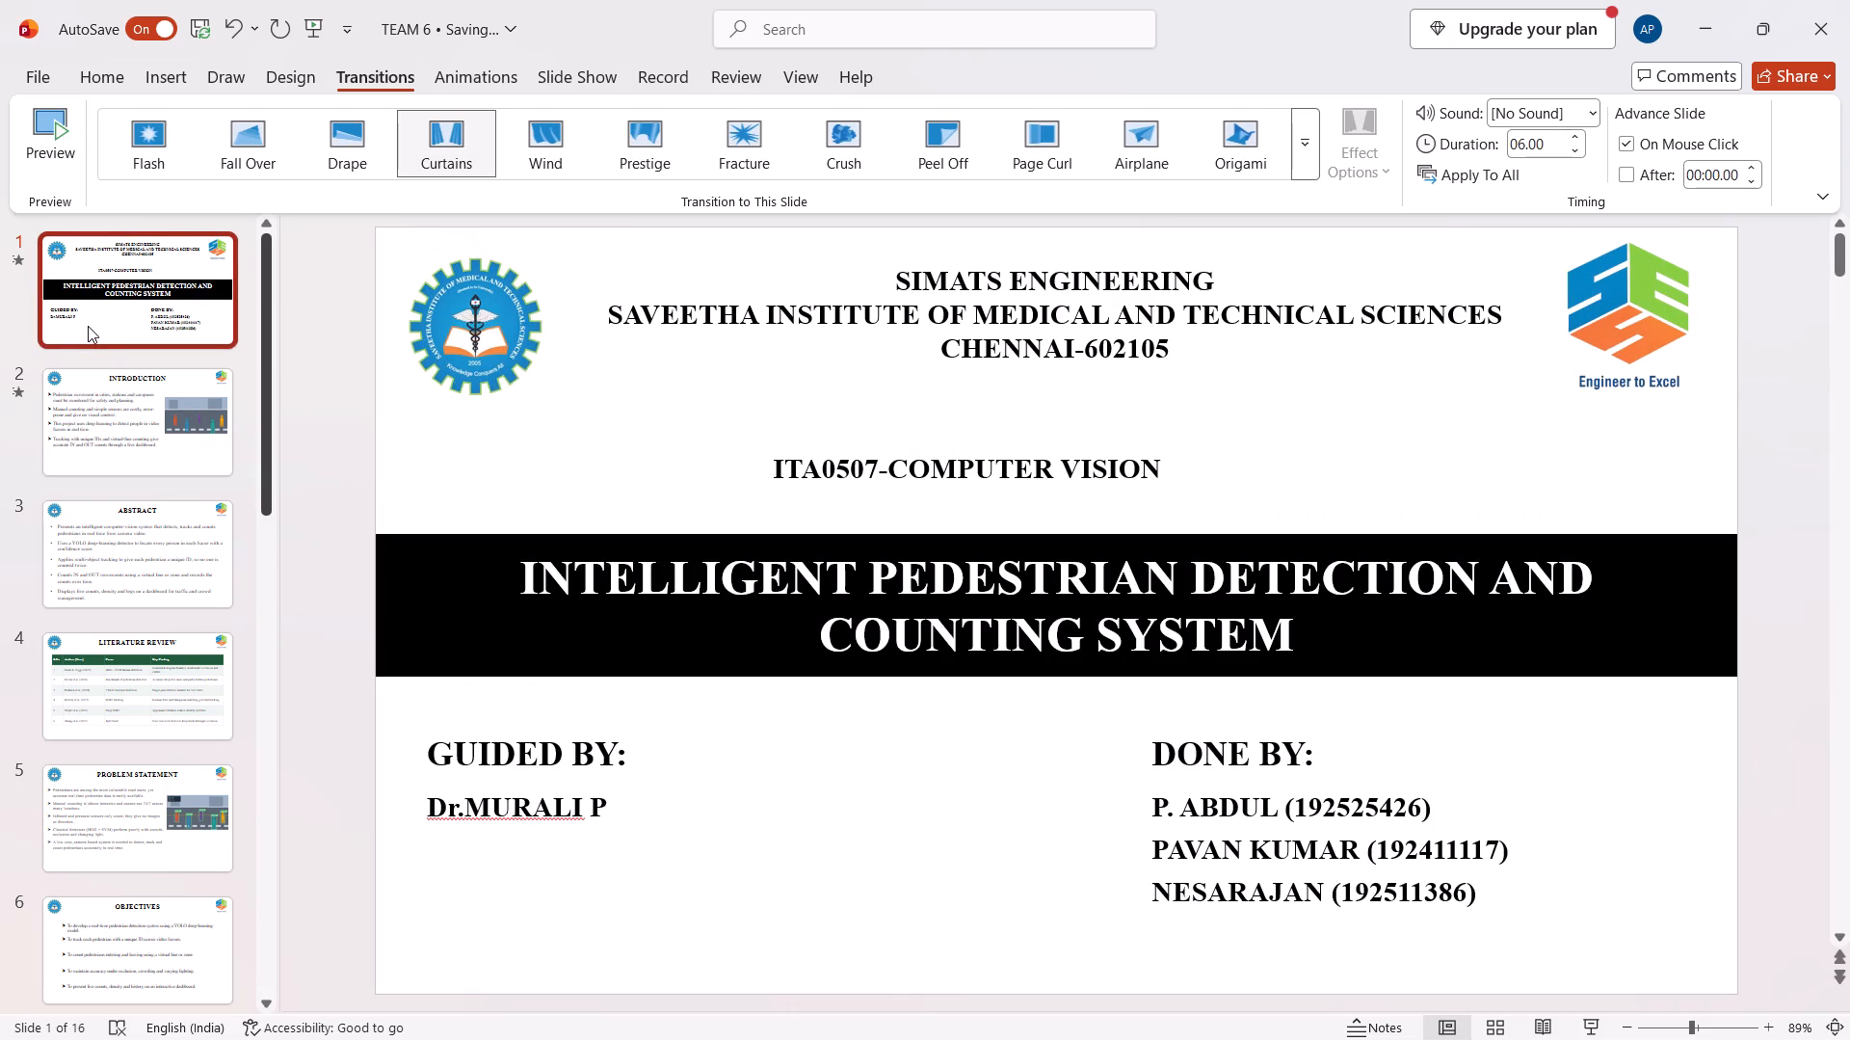
Apply the Airplane transition to the Abstract slide.
{"action": "left_click", "coordinate": [129, 532]}
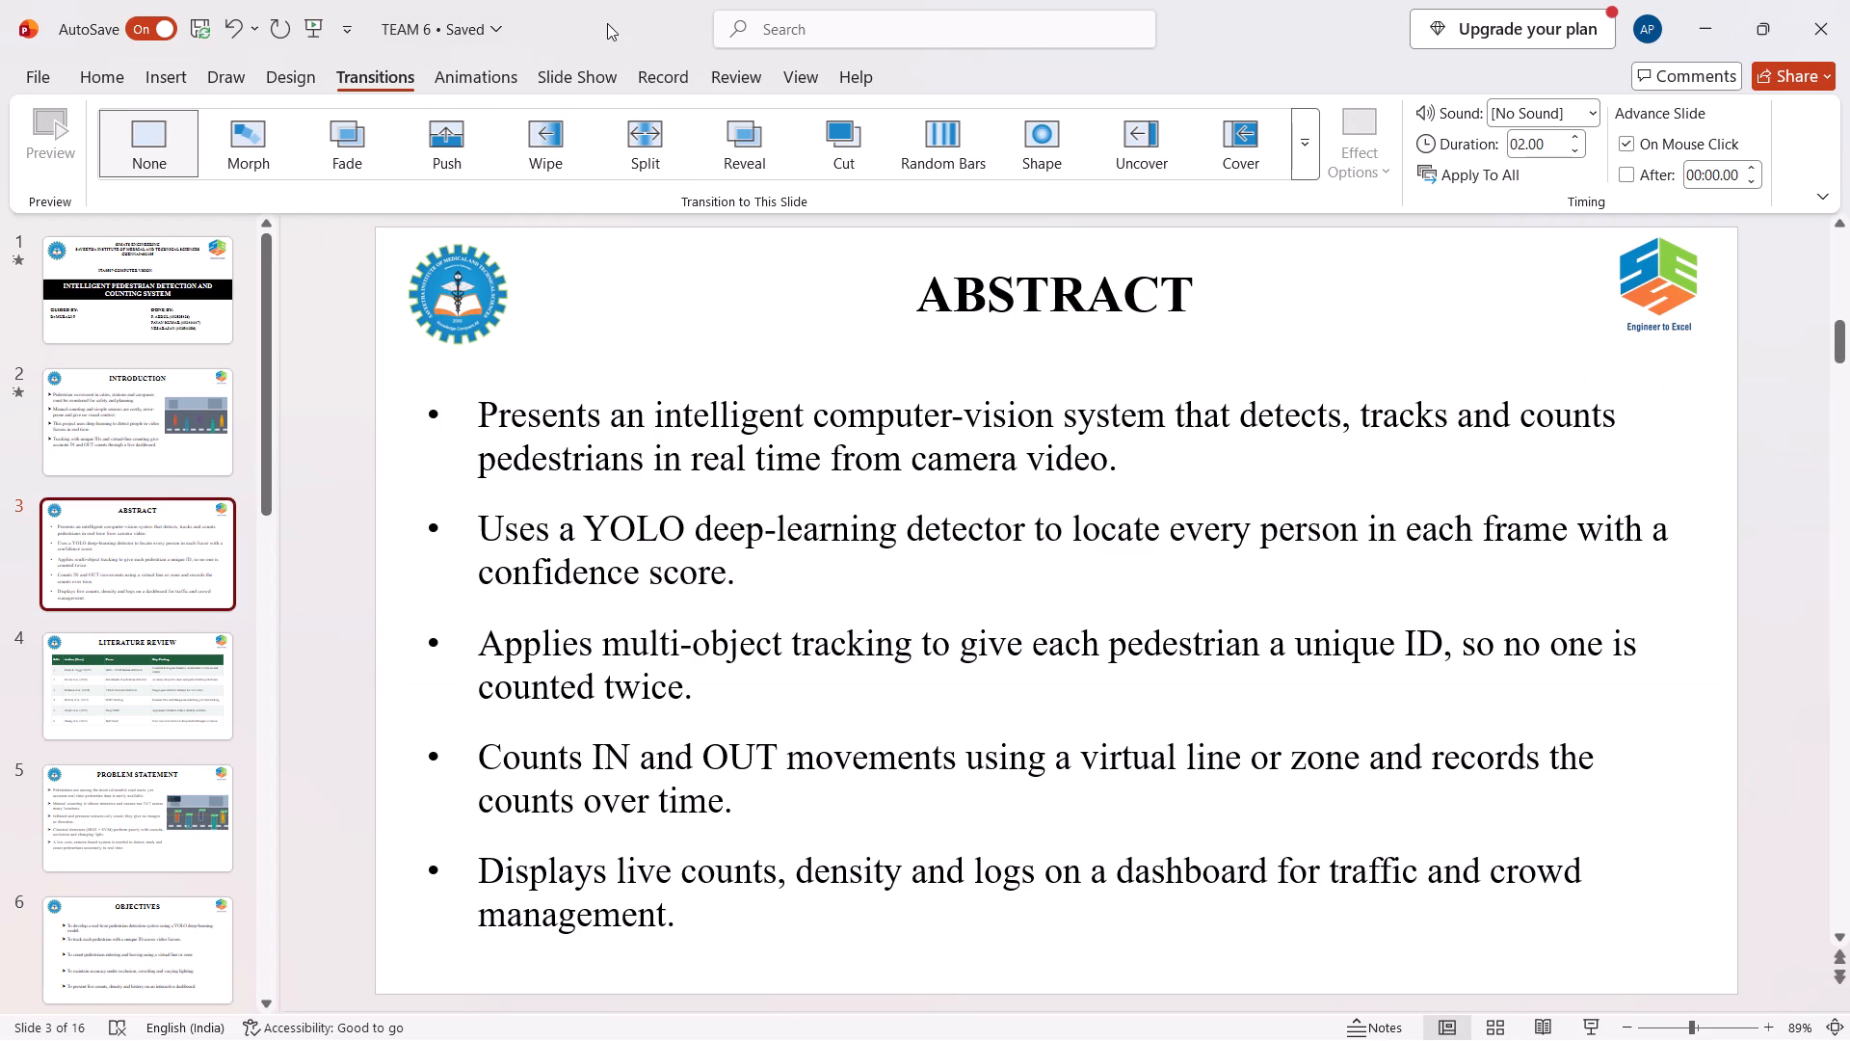
{"action": "left_click", "coordinate": [1299, 165]}
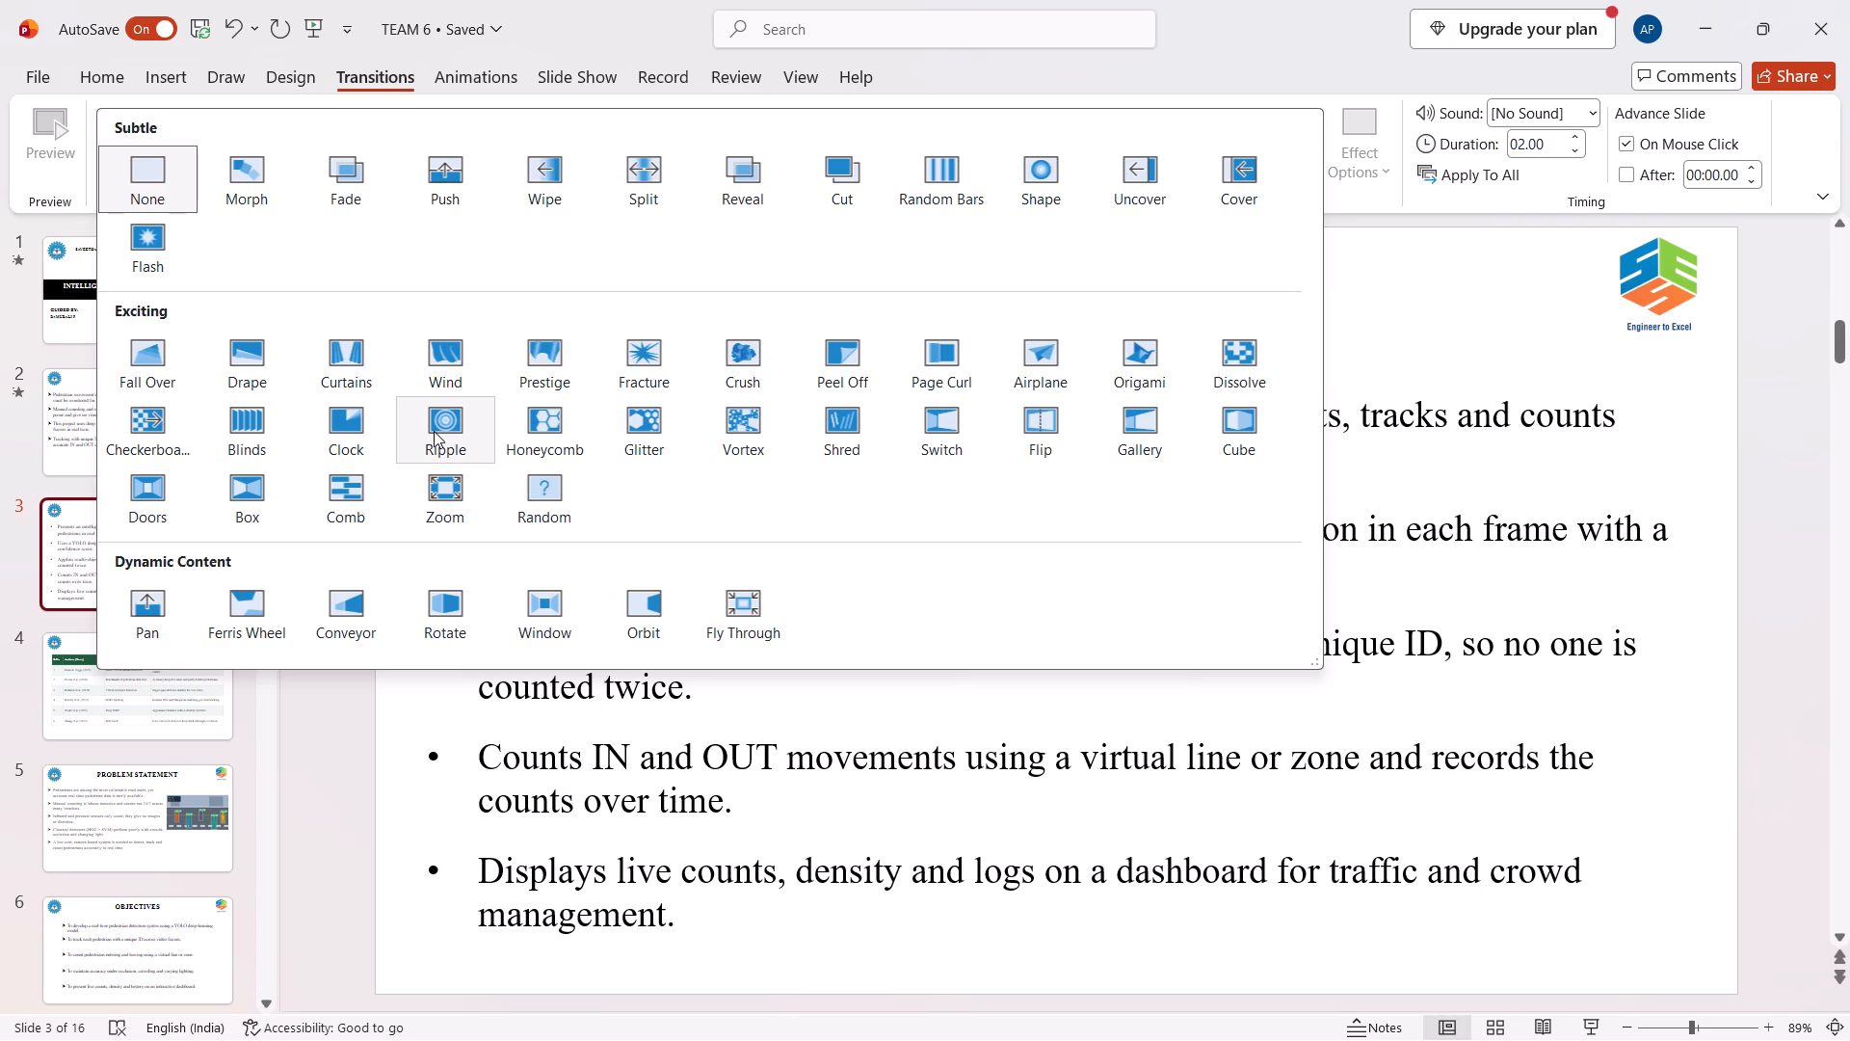
{"action": "left_click", "coordinate": [1030, 359]}
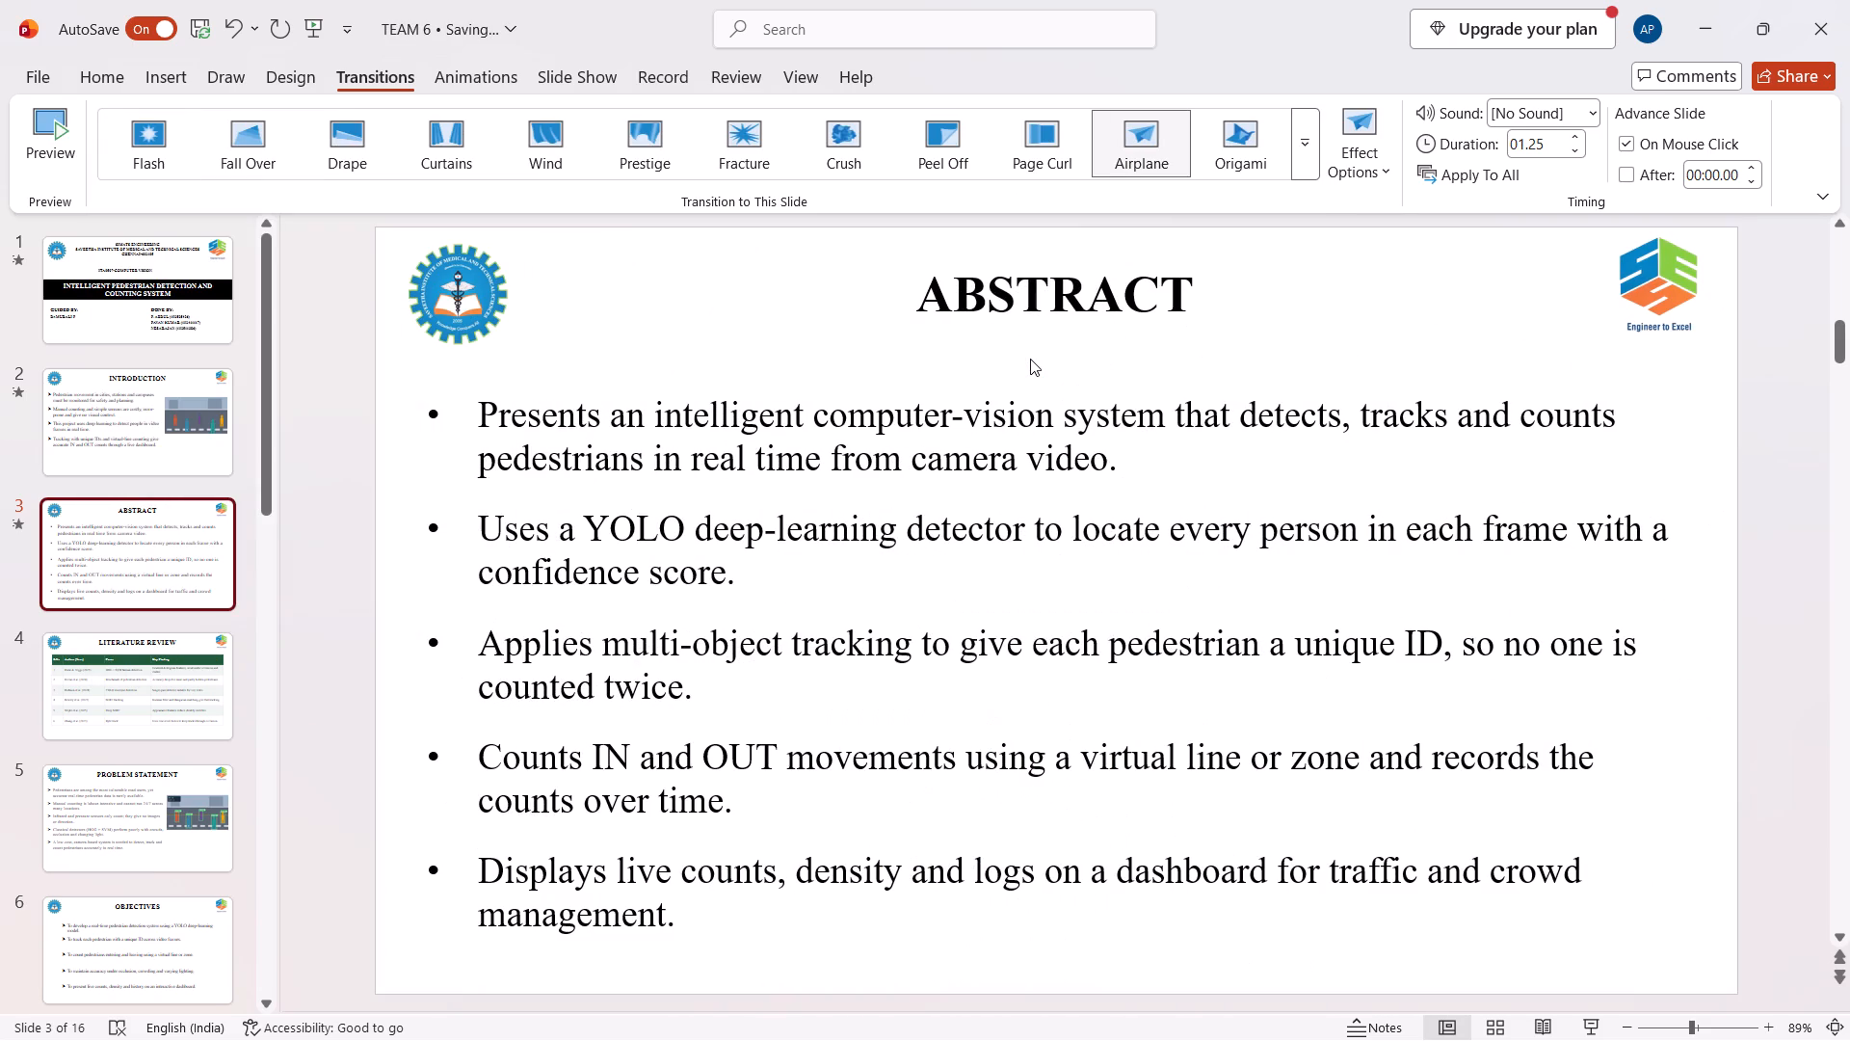
Skip the Literature Review slide and apply the Origami transition to the Problem Statement slide.
{"action": "left_click", "coordinate": [196, 672]}
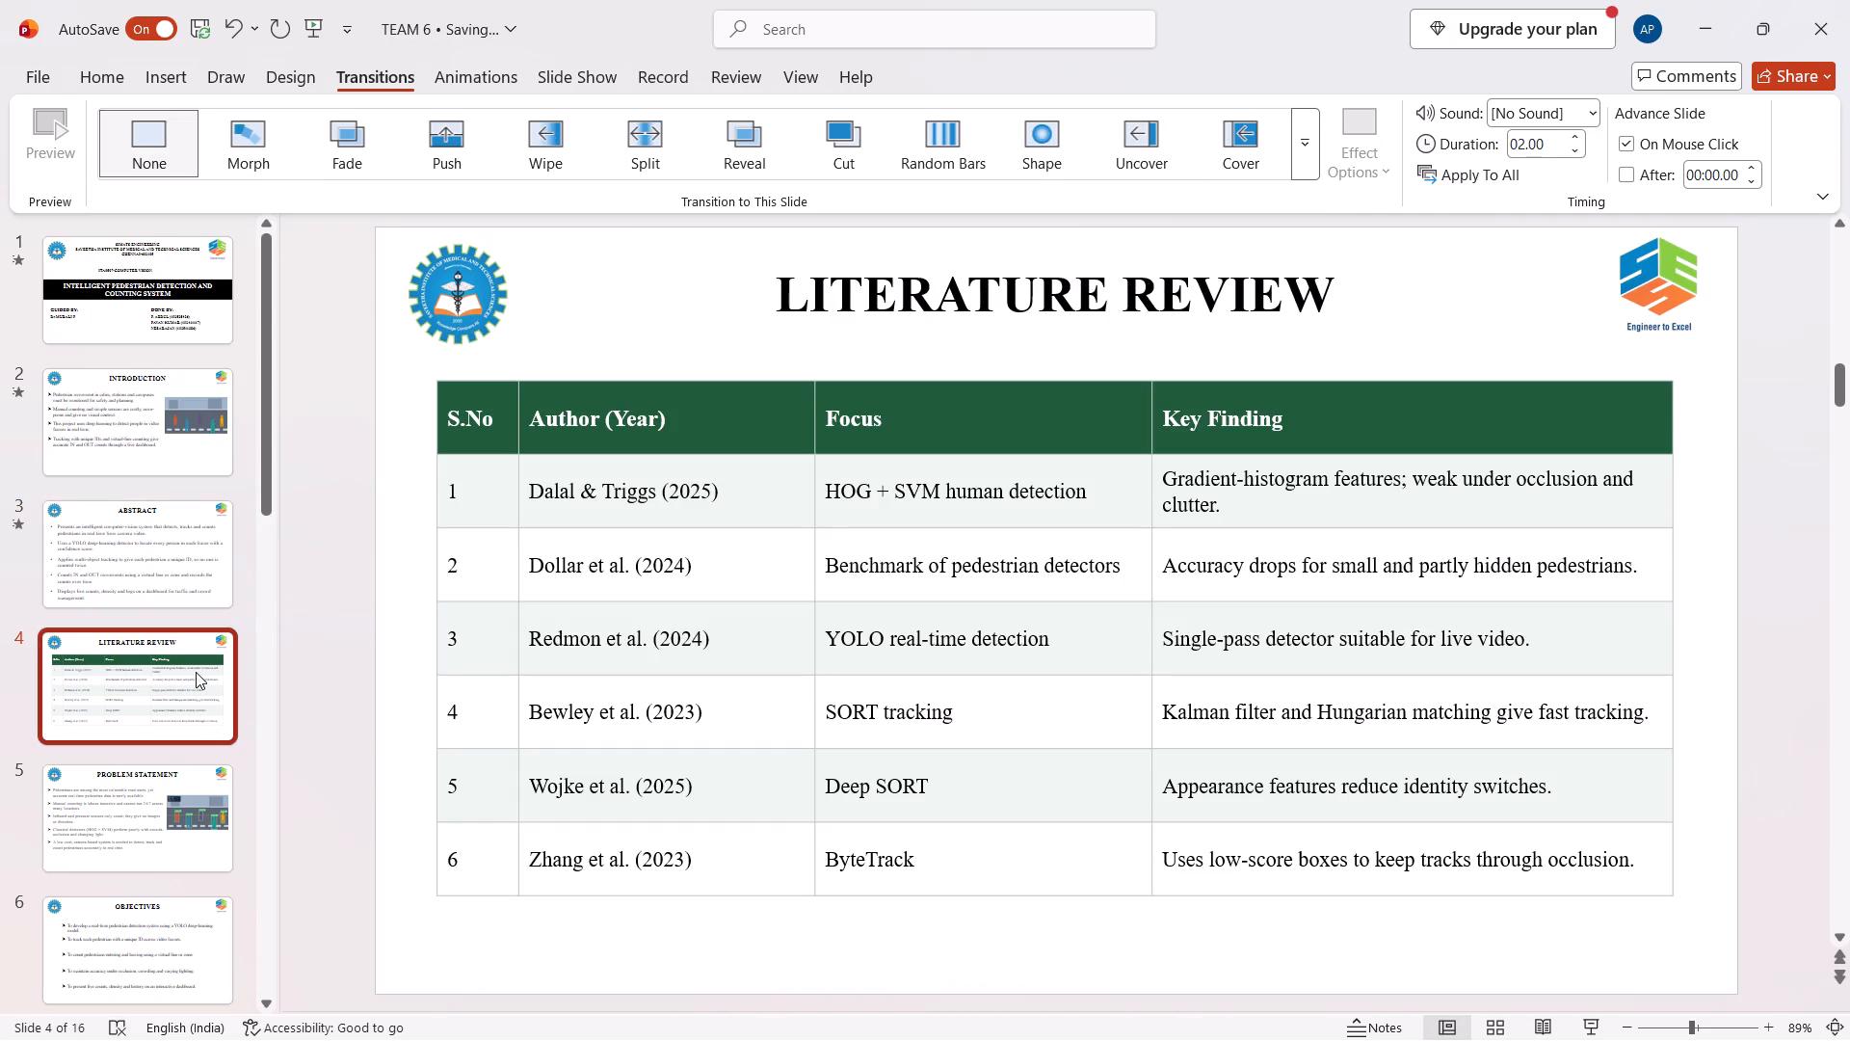
{"action": "left_click", "coordinate": [196, 672]}
{"action": "left_click", "coordinate": [207, 778]}
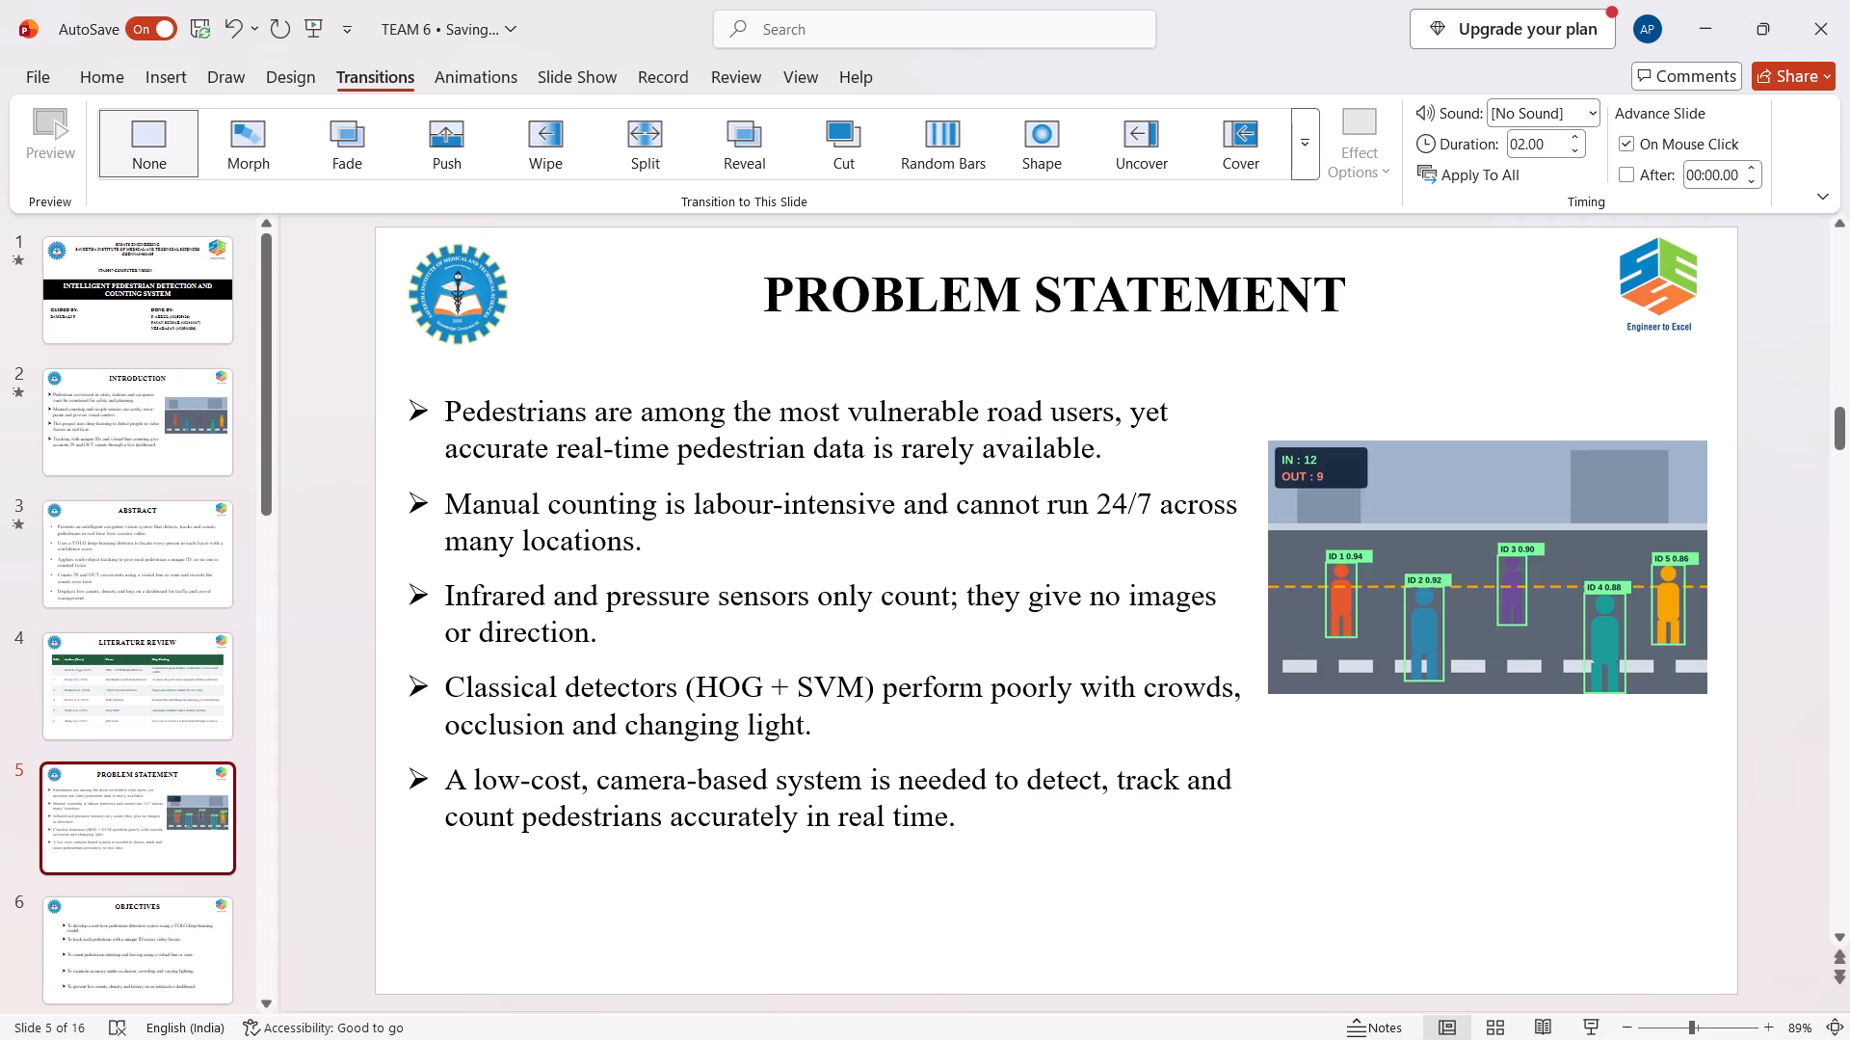
{"action": "left_click", "coordinate": [1298, 161]}
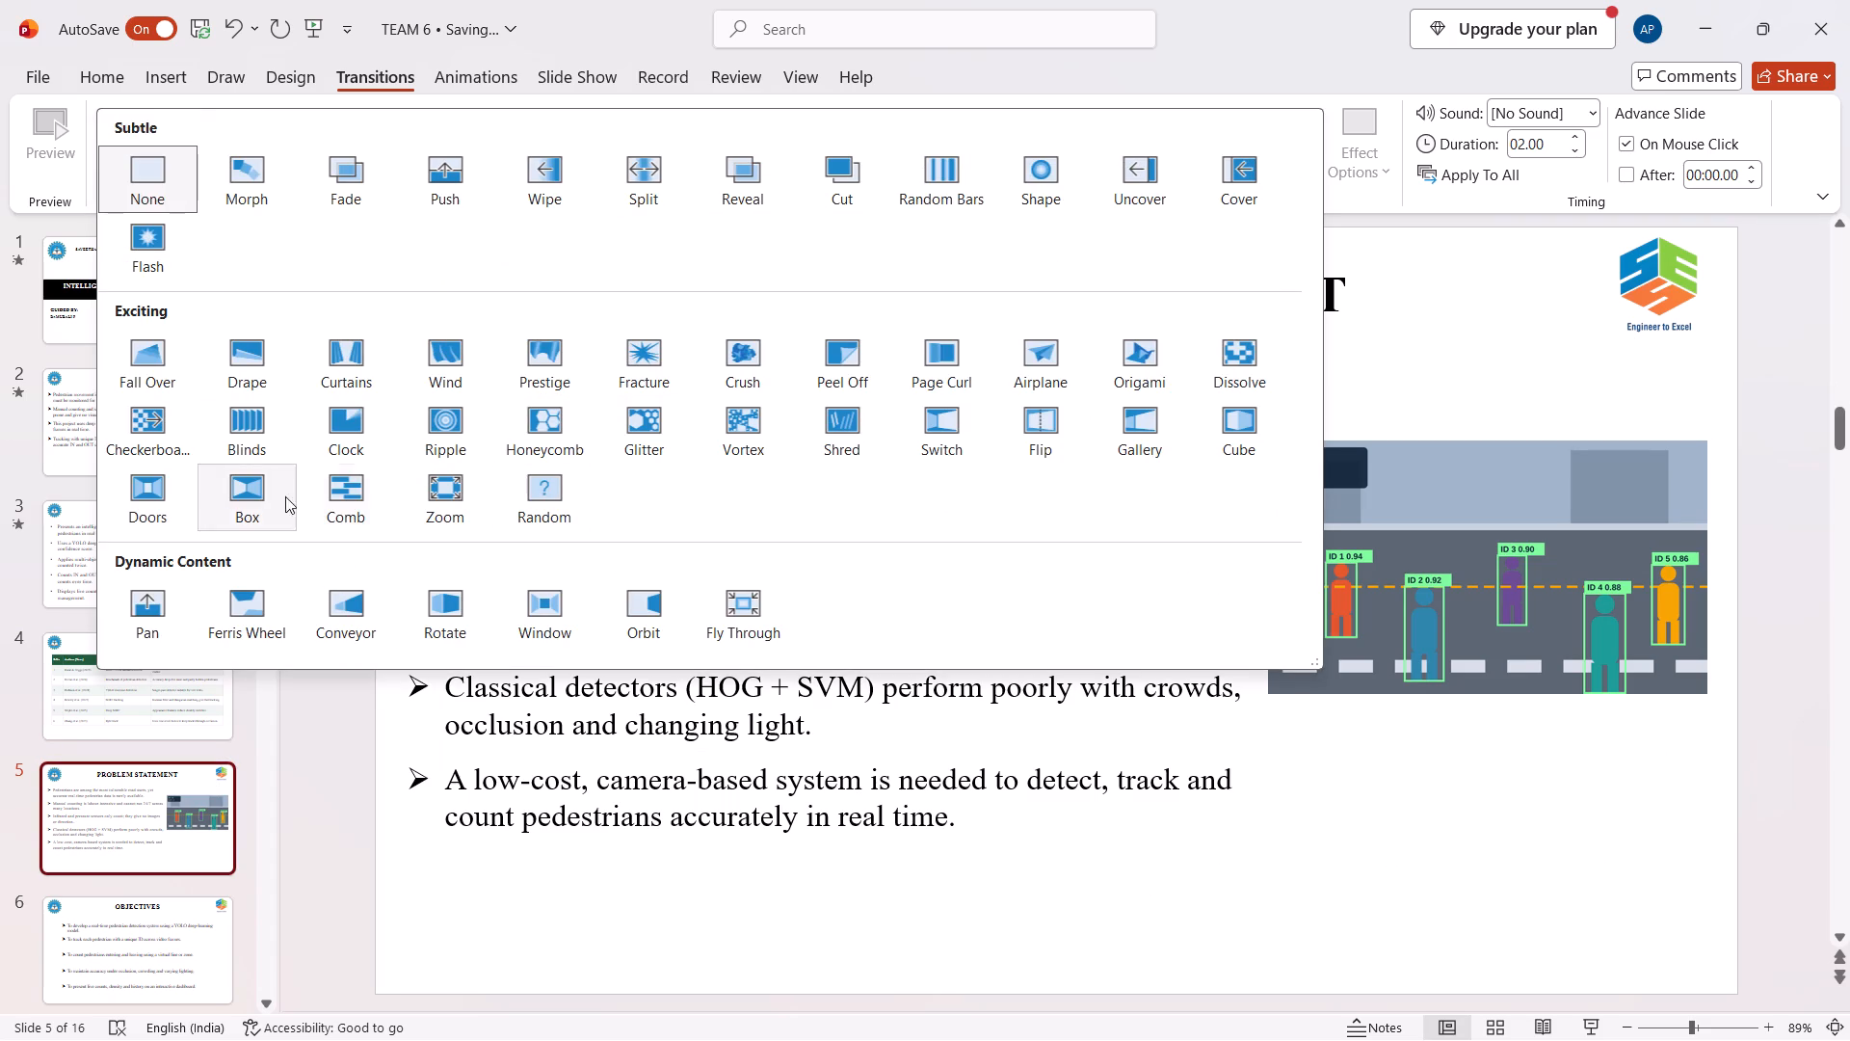
{"action": "left_click", "coordinate": [1138, 348]}
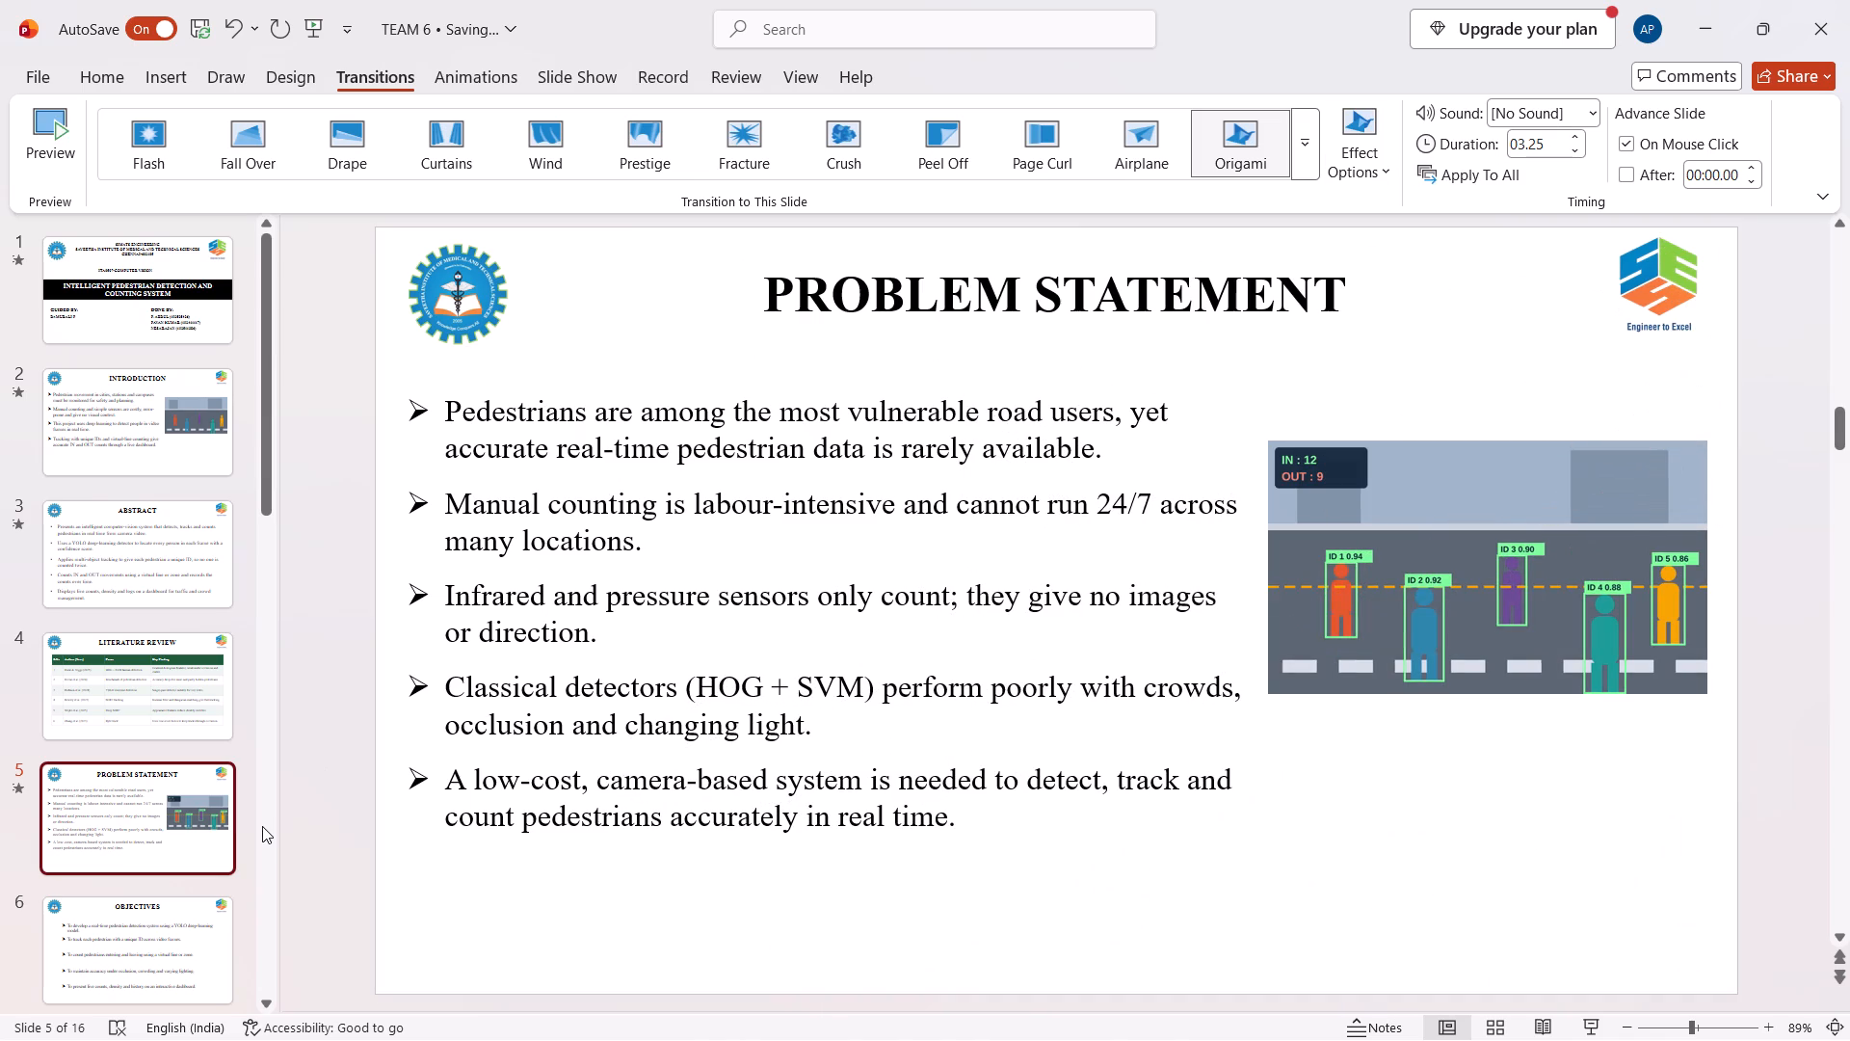
Apply the Blinds transition to the Objectives slide.
{"action": "left_click", "coordinate": [133, 907]}
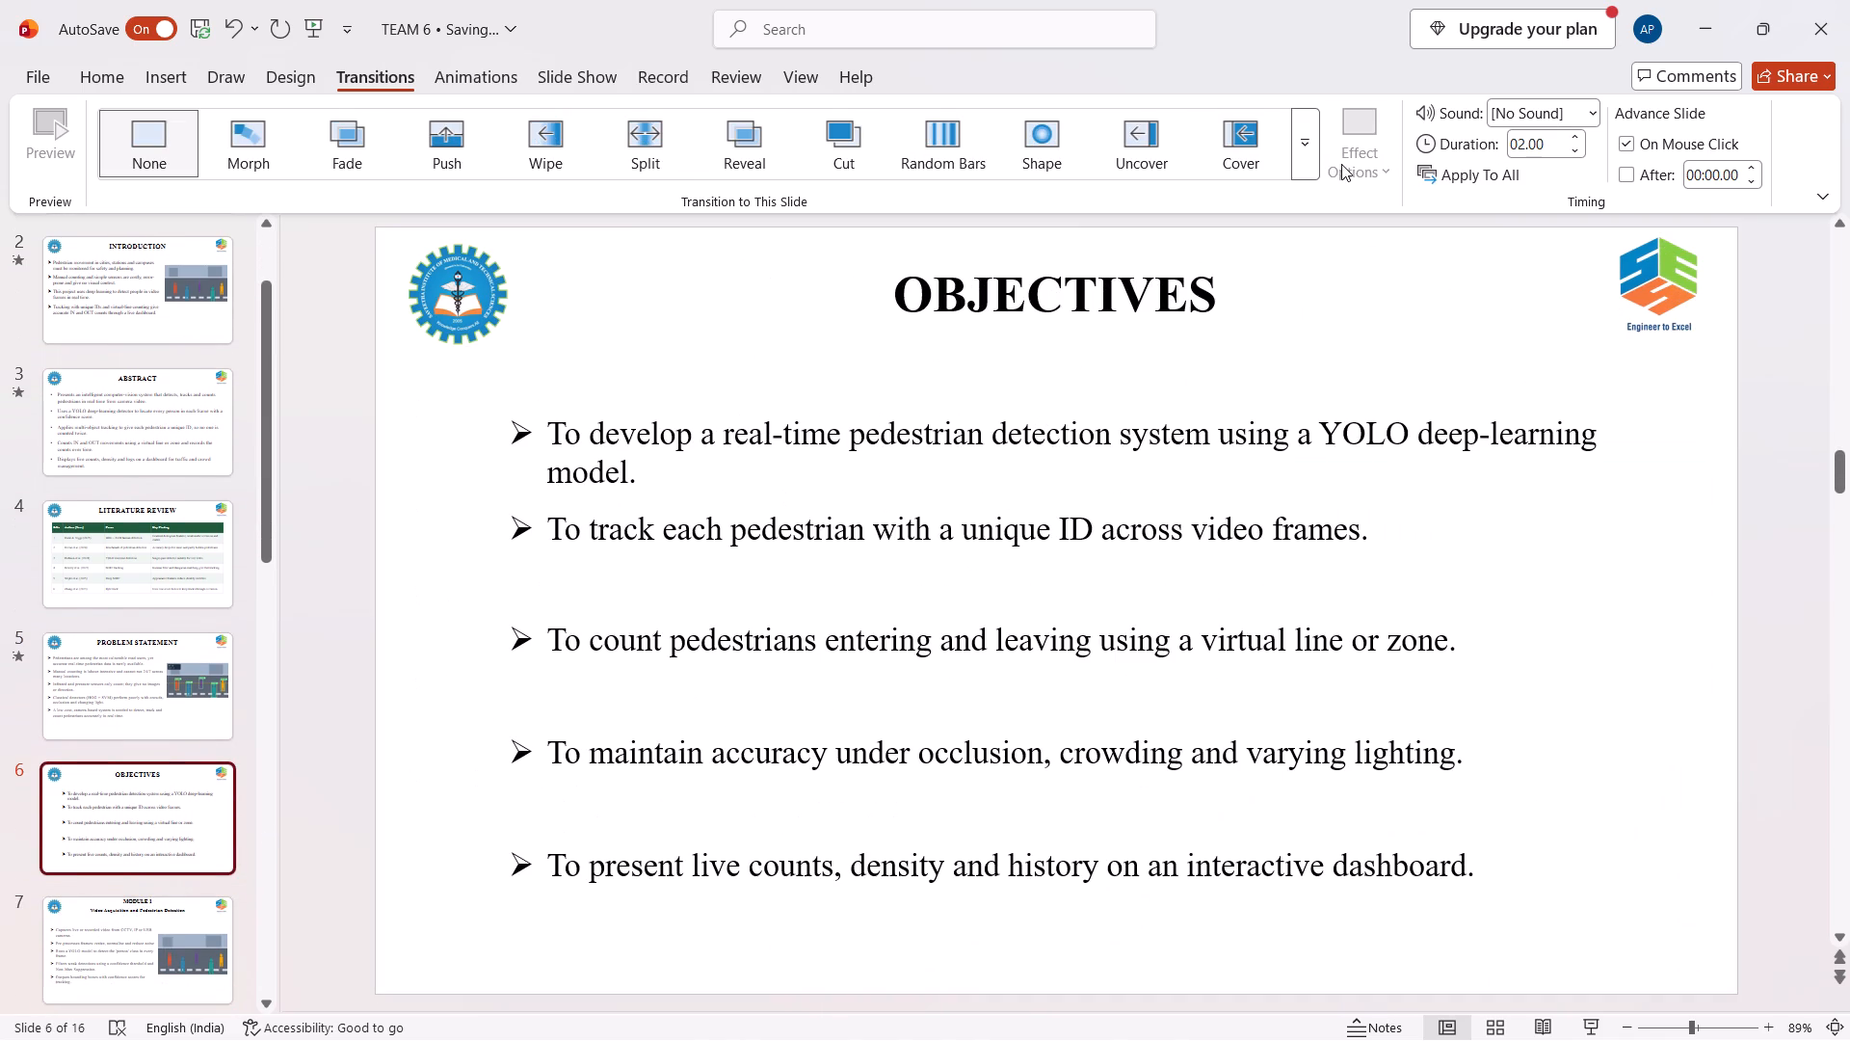
{"action": "left_click", "coordinate": [1308, 164]}
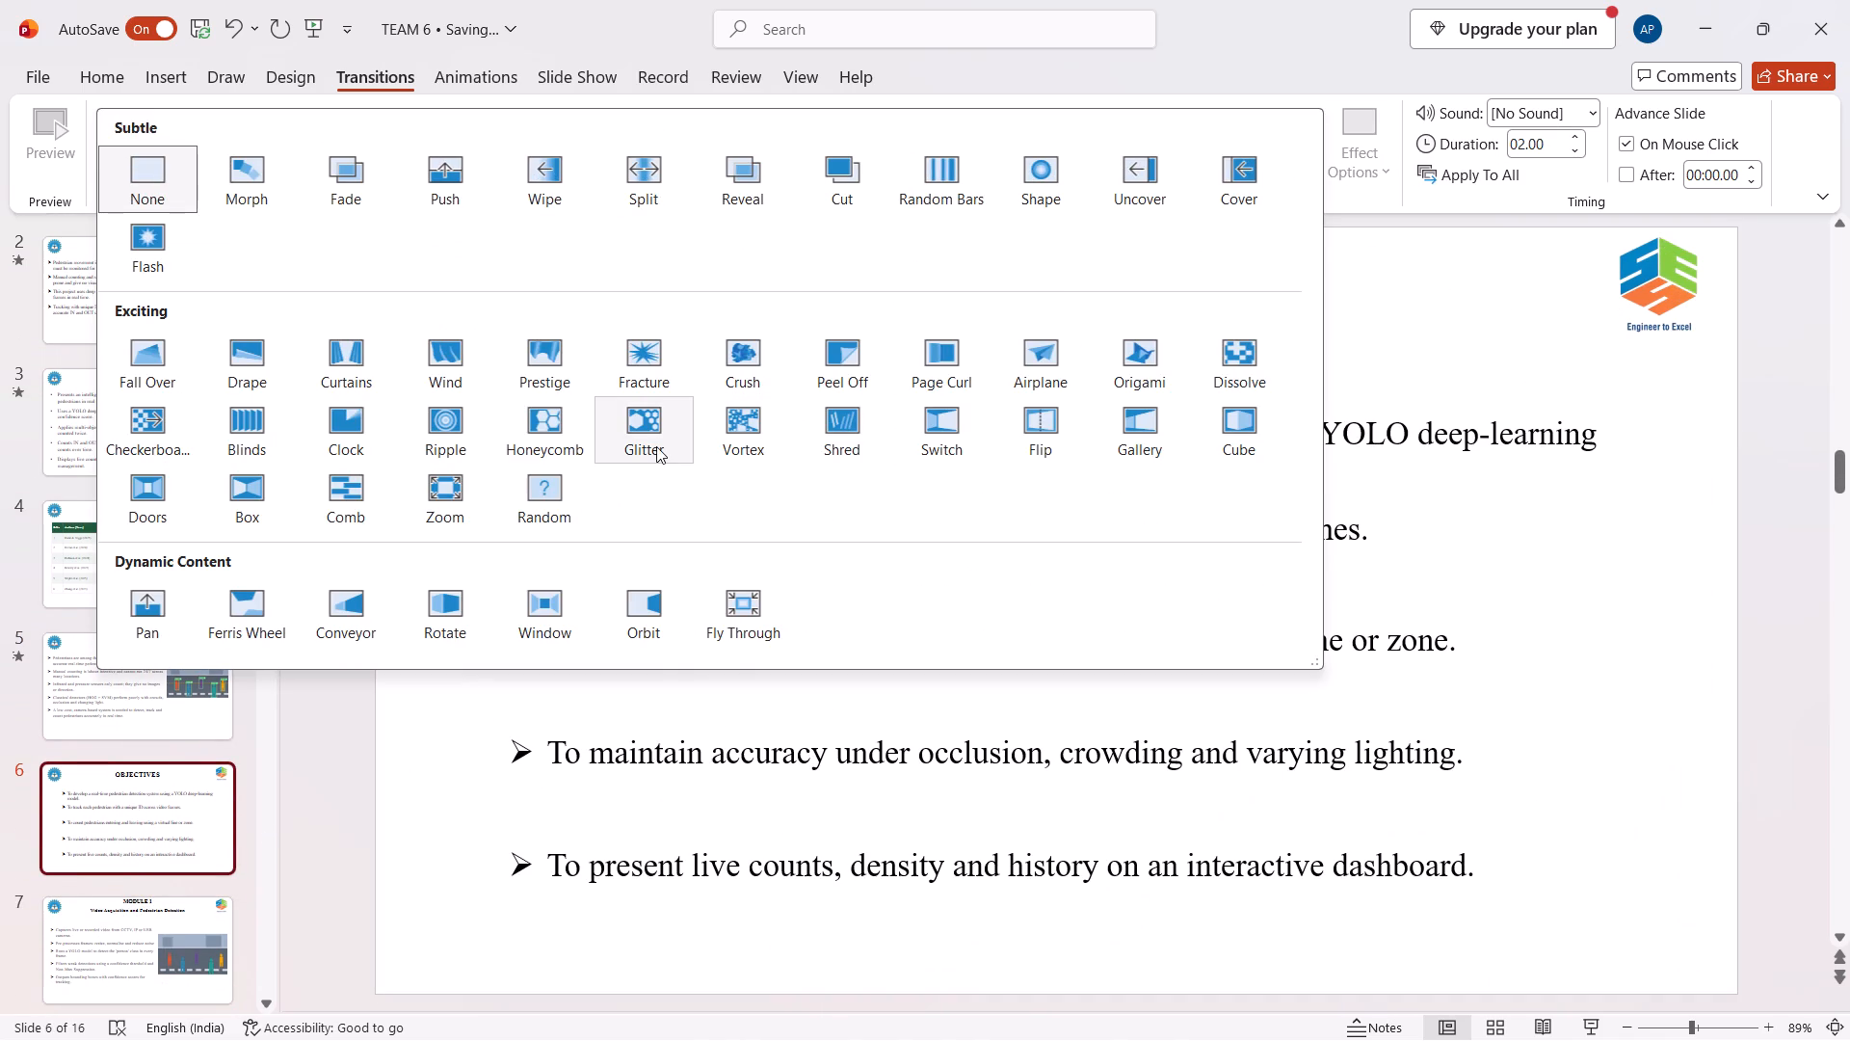
{"action": "left_click", "coordinate": [251, 440]}
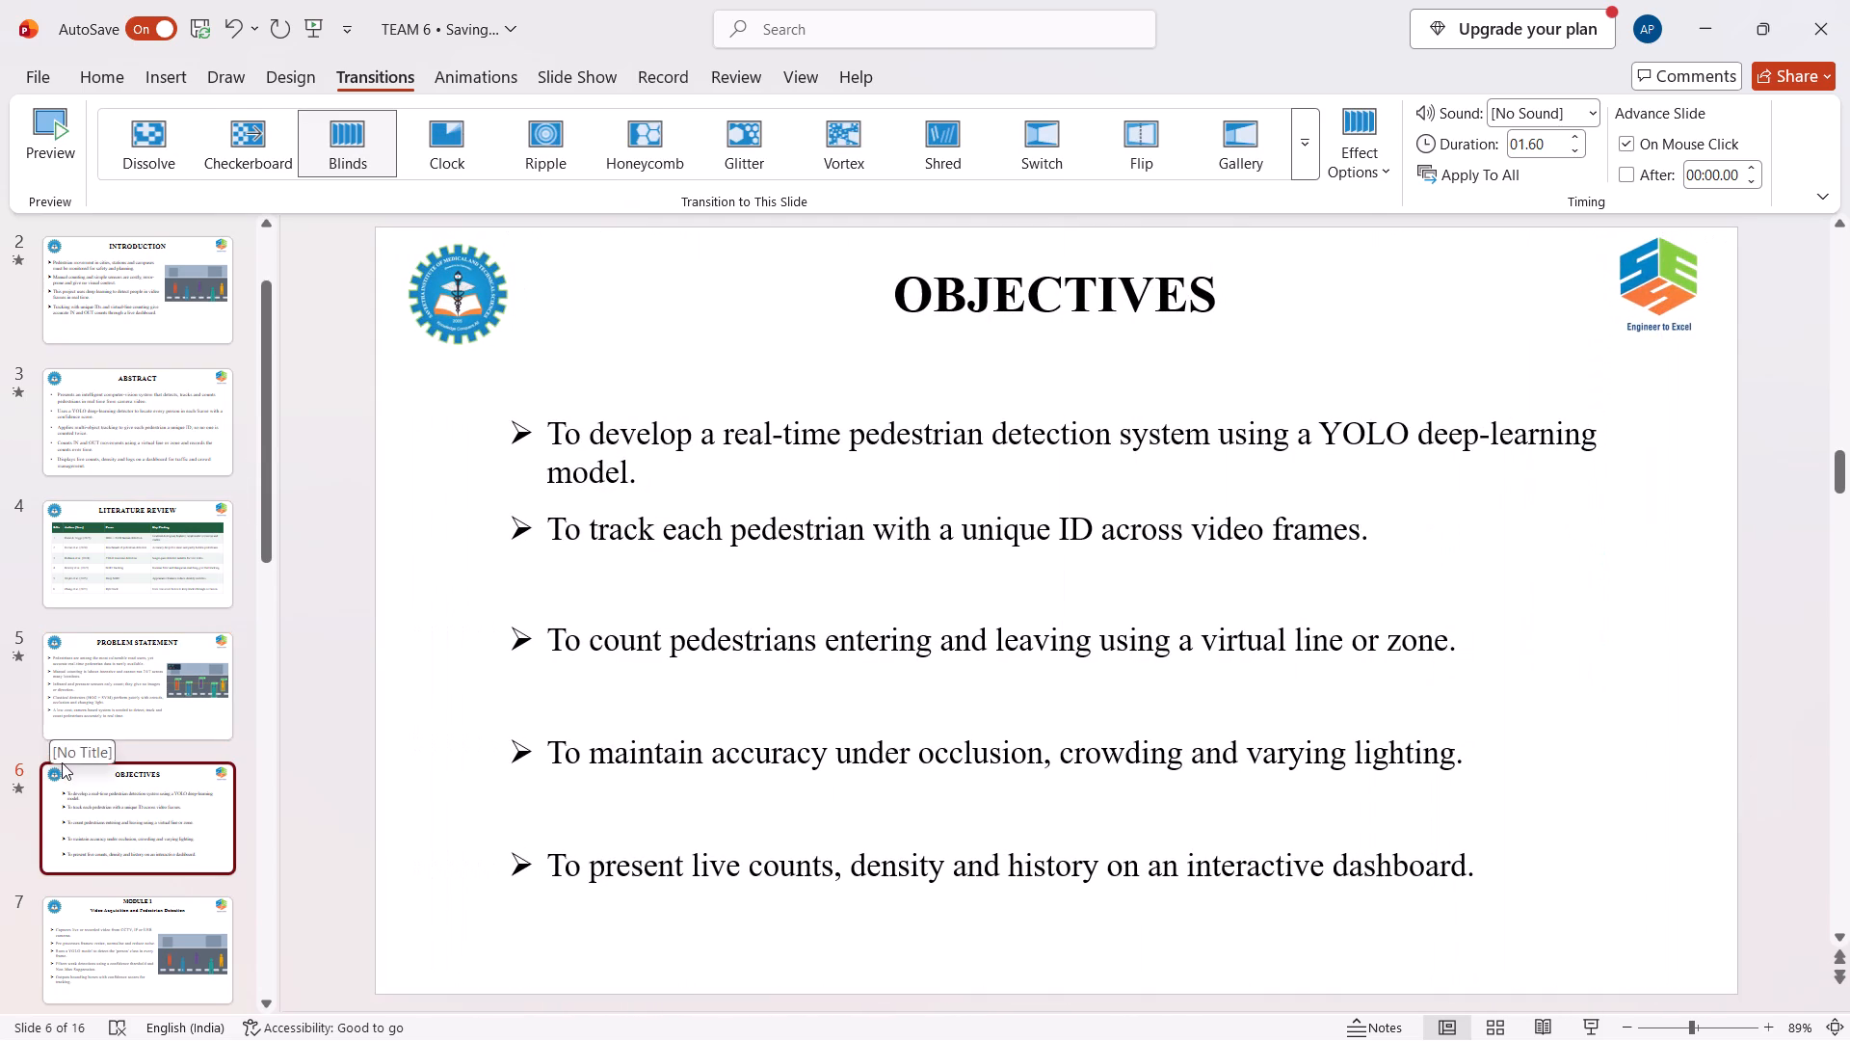
Apply the Zoom transition to the Module 1 slide, Video Acquisition and Pedestrian Detection.
{"action": "scroll", "coordinate": [62, 762], "scroll_direction": "down", "scroll_amount": 1}
{"action": "scroll", "coordinate": [116, 513], "scroll_direction": "up", "scroll_amount": 1}
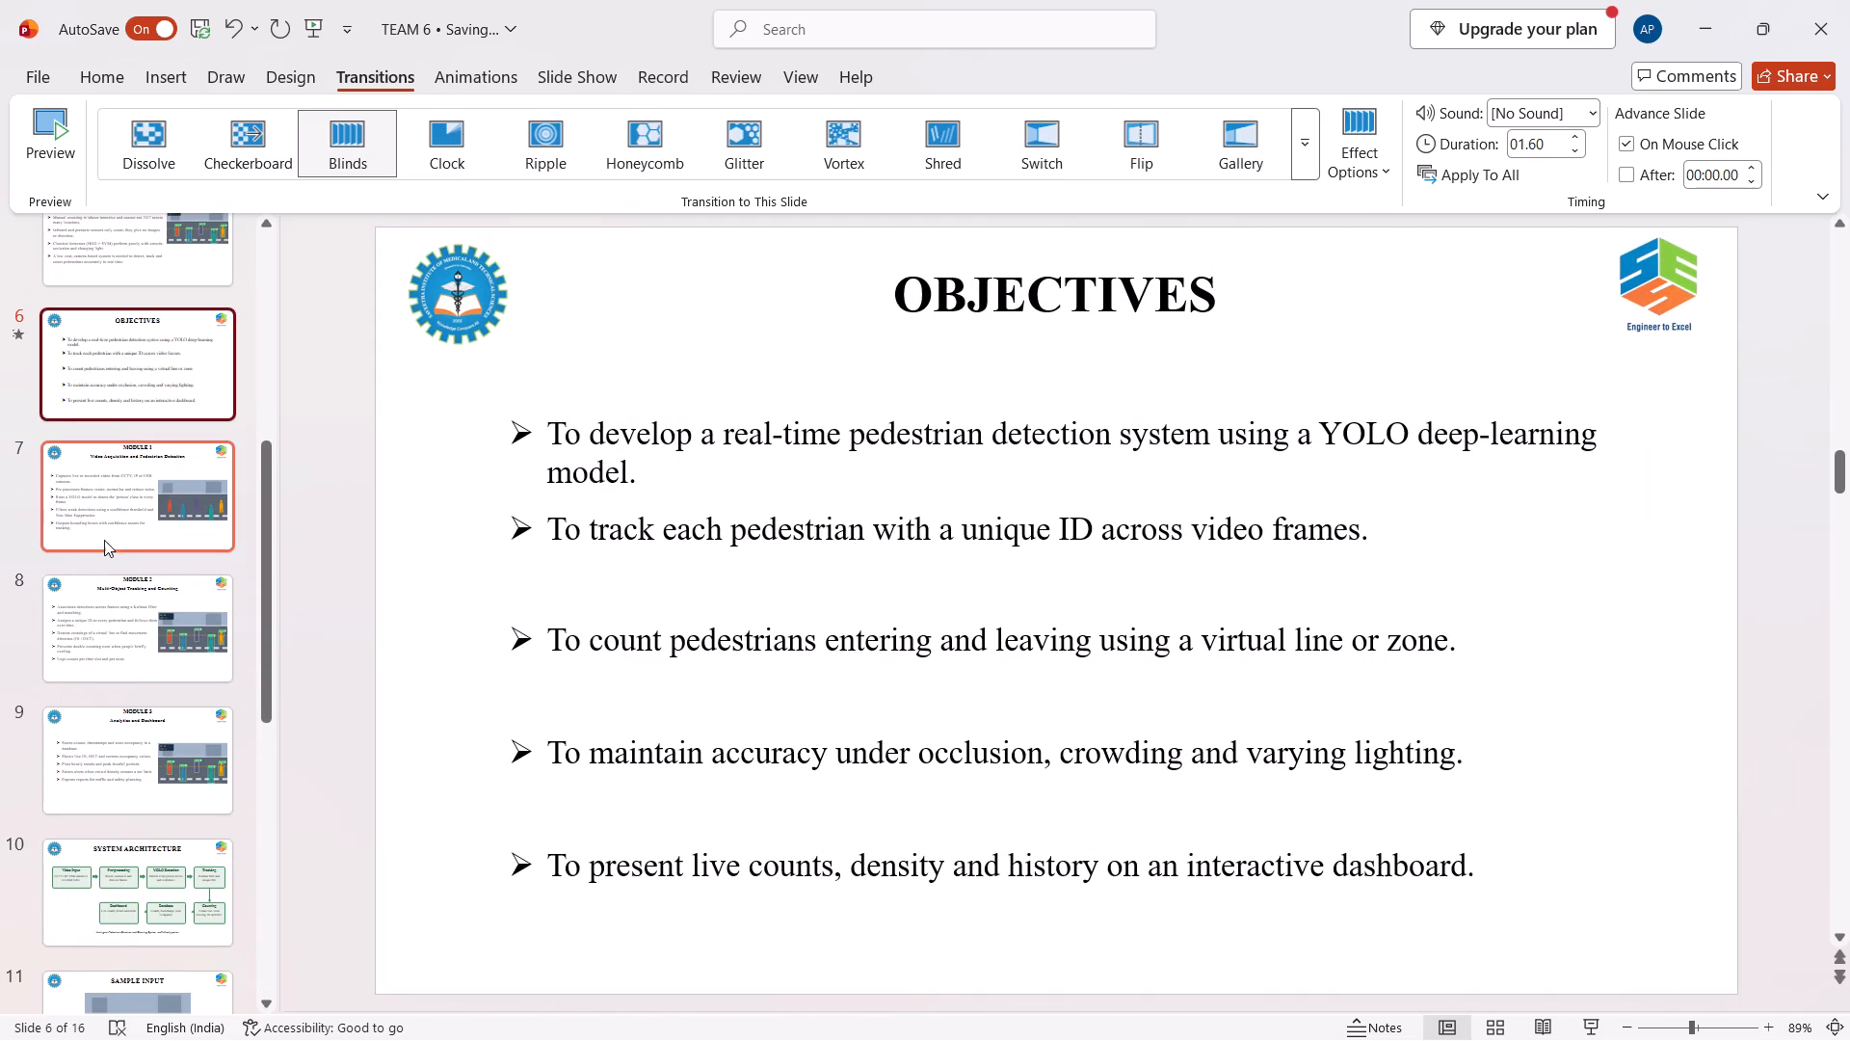
{"action": "left_click", "coordinate": [129, 468]}
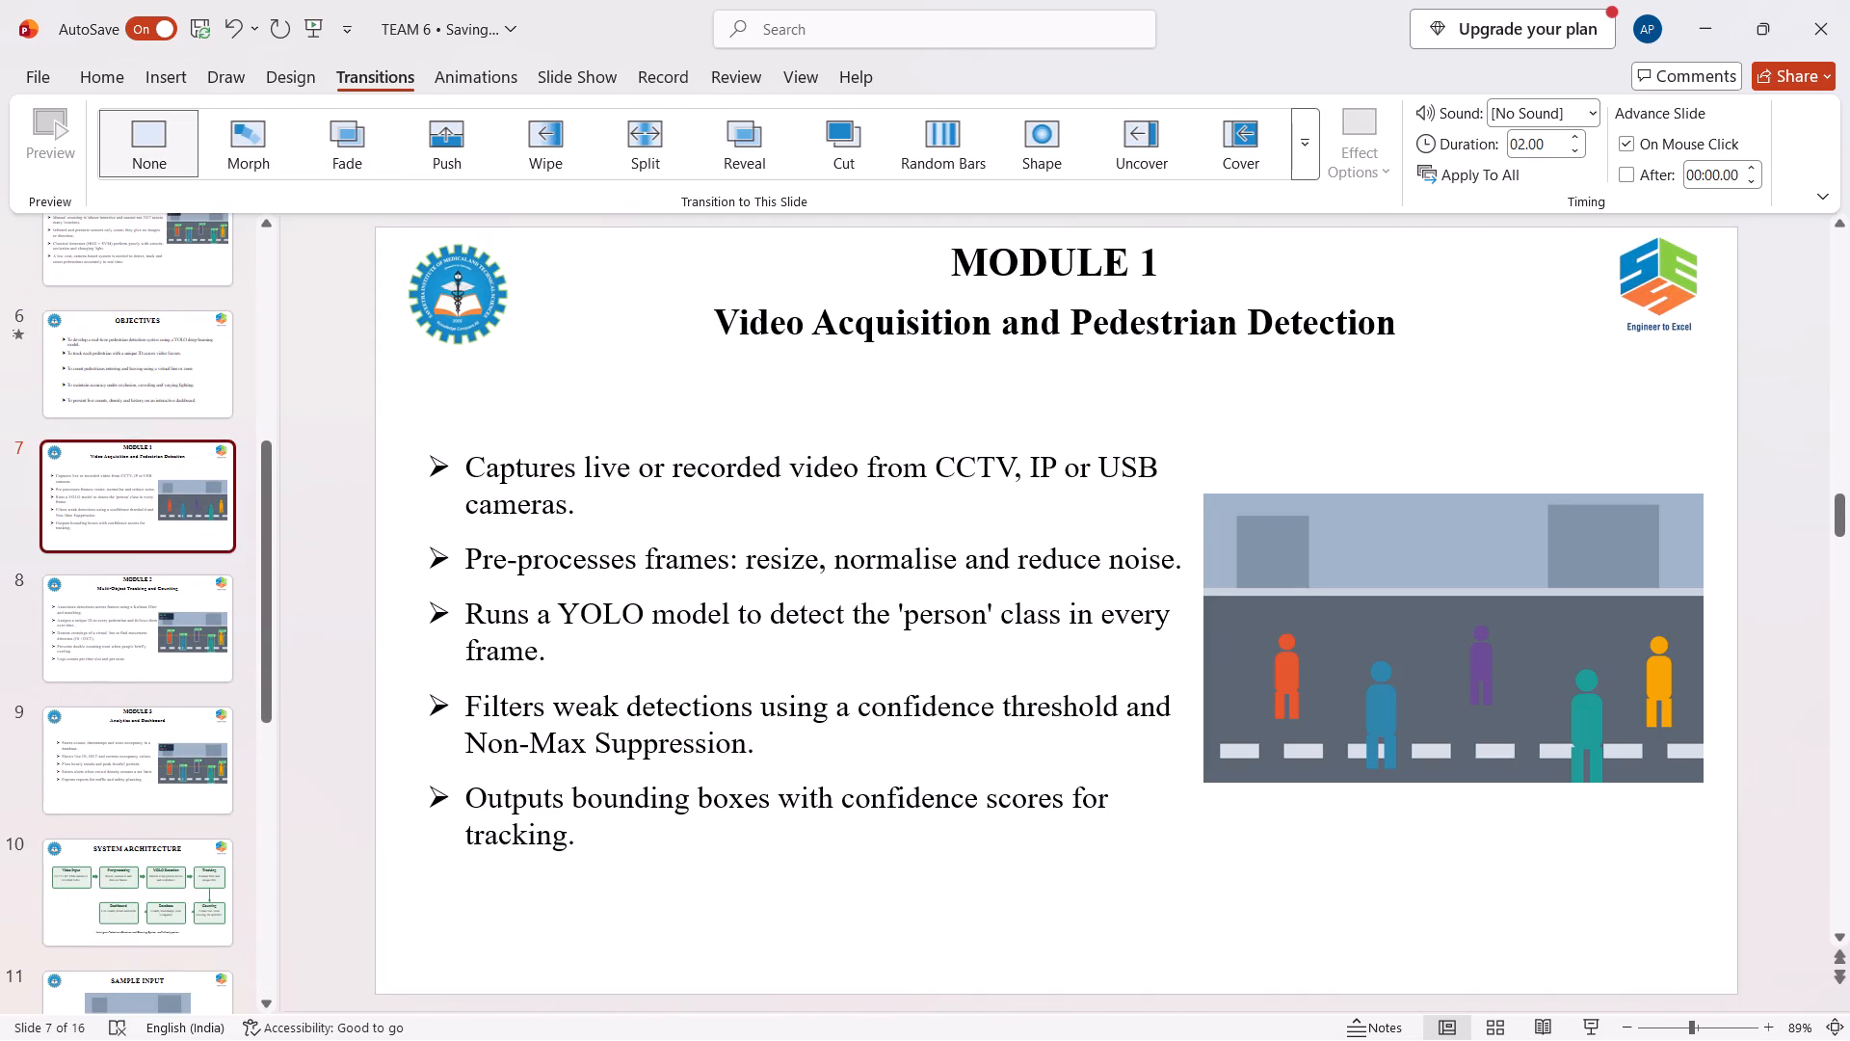
{"action": "left_click", "coordinate": [1305, 162]}
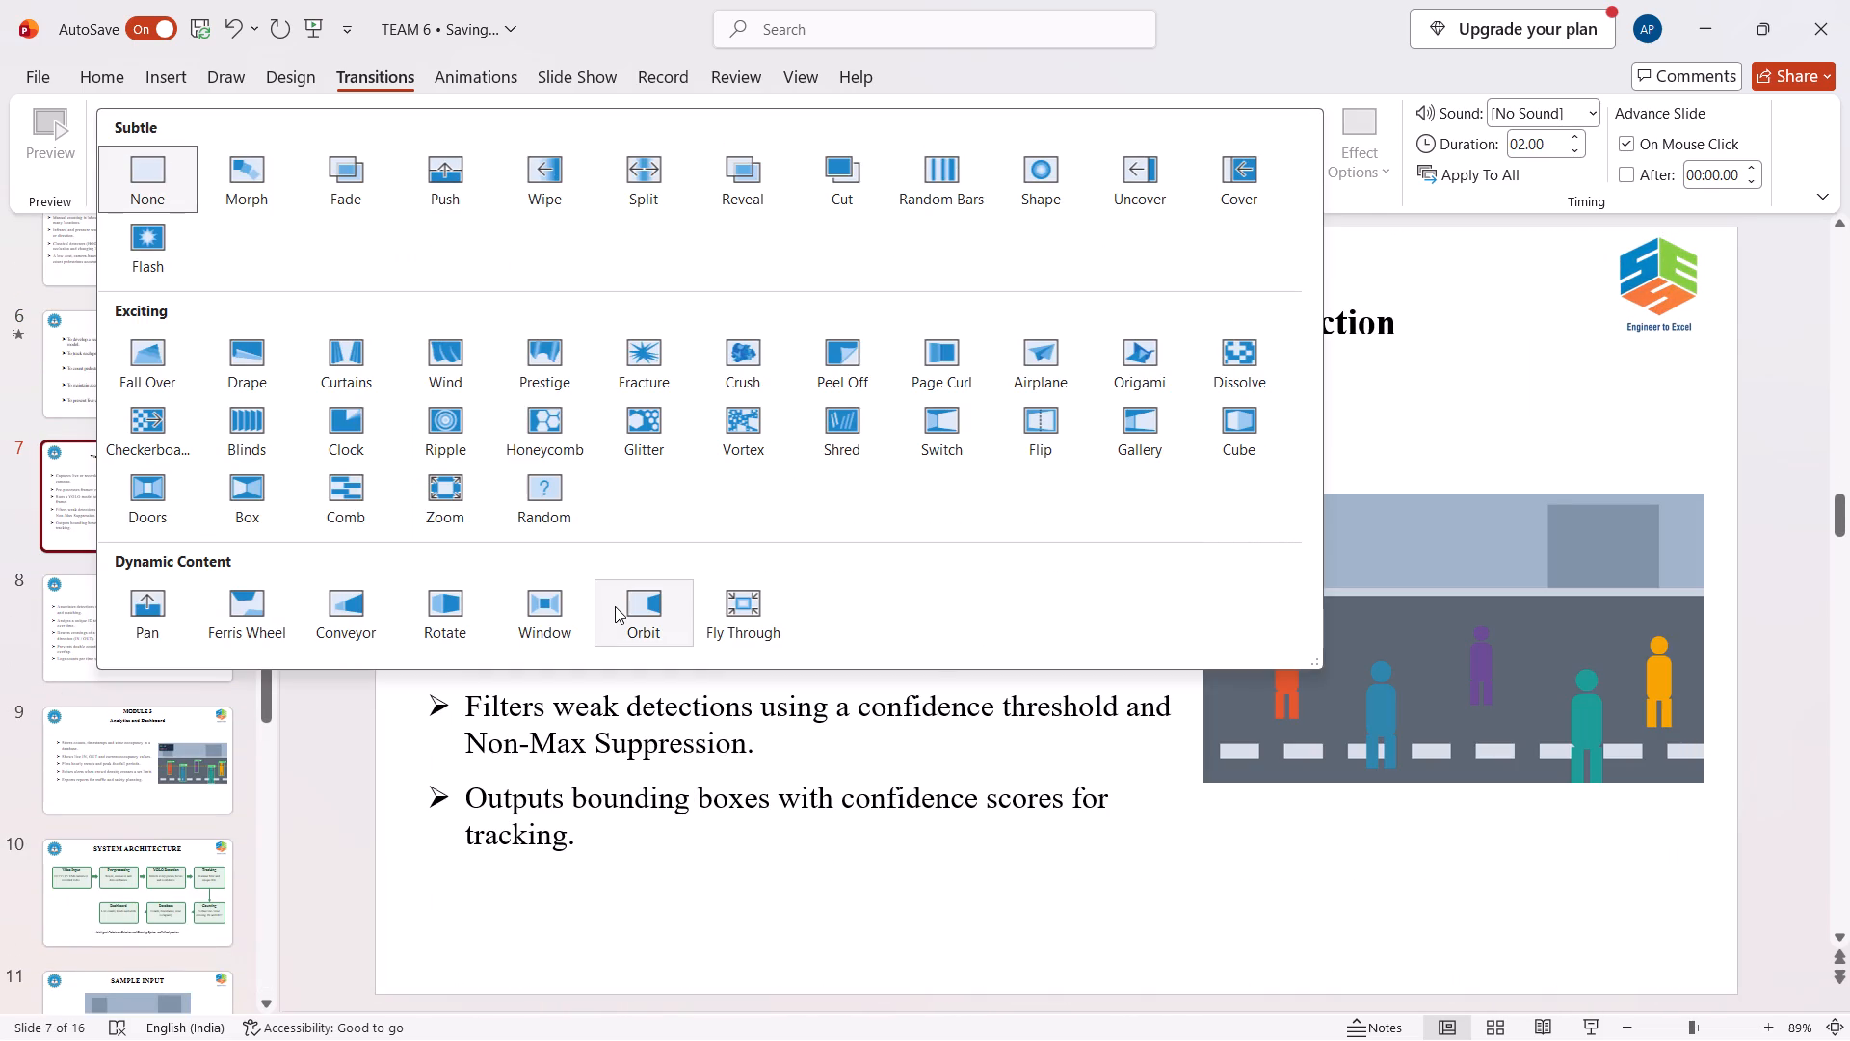
{"action": "left_click", "coordinate": [438, 488]}
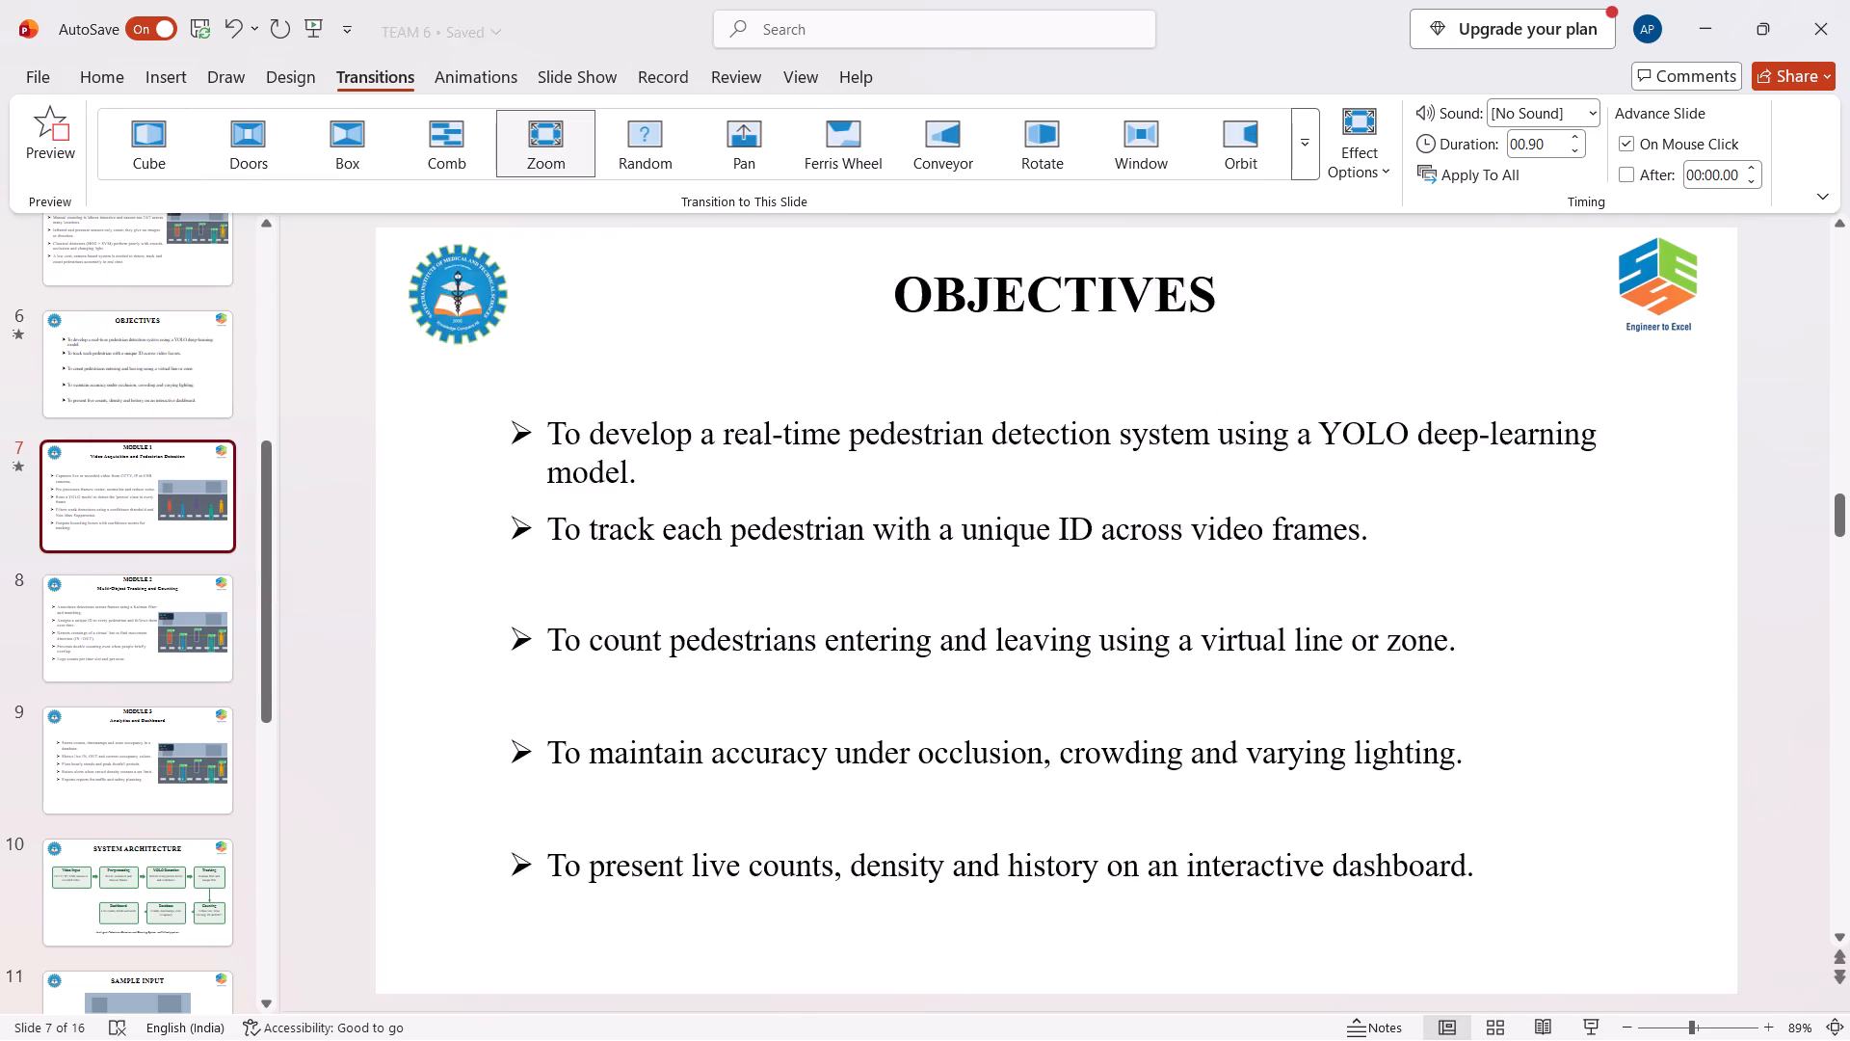
Apply the Switch transition to the Module 2 slide, Multi-Object Tracking and Counting.
{"action": "left_click", "coordinate": [126, 697]}
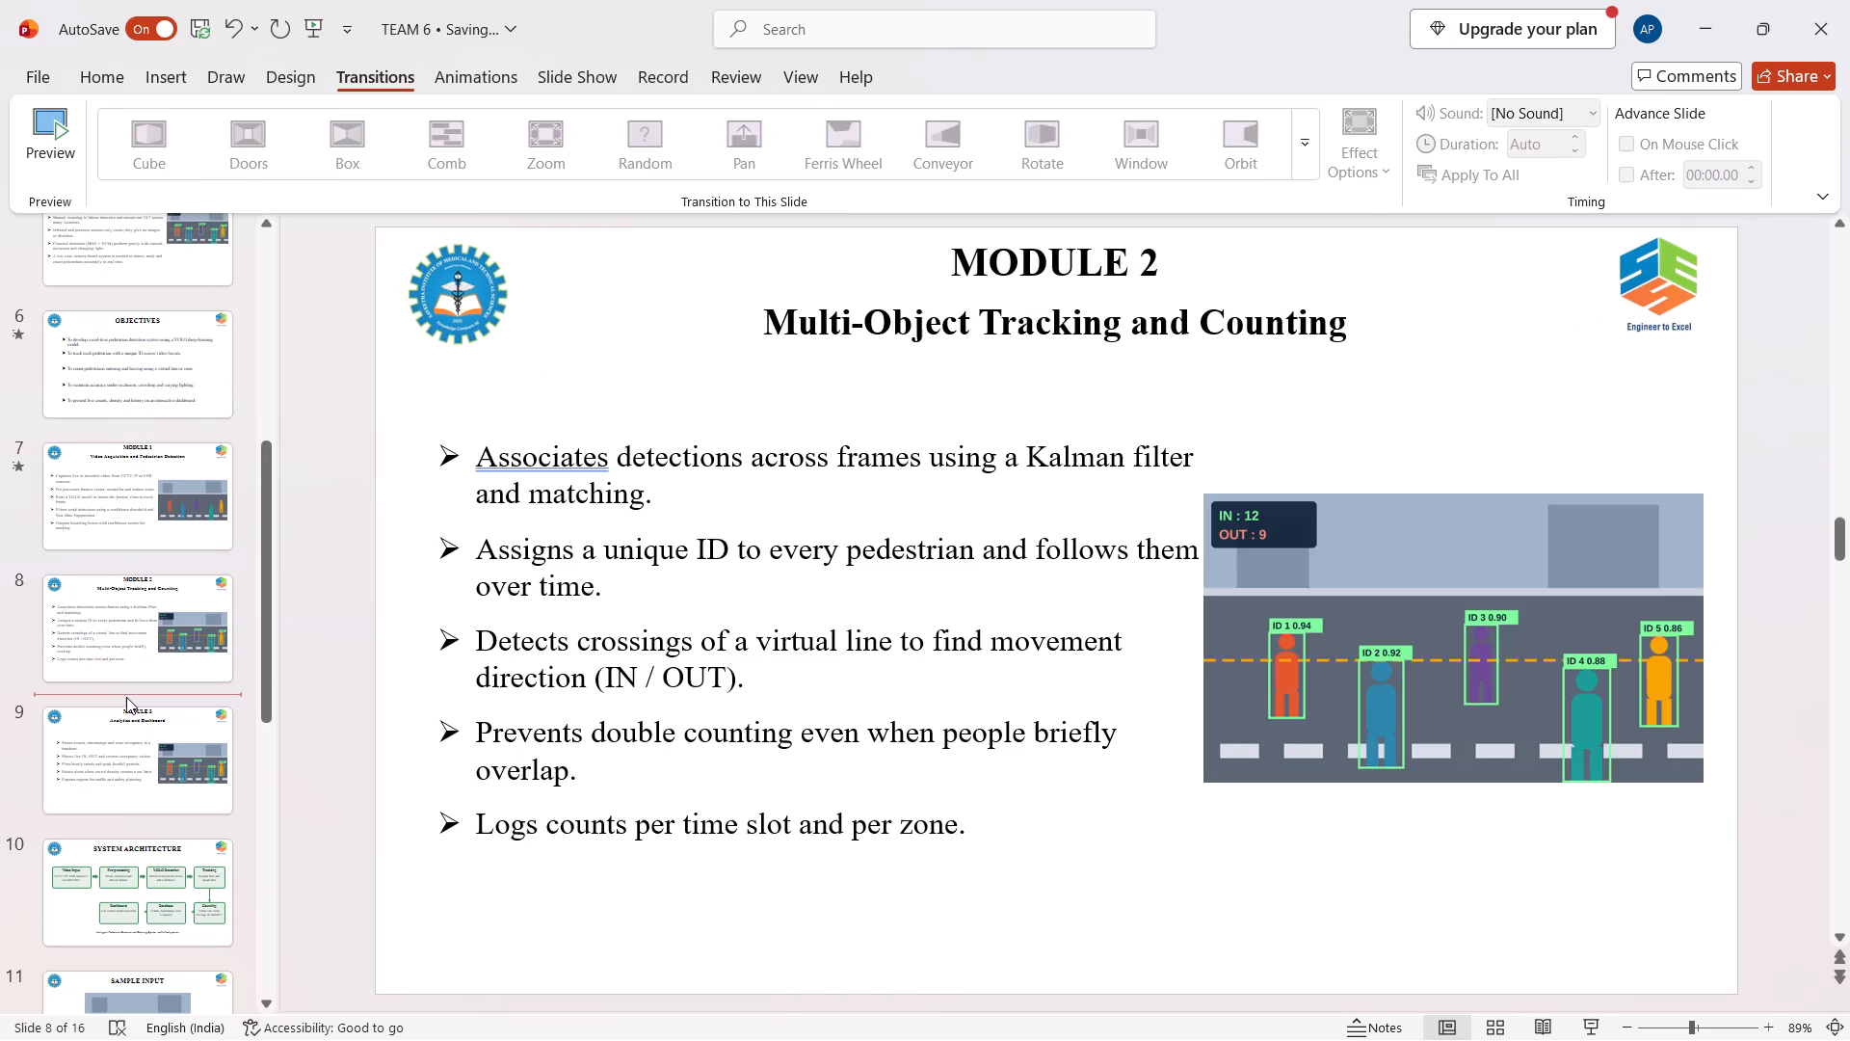
{"action": "left_click", "coordinate": [195, 624]}
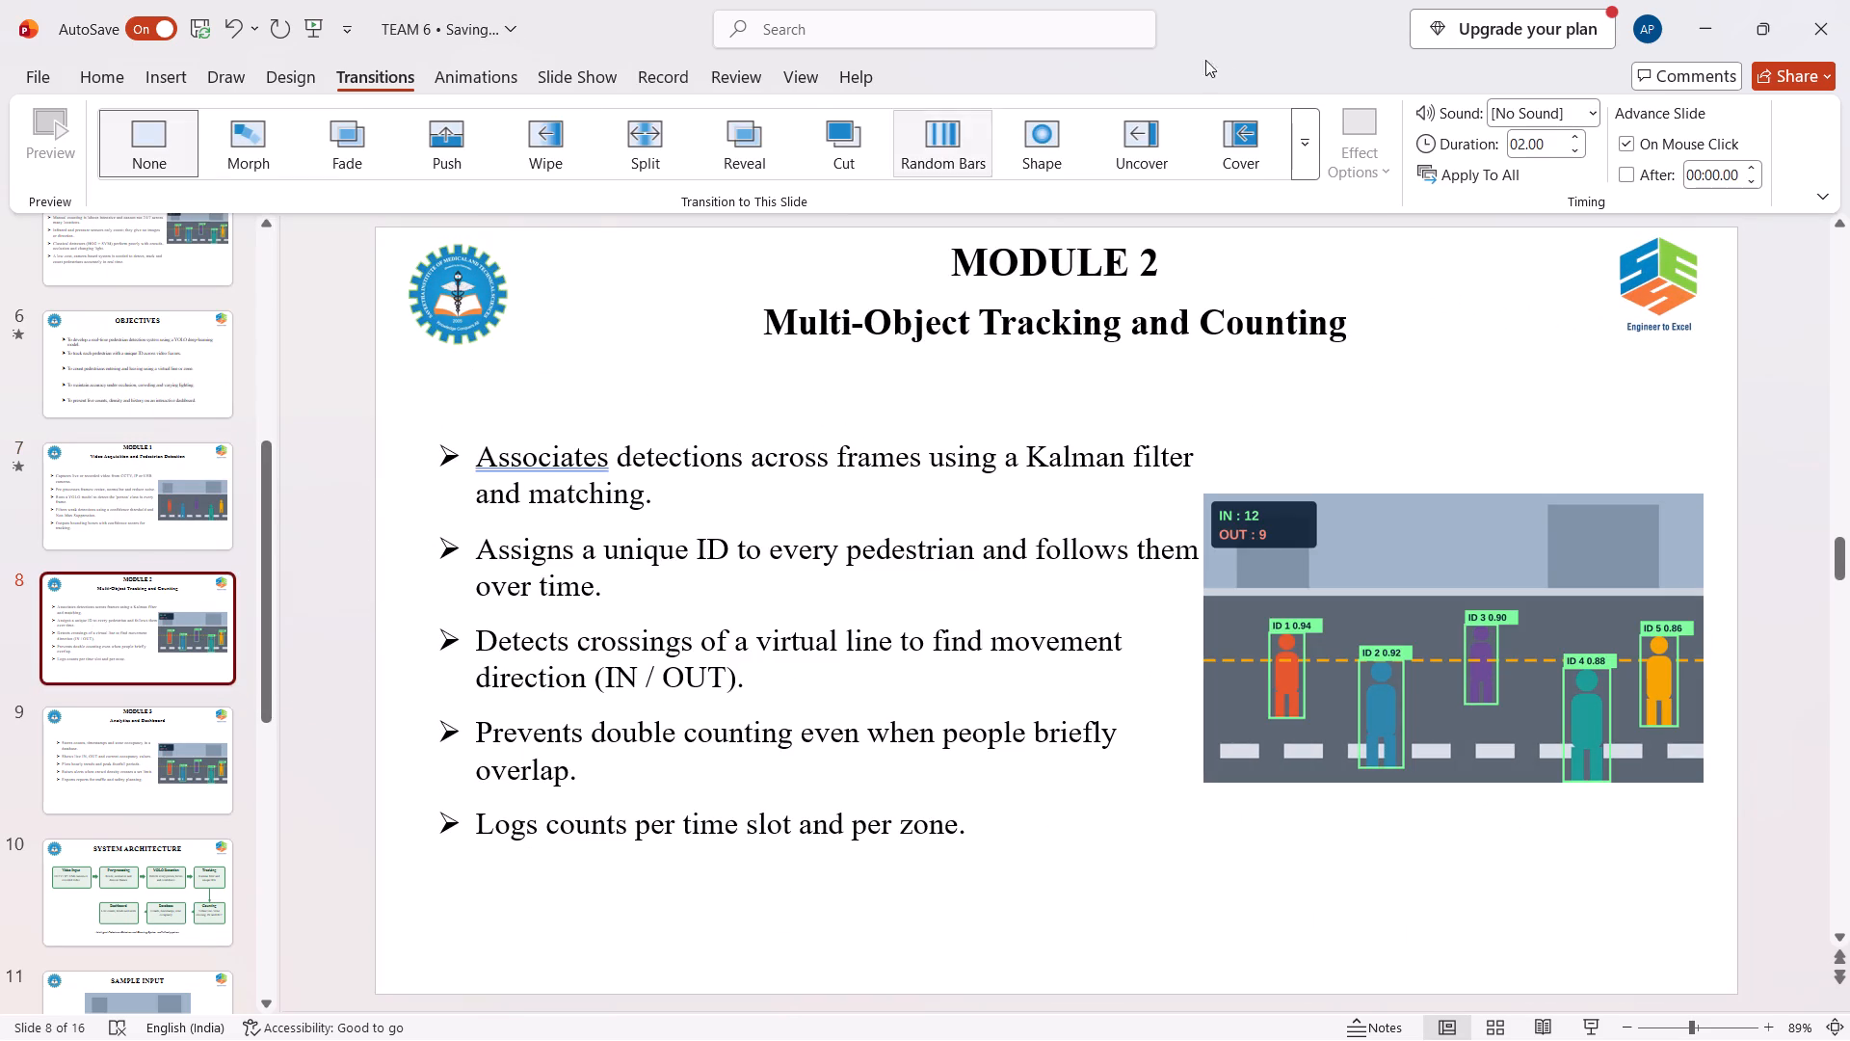
{"action": "left_click", "coordinate": [1313, 155]}
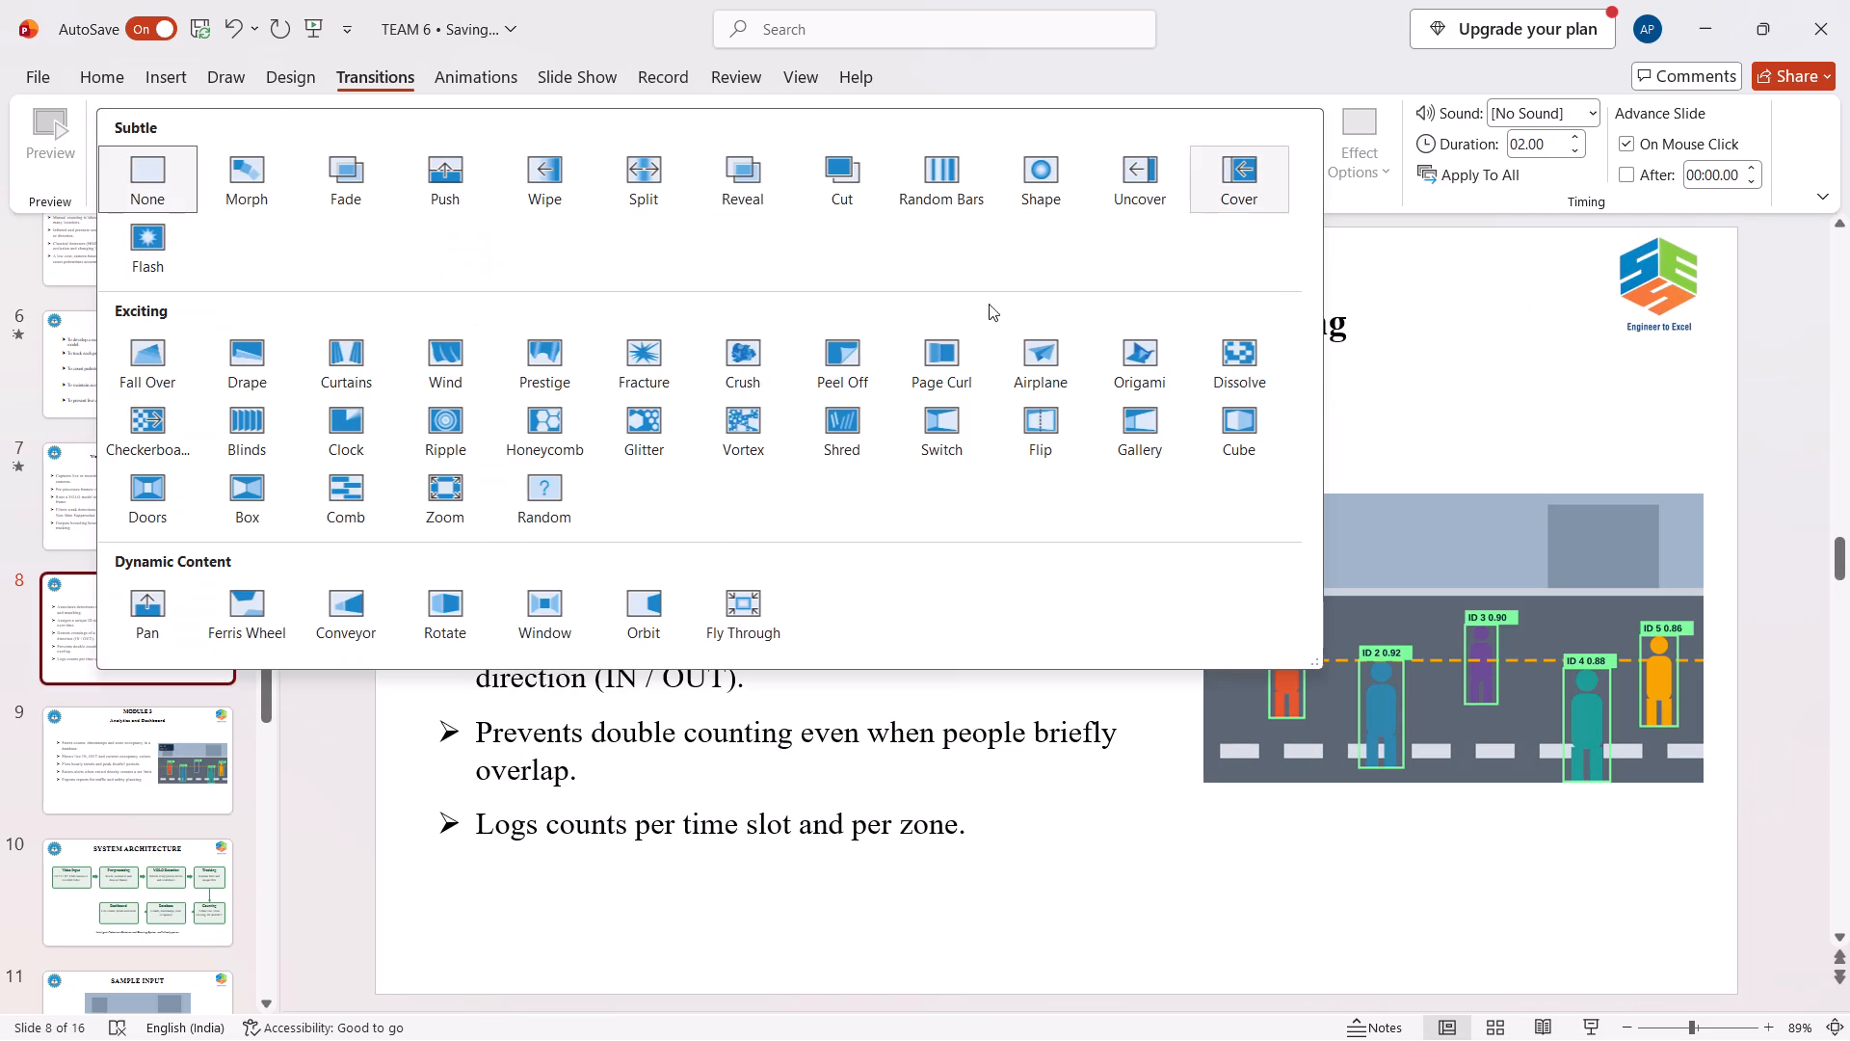
{"action": "left_click", "coordinate": [938, 413]}
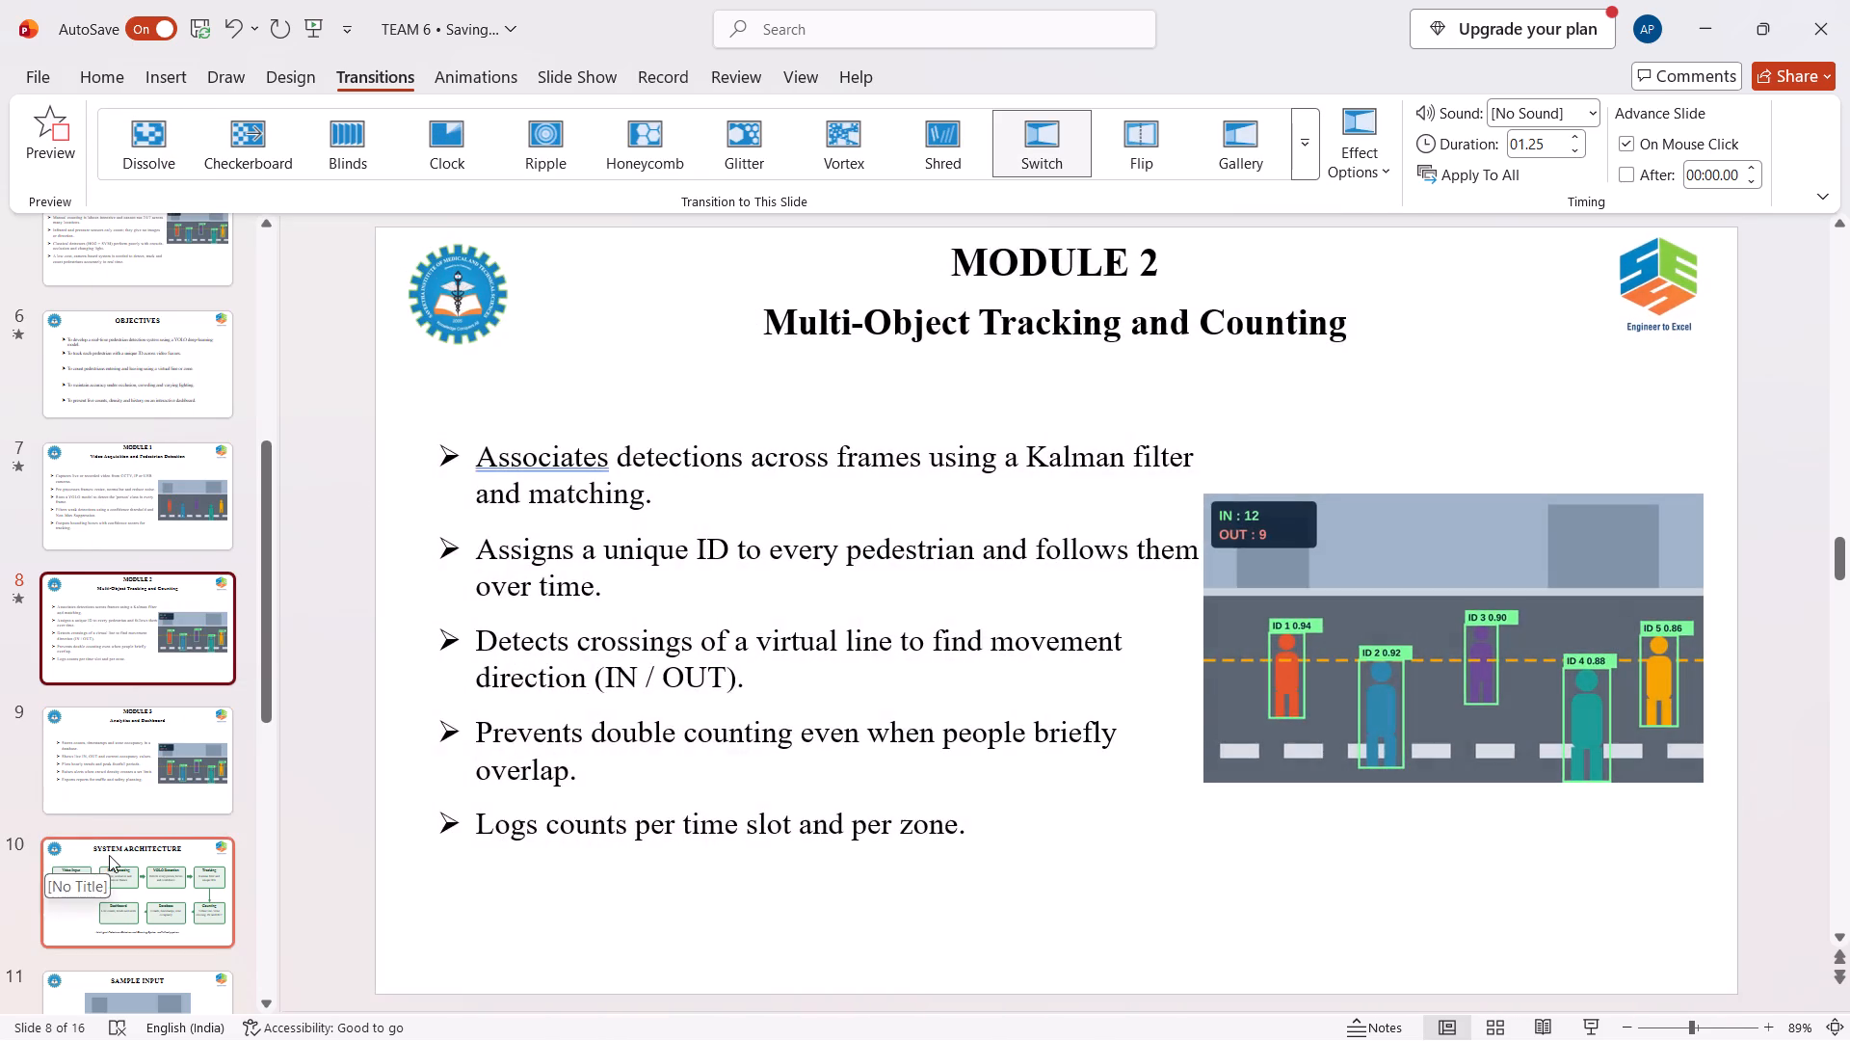
Apply the Random Bars transition to the System Architecture slide.
{"action": "left_click", "coordinate": [109, 855]}
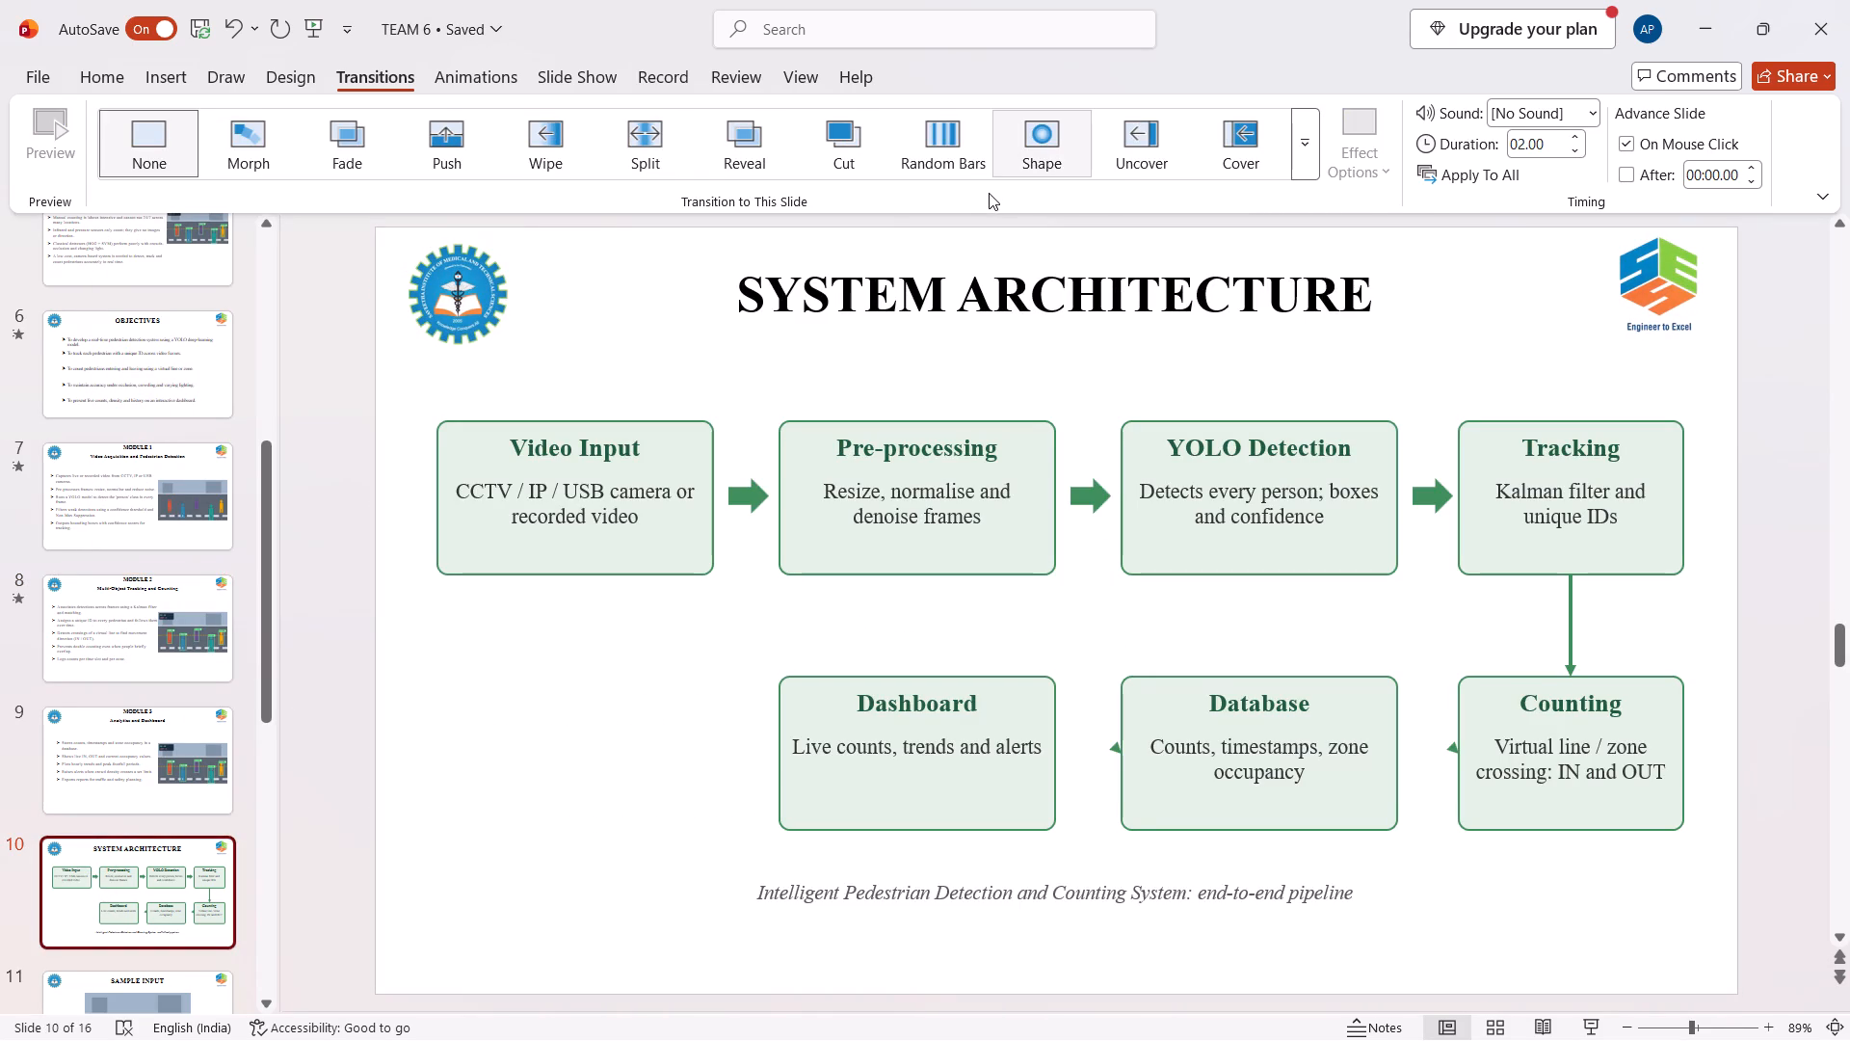
{"action": "left_click", "coordinate": [960, 164]}
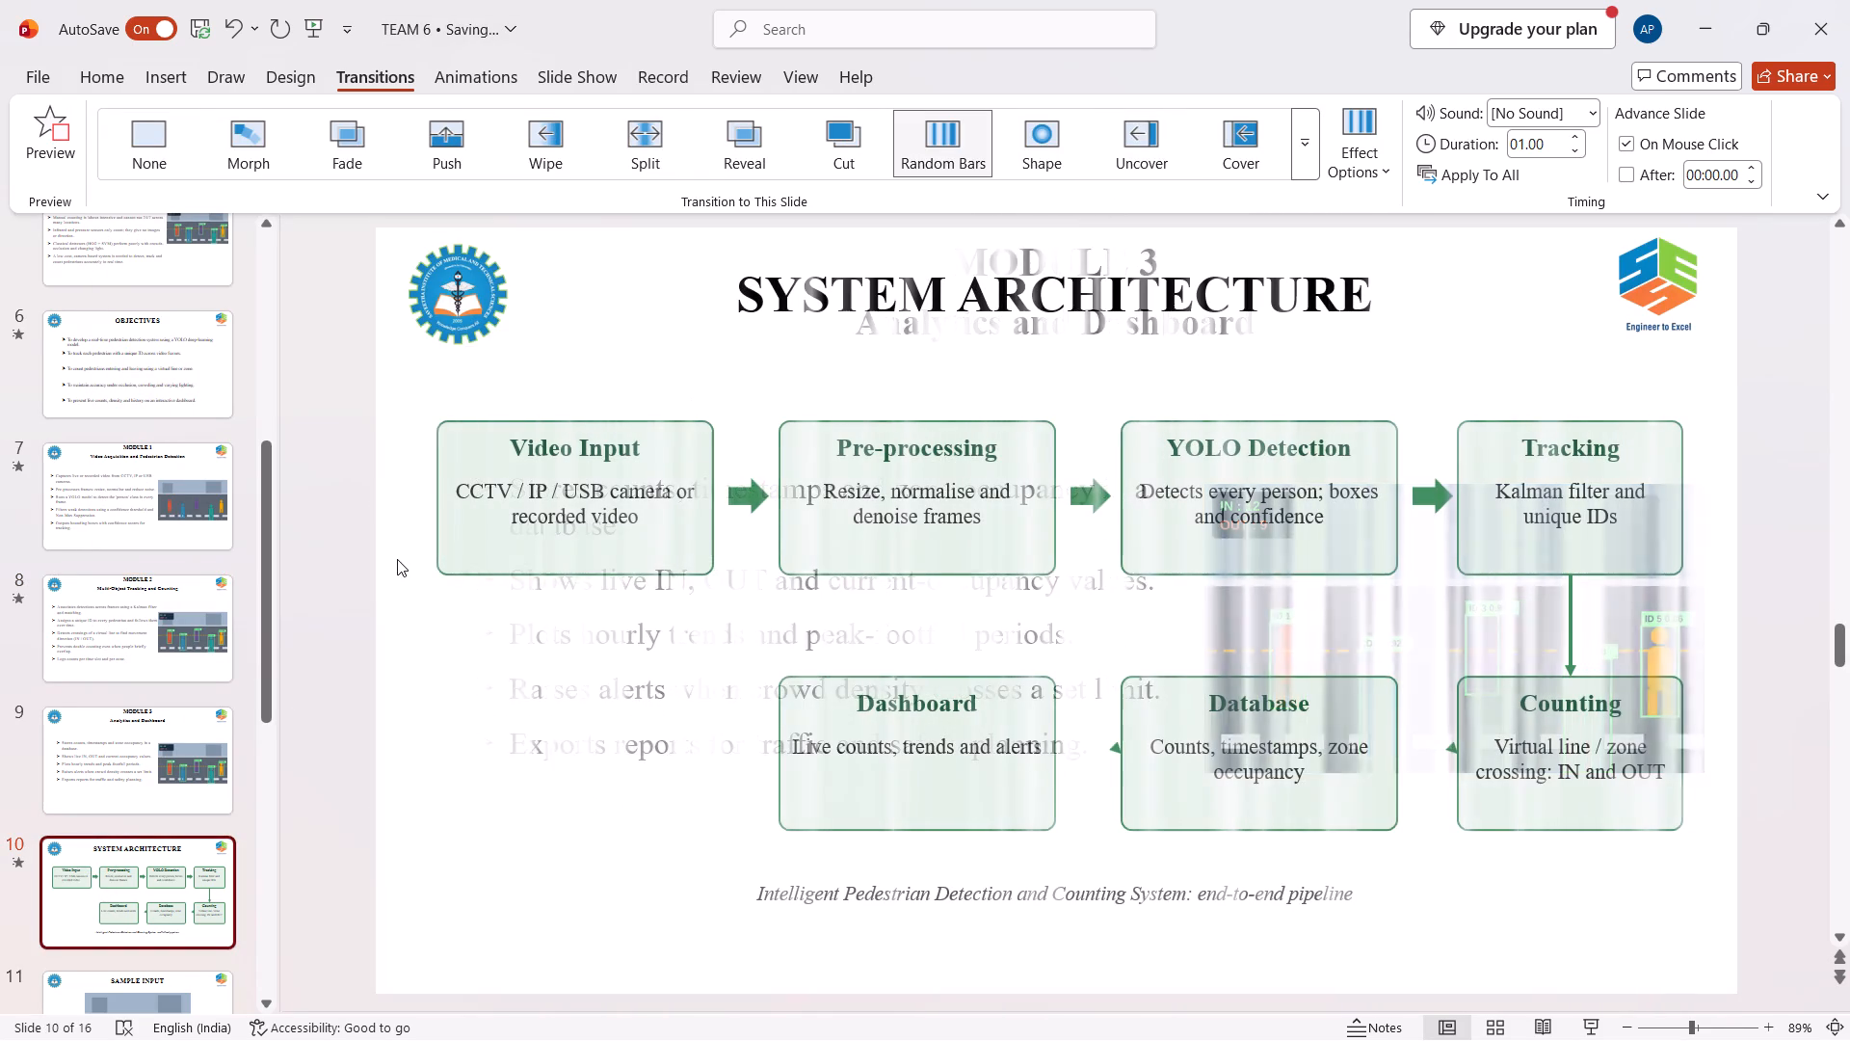
Apply the Dissolve transition to the Sample Input slide.
{"action": "scroll", "coordinate": [135, 762], "scroll_direction": "down", "scroll_amount": 1}
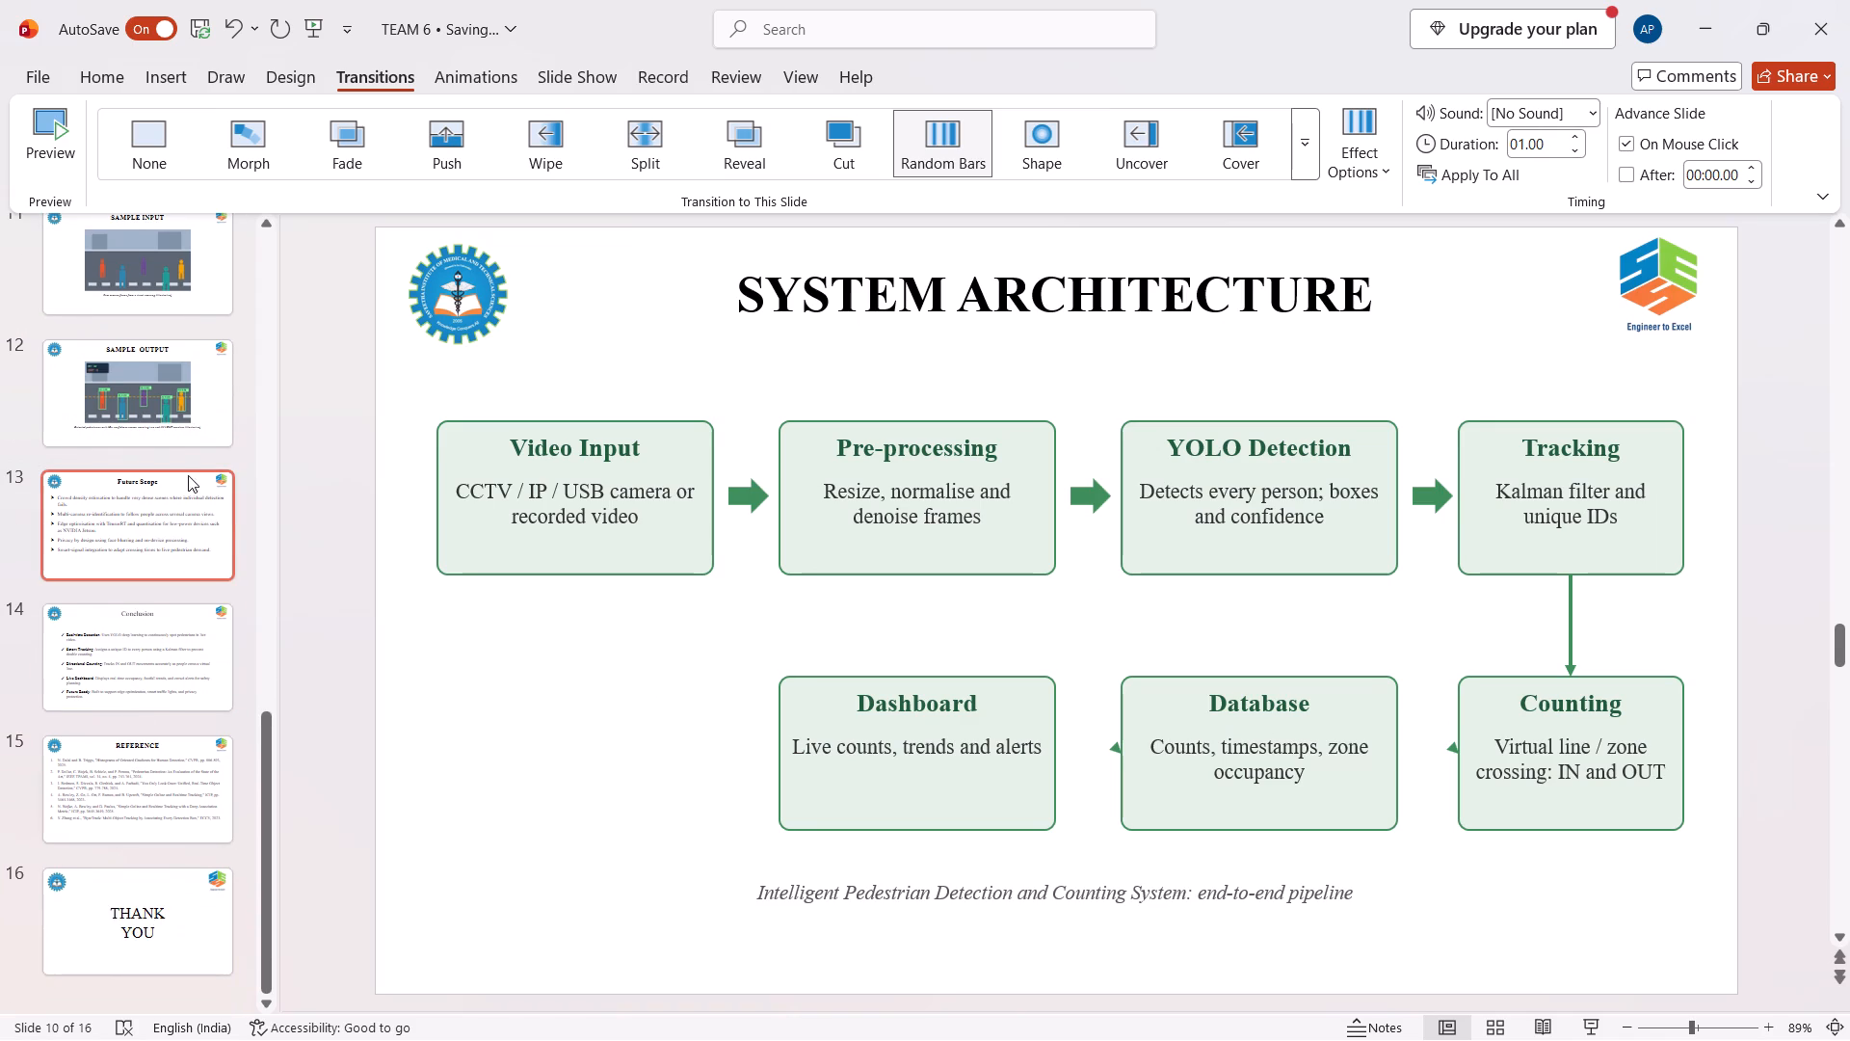
{"action": "scroll", "coordinate": [177, 306], "scroll_direction": "up", "scroll_amount": 1}
{"action": "left_click", "coordinate": [144, 398]}
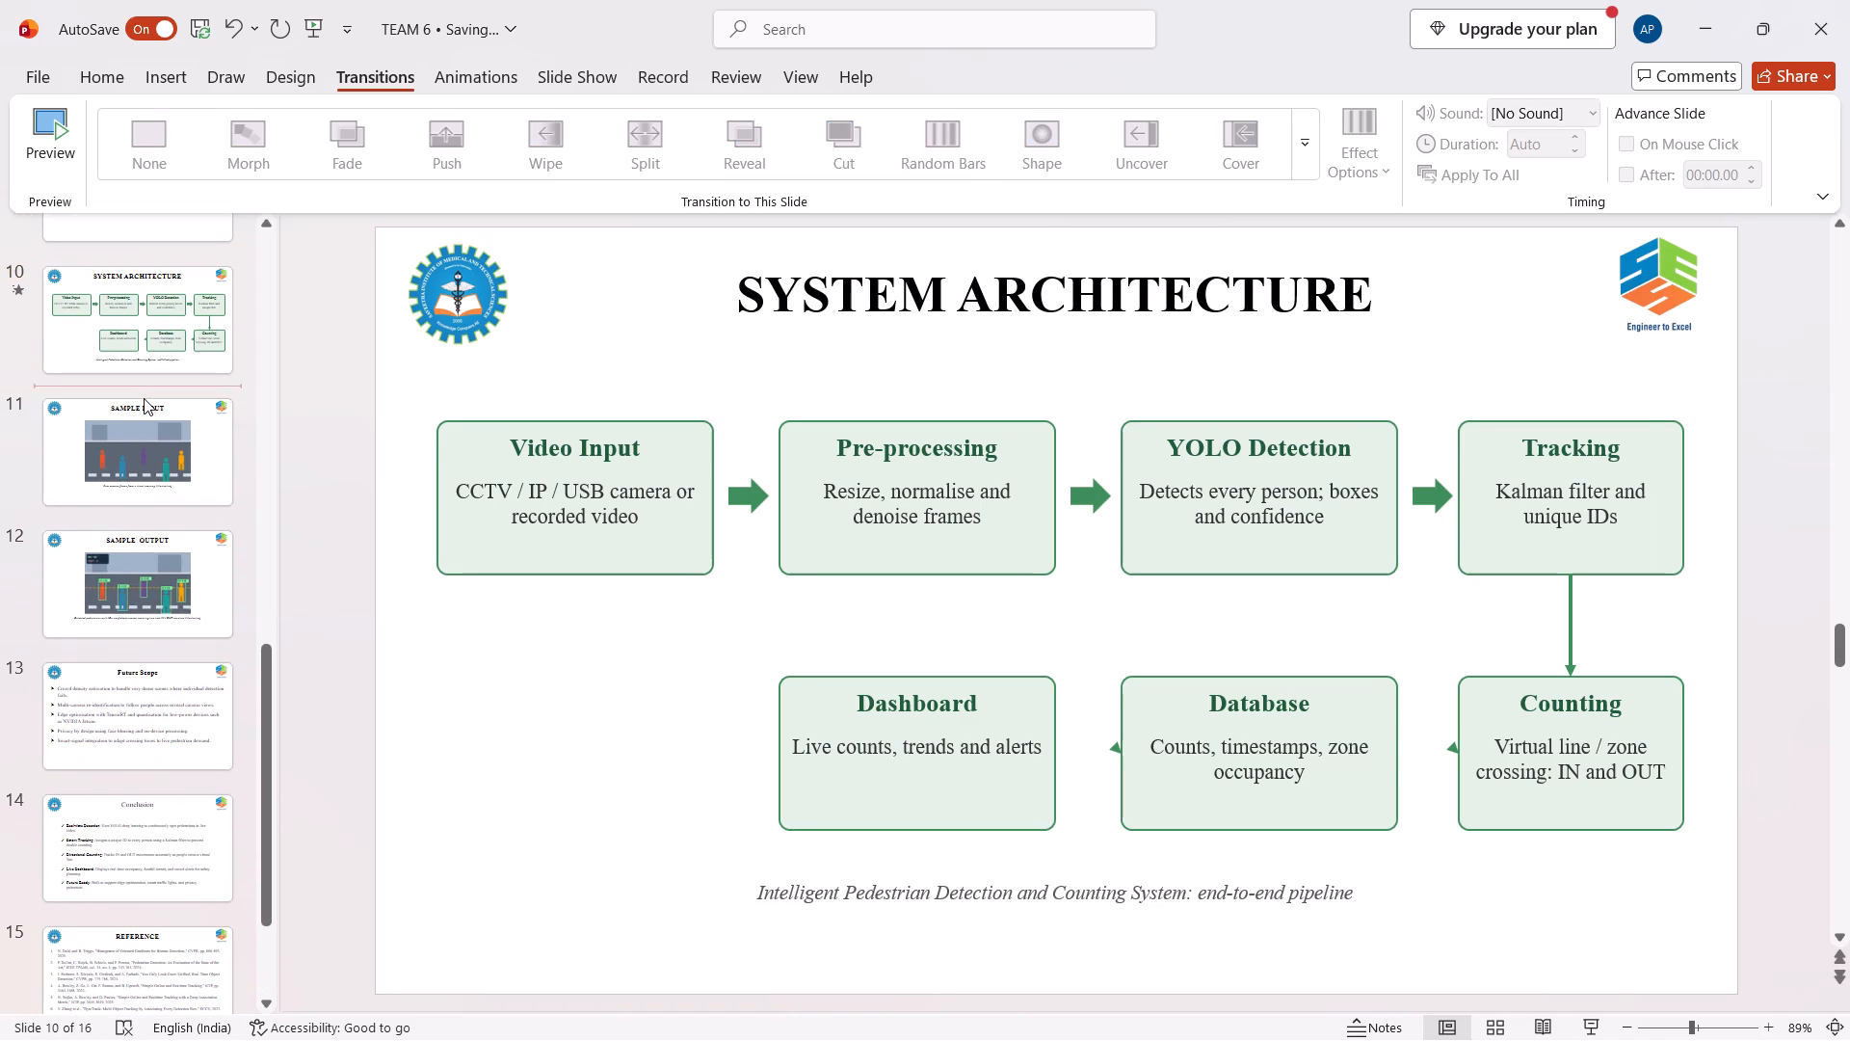
{"action": "left_click", "coordinate": [155, 418]}
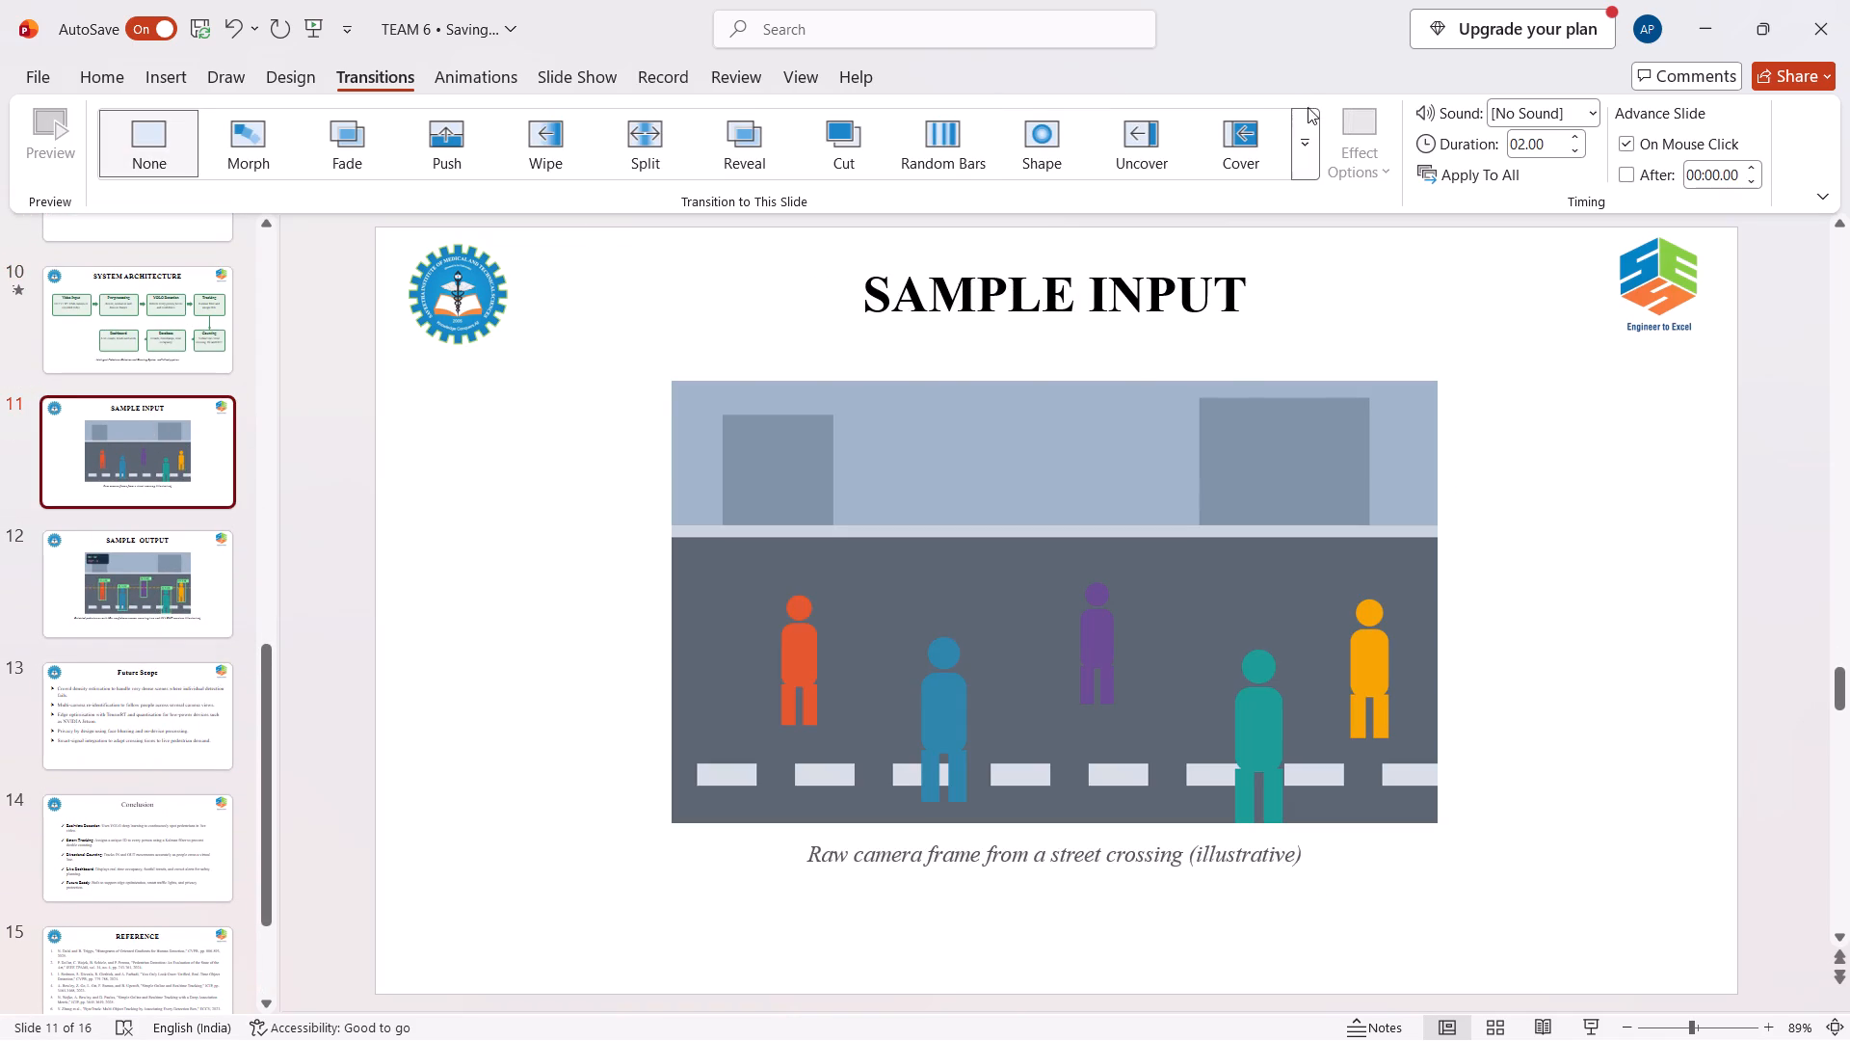
{"action": "left_click", "coordinate": [1311, 130]}
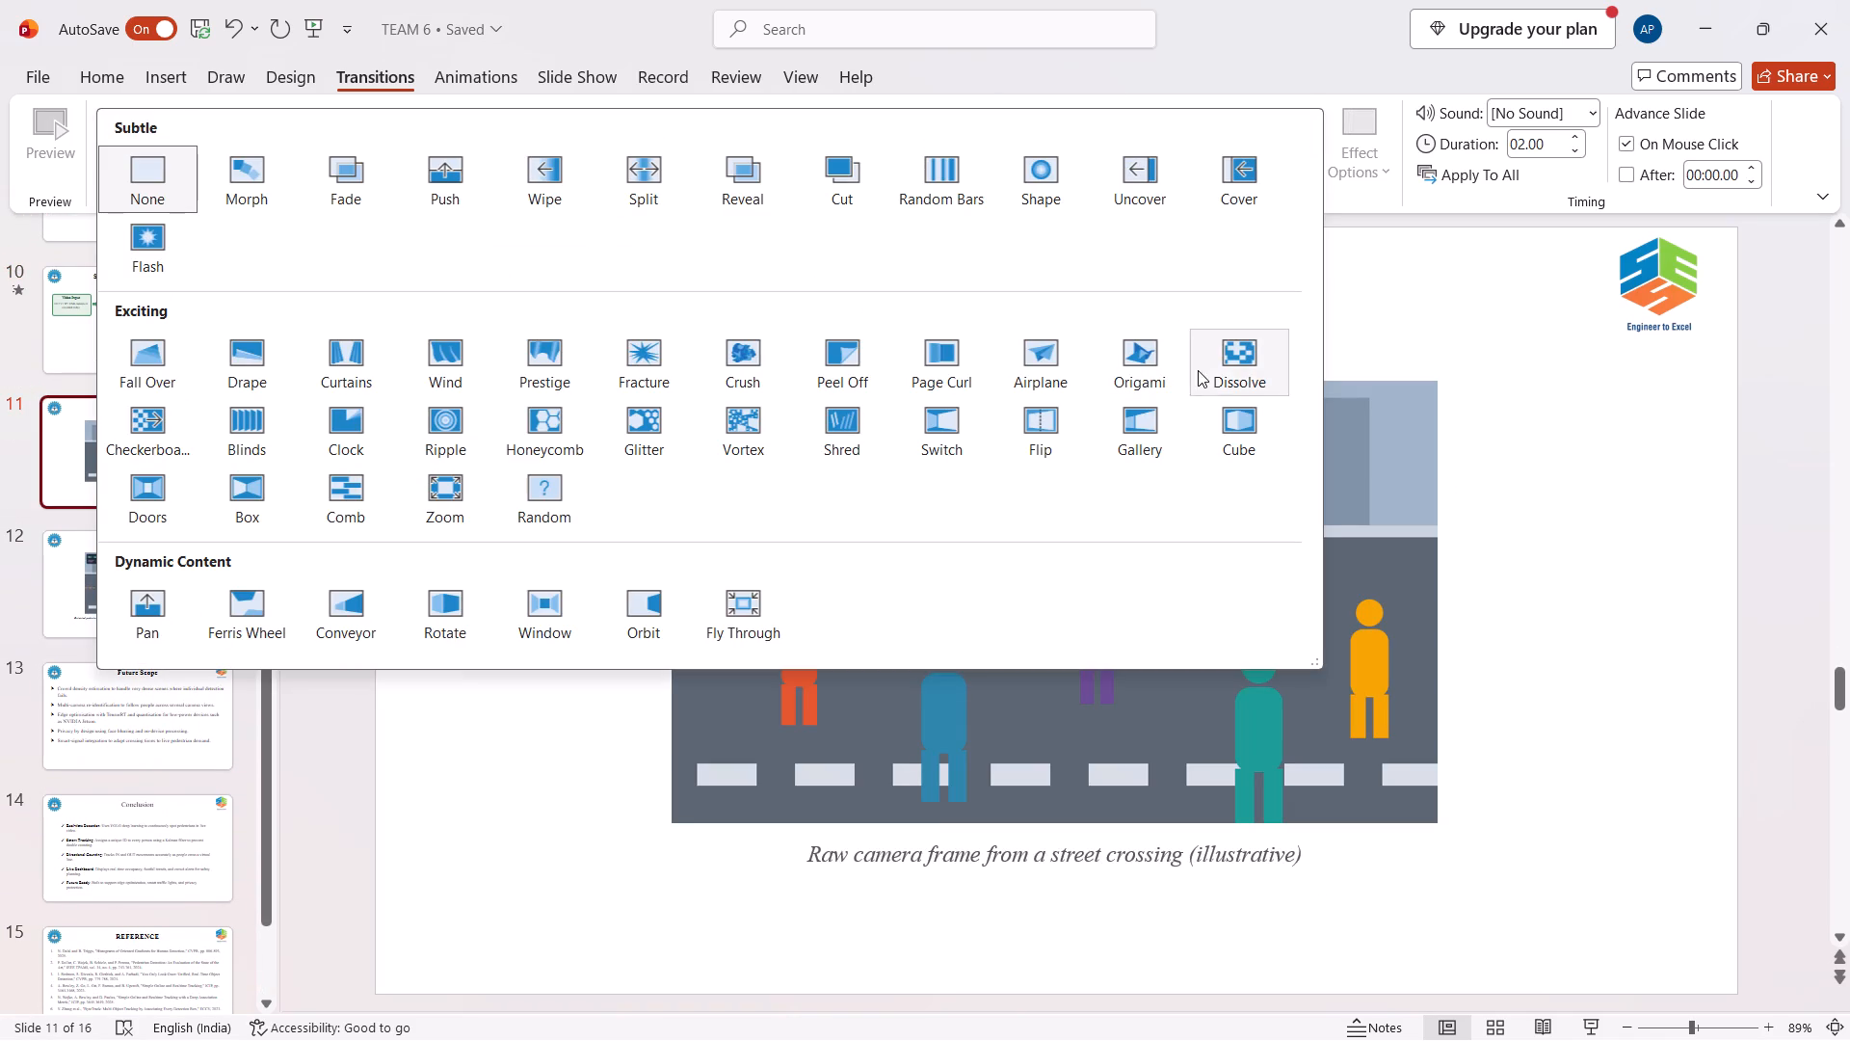
{"action": "left_click", "coordinate": [1224, 371]}
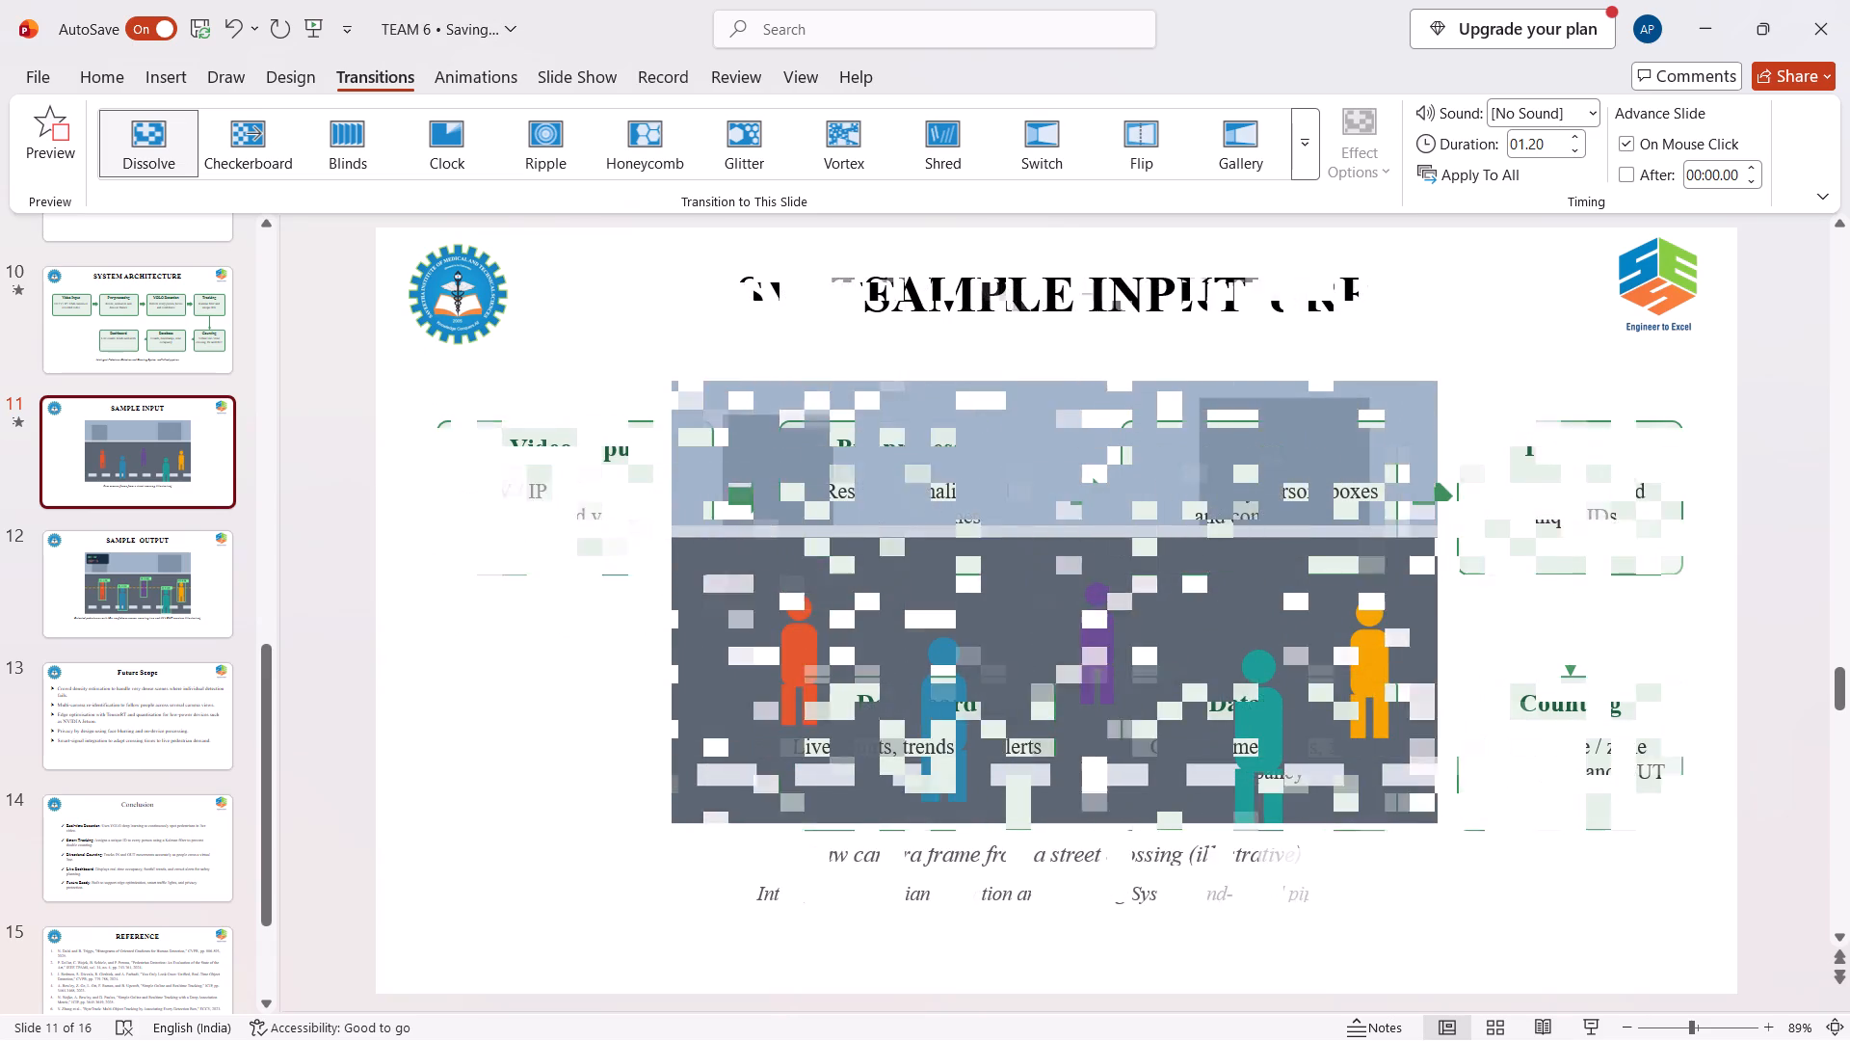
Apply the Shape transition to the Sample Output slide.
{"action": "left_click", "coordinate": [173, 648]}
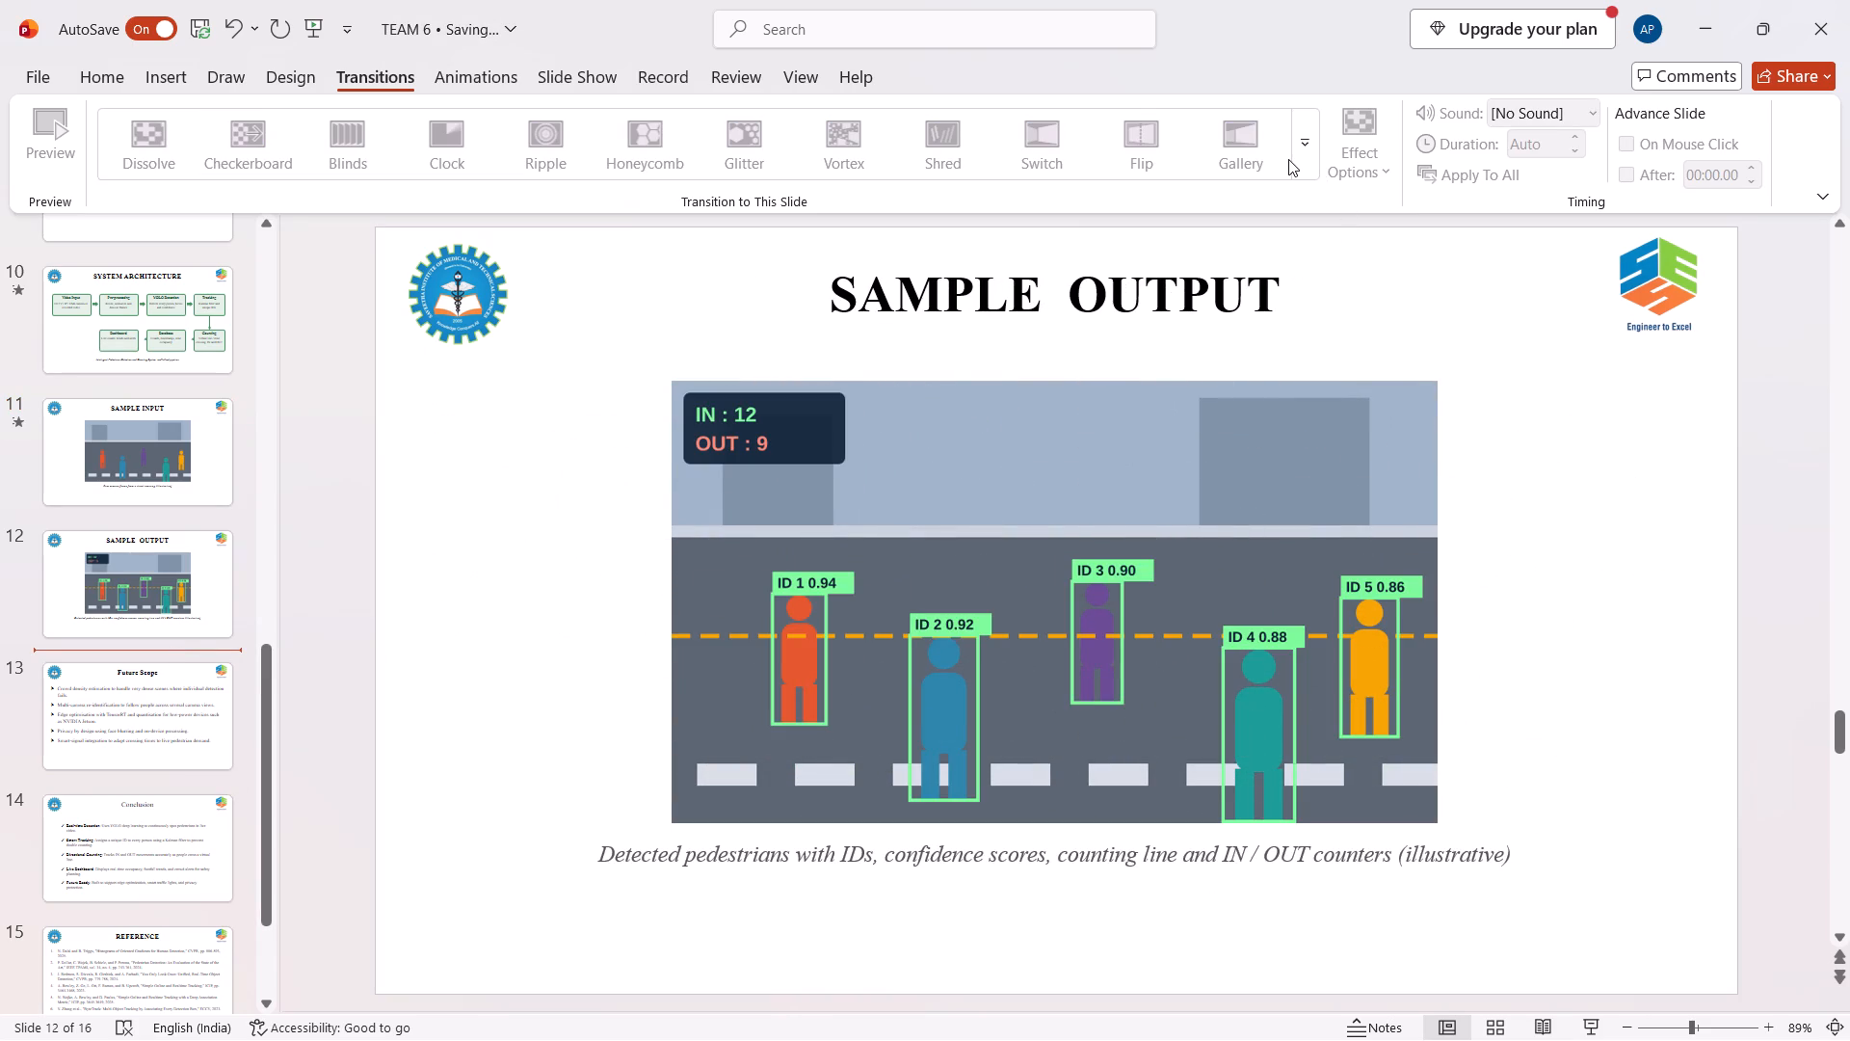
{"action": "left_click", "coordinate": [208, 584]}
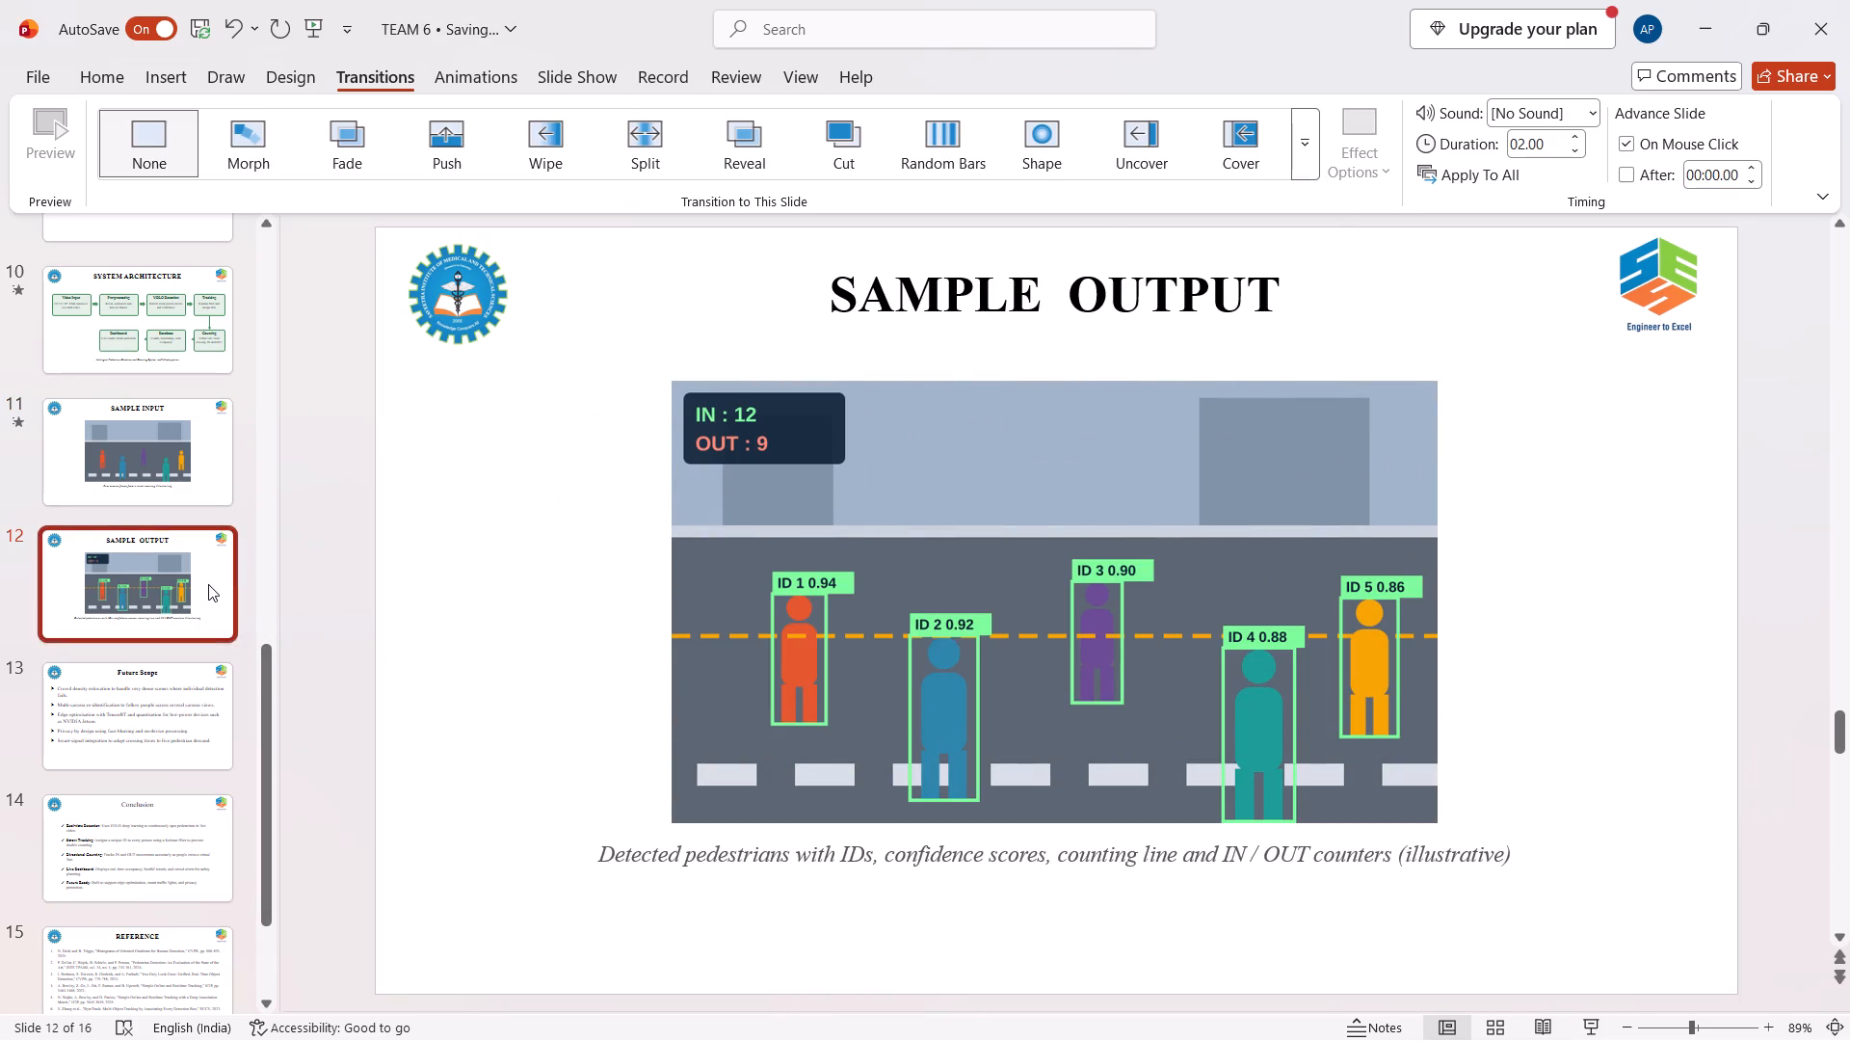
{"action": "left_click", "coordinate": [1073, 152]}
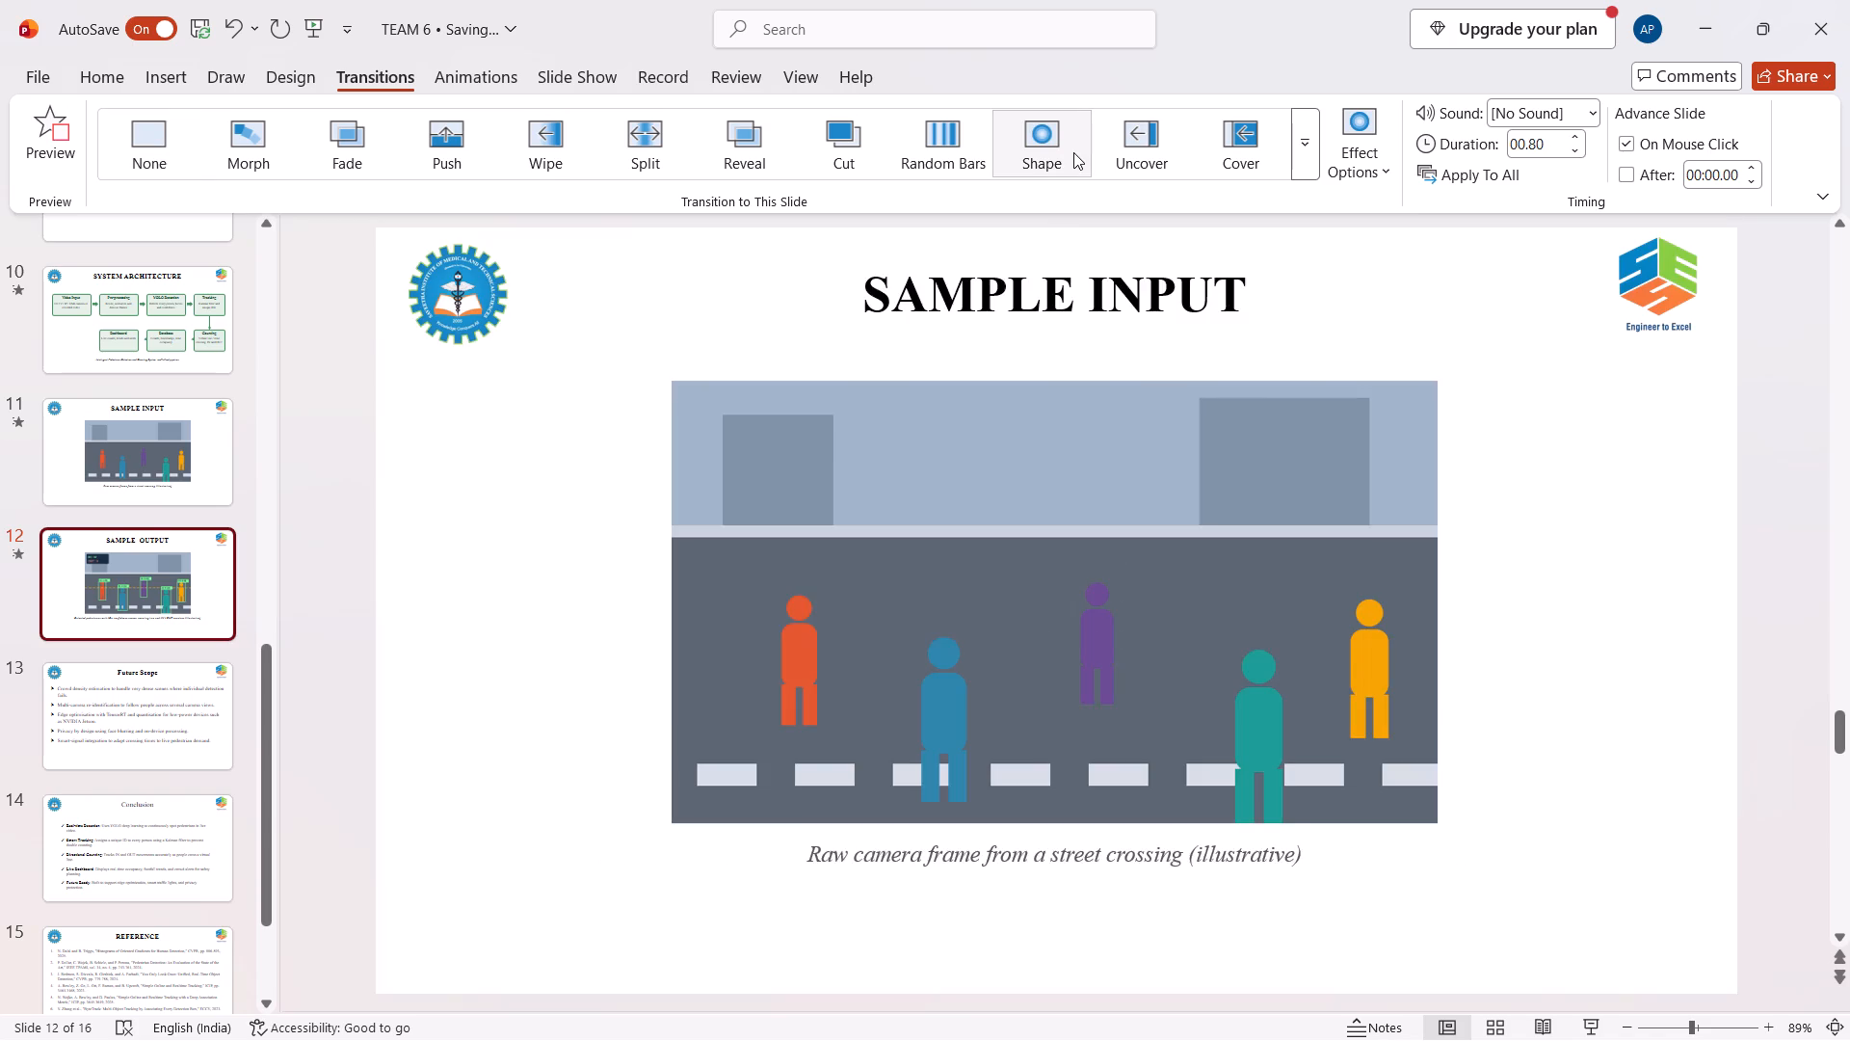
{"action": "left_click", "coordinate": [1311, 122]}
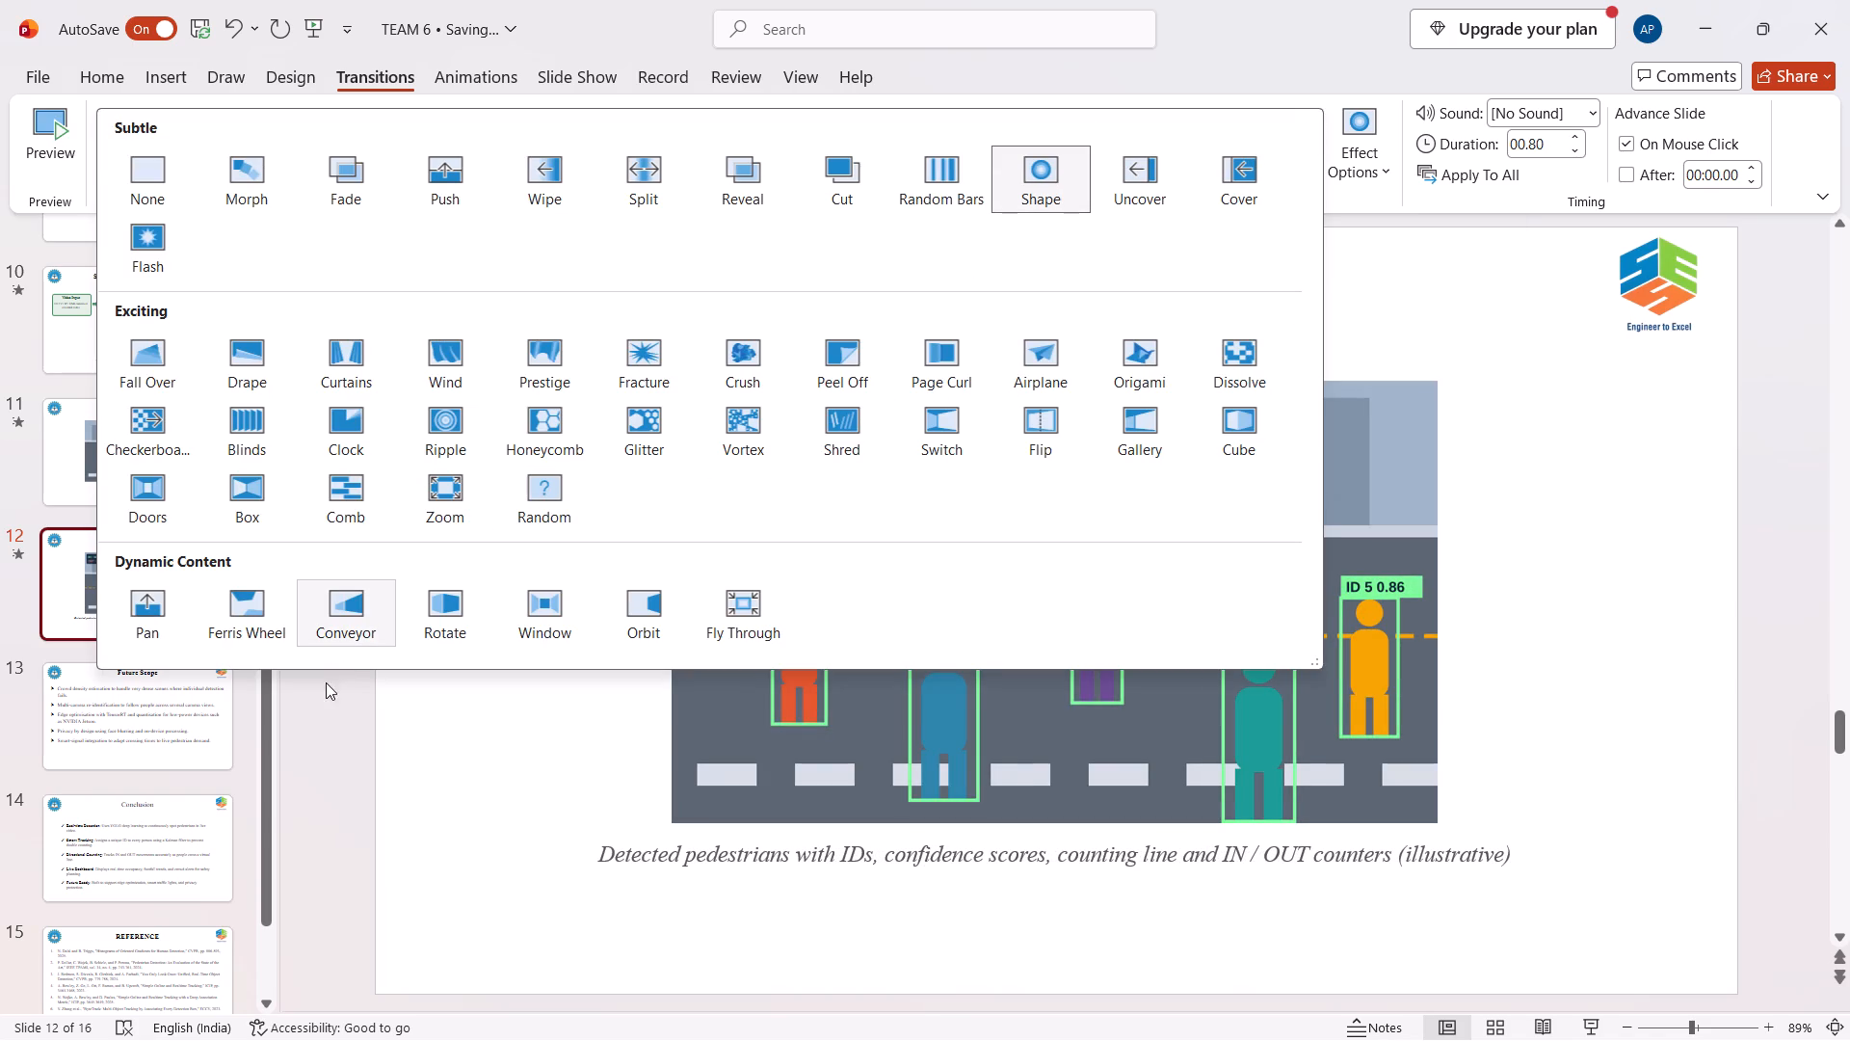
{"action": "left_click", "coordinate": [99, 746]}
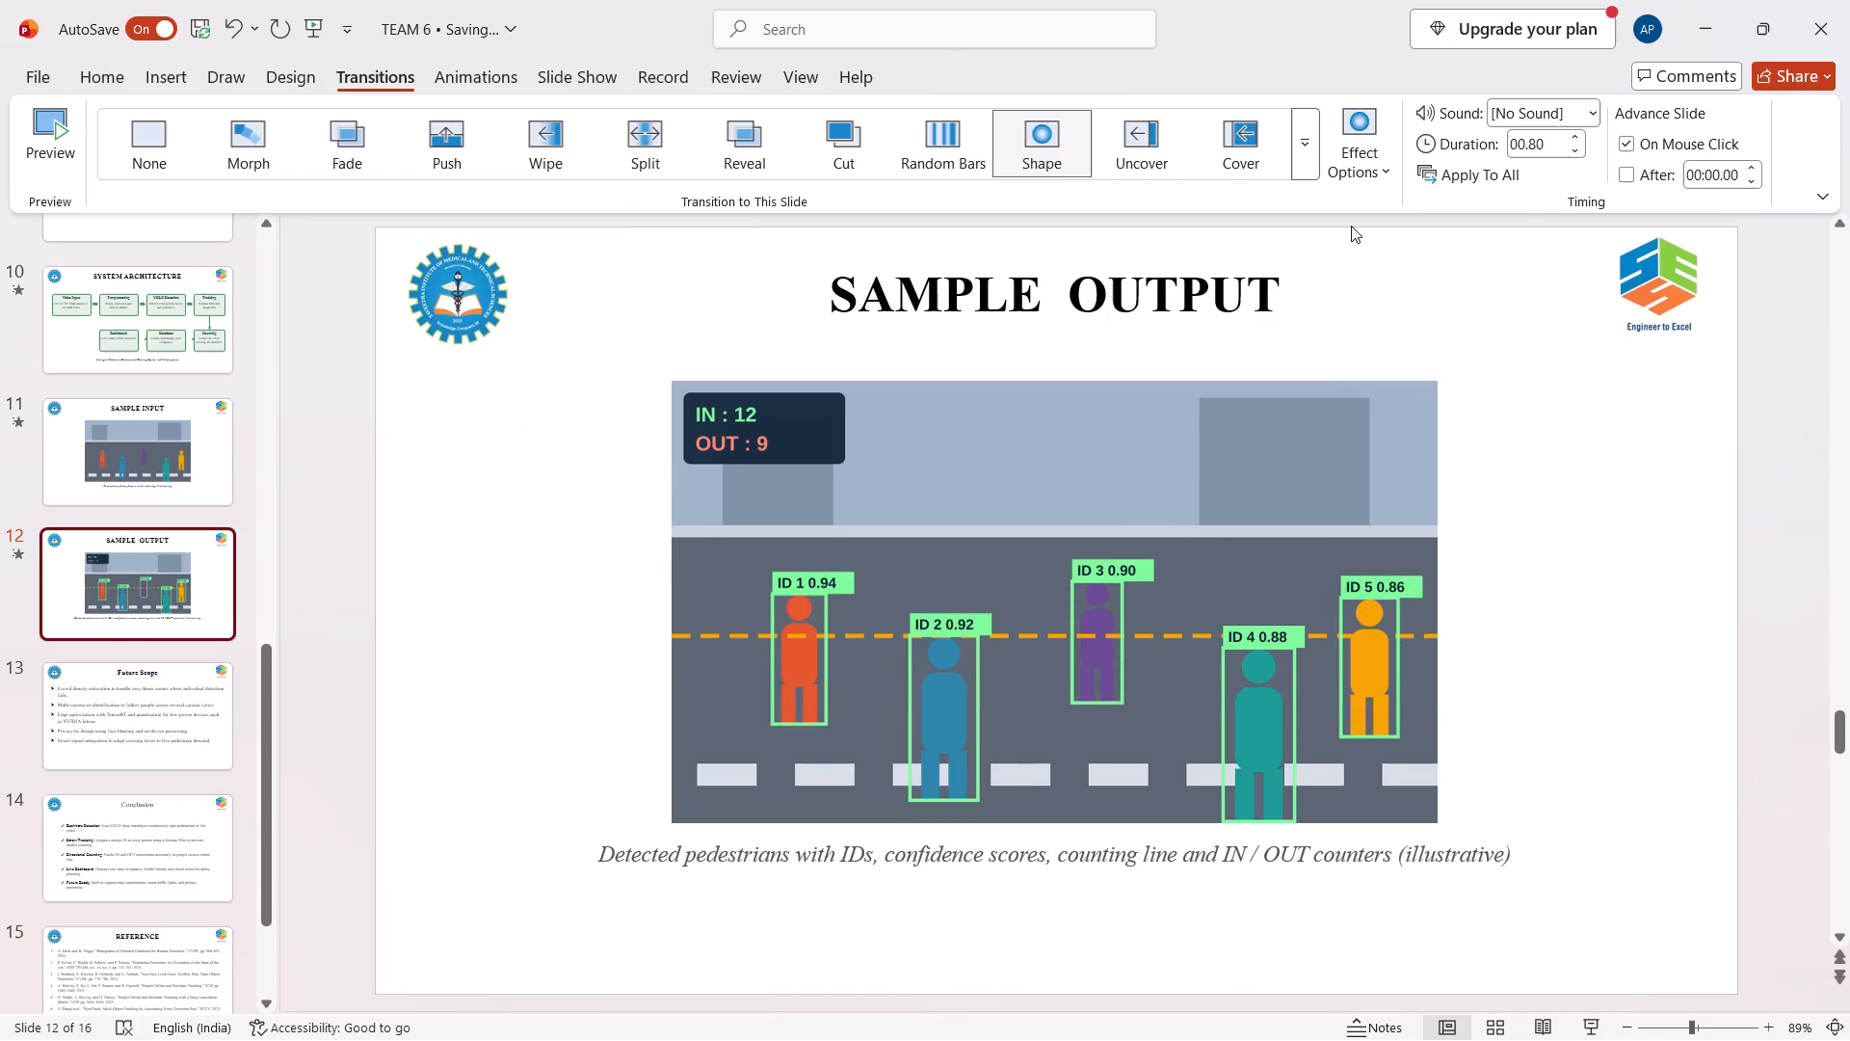
Apply the Random transition to the Sample Output slide.
{"action": "left_click", "coordinate": [1309, 165]}
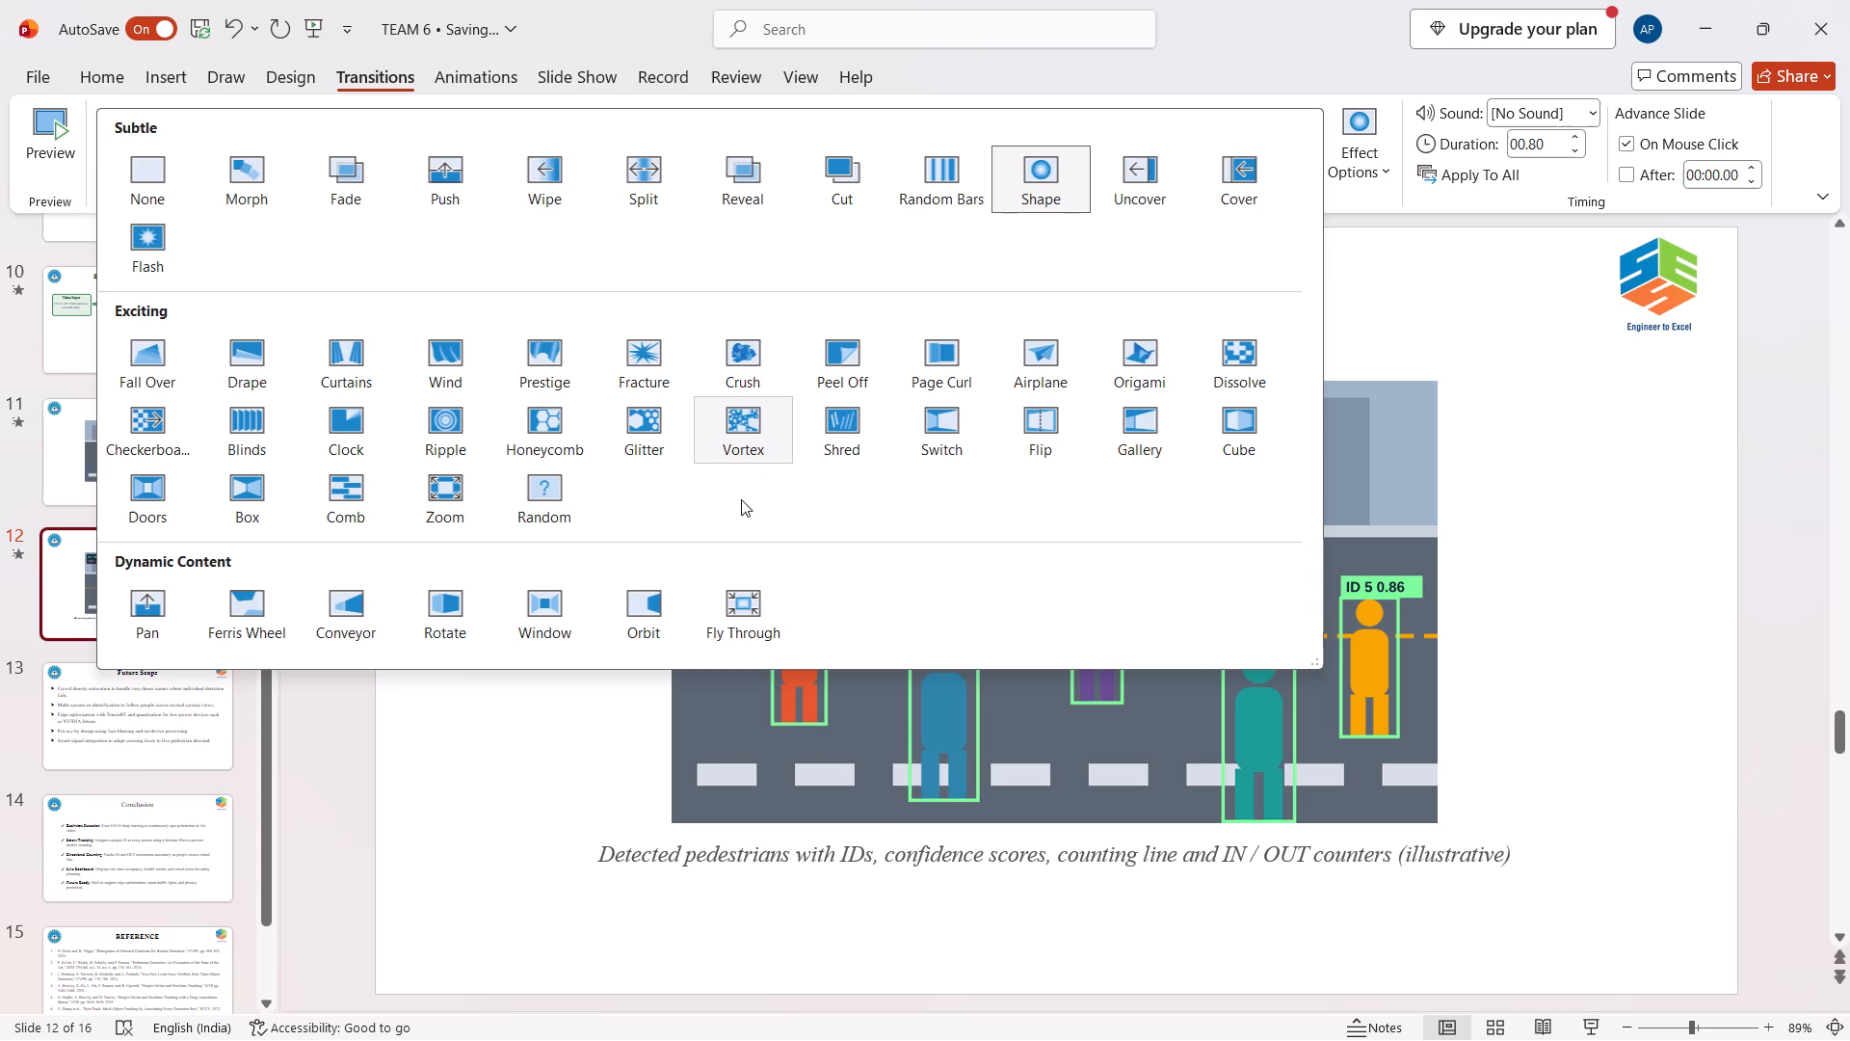
{"action": "left_click", "coordinate": [545, 496]}
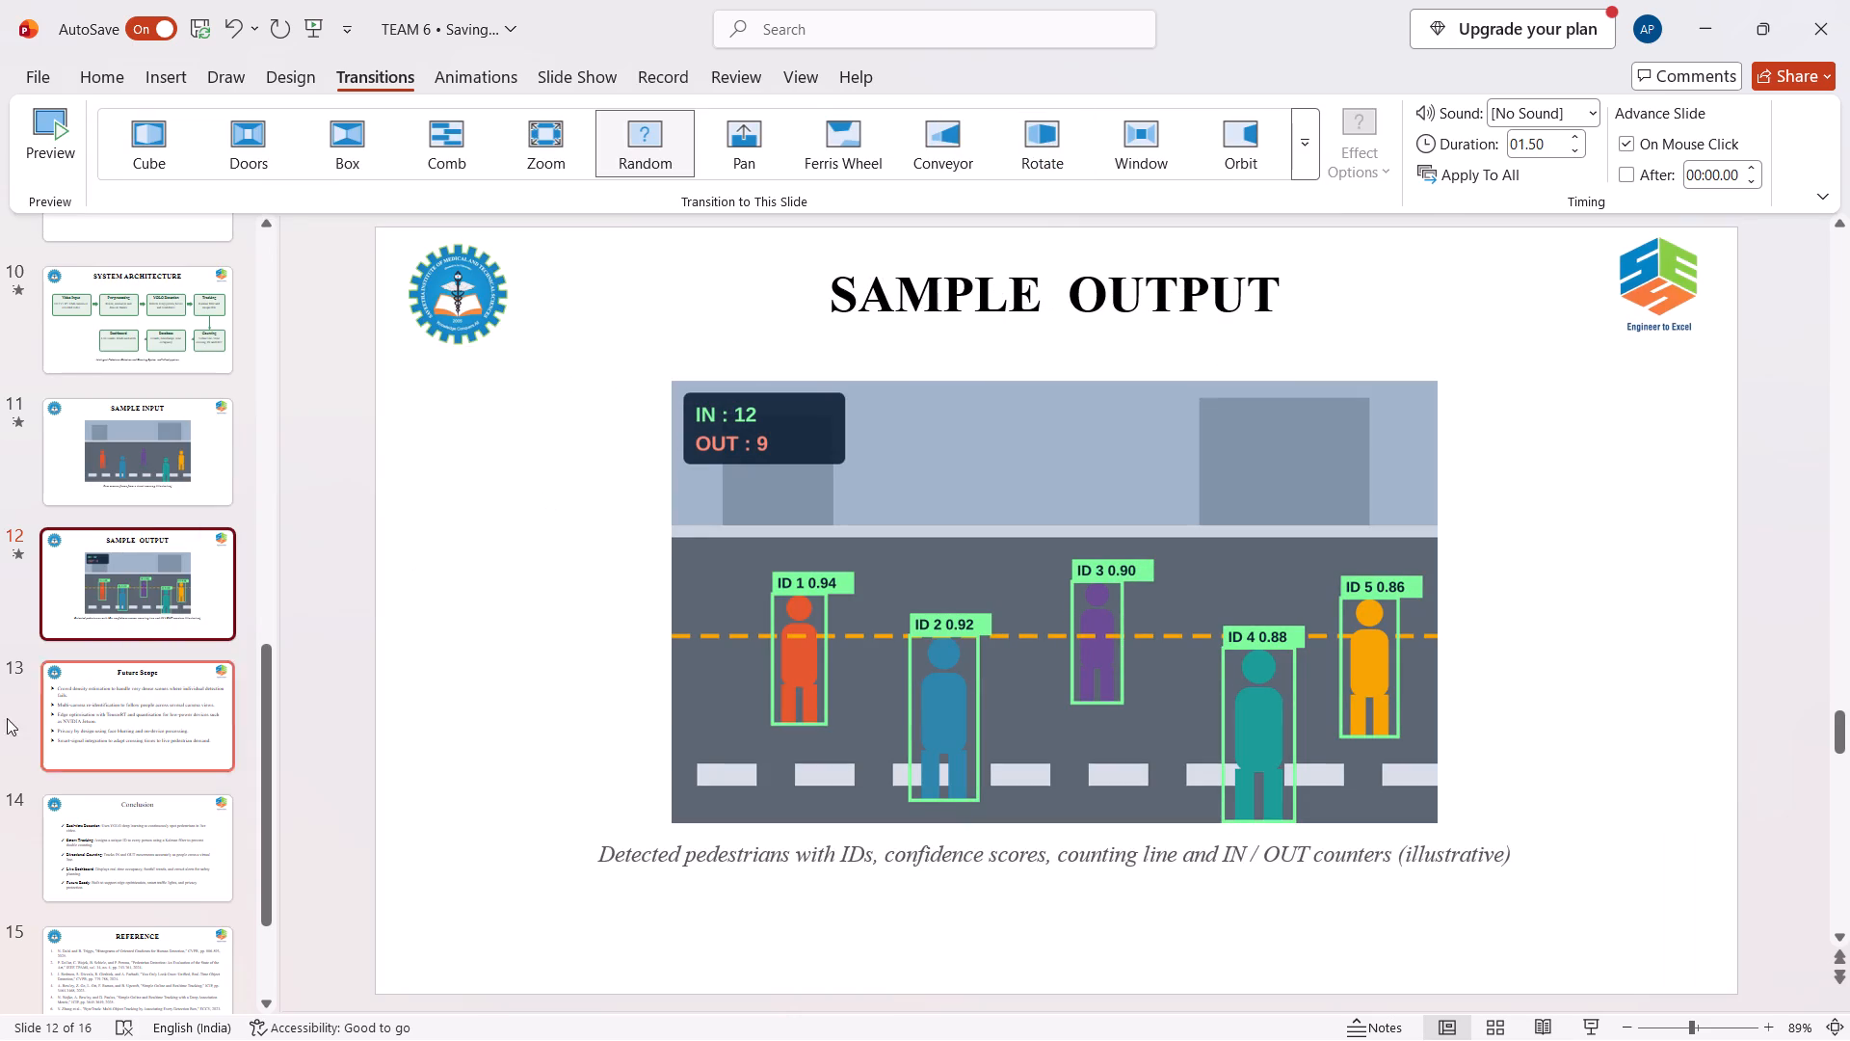
{"action": "left_click", "coordinate": [56, 584]}
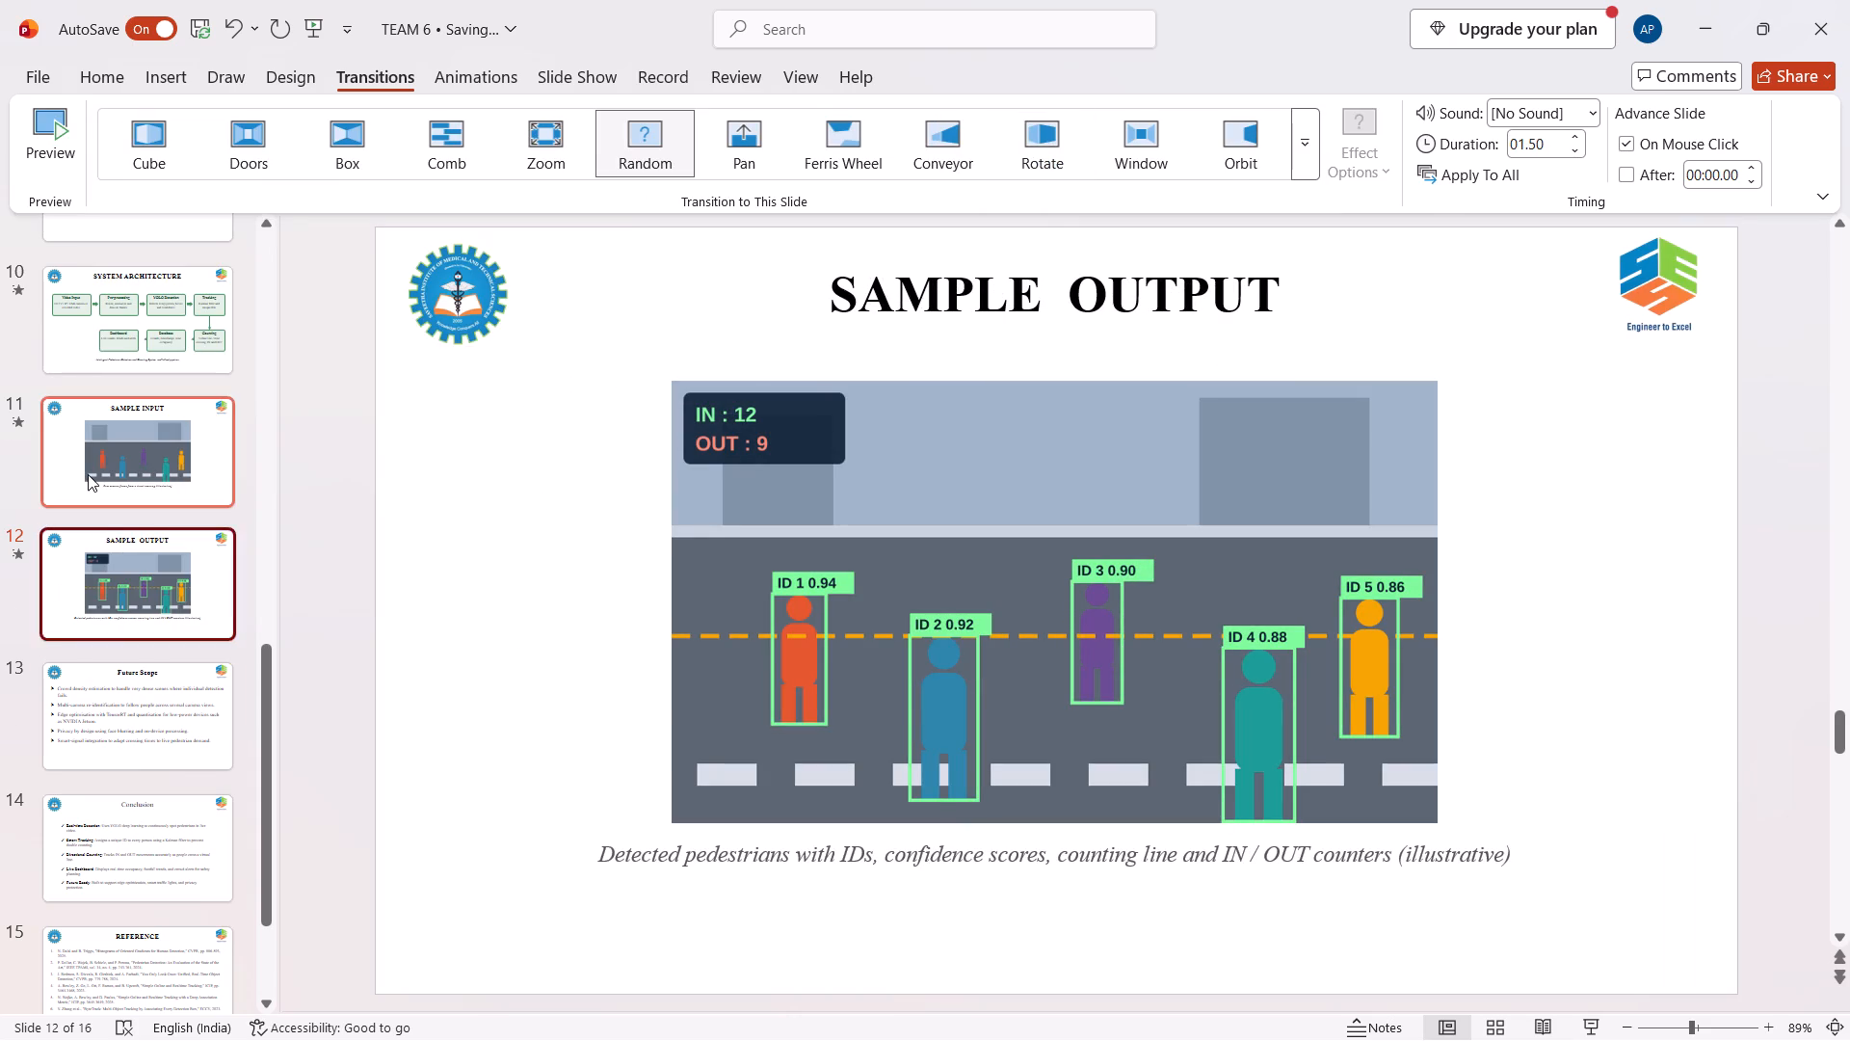
{"action": "left_click", "coordinate": [88, 474]}
{"action": "left_click", "coordinate": [126, 581]}
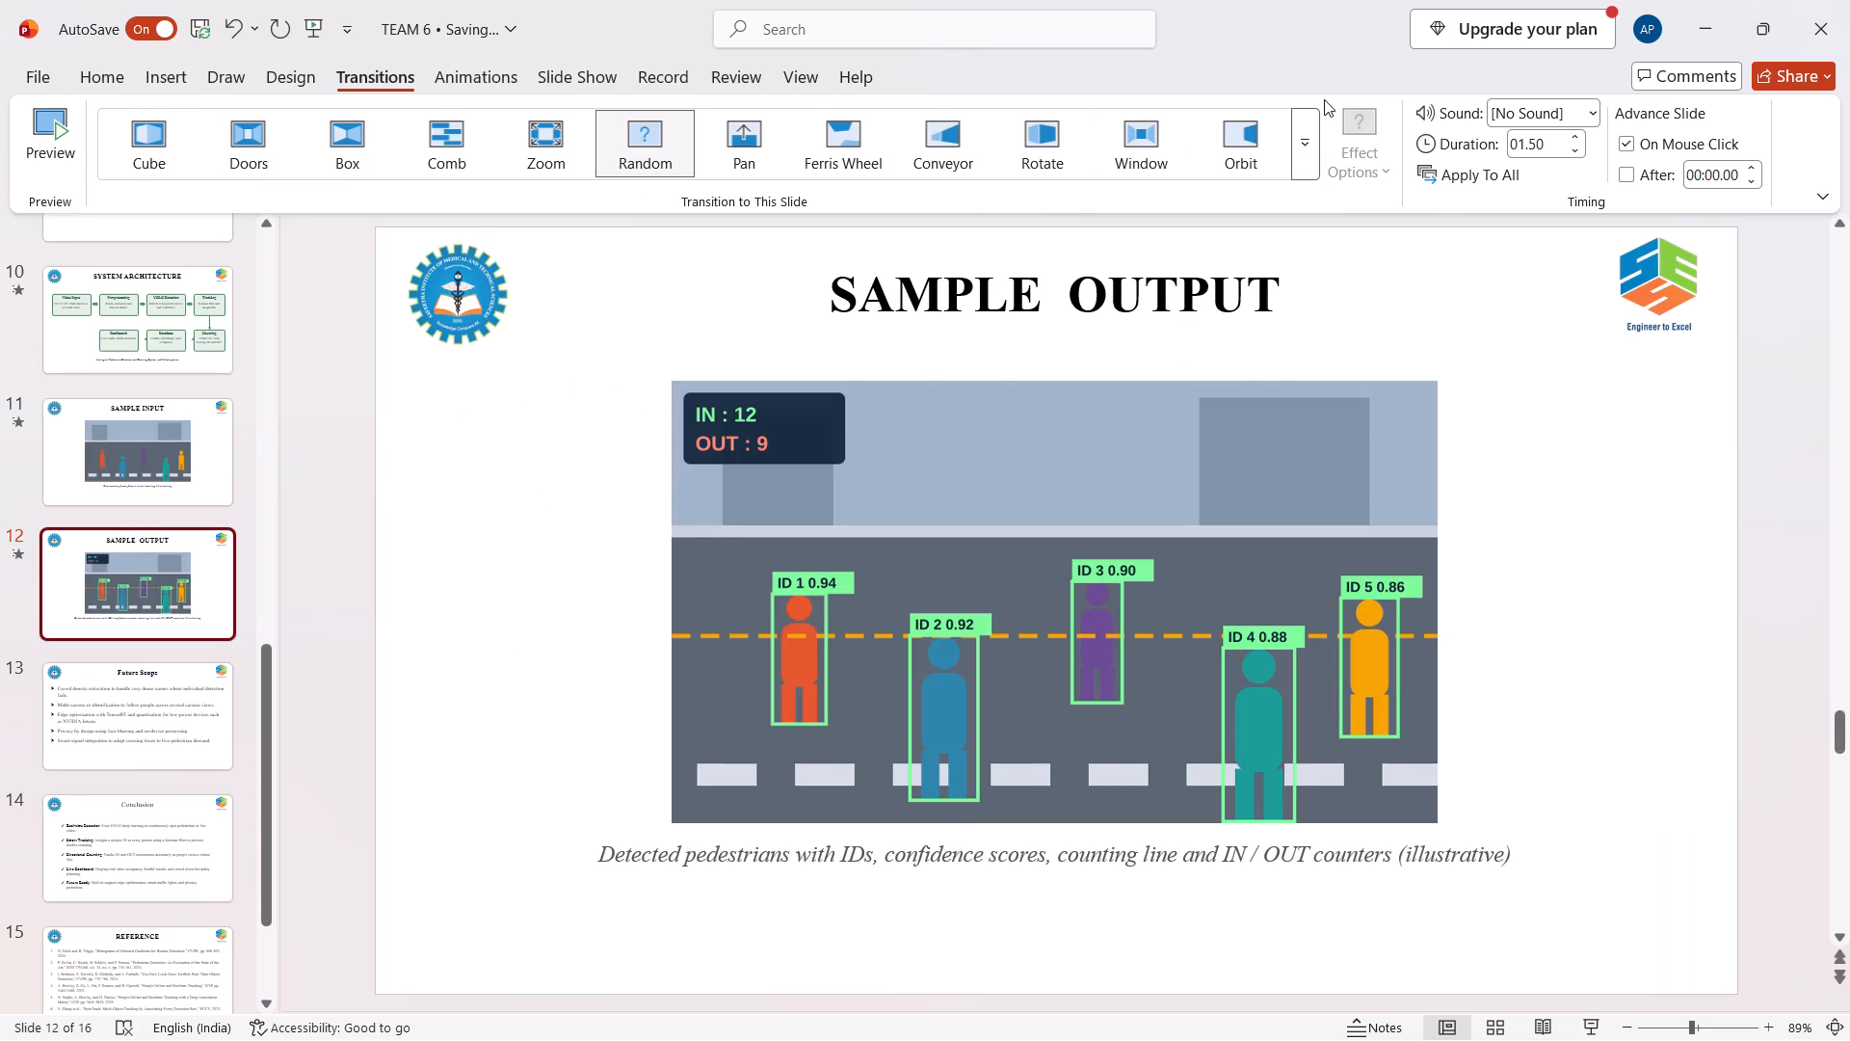
{"action": "left_click", "coordinate": [1306, 137]}
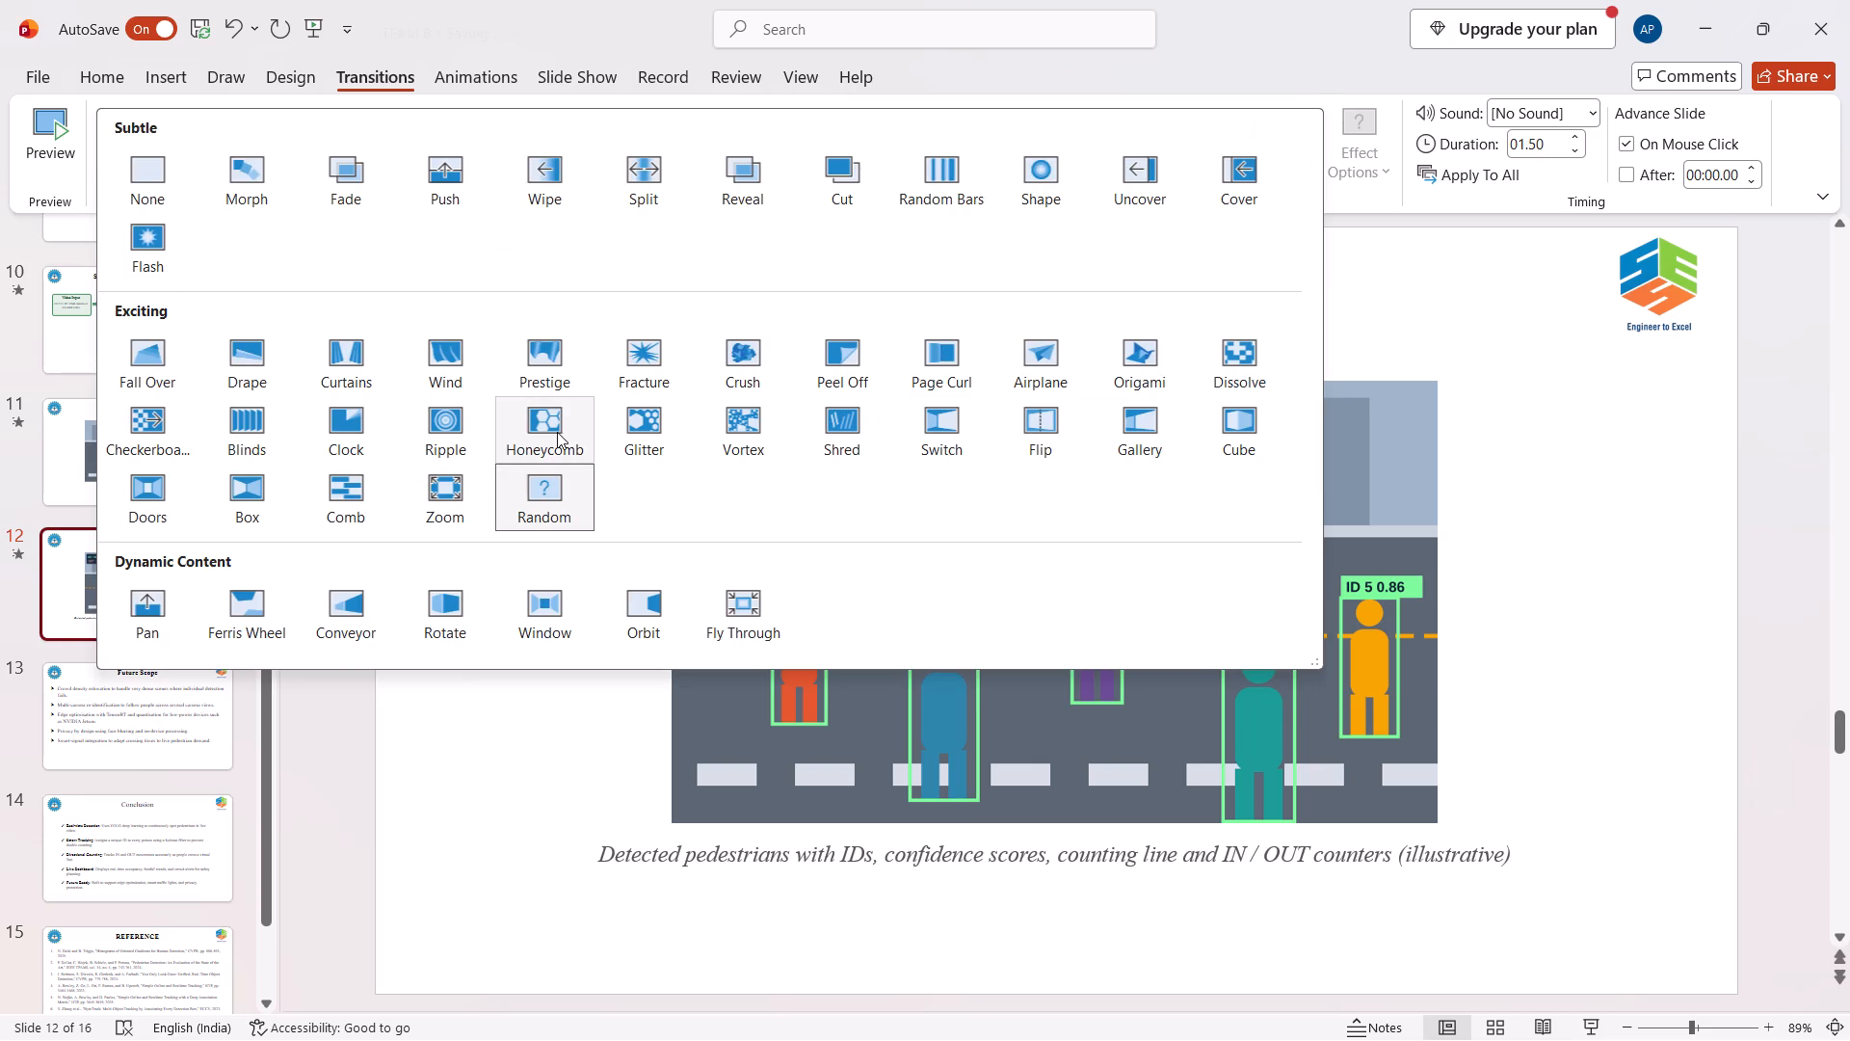
{"action": "left_click", "coordinate": [551, 485]}
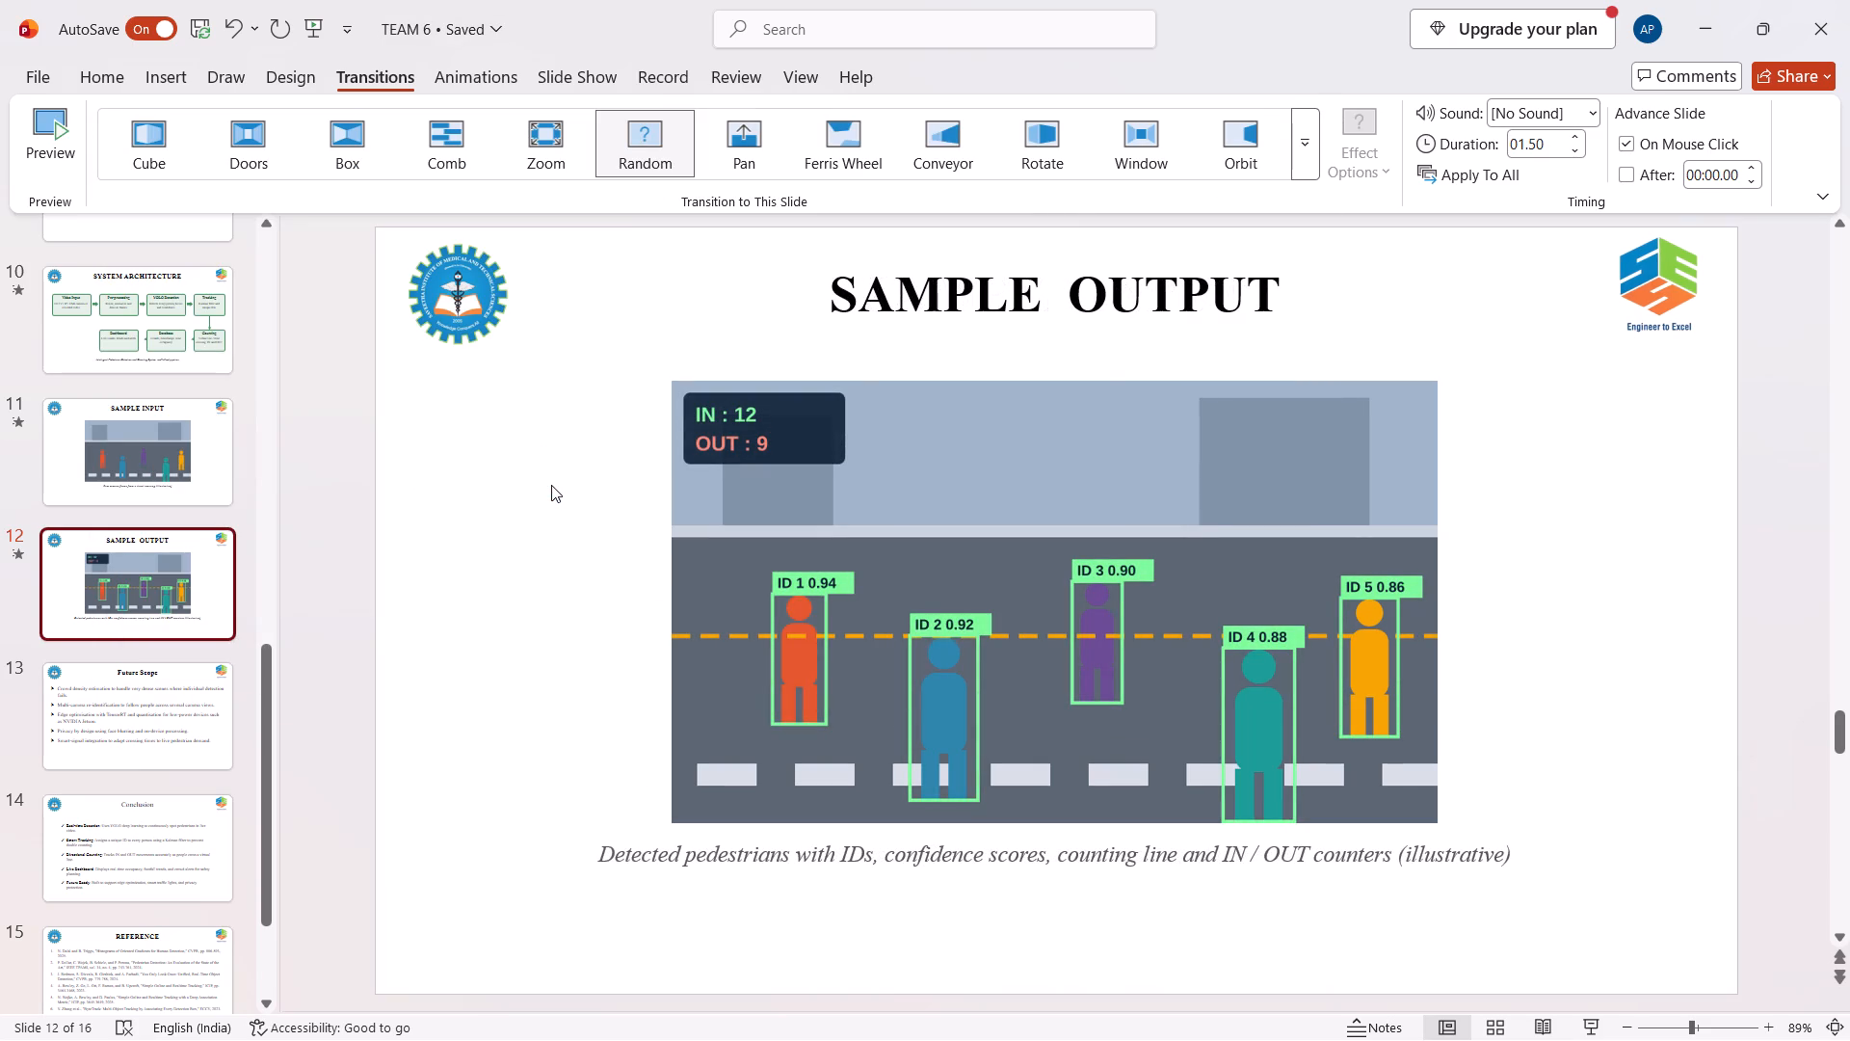
{"action": "left_click", "coordinate": [551, 485]}
{"action": "left_click", "coordinate": [198, 454]}
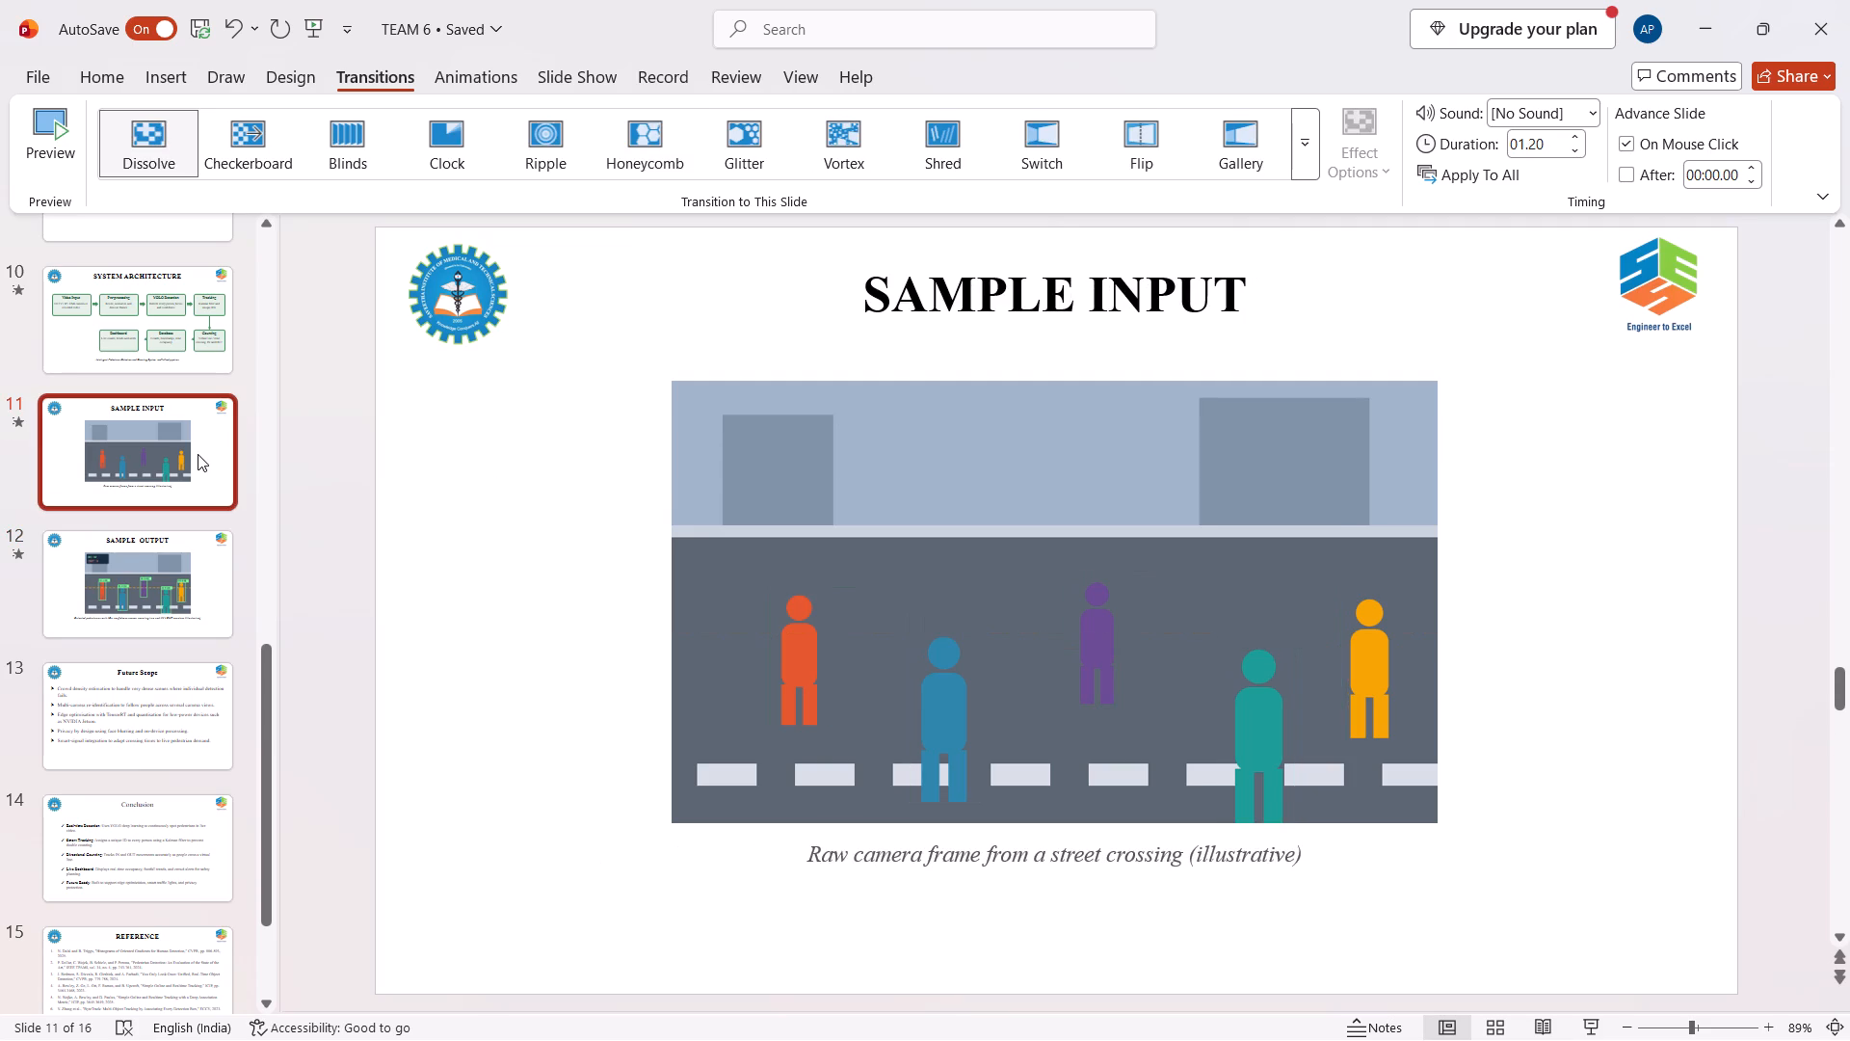
{"action": "key", "text": "Down"}
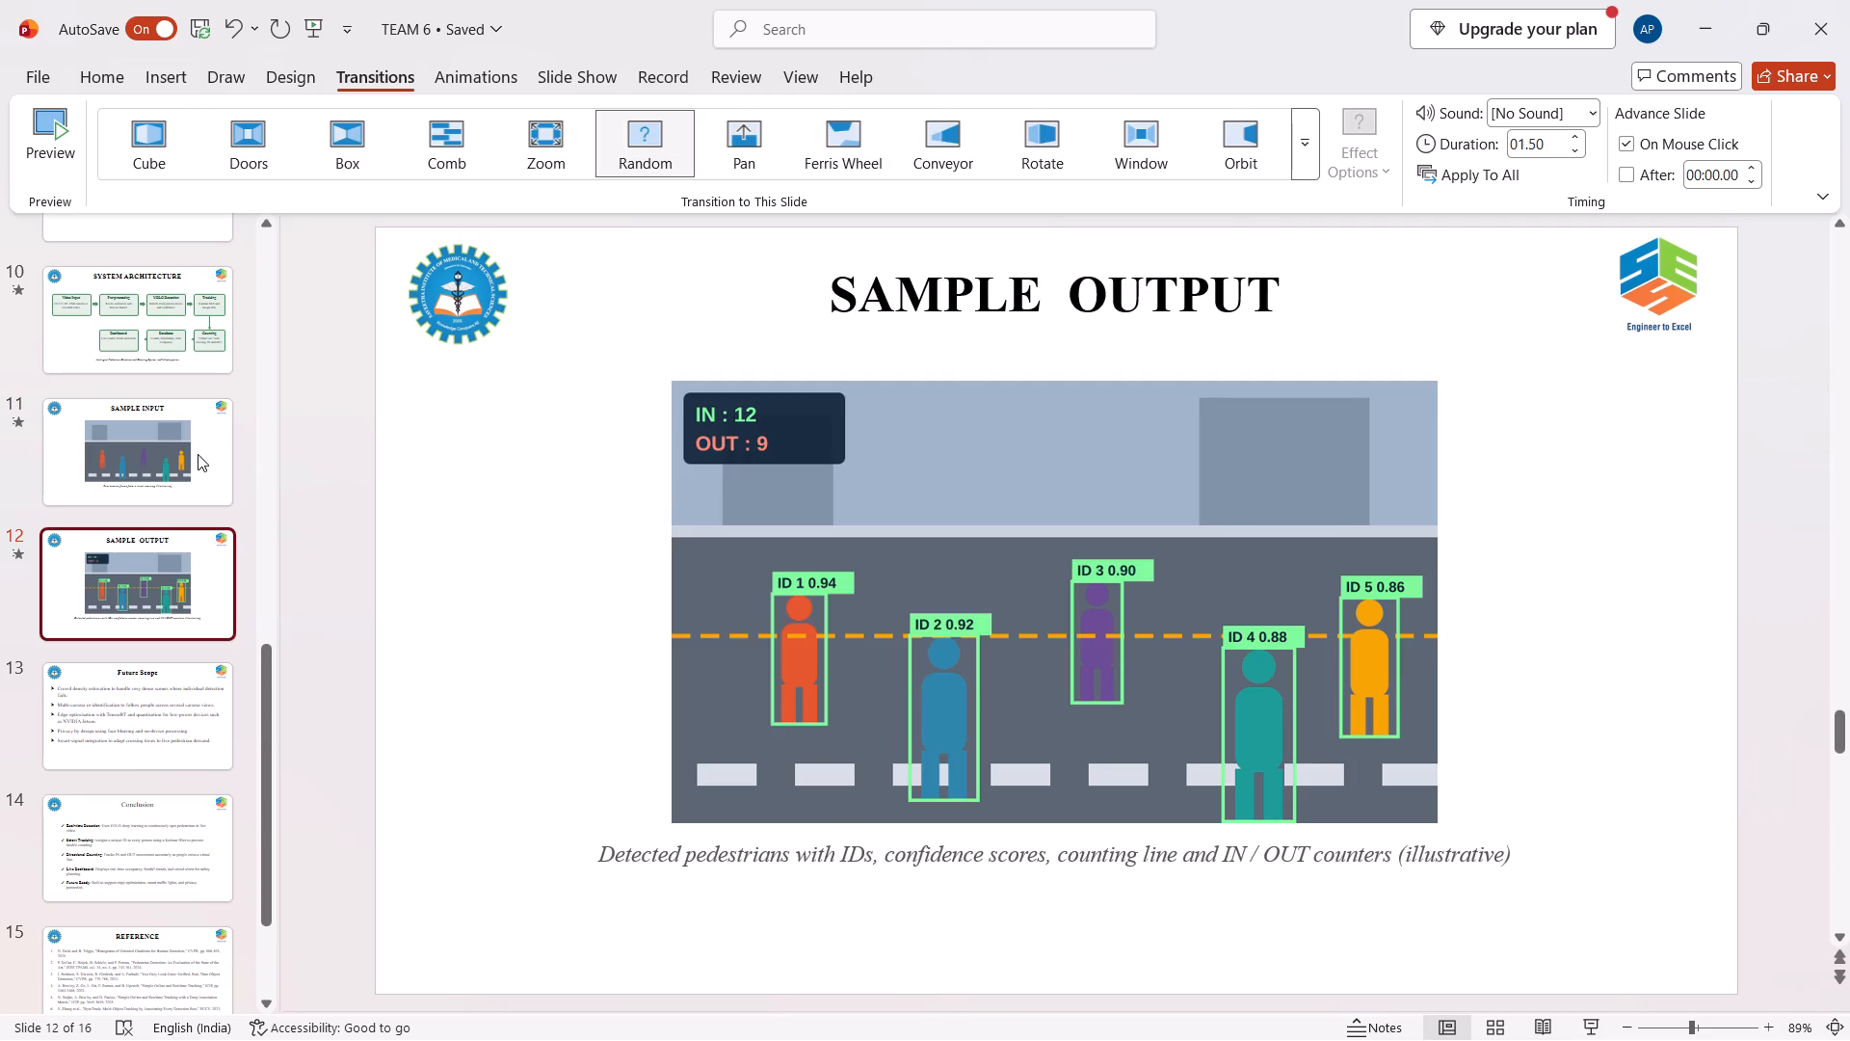
Apply the Reveal transition to the Future Scope slide.
{"action": "left_click", "coordinate": [106, 700]}
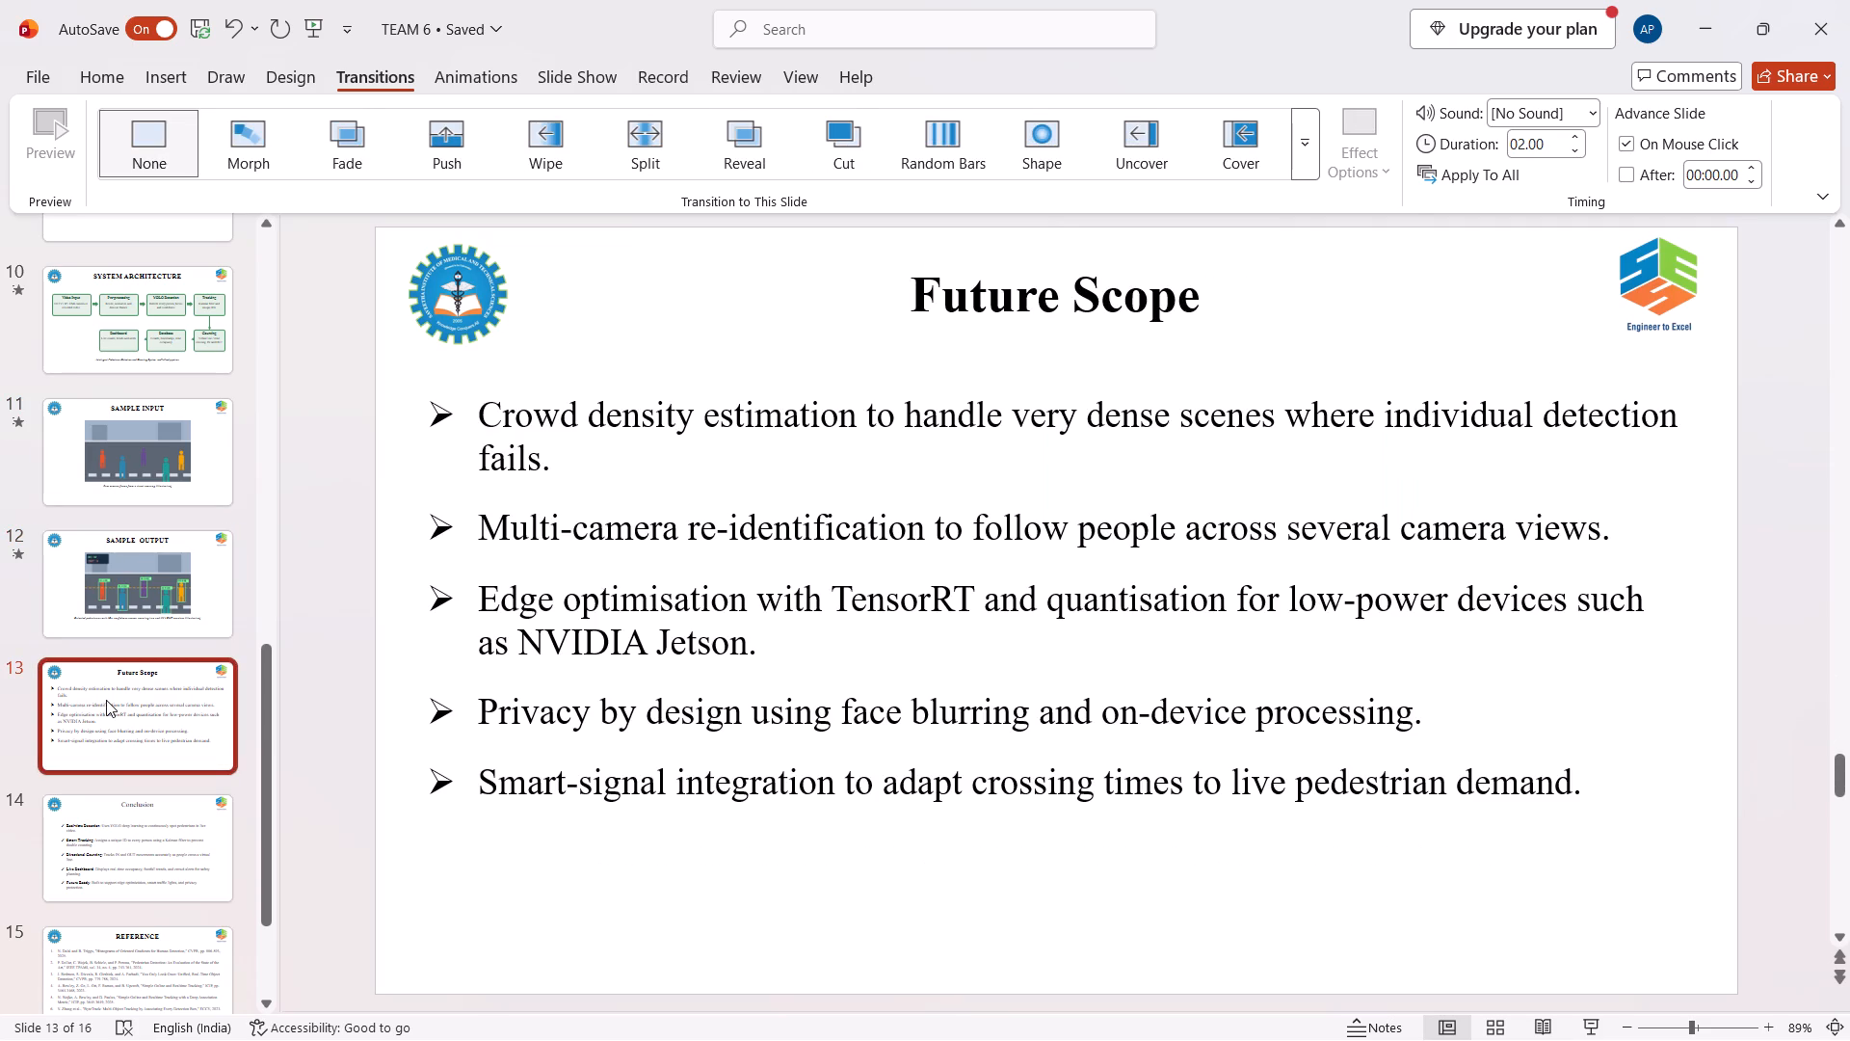
{"action": "left_click", "coordinate": [118, 729]}
{"action": "left_click", "coordinate": [1295, 153]}
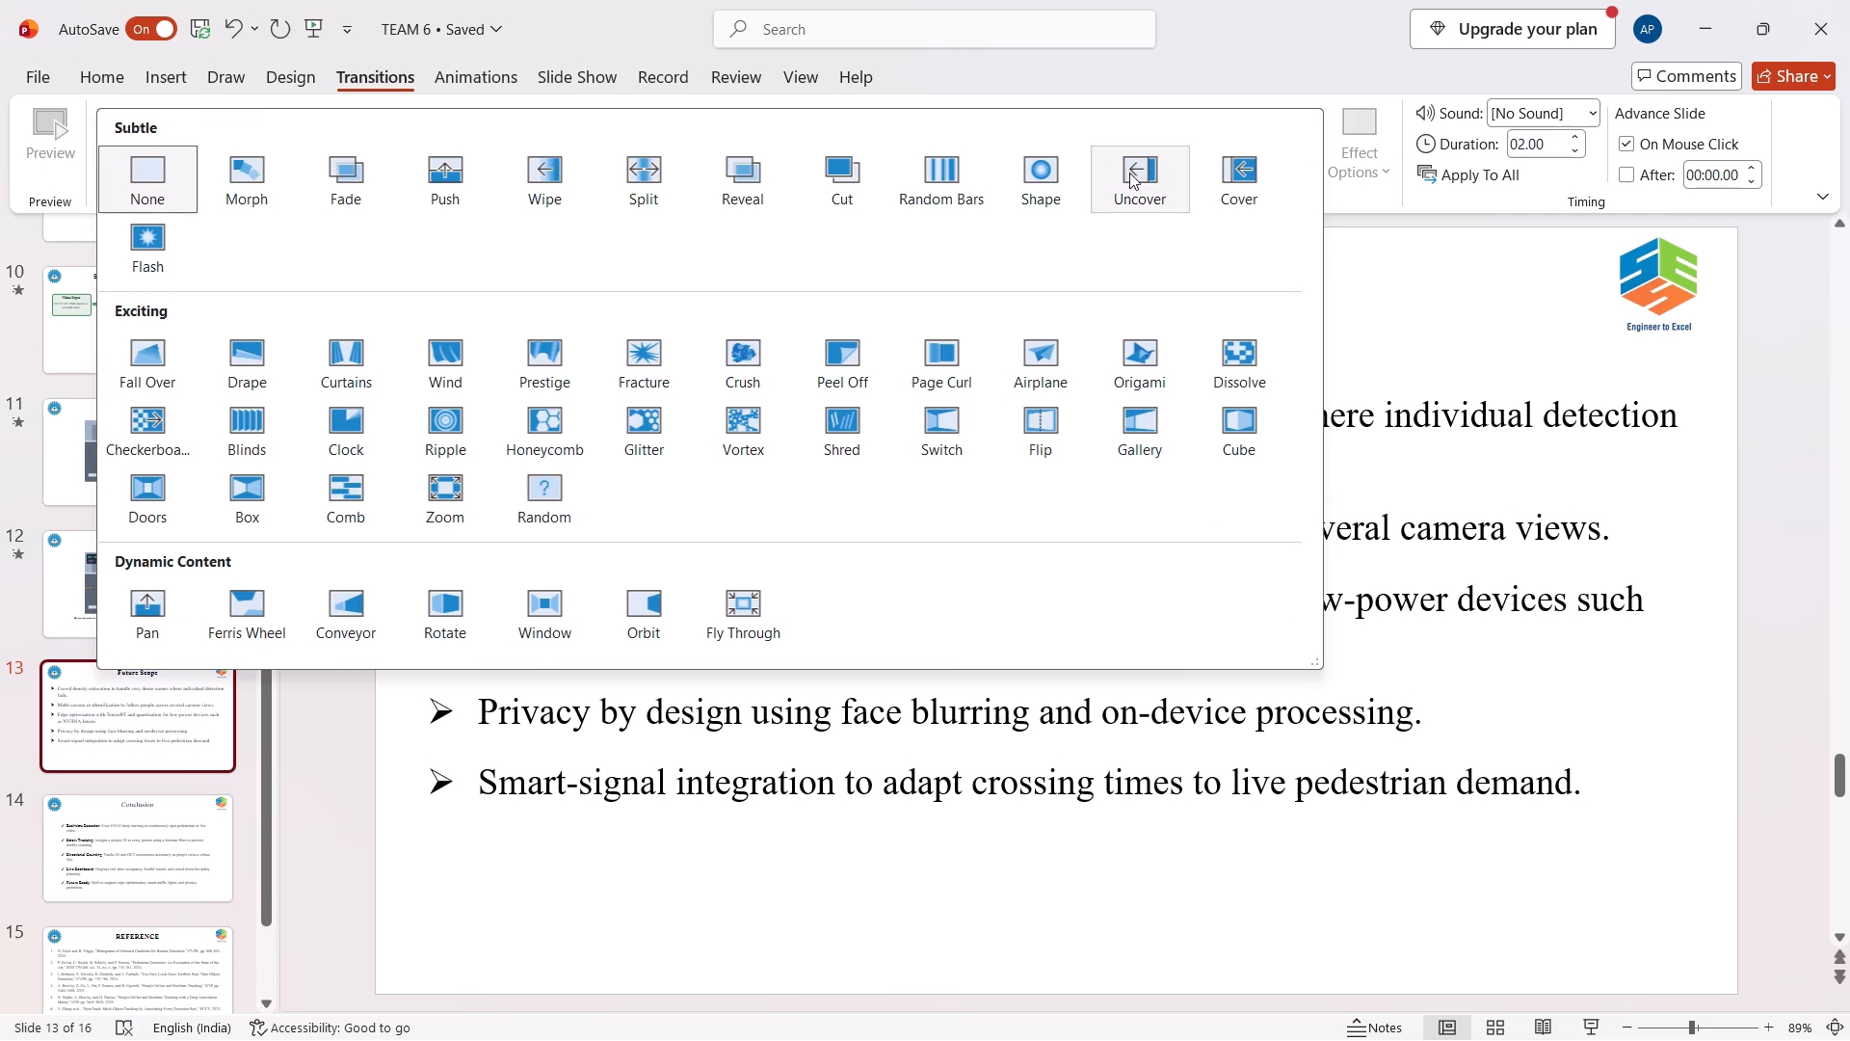
{"action": "left_click", "coordinate": [761, 179]}
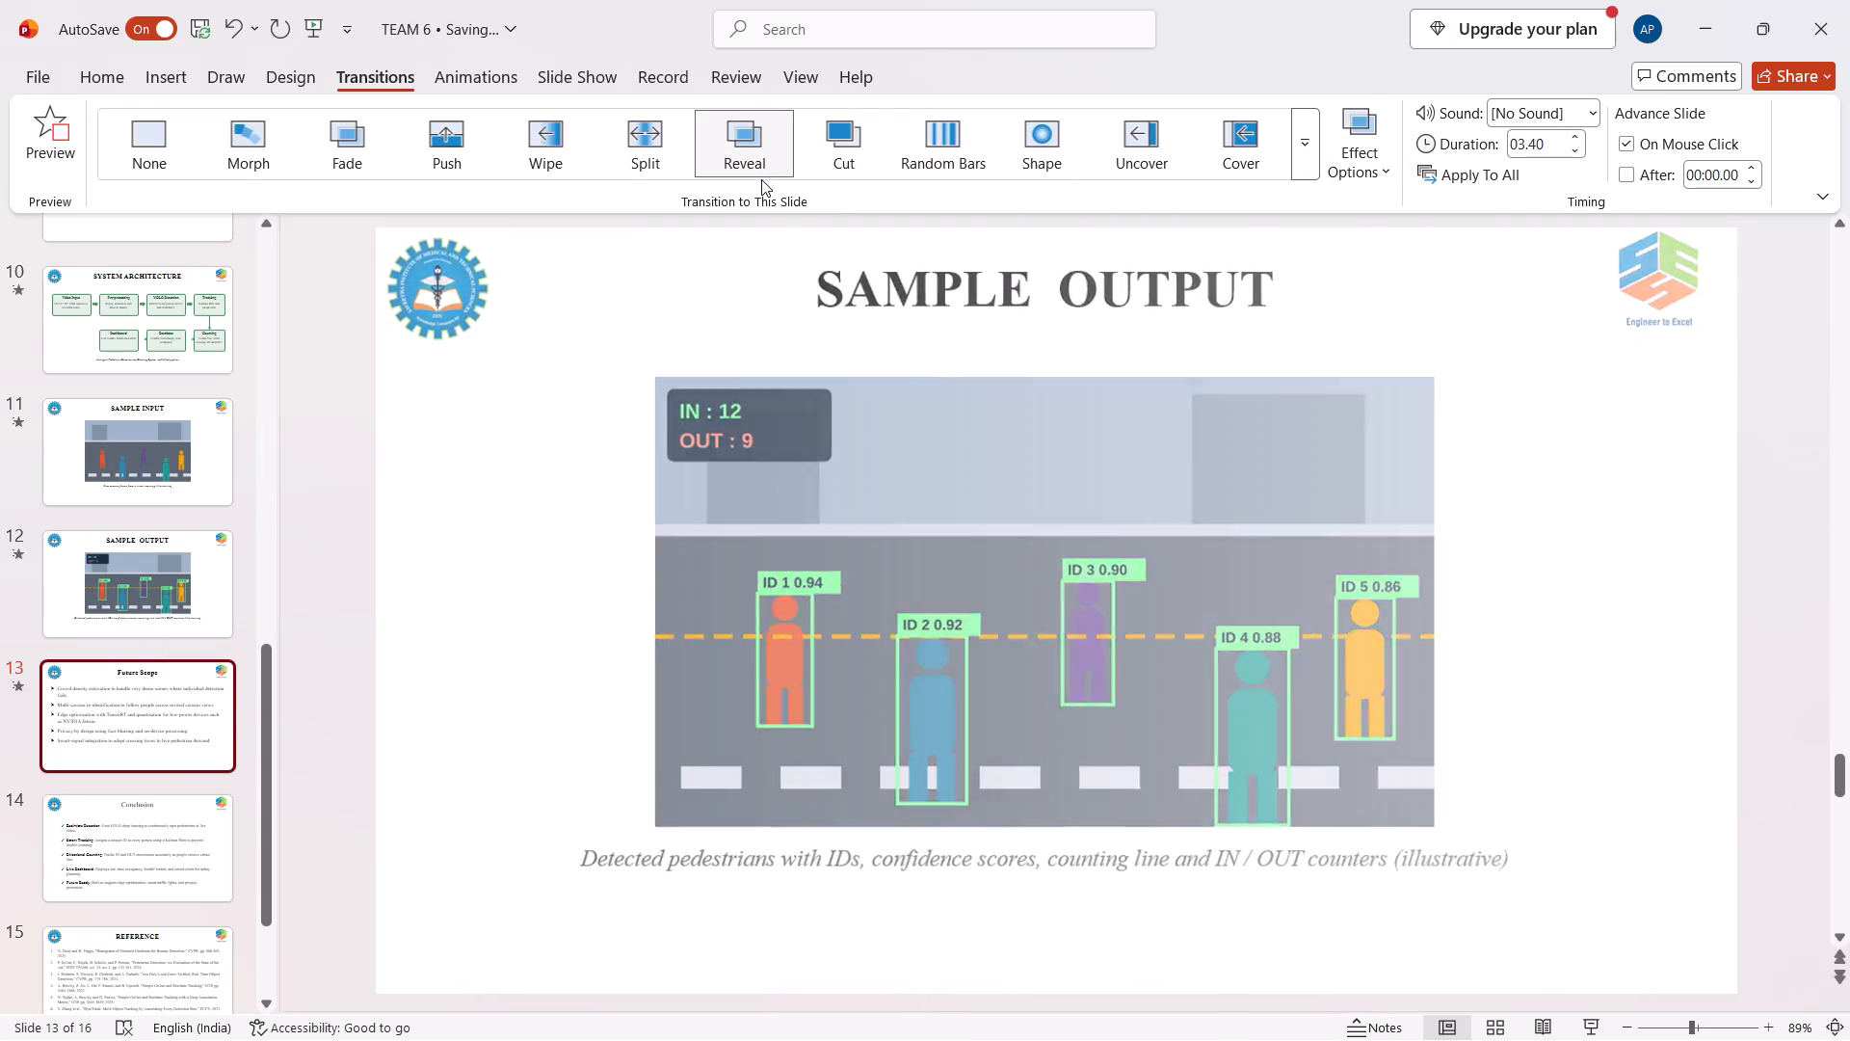
Play the slide show from the title slide through the Thank You slide to review the transitions, and end the show.
{"action": "left_click", "coordinate": [154, 797]}
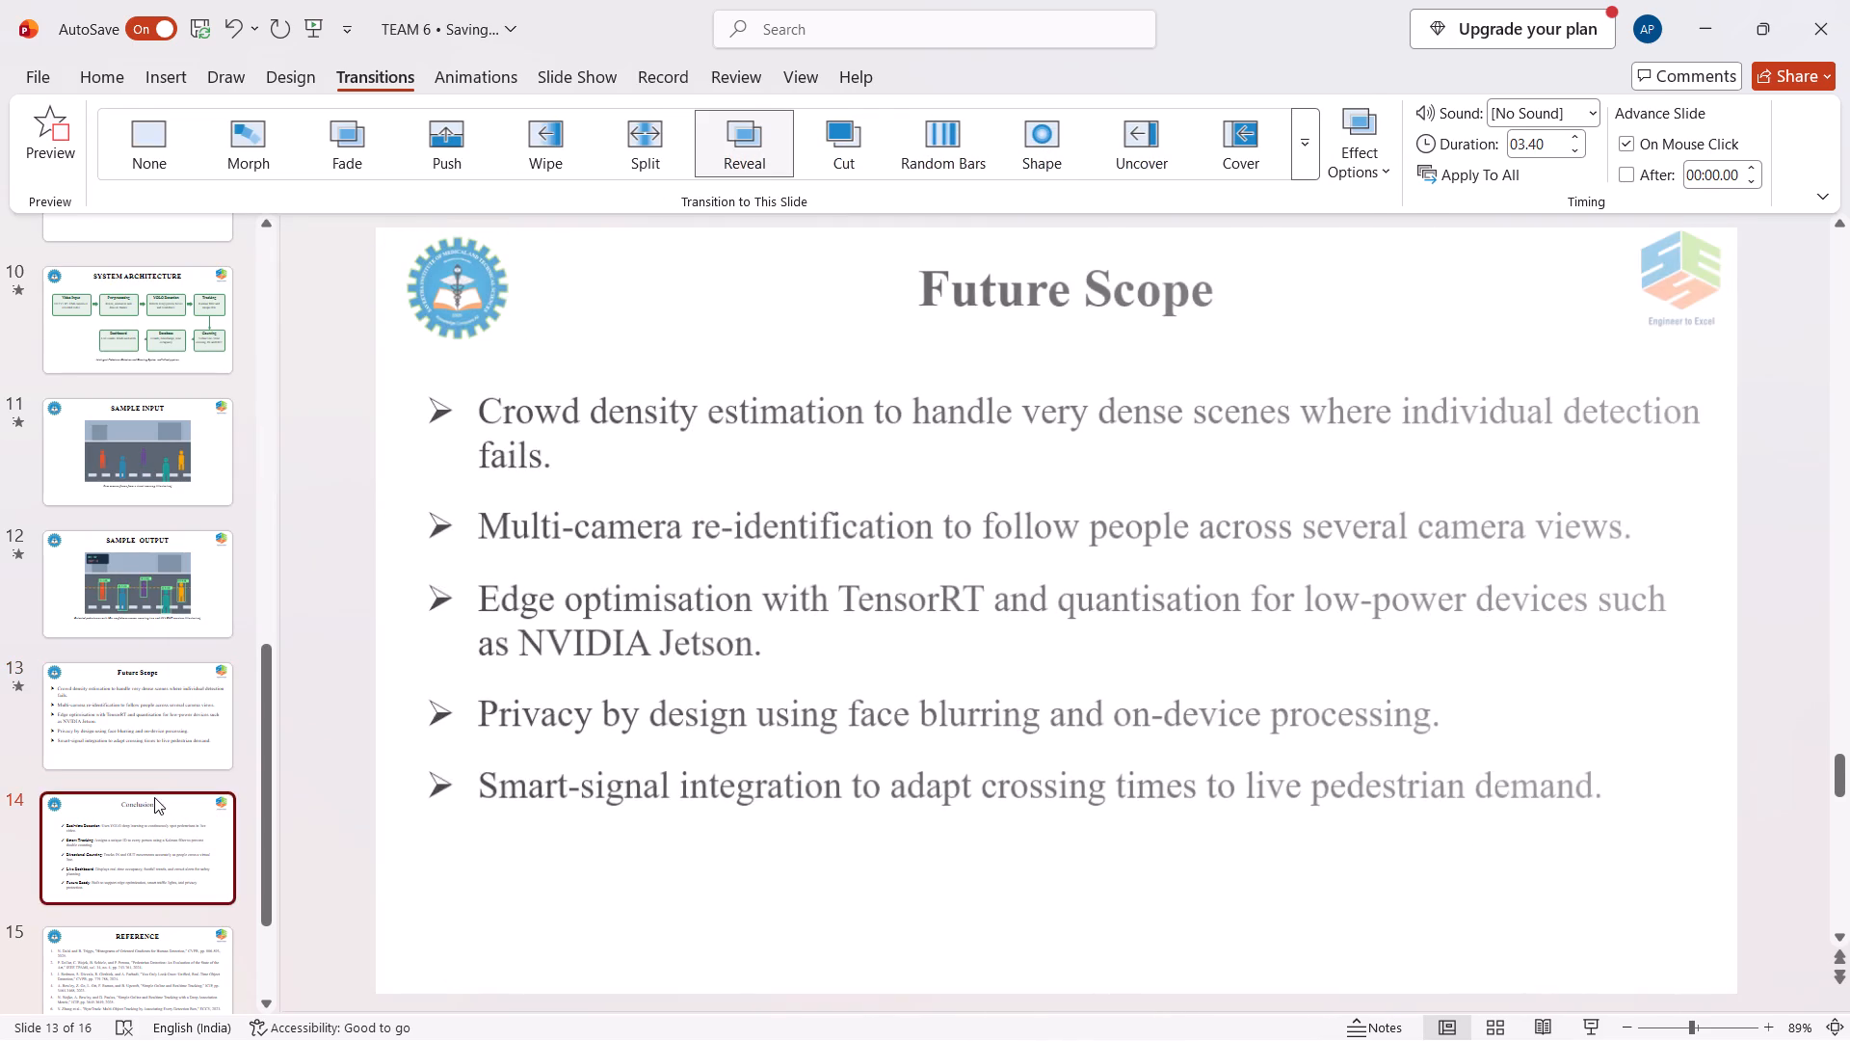
{"action": "scroll", "coordinate": [36, 183], "scroll_direction": "up", "scroll_amount": 8}
{"action": "scroll", "coordinate": [156, 345], "scroll_direction": "up", "scroll_amount": 20}
{"action": "scroll", "coordinate": [156, 345], "scroll_direction": "up", "scroll_amount": 1}
{"action": "scroll", "coordinate": [156, 345], "scroll_direction": "down", "scroll_amount": 1}
{"action": "scroll", "coordinate": [156, 345], "scroll_direction": "up", "scroll_amount": 20}
{"action": "scroll", "coordinate": [156, 345], "scroll_direction": "up", "scroll_amount": 18}
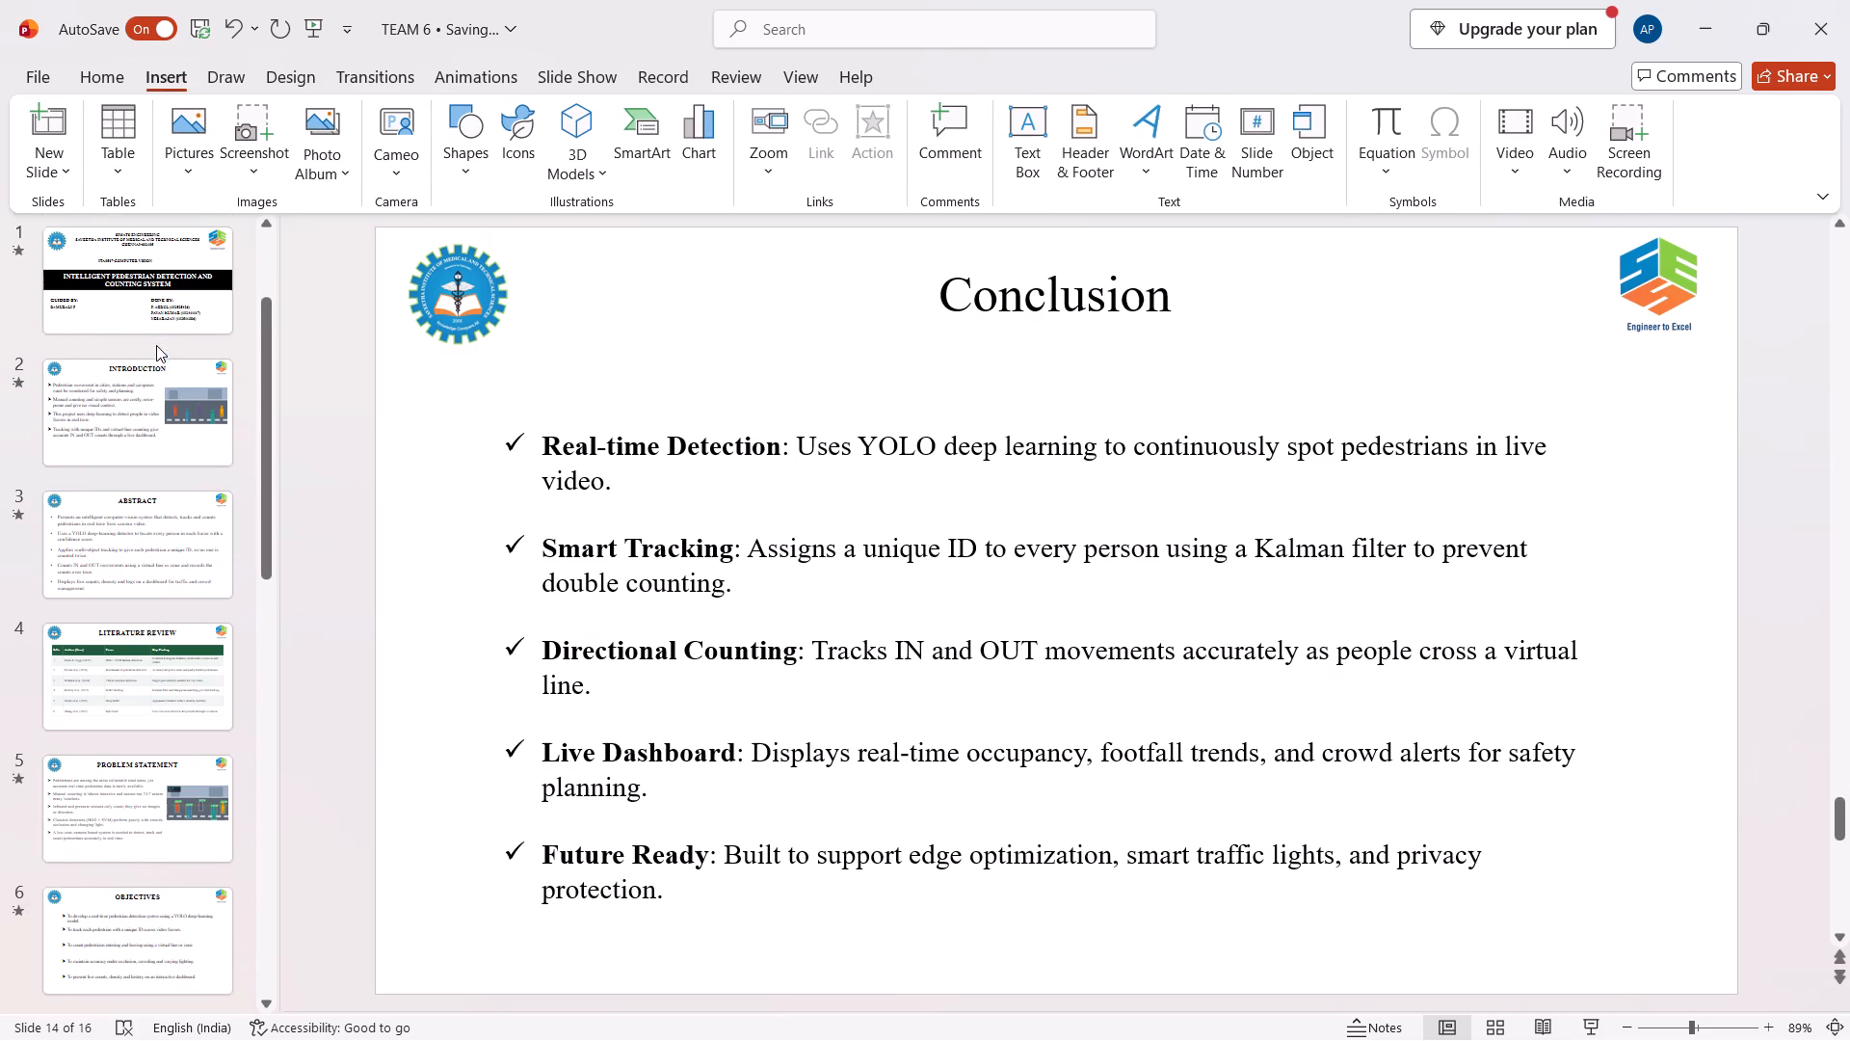
{"action": "scroll", "coordinate": [156, 345], "scroll_direction": "up", "scroll_amount": 12}
{"action": "left_click", "coordinate": [137, 328]}
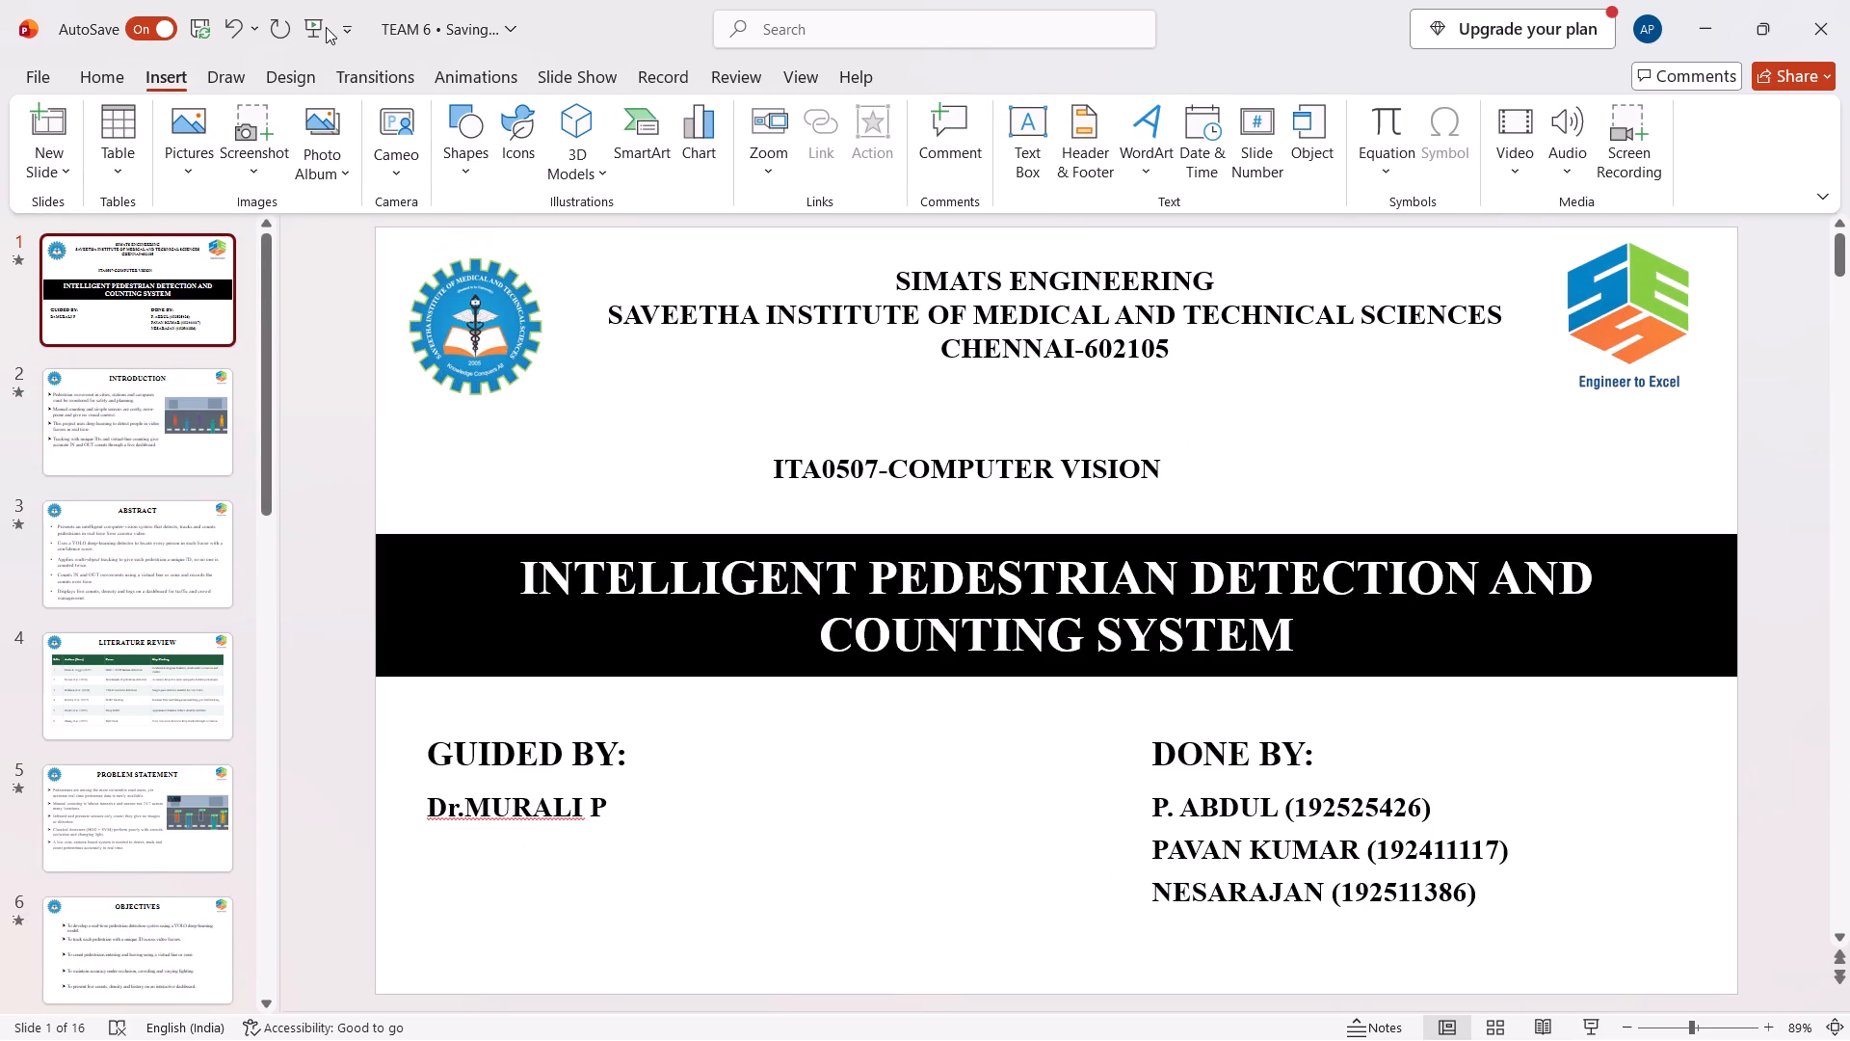
{"action": "left_click", "coordinate": [321, 27]}
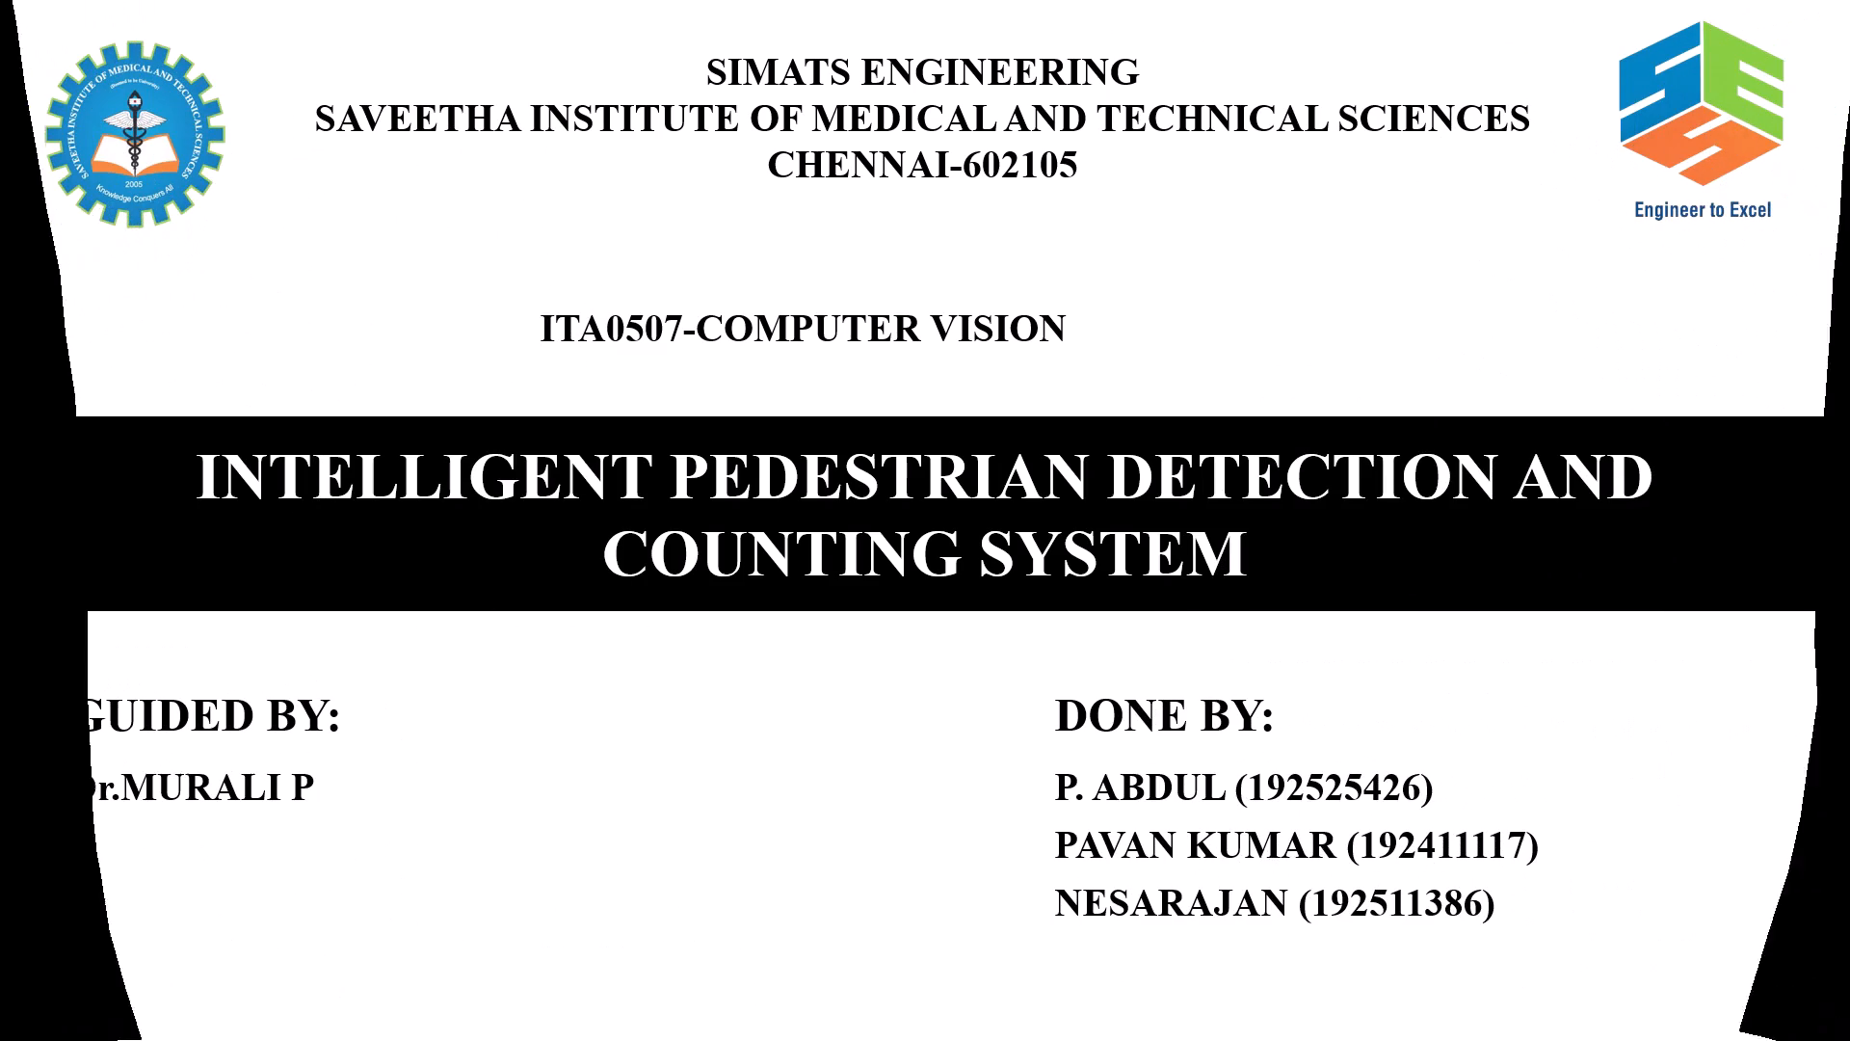
{"action": "key", "text": "Right"}
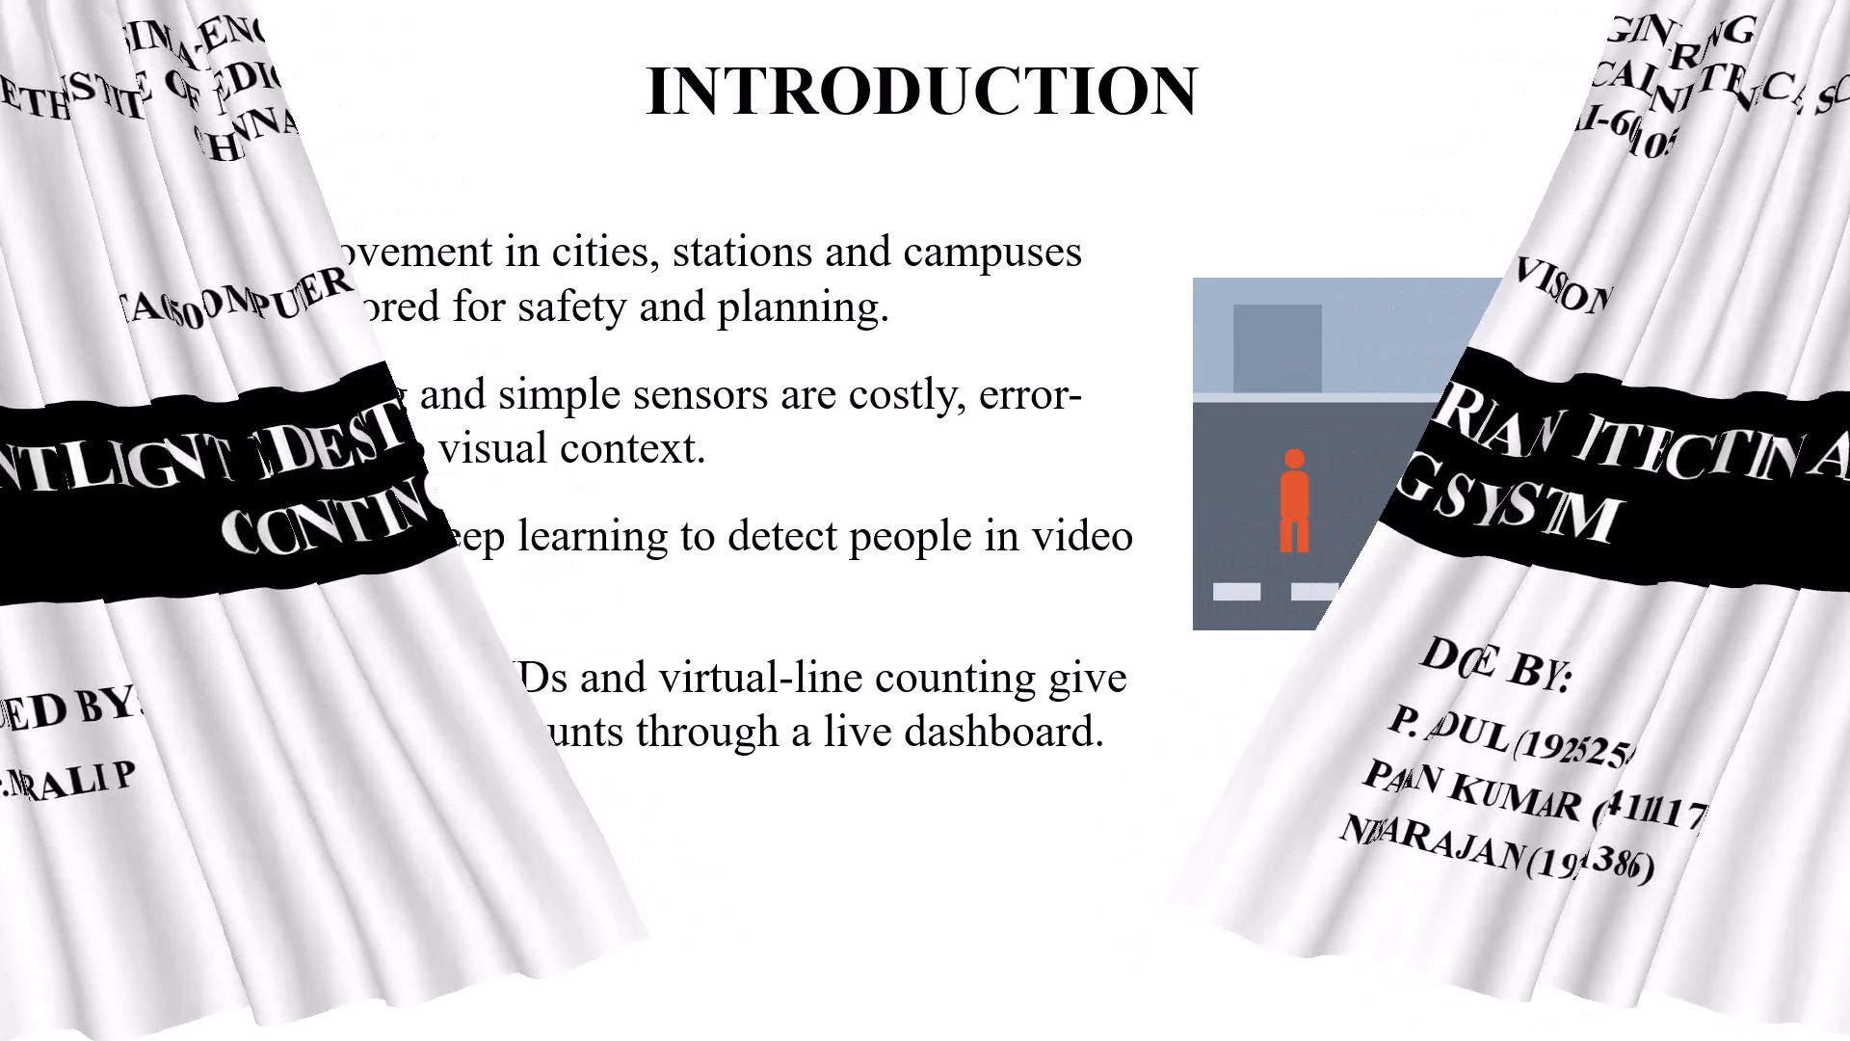
{"action": "key", "text": "Right"}
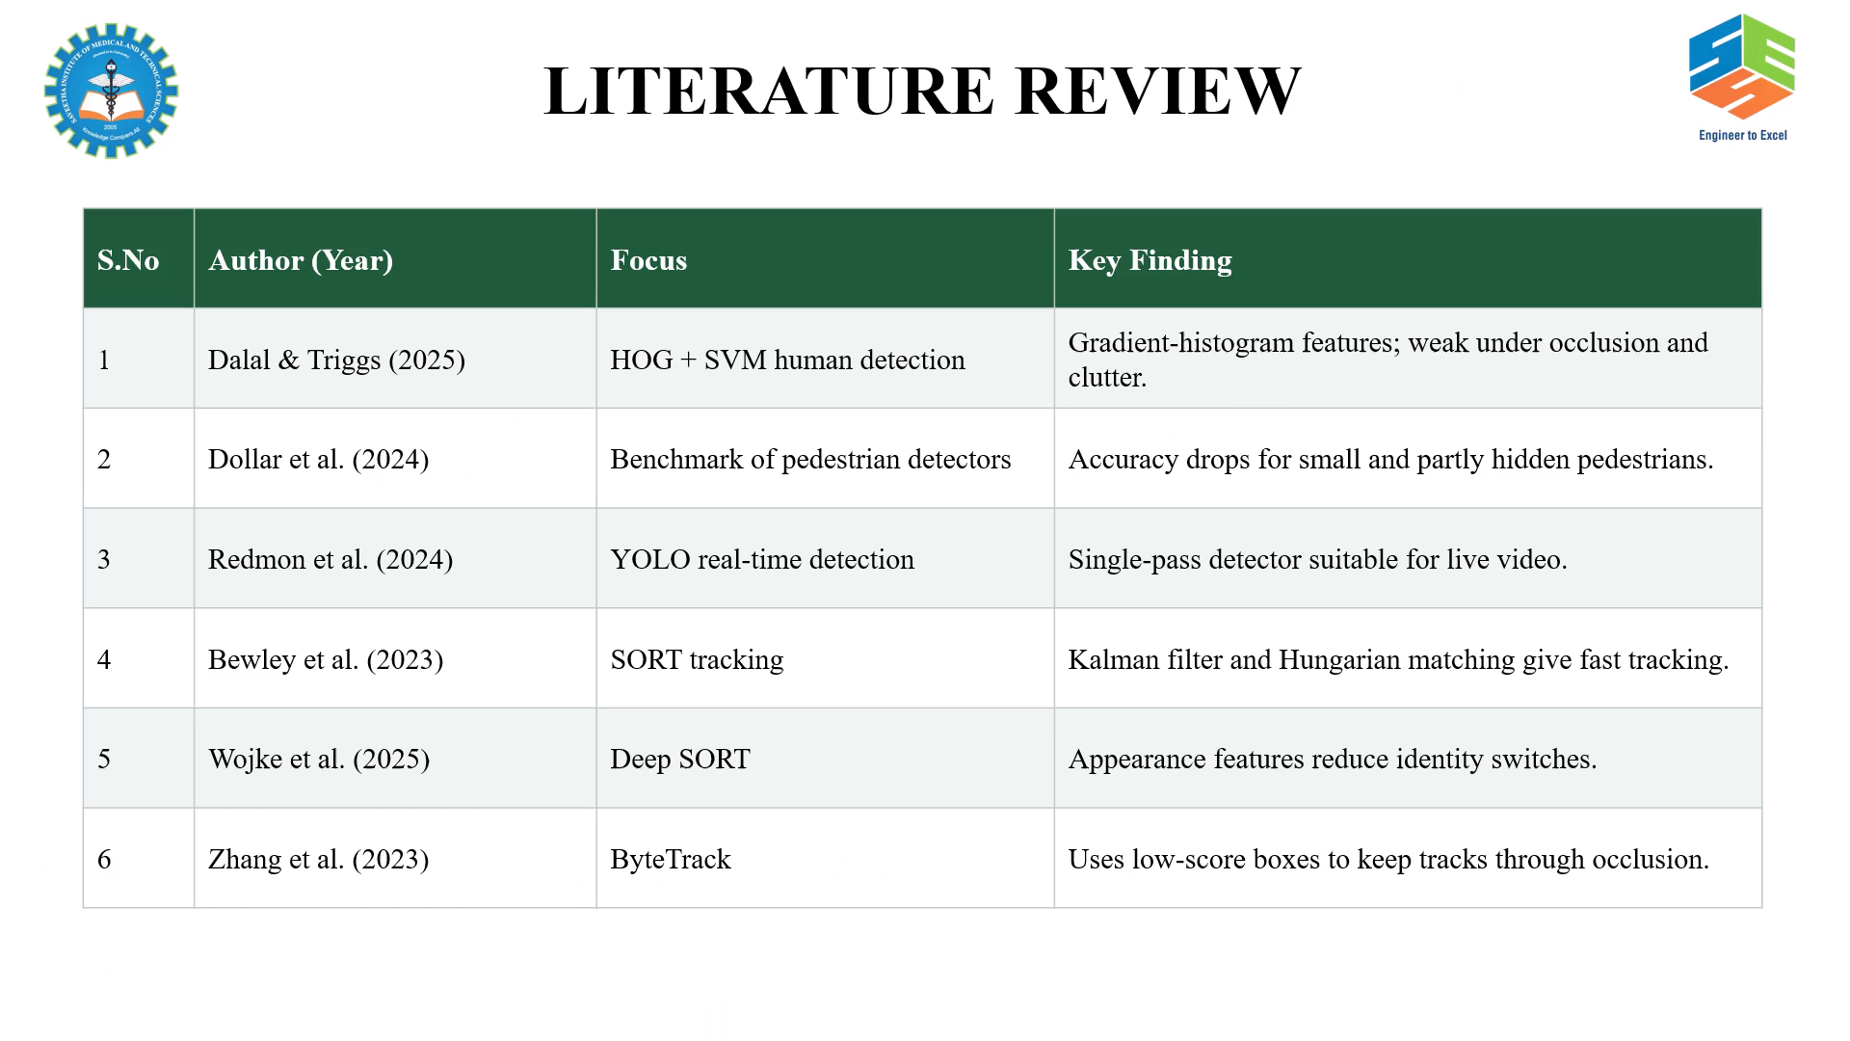
{"action": "key", "text": "Right"}
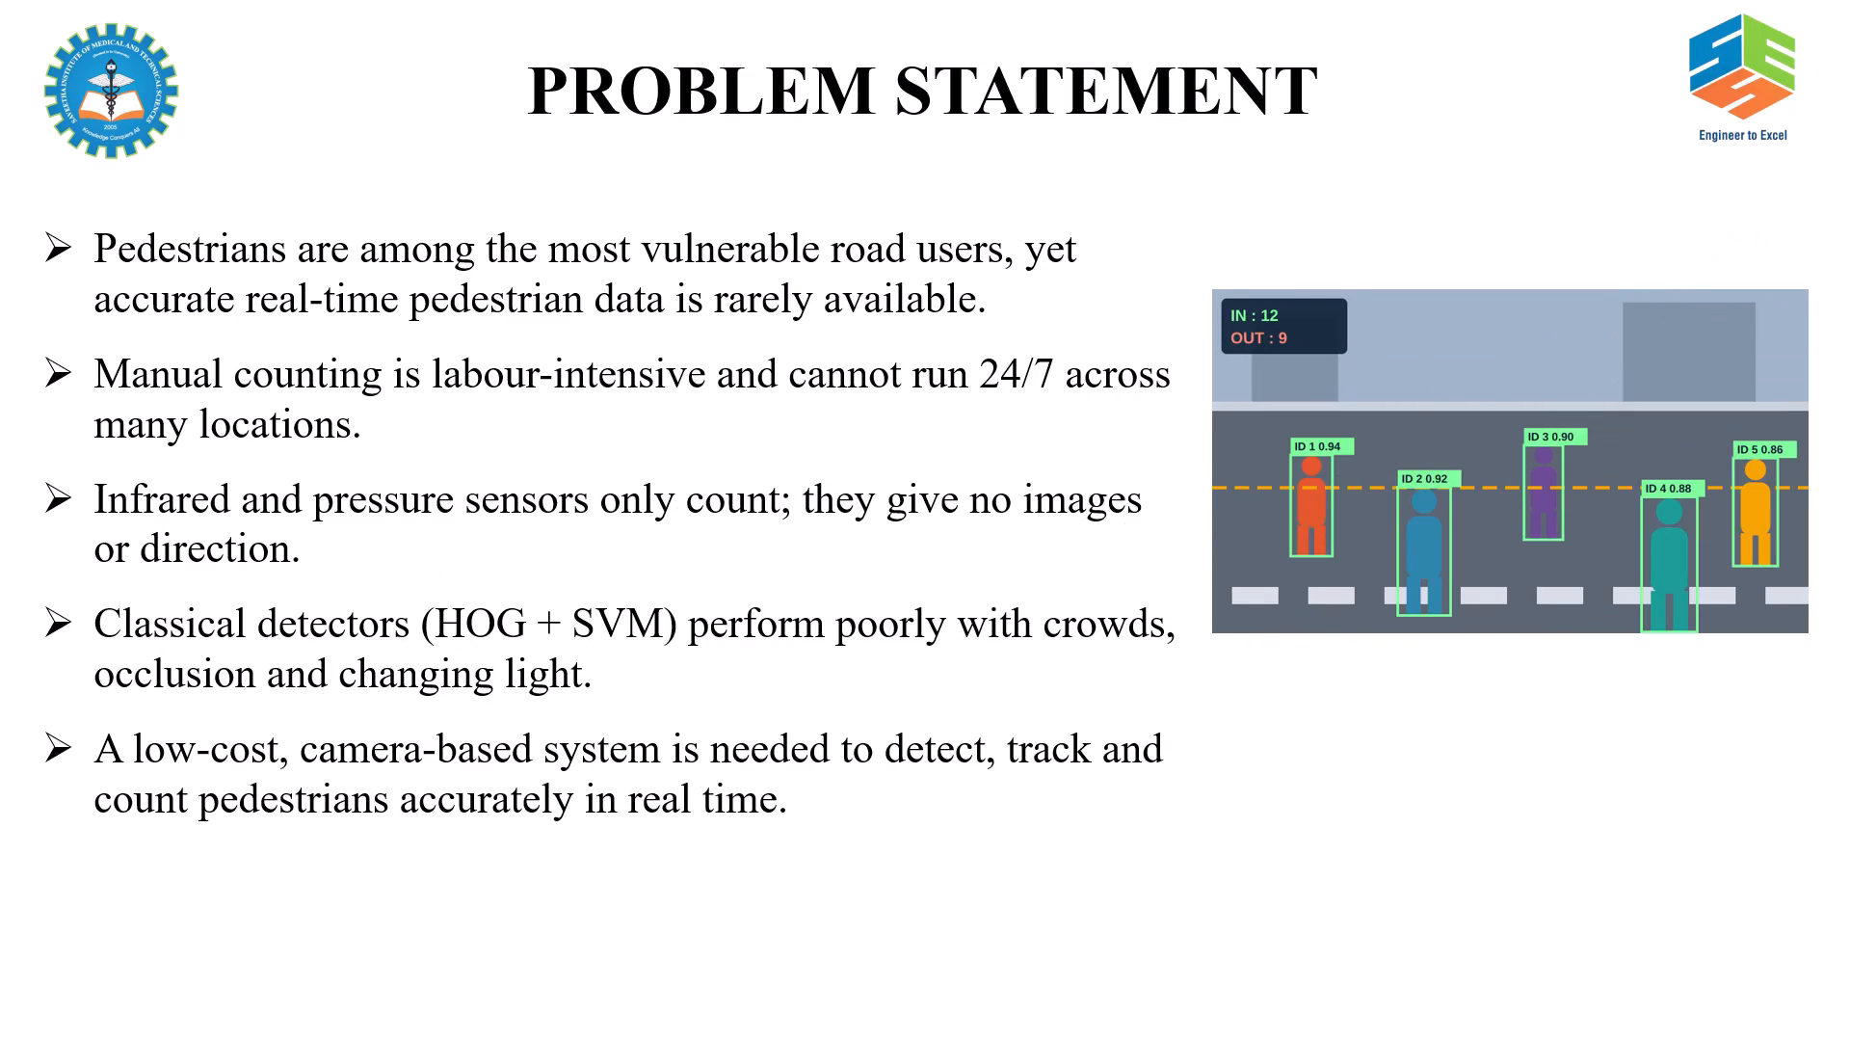
{"action": "key", "text": "Right"}
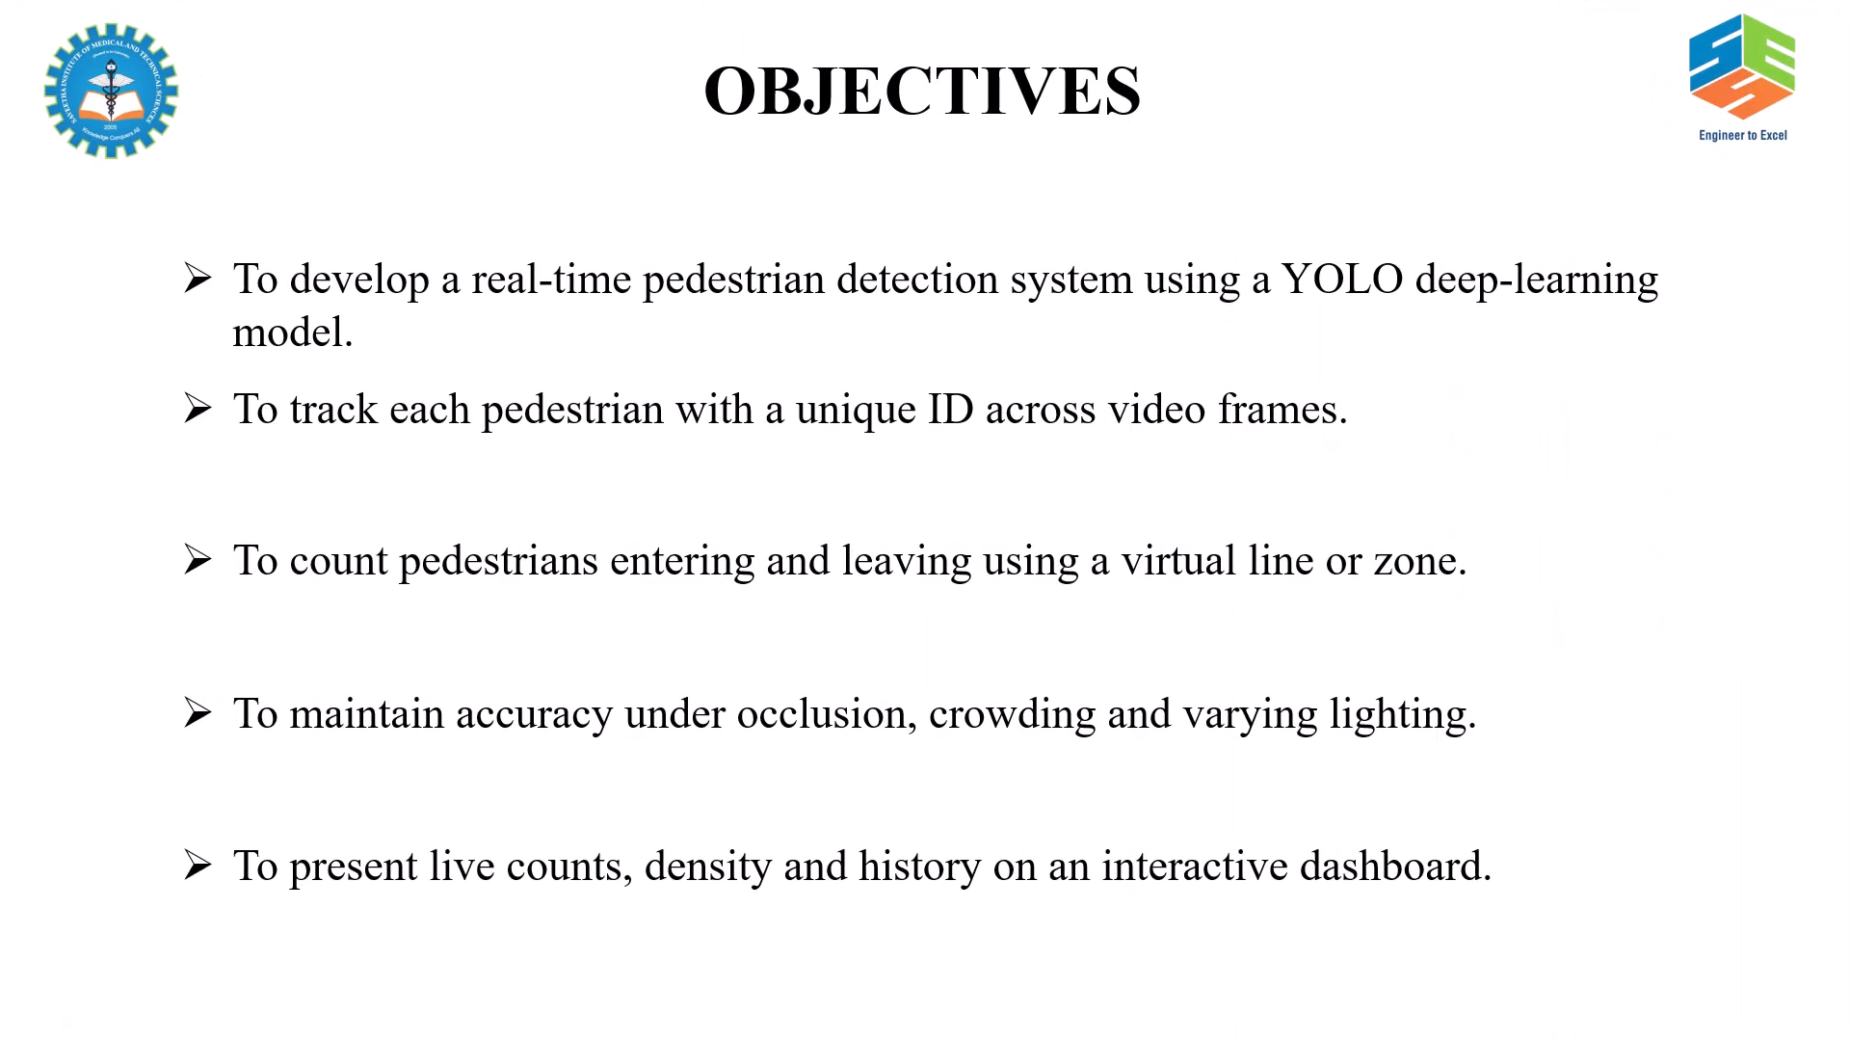
{"action": "key", "text": "Right"}
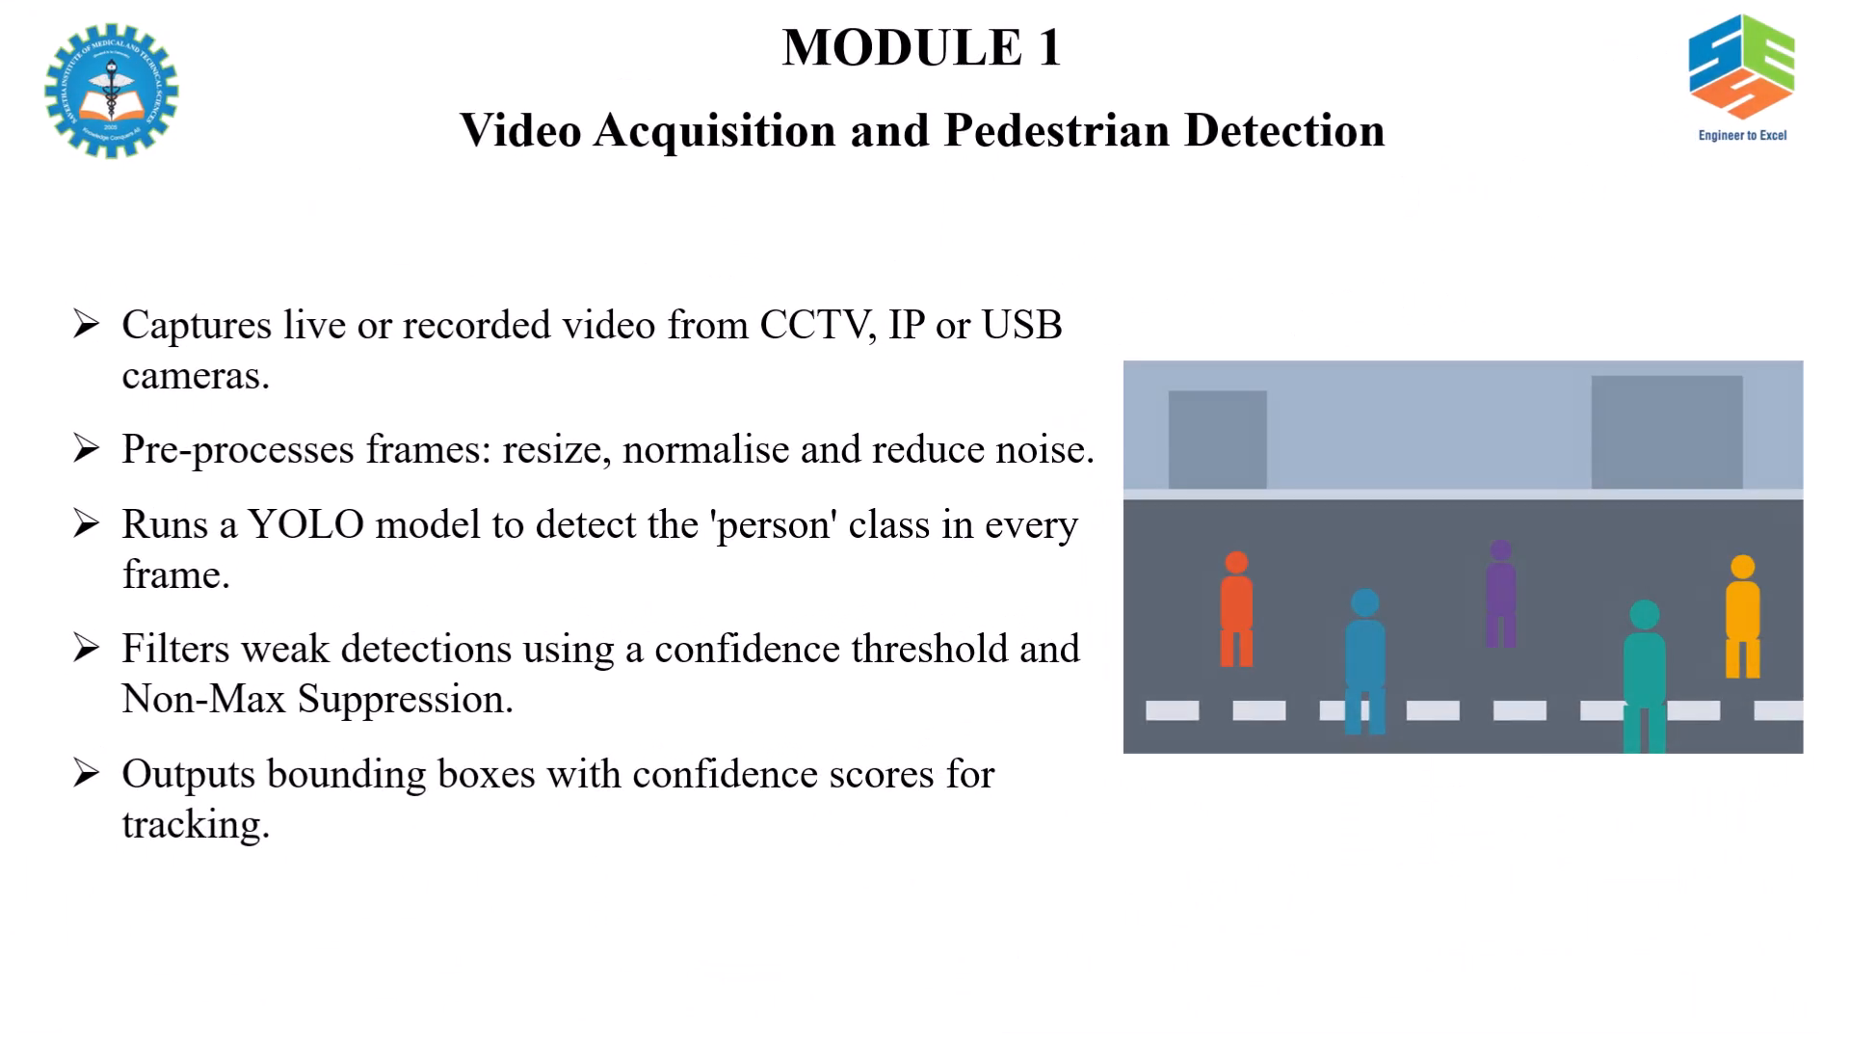
{"action": "key", "text": "Right"}
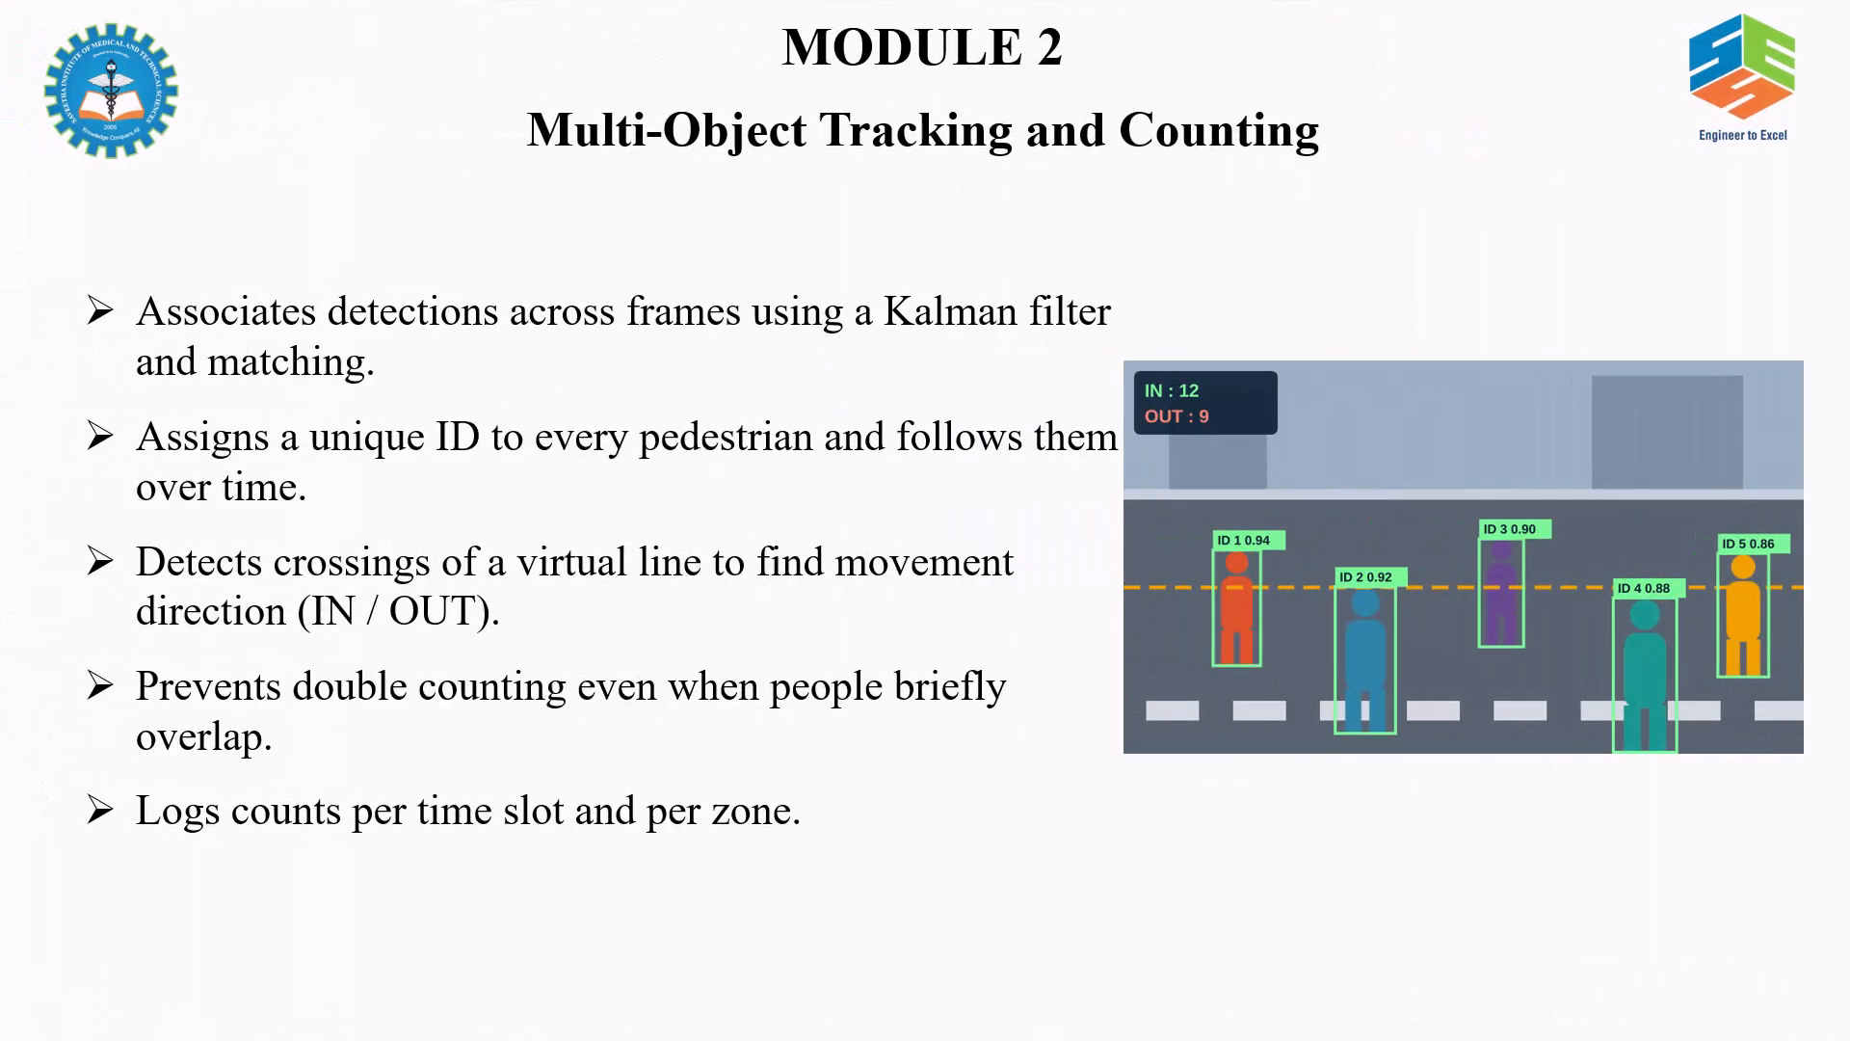
{"action": "key", "text": "Right"}
{"action": "key", "text": "Right"}
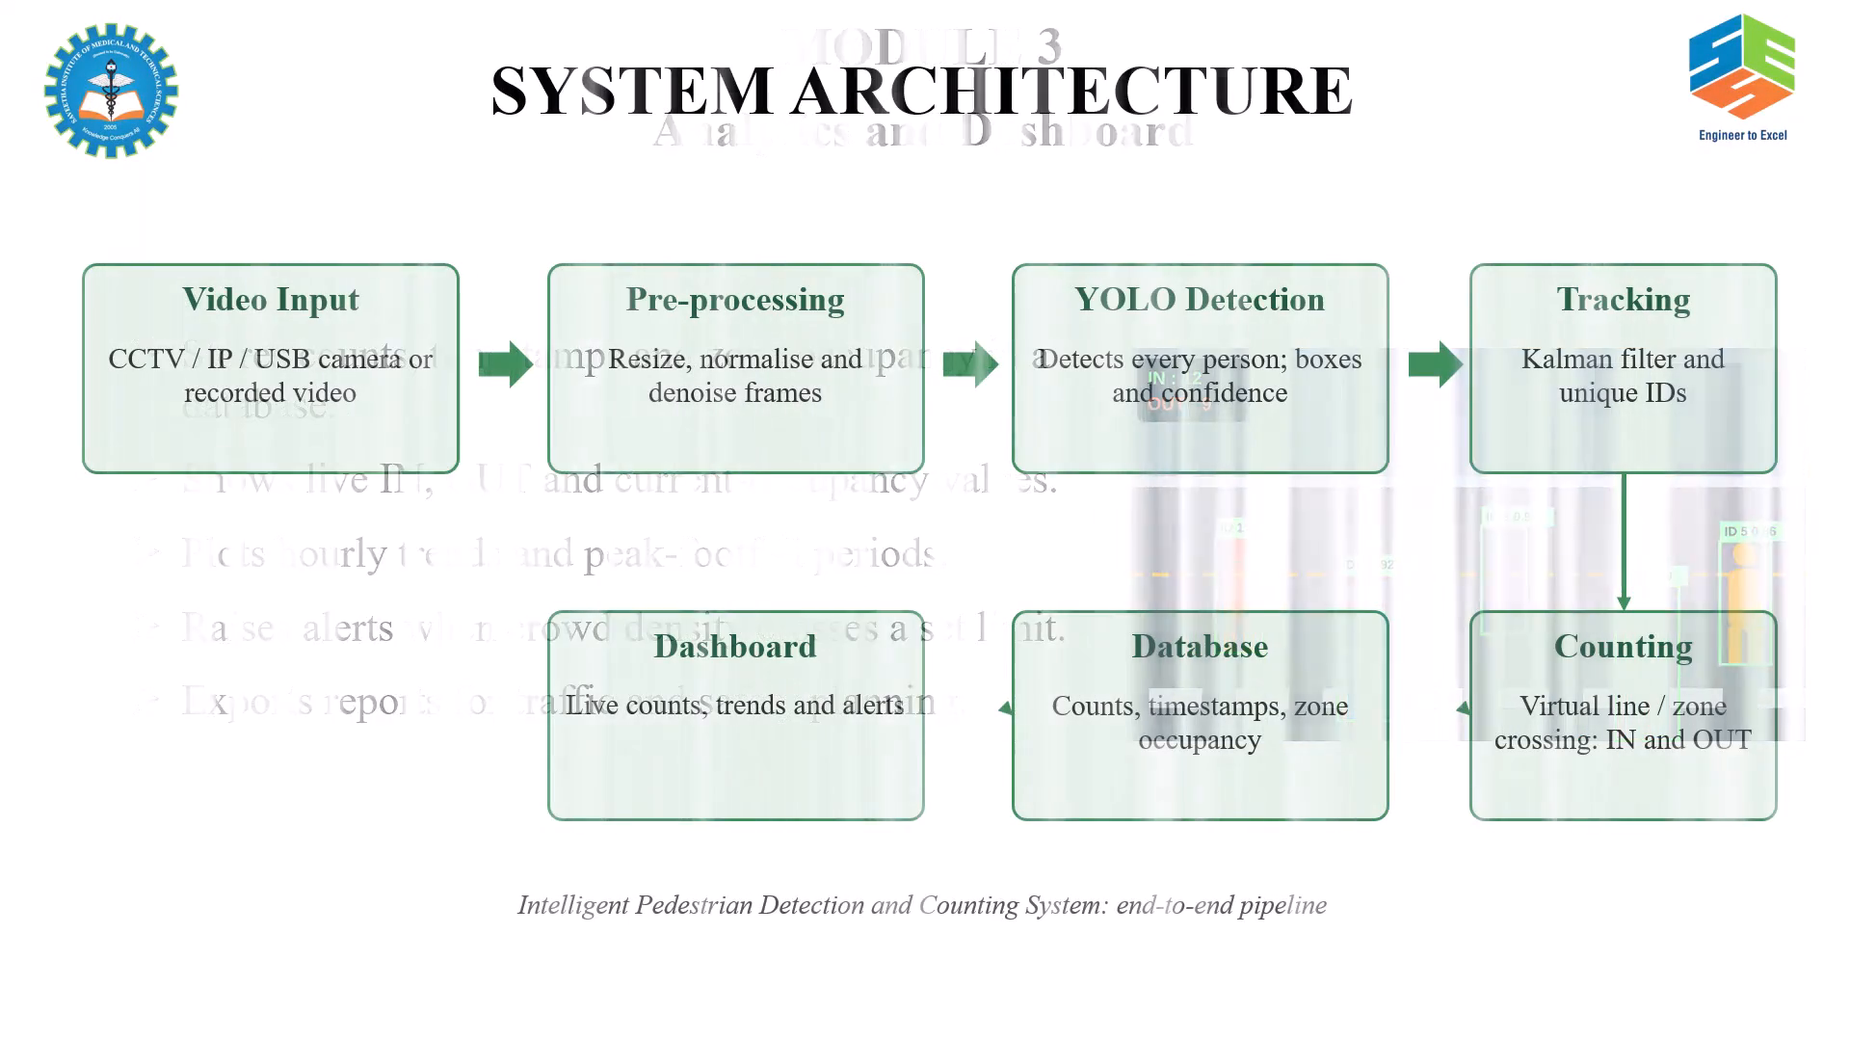
{"action": "key", "text": "Right"}
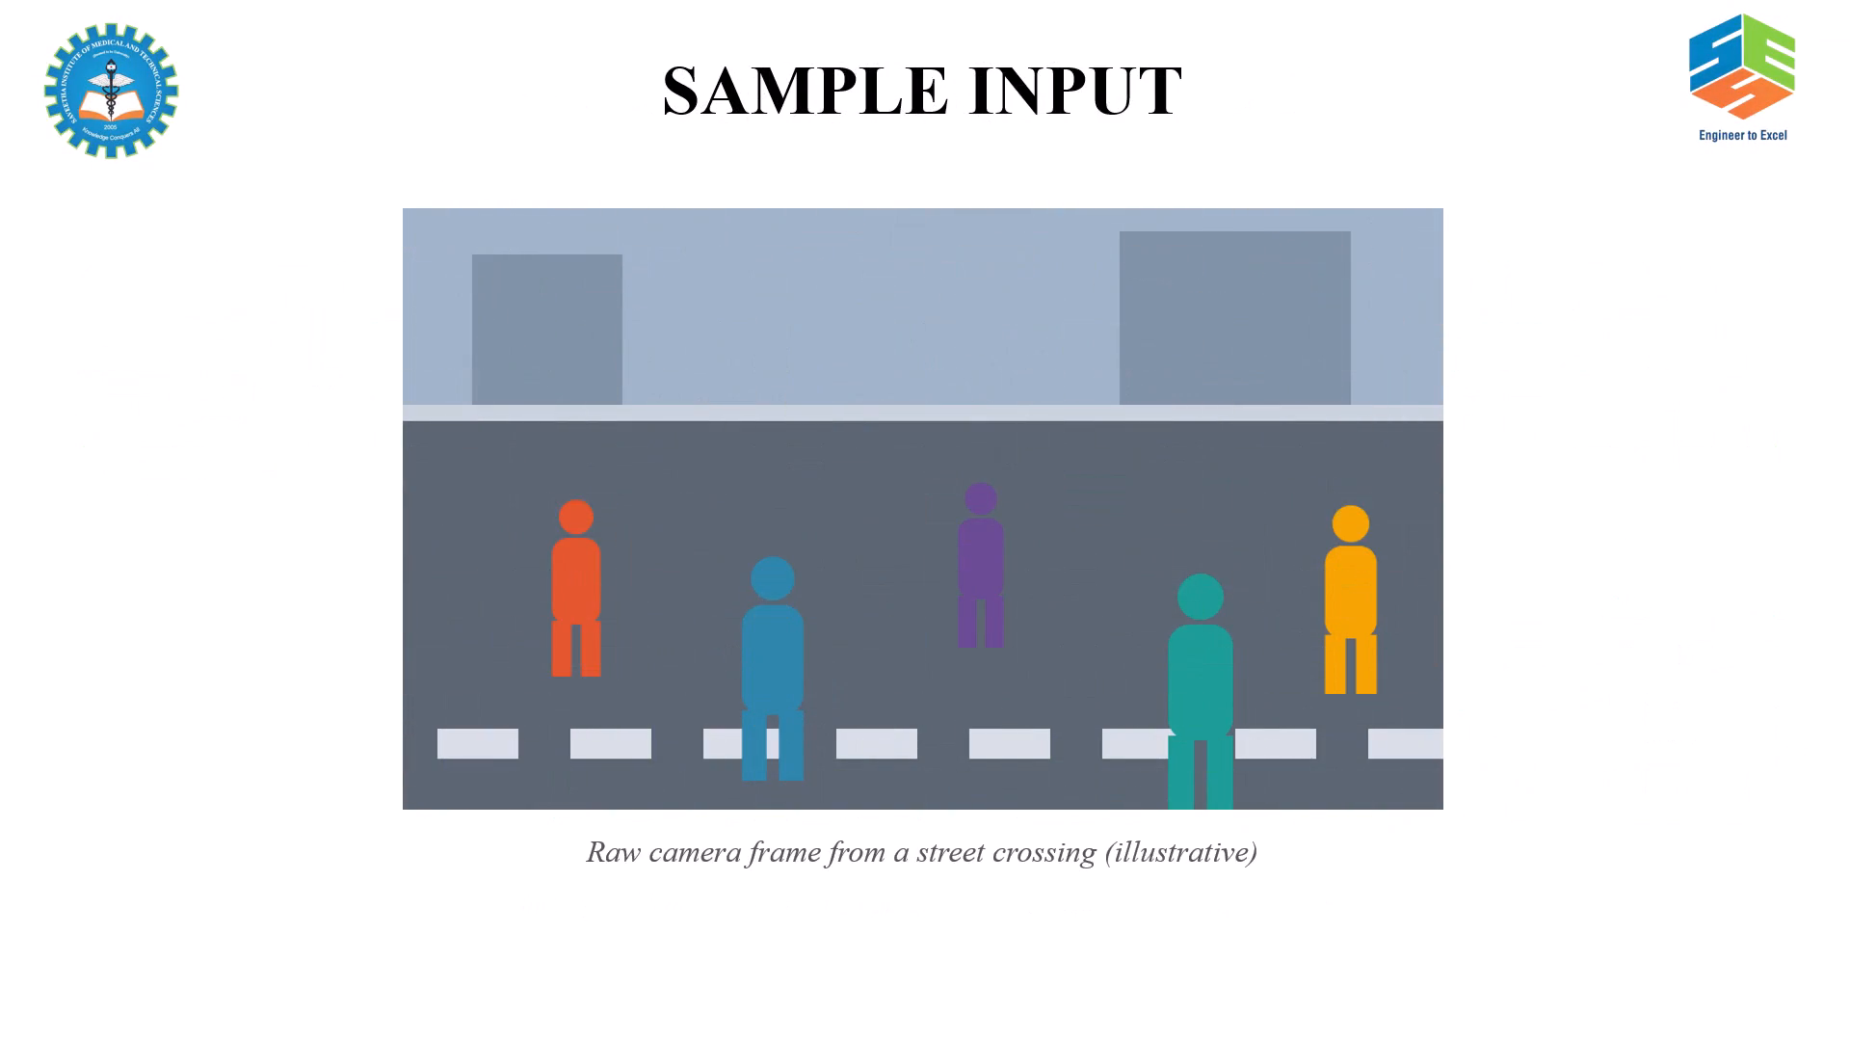
{"action": "key", "text": "Right"}
{"action": "key", "text": "Right"}
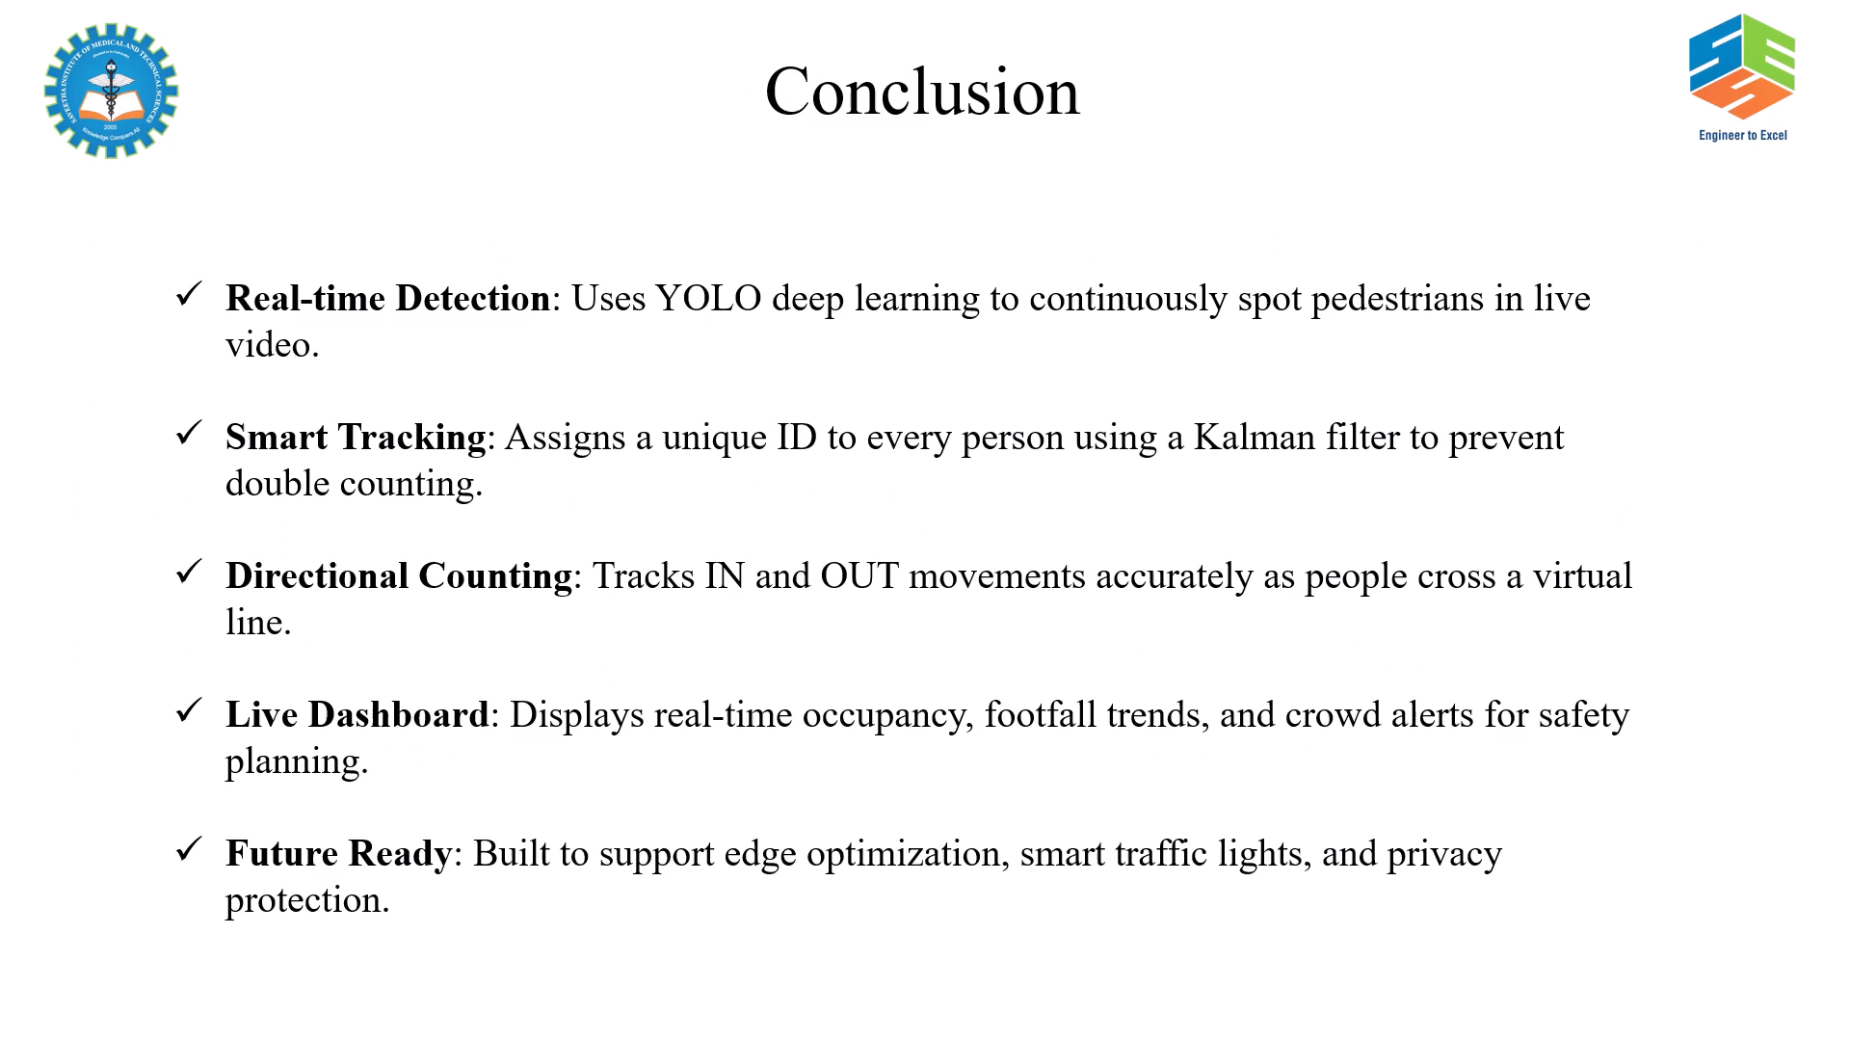
{"action": "key", "text": "Right"}
{"action": "key", "text": "Right"}
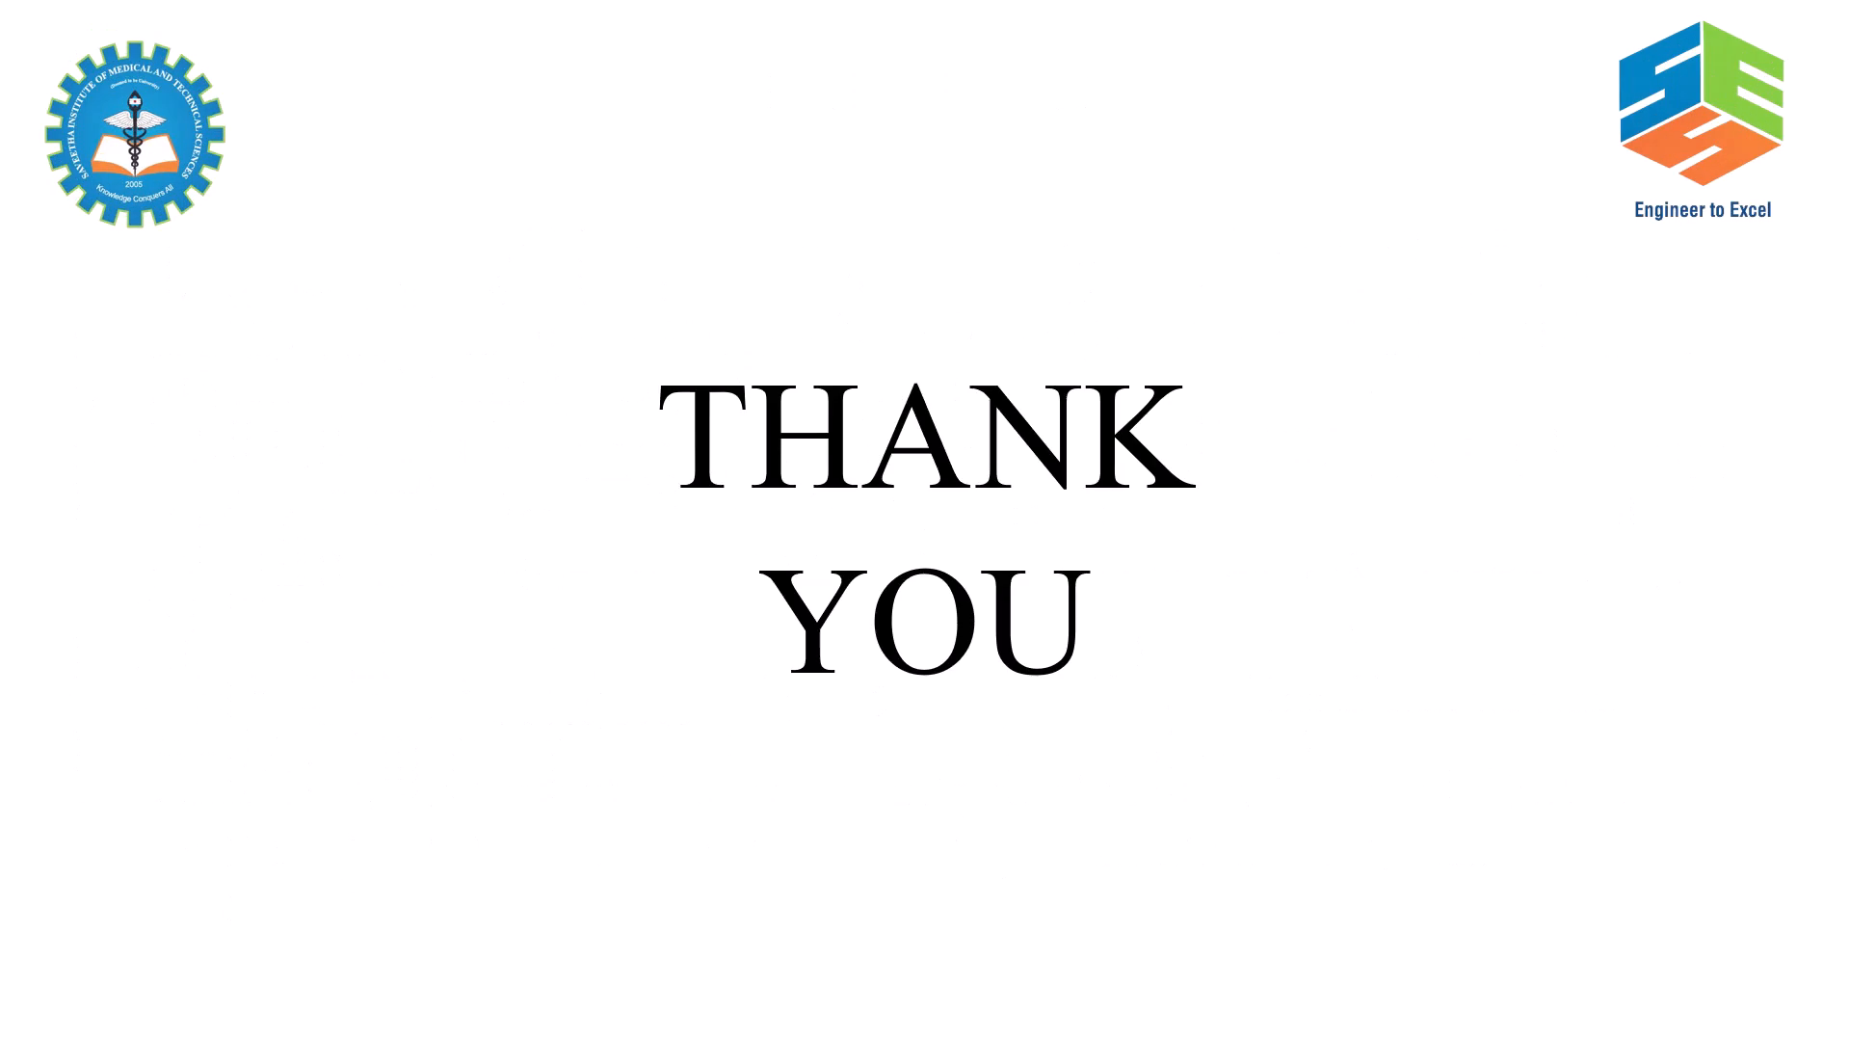
{"action": "key", "text": "Return"}
{"action": "key", "text": "Return"}
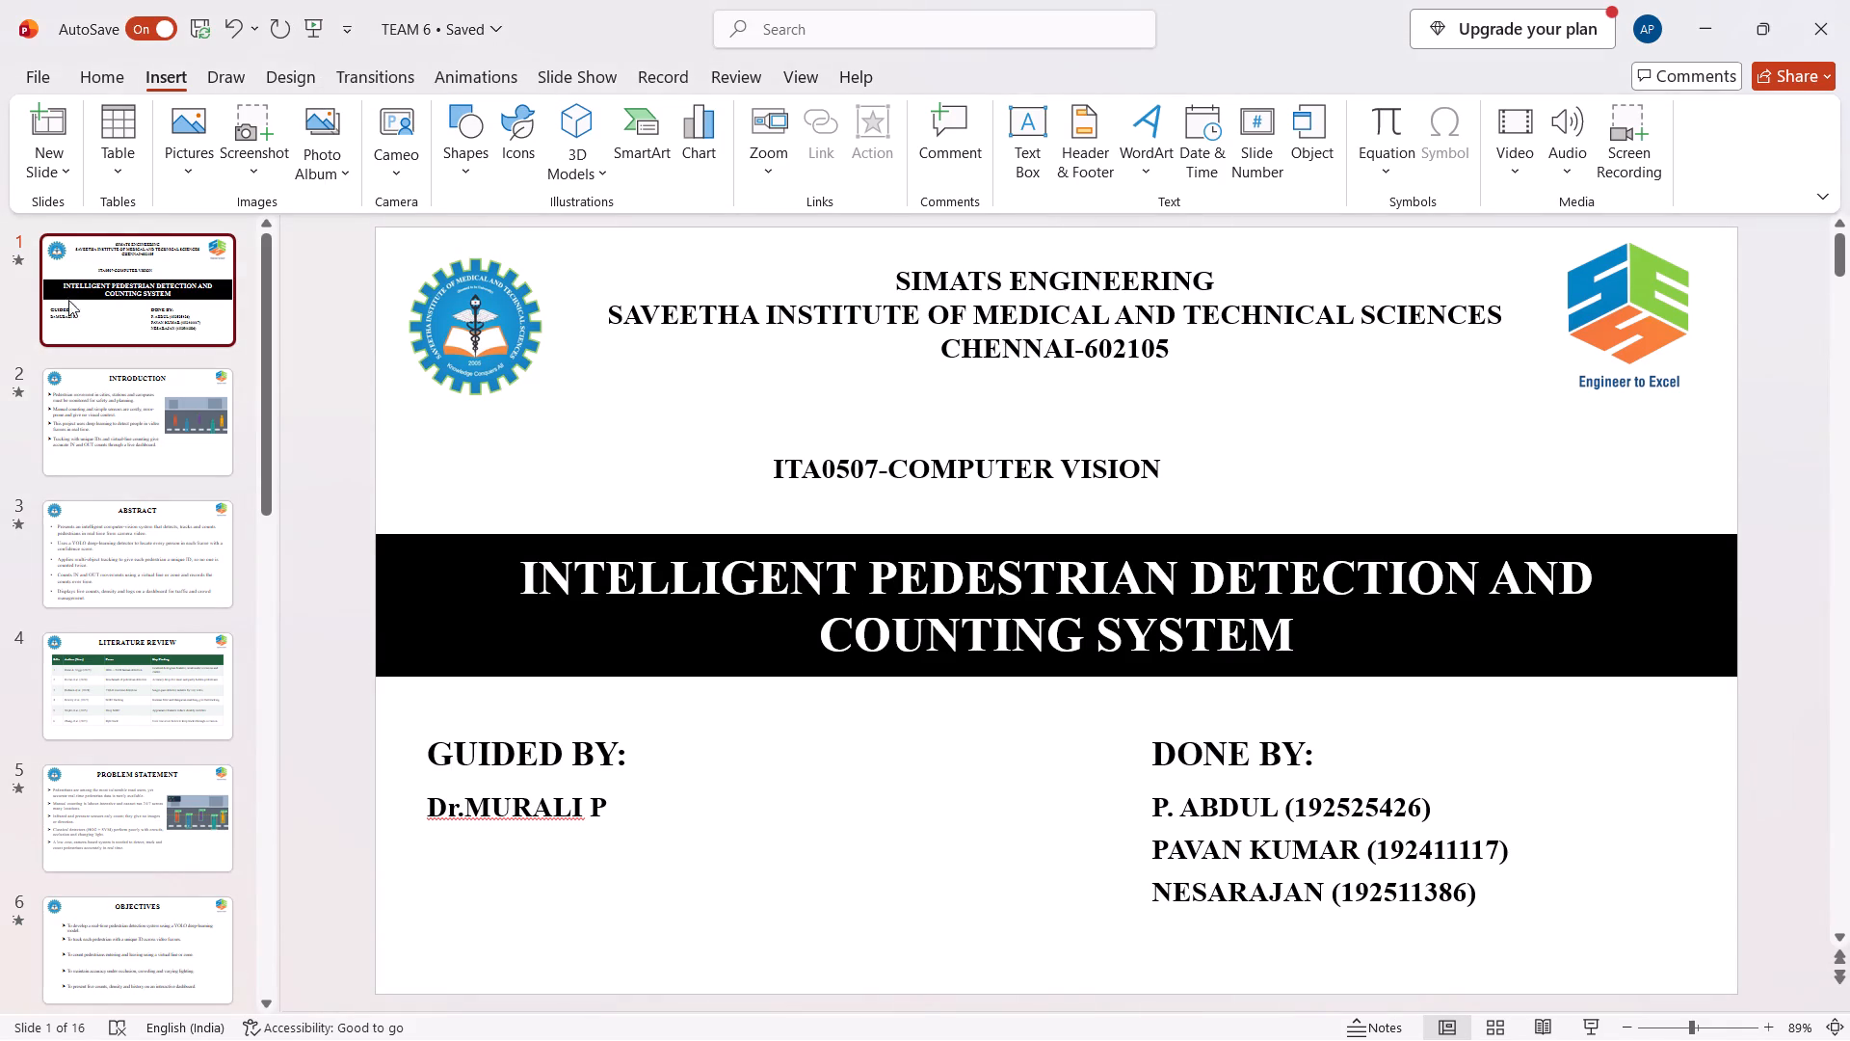
View the Conclusion slide and the Future Scope slide in the editing view.
{"action": "scroll", "coordinate": [0, 615], "scroll_direction": "down", "scroll_amount": 4}
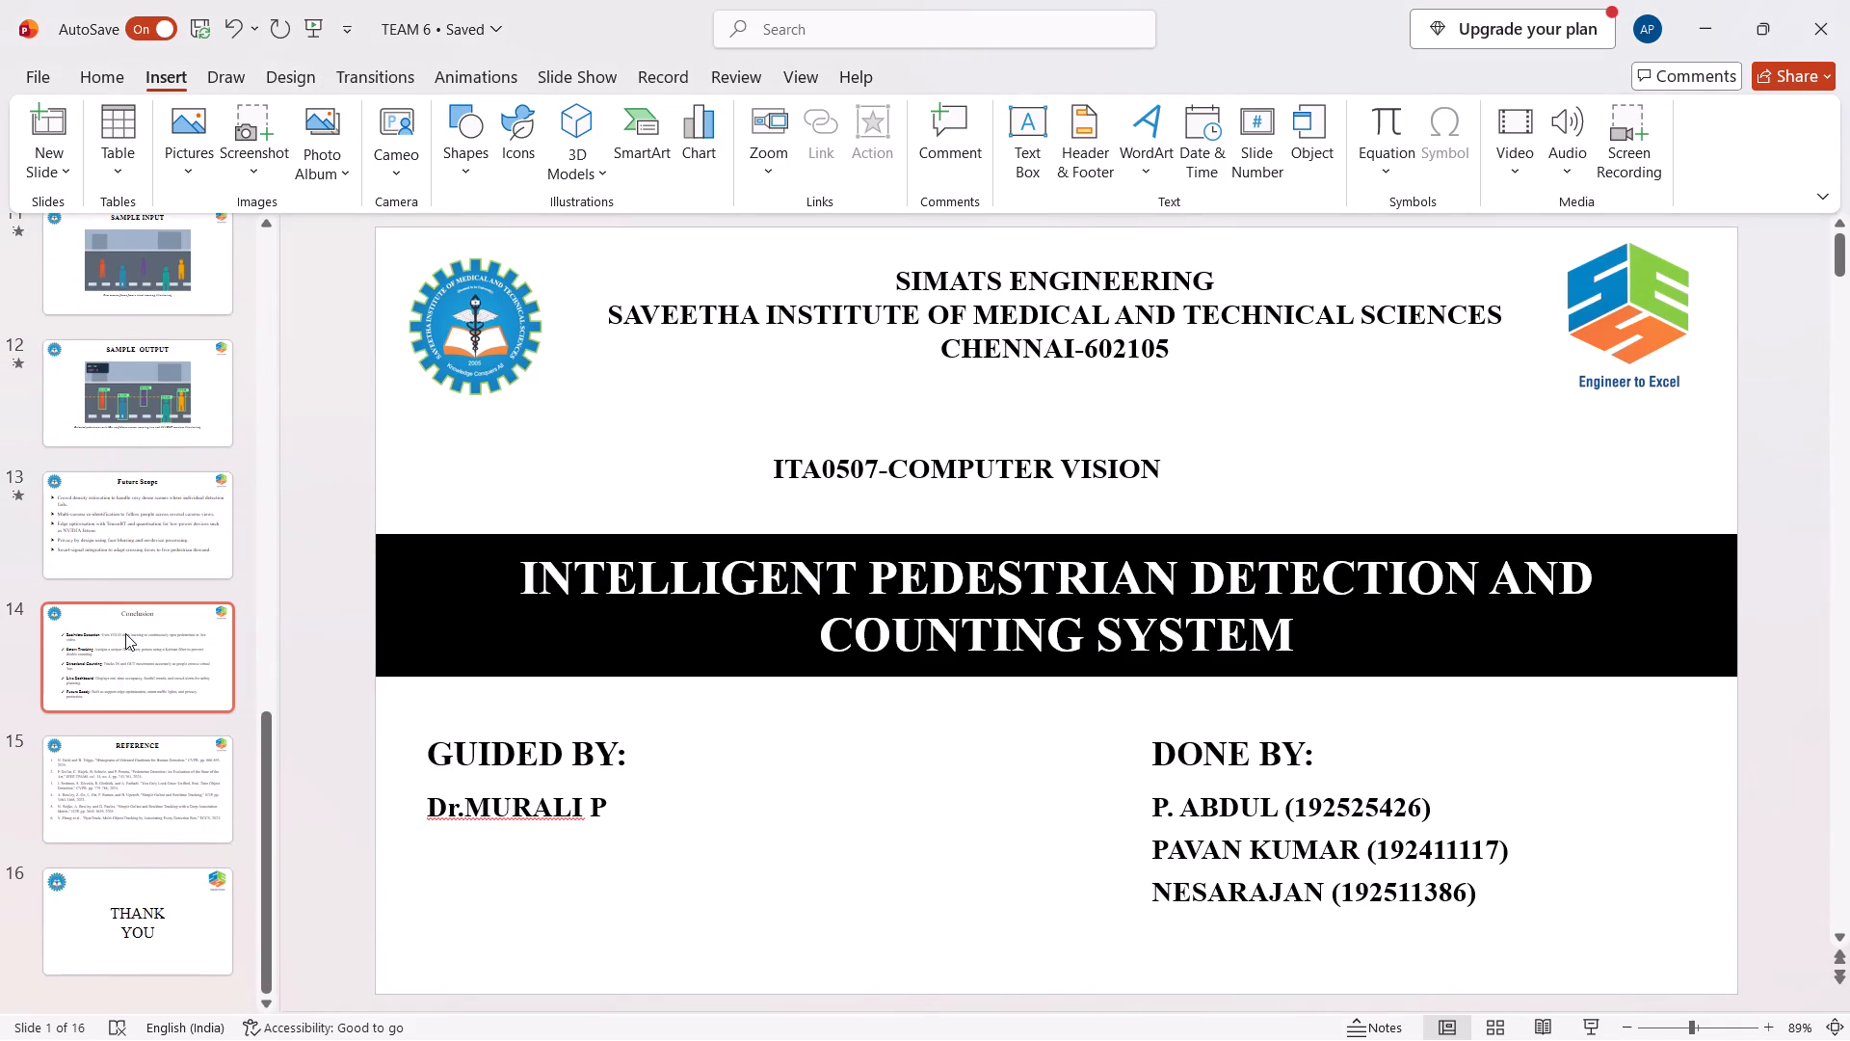
{"action": "left_click", "coordinate": [125, 633]}
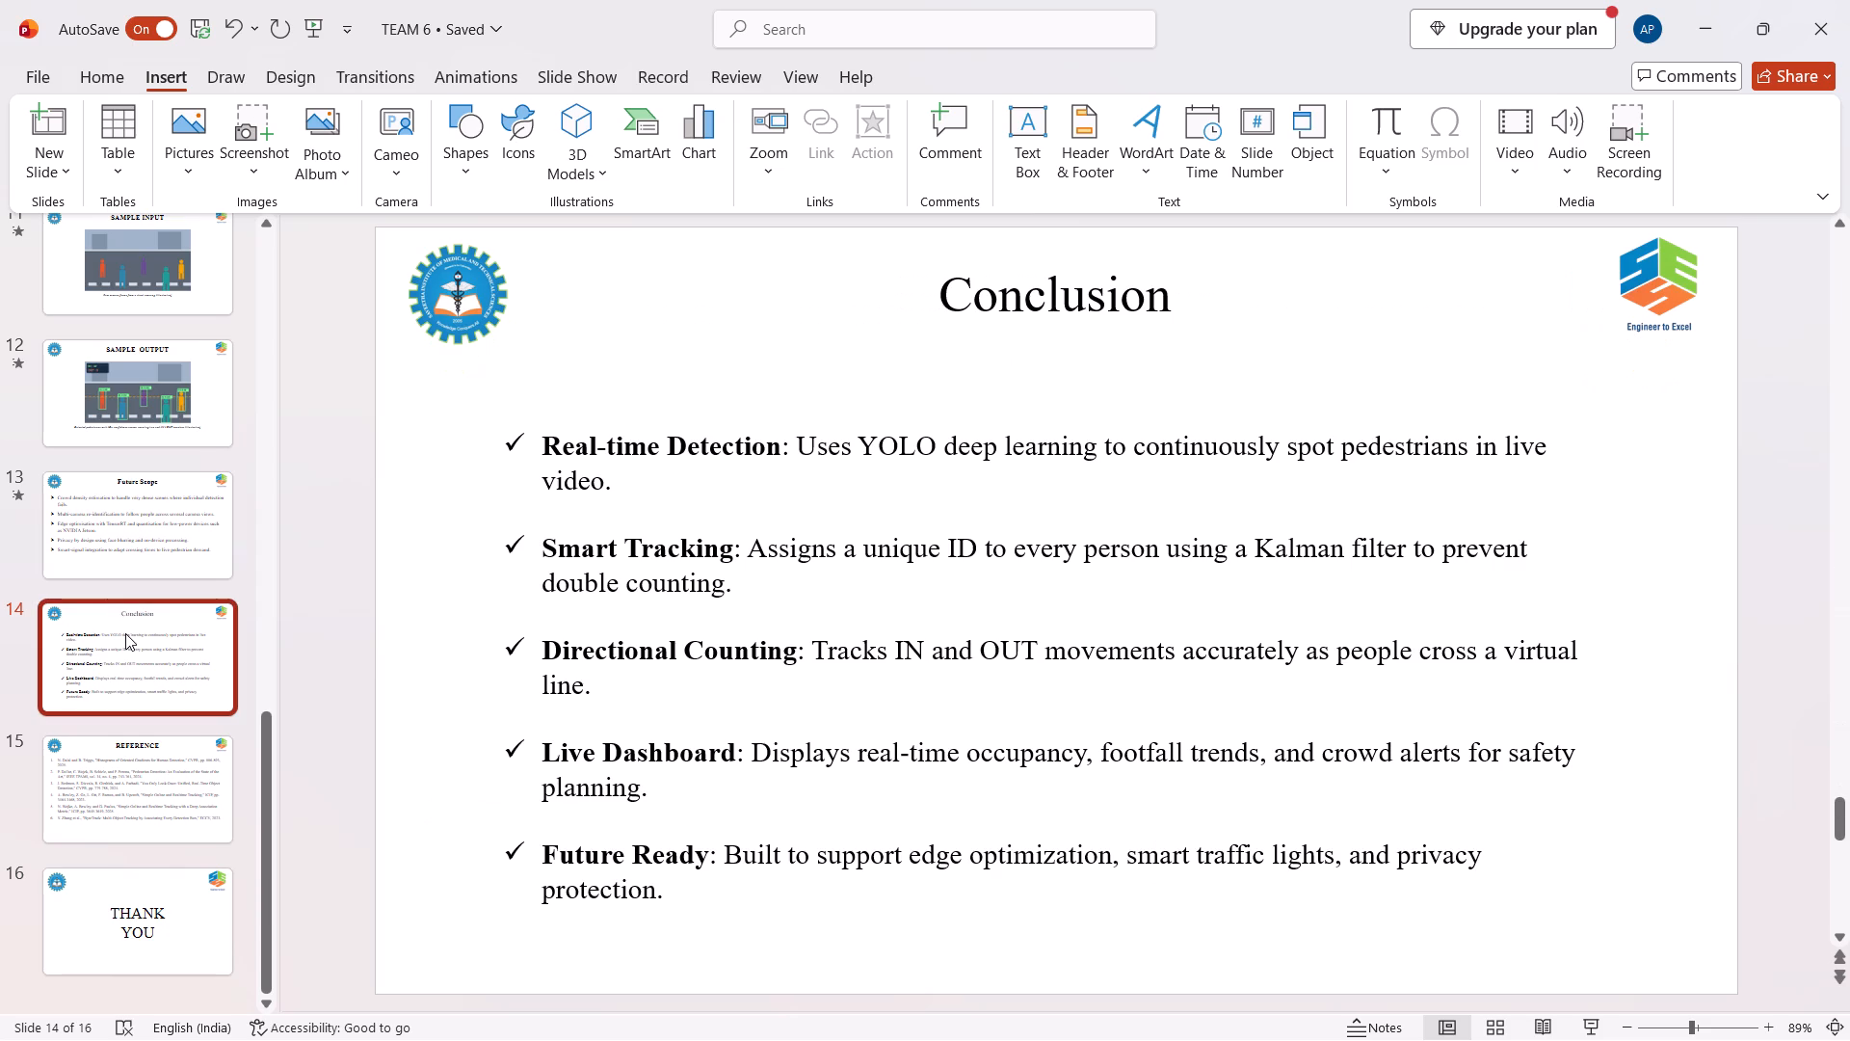
{"action": "left_click", "coordinate": [130, 501]}
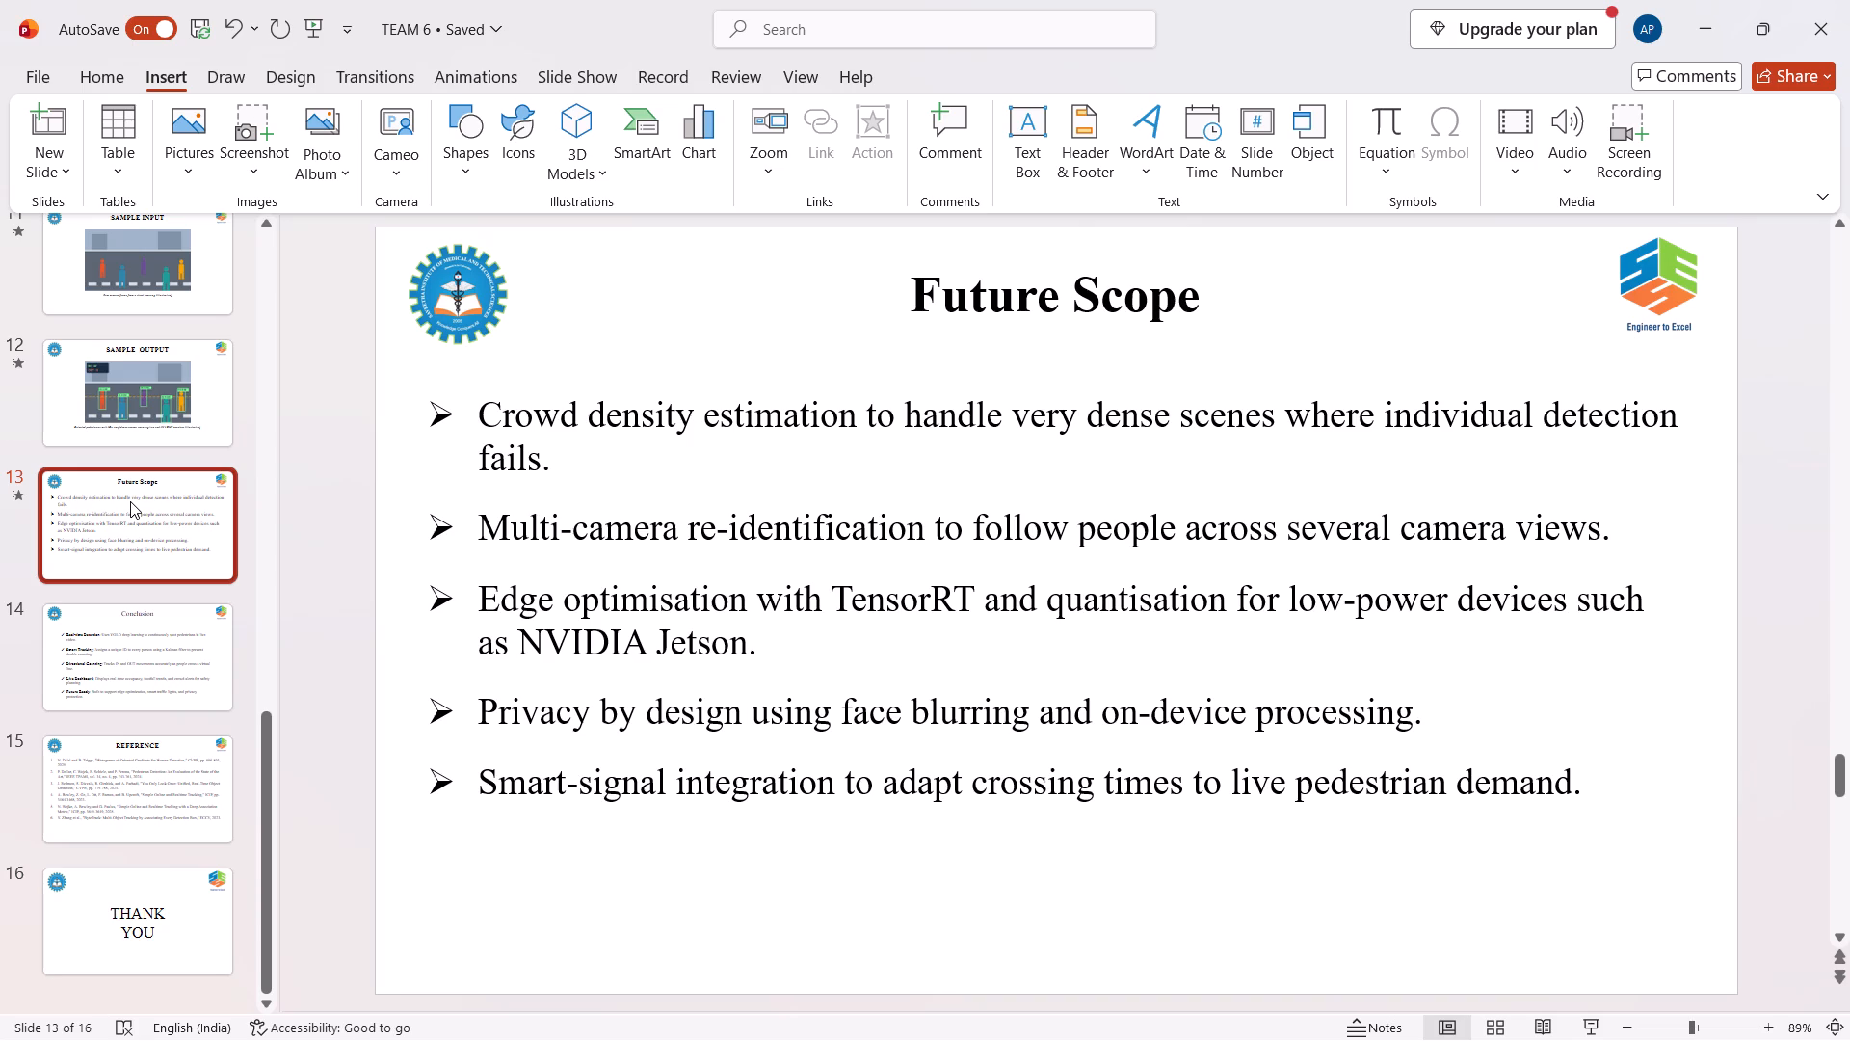
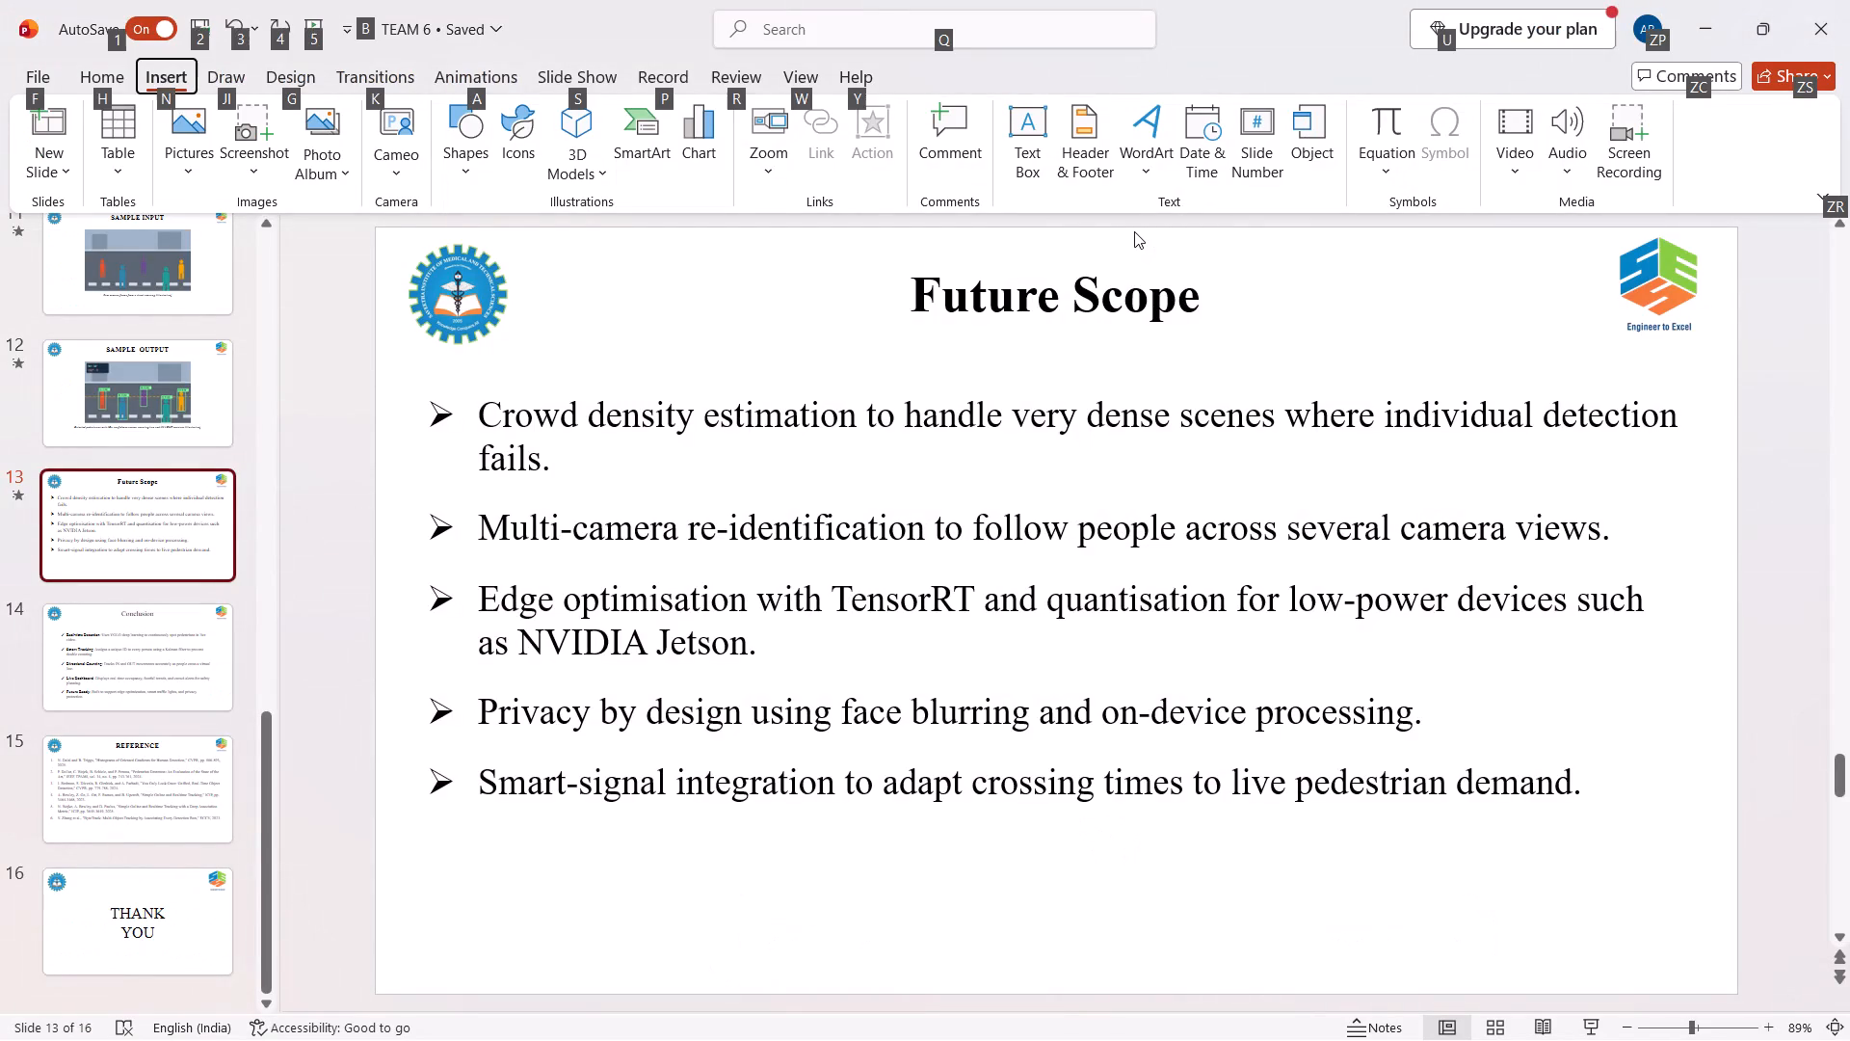
In the PowerPoint deck, go back from the Future Scope slide to the Module 2 Multi-Object Tracking and Counting slide.
{"action": "key", "text": "Up"}
{"action": "key", "text": "Up"}
{"action": "key", "text": "Up"}
{"action": "left_click", "coordinate": [167, 348]}
{"action": "key", "text": "Down"}
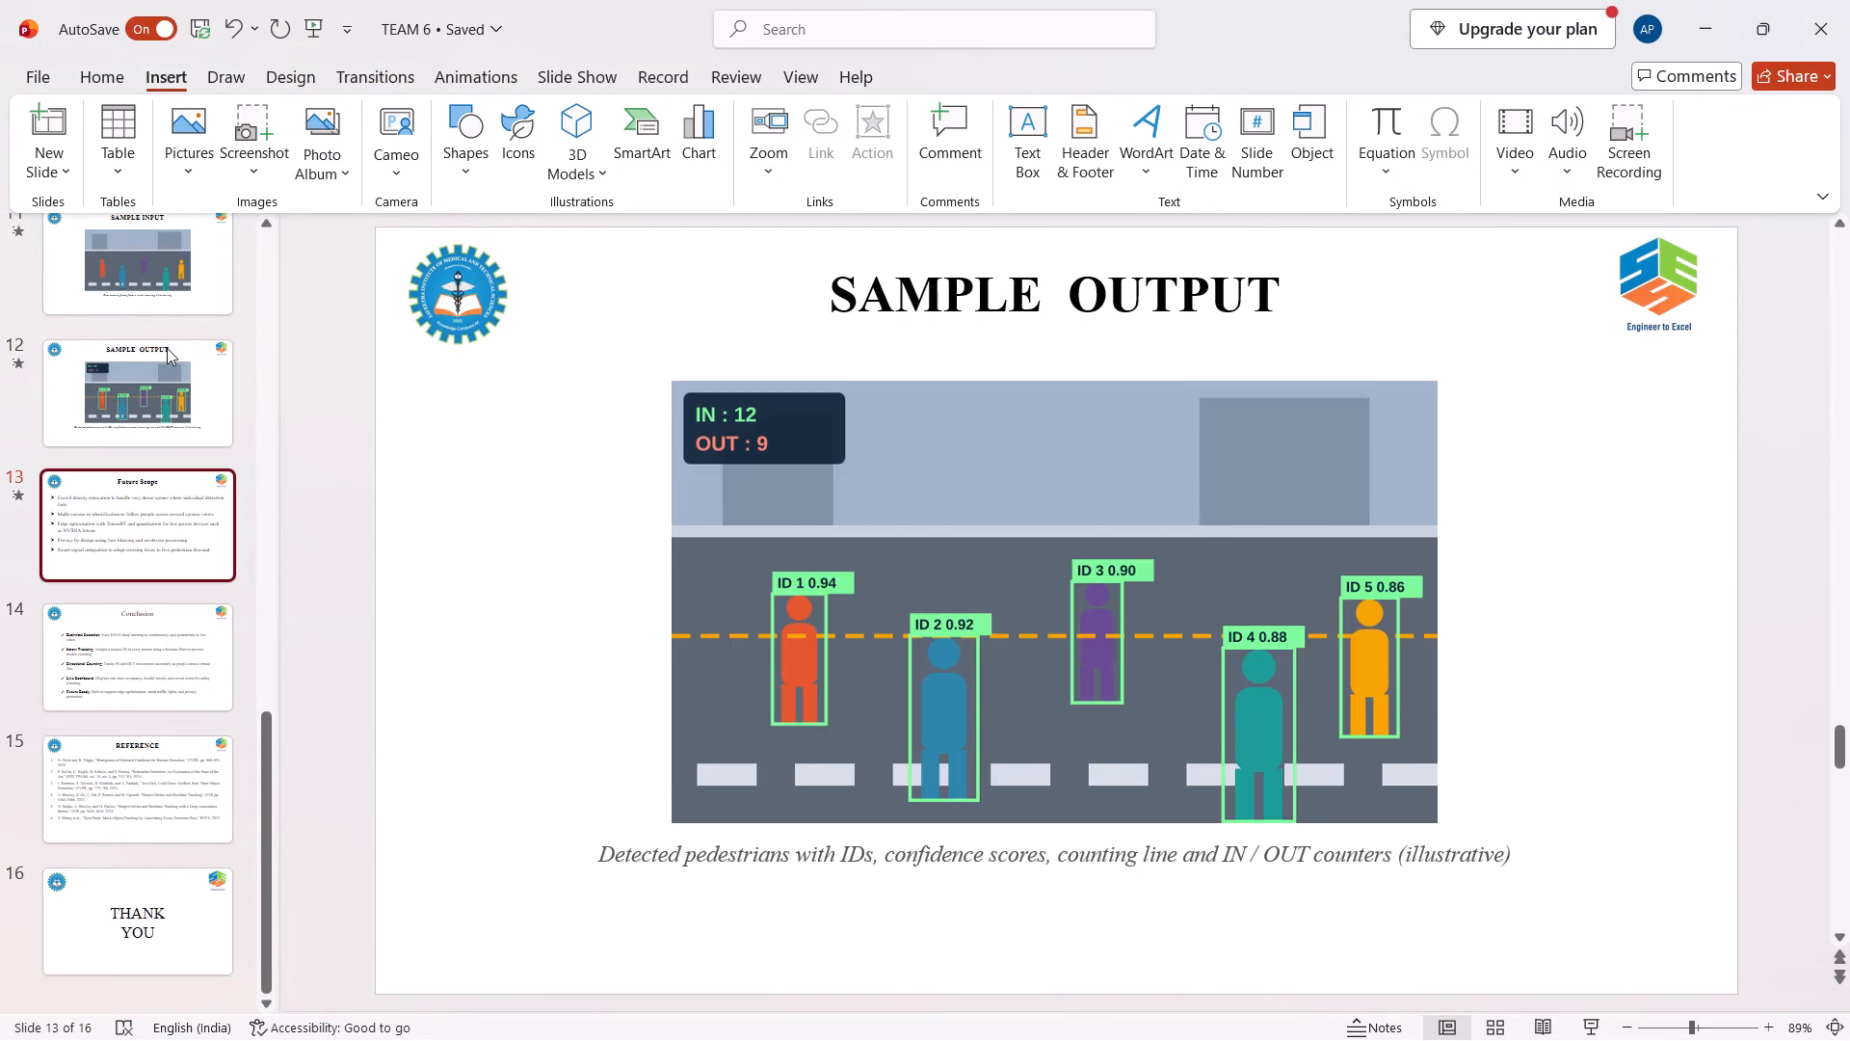
{"action": "key", "text": "Down"}
{"action": "key", "text": "Up"}
{"action": "key", "text": "Up"}
{"action": "key", "text": "Up"}
{"action": "key", "text": "Up"}
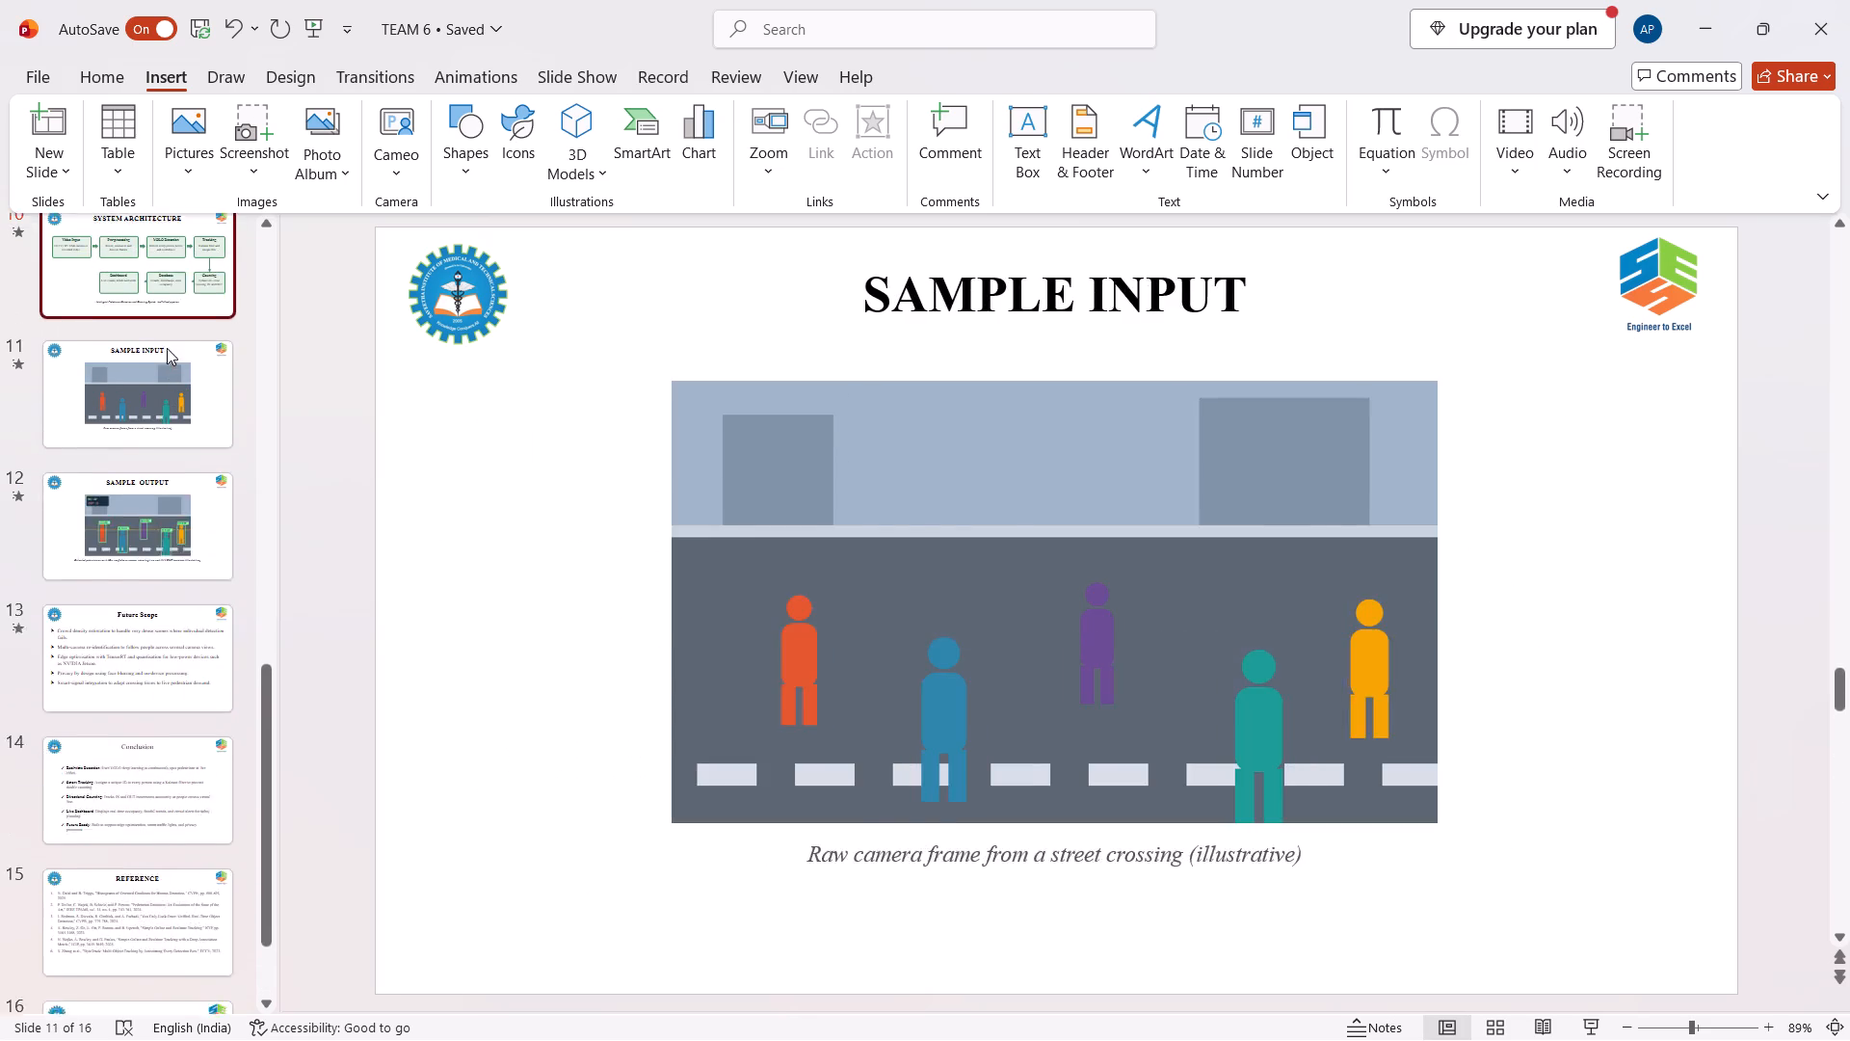
{"action": "key", "text": "Up"}
{"action": "key", "text": "Up"}
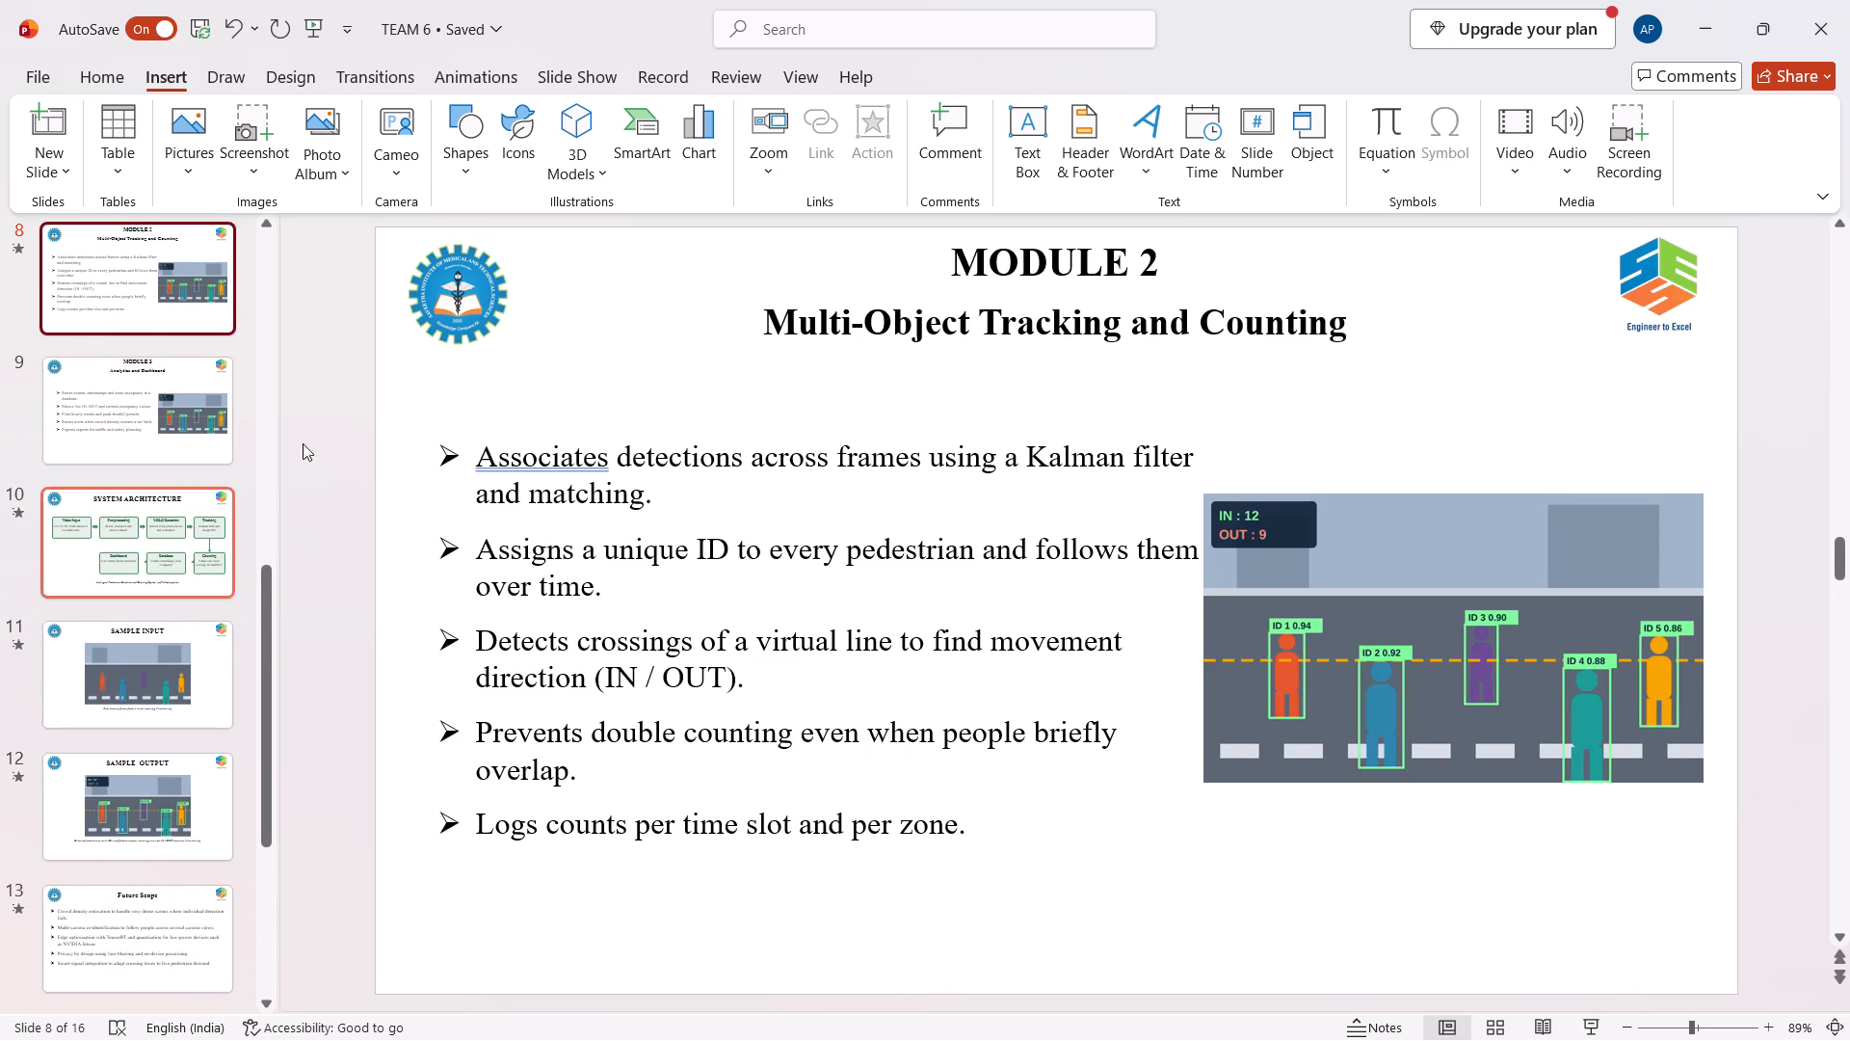
Copy "Kalman filter" from the Module 2 slide's first bullet and search Google in a new Chrome tab for "kalman filter what is it".
{"action": "left_click_drag", "start_coordinate": [1027, 449], "coordinate": [1180, 449]}
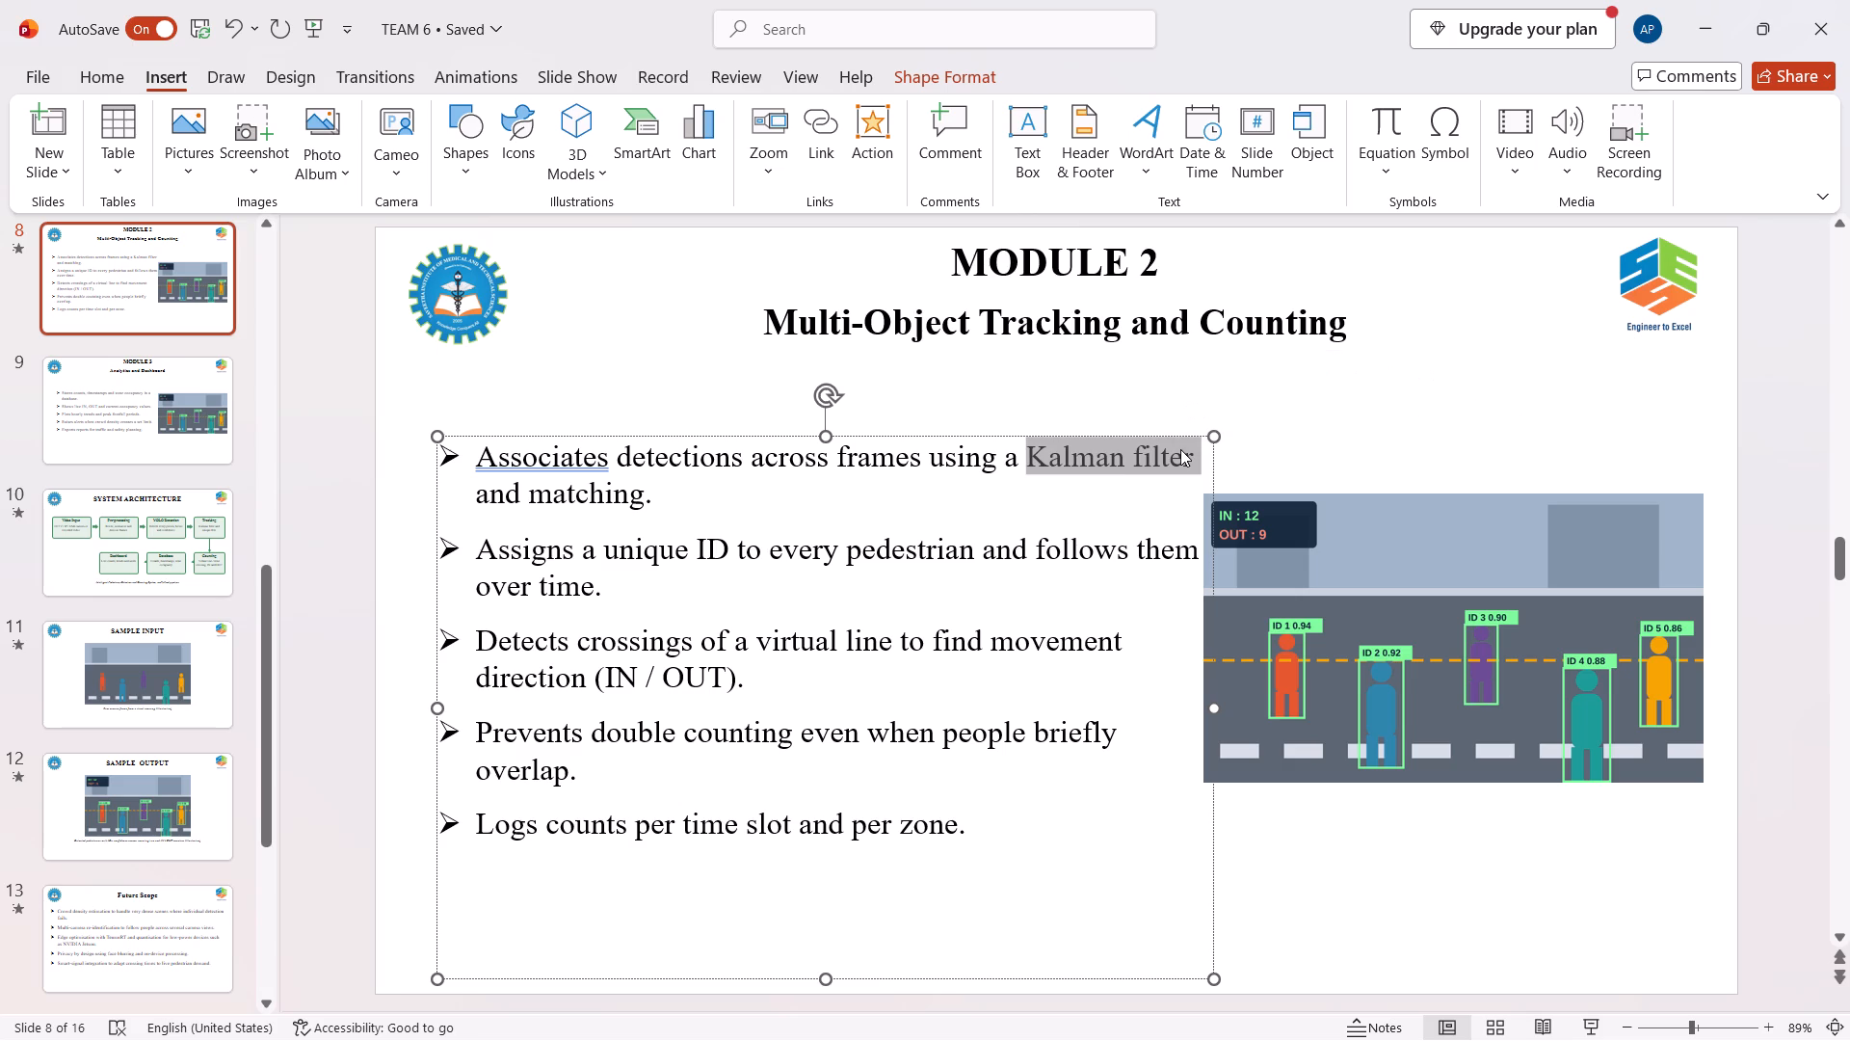
{"action": "key", "text": "ctrl+c"}
{"action": "key", "text": "alt+Tab"}
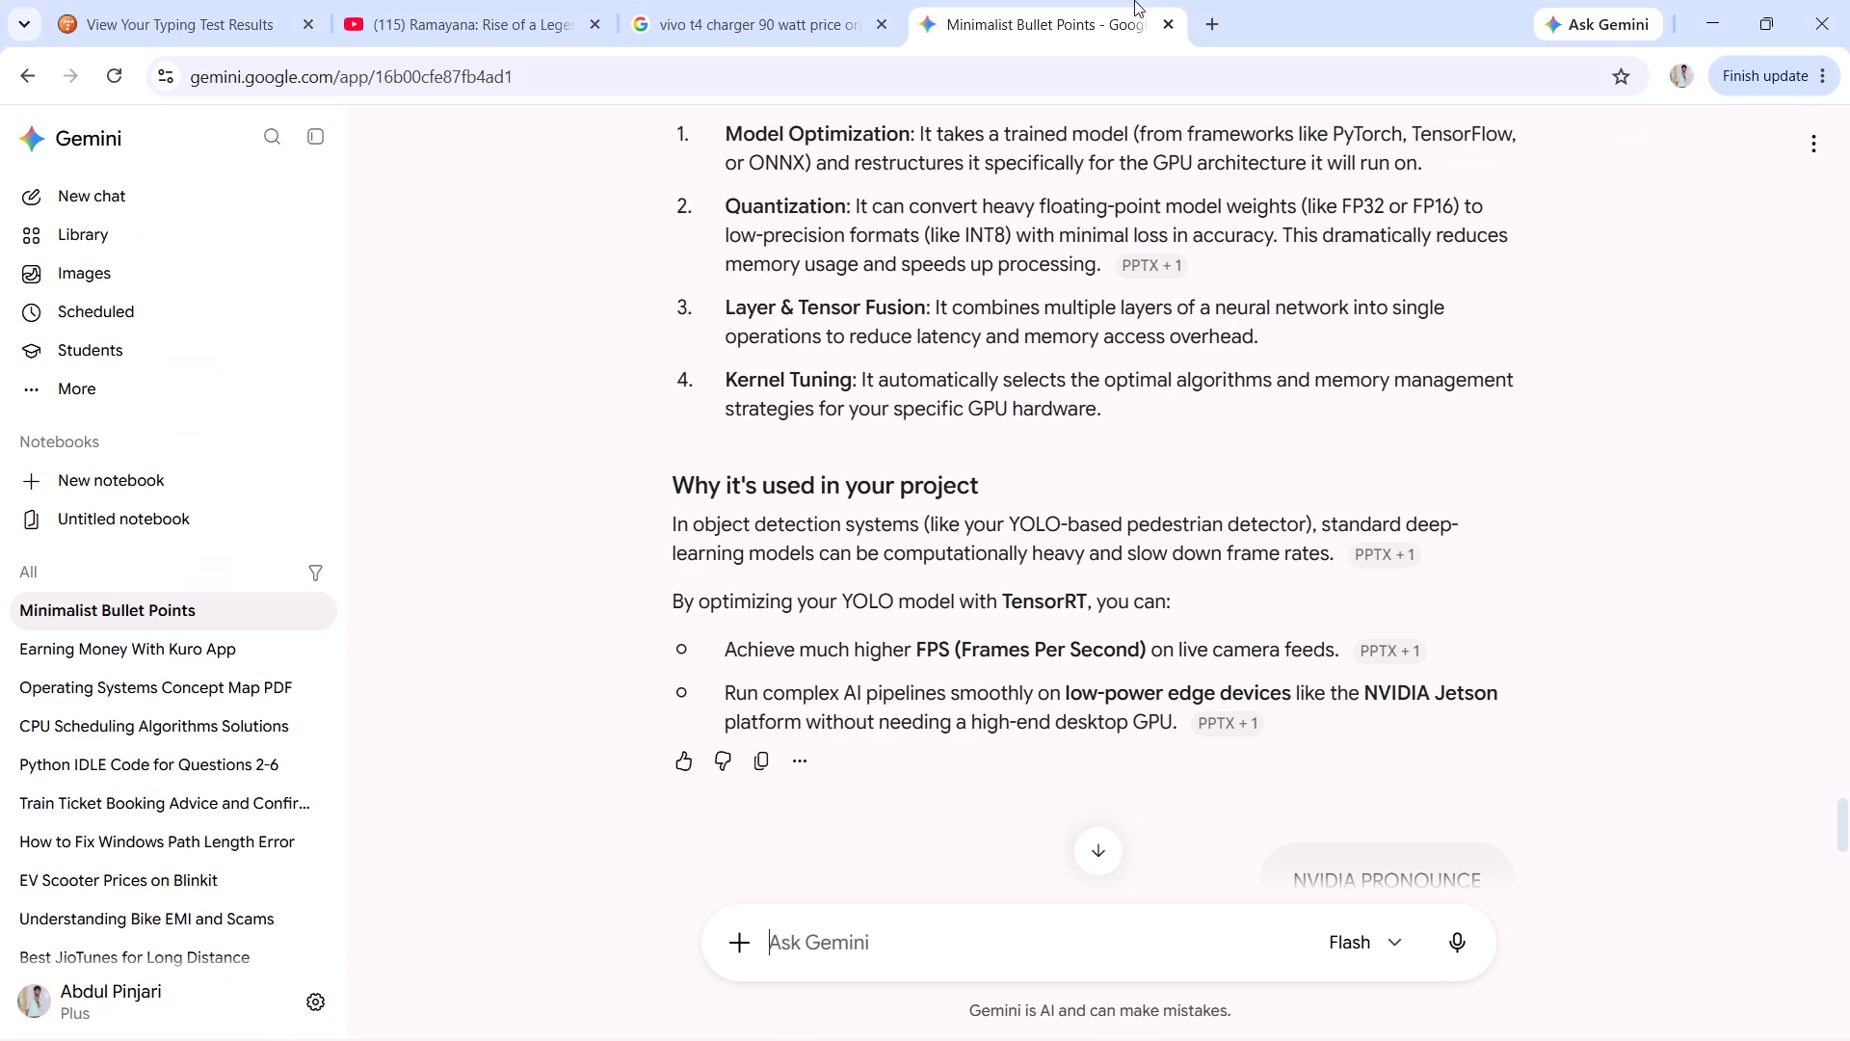
{"action": "left_click", "coordinate": [1198, 21]}
{"action": "key", "text": "ctrl+v"}
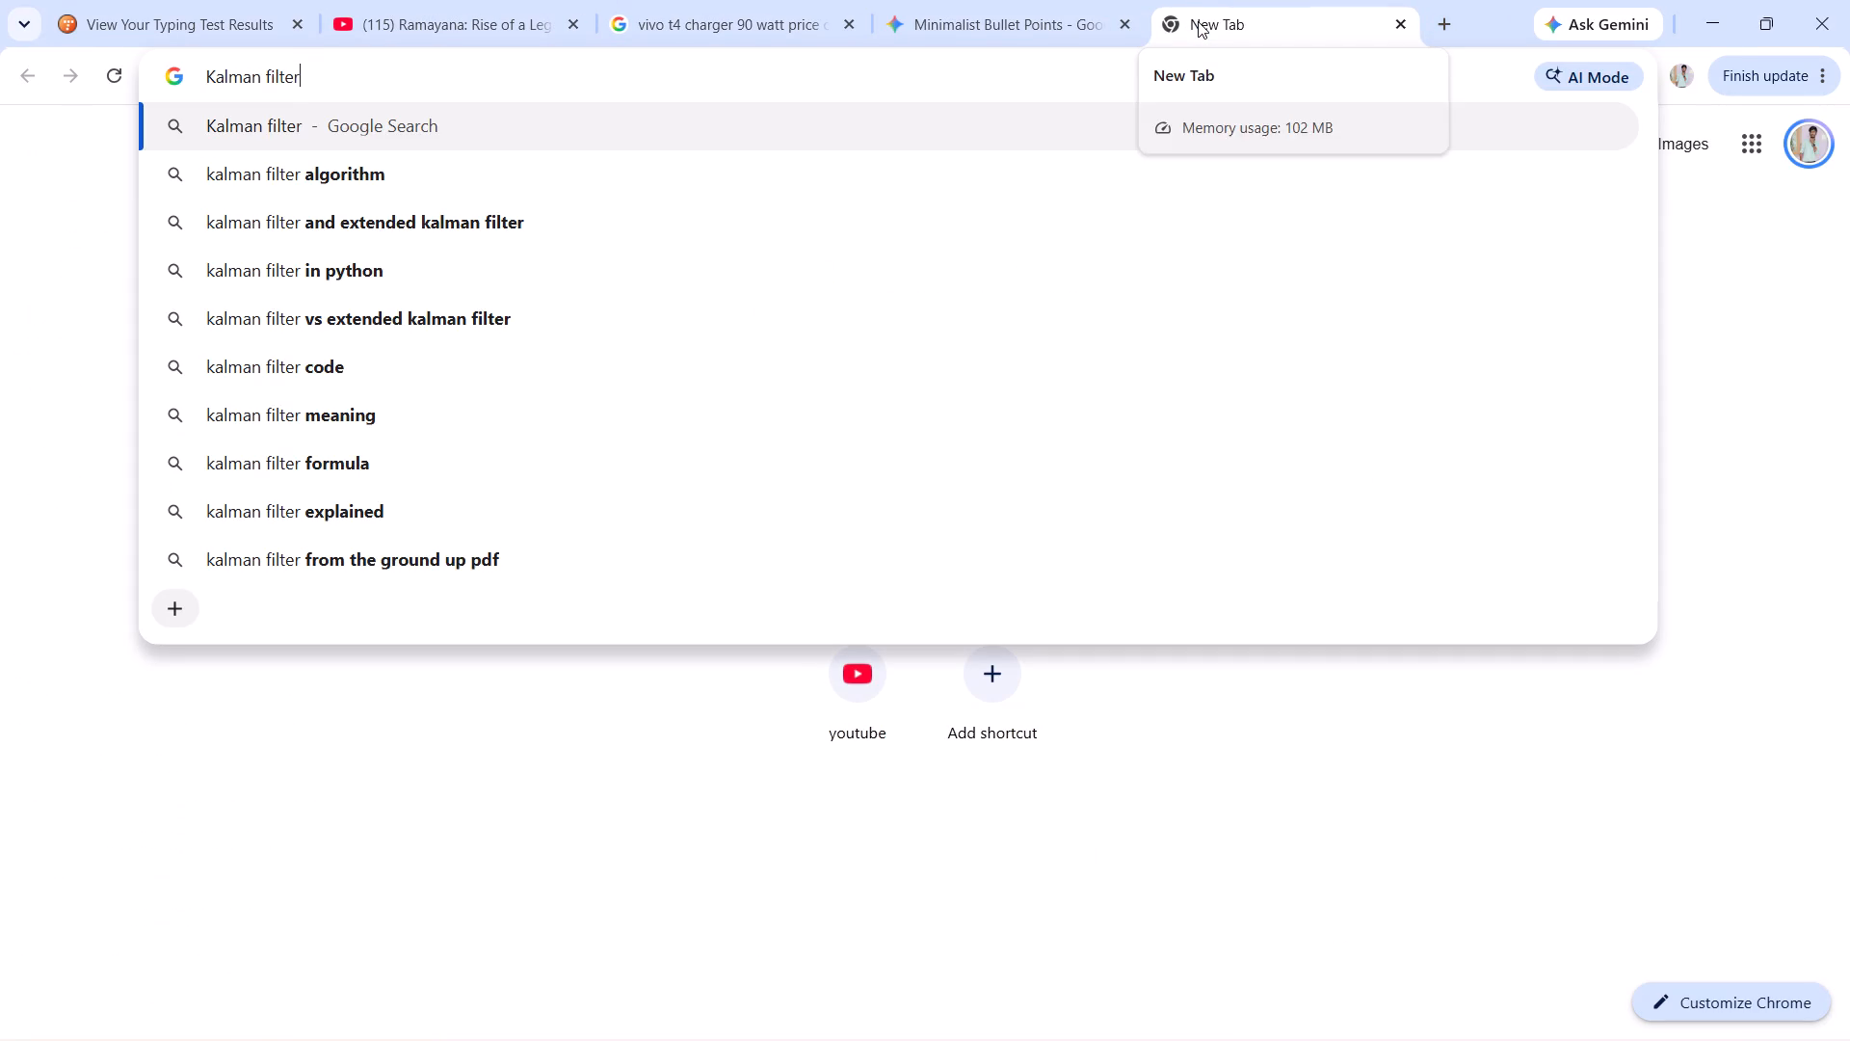
{"action": "key", "text": "space"}
{"action": "type", "text": "WHAT IS"}
{"action": "key", "text": "Return"}
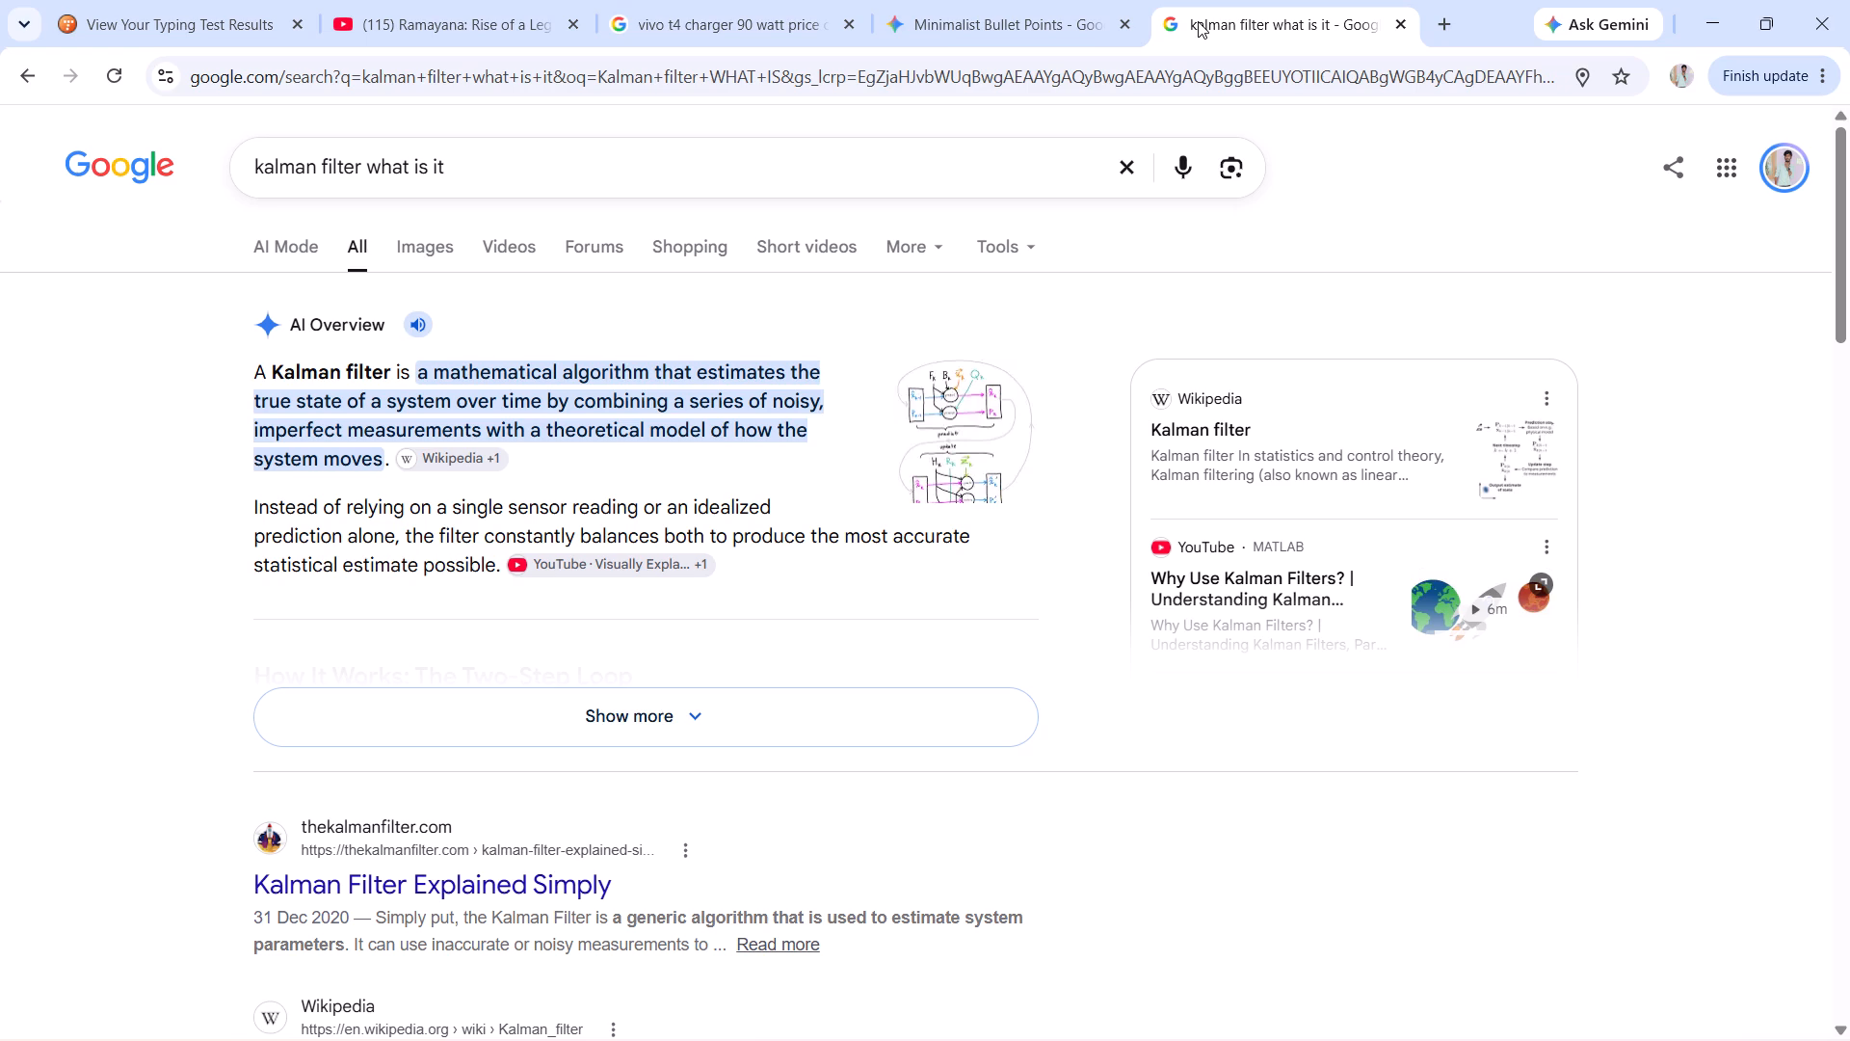
Copy all the bullet text from the Module 2 slide in PowerPoint and run it as a Google search in Chrome, replacing the Kalman filter query.
{"action": "key", "text": "alt+Tab"}
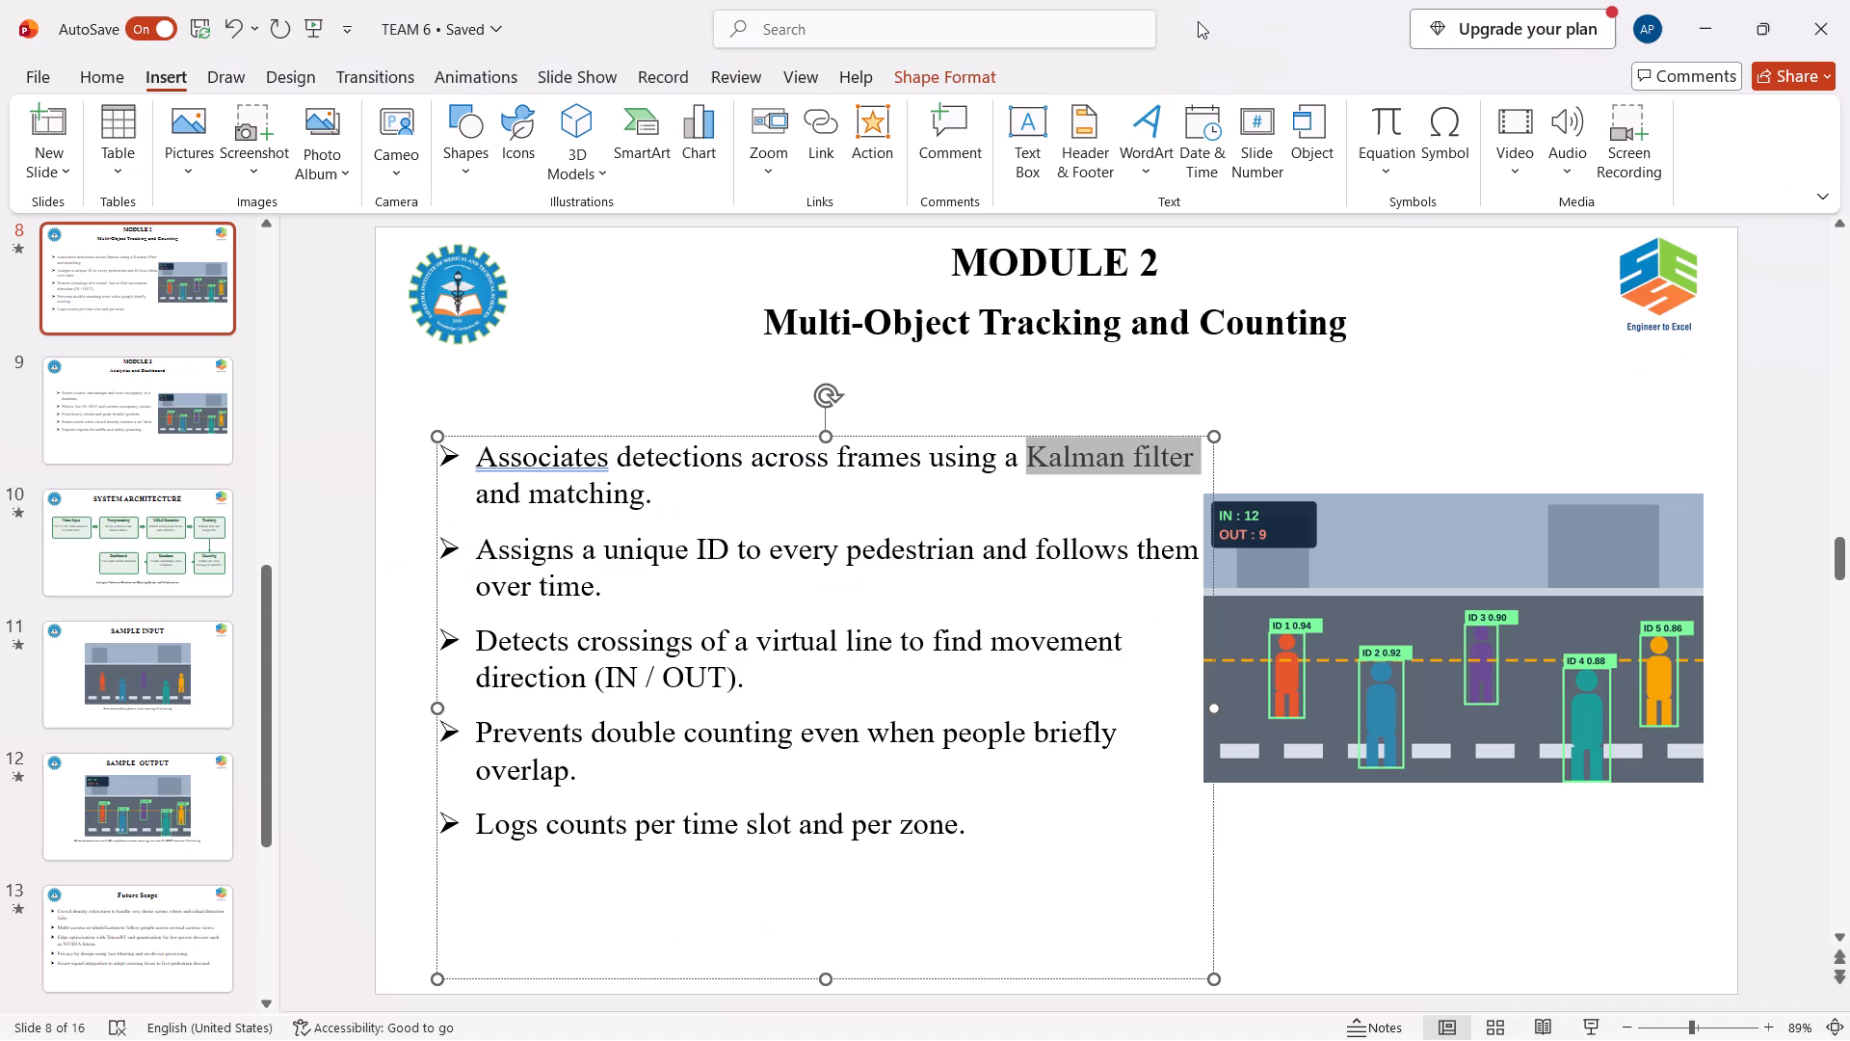
{"action": "left_click", "coordinate": [819, 716]}
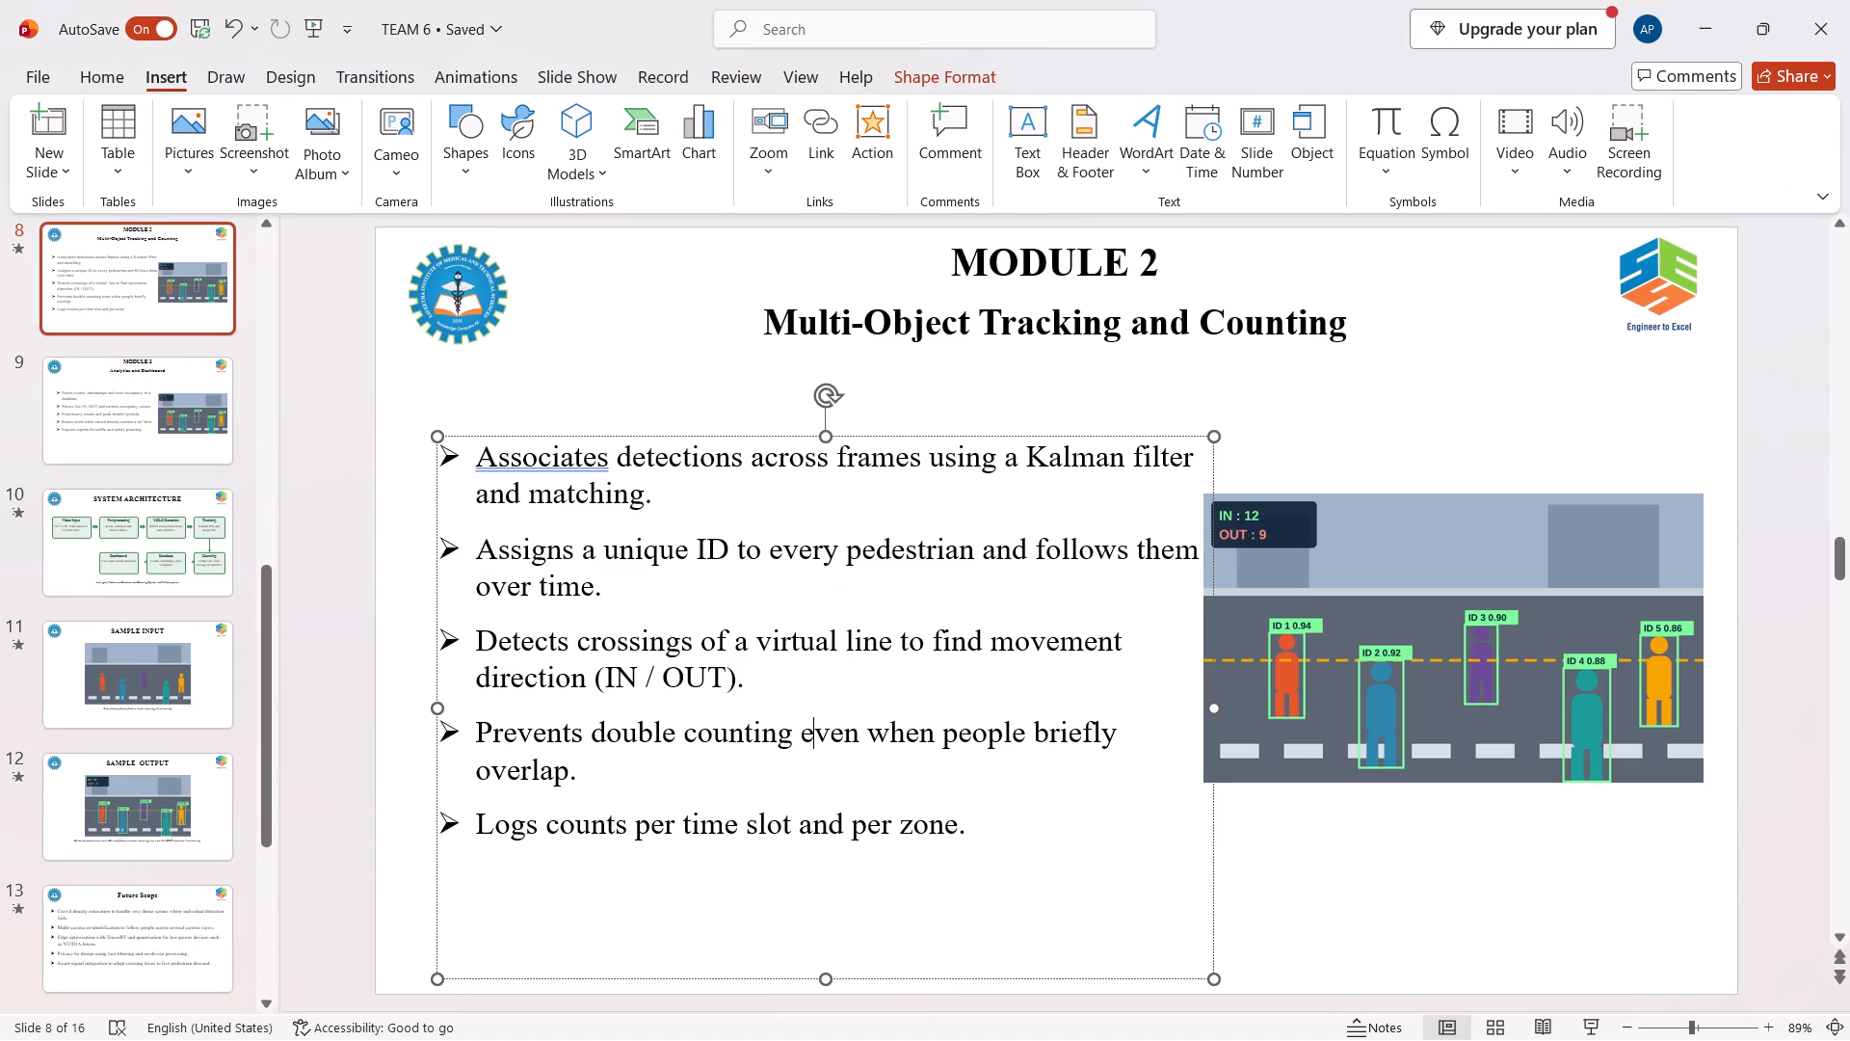
{"action": "key", "text": "ctrl+a"}
{"action": "key", "text": "ctrl+c"}
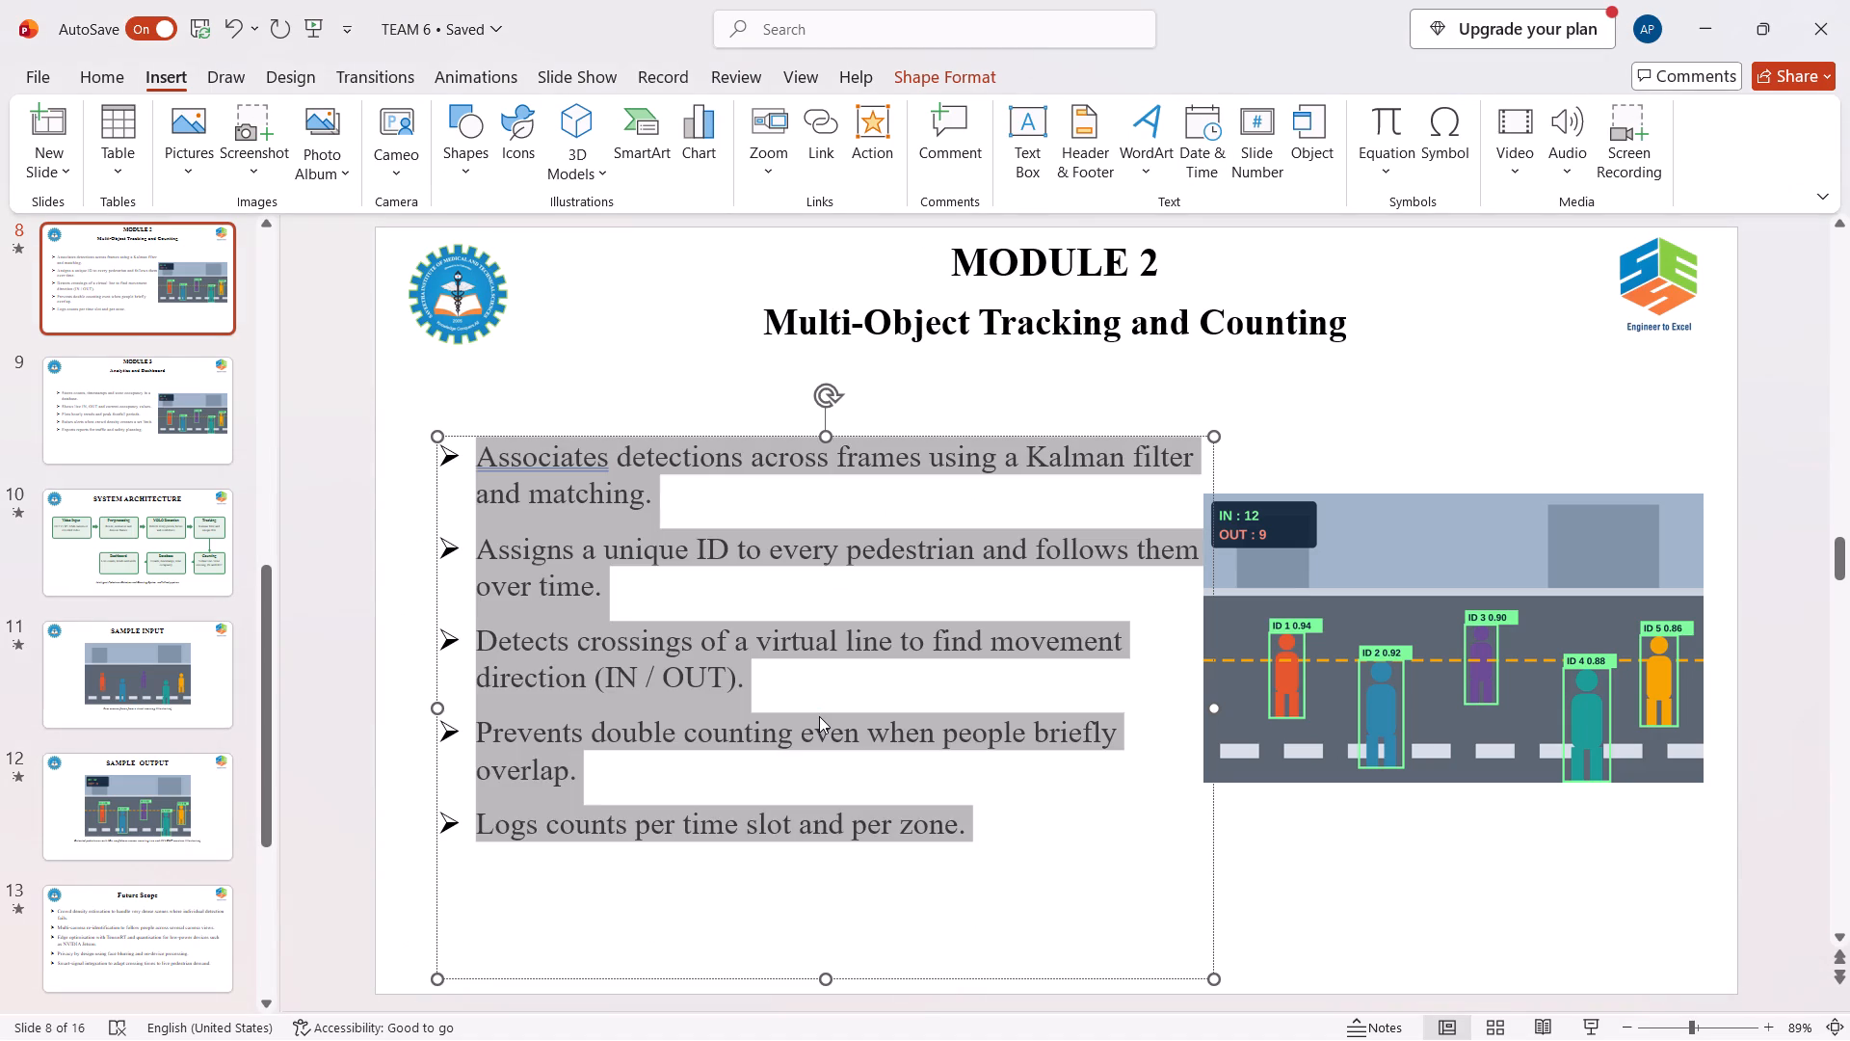
{"action": "key", "text": "alt+Tab"}
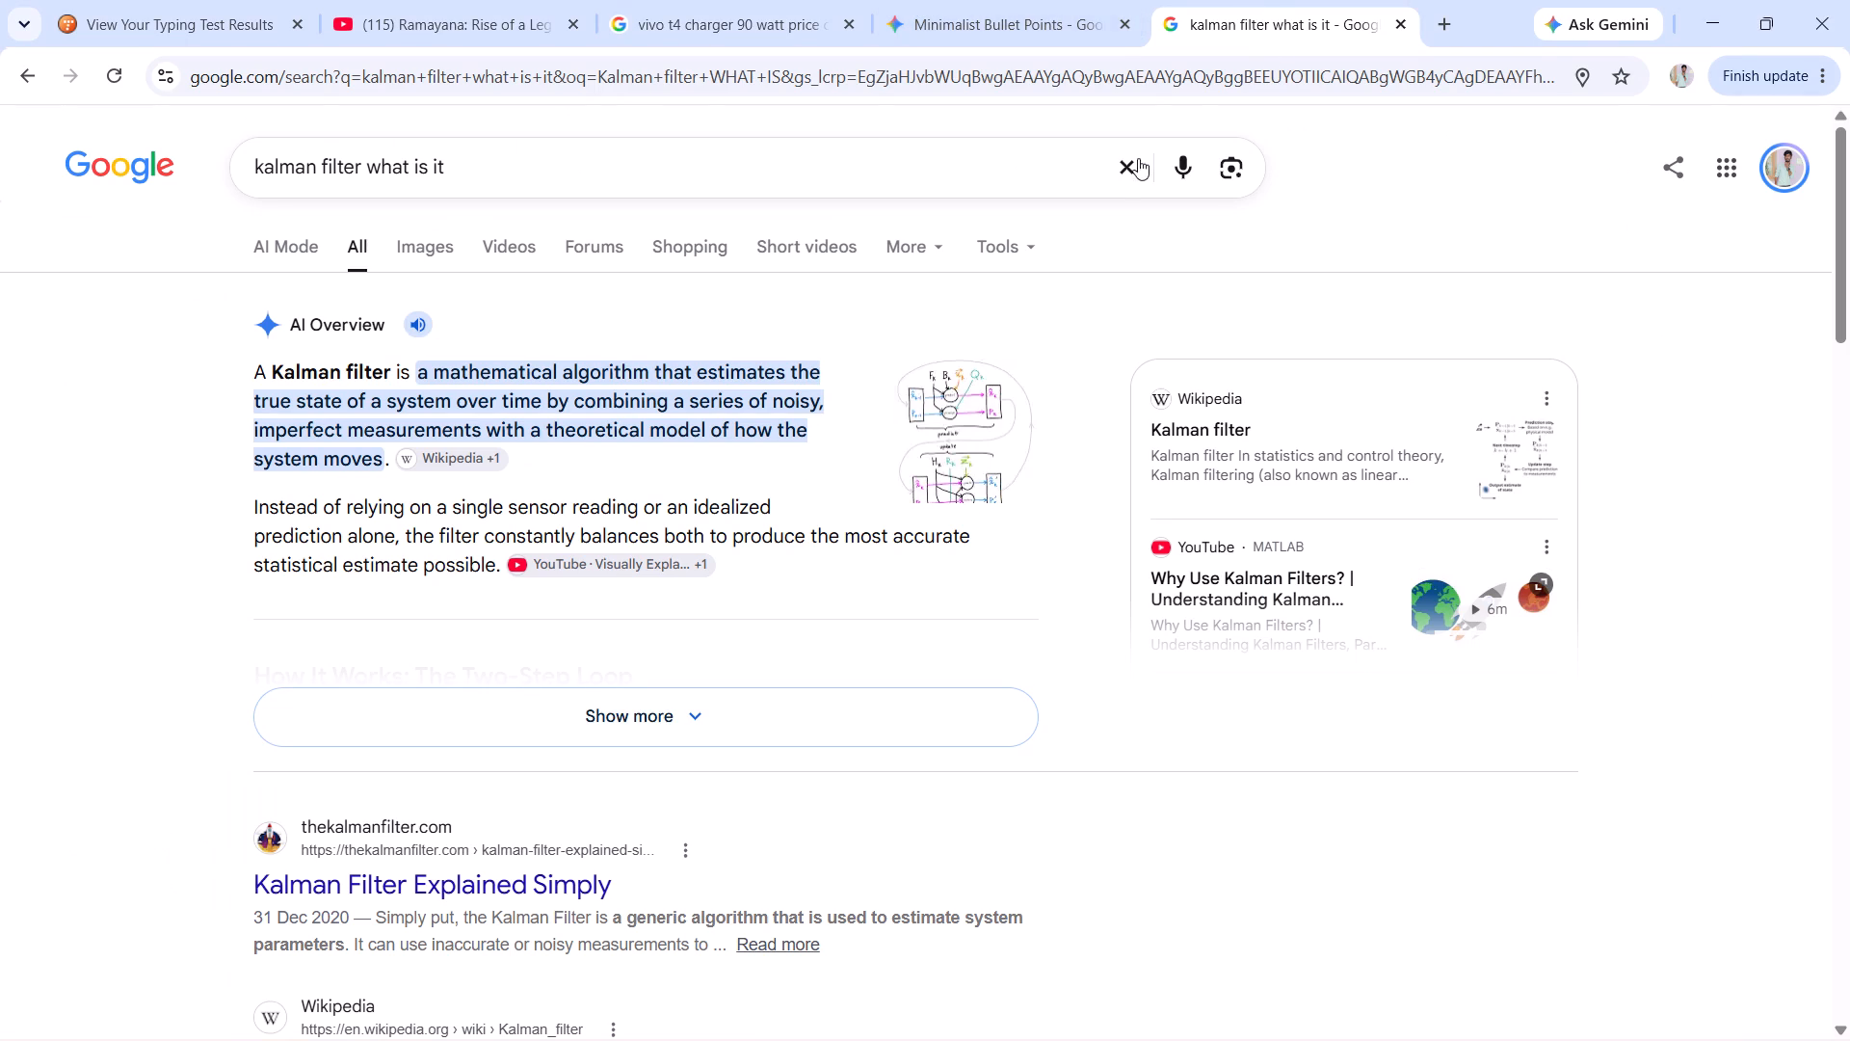
{"action": "left_click", "coordinate": [1117, 164]}
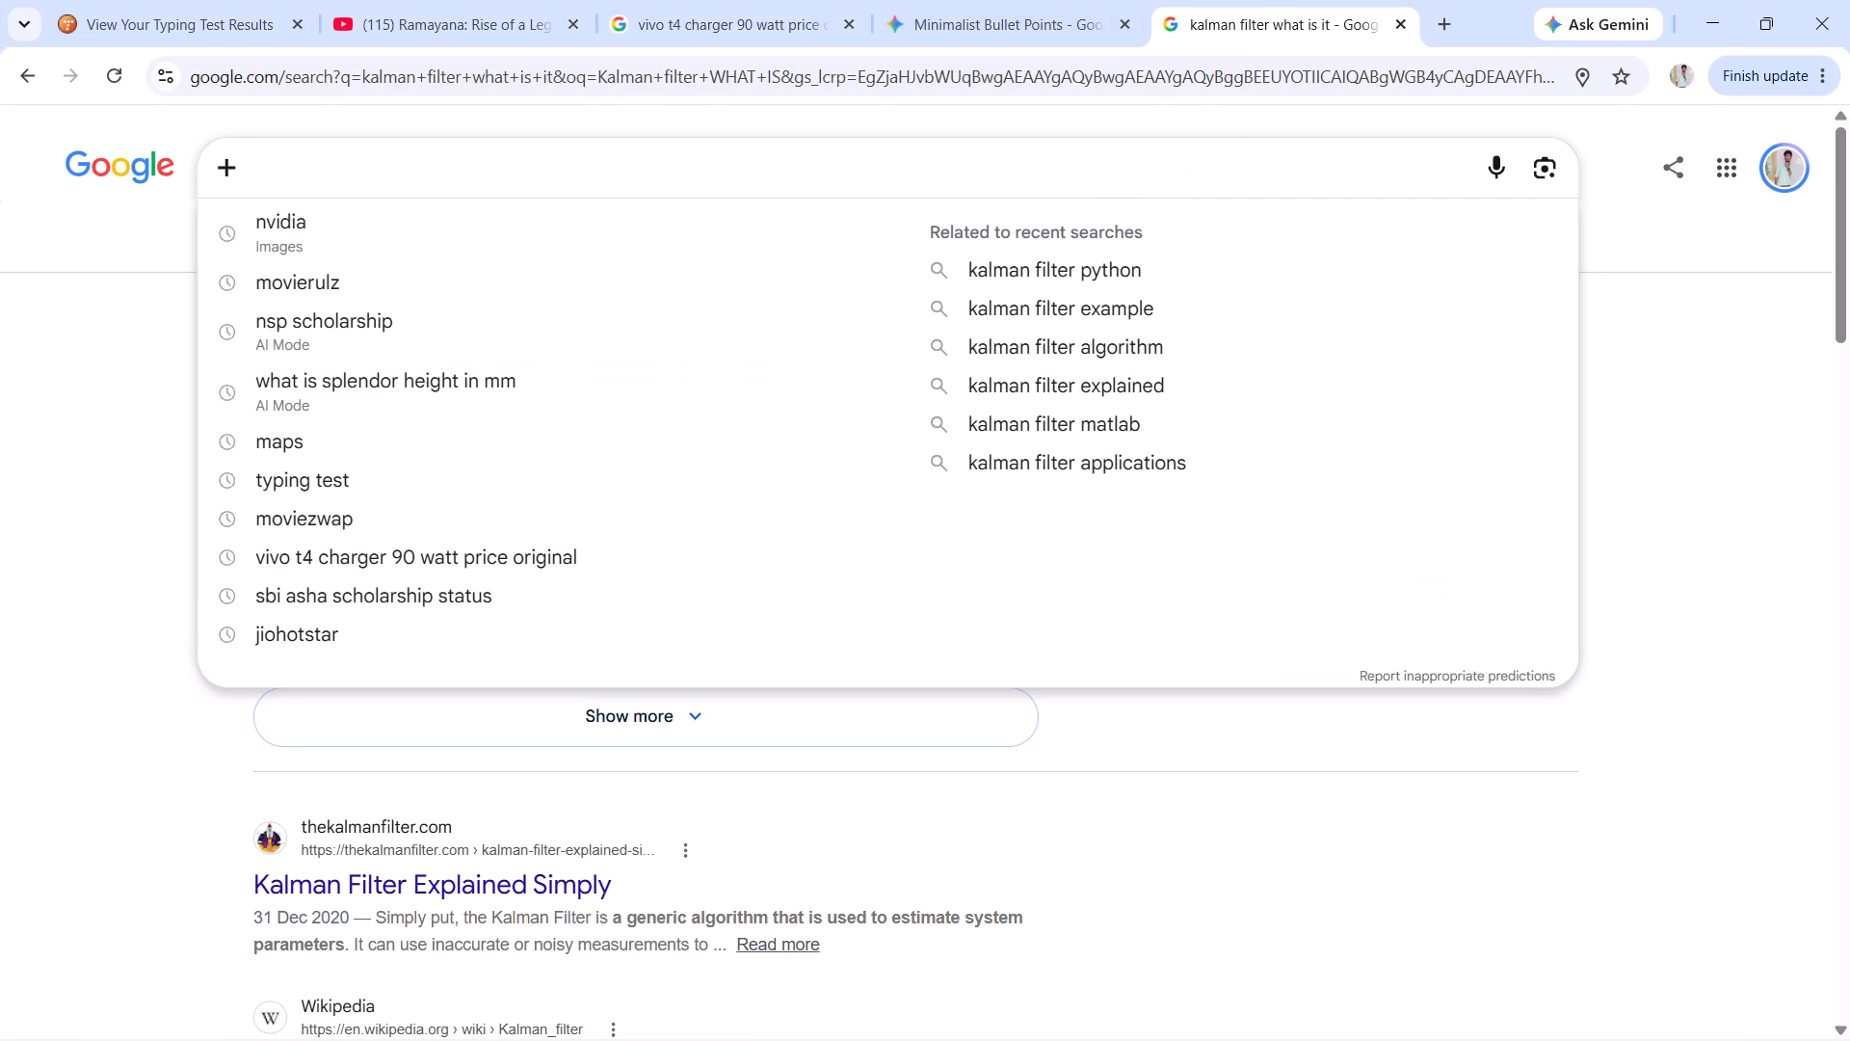
{"action": "key", "text": "ctrl+v"}
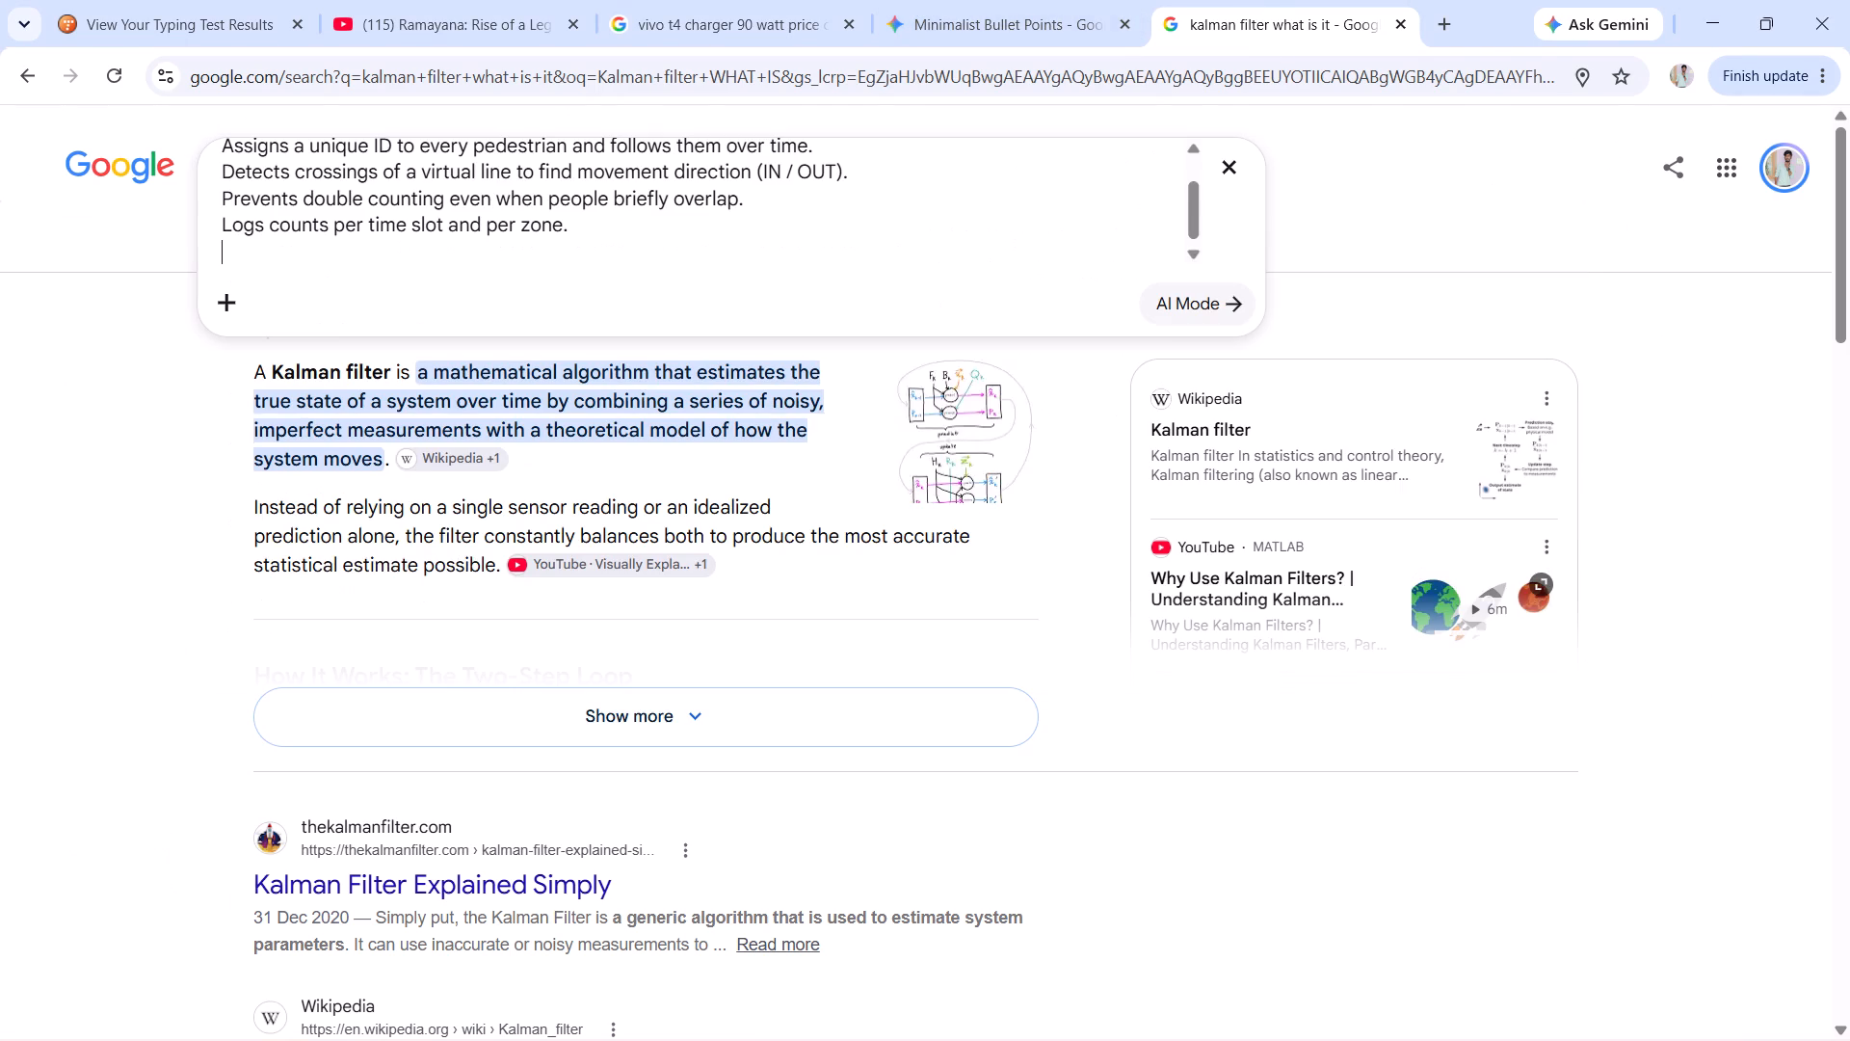
{"action": "key", "text": "Return"}
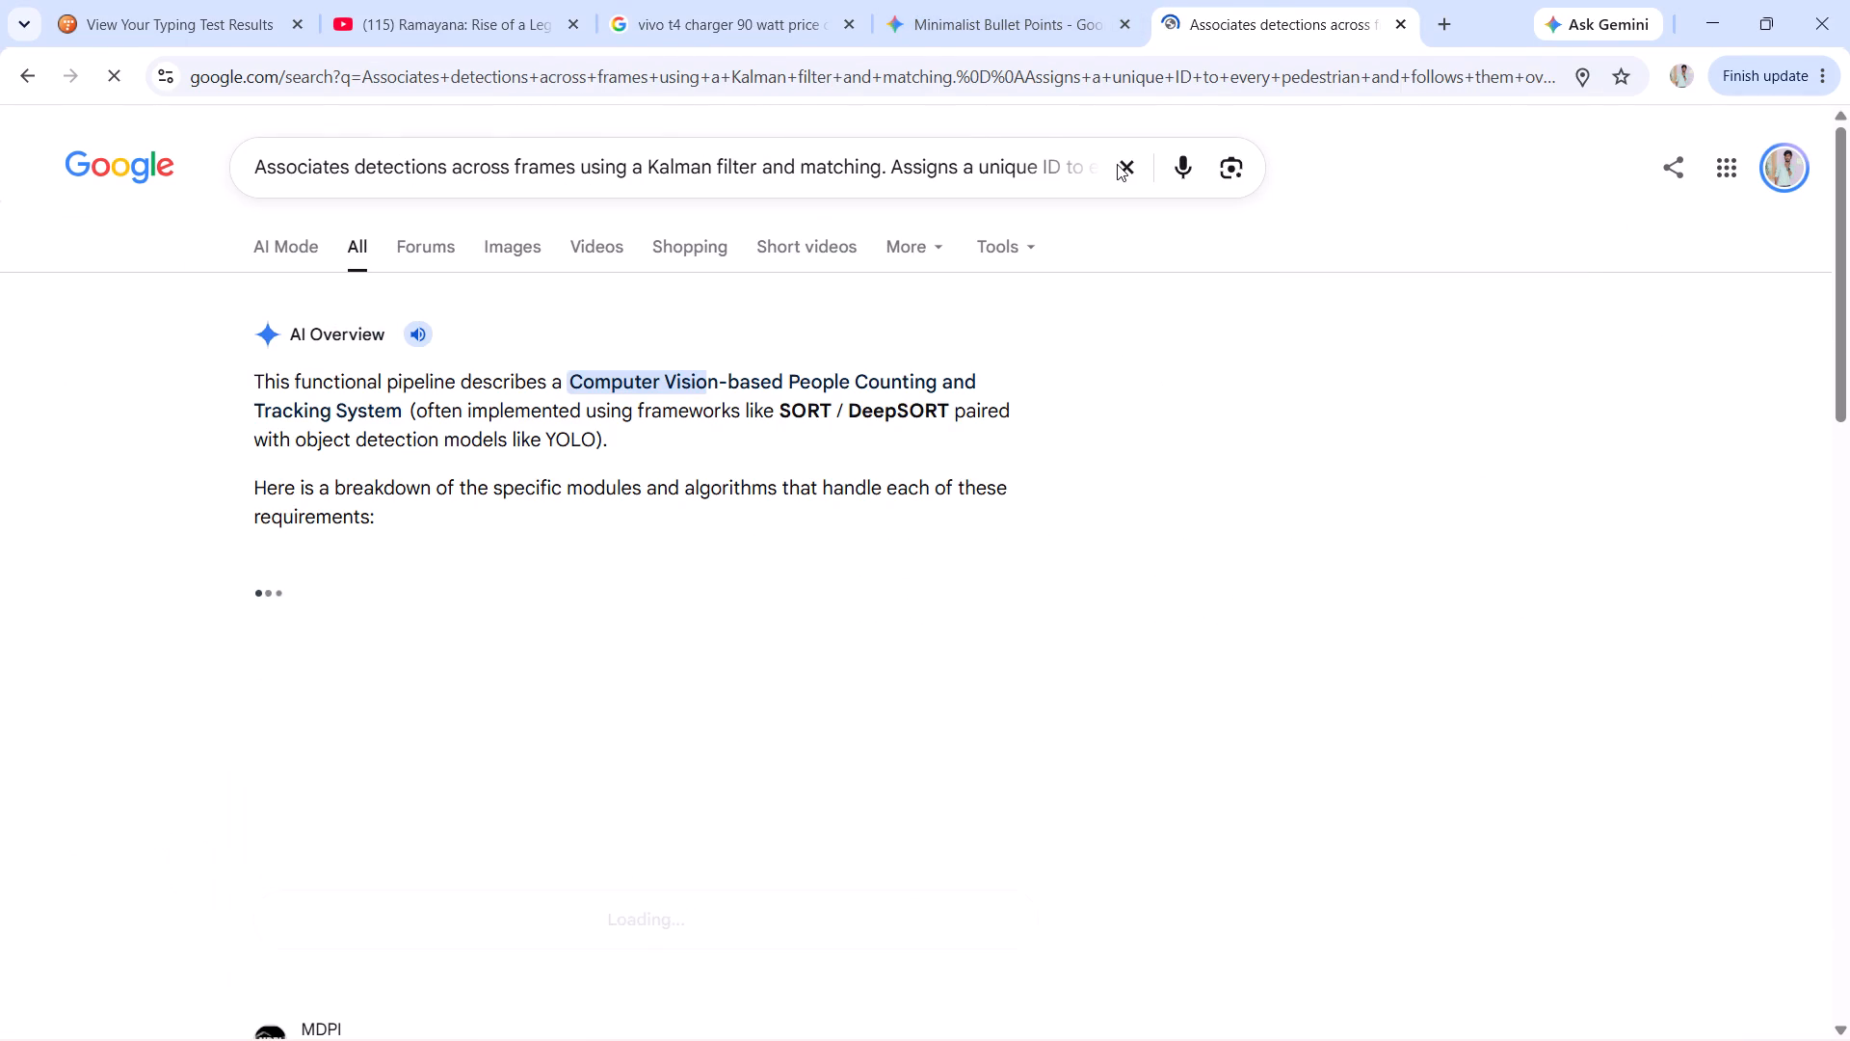